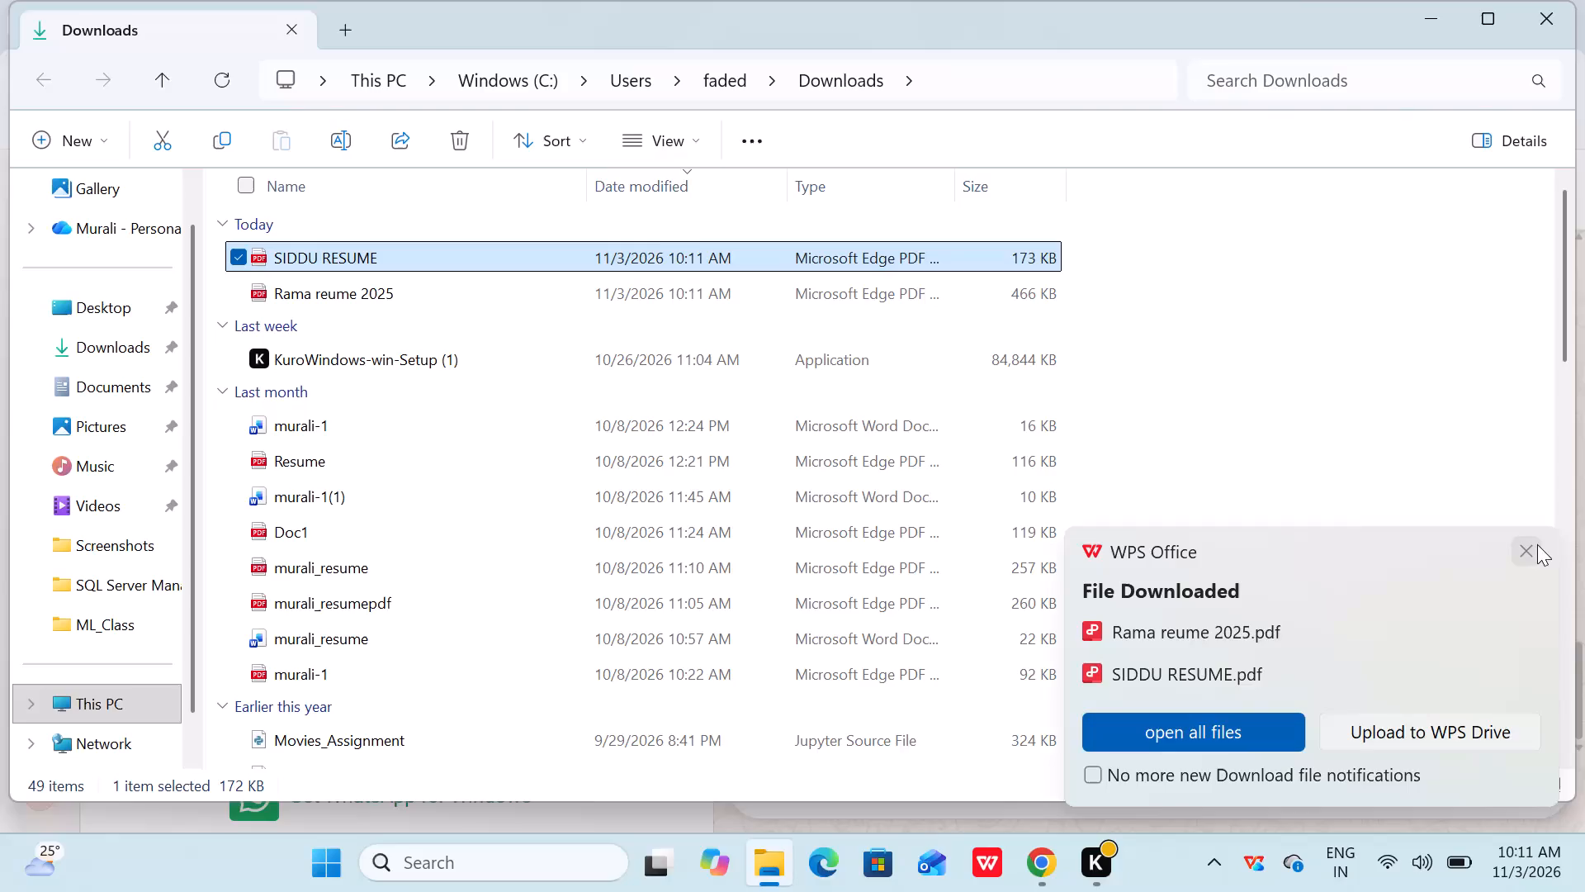
Dismiss the WPS Office download notification and open the Rama reume 2025 PDF from the Downloads folder.
click(1529, 546)
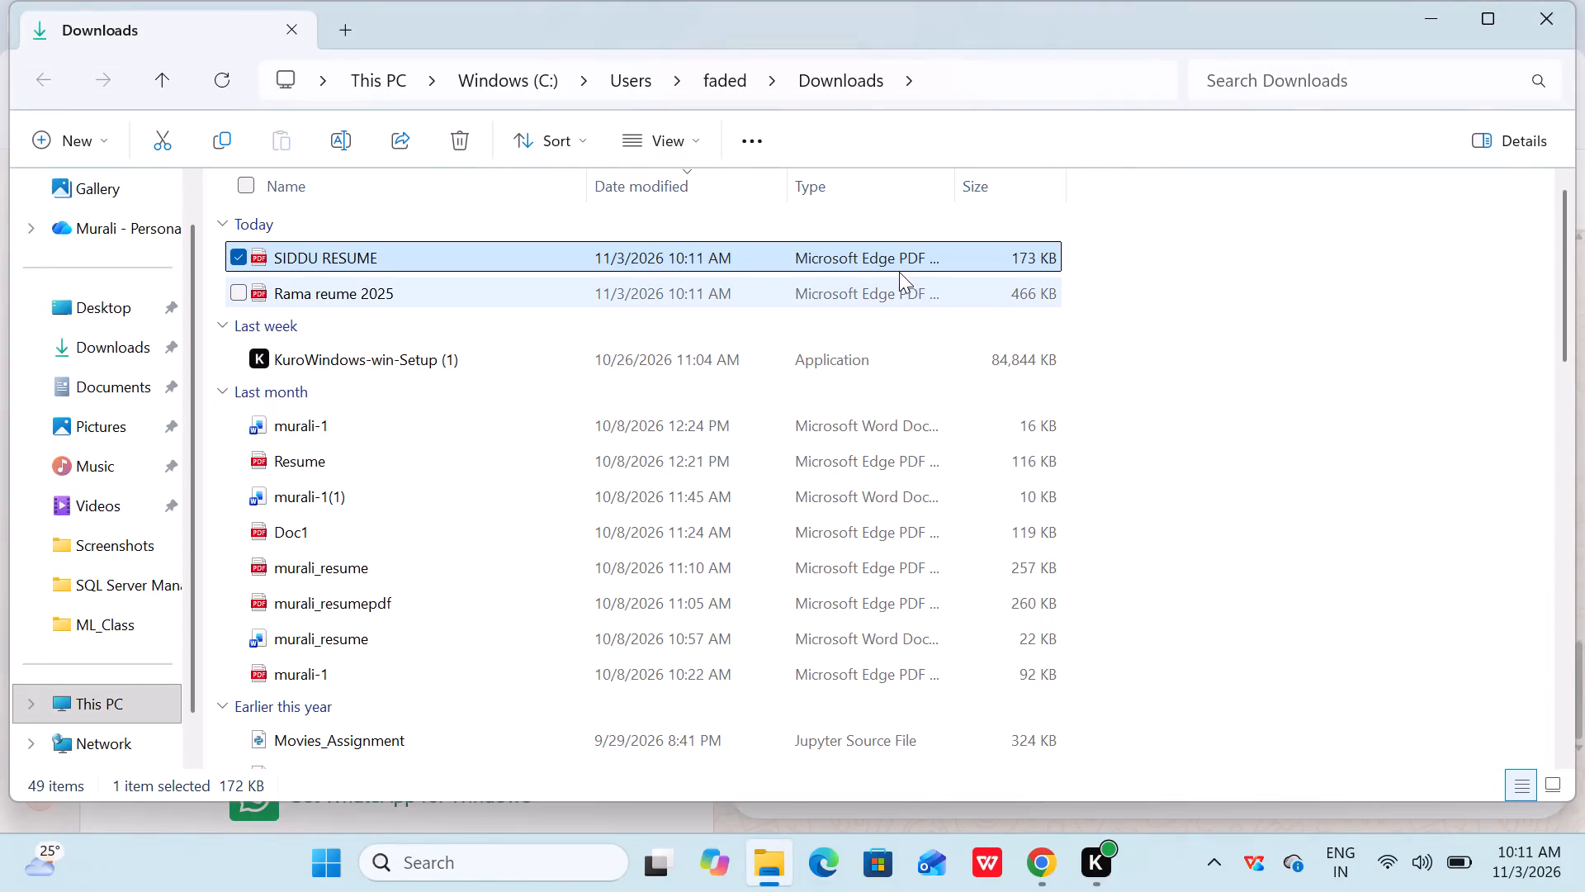
double_click(878, 293)
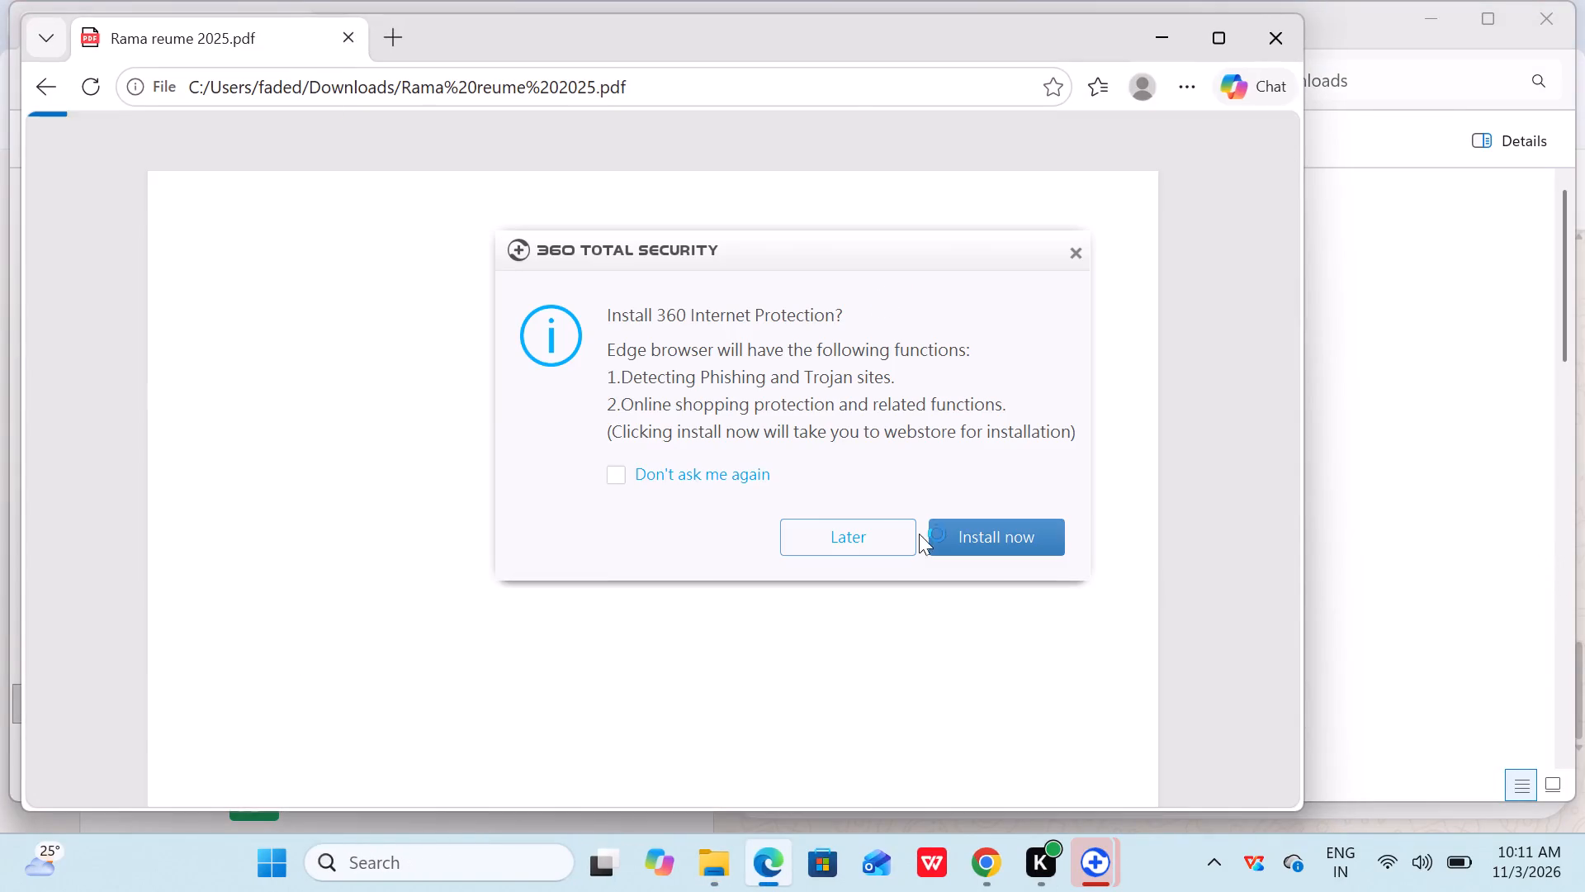
Postpone the 360 Internet Protection installation and opt out of being asked again.
click(861, 524)
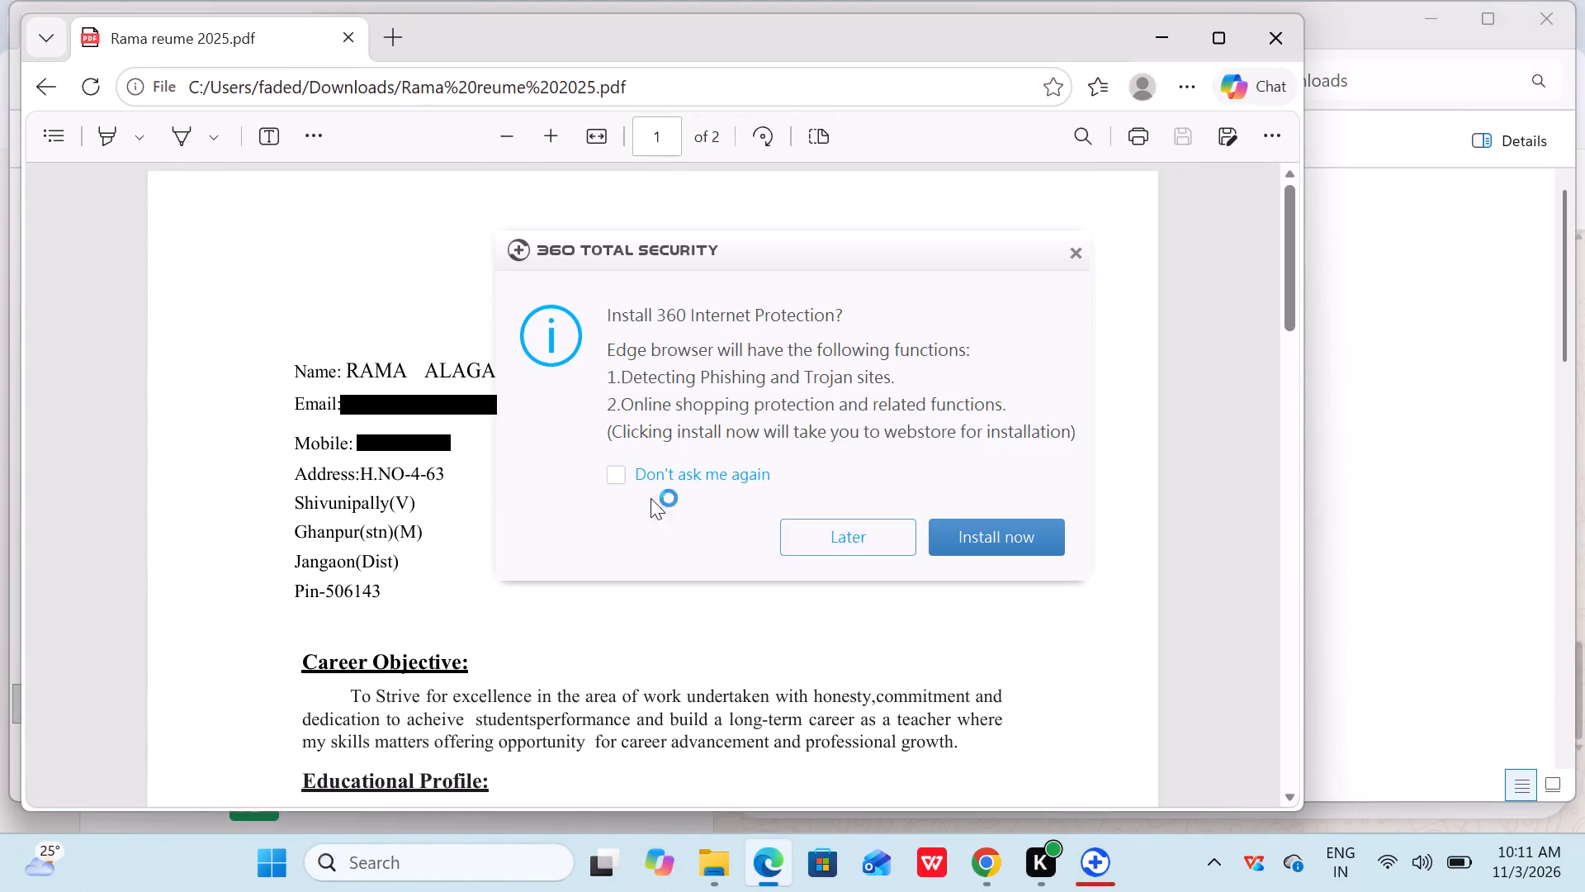
click(620, 476)
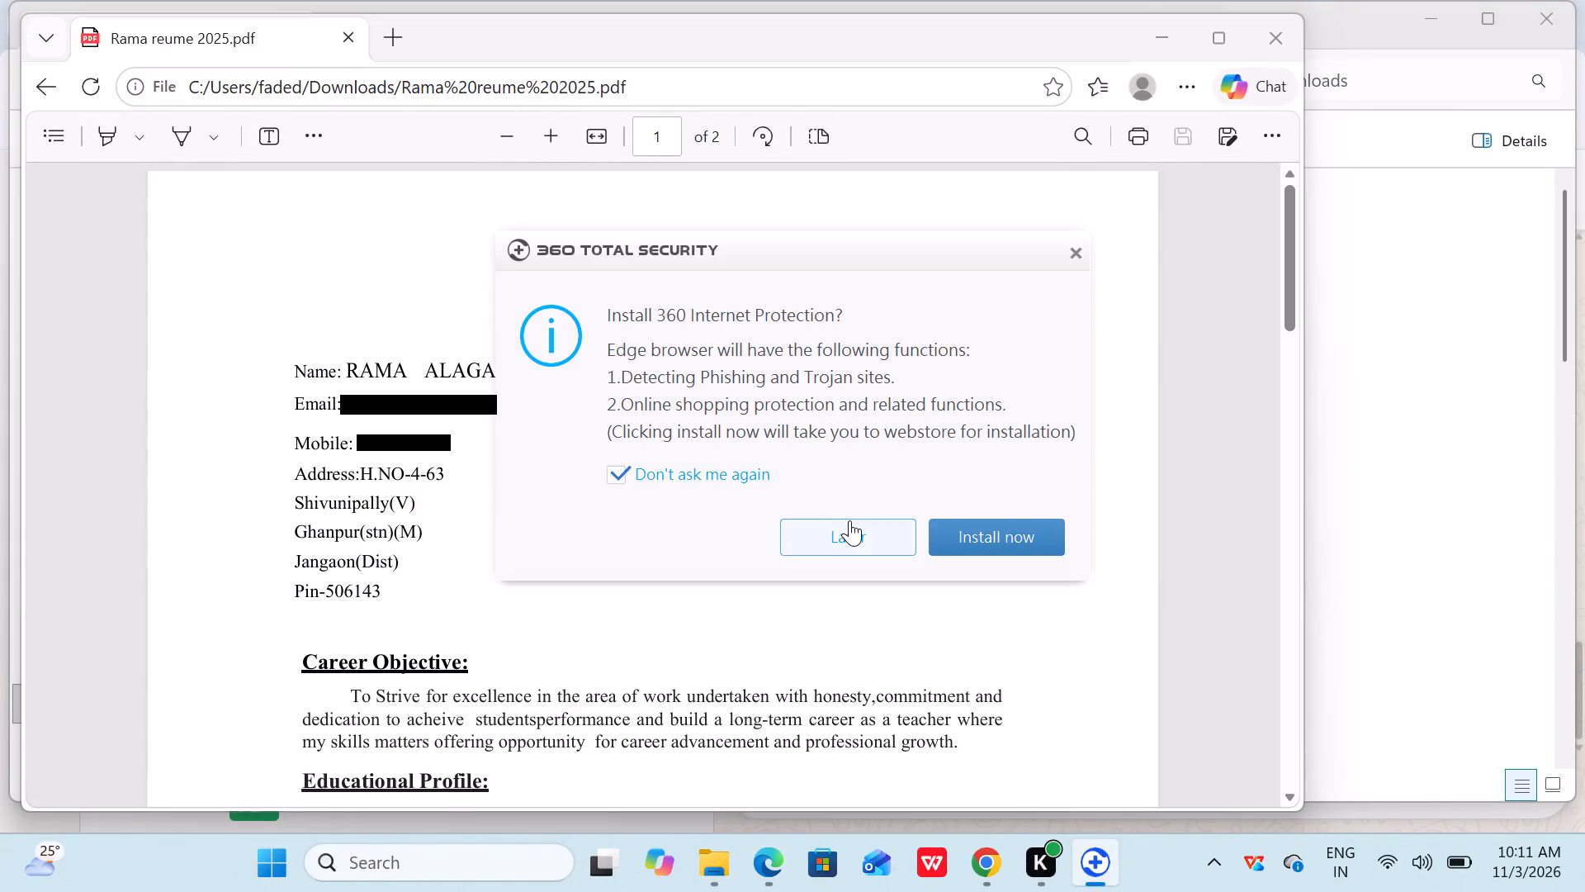
click(849, 520)
Examine both pages of the Rama reume 2025 resume in a maximized window, then minimize it.
scroll(905, 533, down, 2)
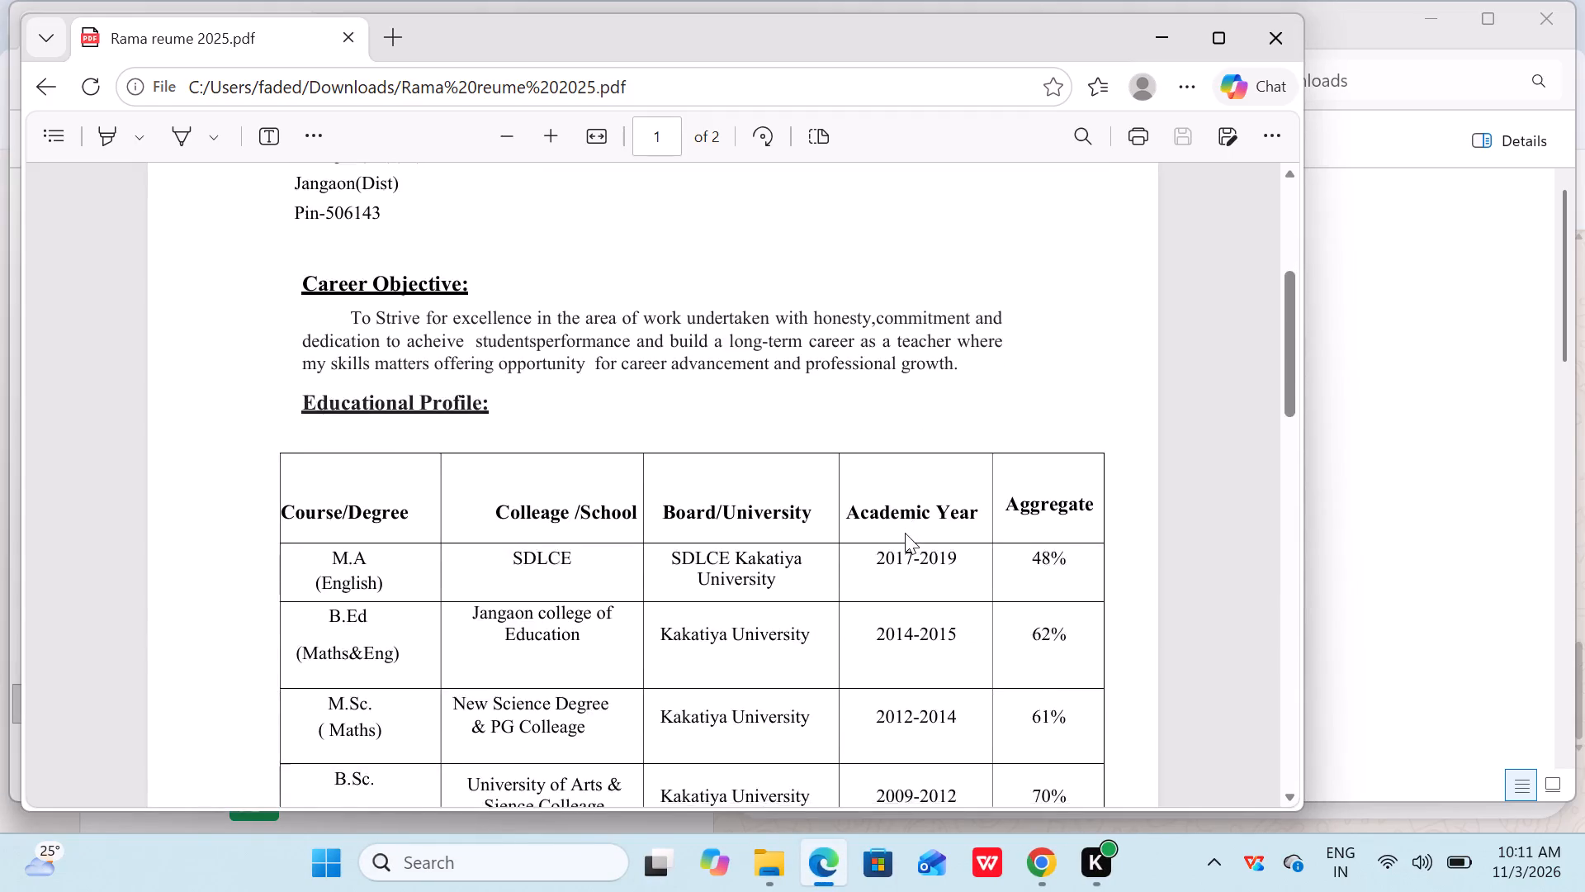
scroll(905, 533, down, 4)
scroll(905, 533, up, 2)
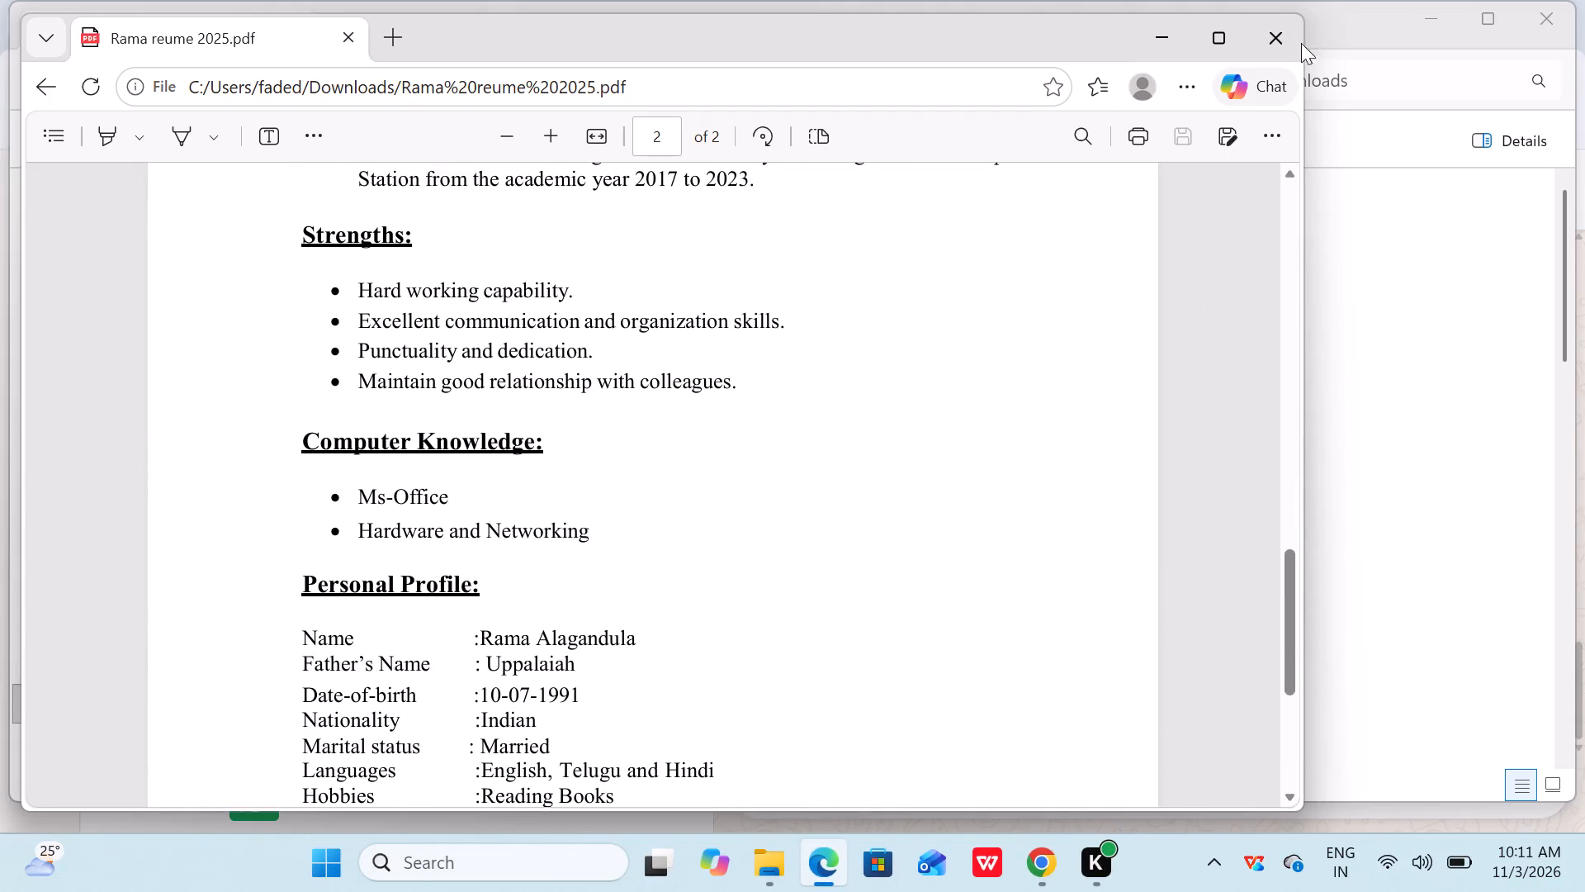
click(1223, 35)
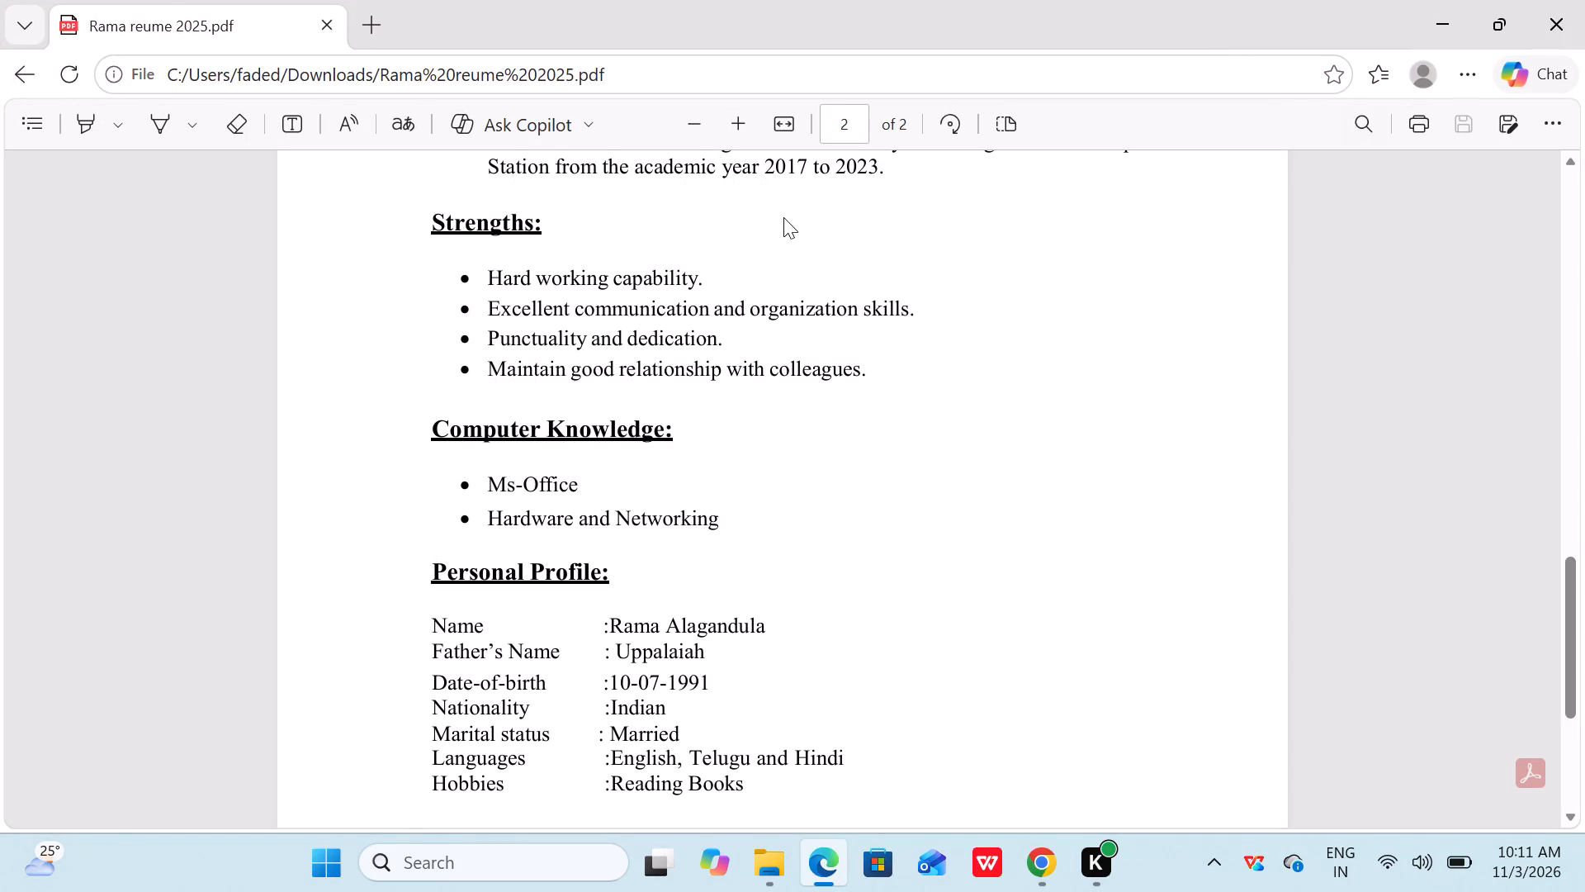
click(18, 126)
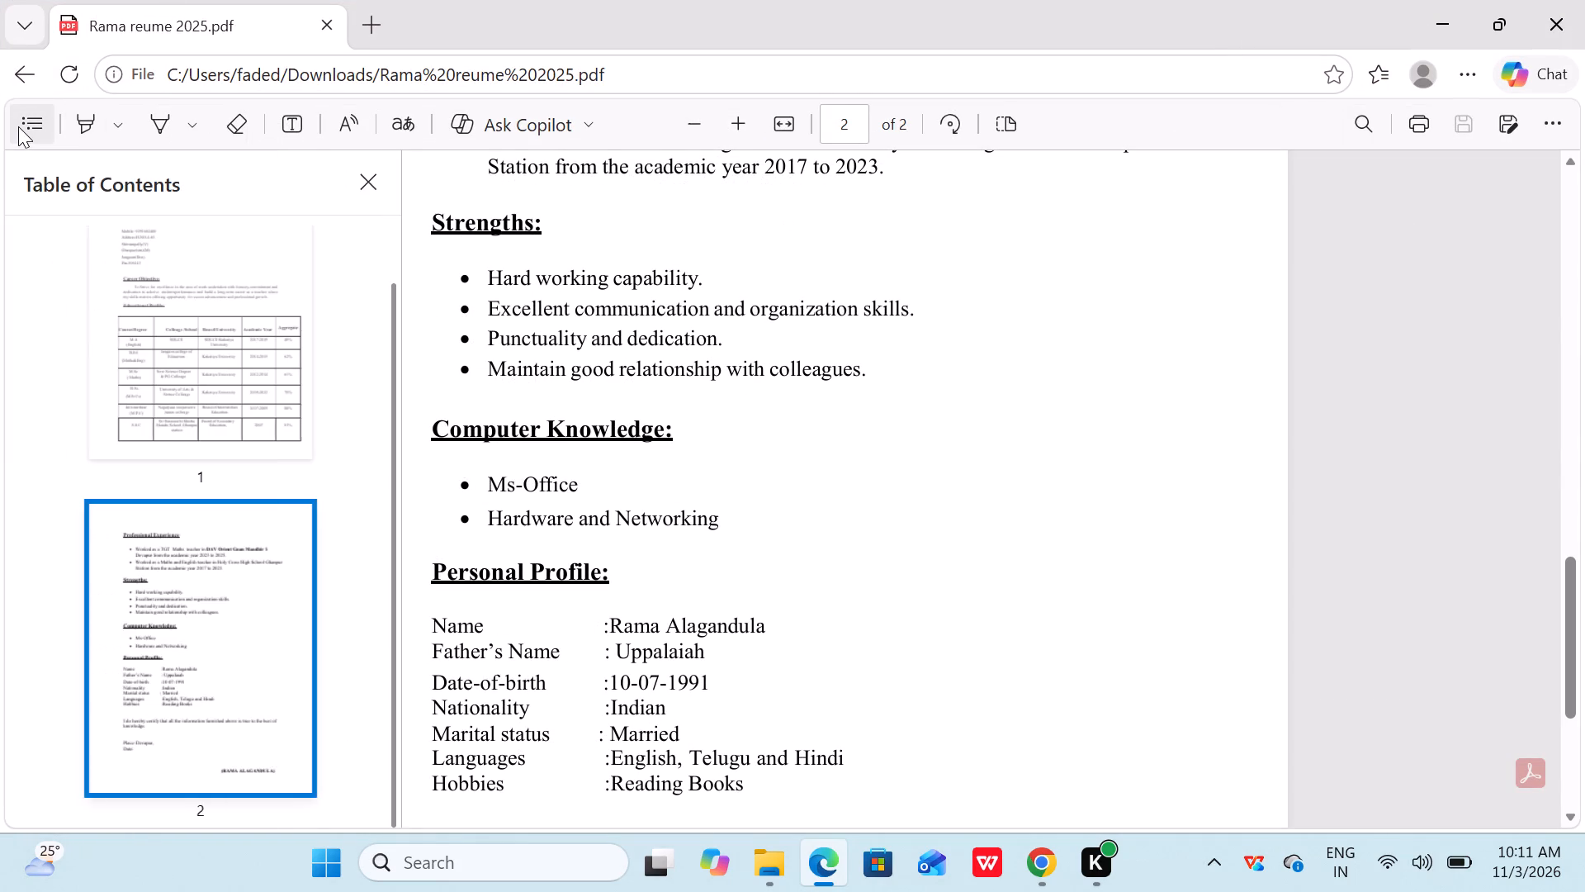
click(18, 126)
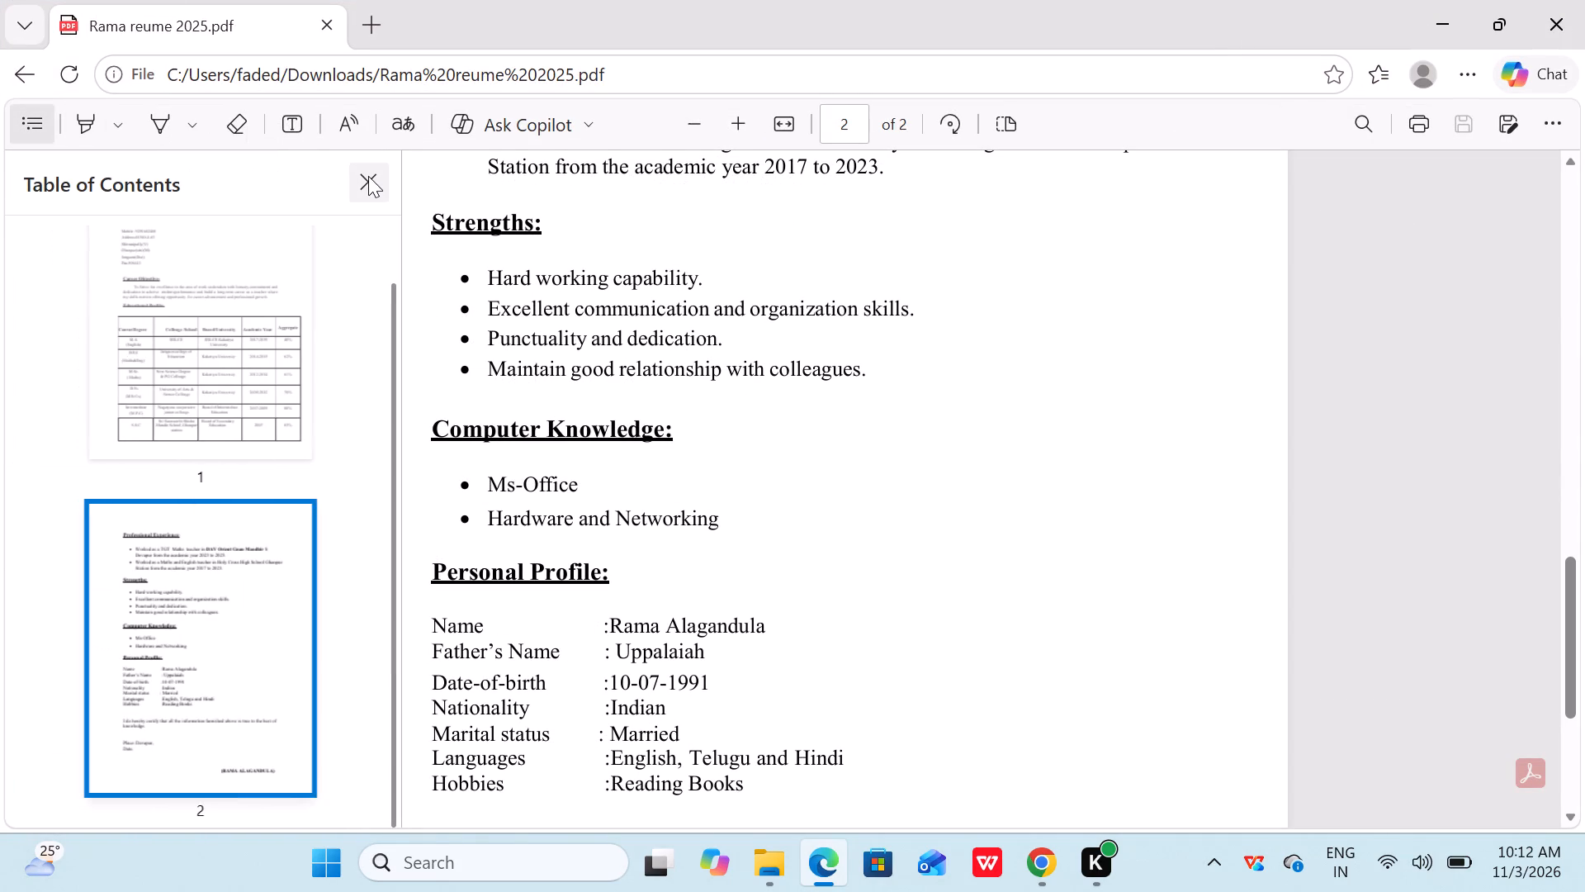
click(368, 176)
scroll(693, 331, up, 6)
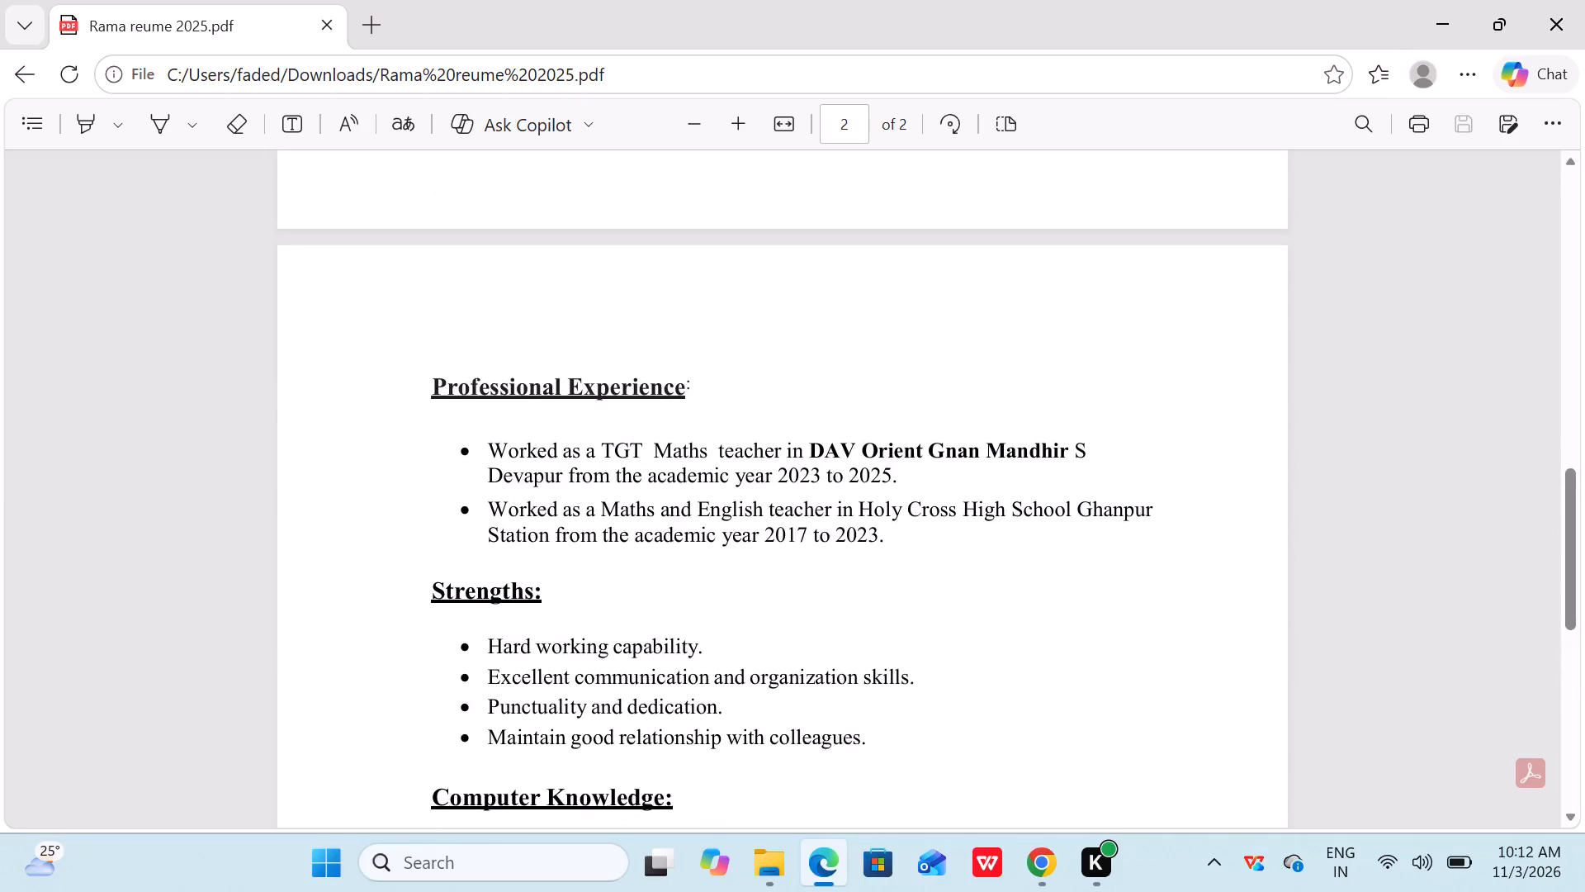
scroll(693, 331, up, 7)
scroll(679, 427, down, 1)
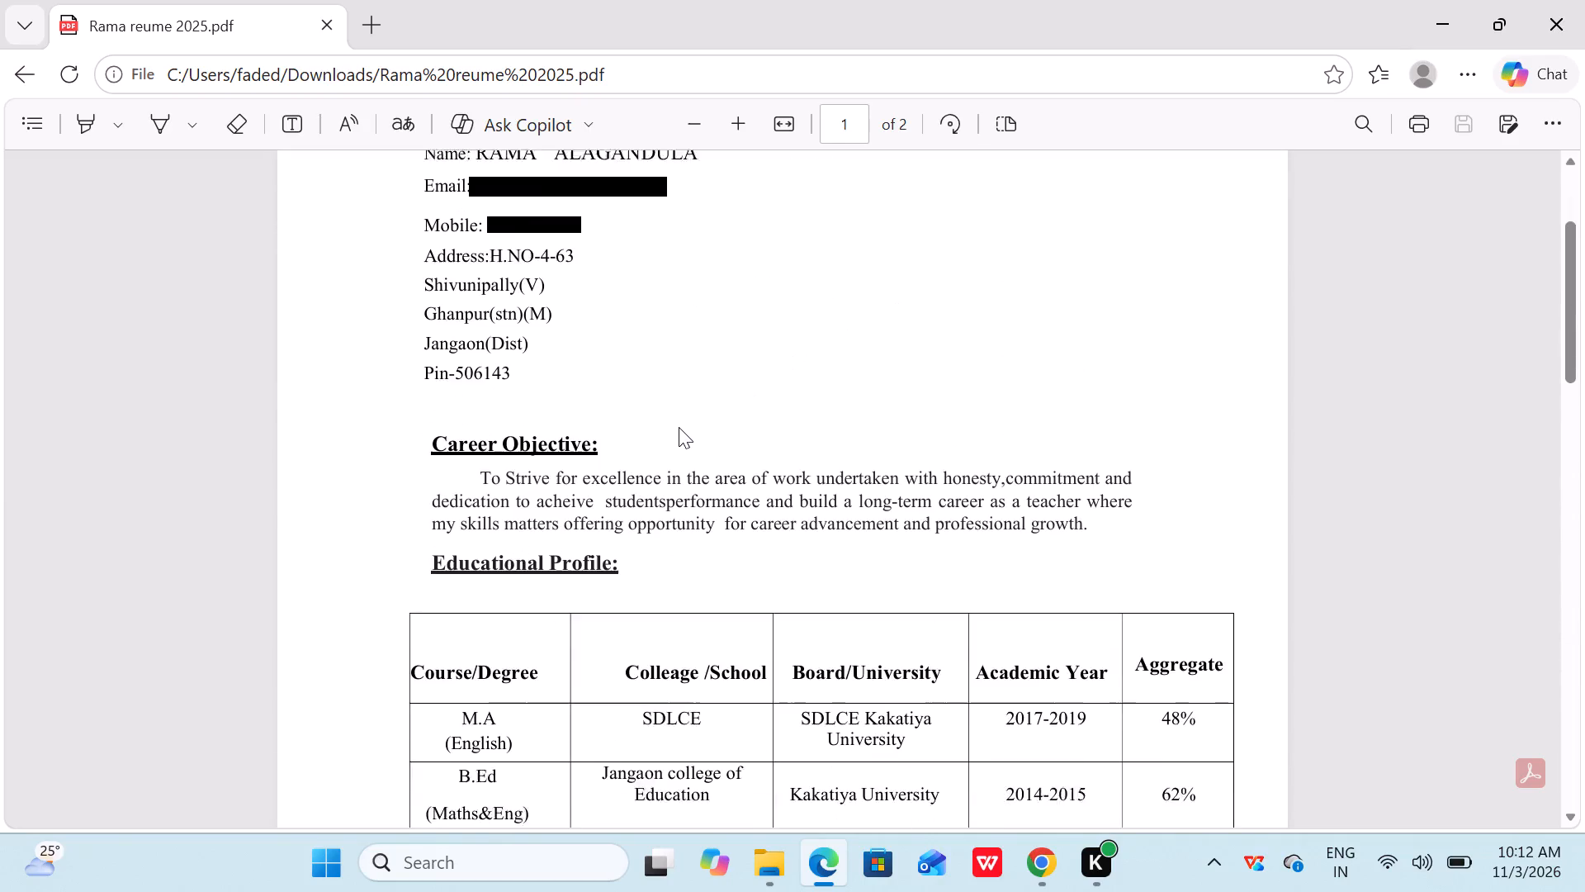
scroll(679, 427, down, 1)
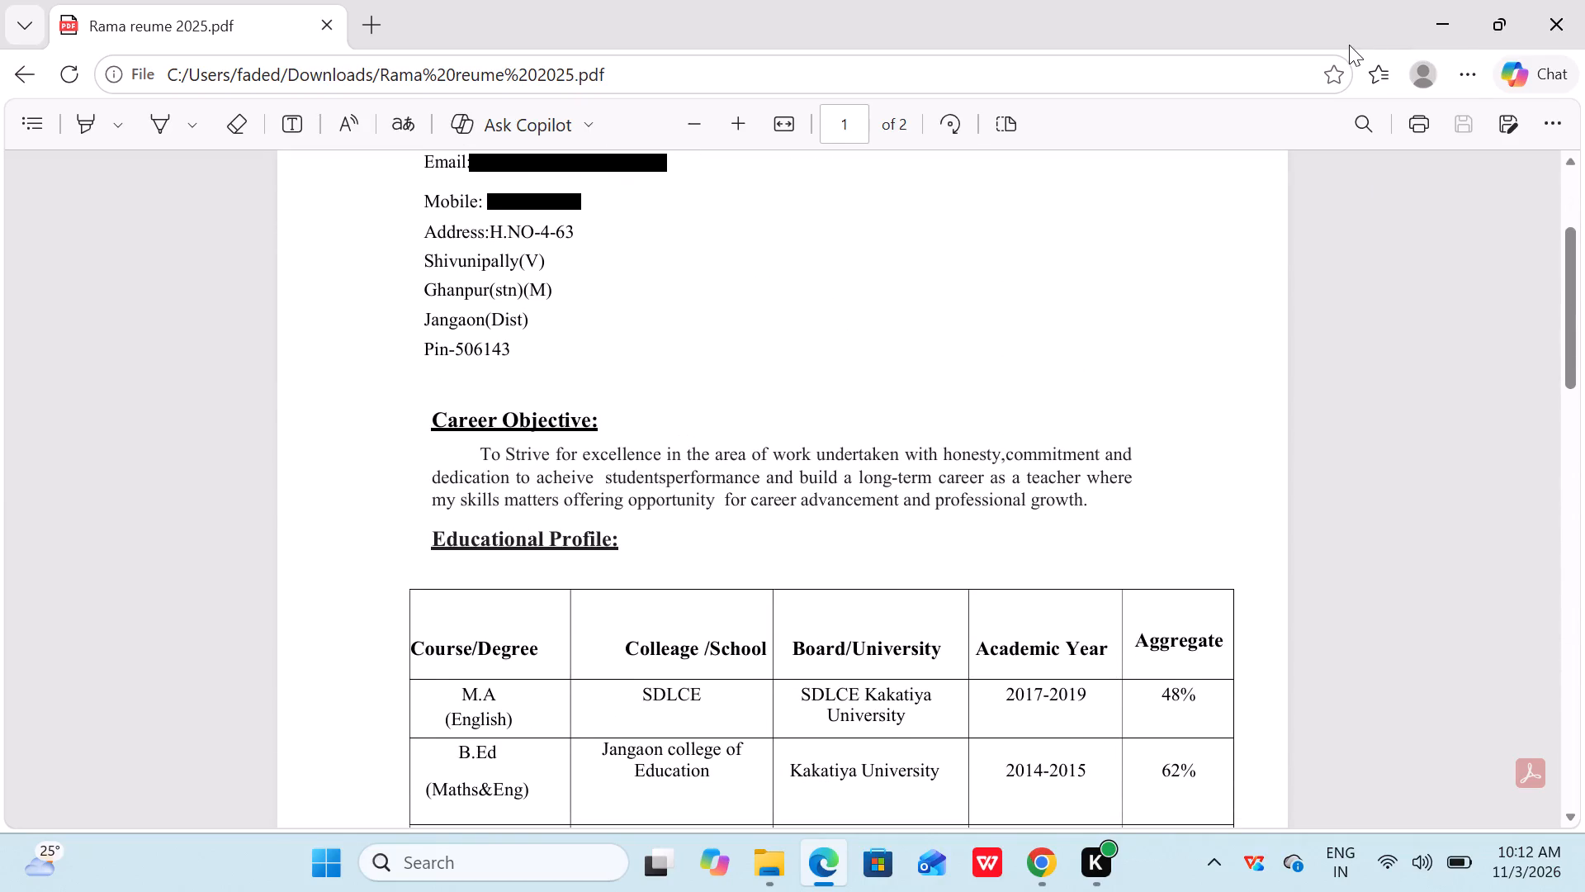
click(1445, 28)
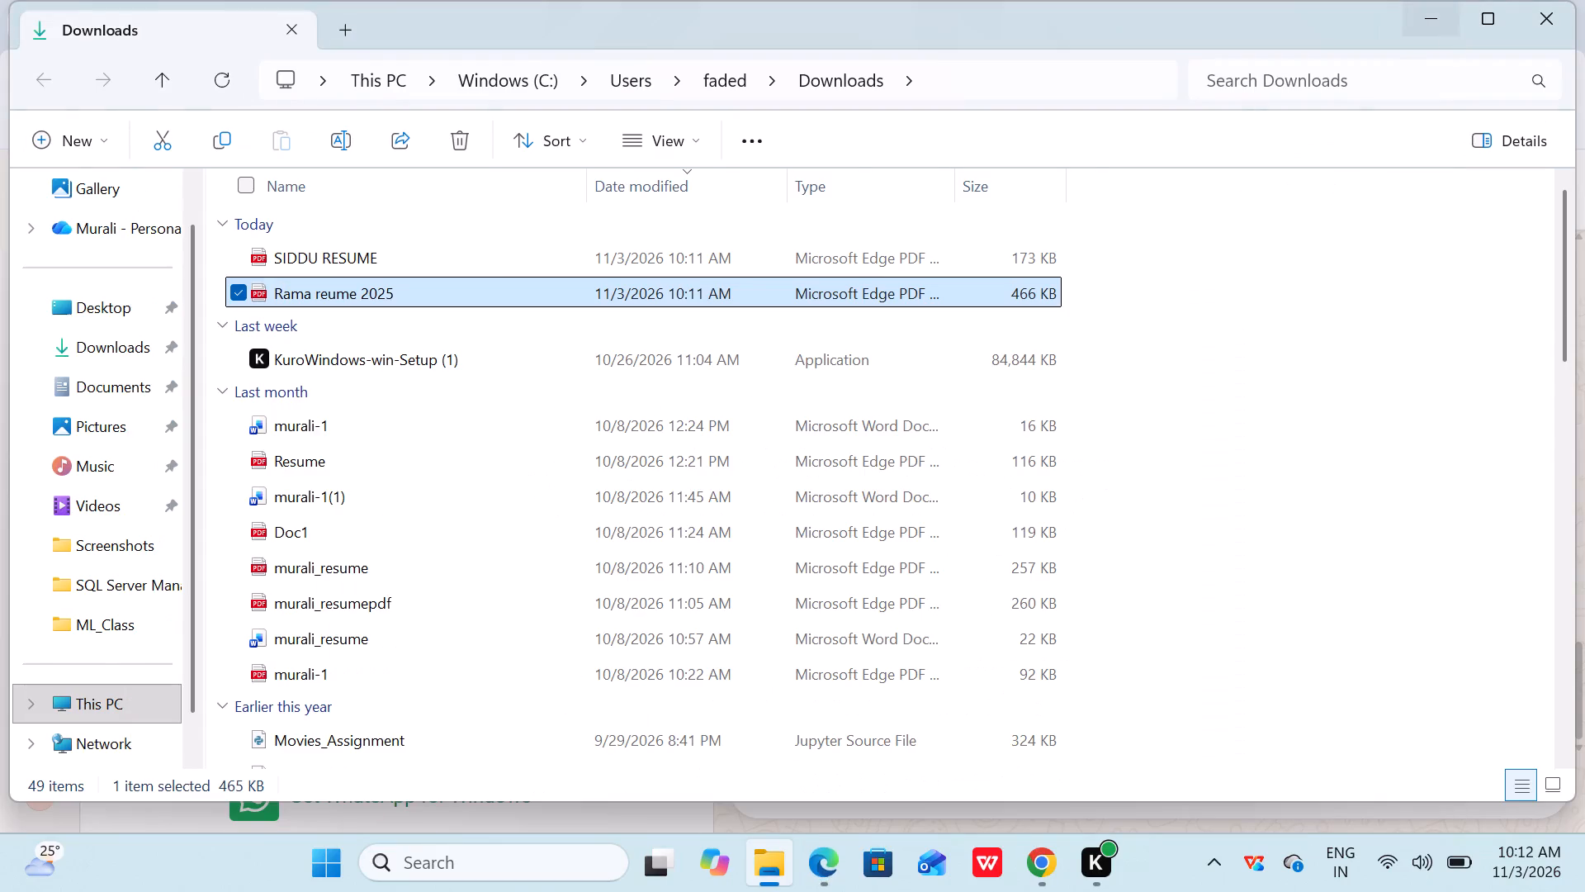
Open SIDDU RESUME from the Downloads folder and examine it from the summary through to the certifications.
double_click(595, 257)
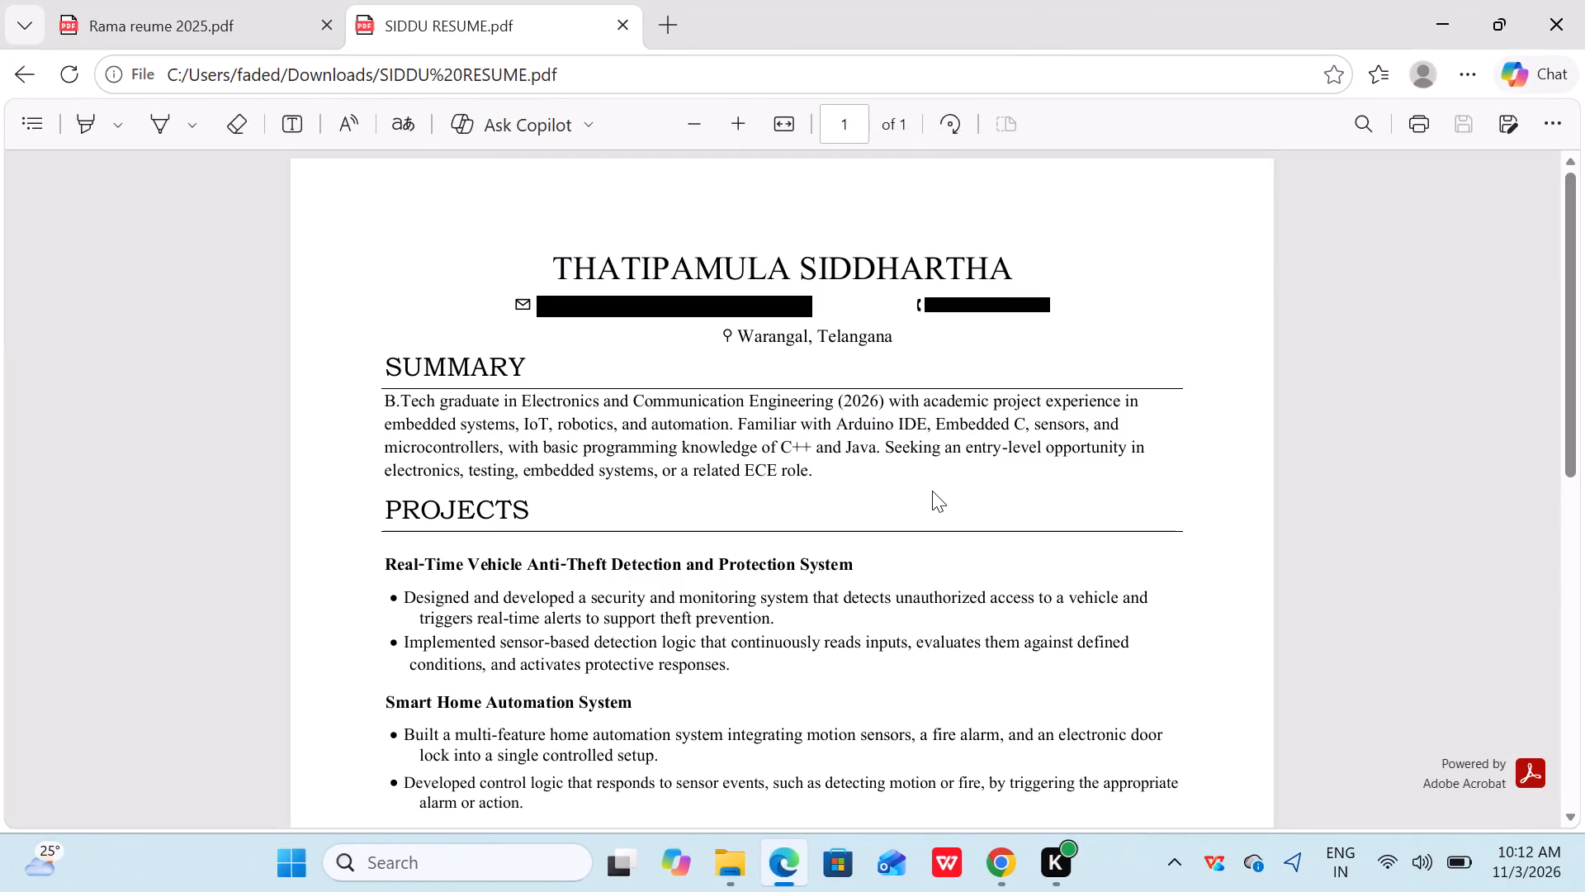
scroll(932, 491, down, 5)
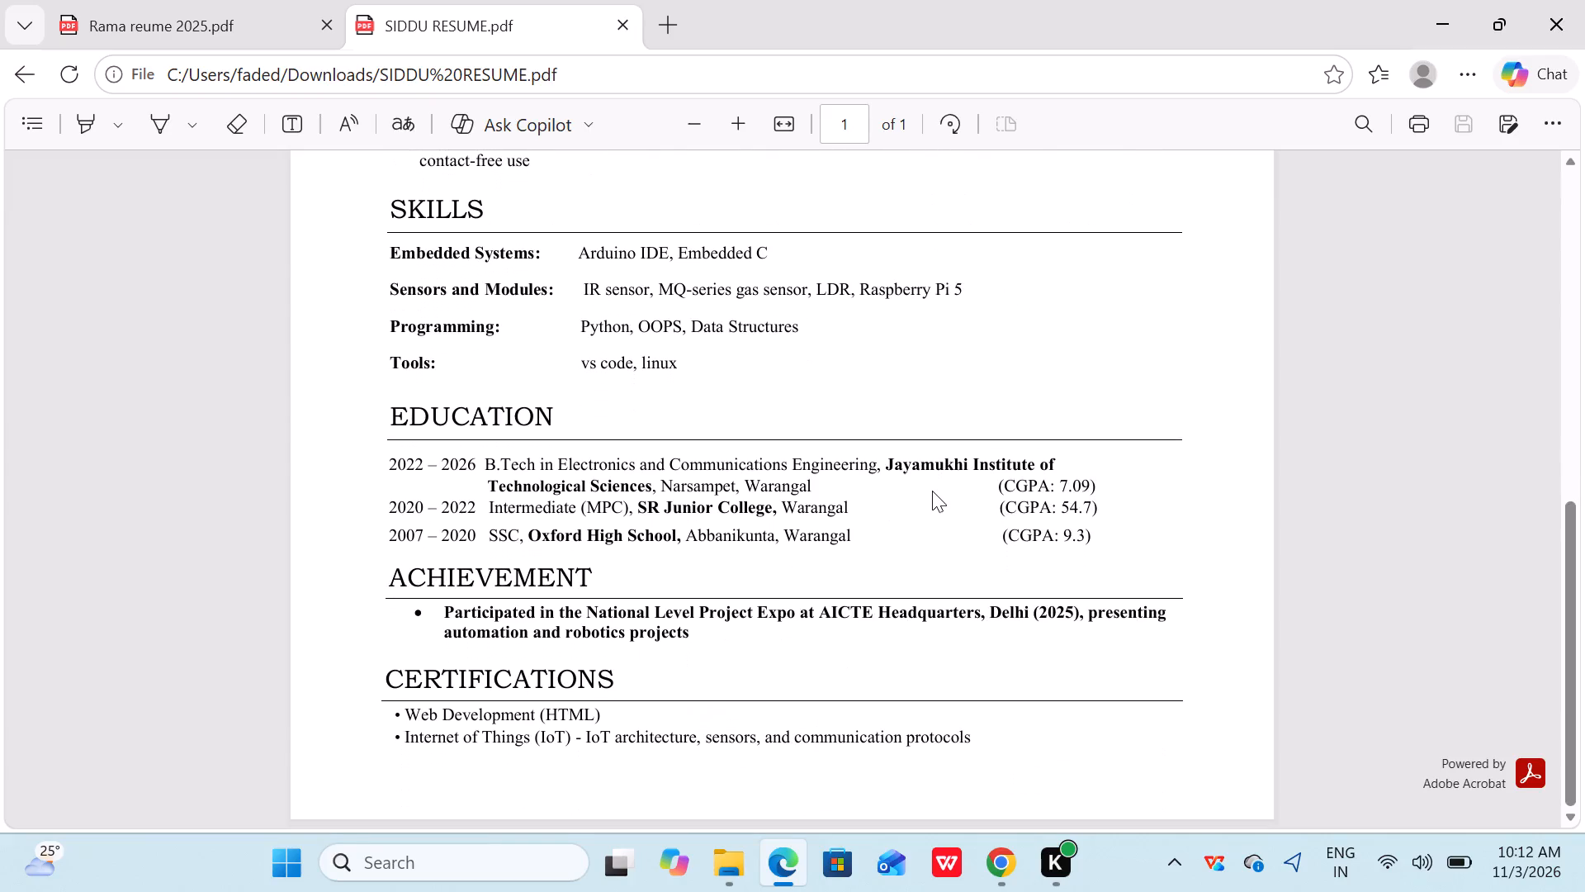
scroll(932, 491, up, 3)
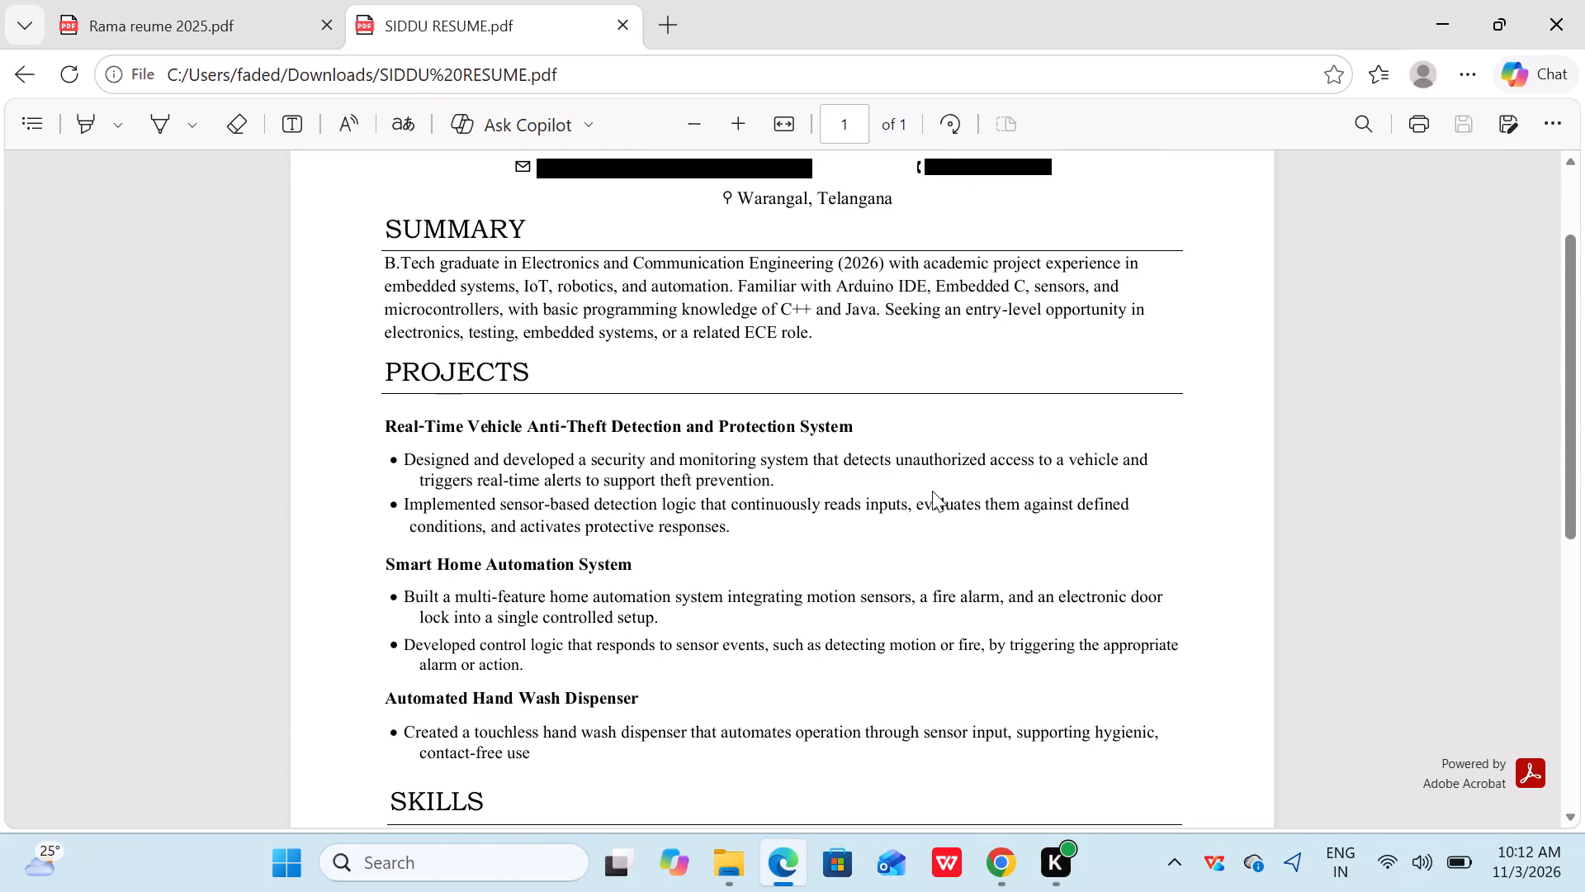
scroll(932, 491, down, 2)
scroll(932, 491, up, 1)
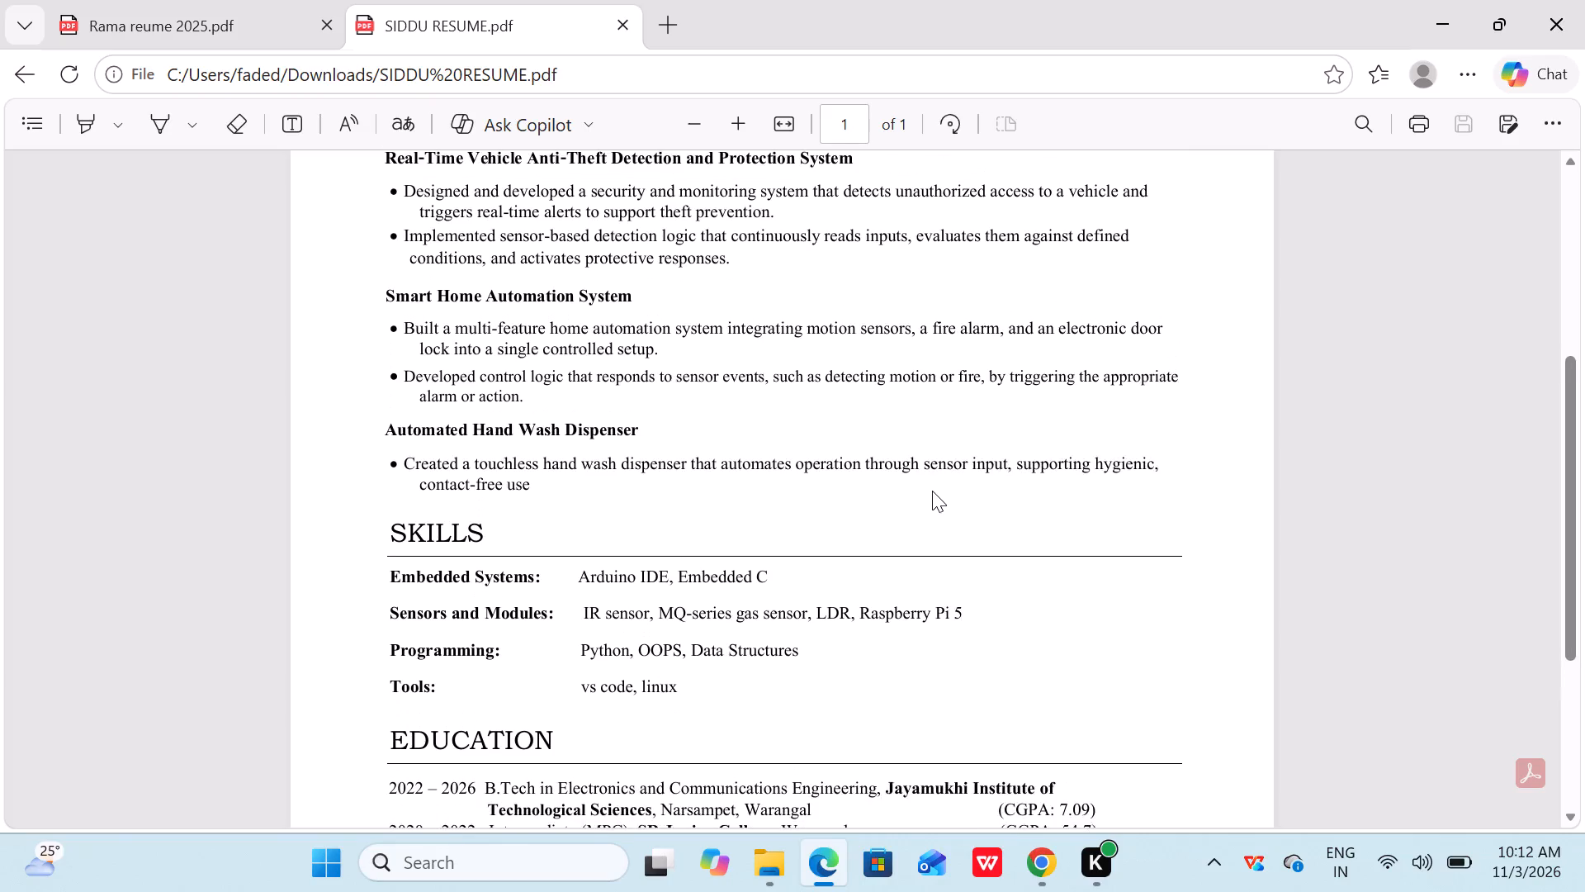
scroll(932, 491, up, 1)
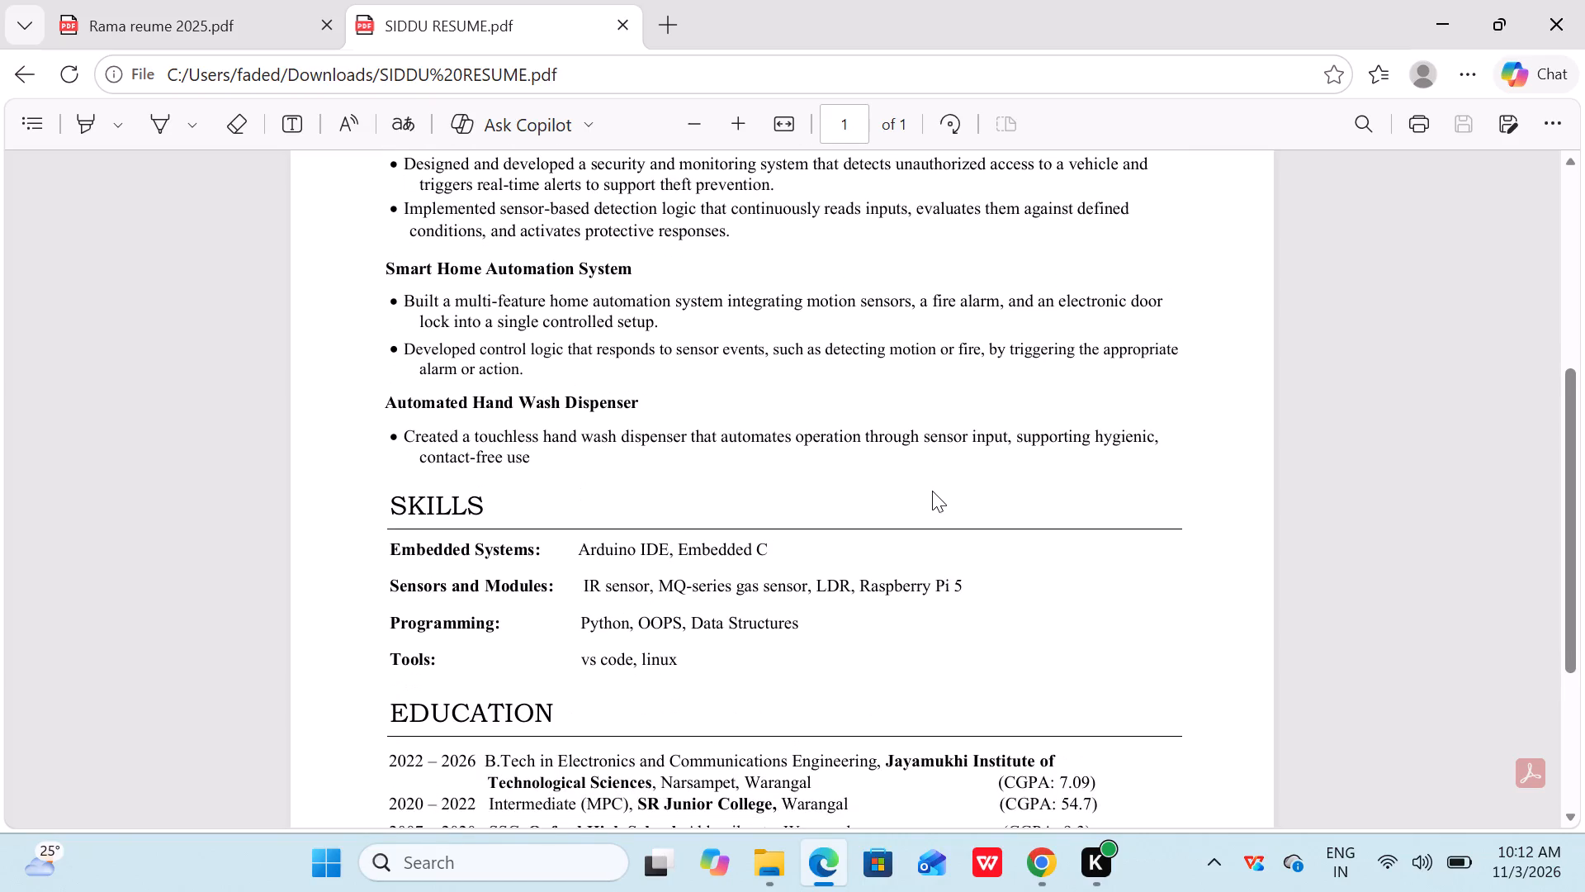
scroll(932, 491, up, 3)
scroll(932, 491, down, 1)
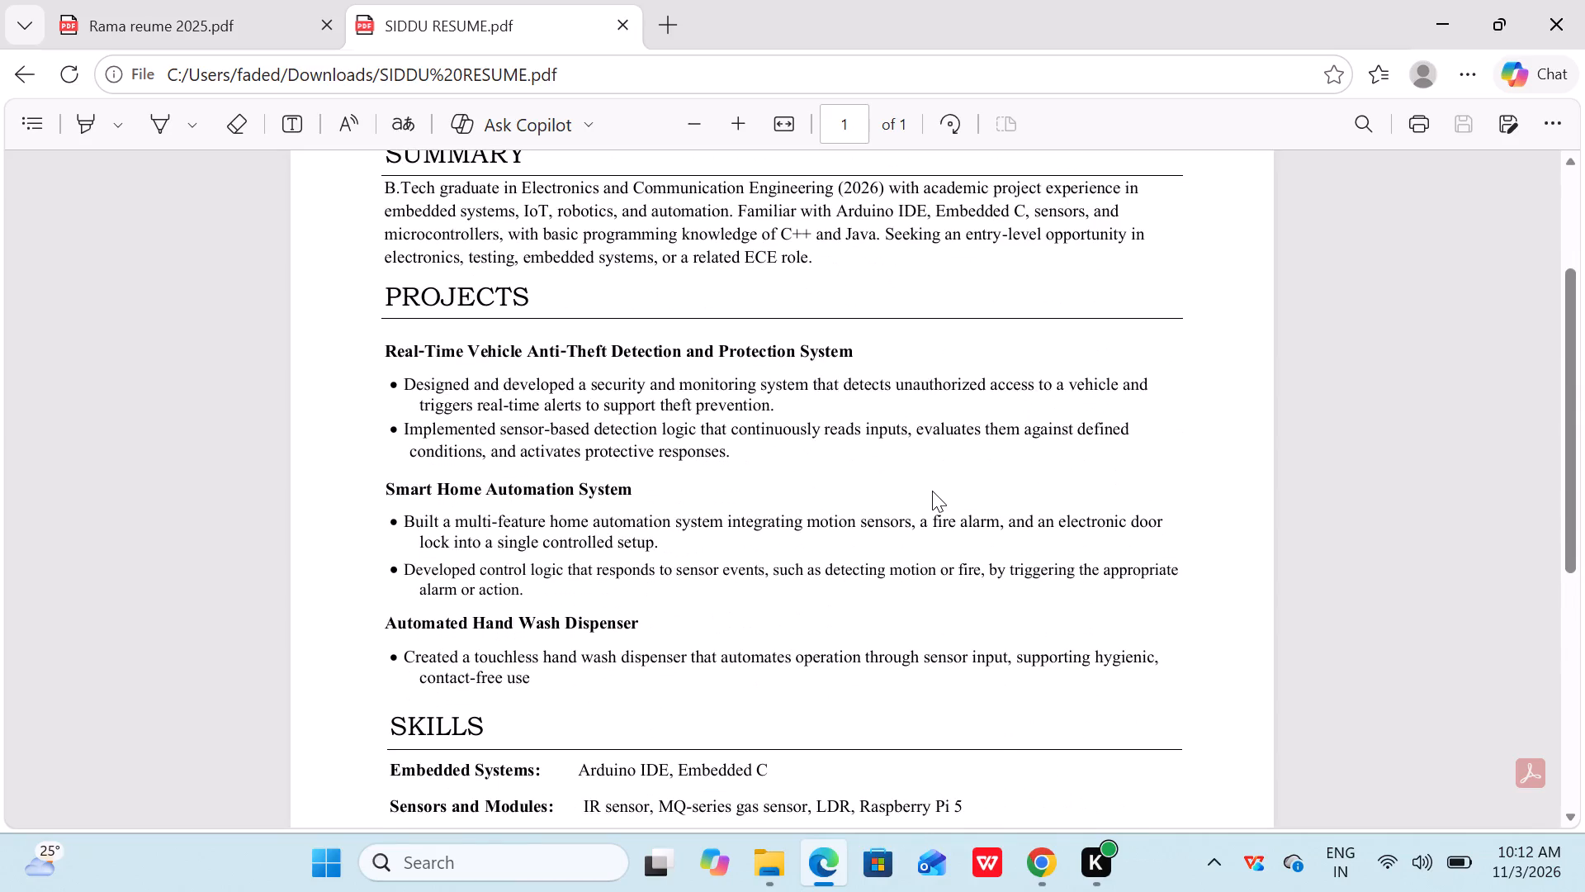
scroll(932, 491, down, 3)
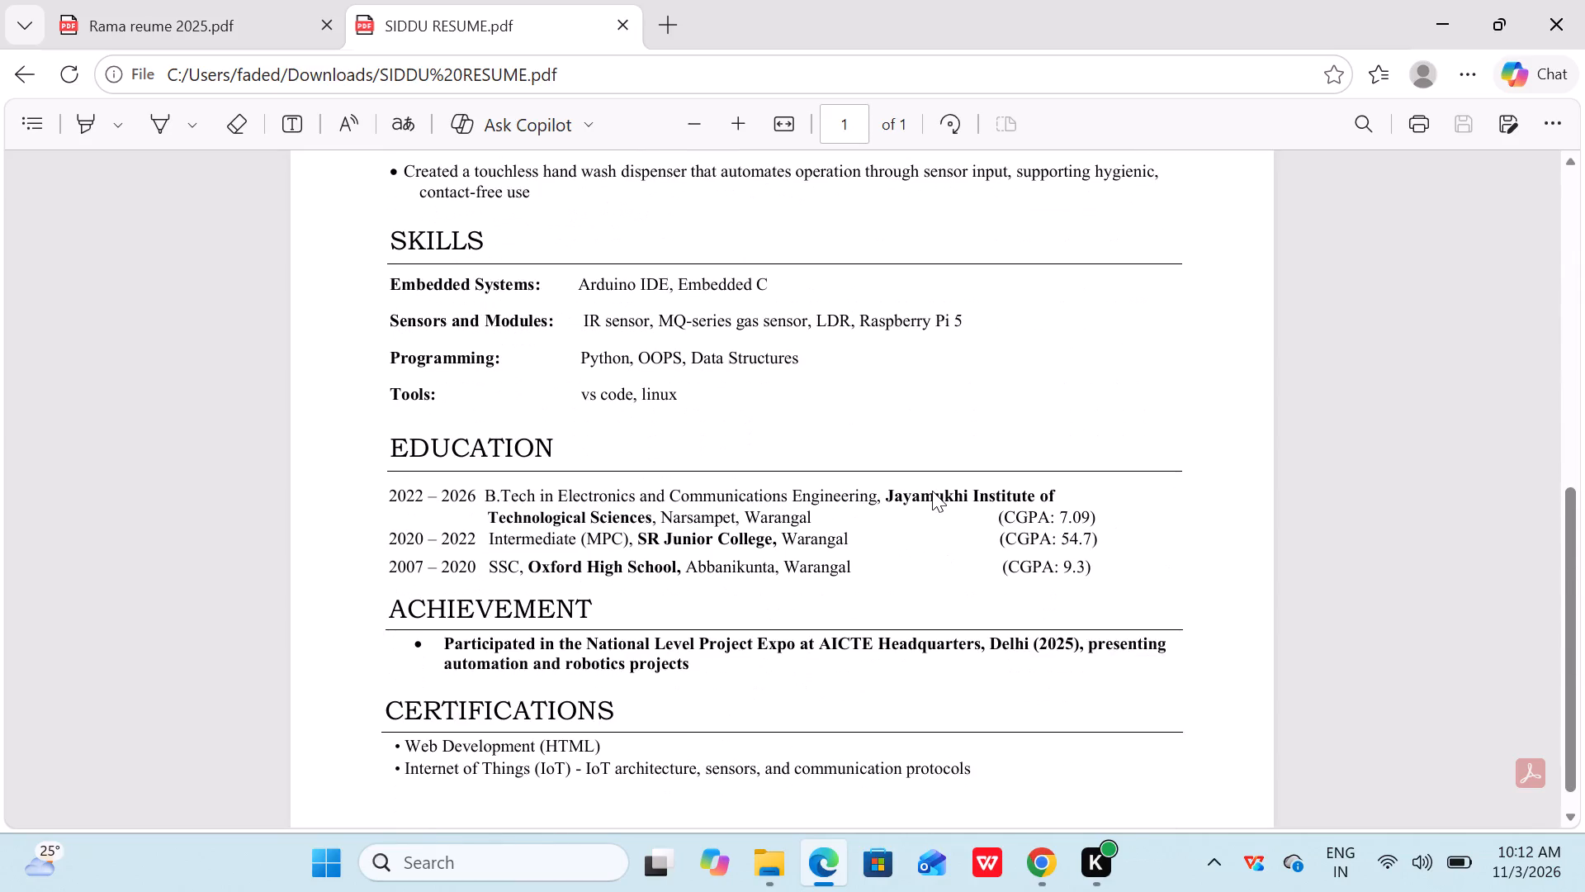
scroll(932, 491, down, 1)
scroll(932, 491, up, 1)
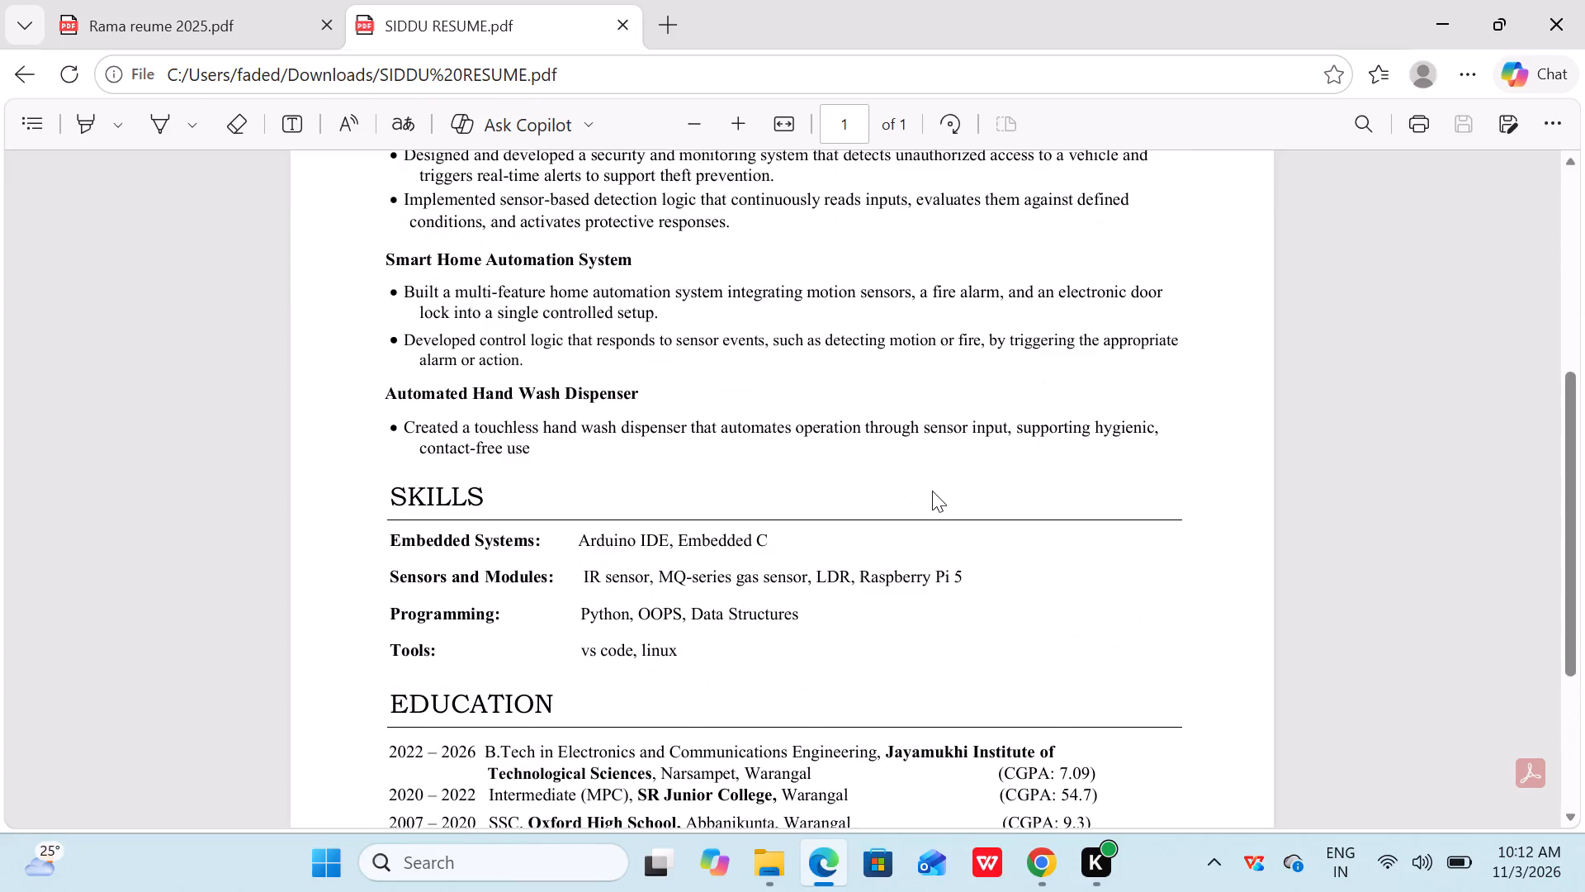
scroll(932, 491, up, 3)
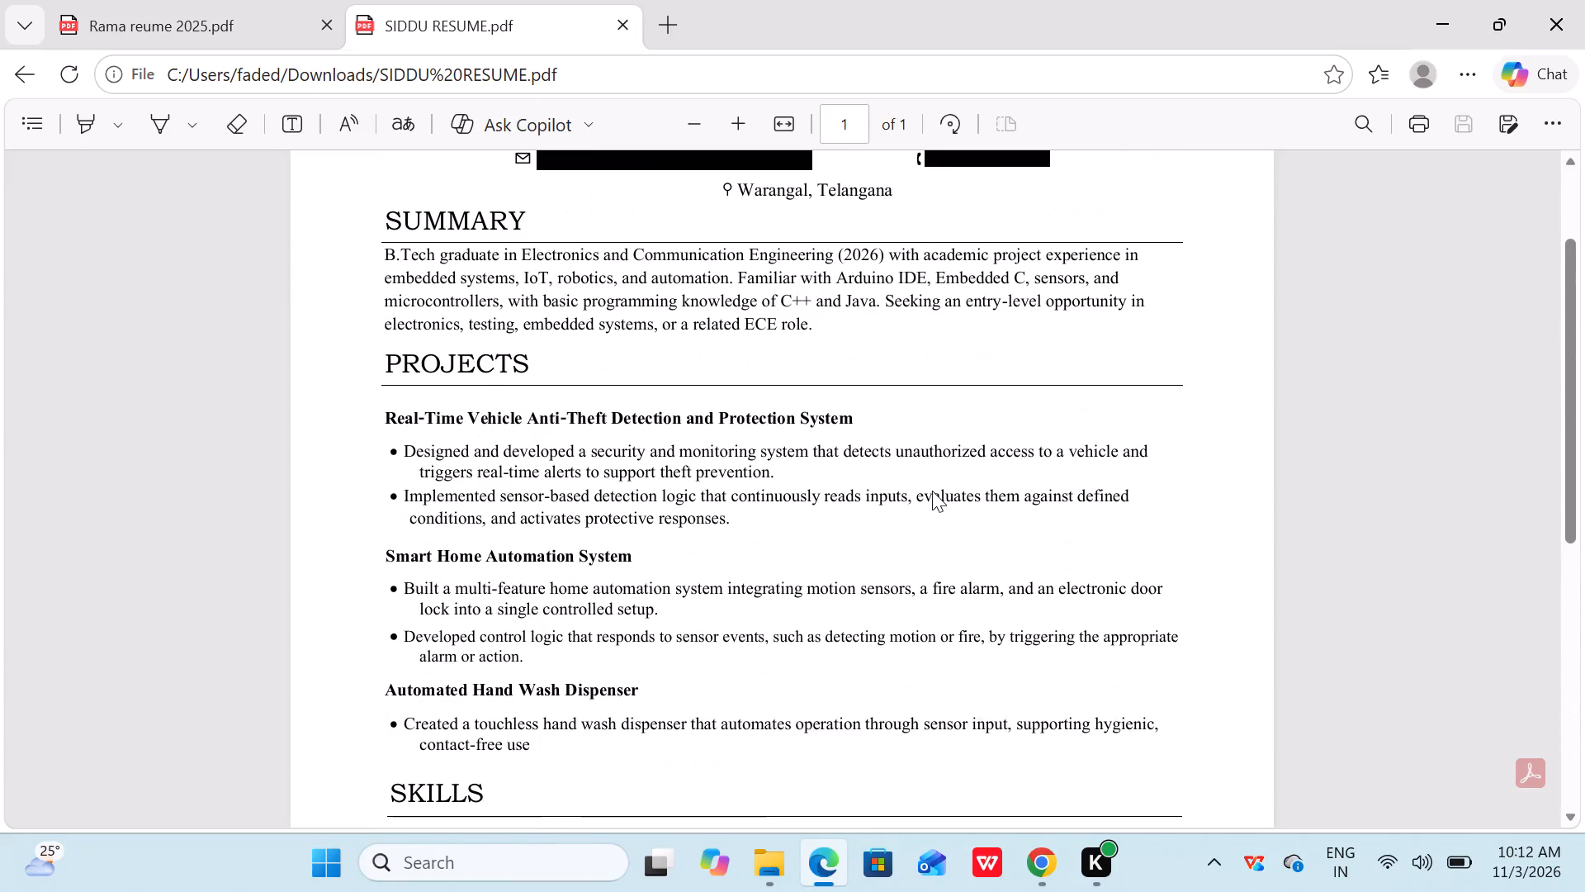
scroll(932, 491, up, 2)
scroll(932, 491, down, 5)
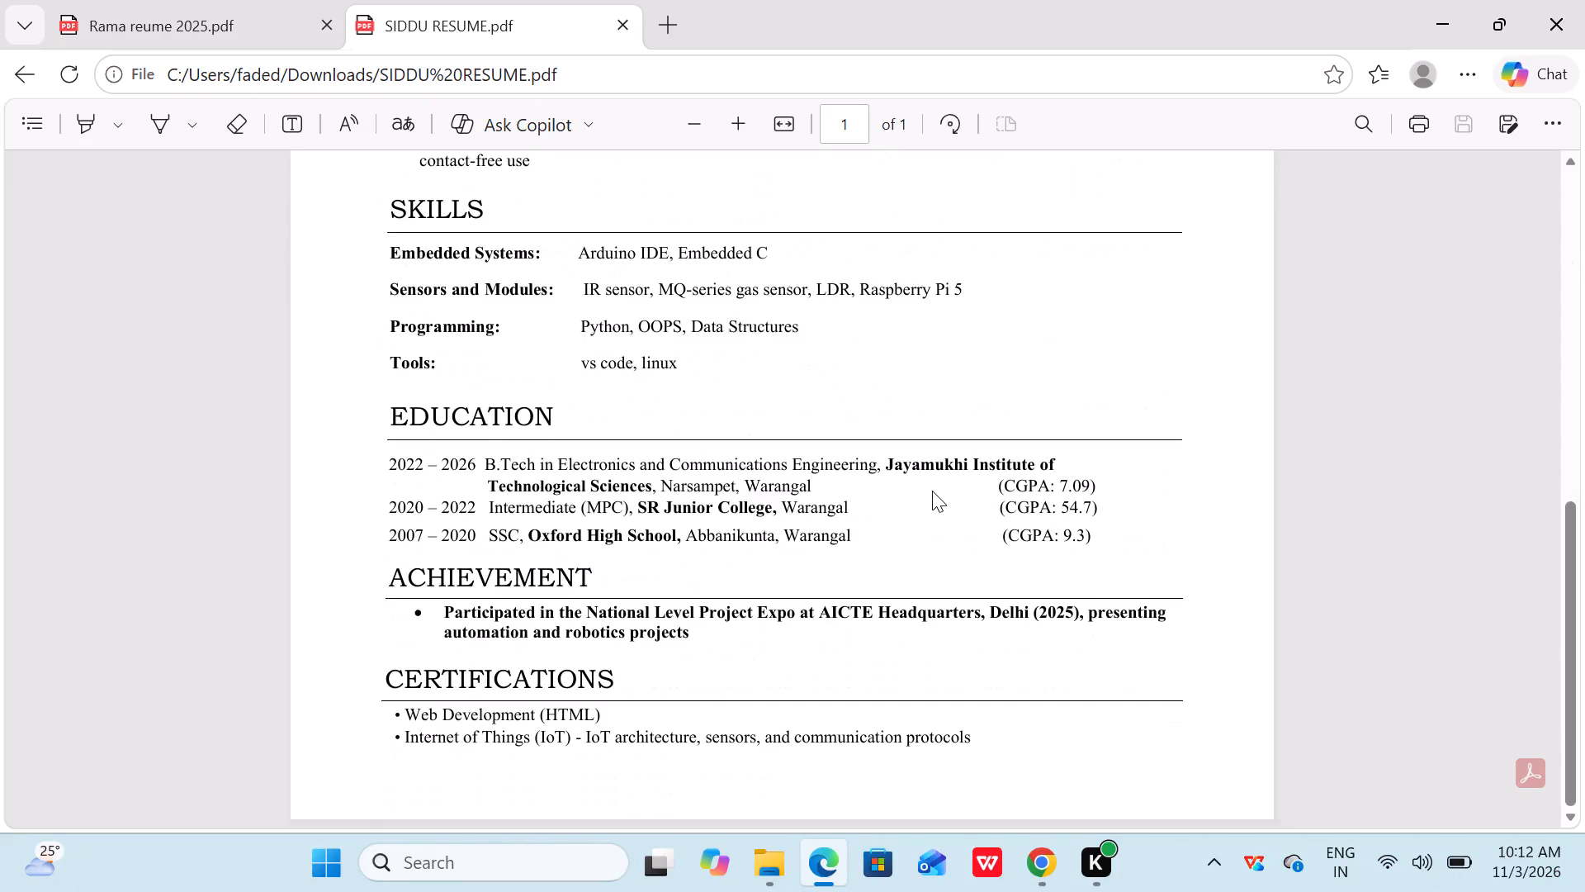
scroll(932, 491, up, 4)
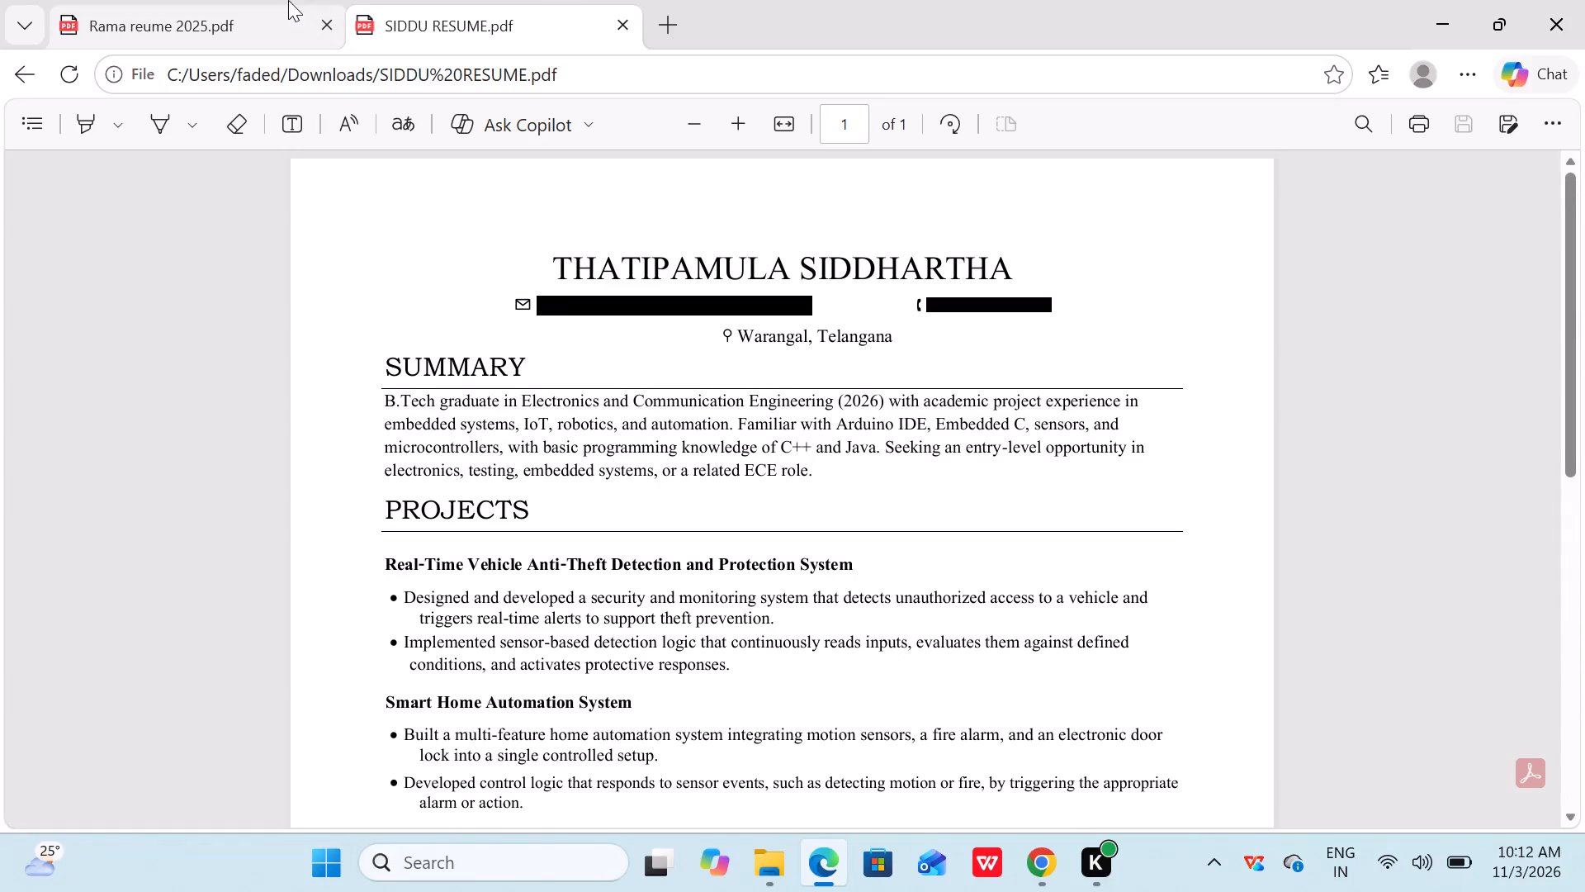
Recheck the start of the Rama reume 2025 resume and close the browser window with both PDFs.
click(226, 0)
scroll(788, 311, up, 3)
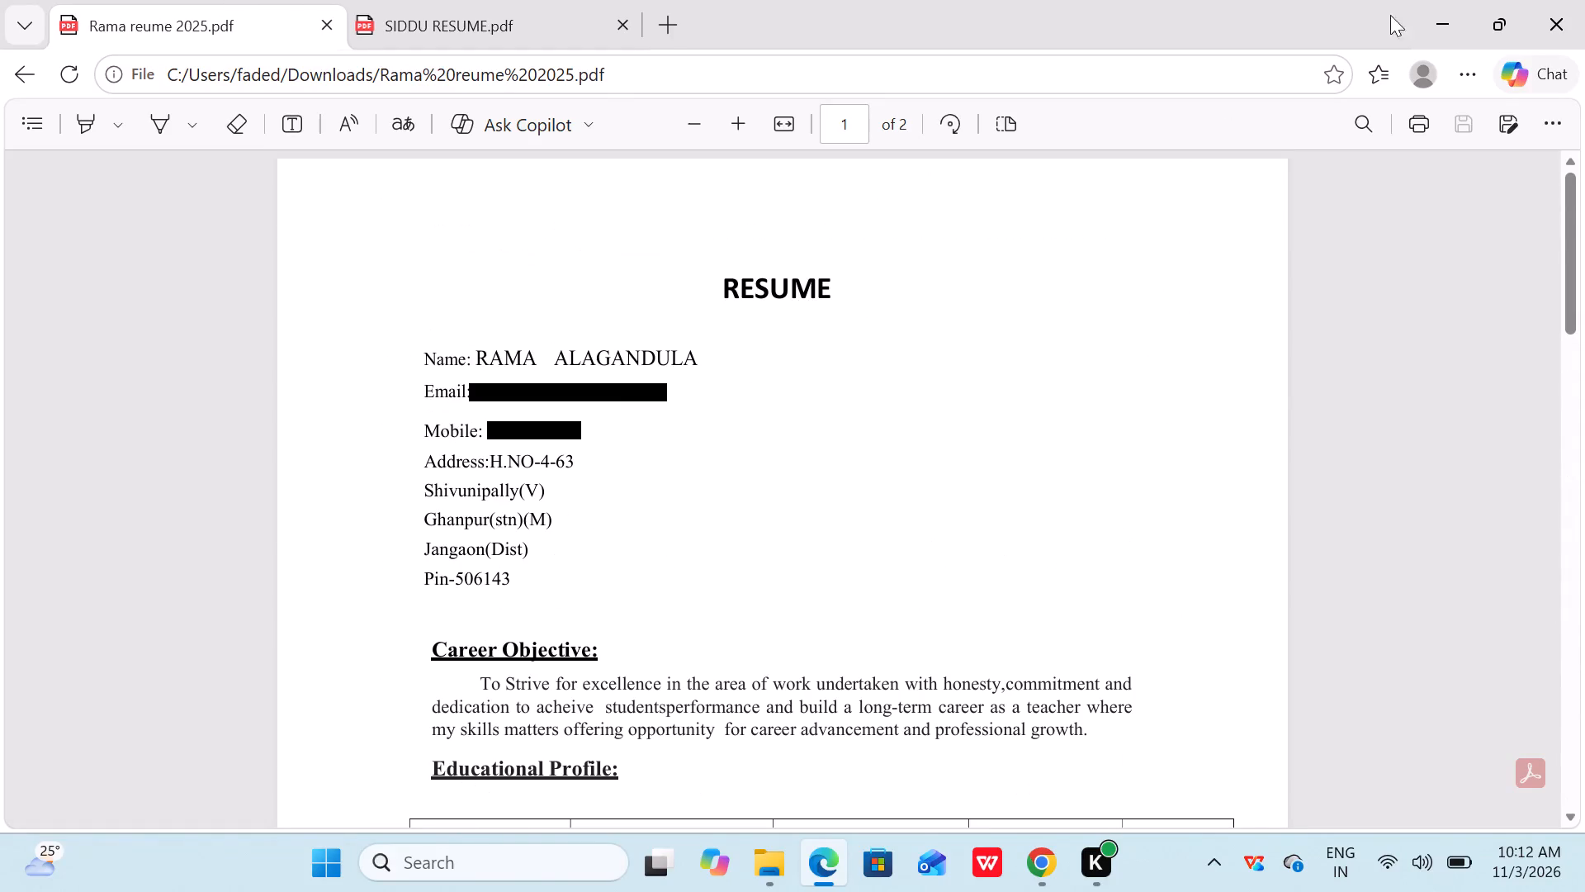
click(1553, 37)
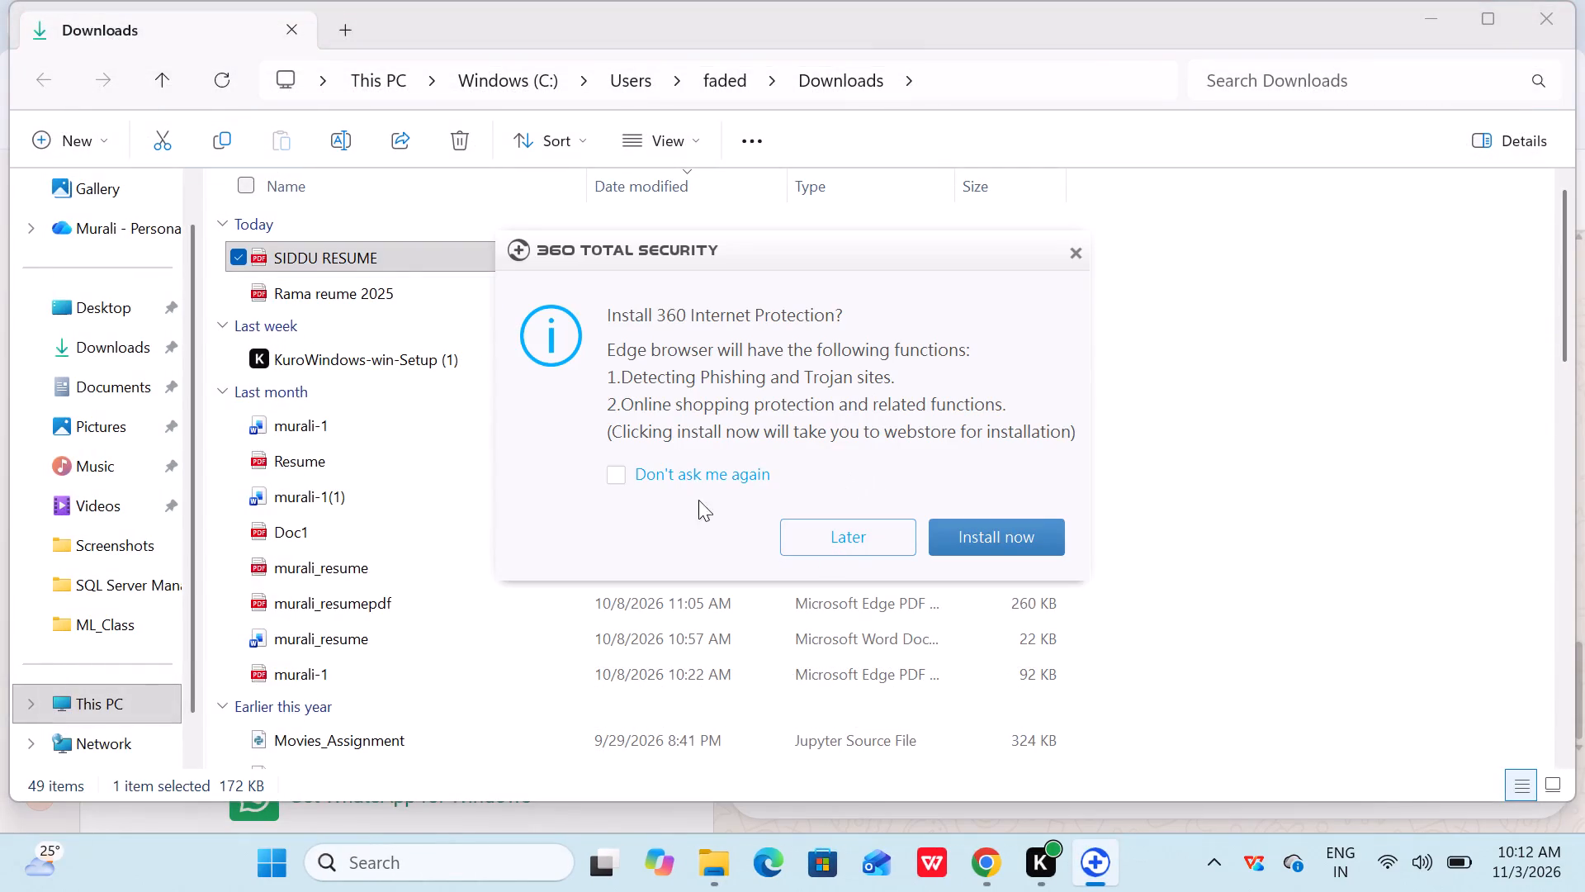
Postpone the 360 Internet Protection installation again, with the option not to be asked again enabled.
click(617, 472)
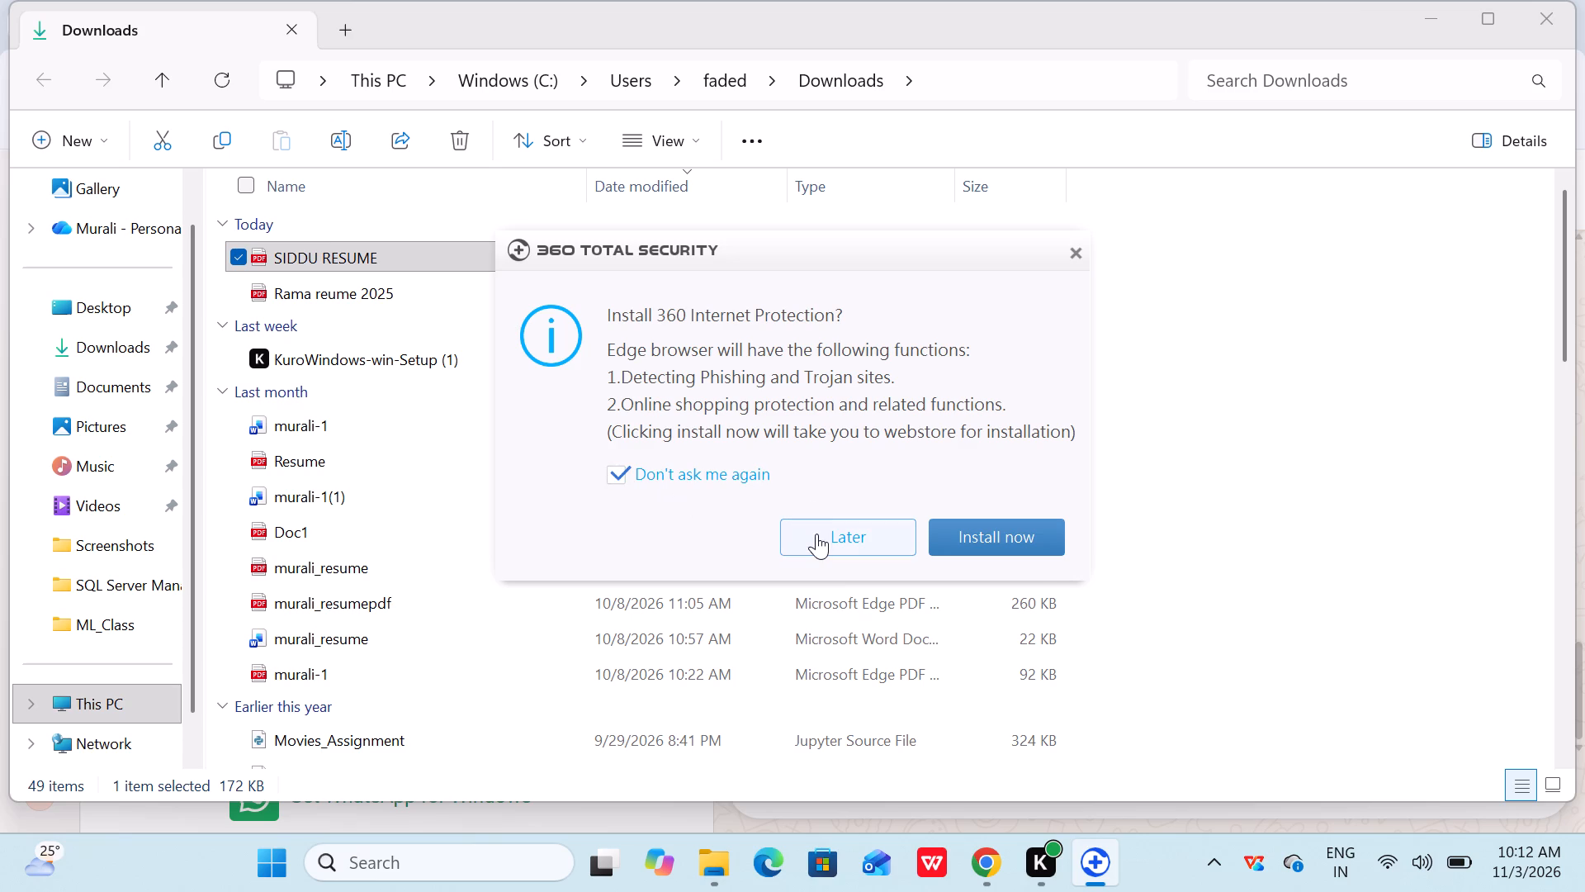
click(816, 534)
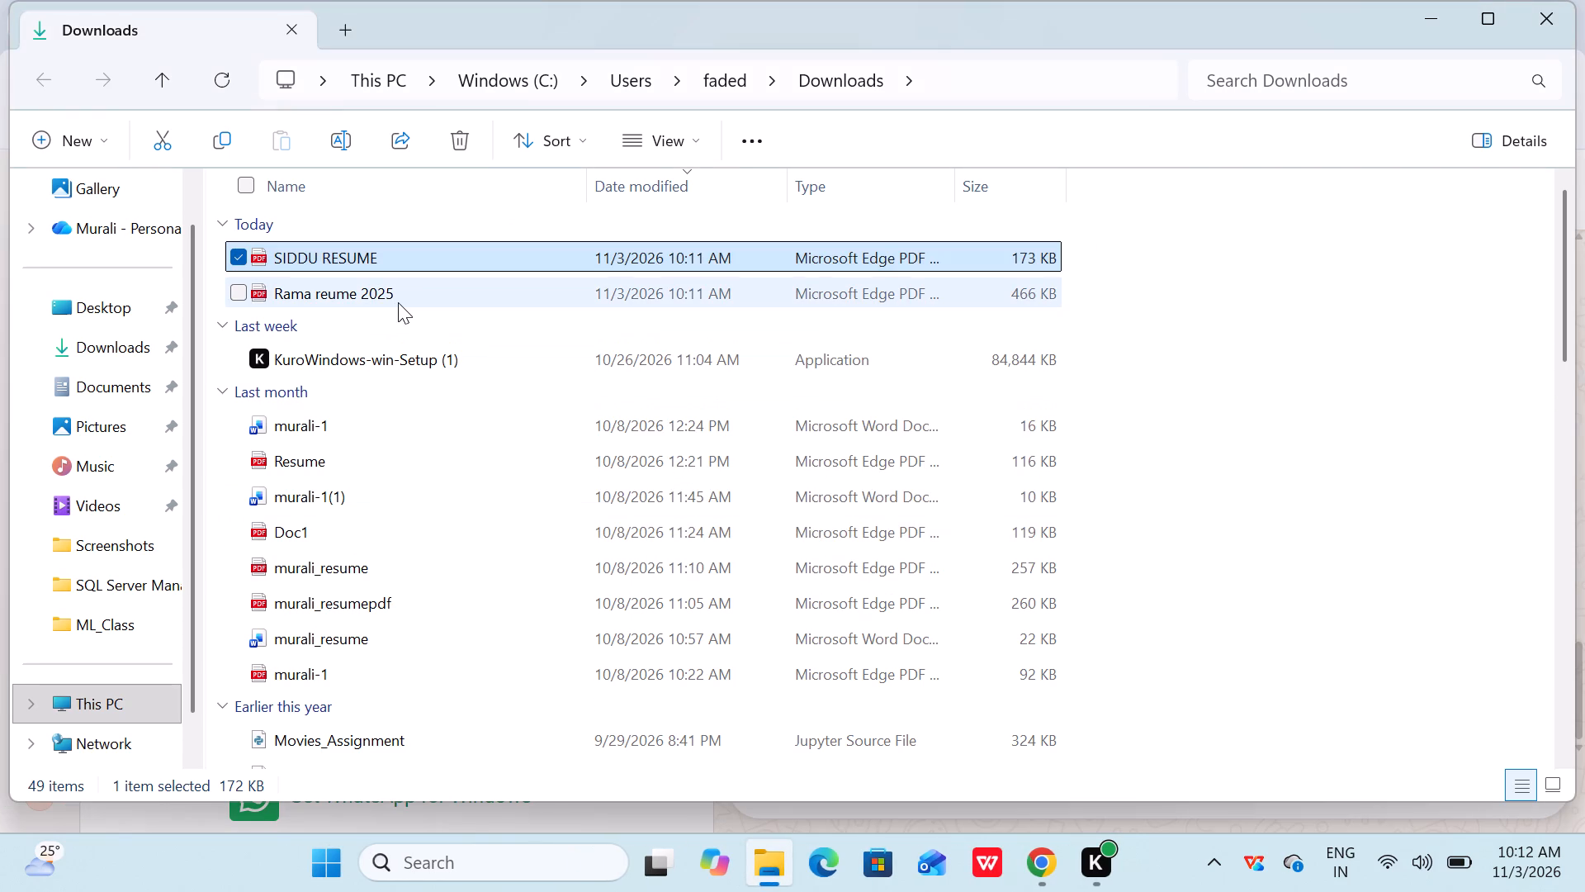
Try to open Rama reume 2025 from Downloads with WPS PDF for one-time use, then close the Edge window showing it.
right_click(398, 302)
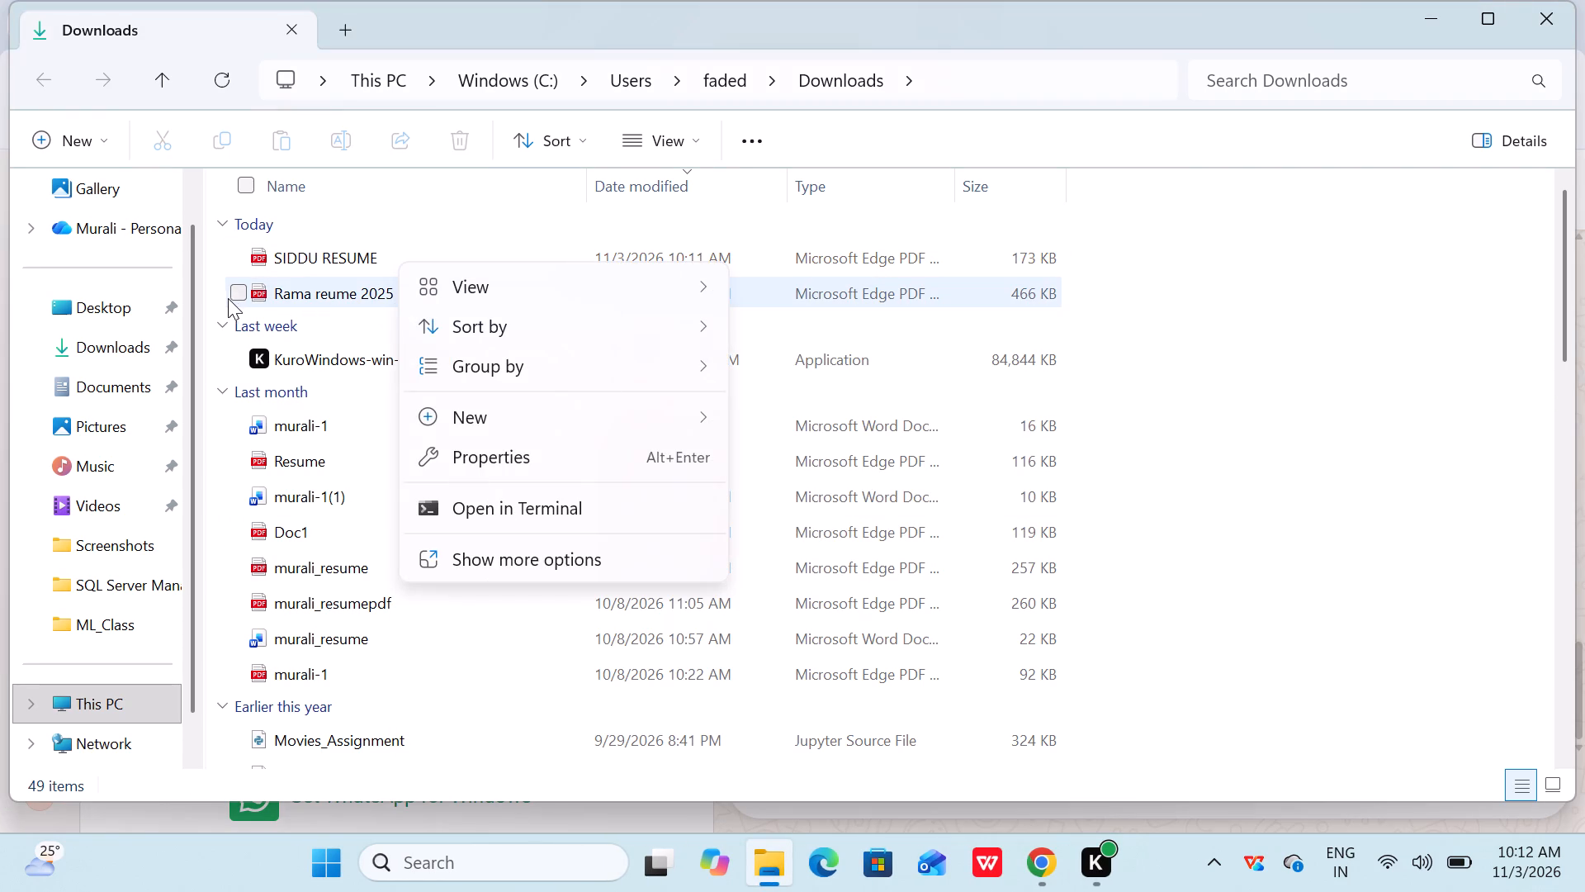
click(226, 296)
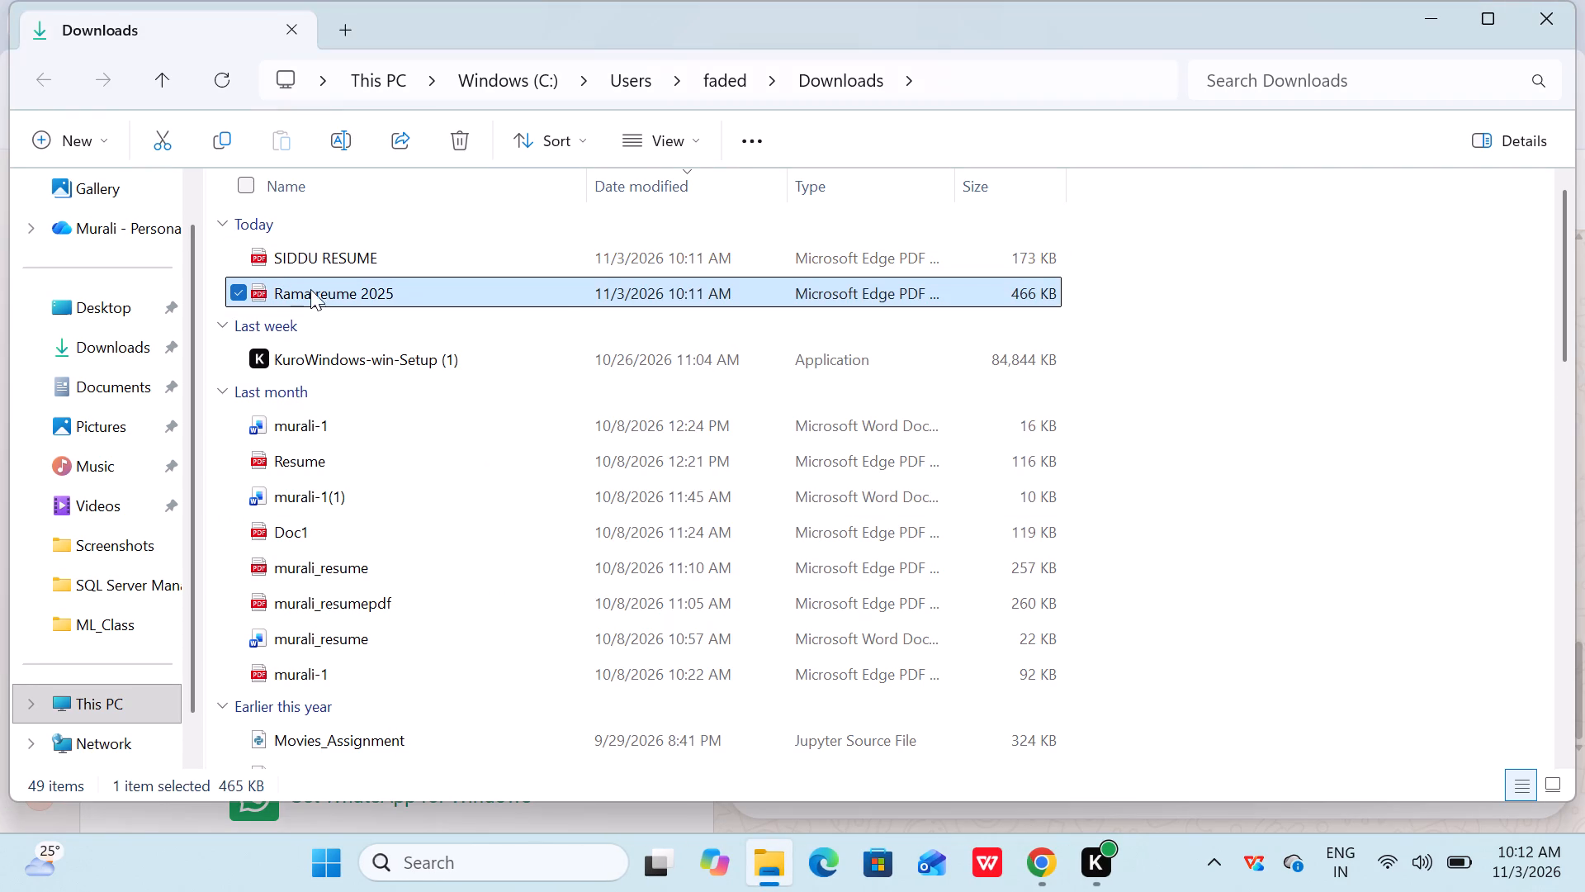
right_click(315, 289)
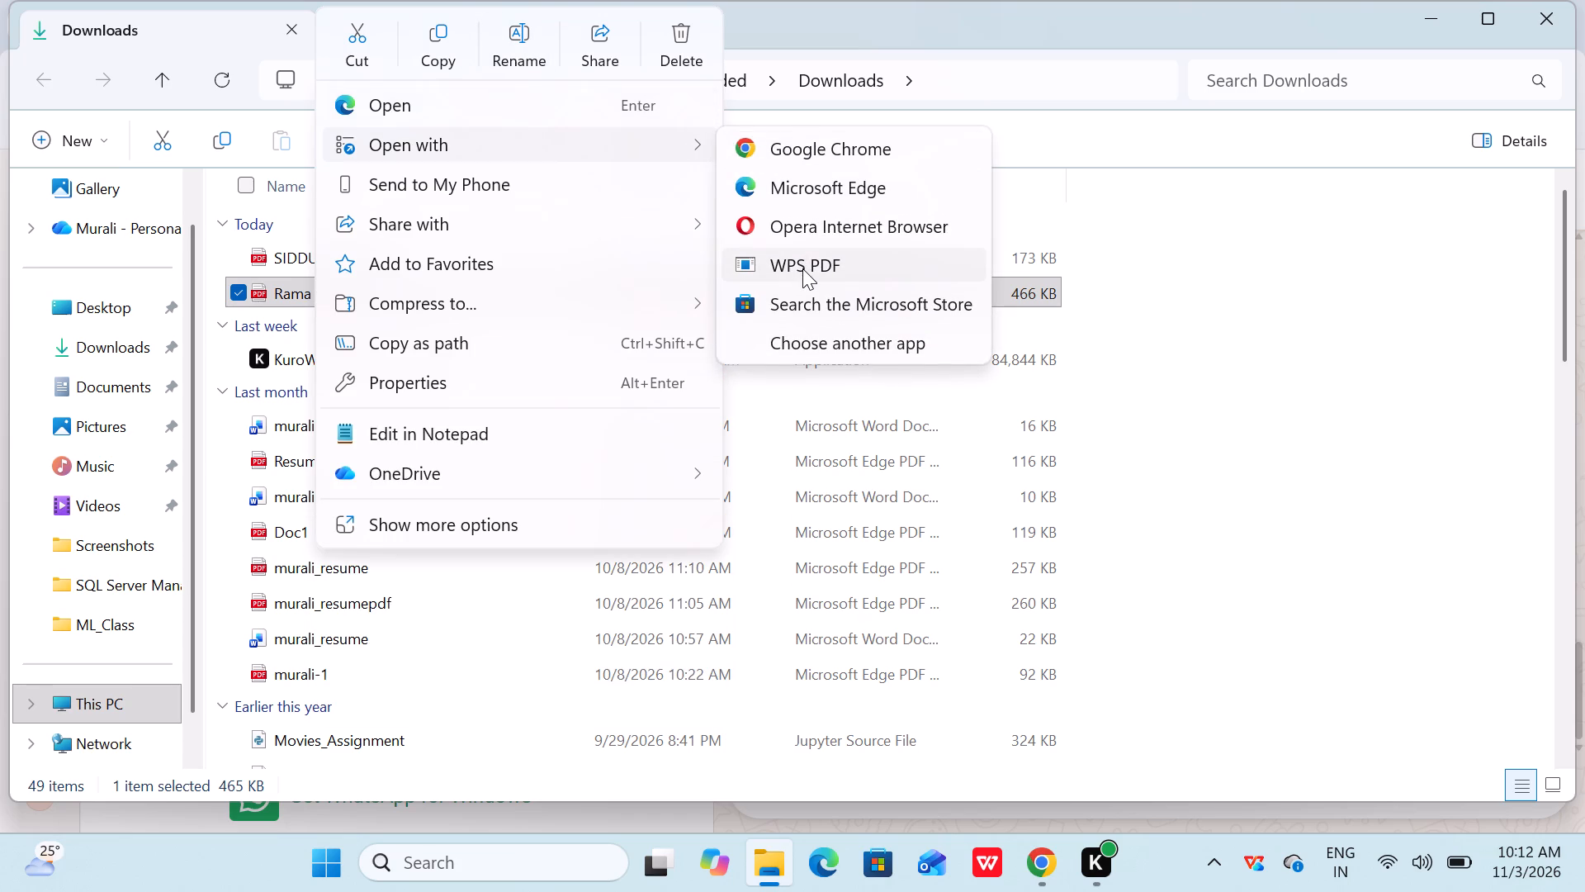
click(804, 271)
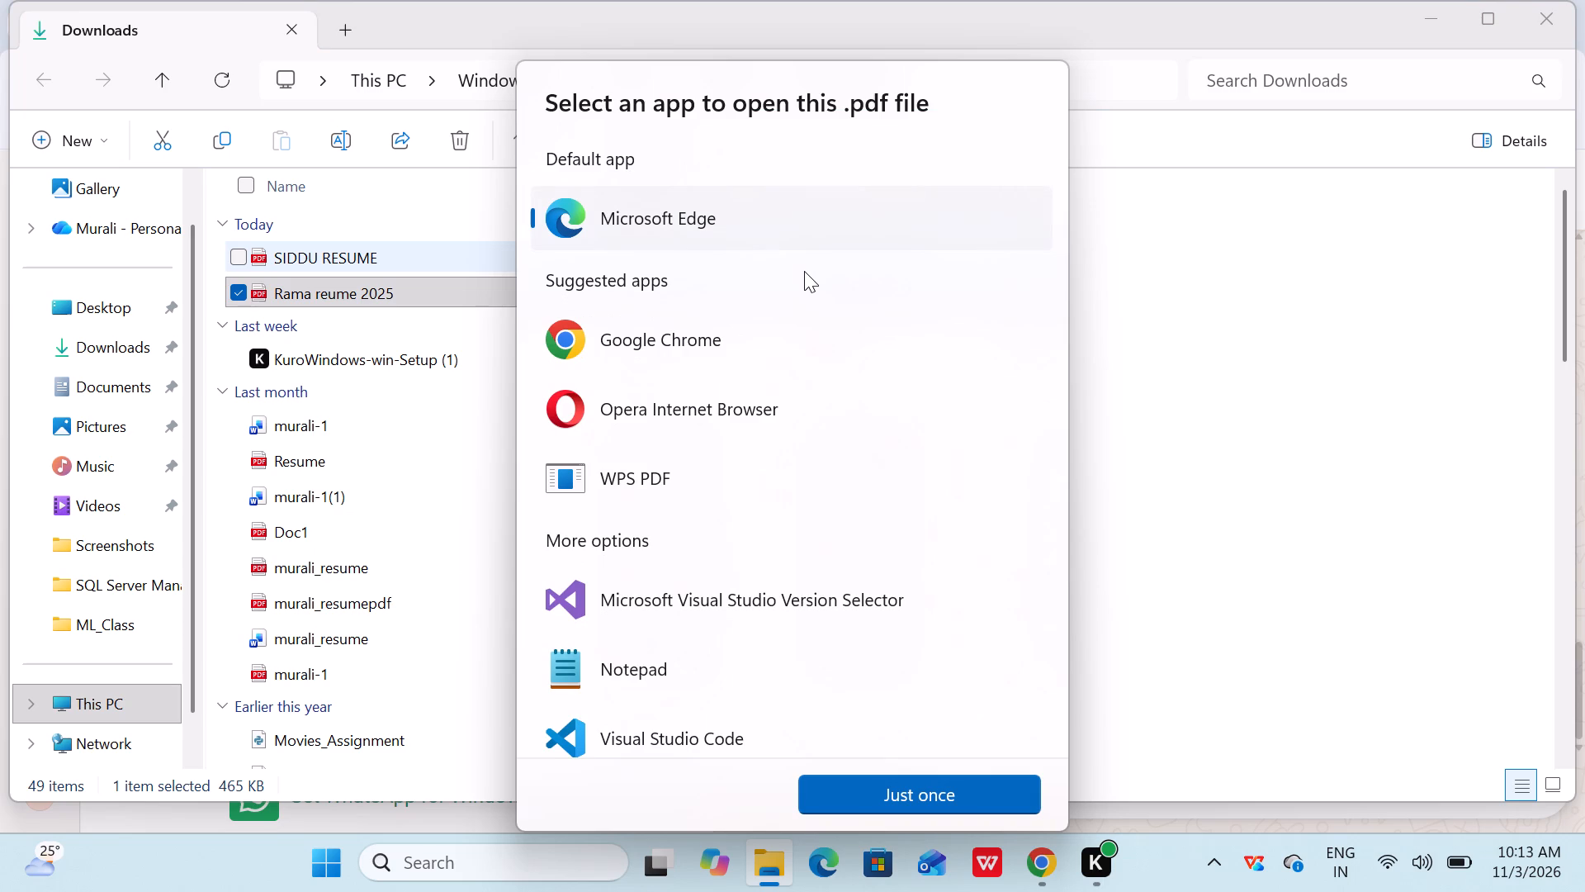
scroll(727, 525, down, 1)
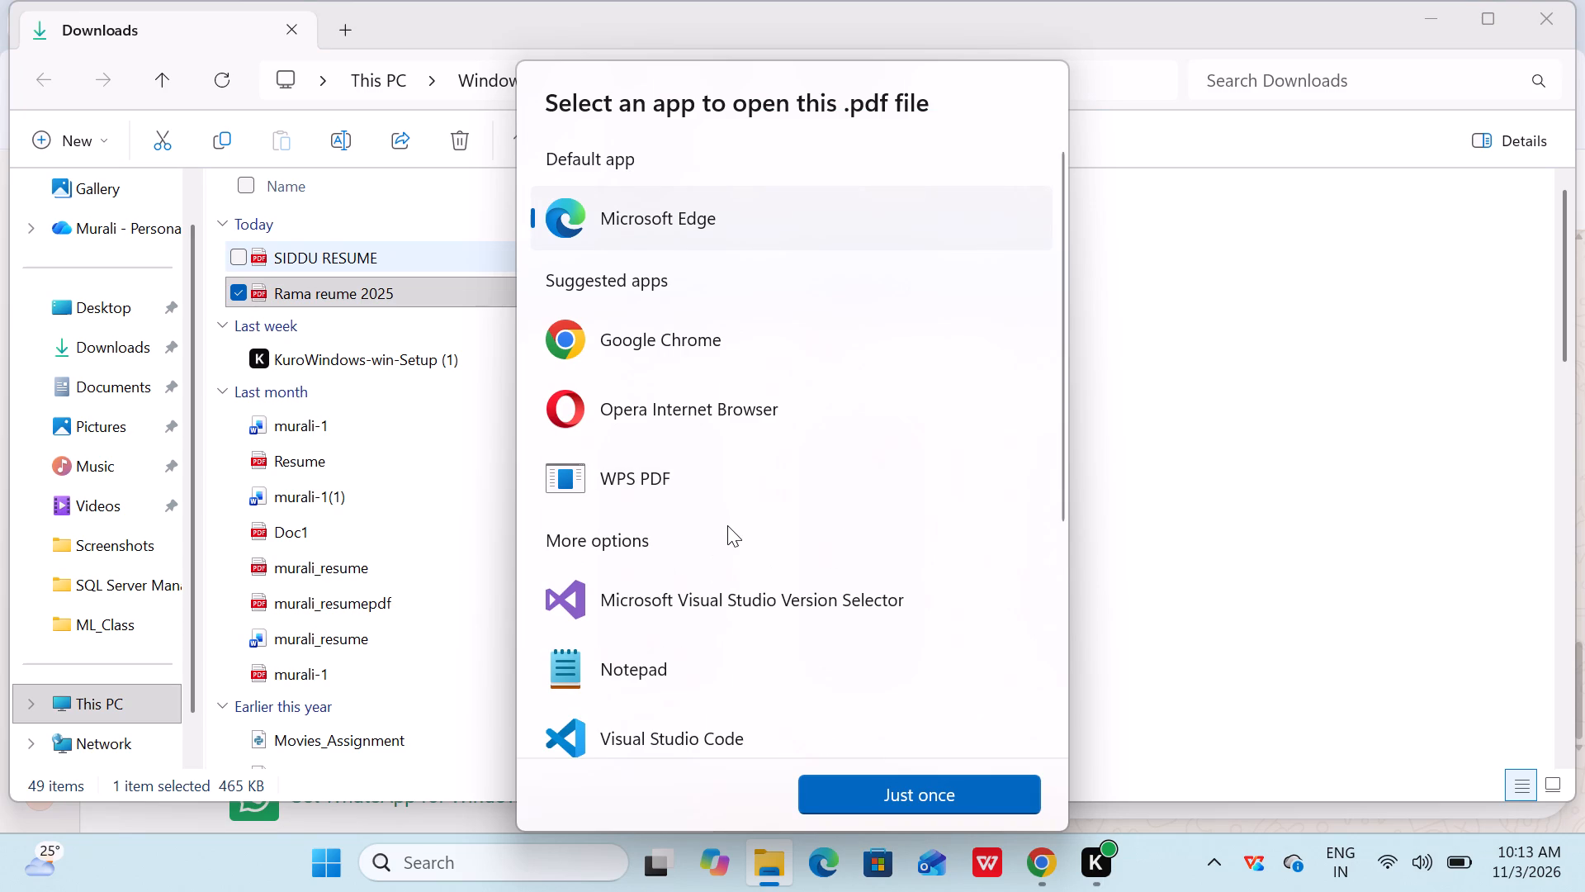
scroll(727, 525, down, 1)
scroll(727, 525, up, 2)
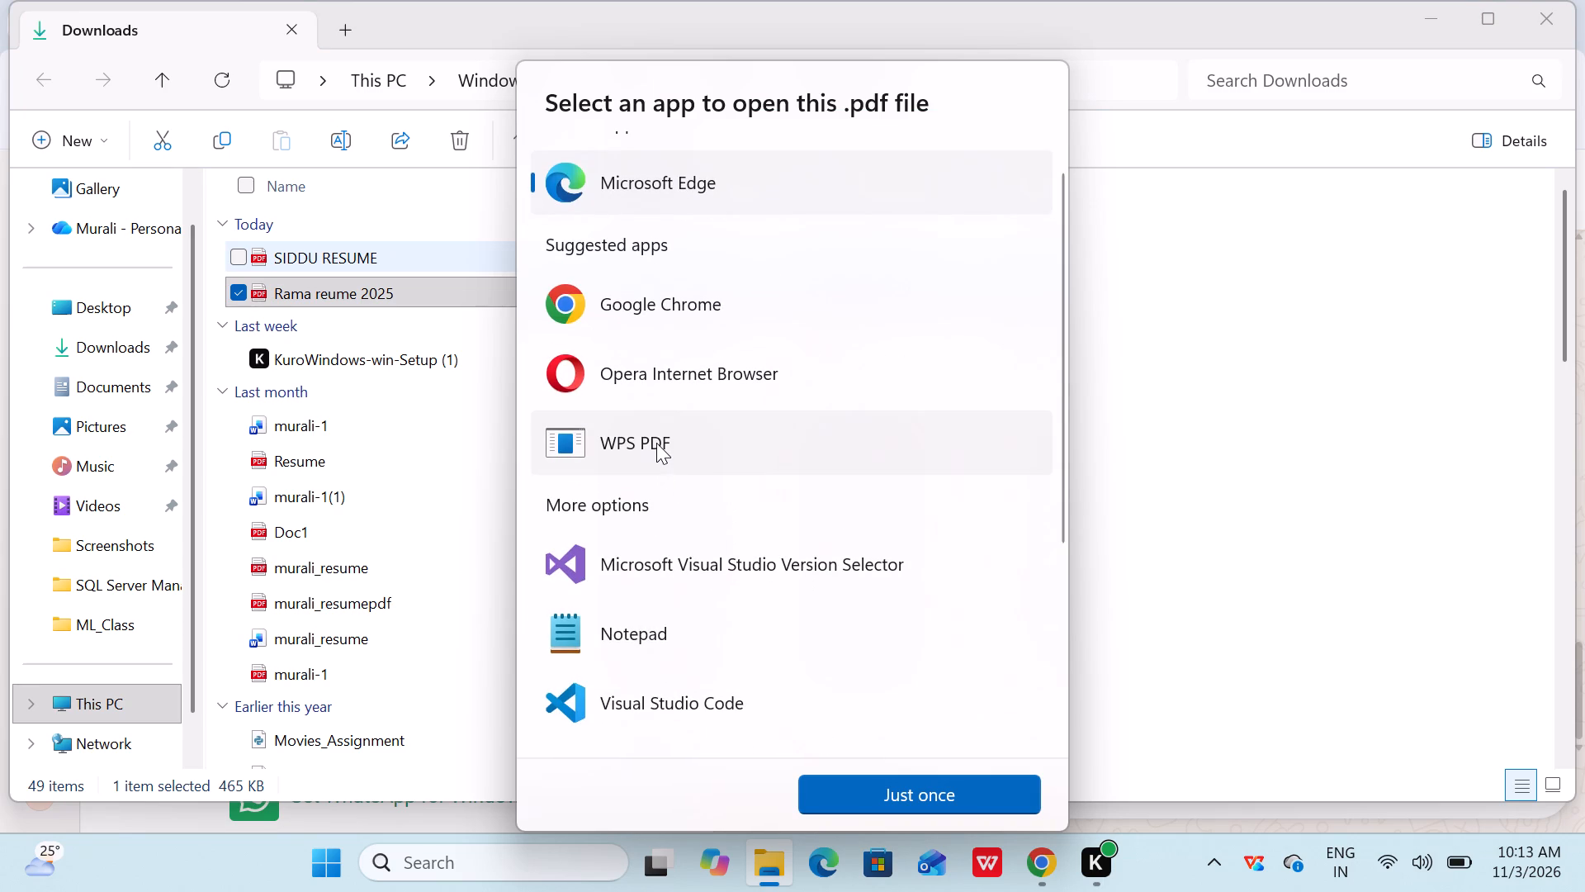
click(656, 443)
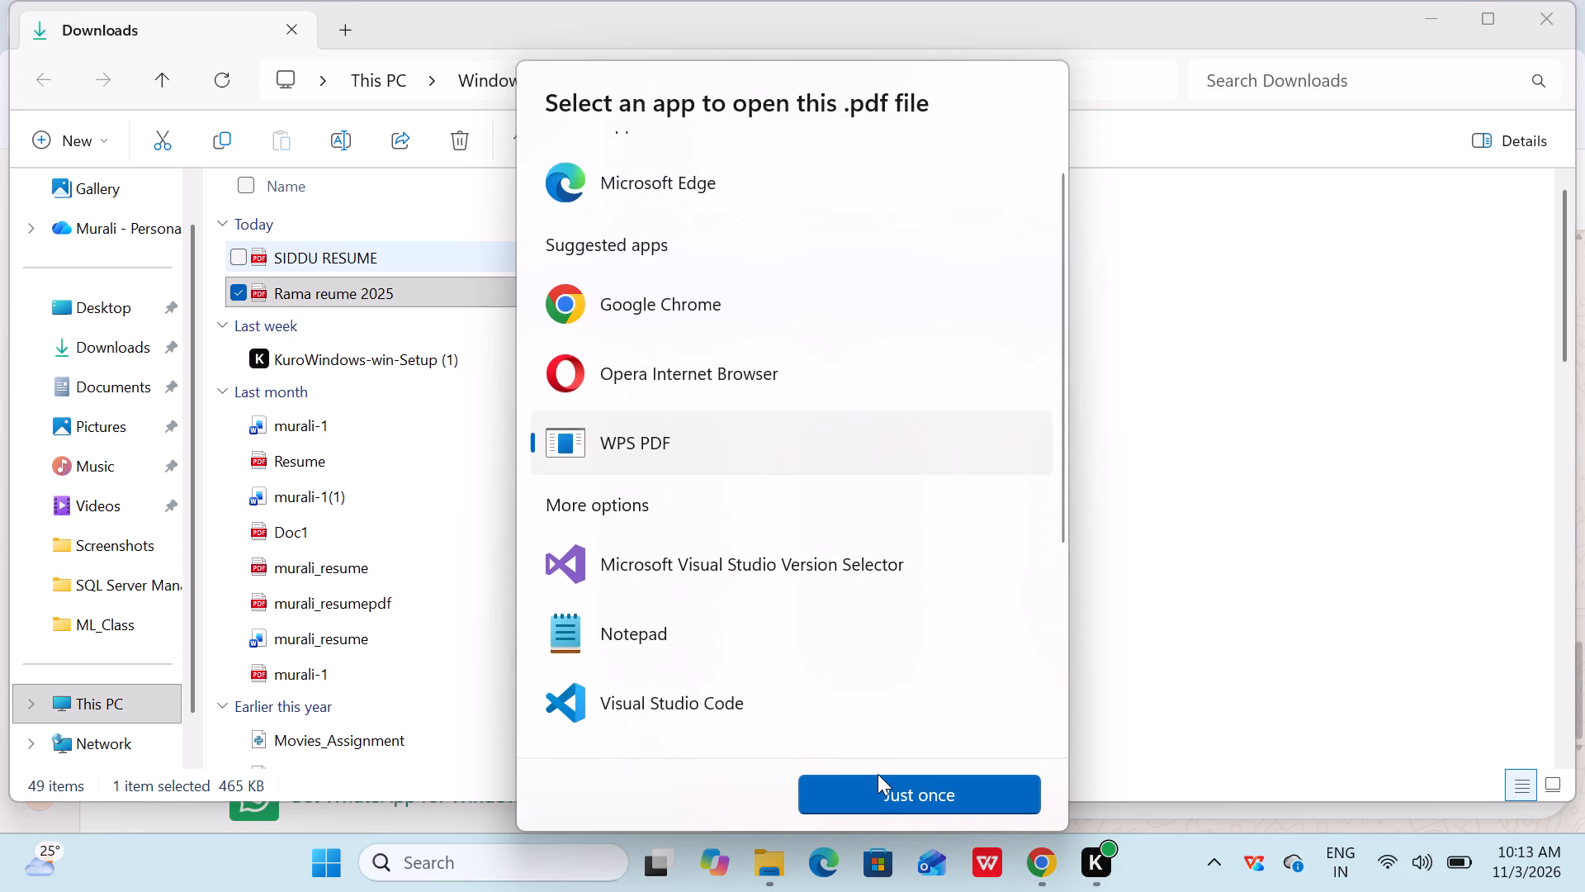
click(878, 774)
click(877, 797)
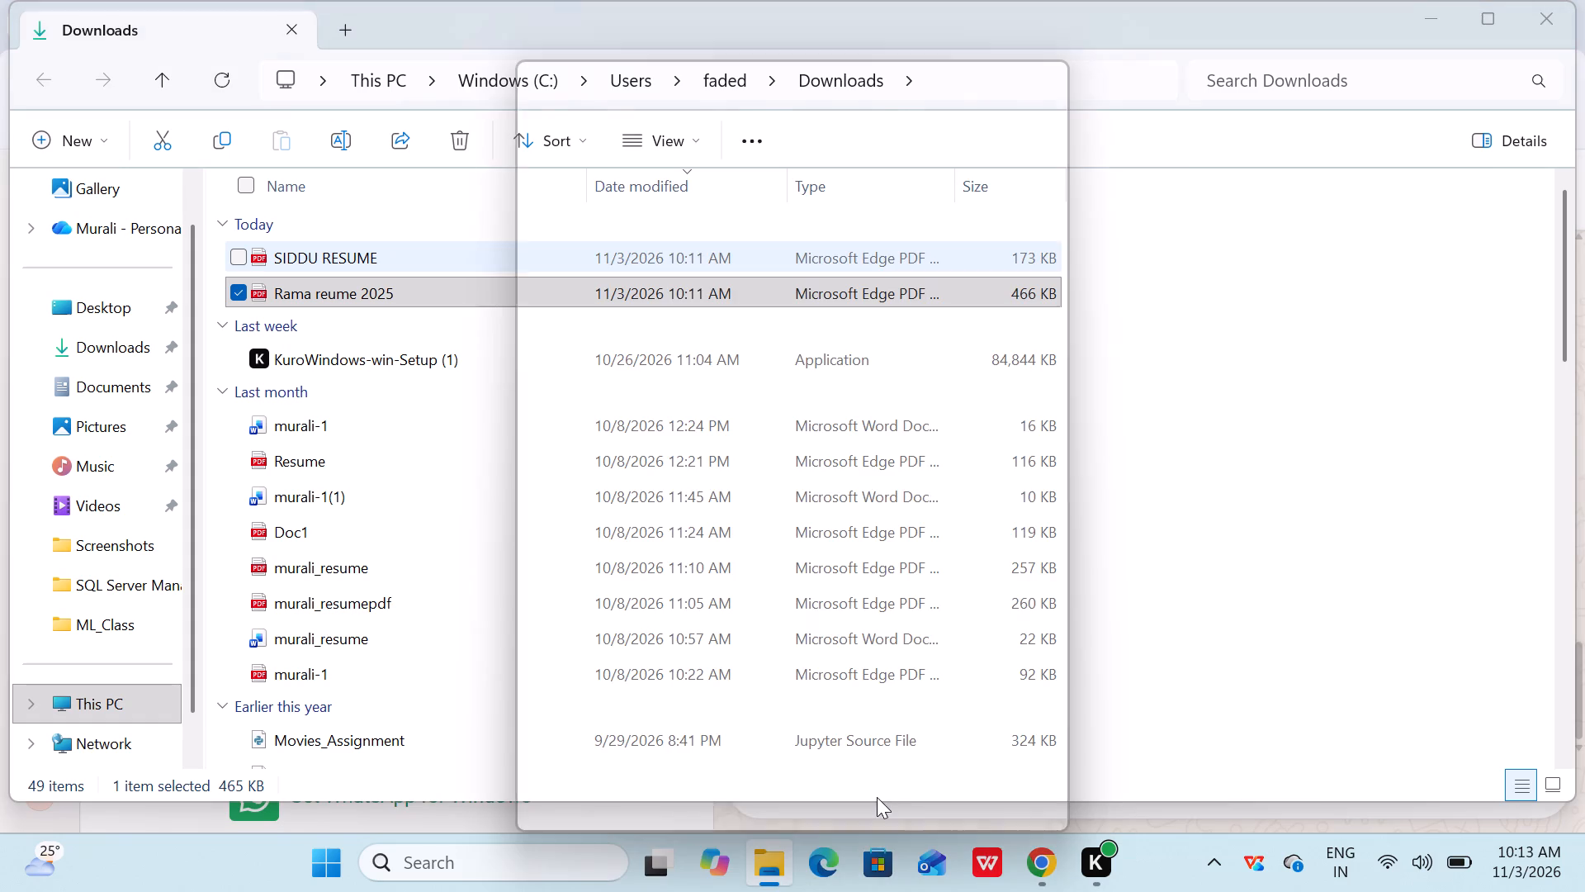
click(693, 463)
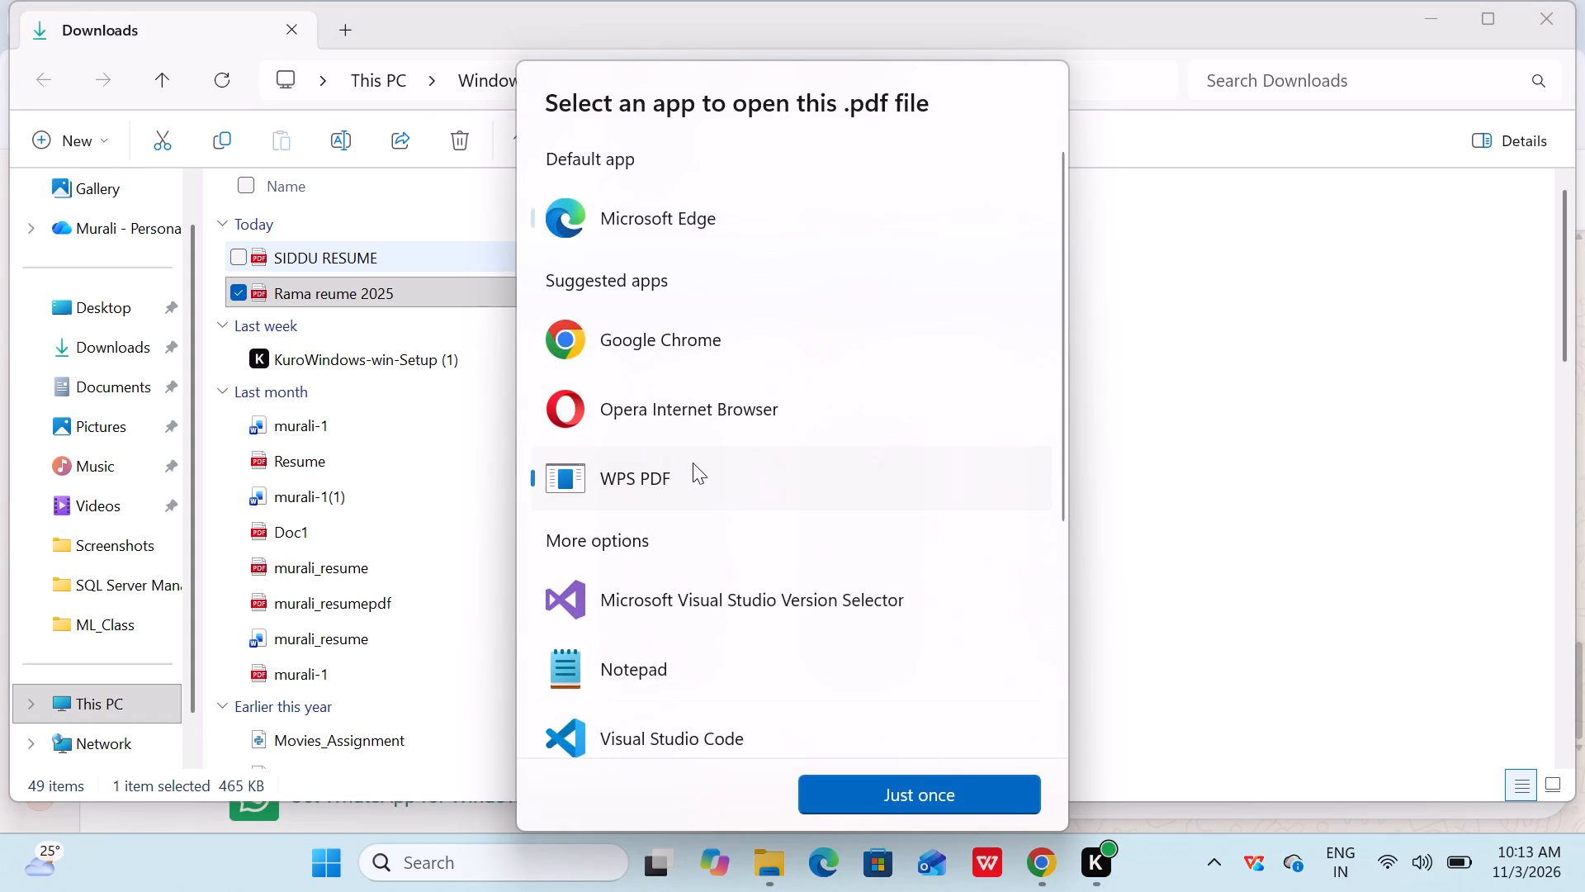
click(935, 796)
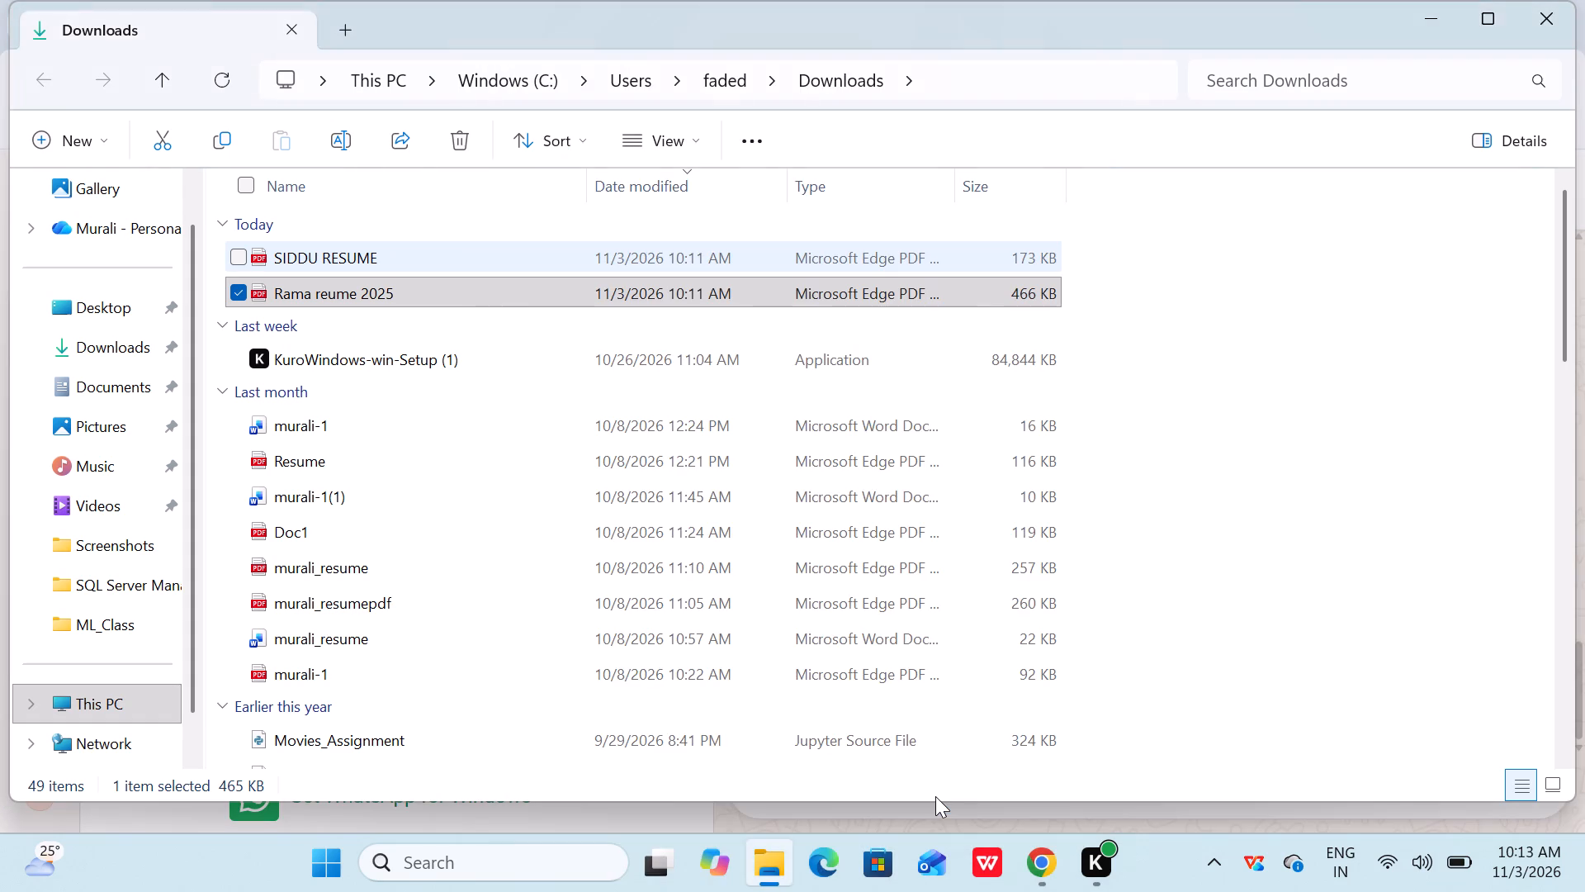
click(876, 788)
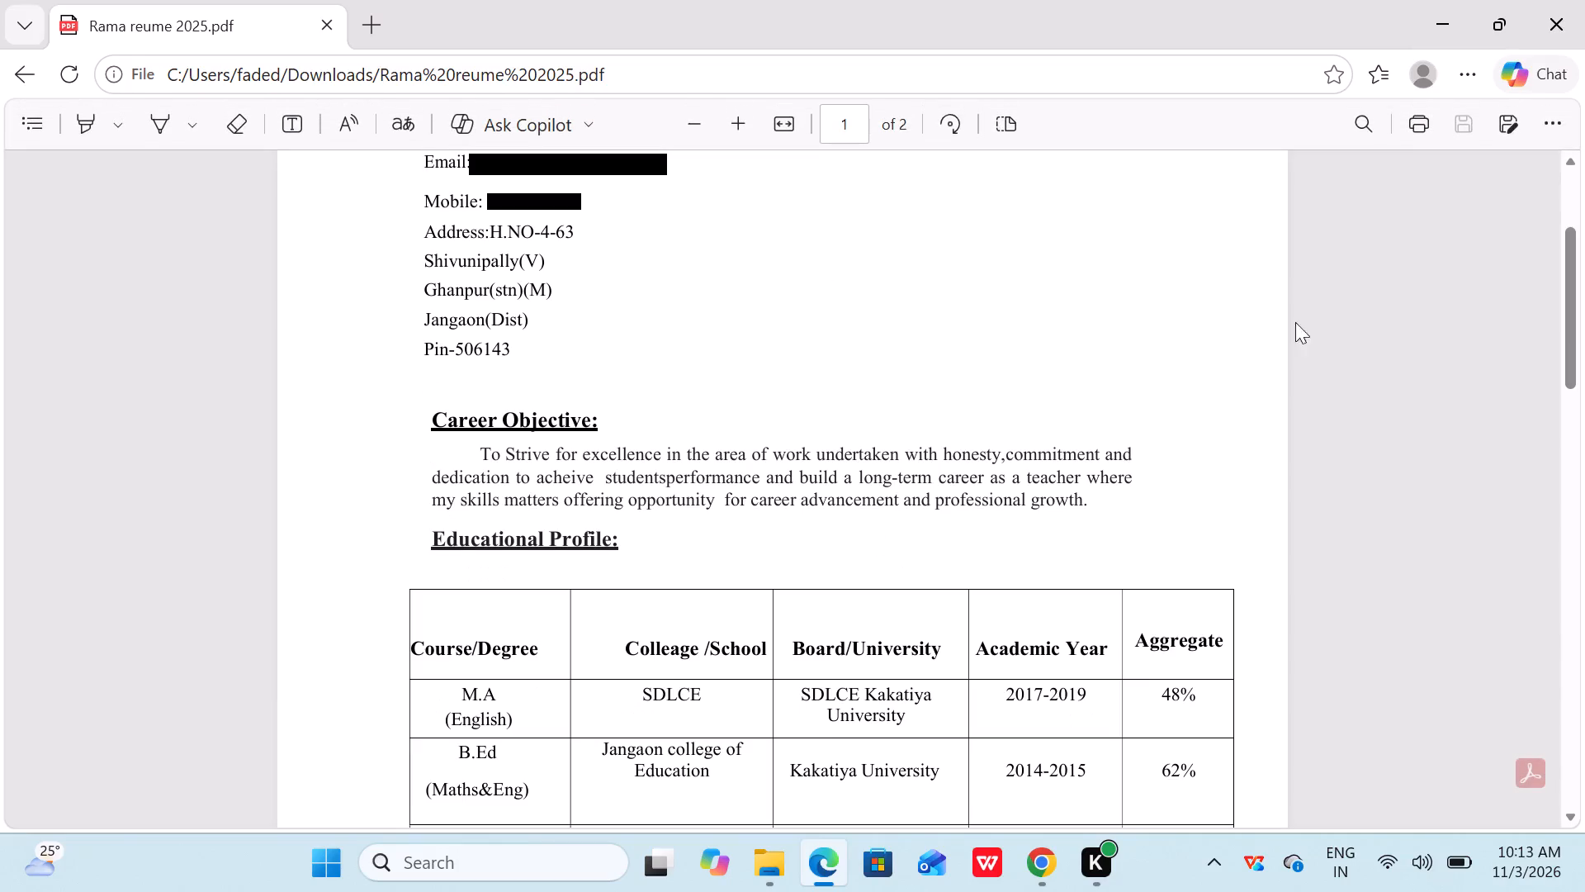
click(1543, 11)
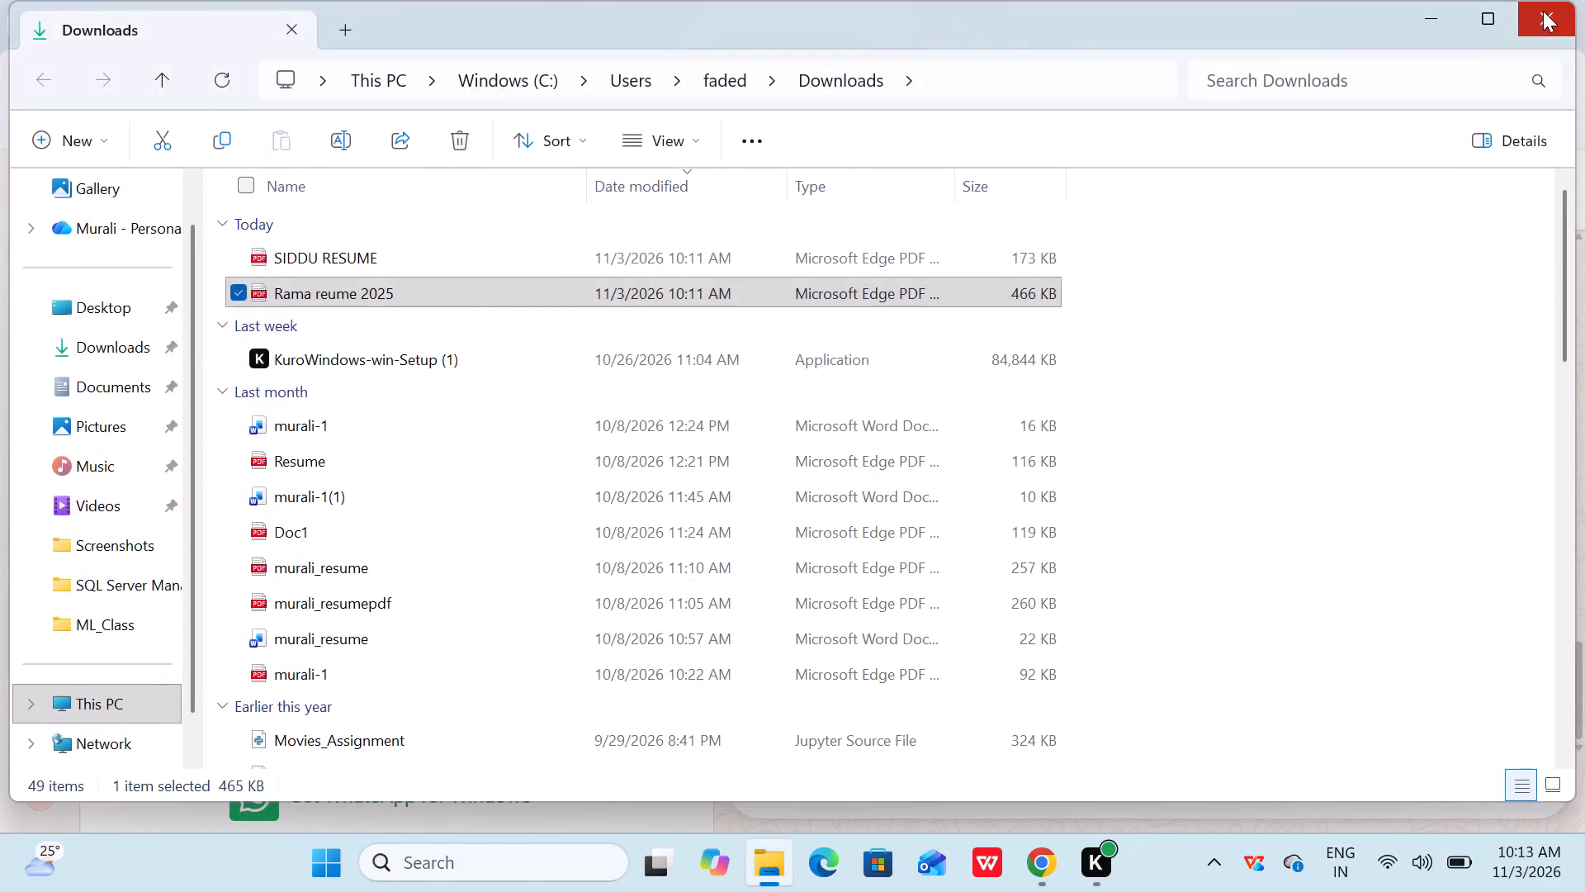
Open the app choices for Rama reume 2025 again and select Word to open the PDF.
right_click(506, 293)
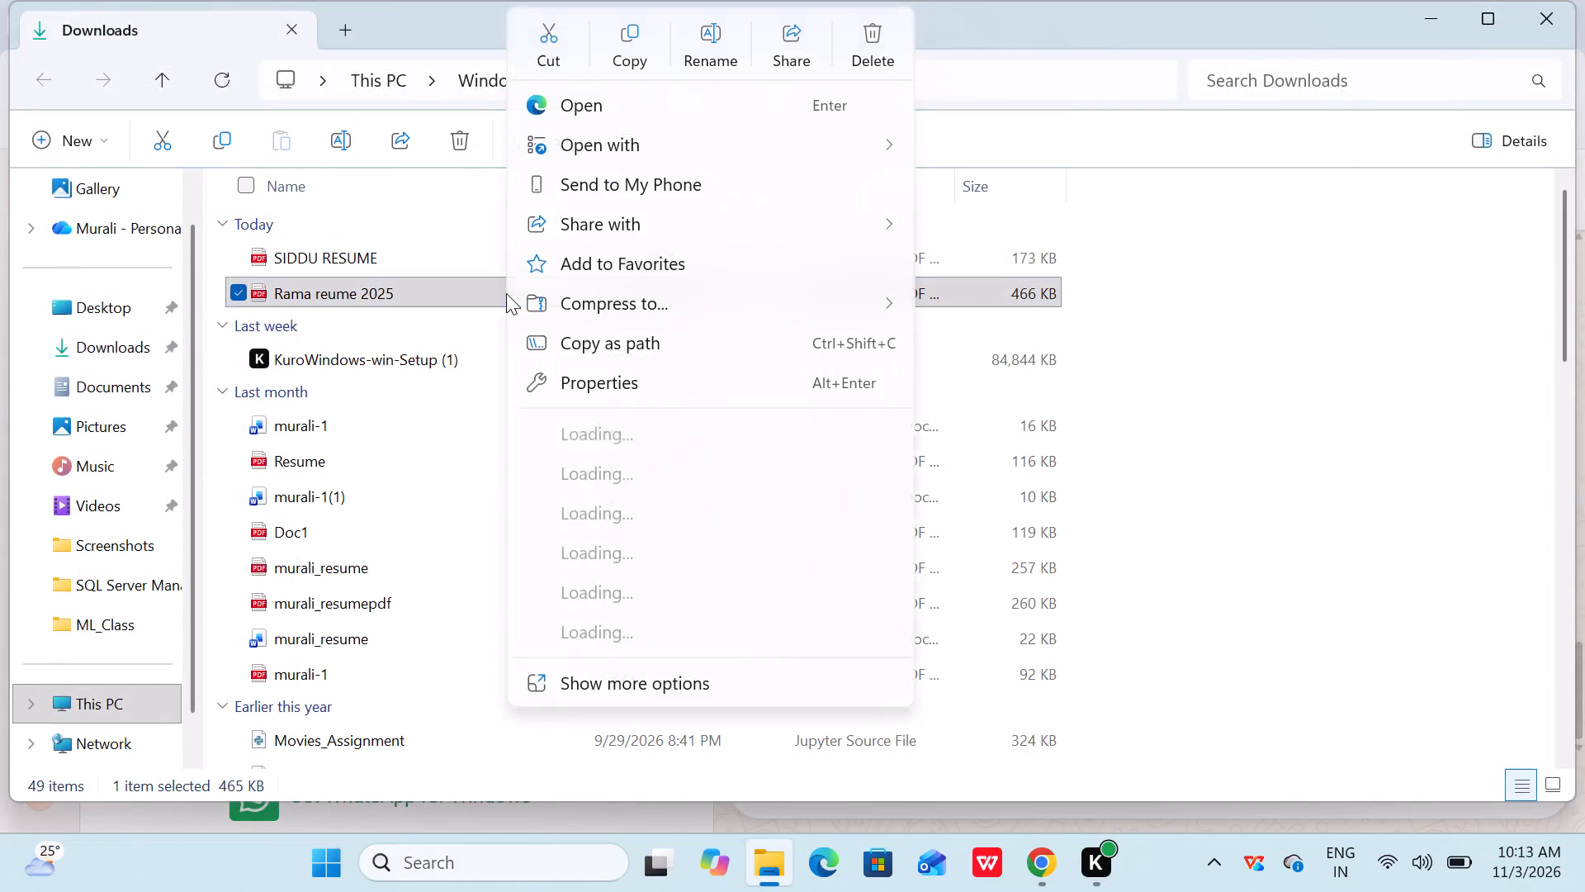
click(670, 146)
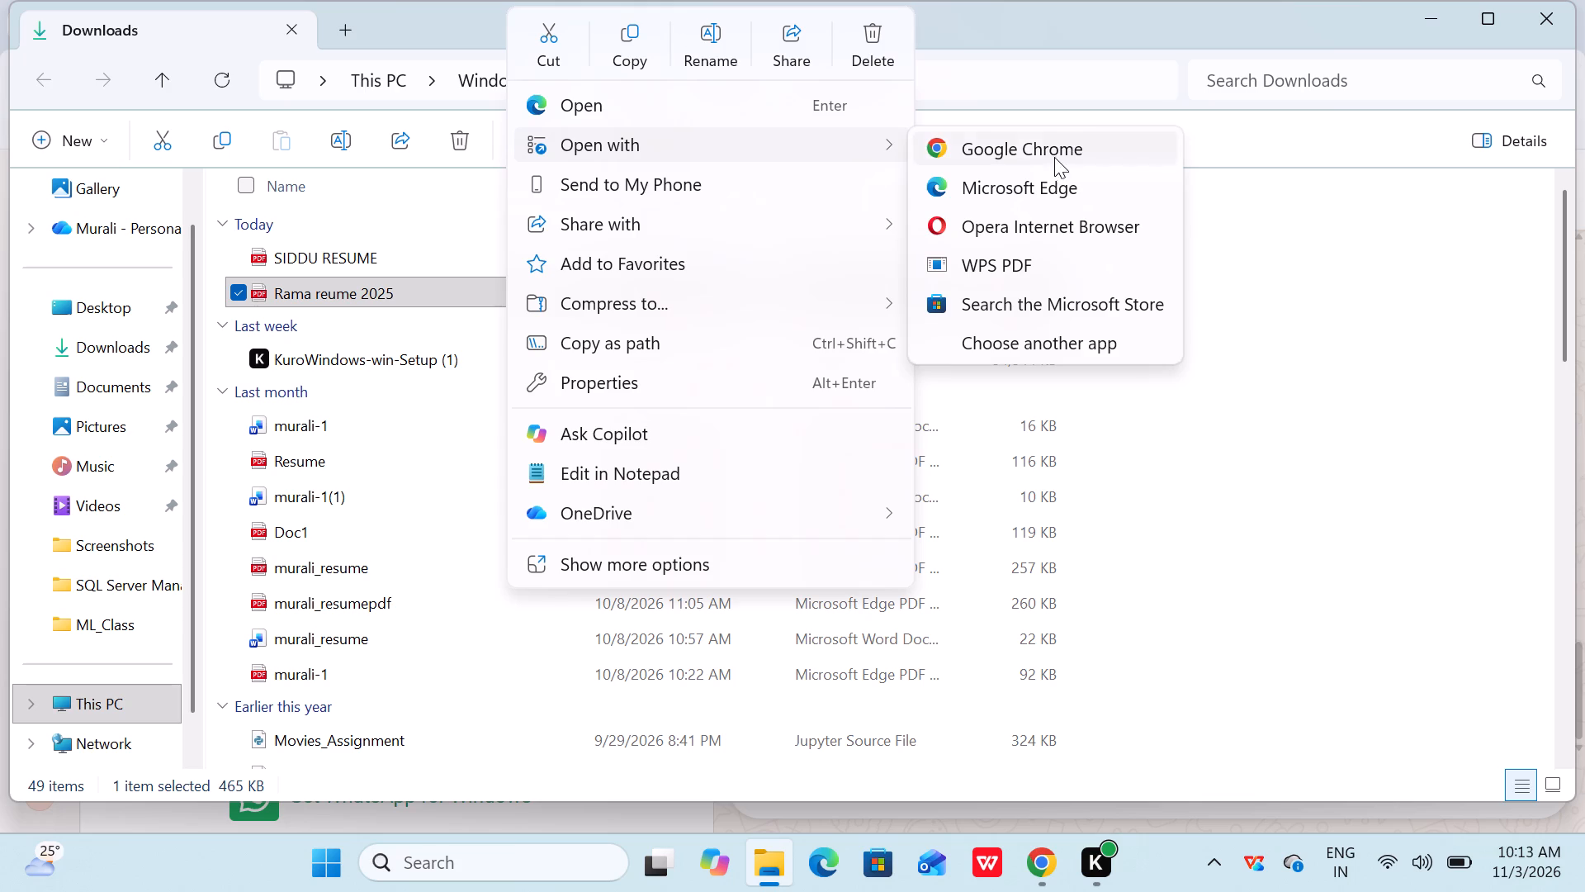
click(1029, 251)
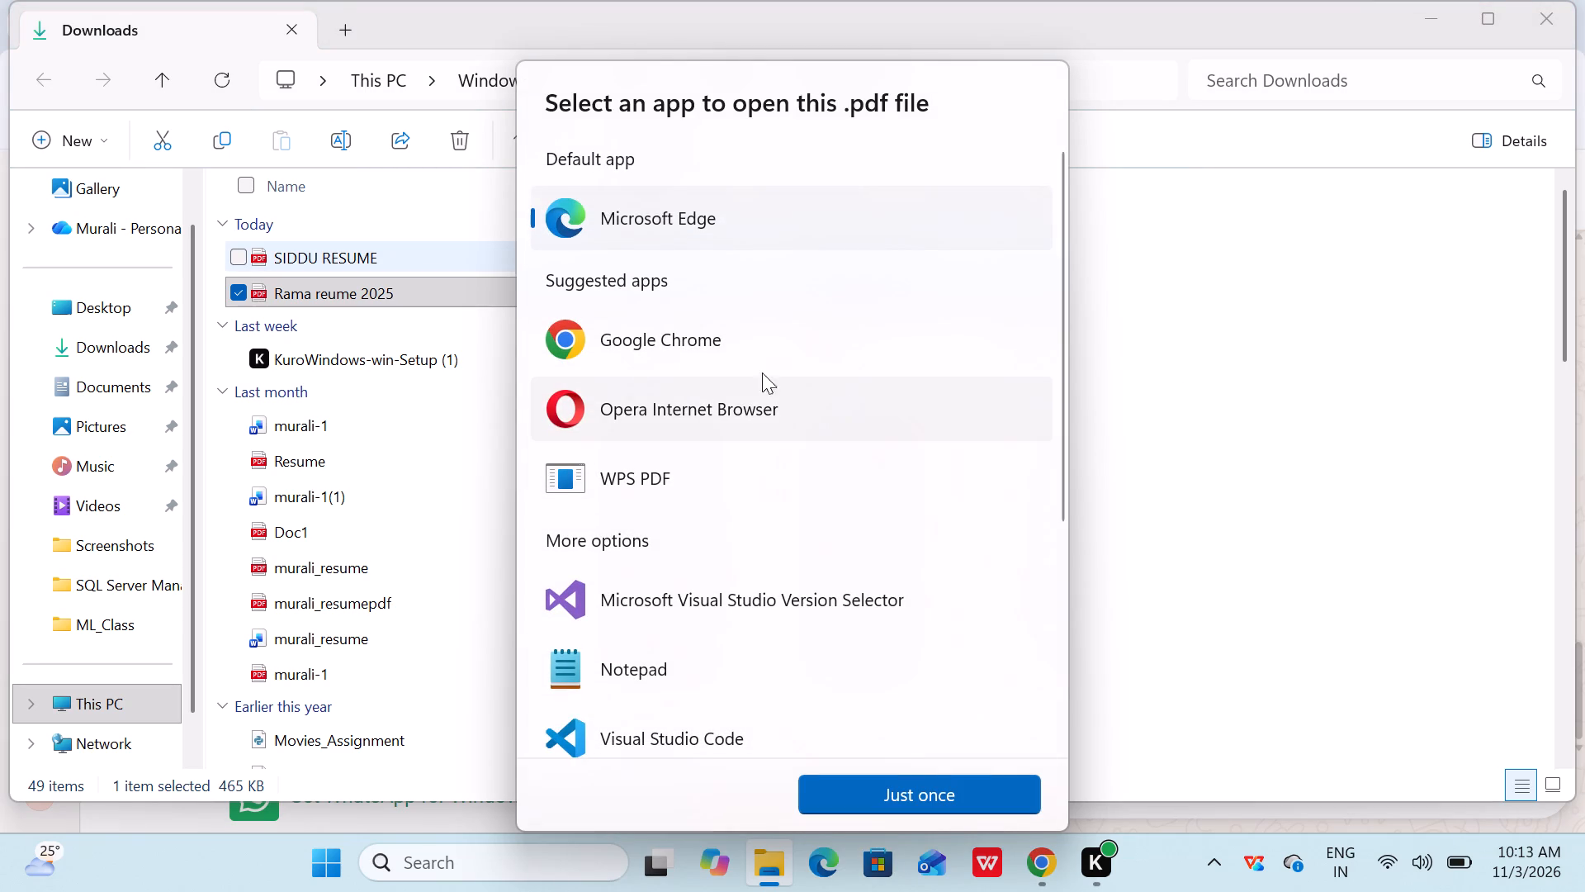
scroll(779, 318, up, 2)
scroll(779, 318, down, 1)
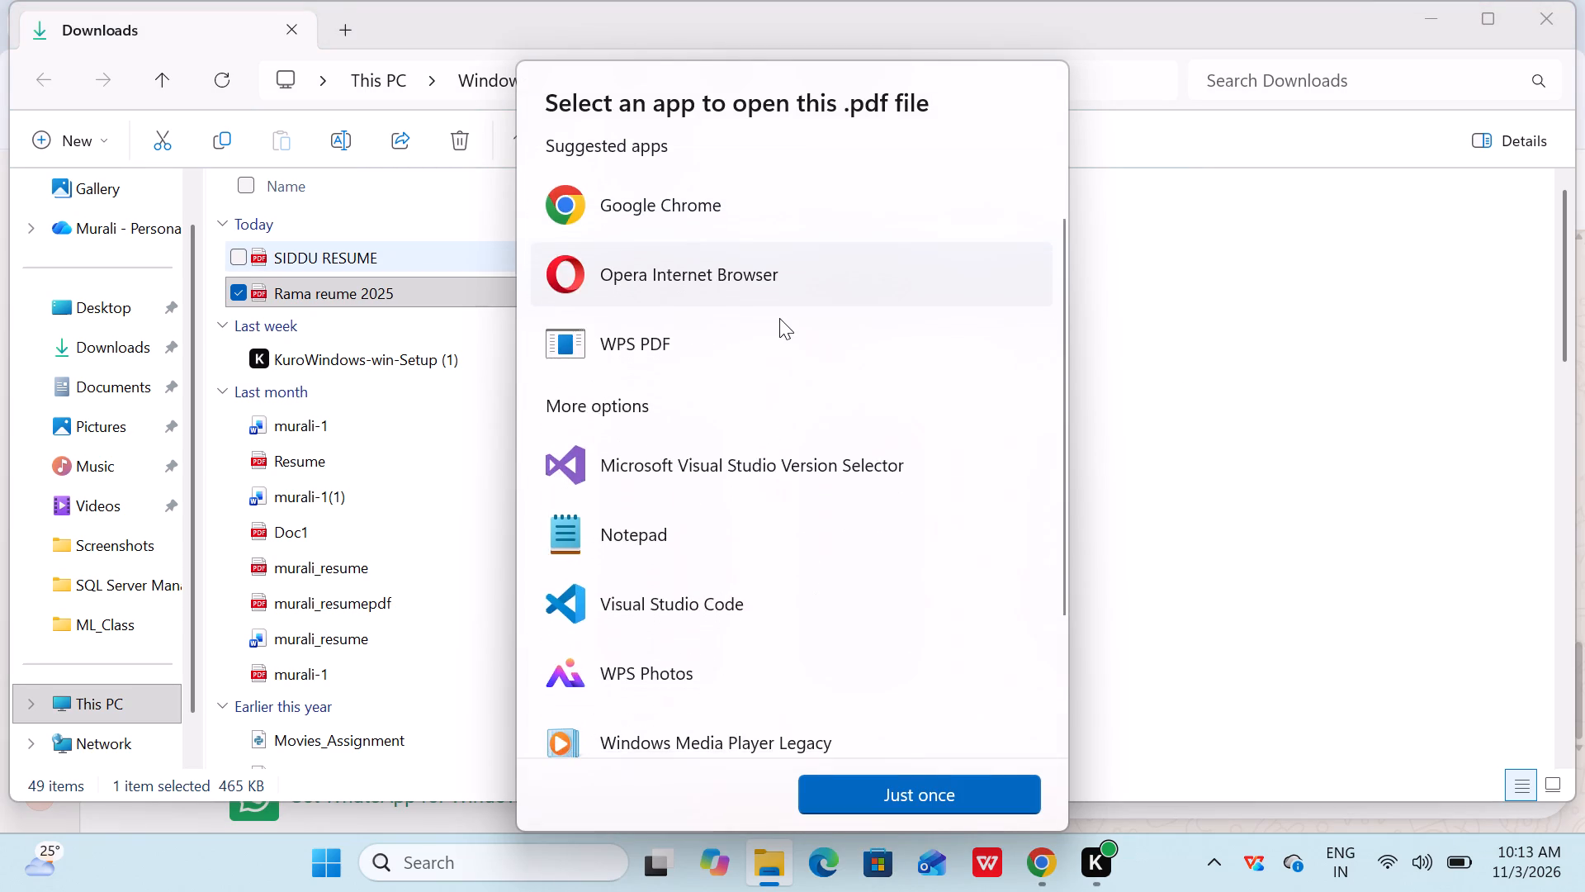
scroll(779, 318, down, 2)
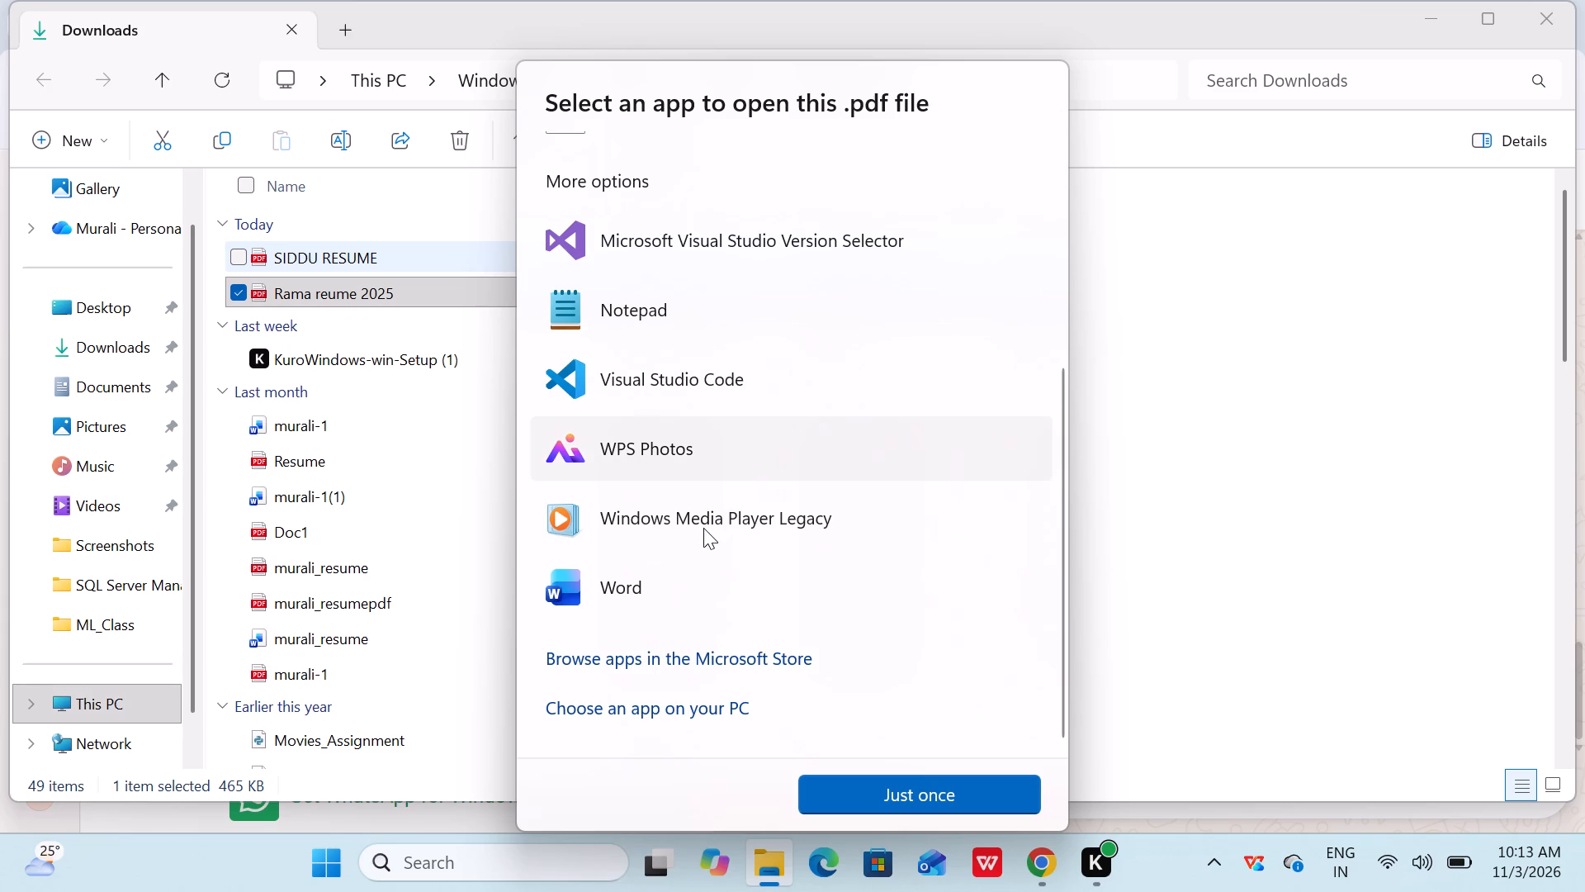
click(629, 607)
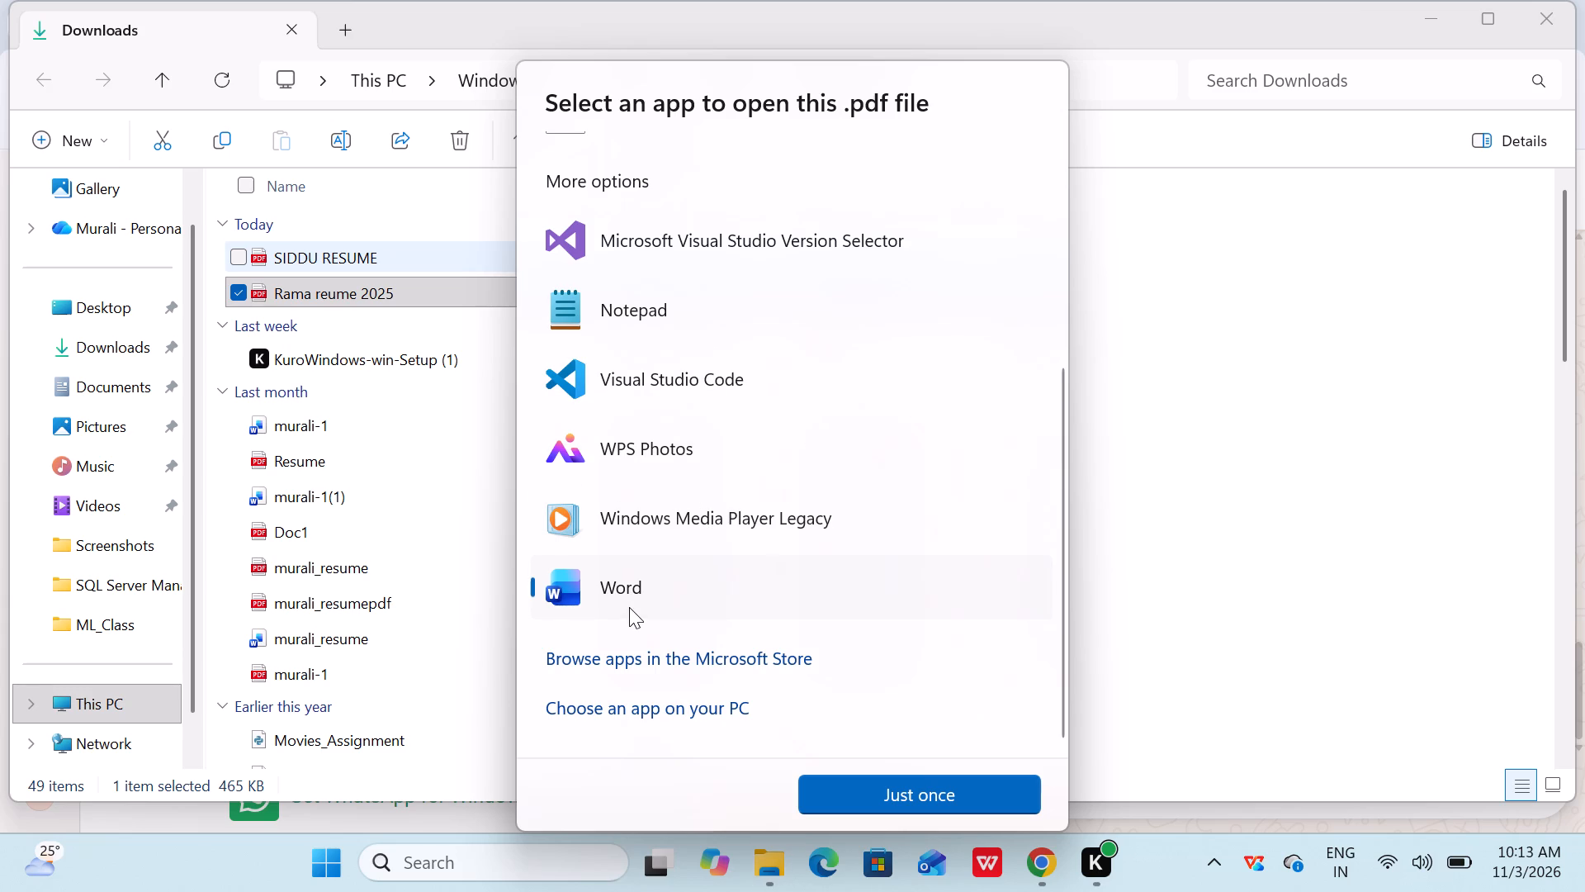
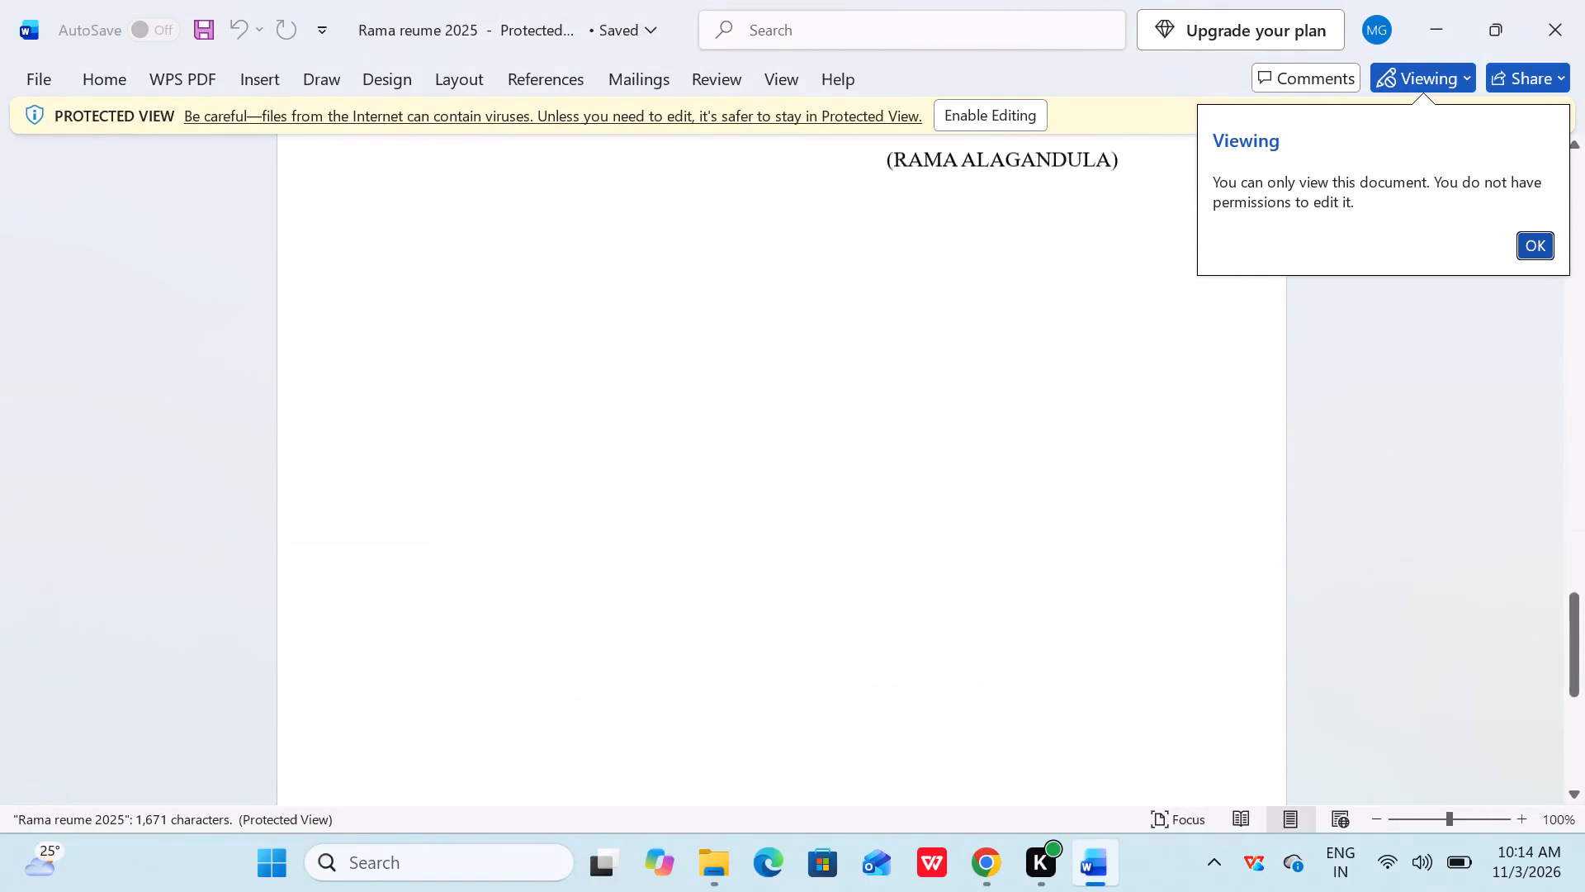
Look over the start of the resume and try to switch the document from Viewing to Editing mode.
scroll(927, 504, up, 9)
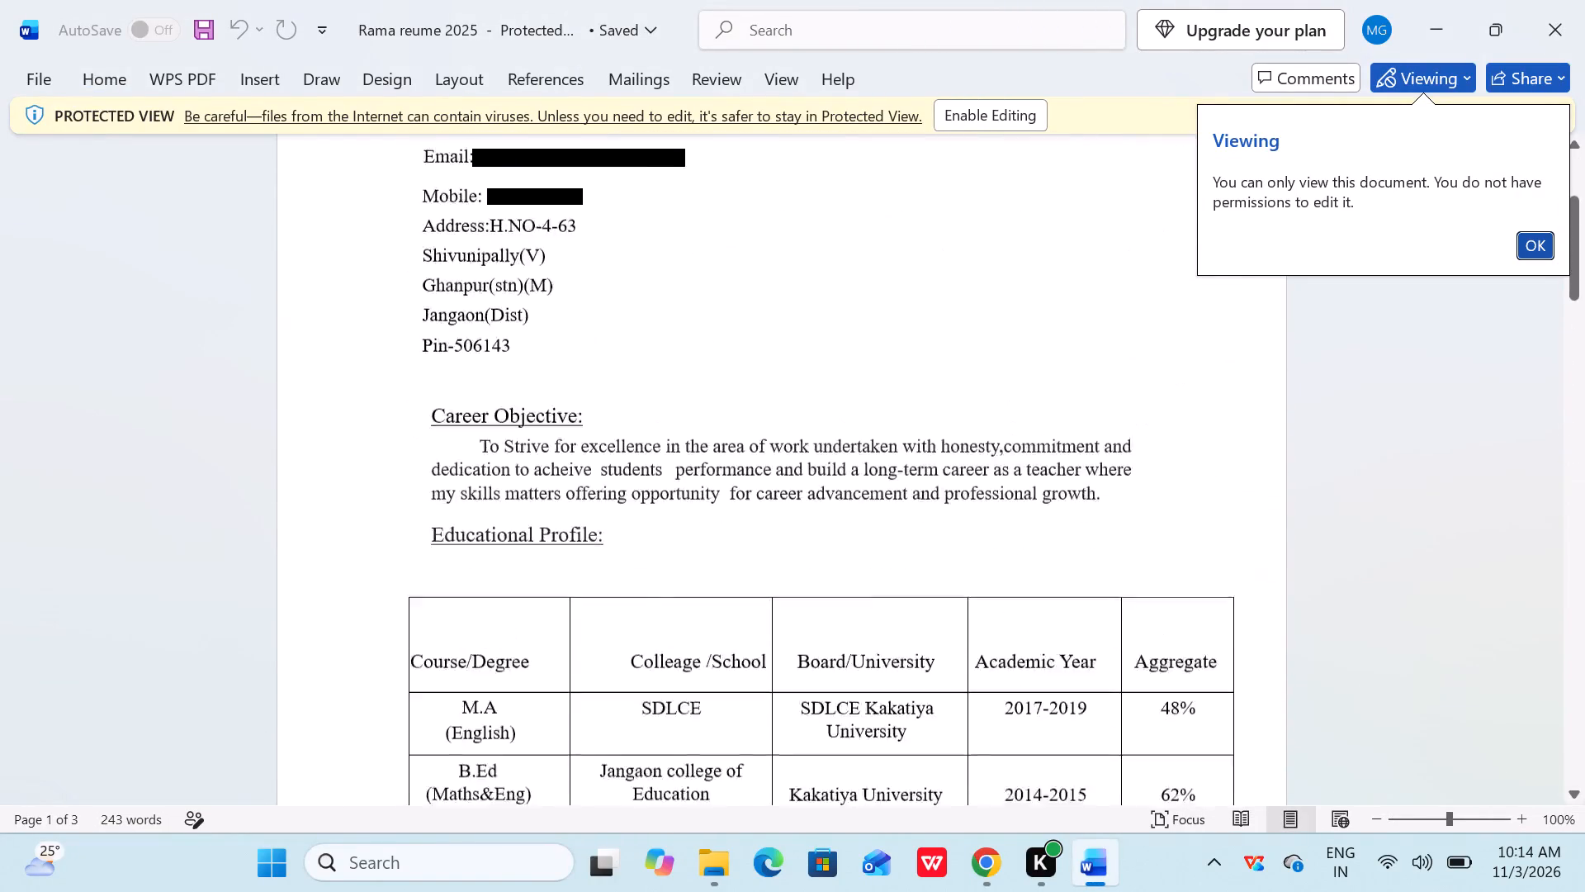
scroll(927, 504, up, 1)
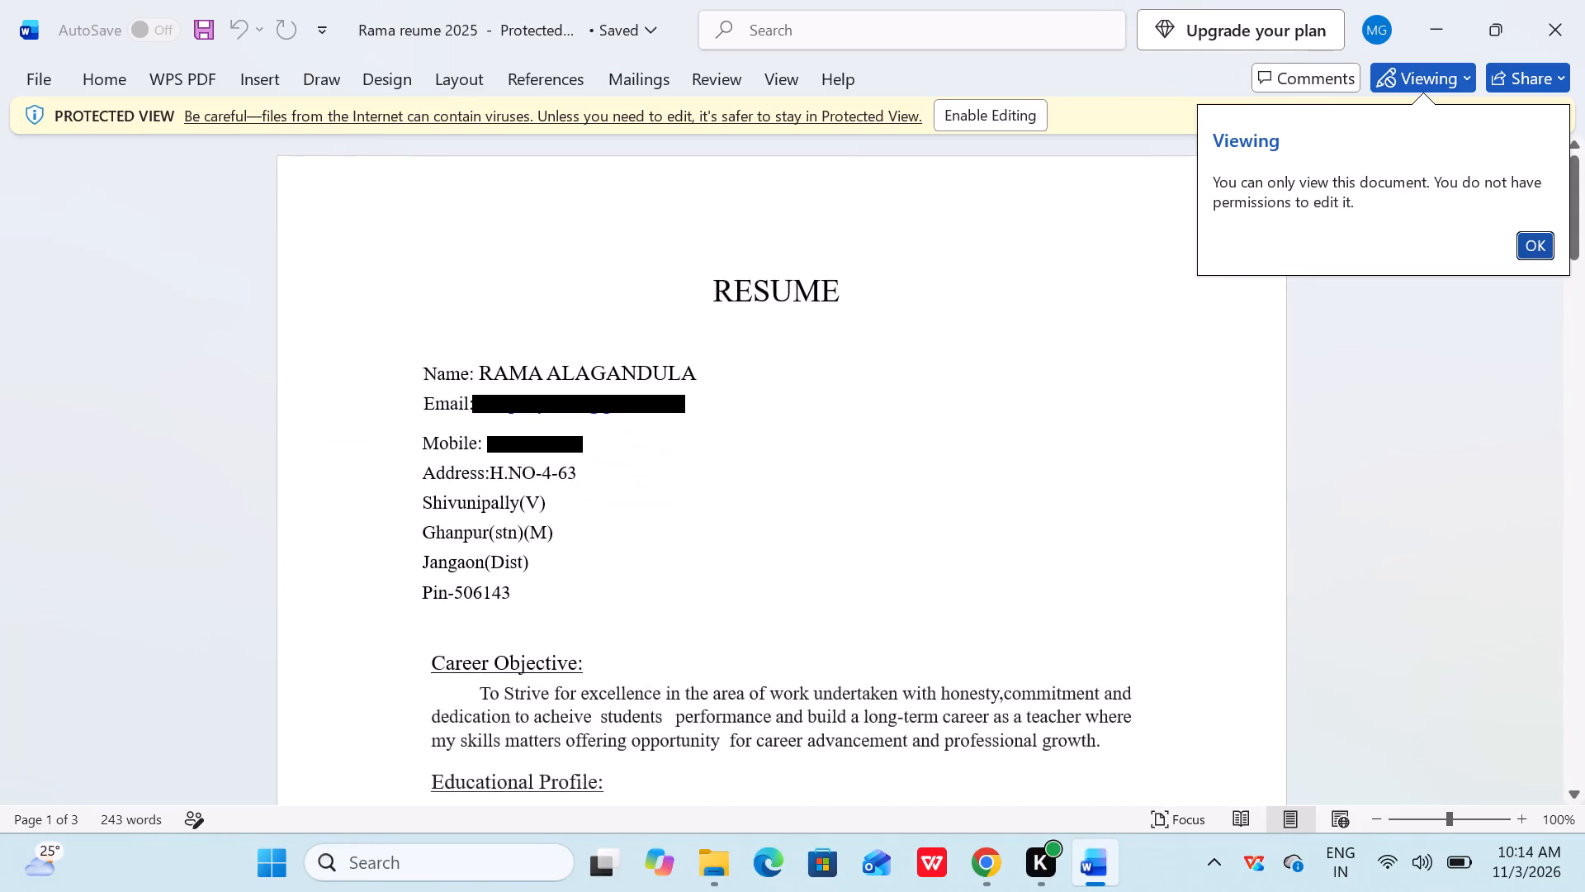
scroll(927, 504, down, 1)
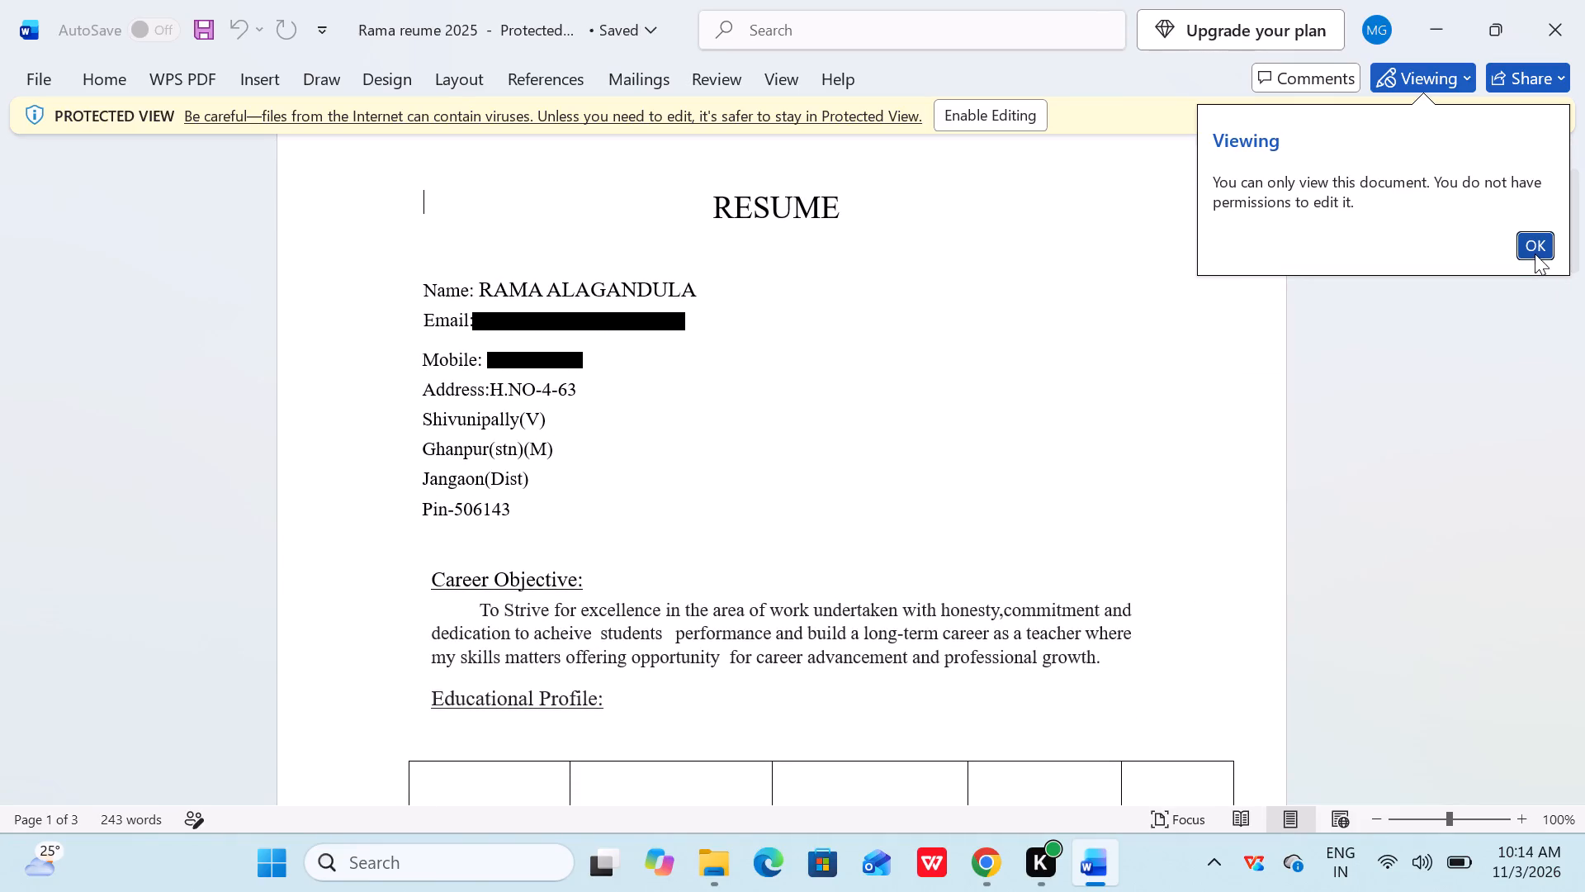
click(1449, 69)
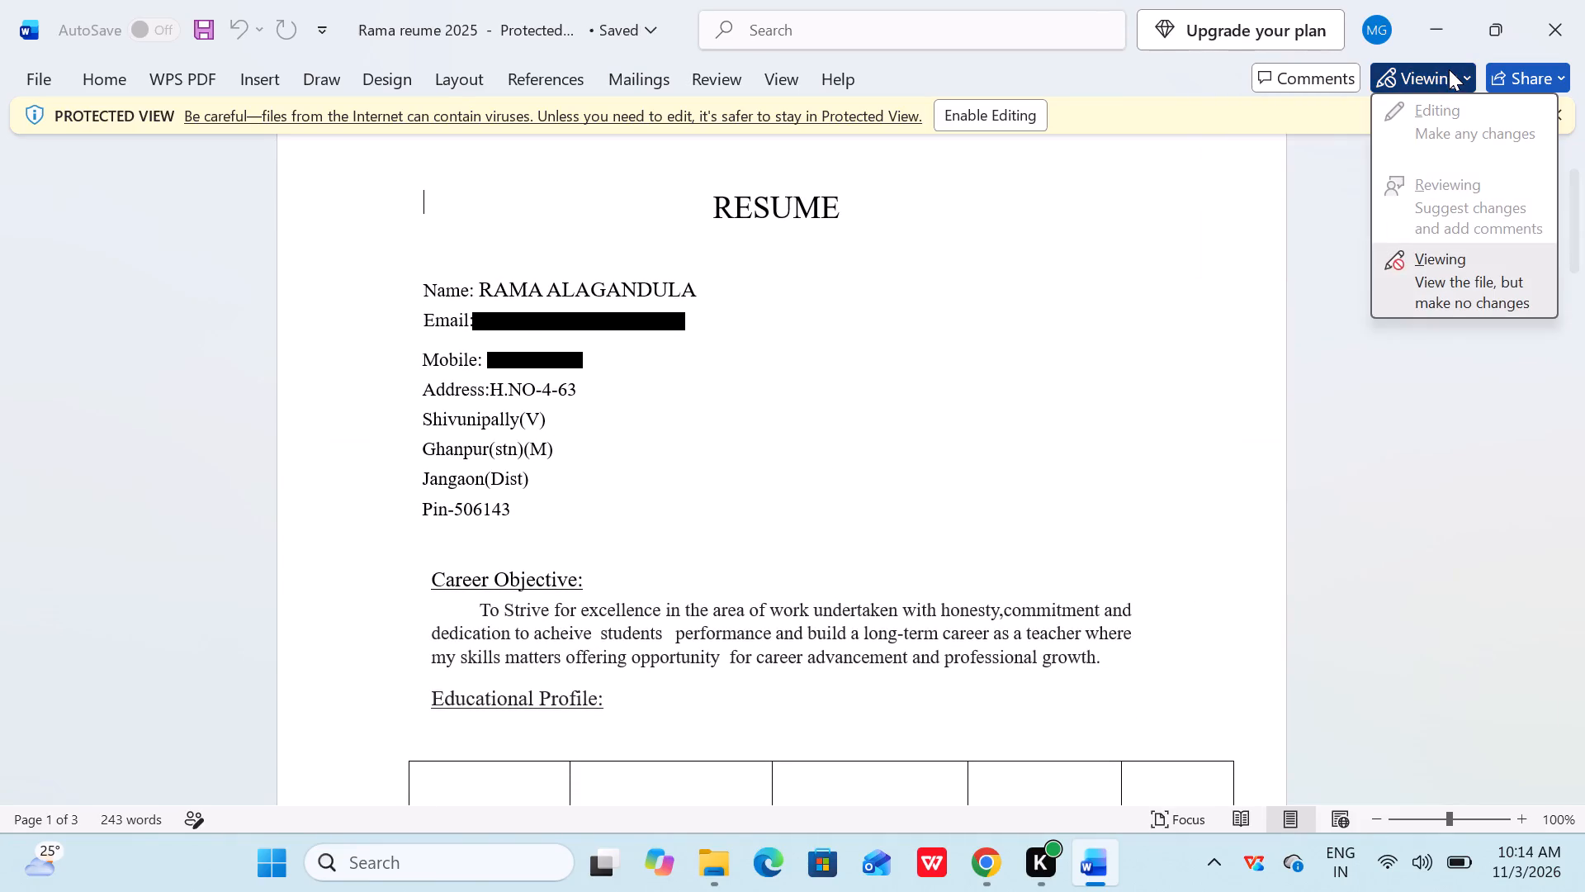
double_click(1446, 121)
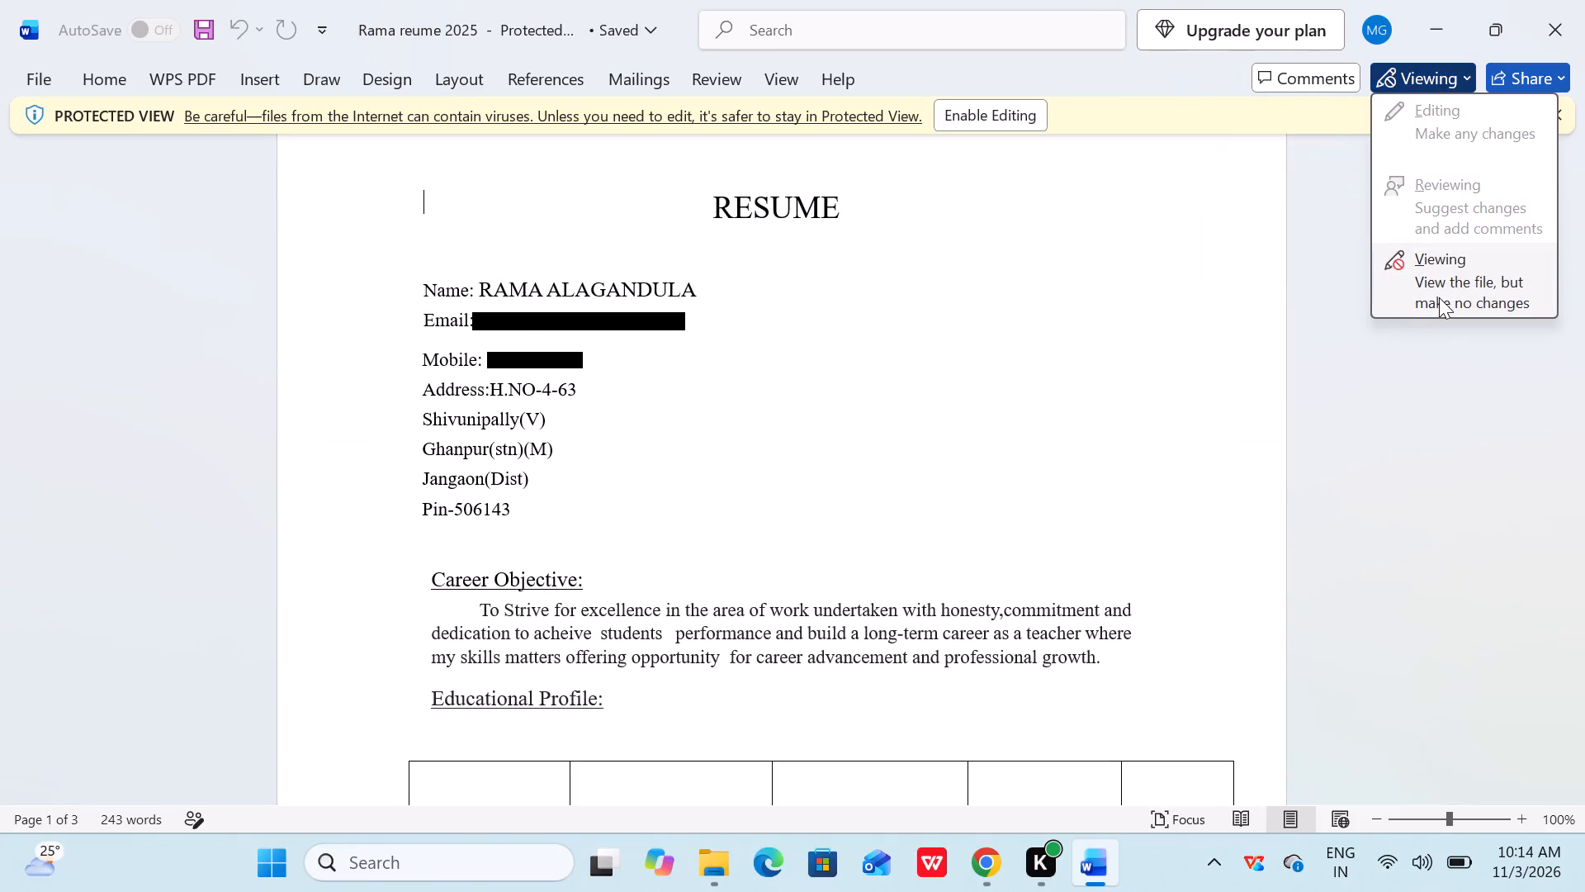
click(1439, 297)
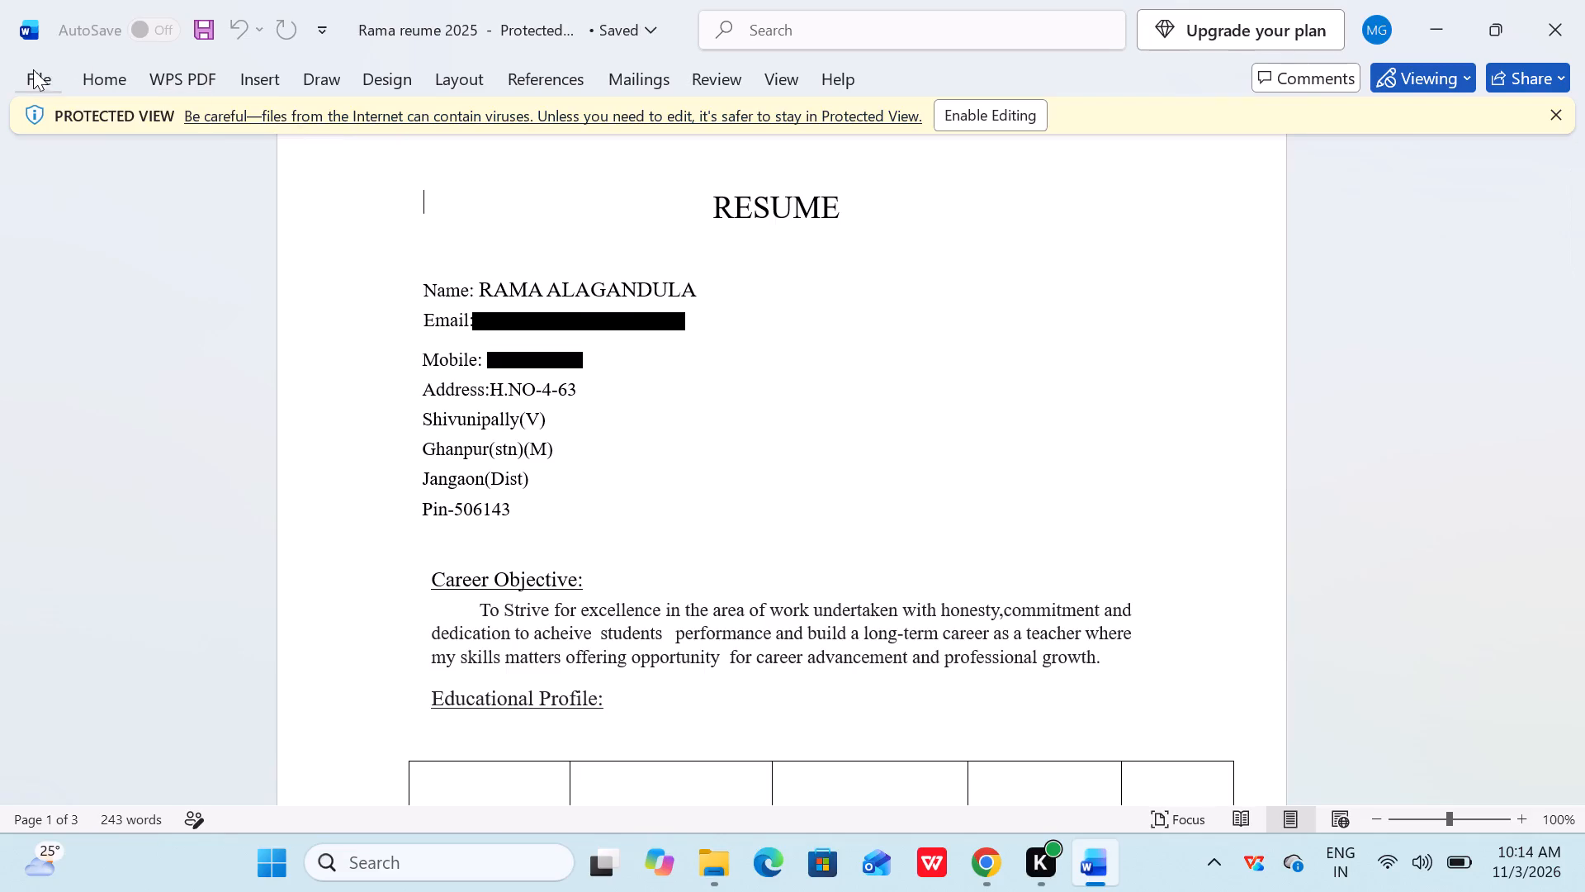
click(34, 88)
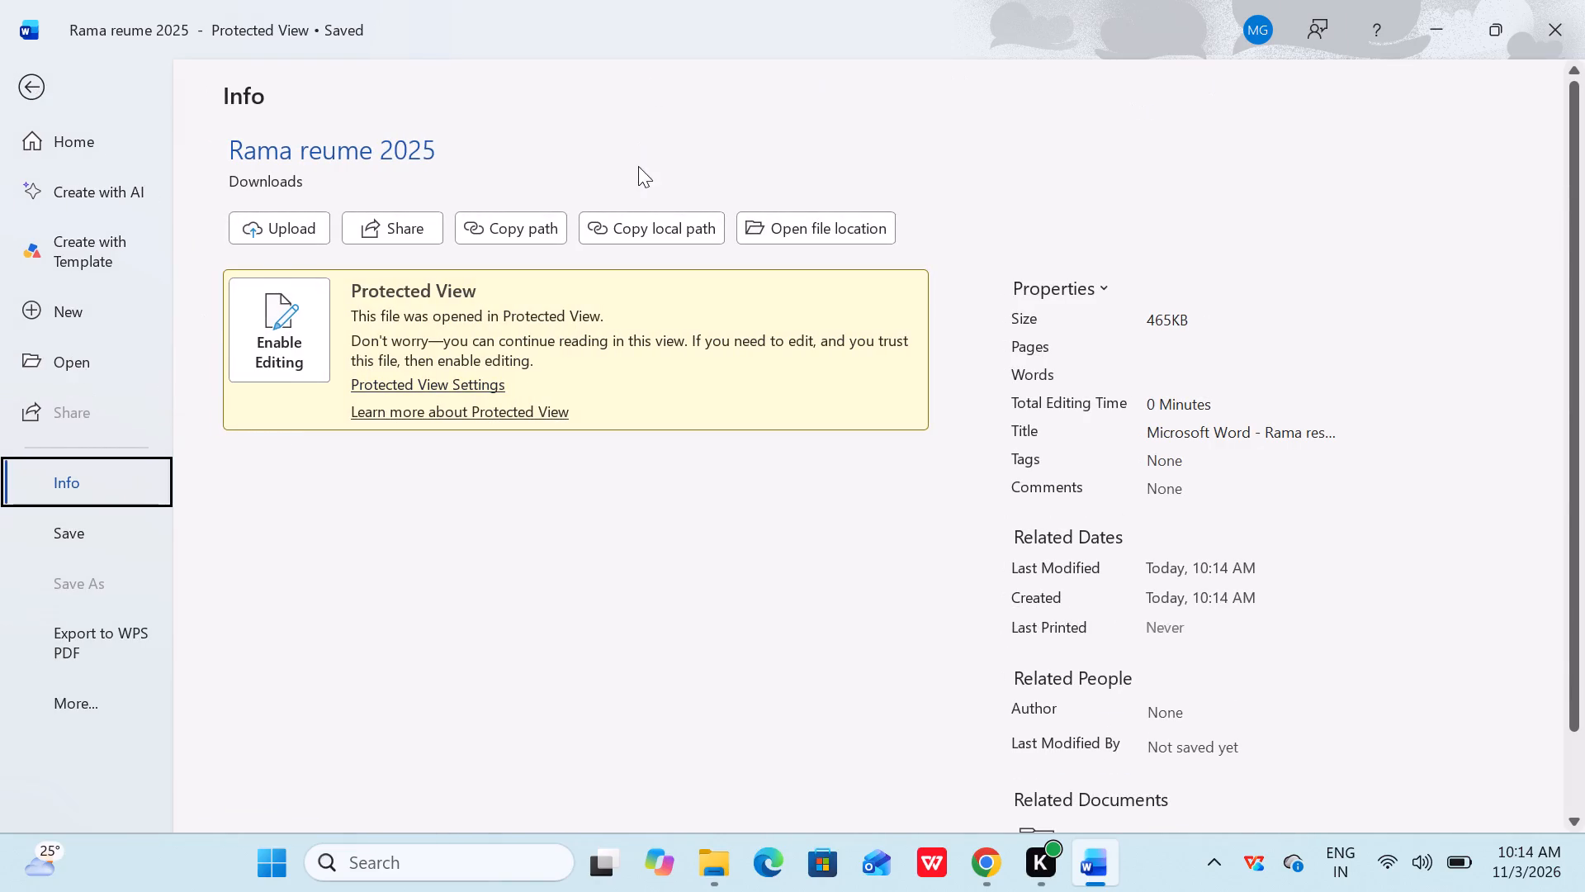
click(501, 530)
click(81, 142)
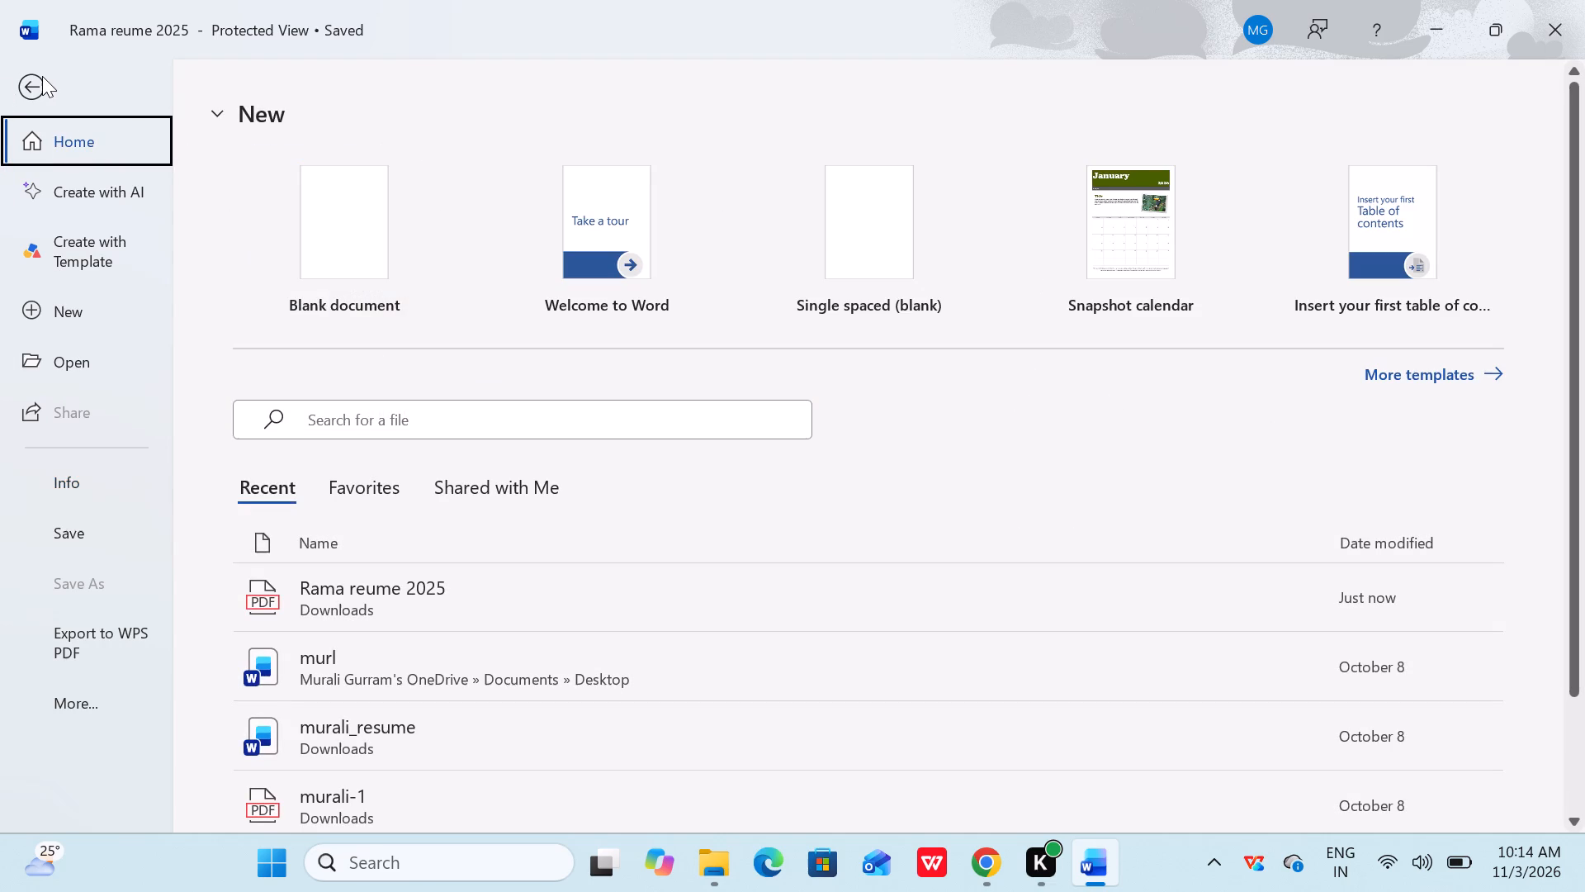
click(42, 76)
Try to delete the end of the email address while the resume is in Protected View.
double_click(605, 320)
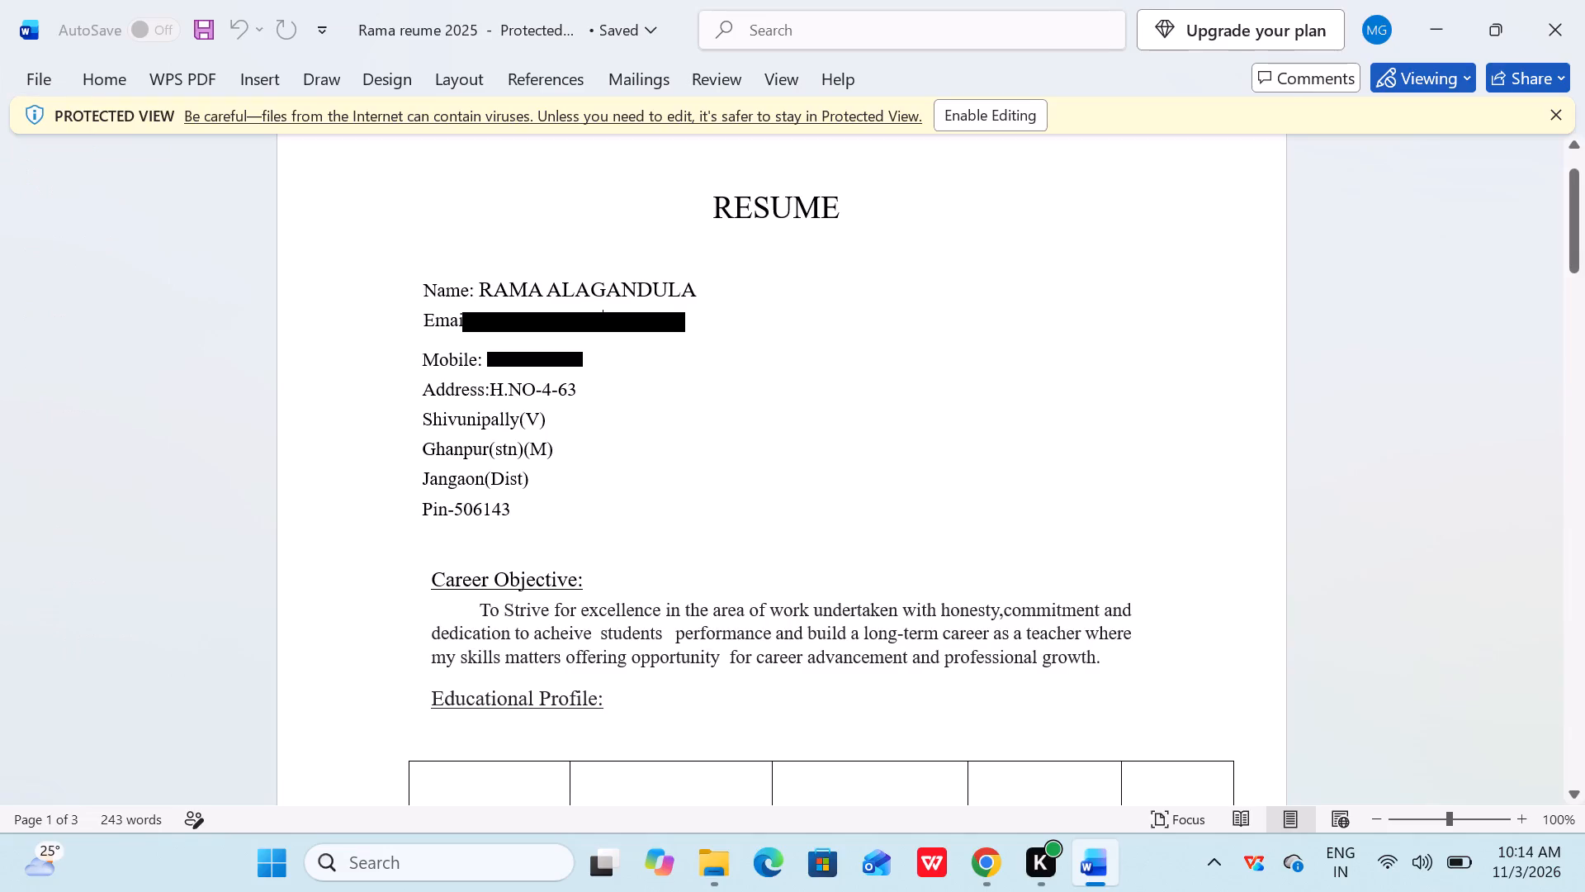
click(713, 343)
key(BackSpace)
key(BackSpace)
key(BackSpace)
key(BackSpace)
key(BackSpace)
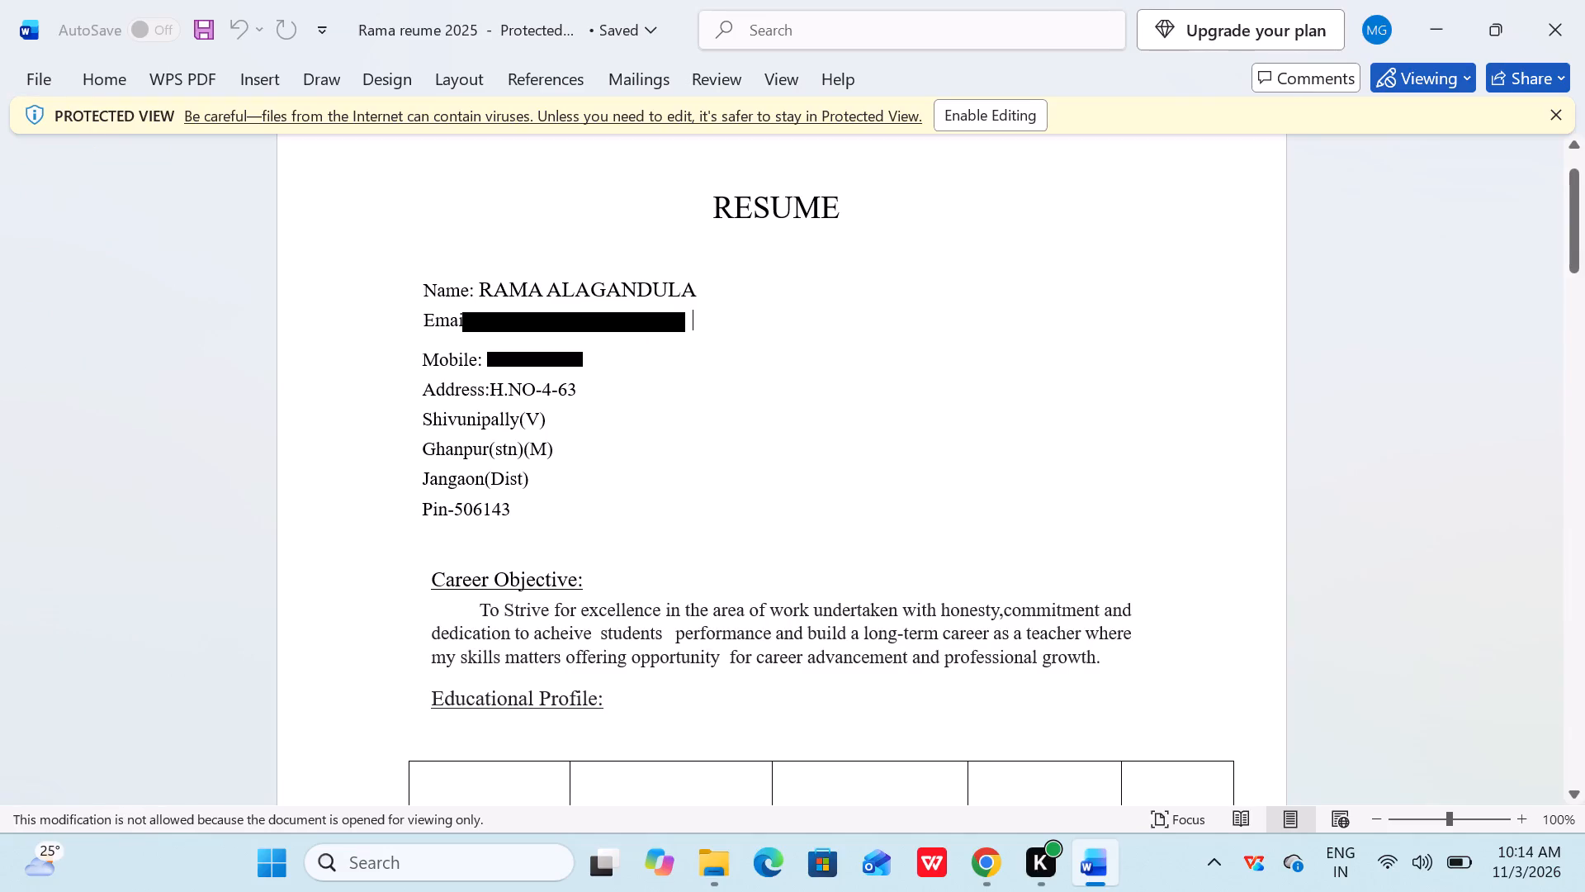
Enable editing and convert the PDF to an editable Word document, with the conversion message set not to show again.
scroll(694, 337, up, 3)
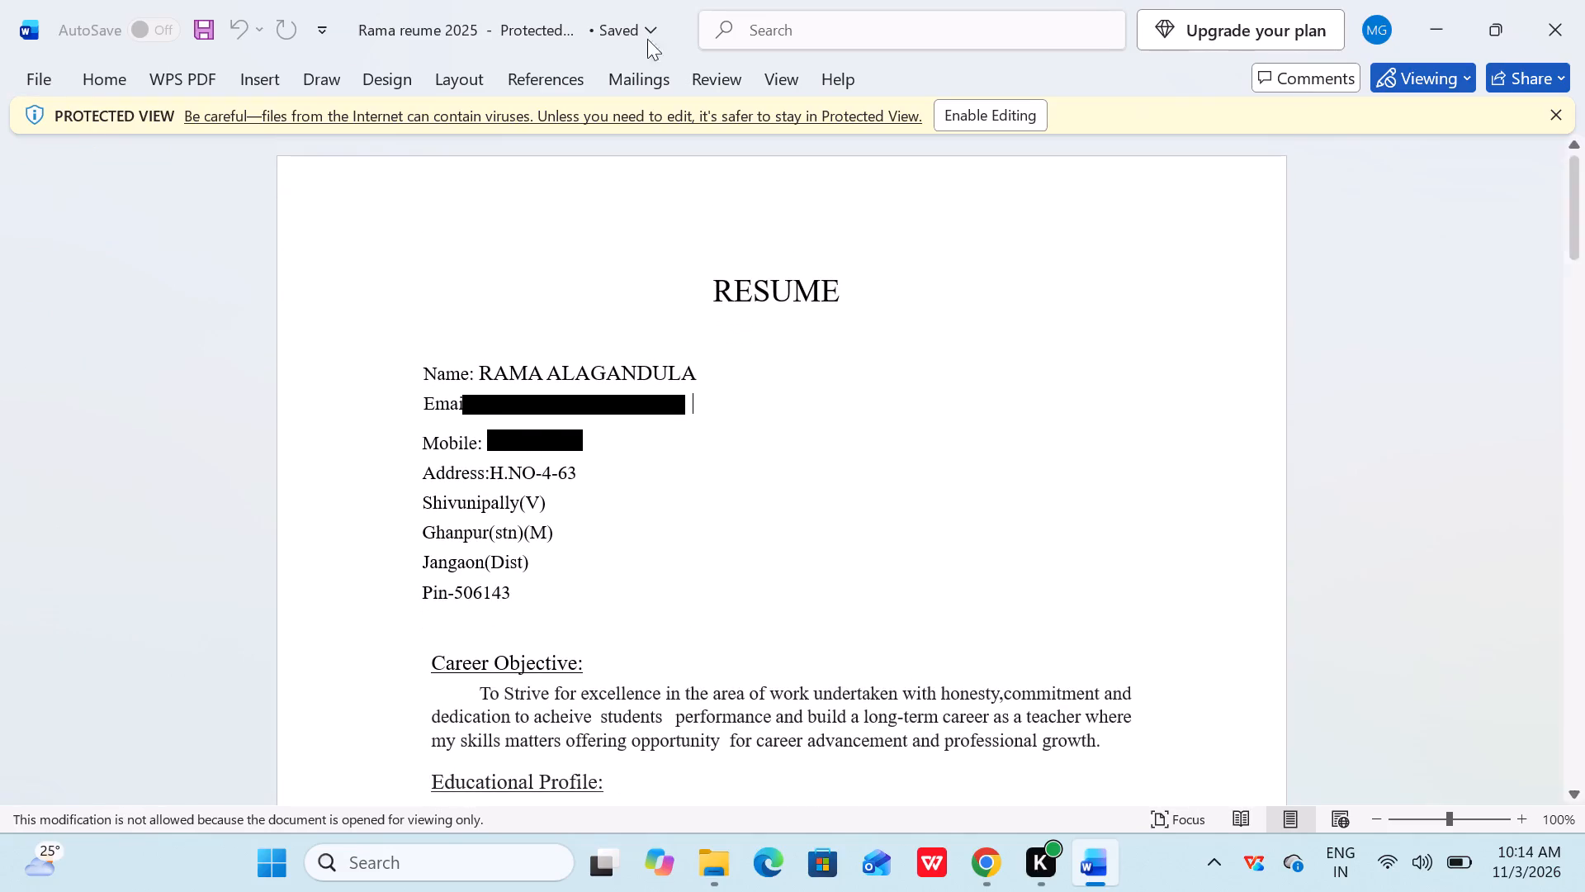
click(997, 107)
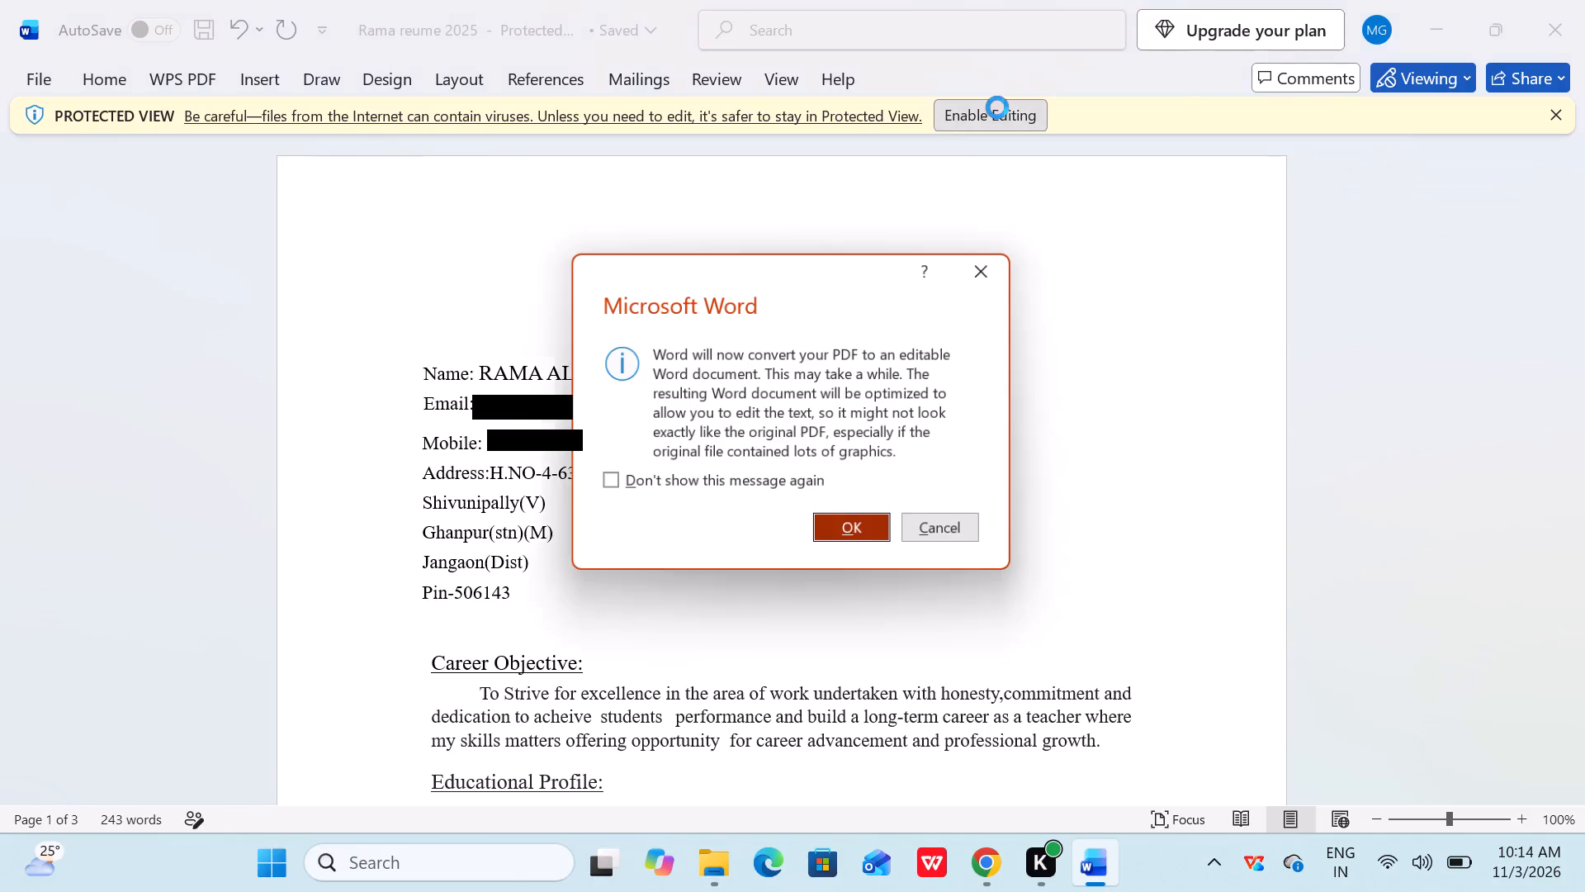
click(615, 492)
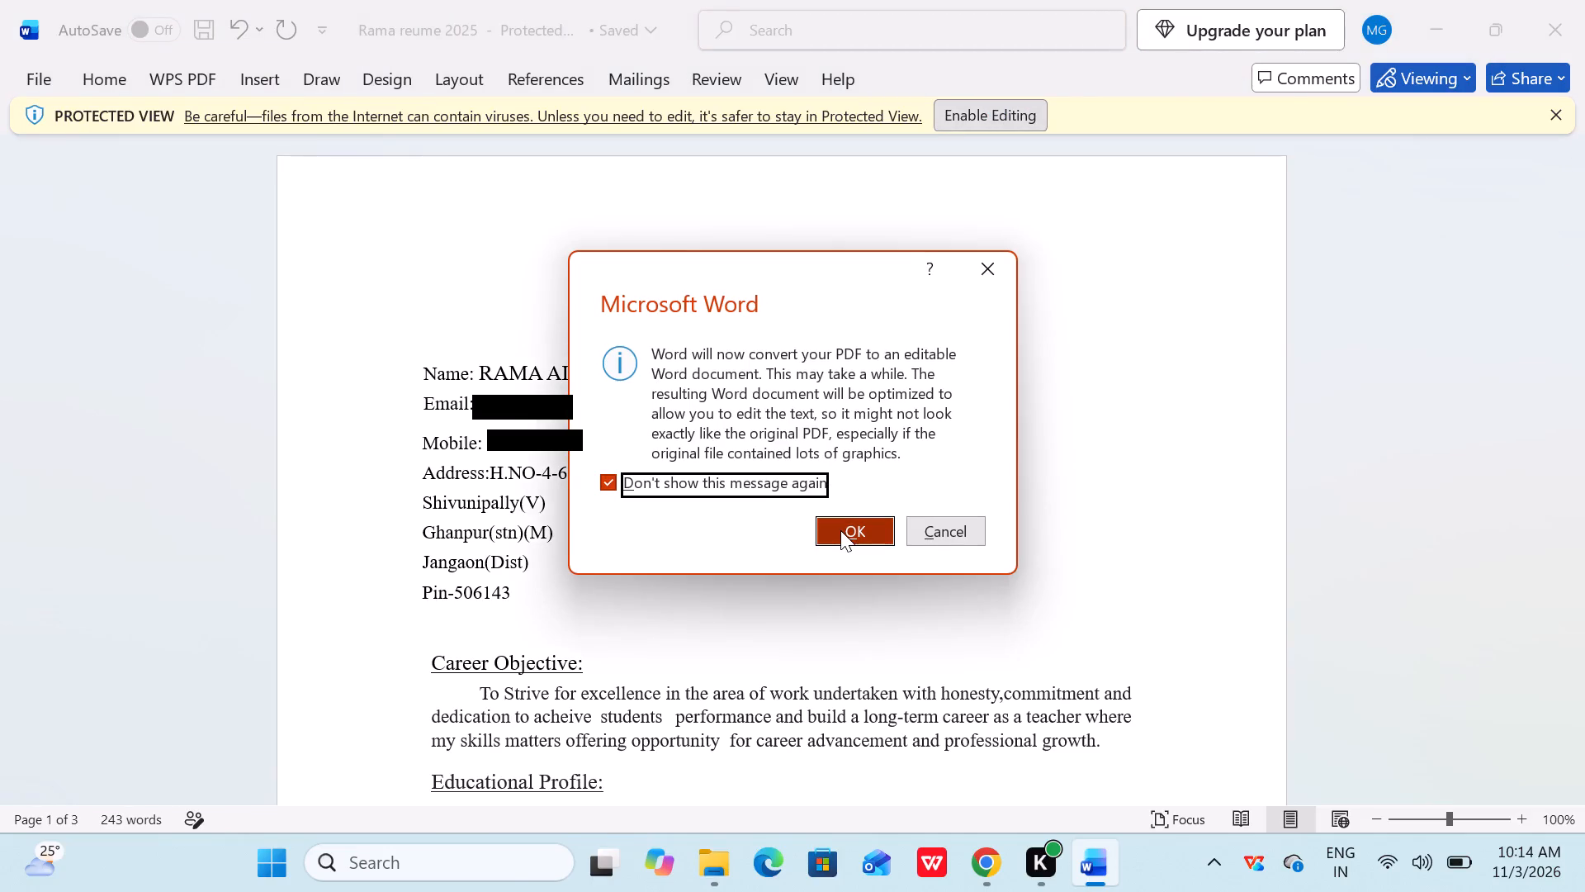
click(841, 530)
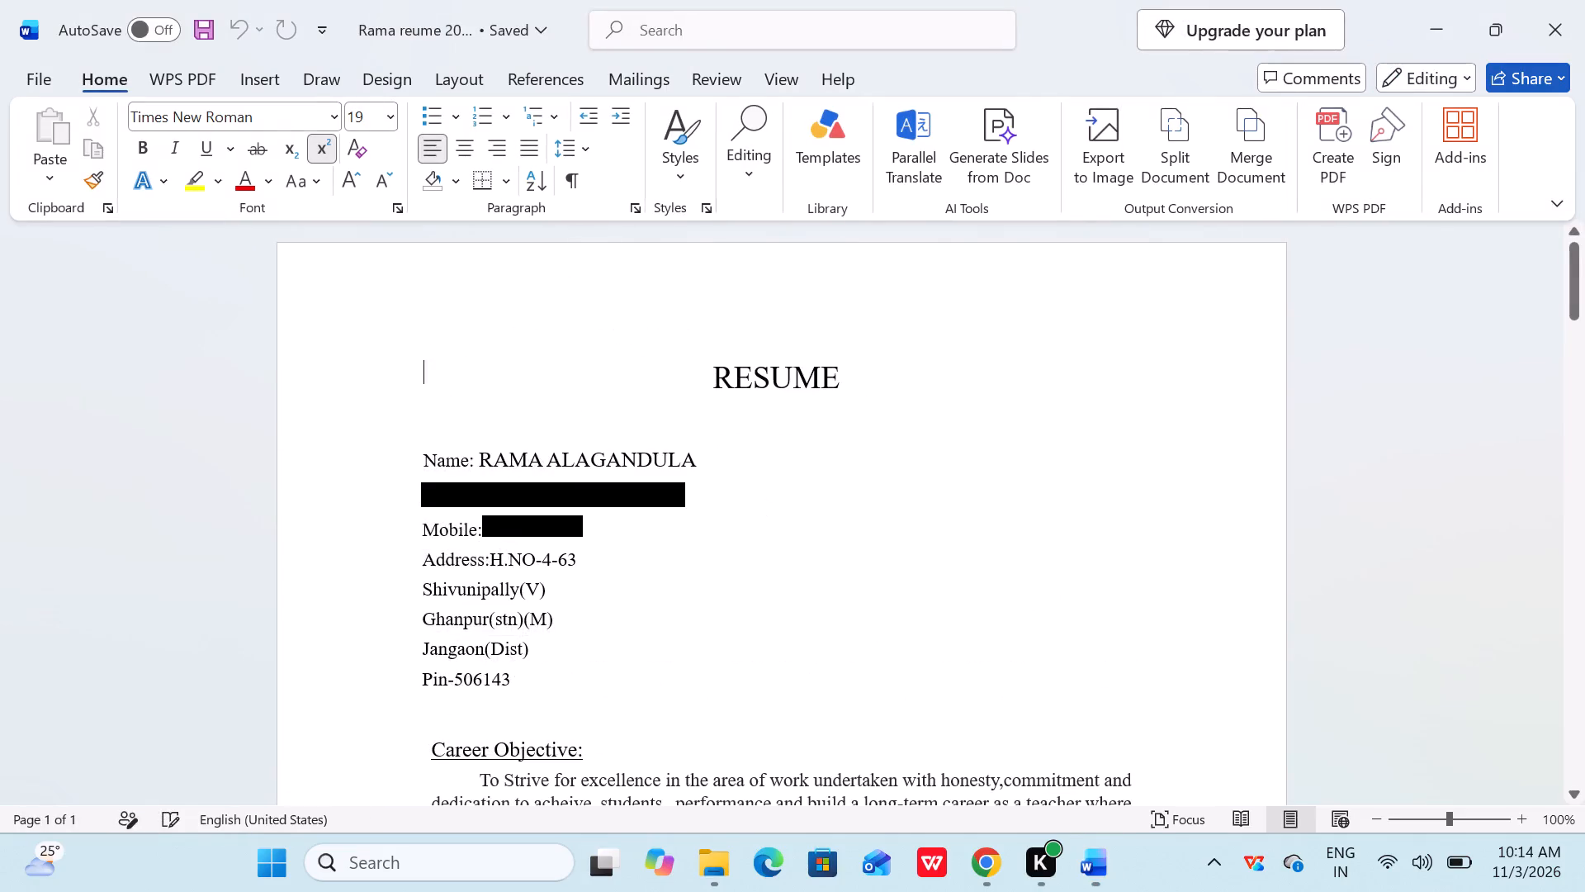
Replace the person's name on the resume's Name line with the new applicant's full name in capitals.
scroll(763, 515, down, 1)
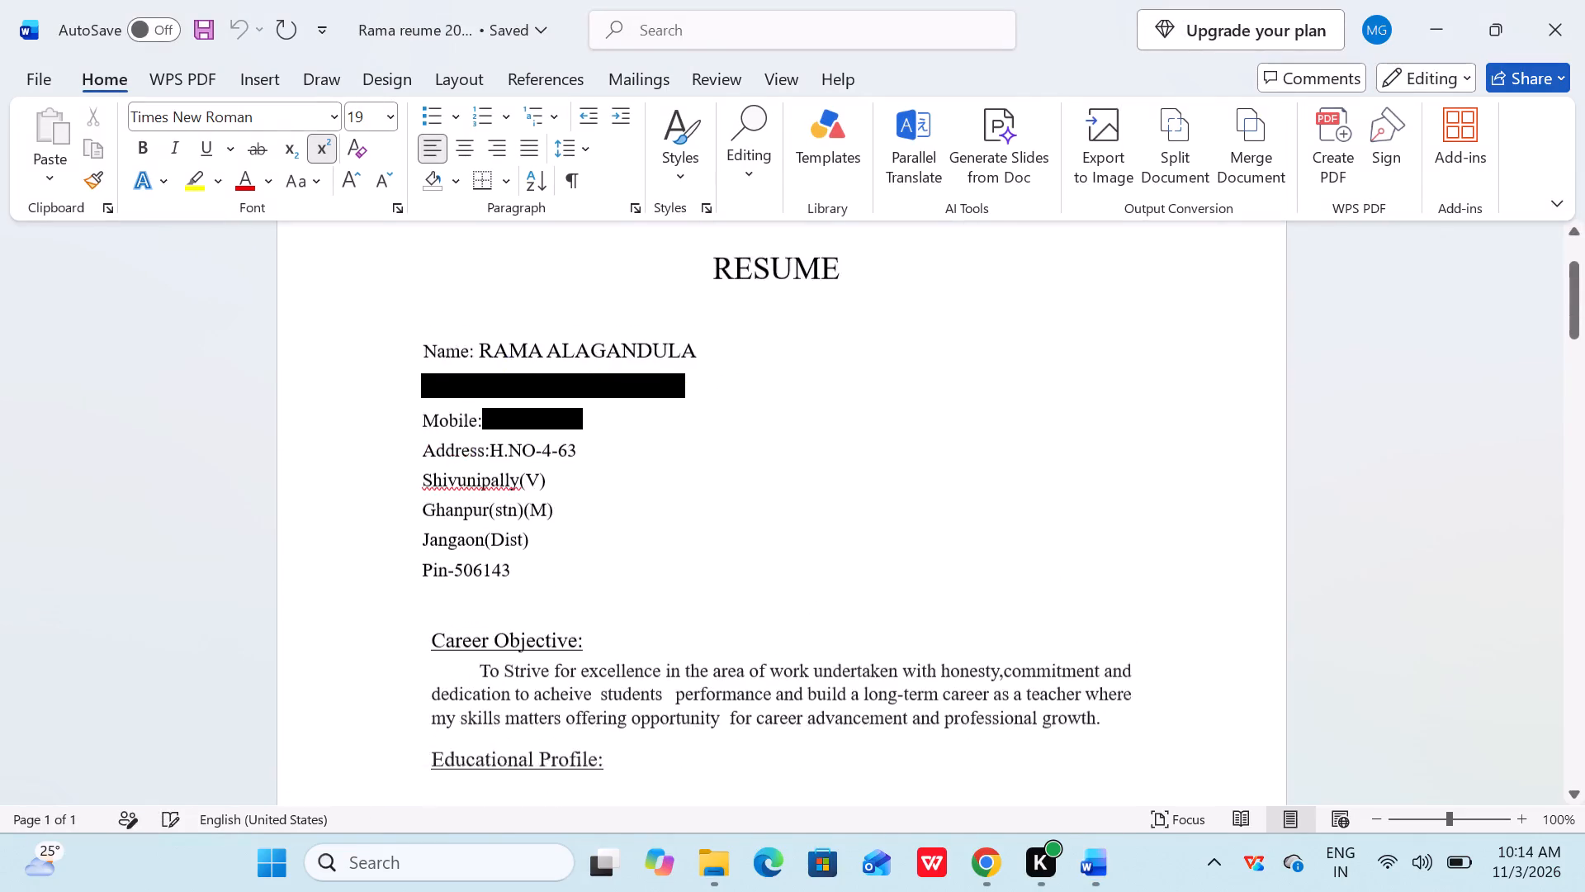
scroll(763, 515, down, 3)
scroll(763, 515, up, 1)
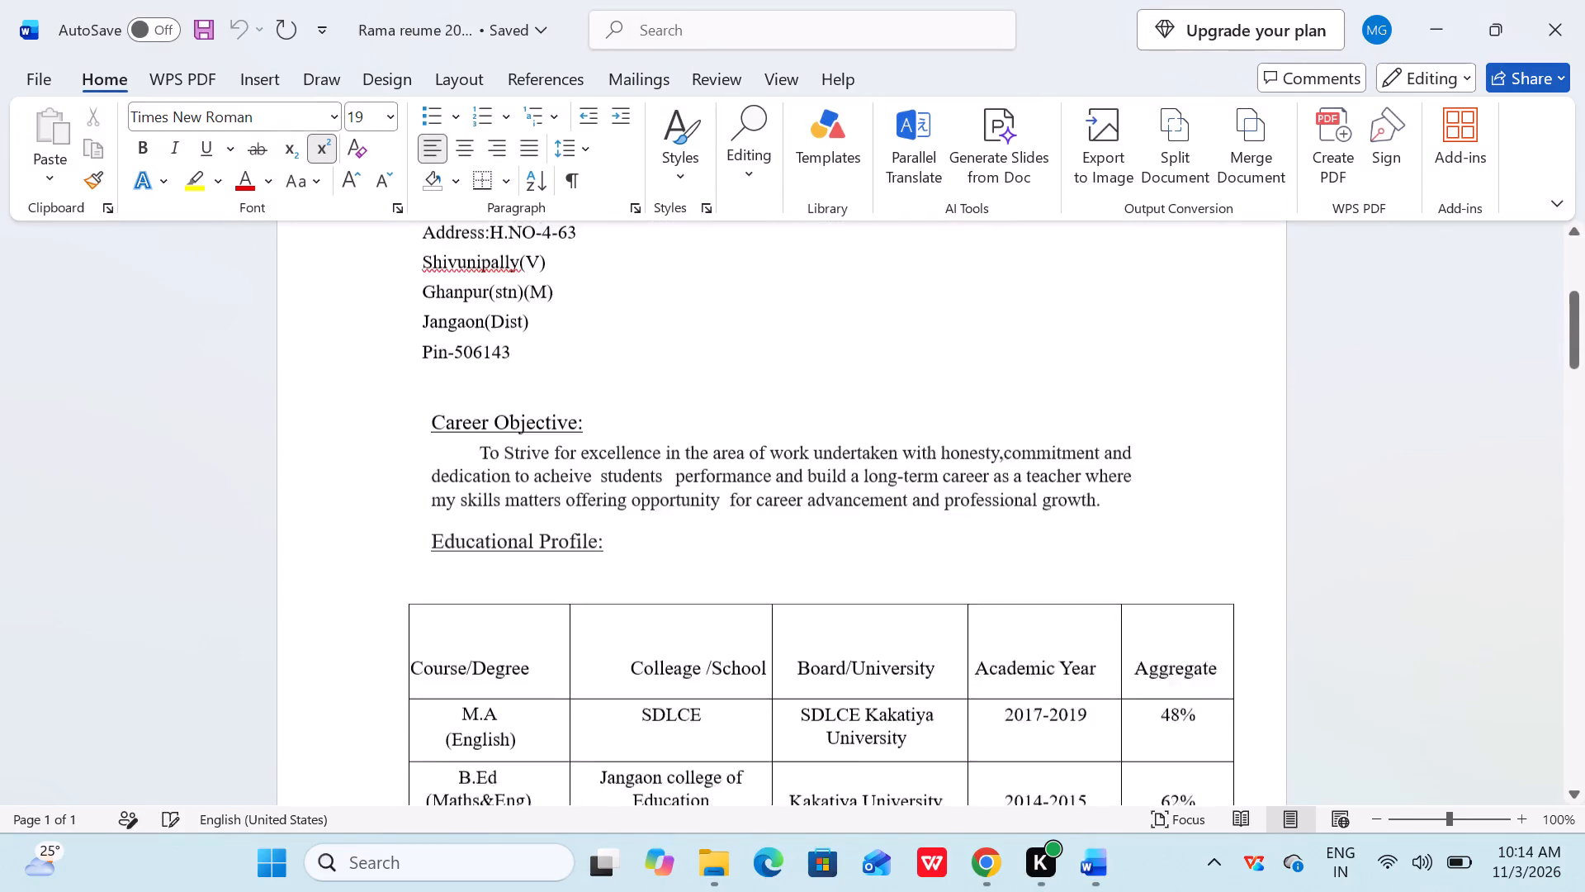
scroll(763, 515, up, 1)
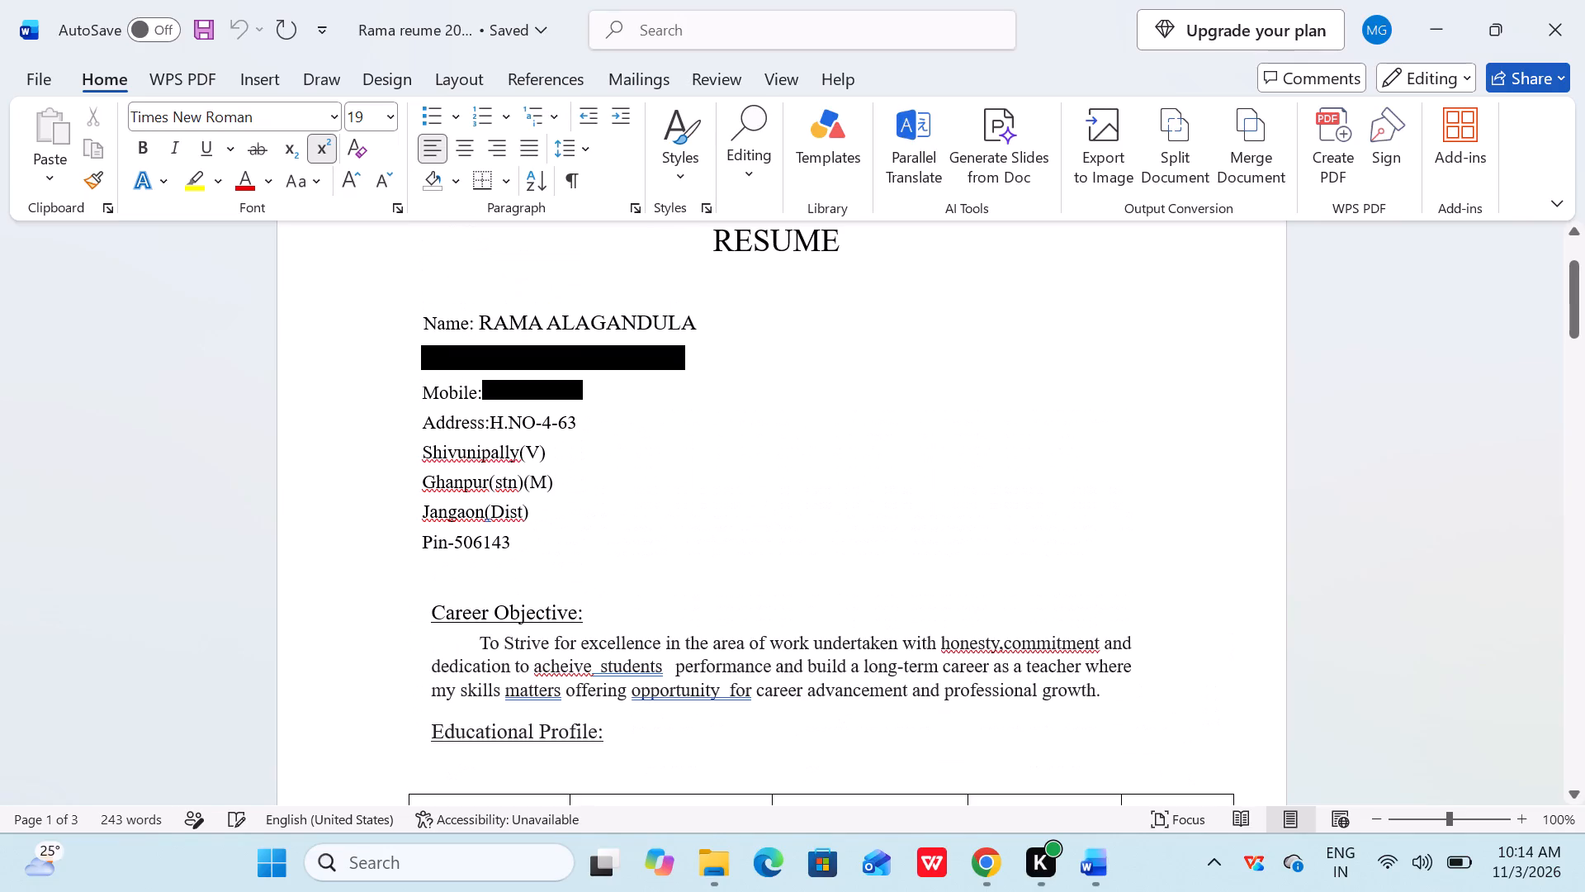
scroll(763, 515, up, 1)
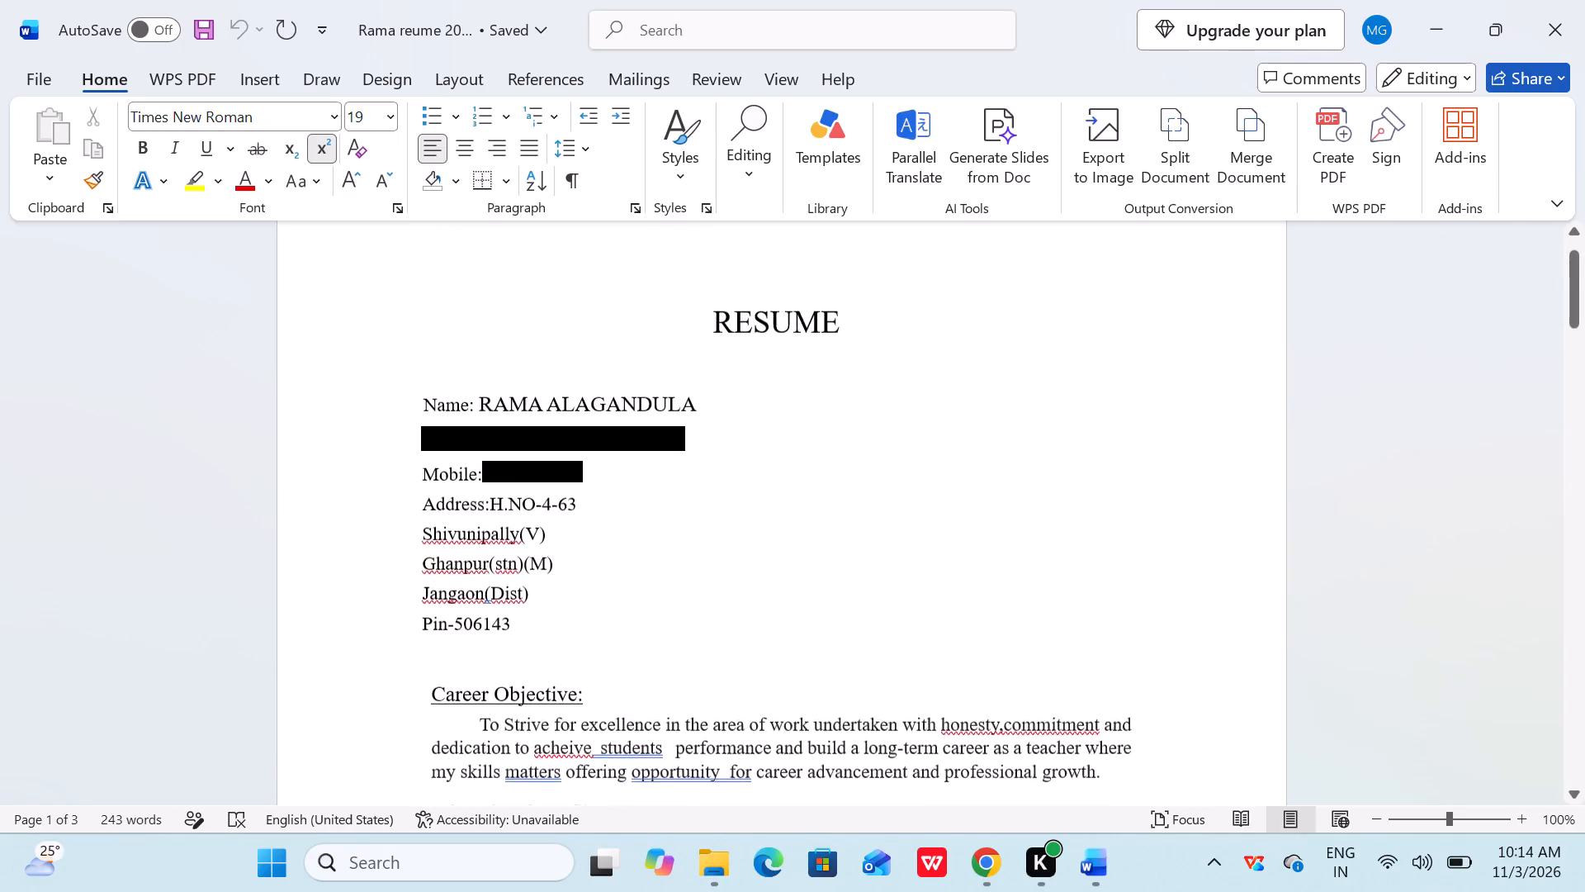
scroll(763, 515, up, 1)
click(707, 466)
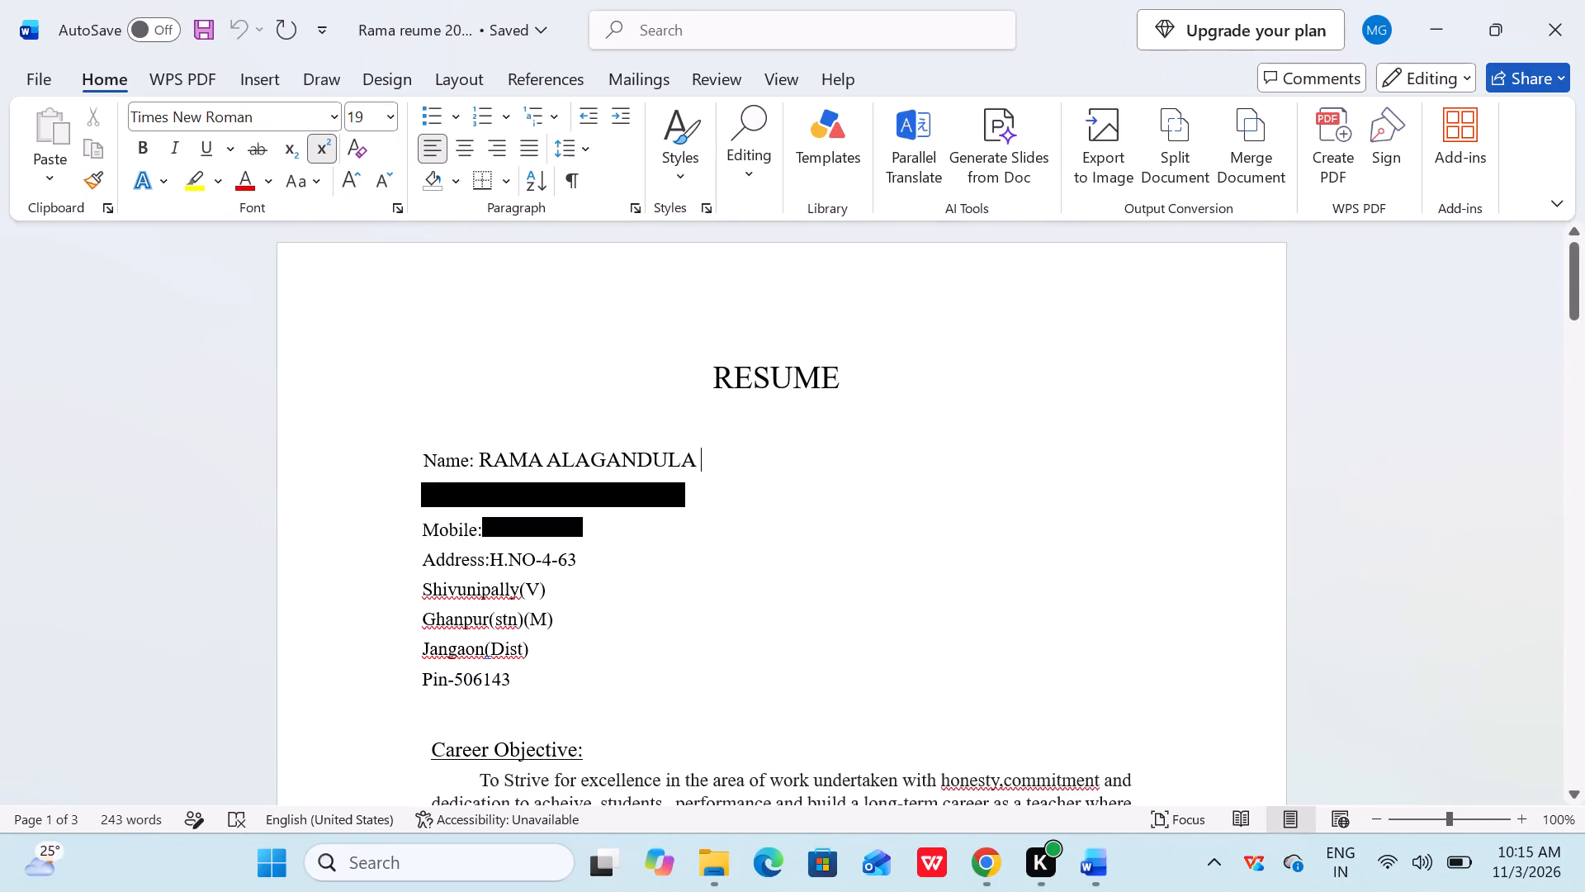
key(BackSpace)
key(BackSpace)
key(BackSpace)
key(BackSpace)
key(BackSpace)
key(BackSpace)
key(BackSpace)
key(BackSpace)
key(BackSpace)
key(BackSpace)
key(BackSpace)
key(BackSpace)
key(BackSpace)
key(BackSpace)
key(BackSpace)
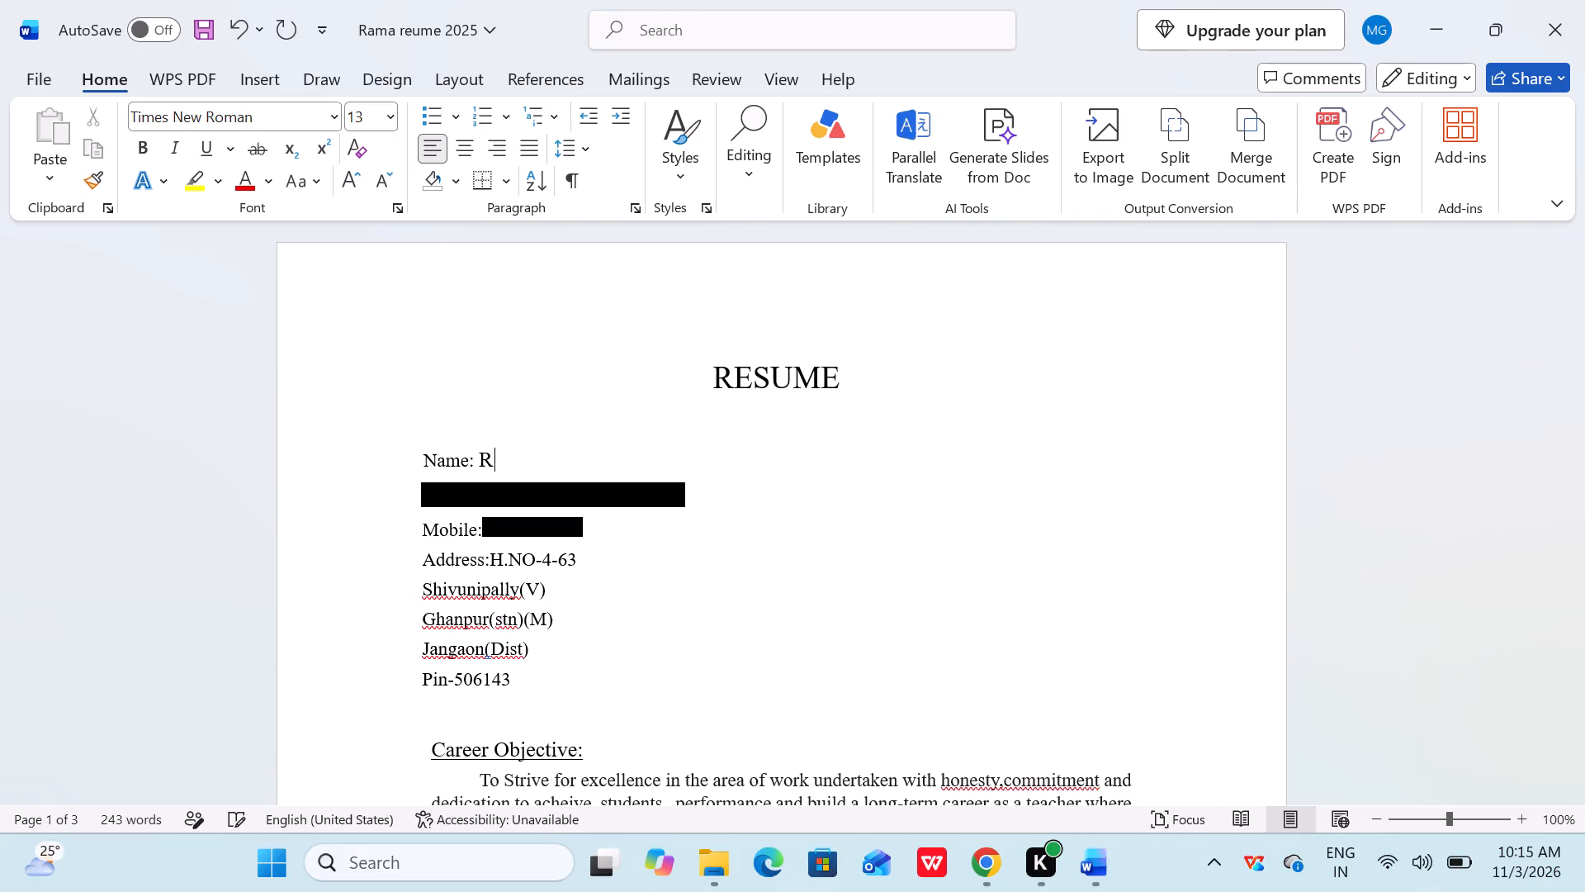
key(BackSpace)
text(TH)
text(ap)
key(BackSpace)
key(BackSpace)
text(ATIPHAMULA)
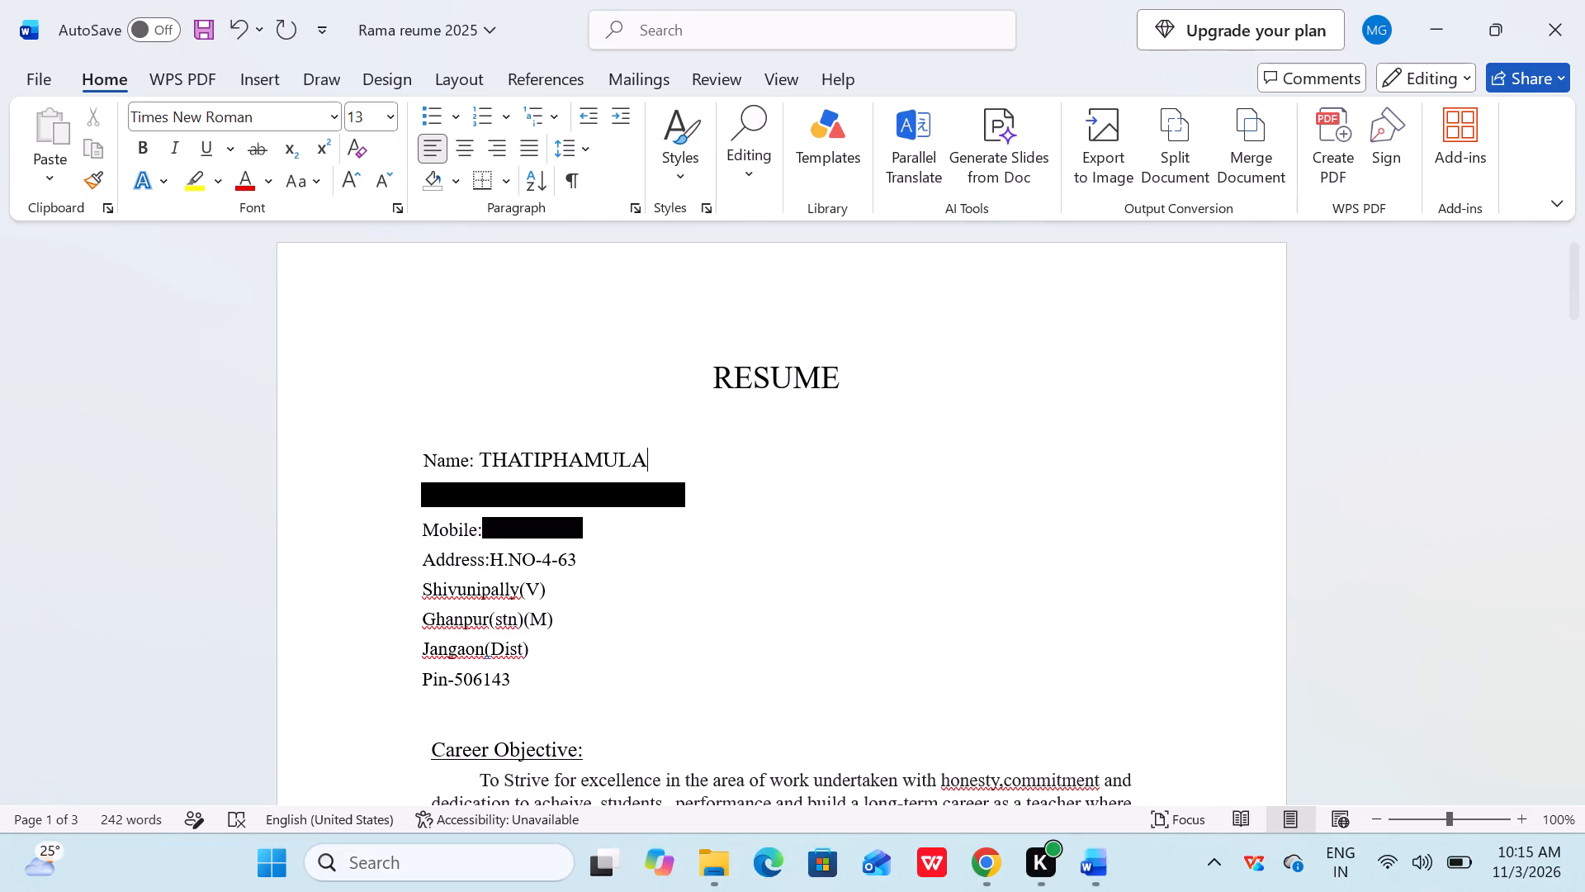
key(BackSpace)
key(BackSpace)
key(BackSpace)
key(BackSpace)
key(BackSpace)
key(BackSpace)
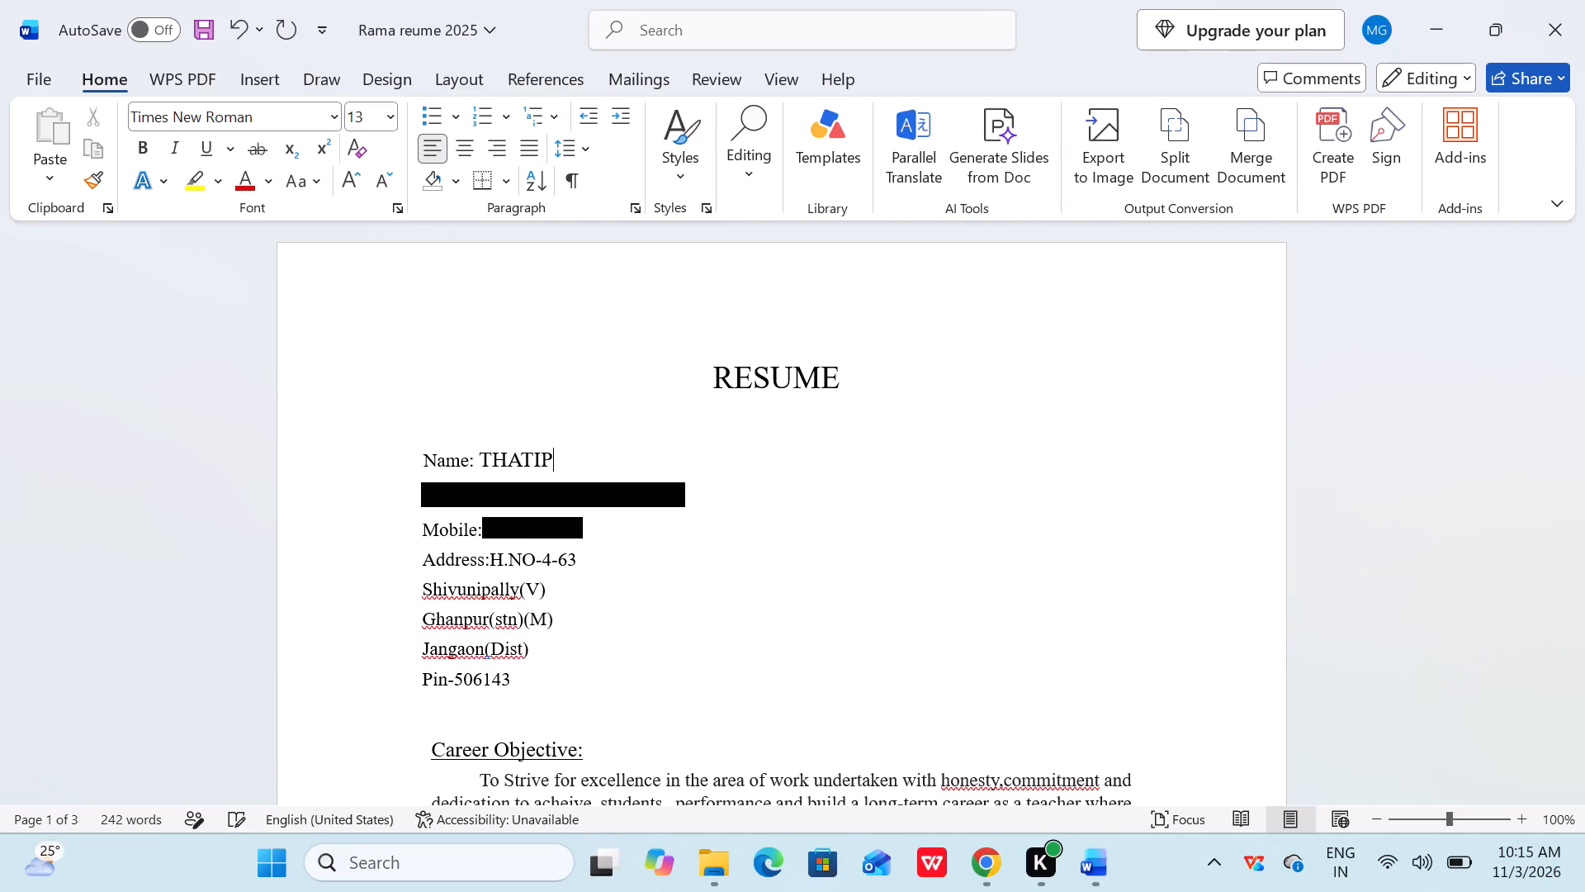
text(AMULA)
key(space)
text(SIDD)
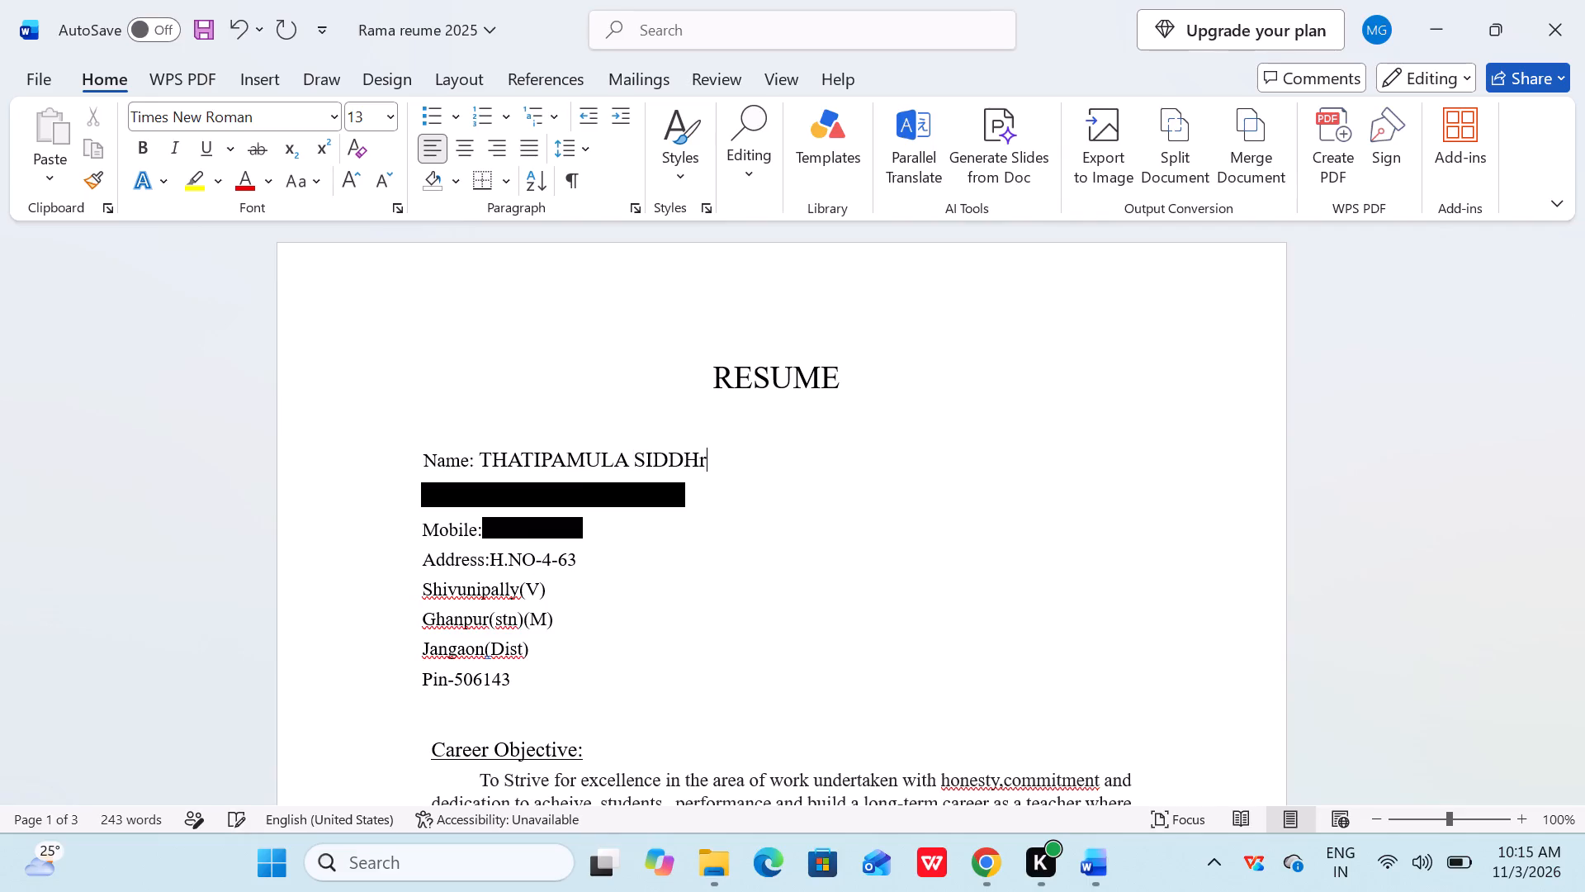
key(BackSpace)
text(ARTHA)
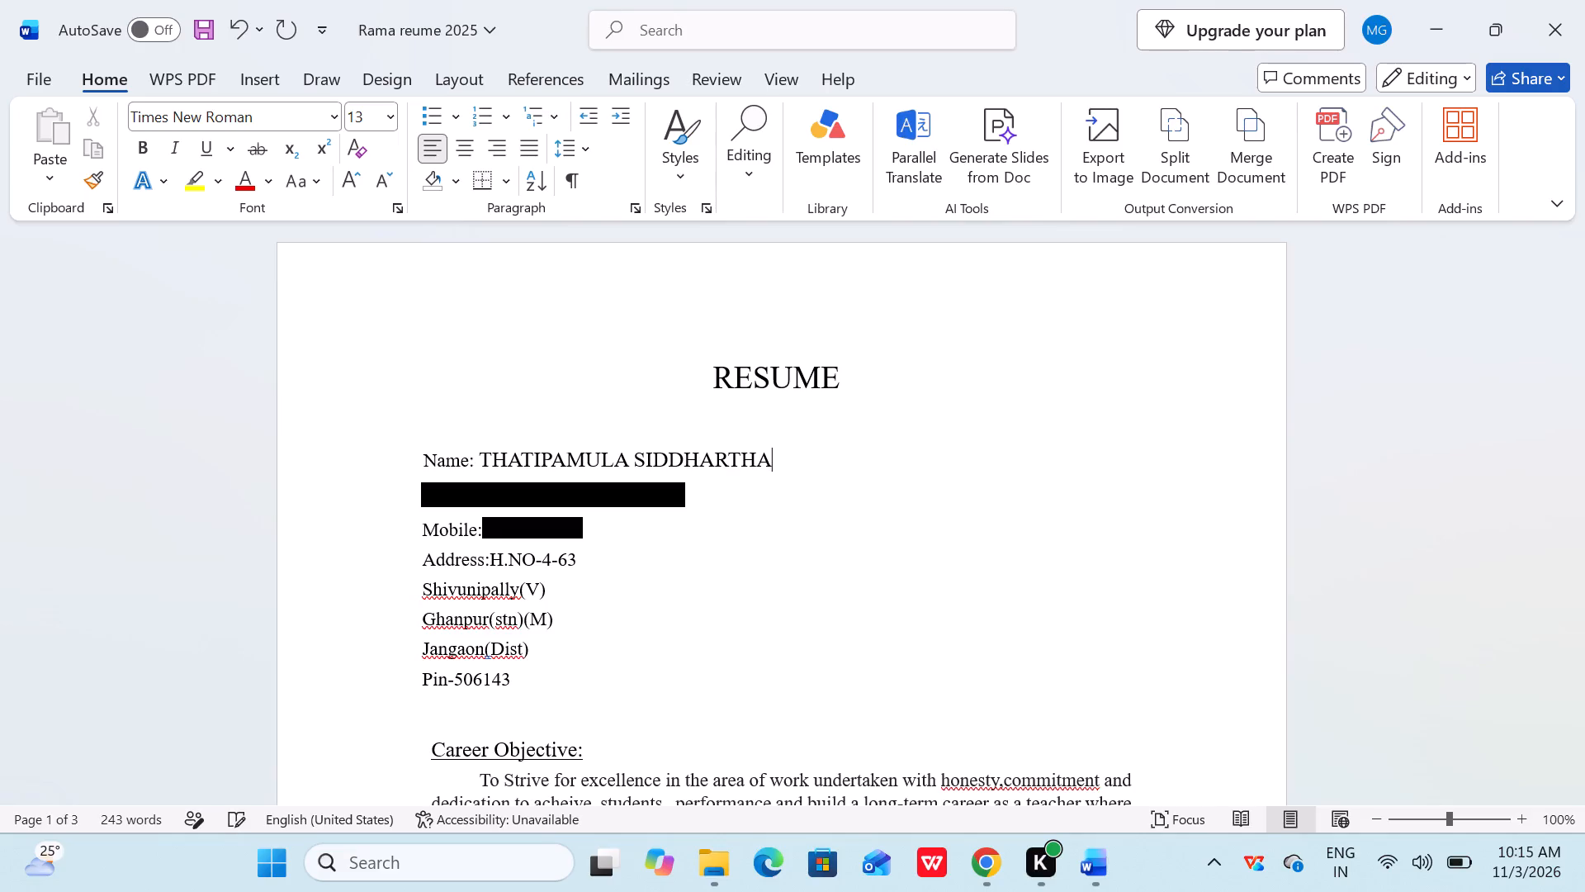
Delete the existing email address from the Email line under the name.
click(821, 484)
key(Left)
key(BackSpace)
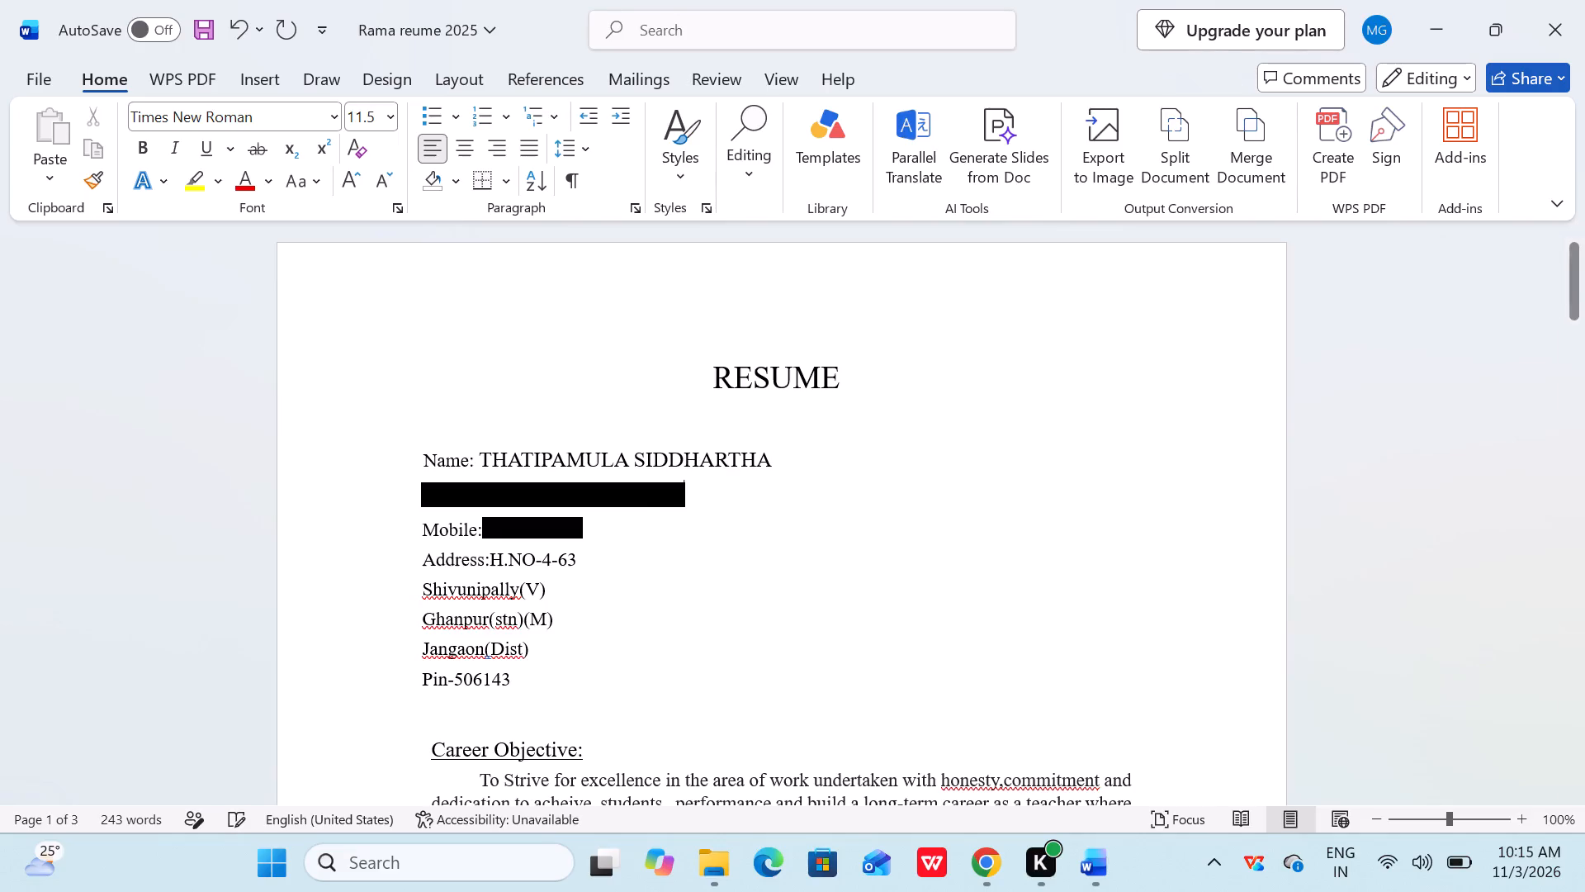
key(BackSpace)
key(BackSpace)
key(BackSpace)
key(BackSpace)
key(BackSpace)
key(BackSpace)
key(BackSpace)
key(BackSpace)
key(BackSpace)
key(BackSpace)
key(BackSpace)
key(BackSpace)
key(BackSpace)
key(BackSpace)
key(BackSpace)
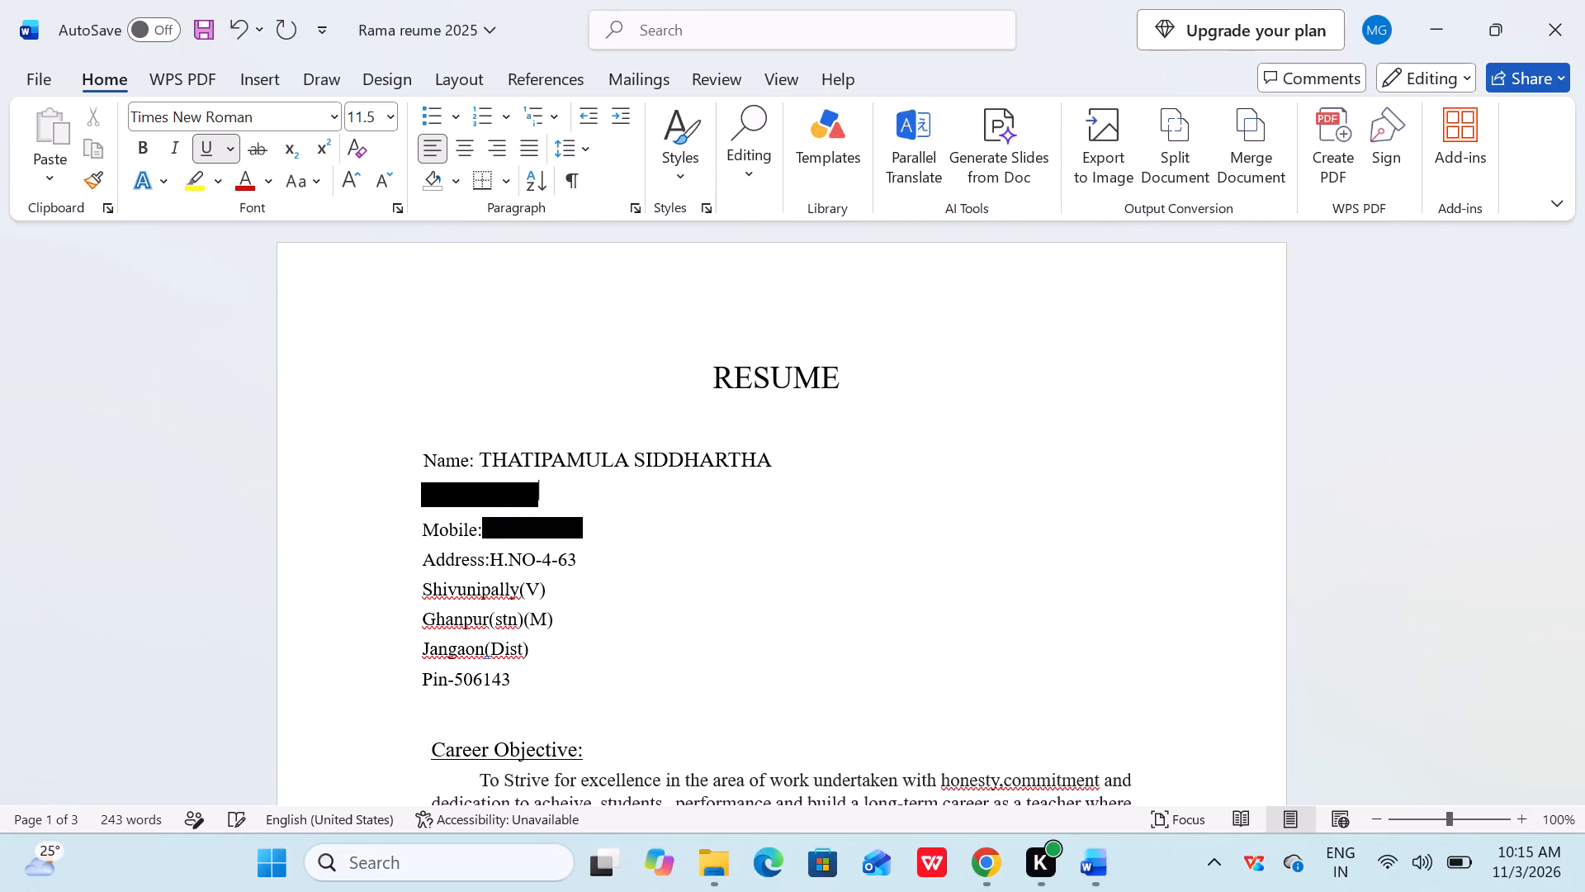
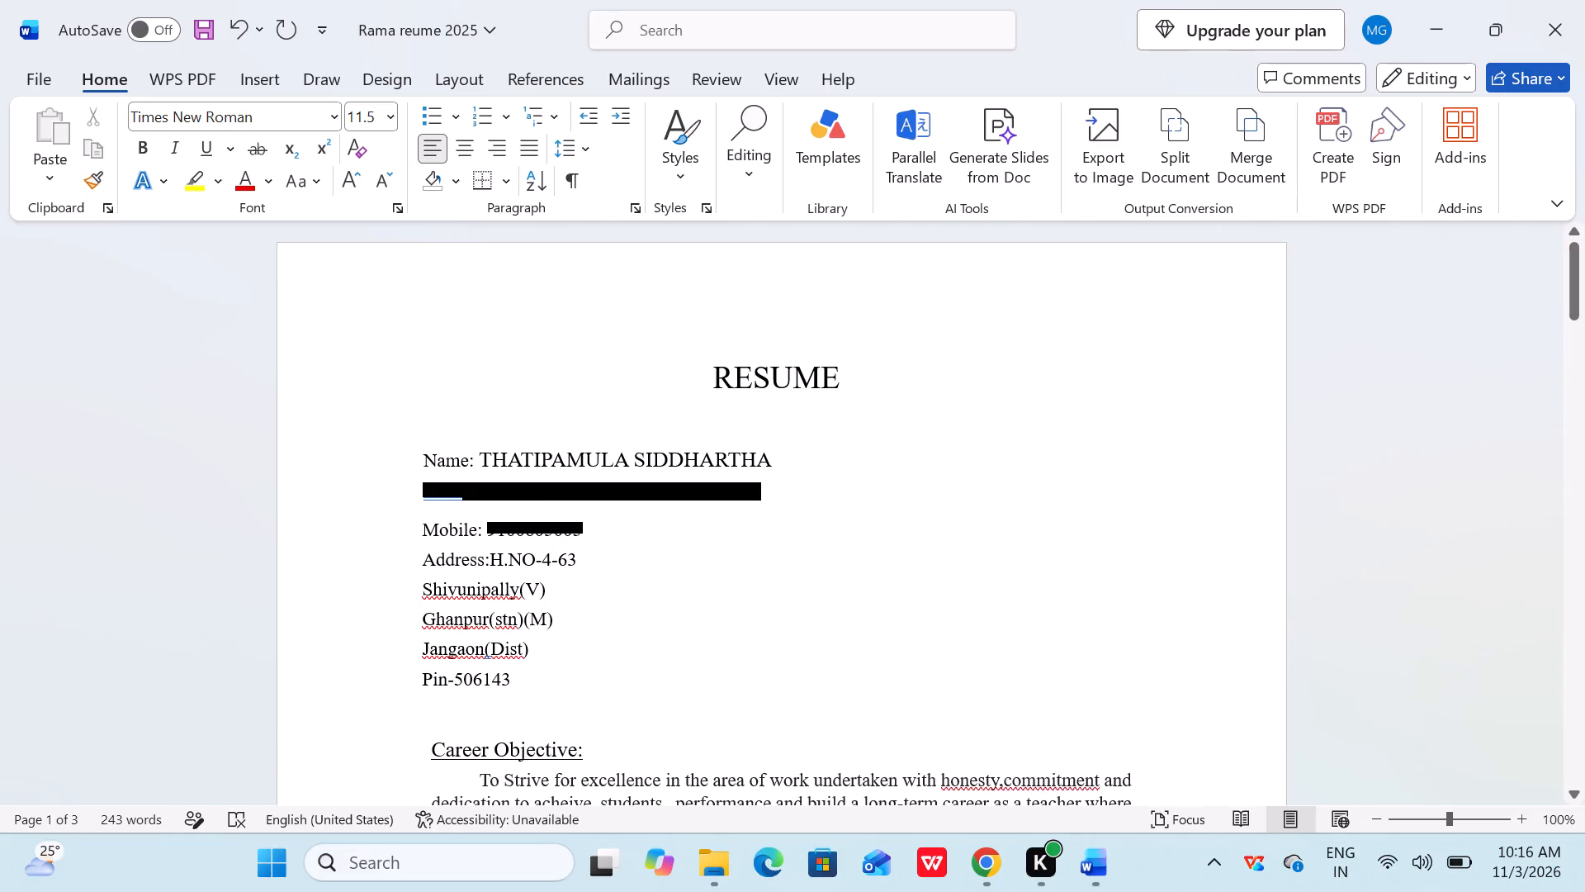
Delete the house number from the Address line, keeping only the Address label.
key(BackSpace)
key(BackSpace)
key(BackSpace)
key(BackSpace)
key(BackSpace)
key(BackSpace)
key(BackSpace)
key(BackSpace)
key(BackSpace)
key(BackSpace)
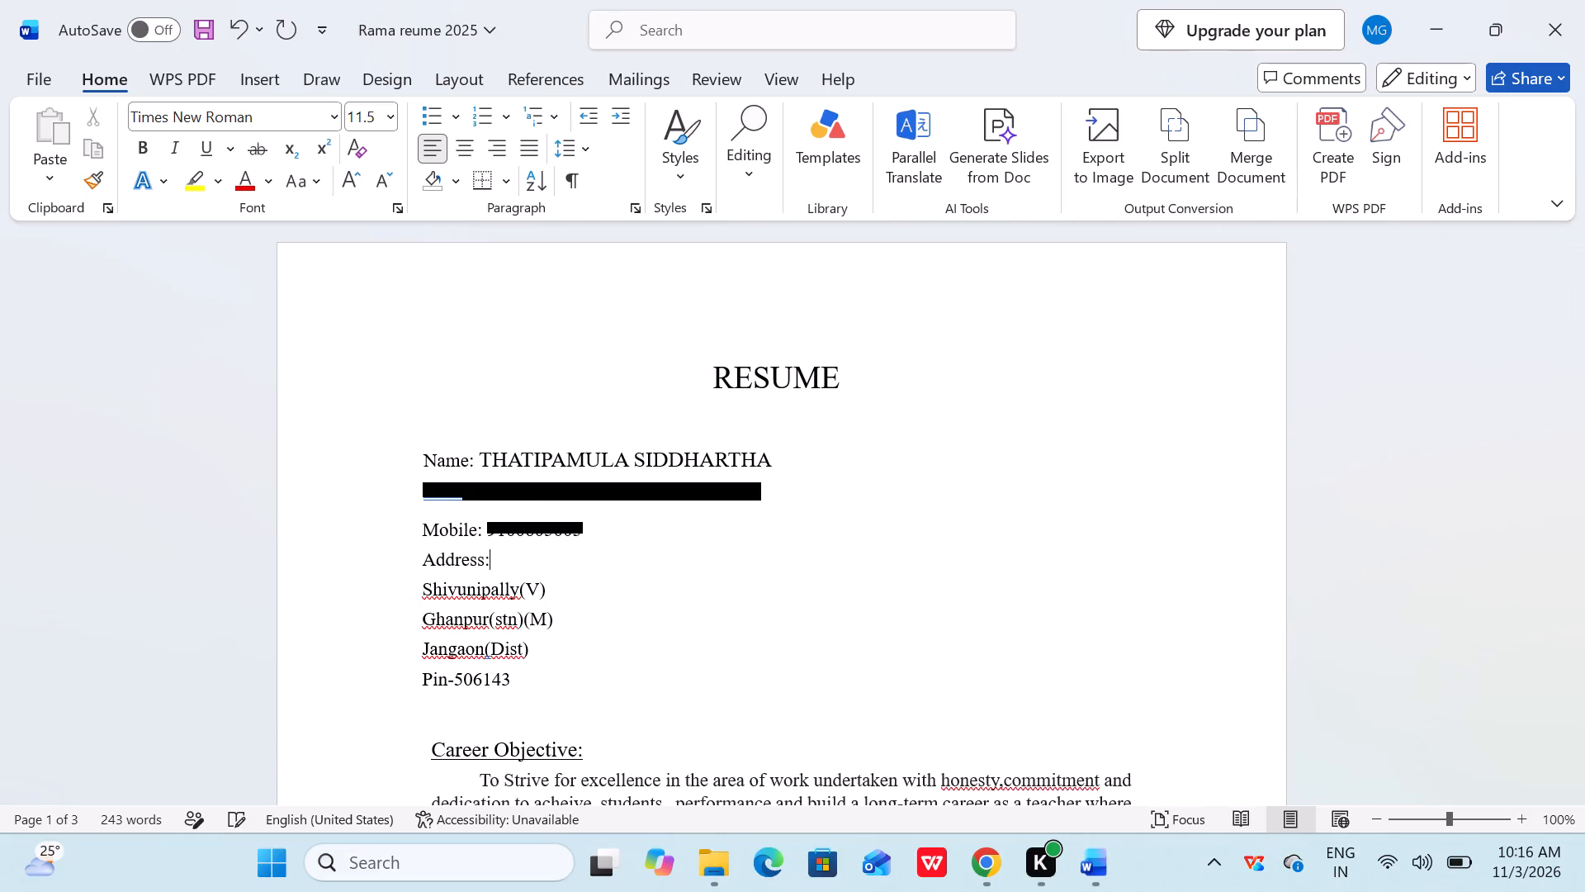
Replace the village name before (V) in the address with the new applicant's village, capitalising its first letter.
click(518, 584)
key(BackSpace)
key(BackSpace)
key(BackSpace)
key(BackSpace)
key(BackSpace)
key(BackSpace)
key(BackSpace)
key(BackSpace)
key(BackSpace)
key(BackSpace)
key(BackSpace)
key(BackSpace)
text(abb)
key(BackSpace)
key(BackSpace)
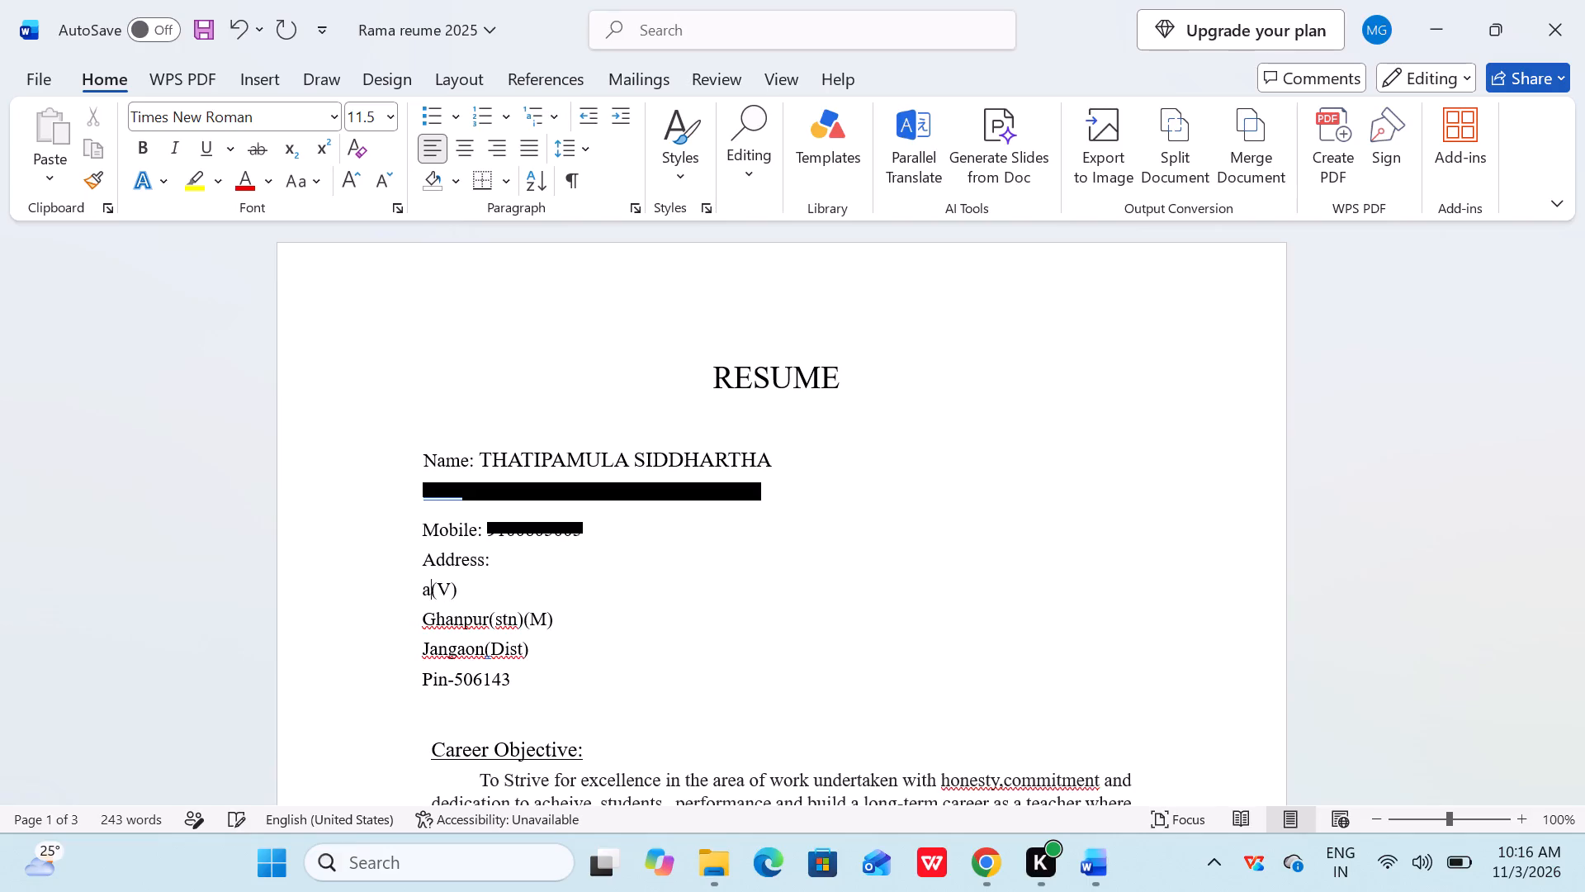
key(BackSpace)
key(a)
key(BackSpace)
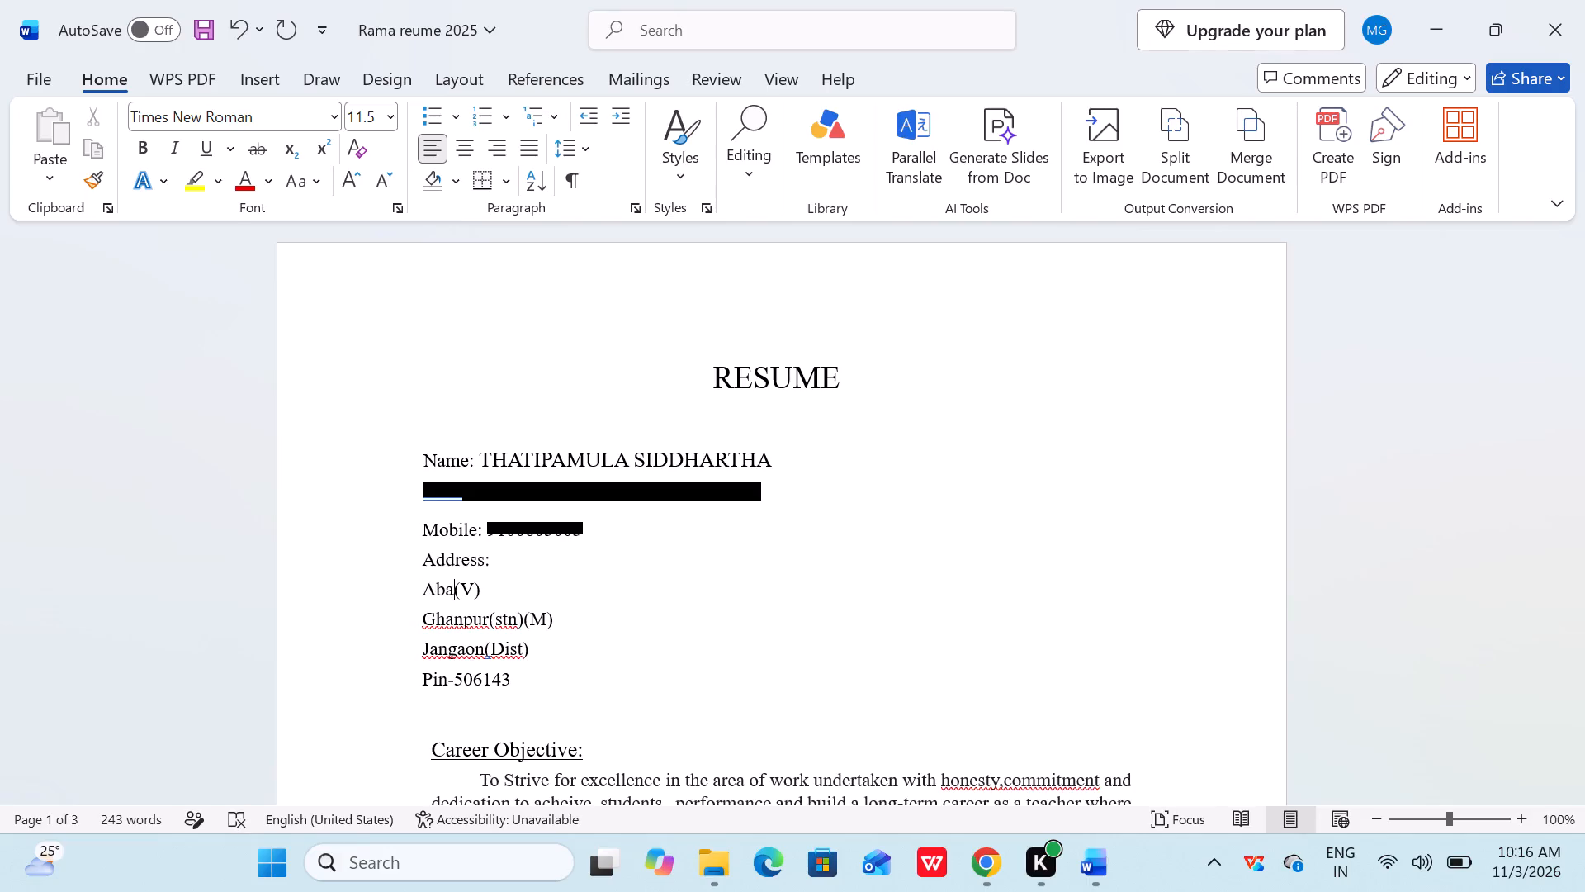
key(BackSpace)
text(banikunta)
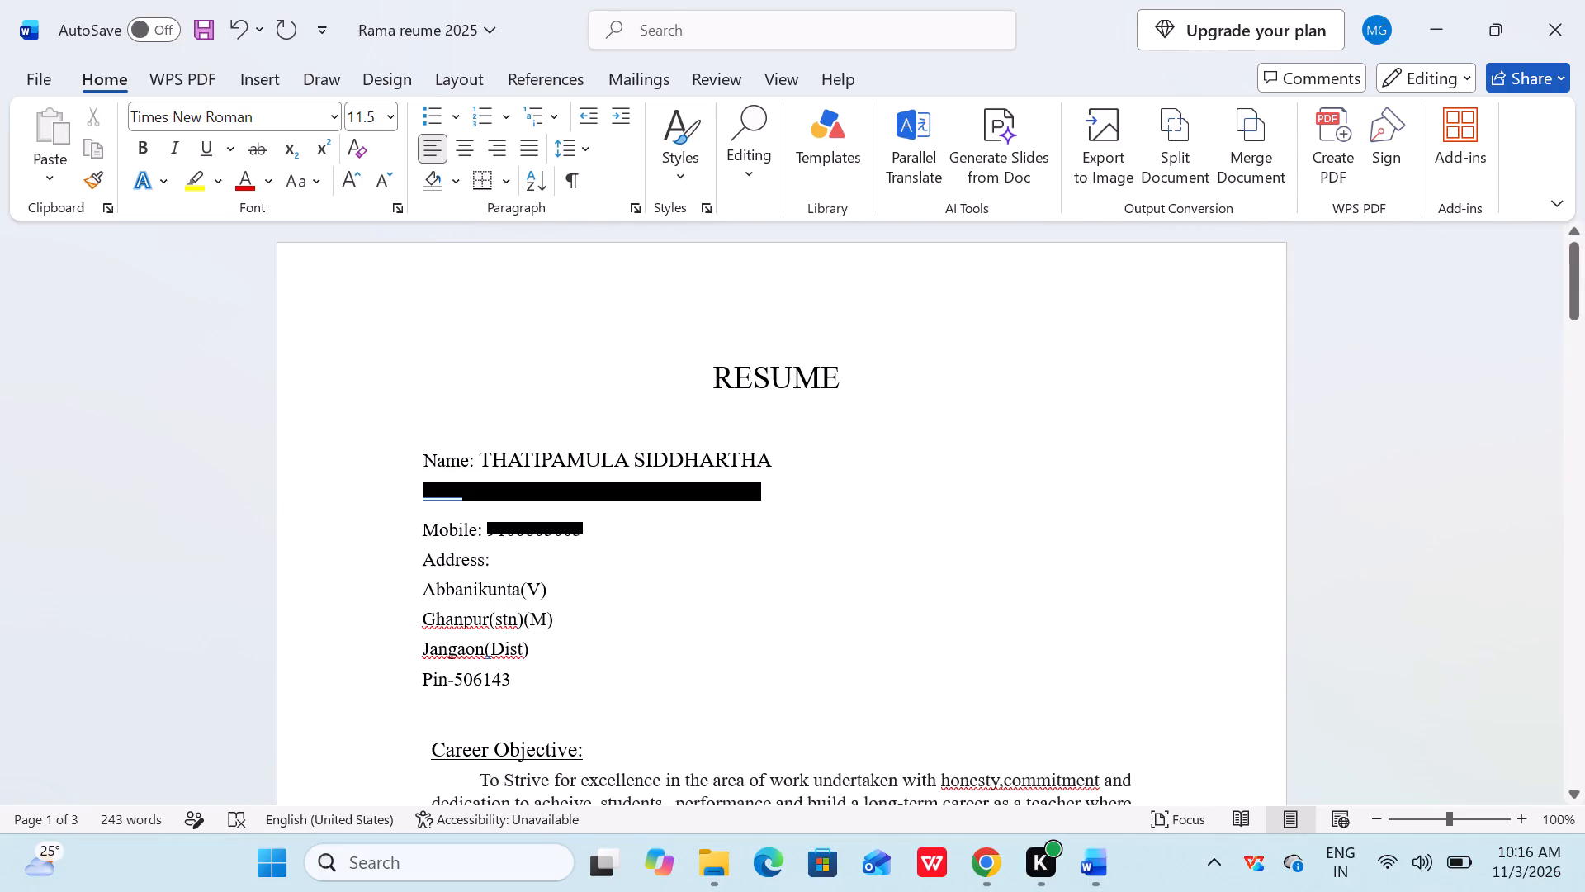
Replace the place name and its (stn) suffix before (M) in the address with the new applicant's mandal.
click(520, 630)
key(BackSpace)
key(BackSpace)
key(BackSpace)
key(BackSpace)
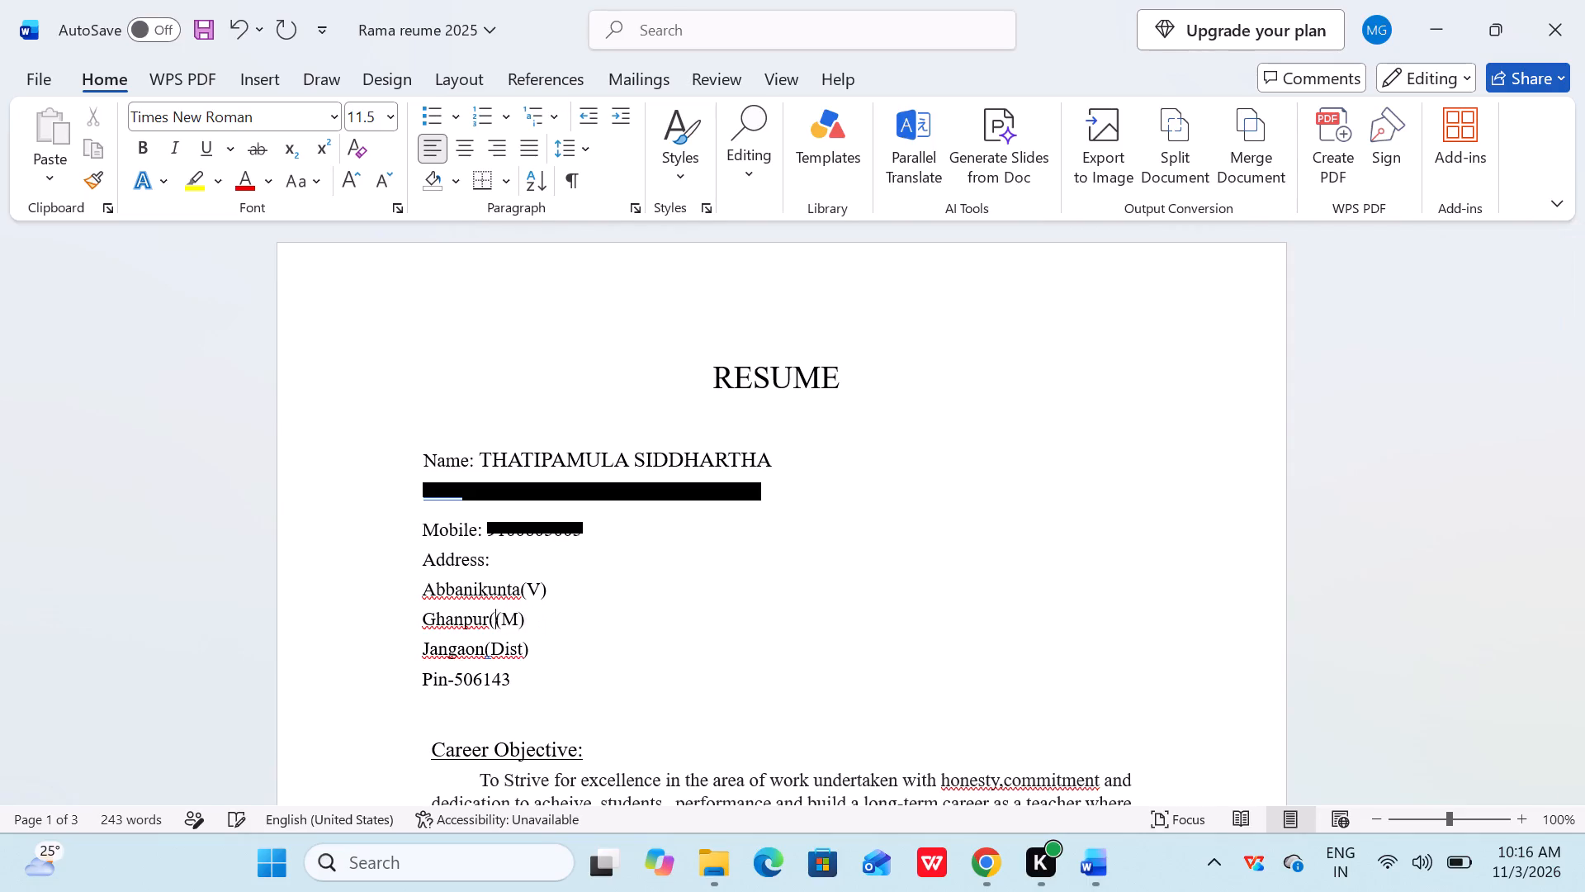
key(BackSpace)
key(BackSpace)
key(BackSpace)
key(BackSpace)
key(BackSpace)
key(BackSpace)
key(BackSpace)
key(BackSpace)
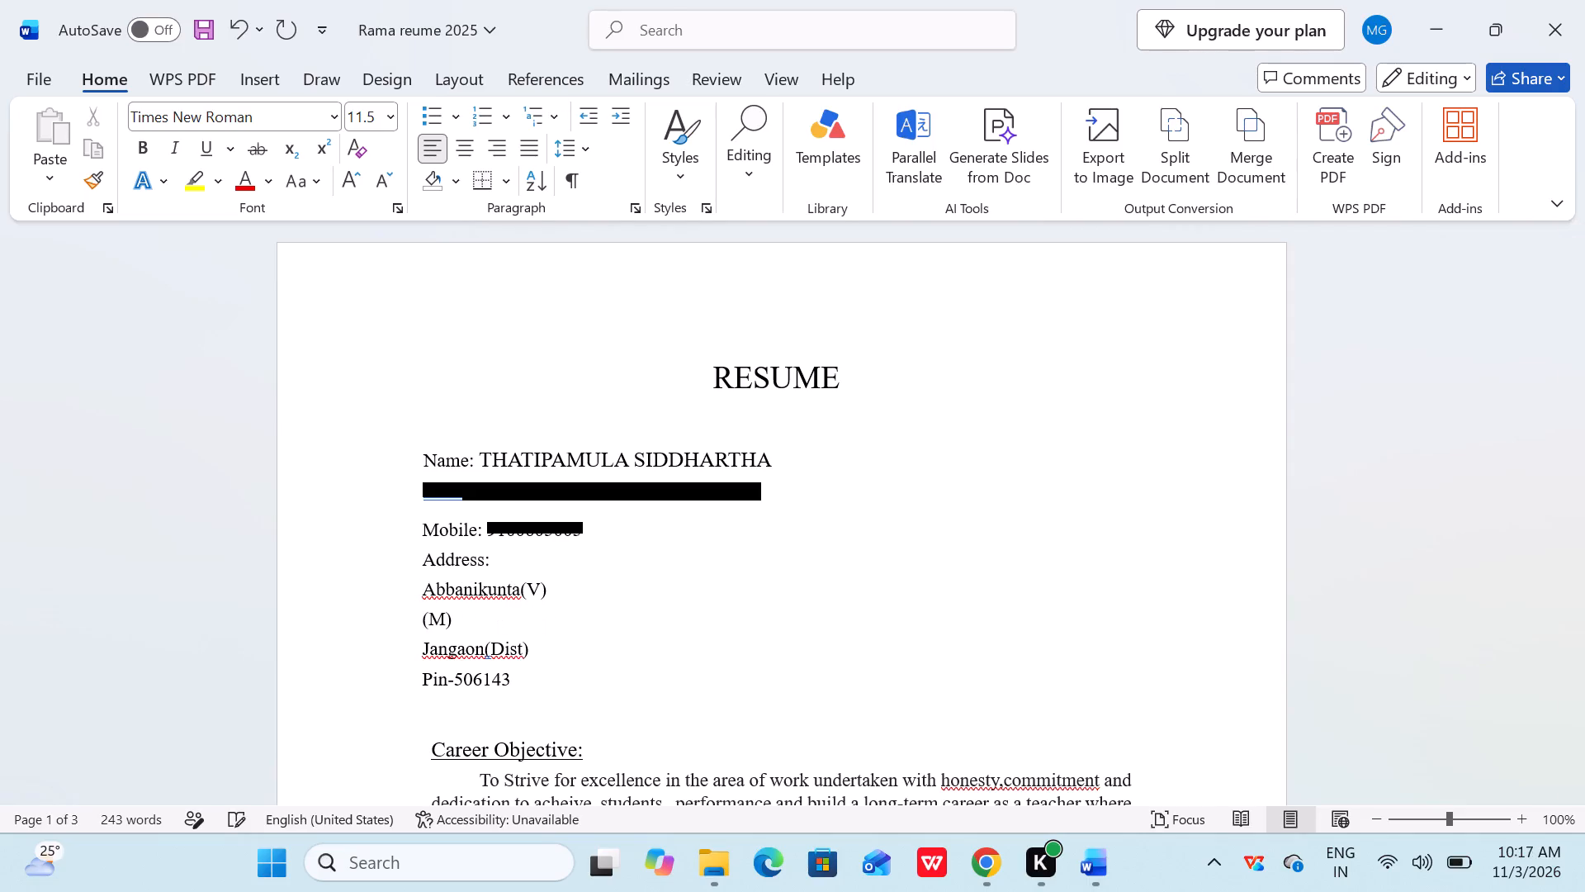
key(Tab)
key(ctrl+z)
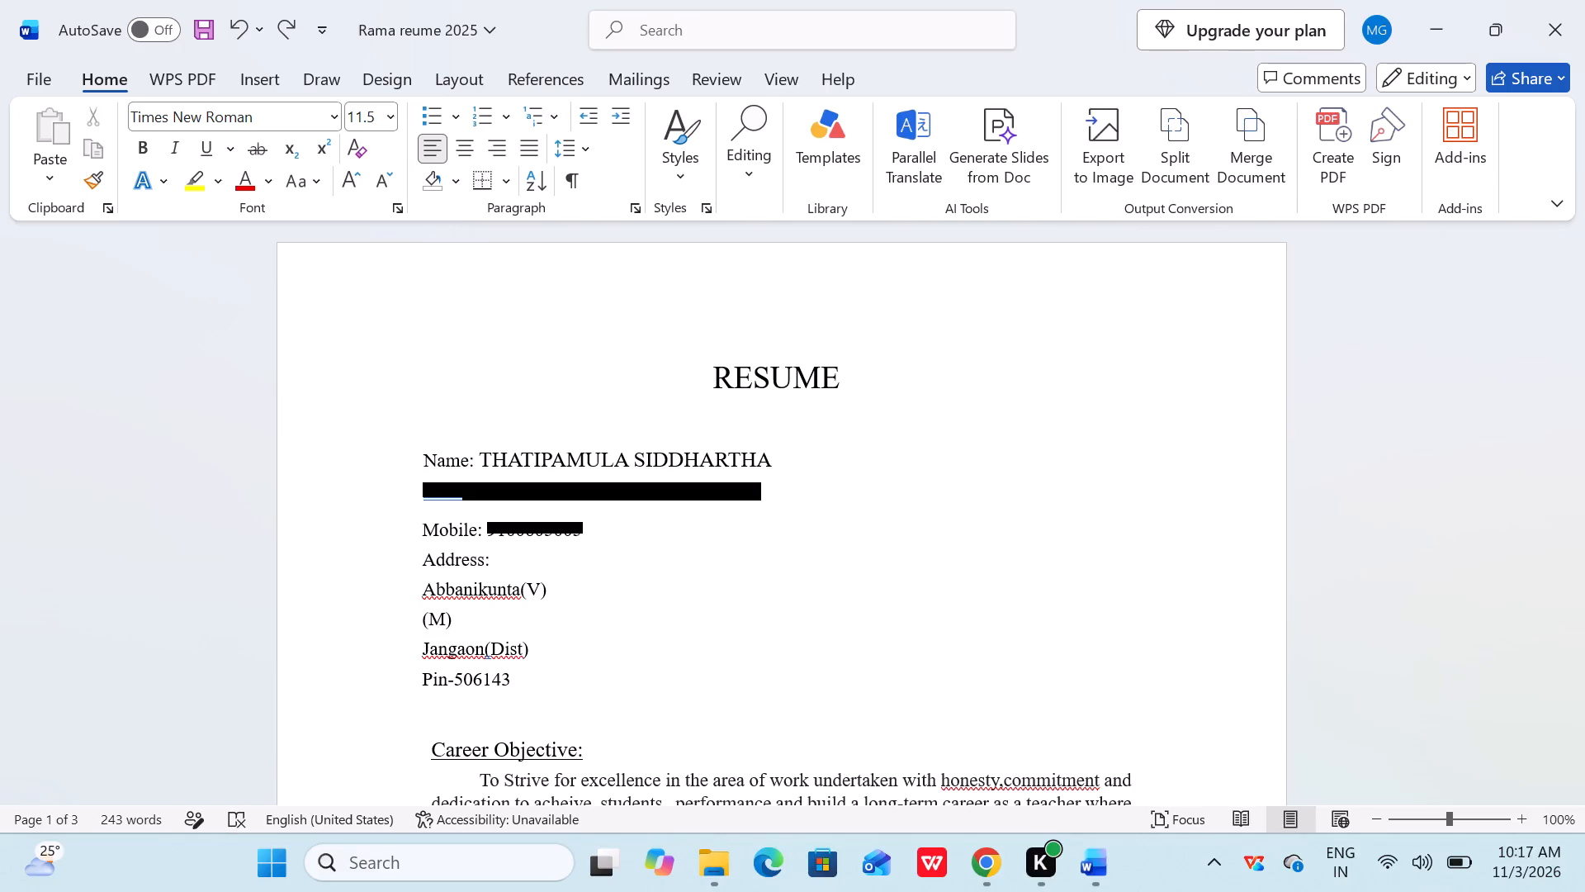
text(Wara)
text(ngal)
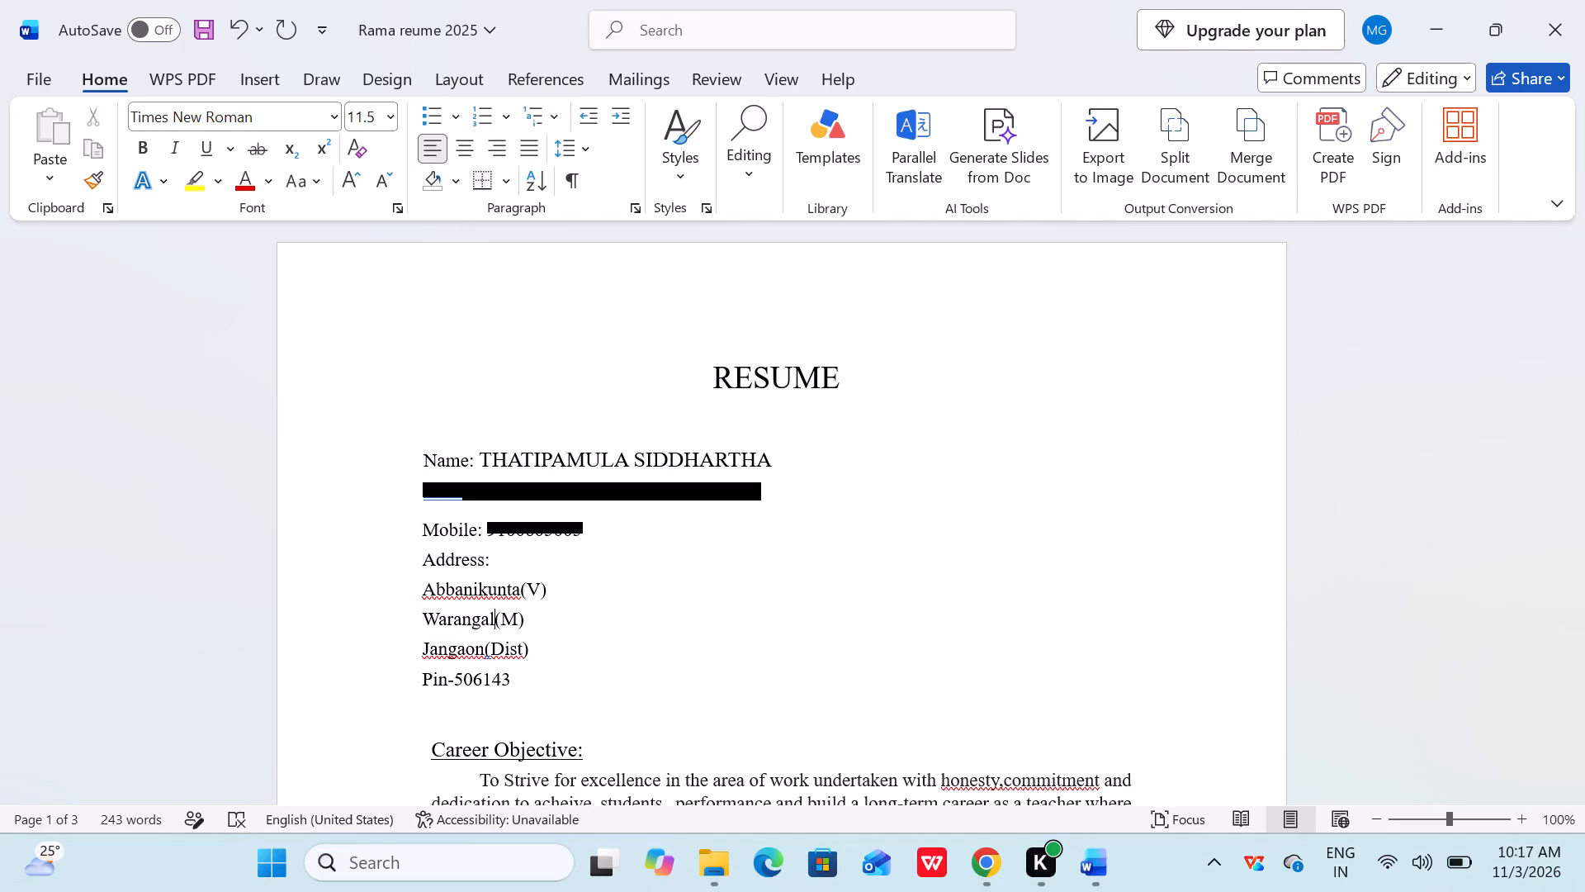
key(space)
text(u)
key(BackSpace)
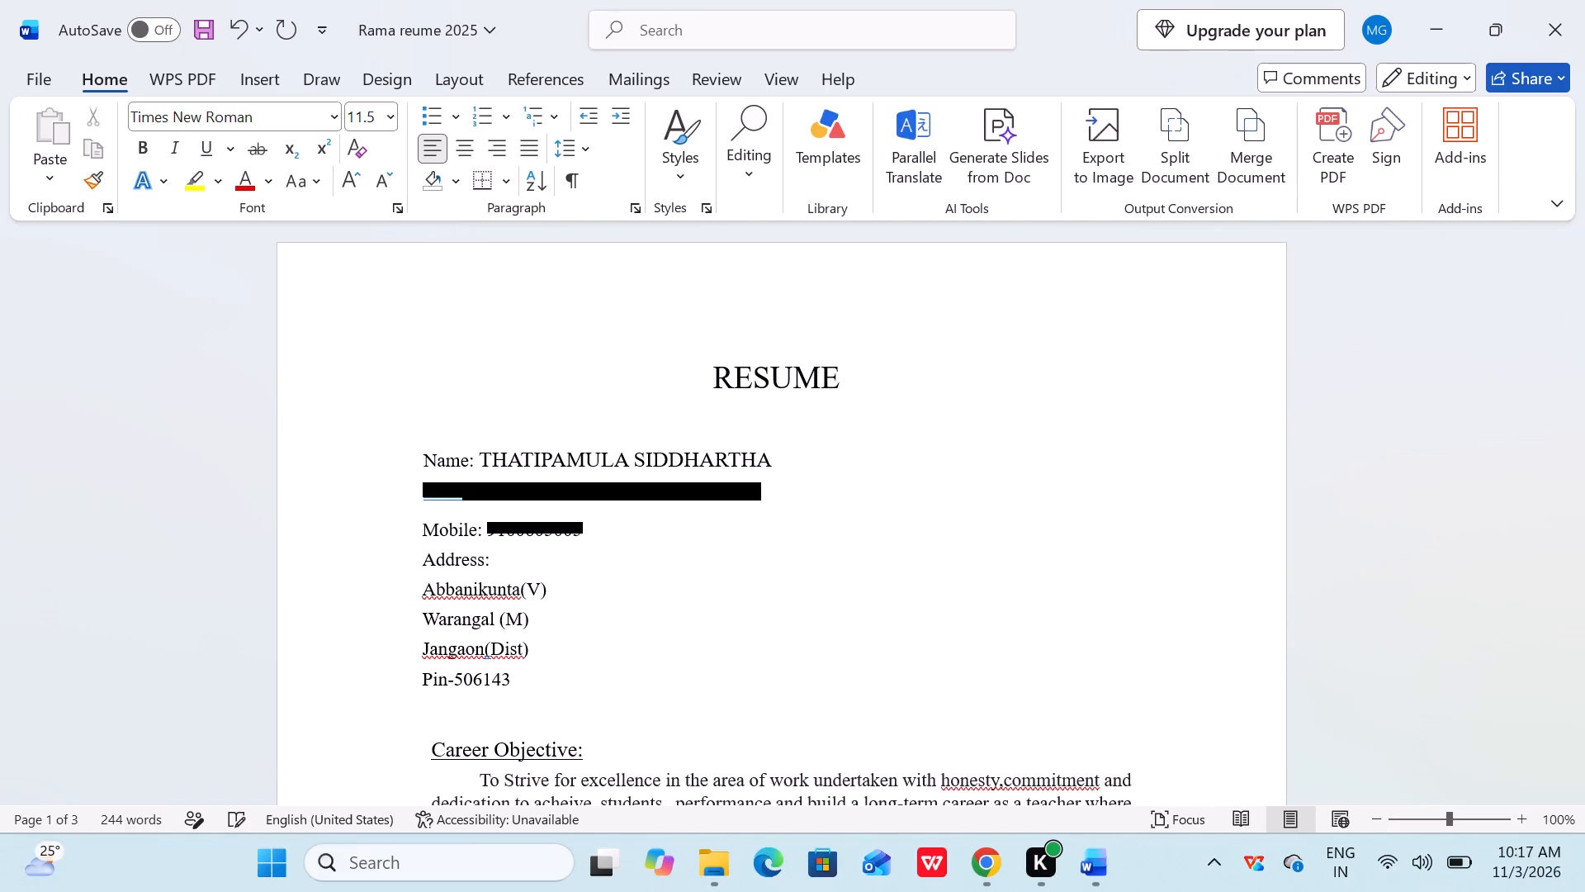
text(Urban)
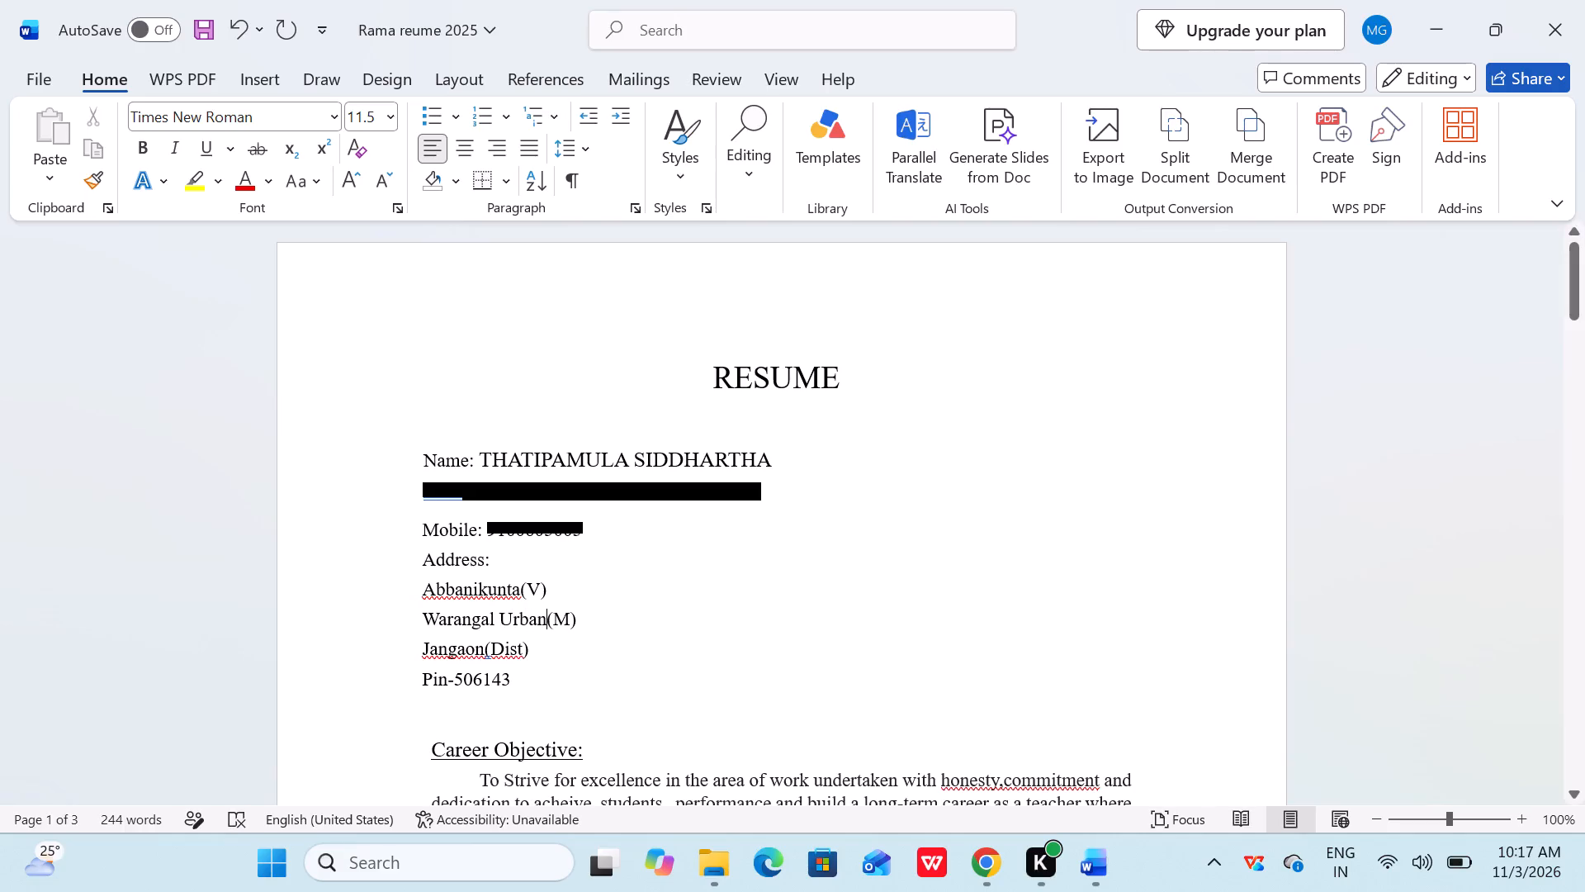
Replace the district name before (Dist) in the address with the new applicant's district.
click(483, 652)
key(BackSpace)
key(BackSpace)
key(BackSpace)
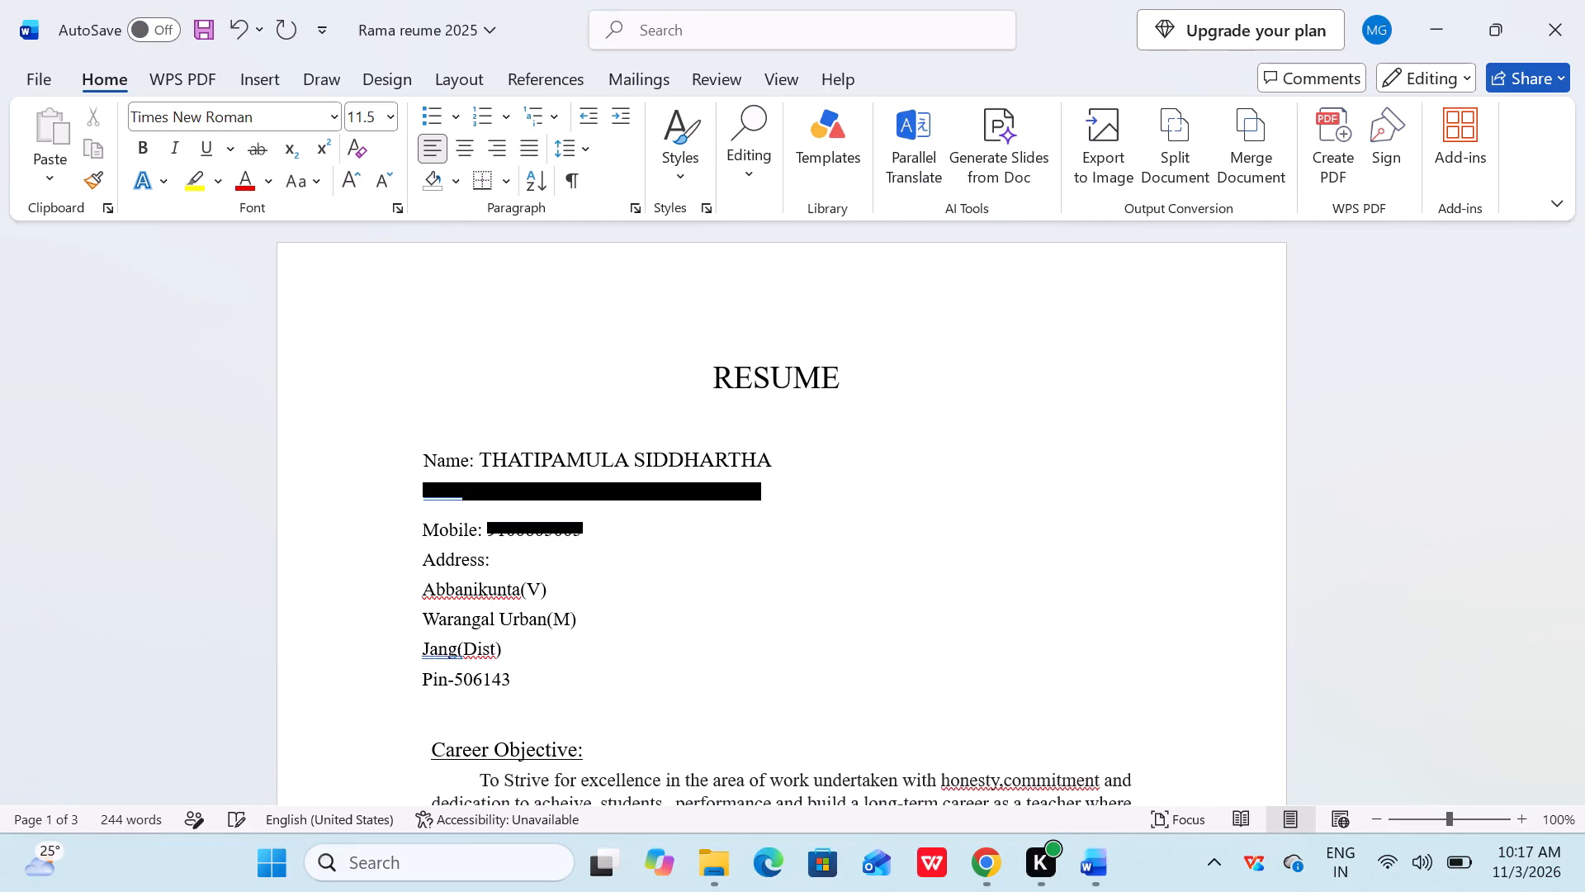
key(BackSpace)
key(BackSpace)
key(BackSpace)
key(BackSpace)
text(Wa)
text(rangal)
Change the postal code on the Pin line of the address to the new applicant's postal code.
click(533, 674)
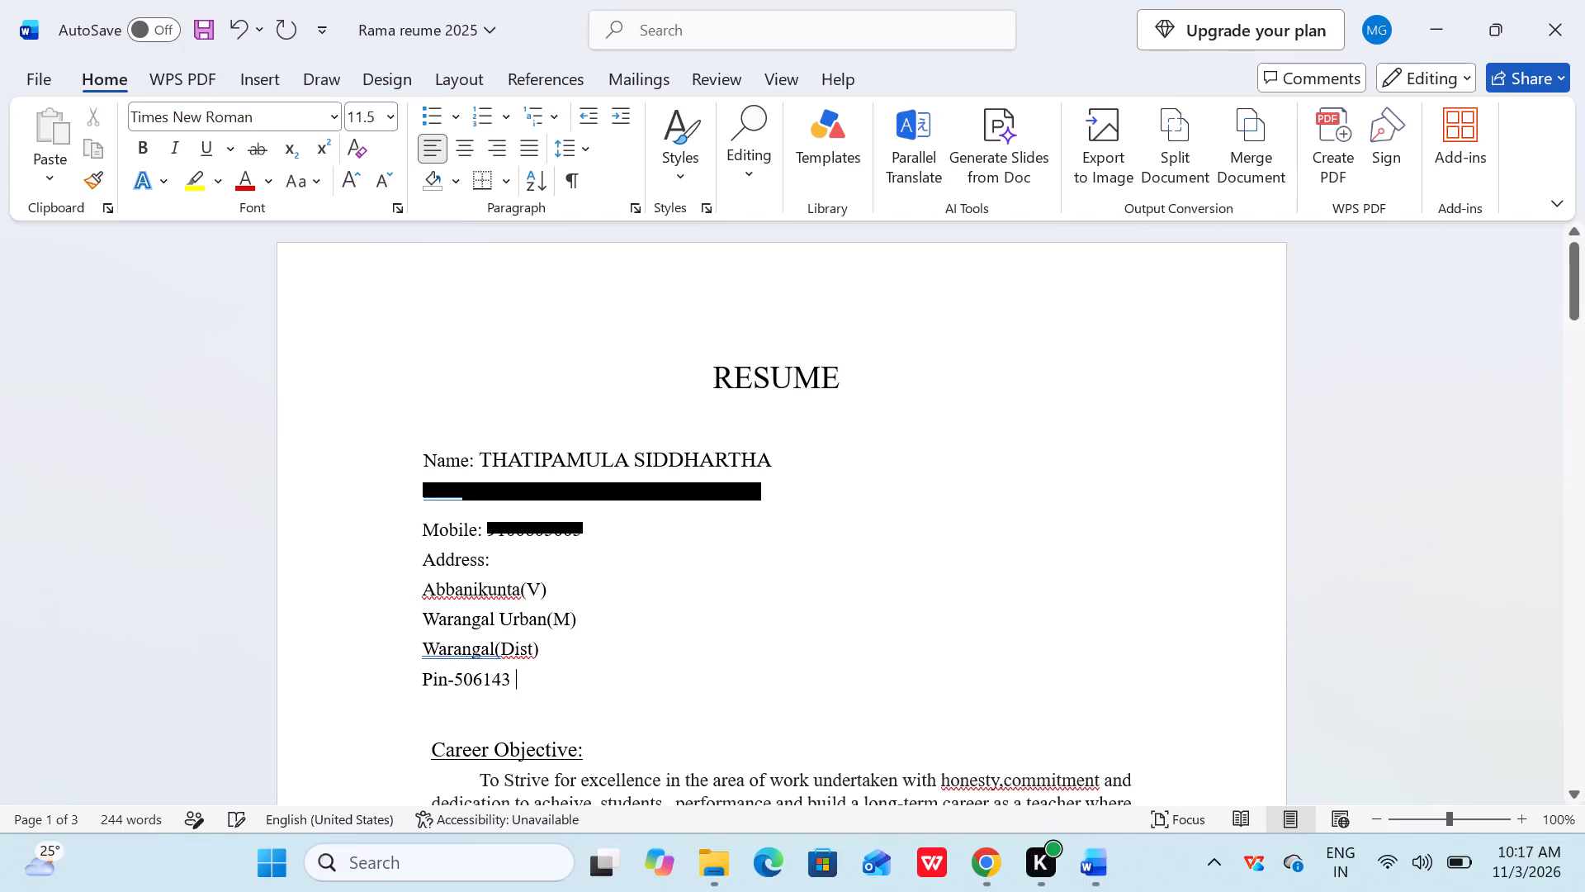
key(Left)
key(BackSpace)
key(BackSpace)
key(BackSpace)
key(BackSpace)
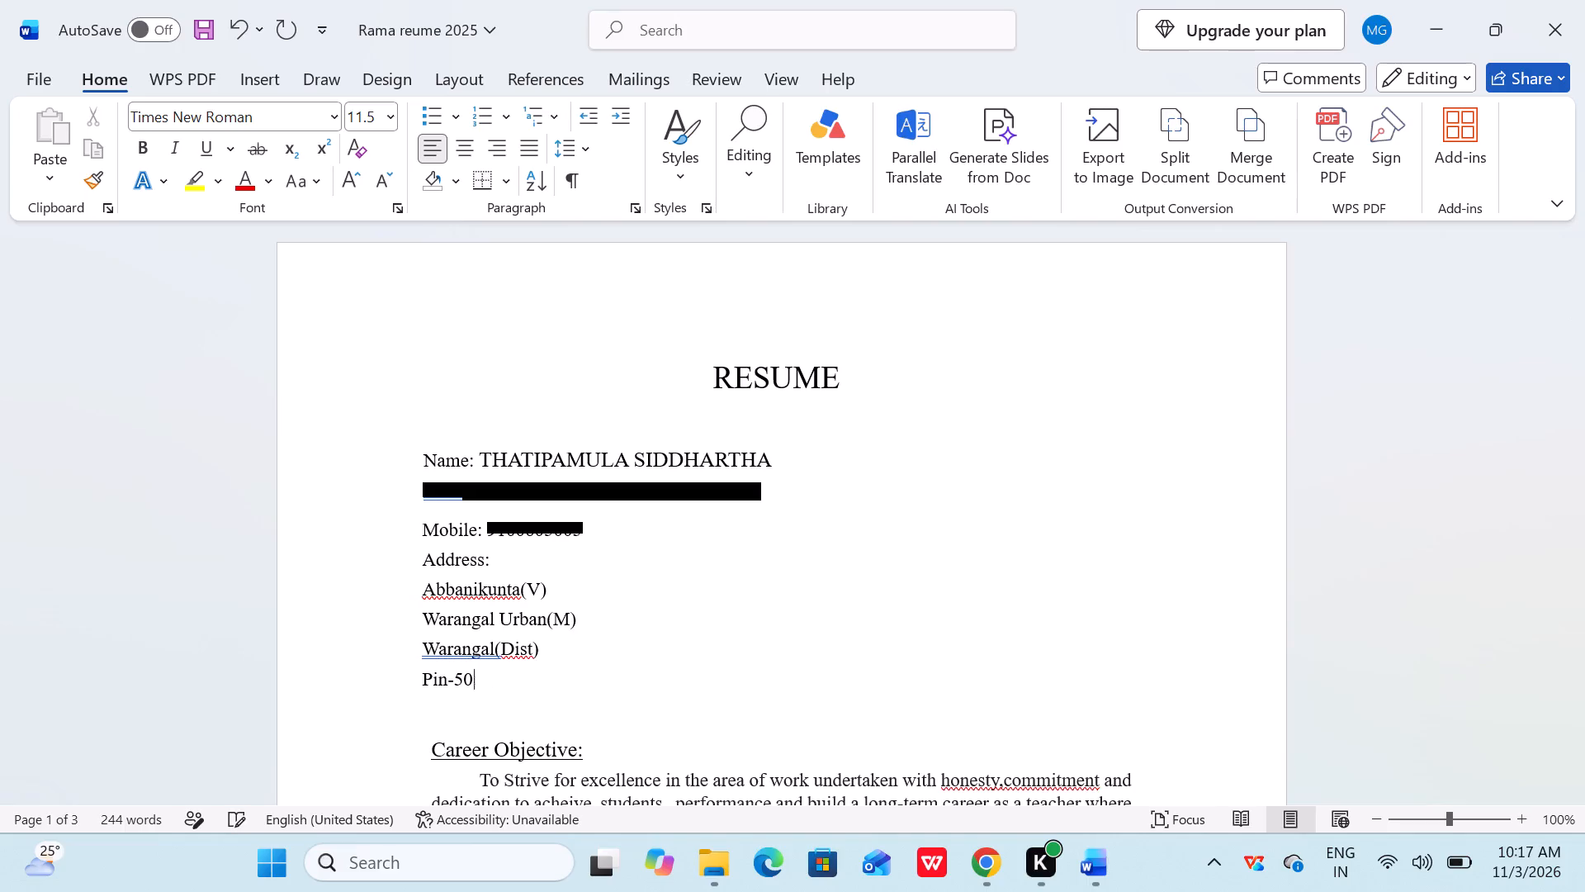
key(6)
text(013)
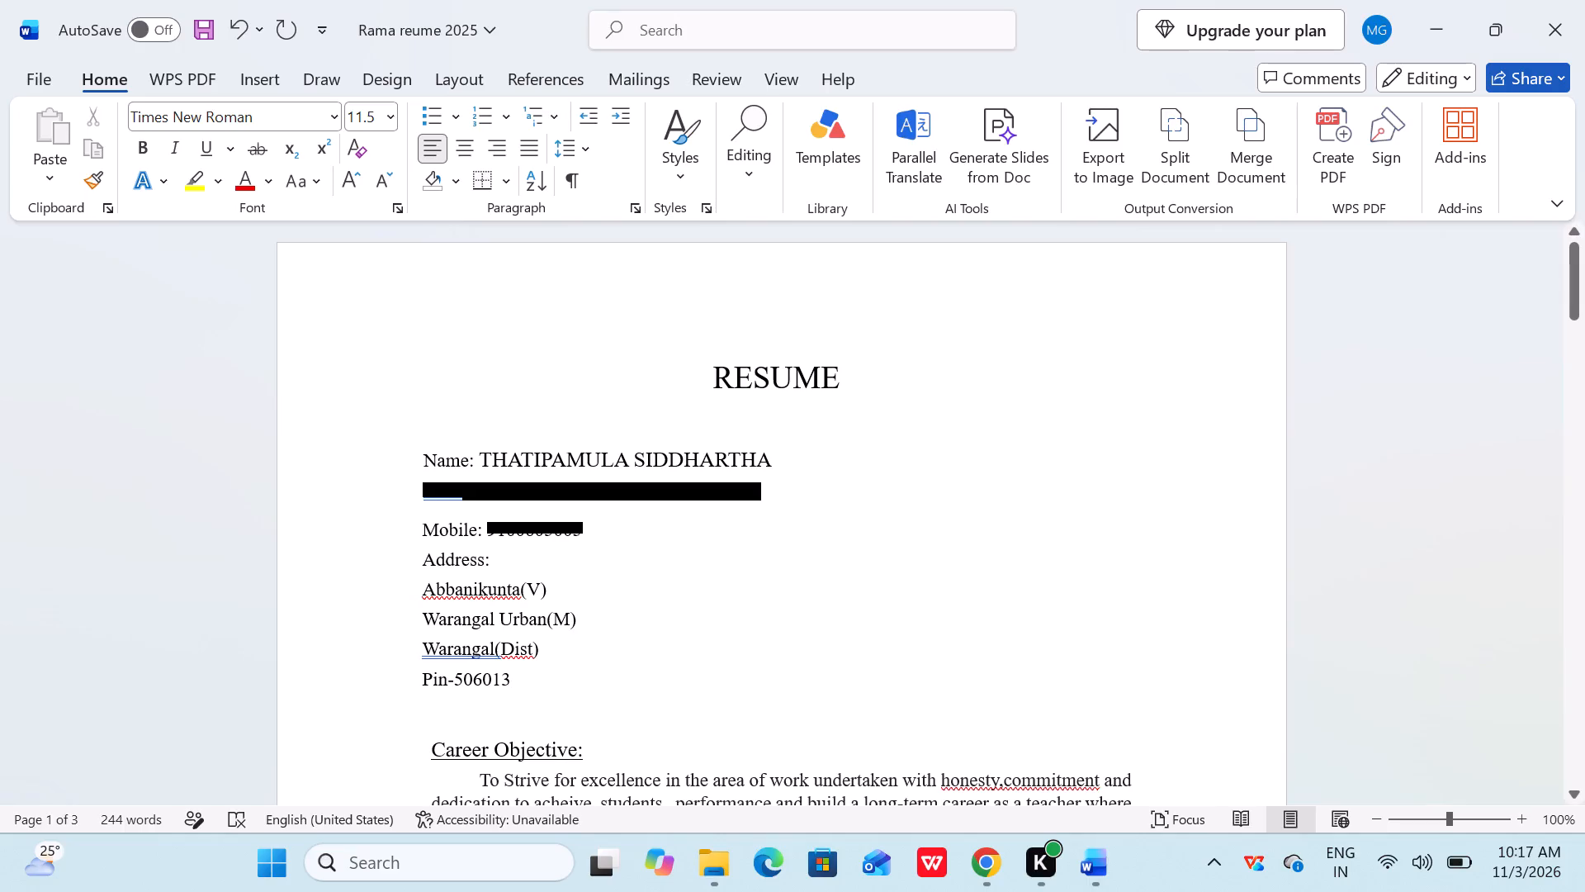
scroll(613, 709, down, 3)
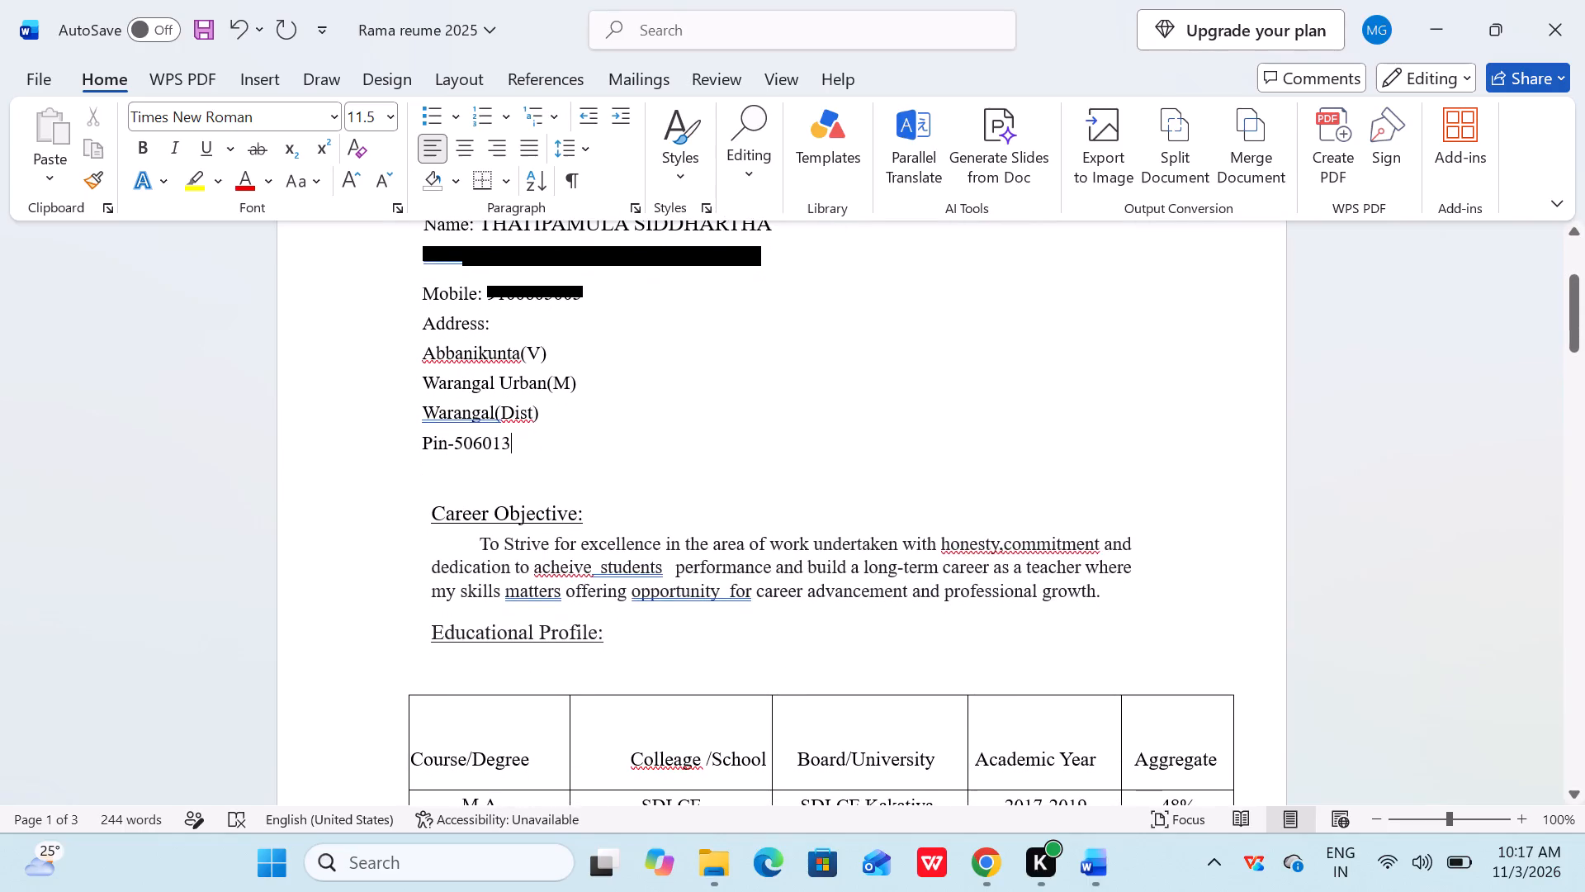
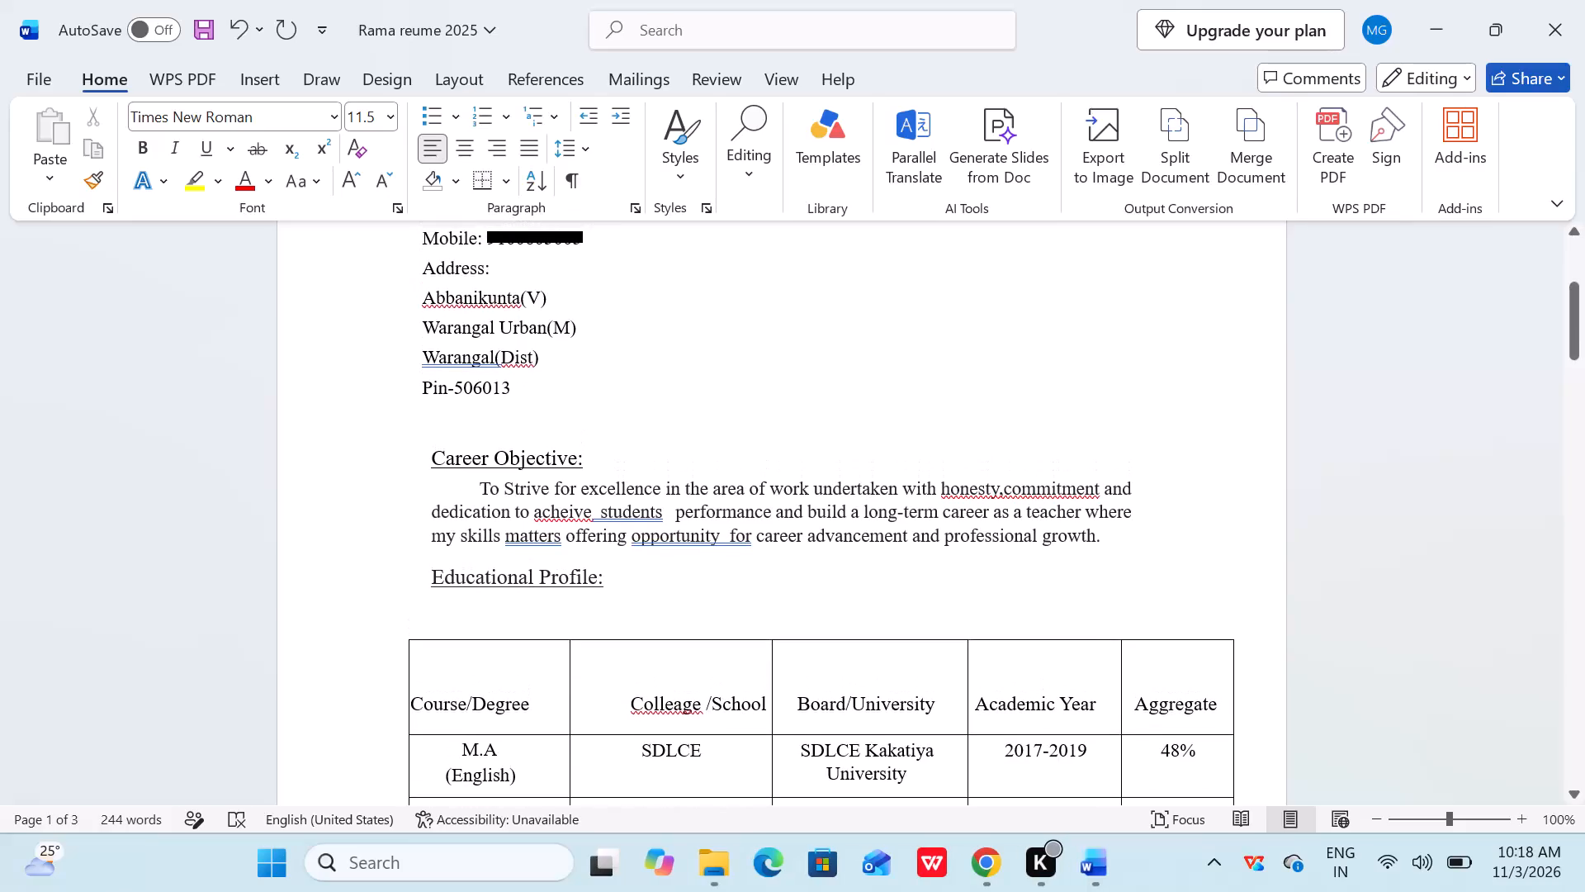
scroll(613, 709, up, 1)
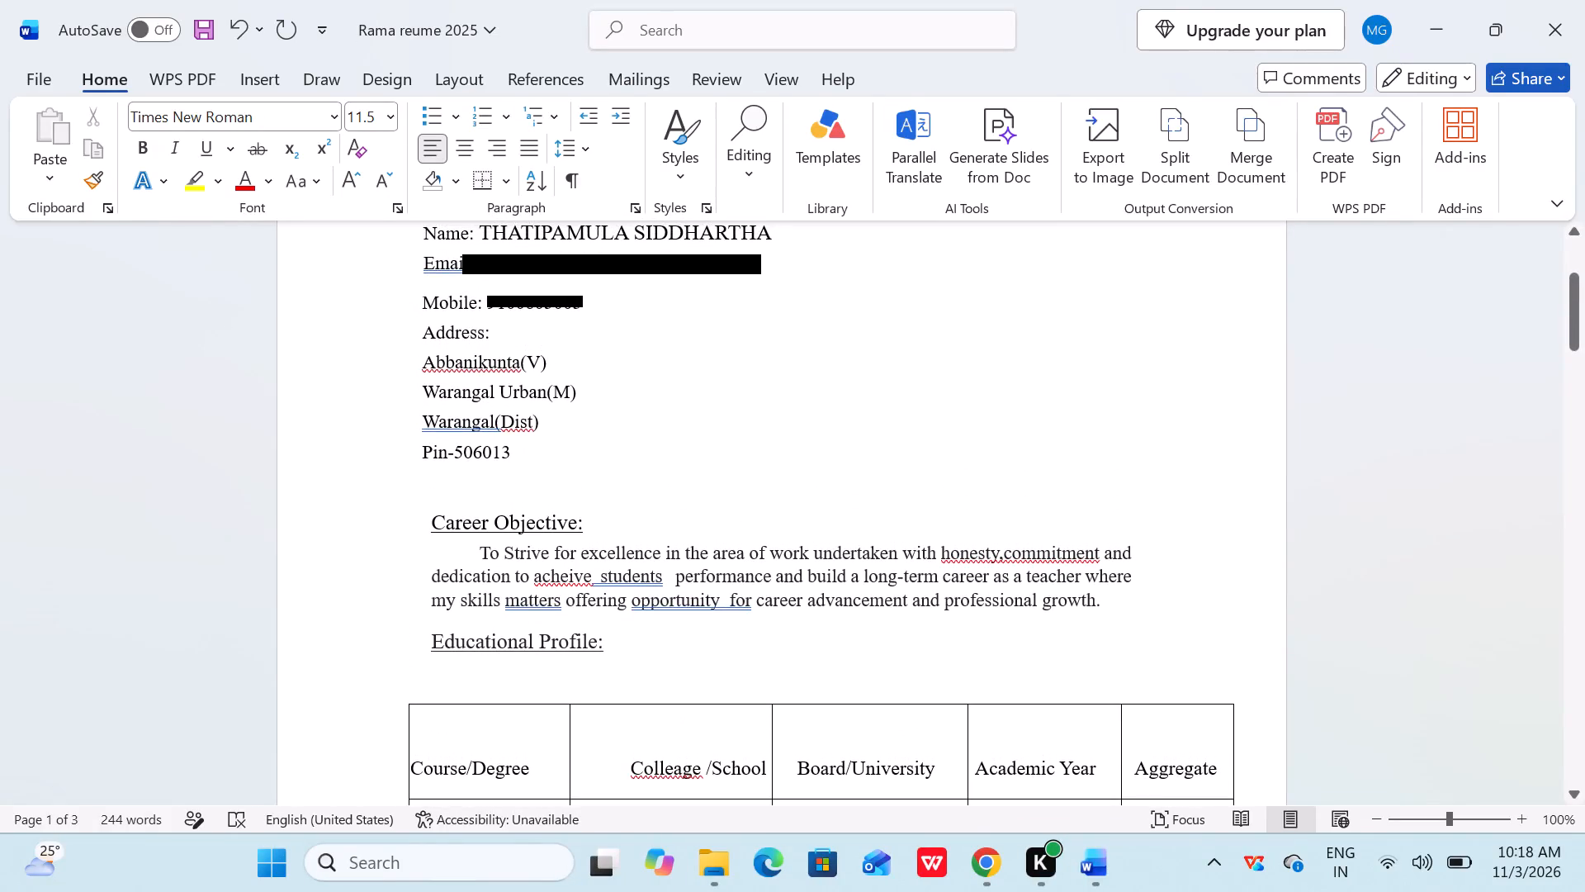
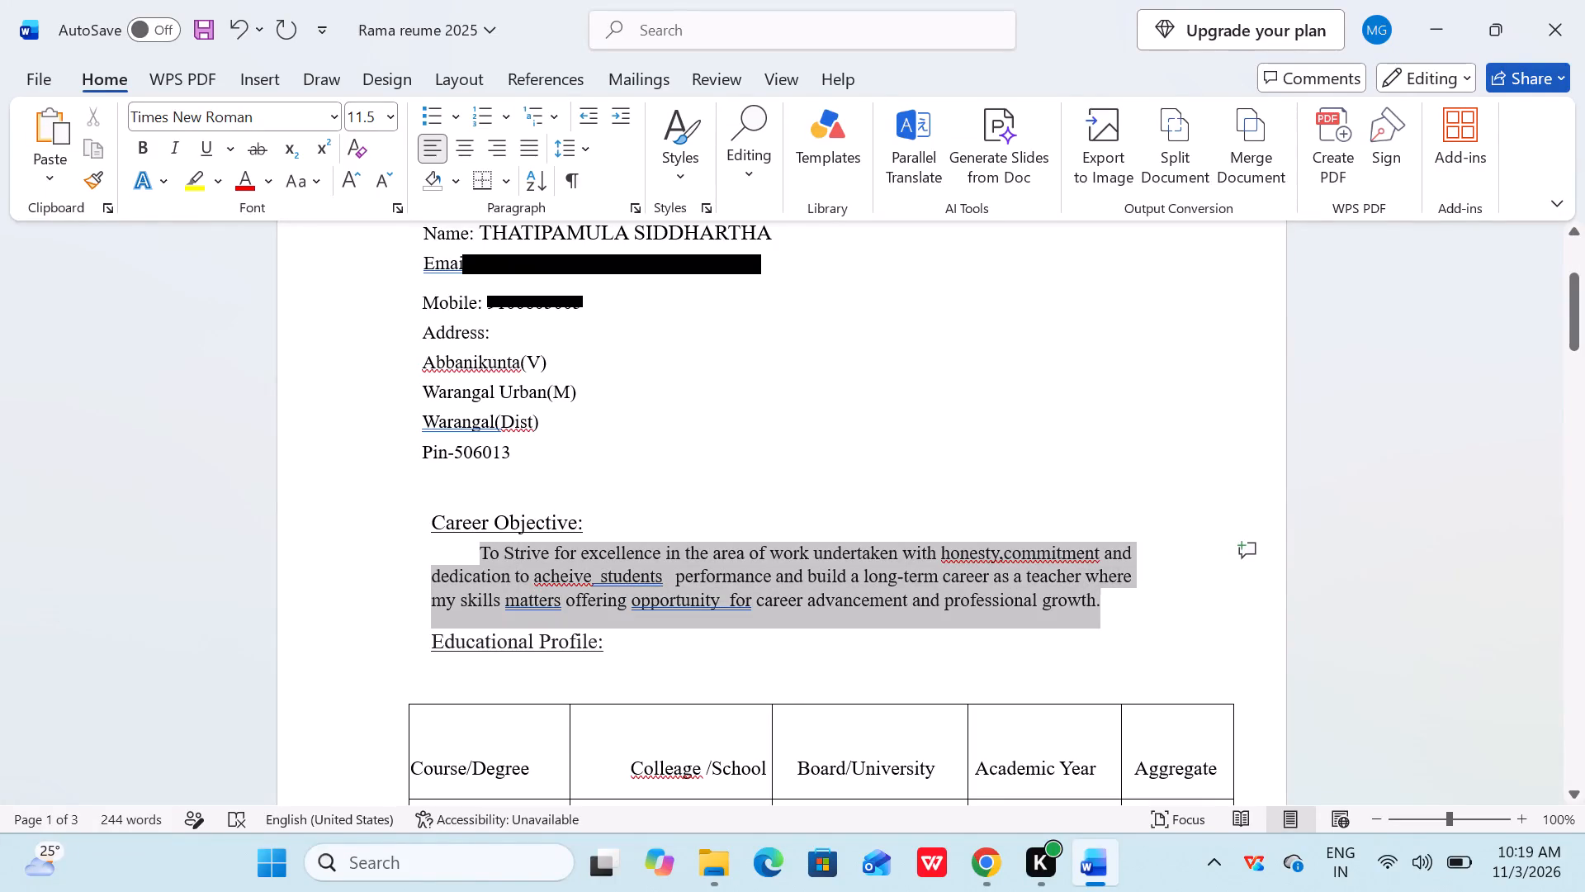
Replace the selected Career Objective paragraph with the copied objective text for a B.Tech Electronics and Communication Engineering graduate.
key(ctrl+v)
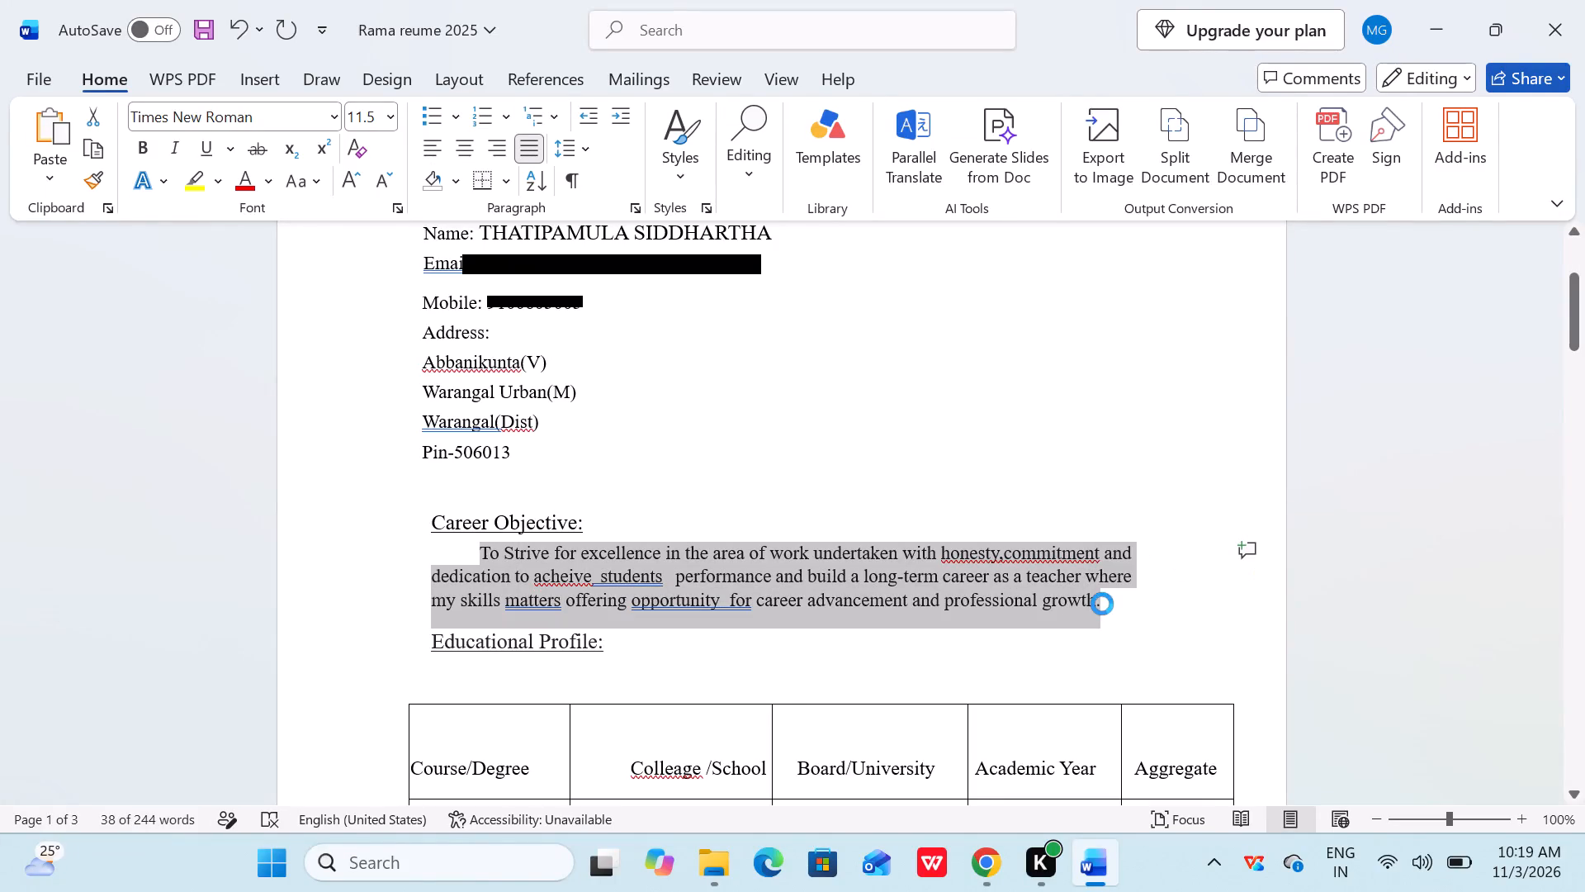
Delete the stray PROJECTS line and its empty paragraph below the Career Objective text.
scroll(914, 718, down, 2)
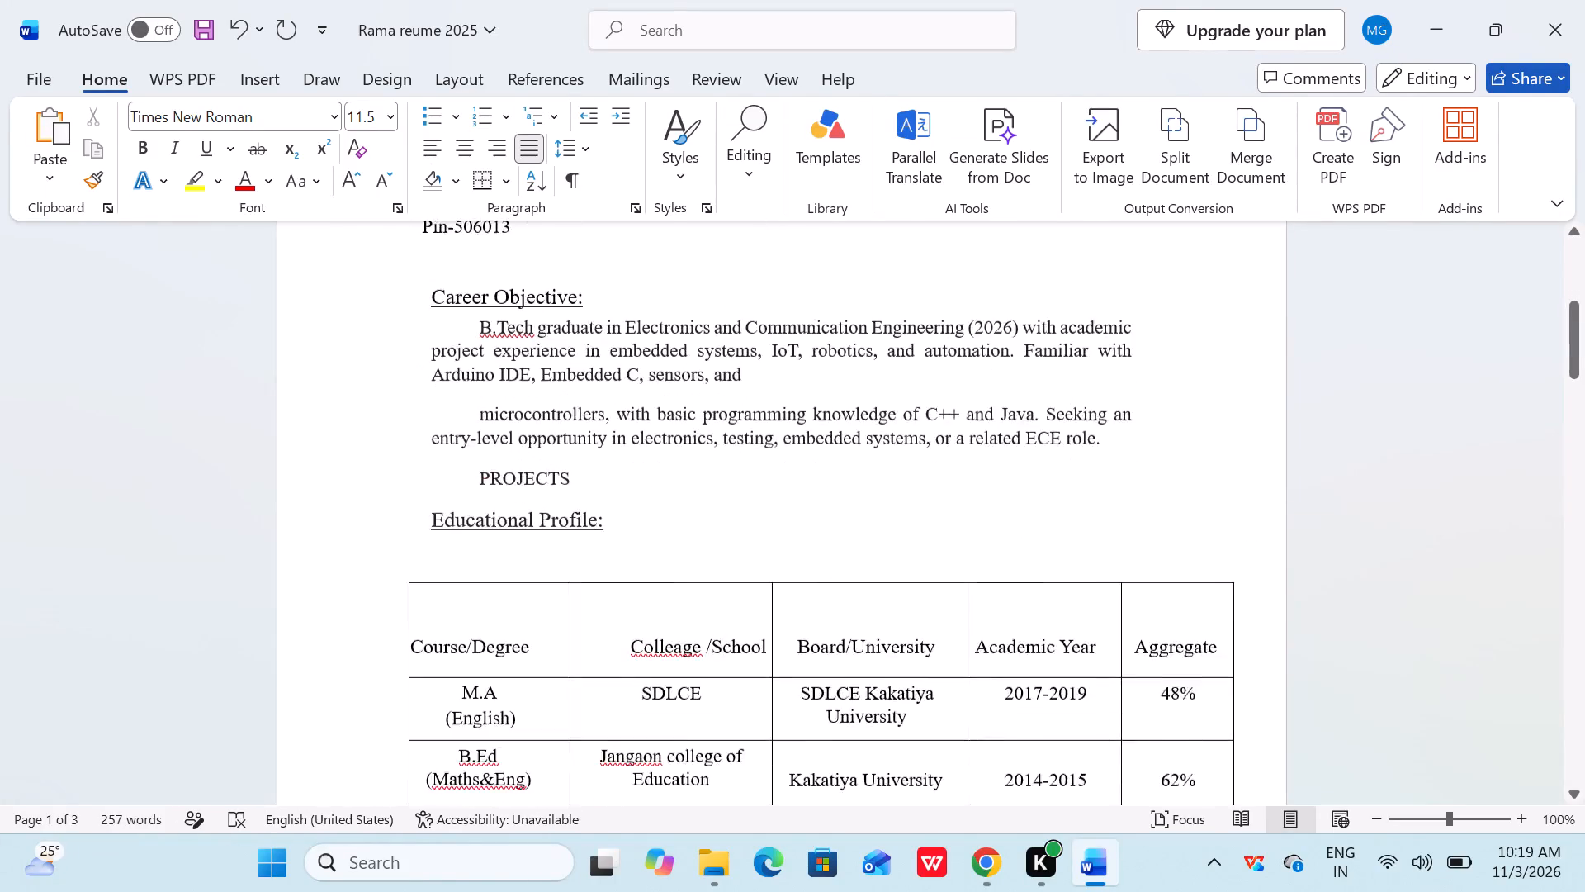
scroll(914, 718, up, 1)
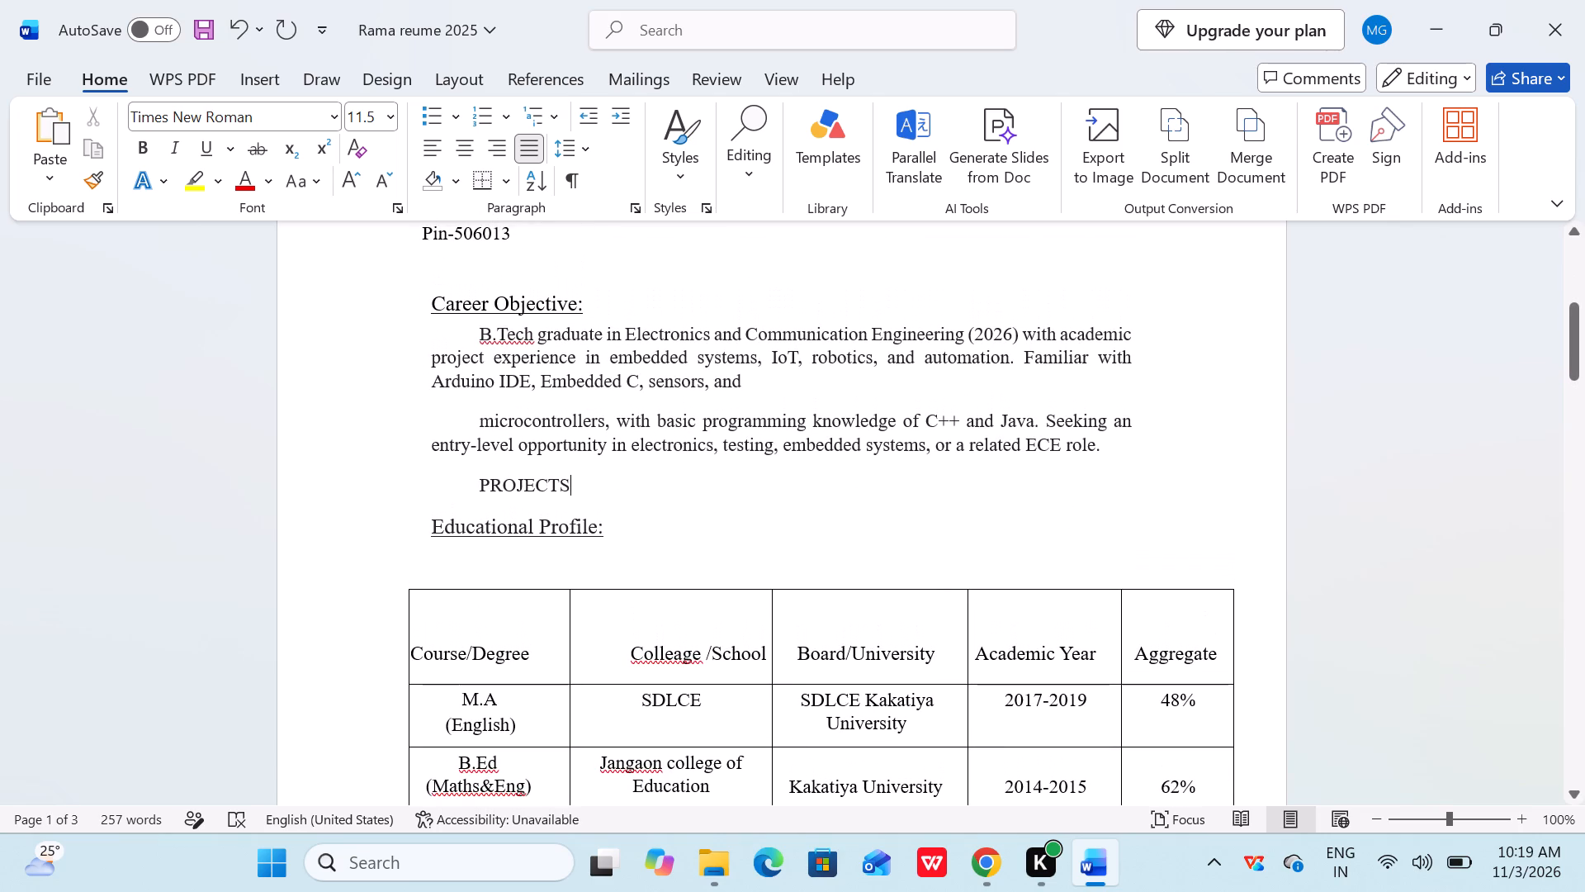
scroll(914, 718, up, 1)
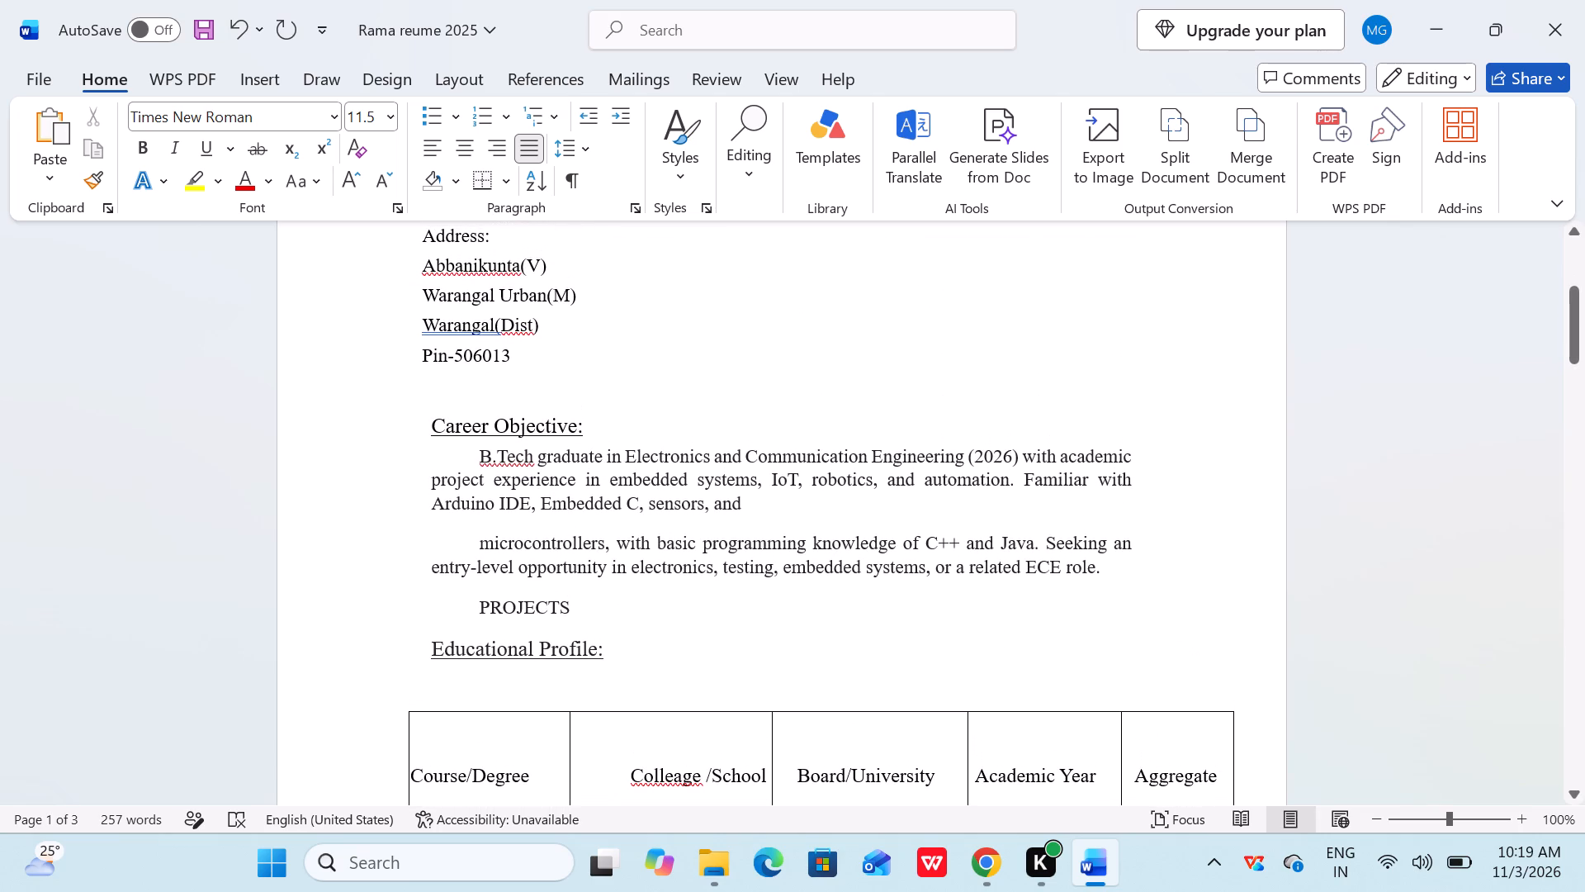
key(BackSpace)
key(BackSpace)
key(BackSpace)
key(BackSpace)
key(BackSpace)
key(BackSpace)
key(BackSpace)
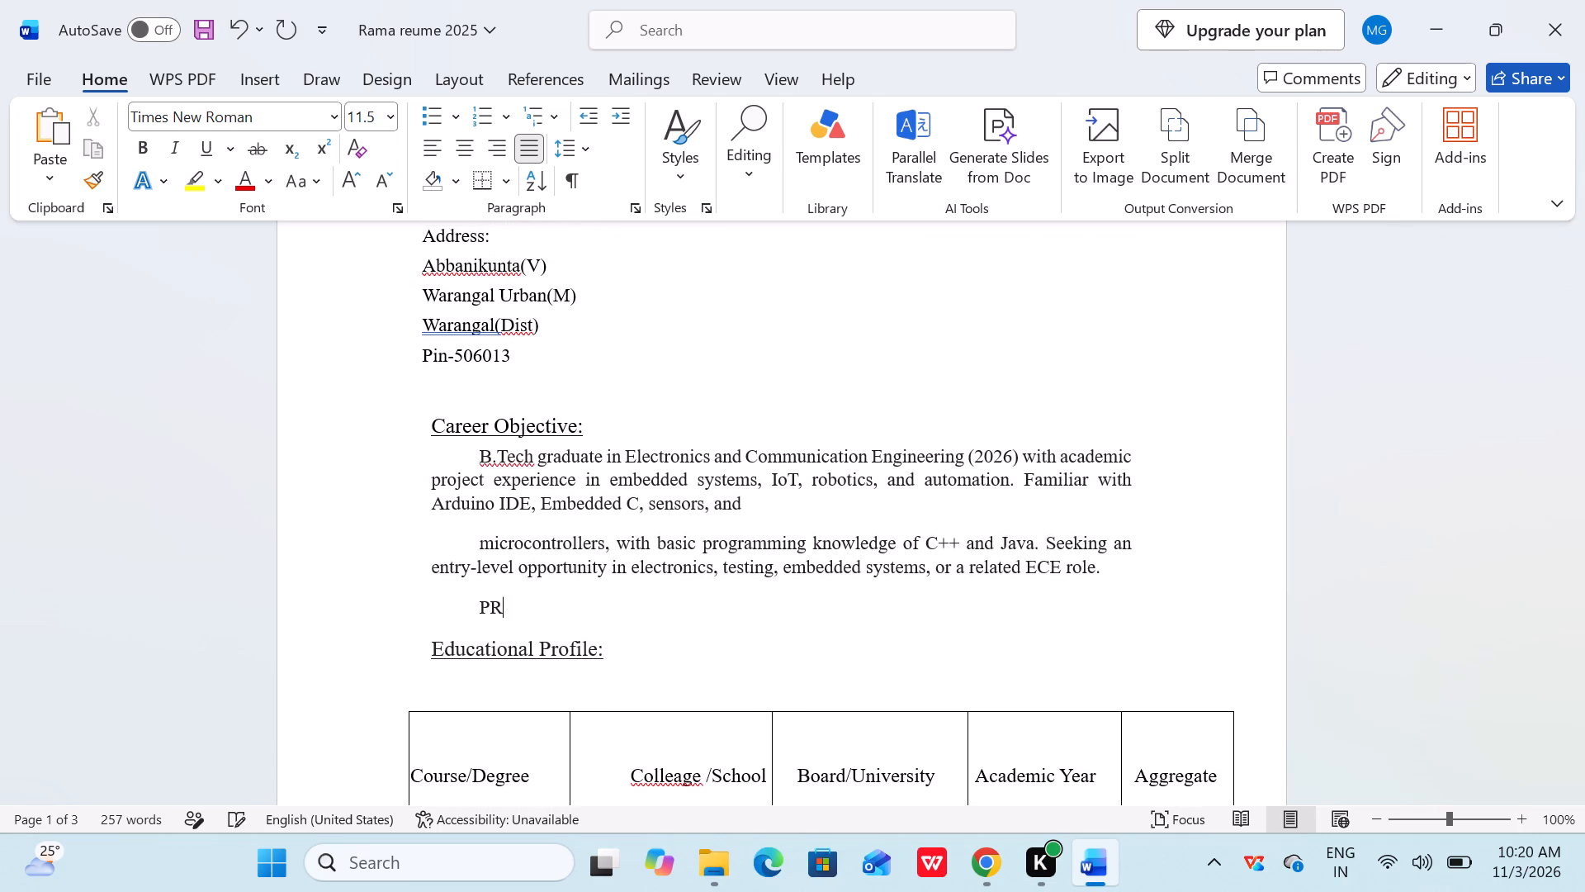
key(BackSpace)
key(BackSpace)
key(BackSpace)
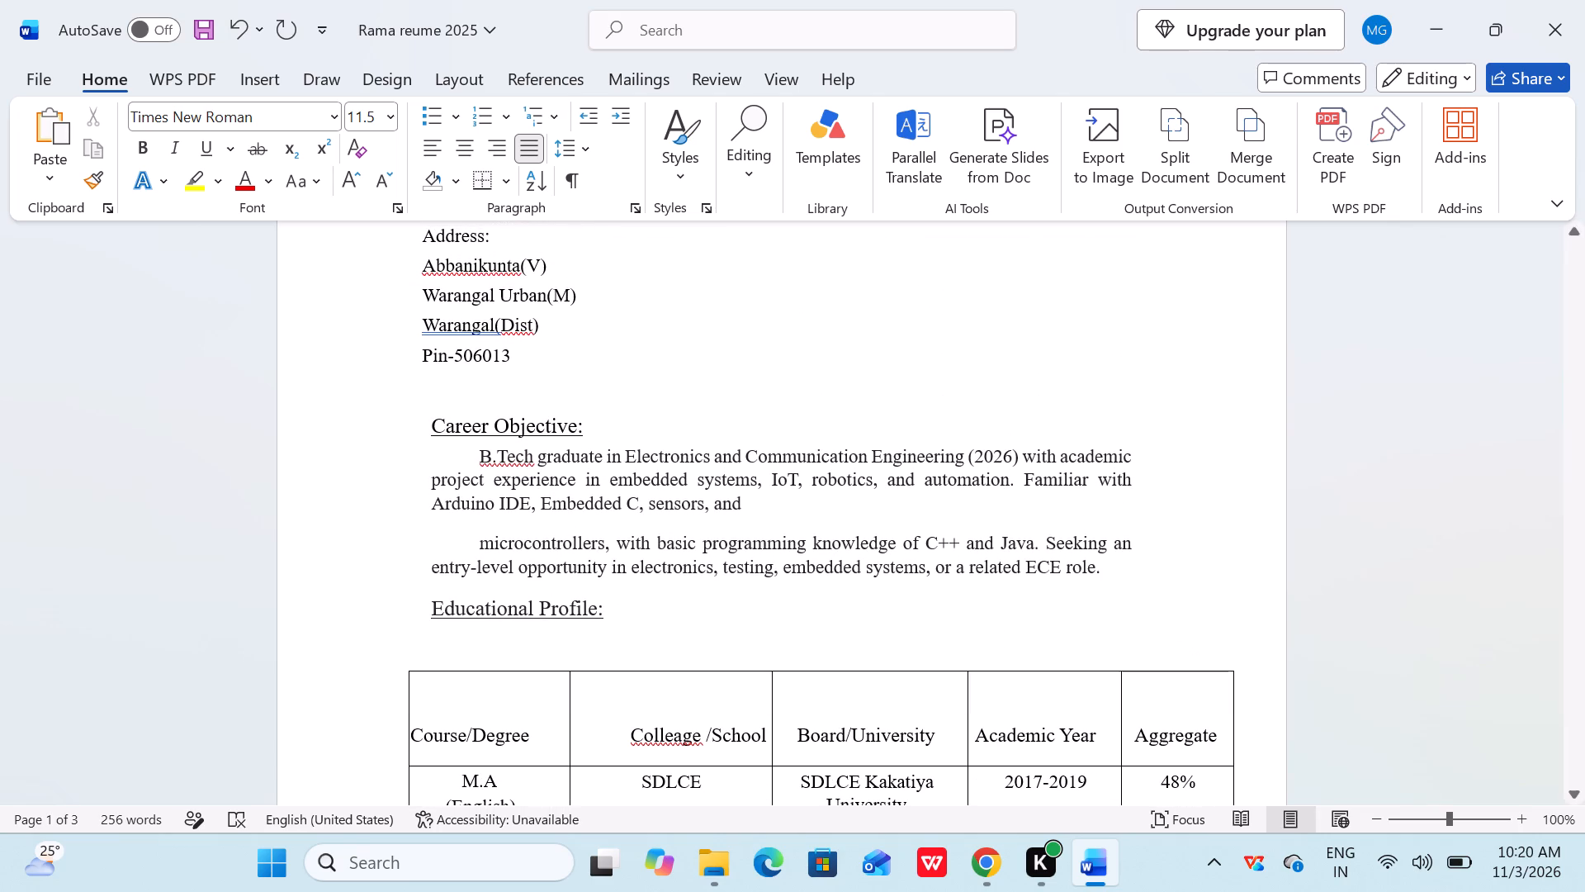
Join the two Career Objective paragraphs into one, keeping a space between "and" and "microcontrollers".
click(475, 554)
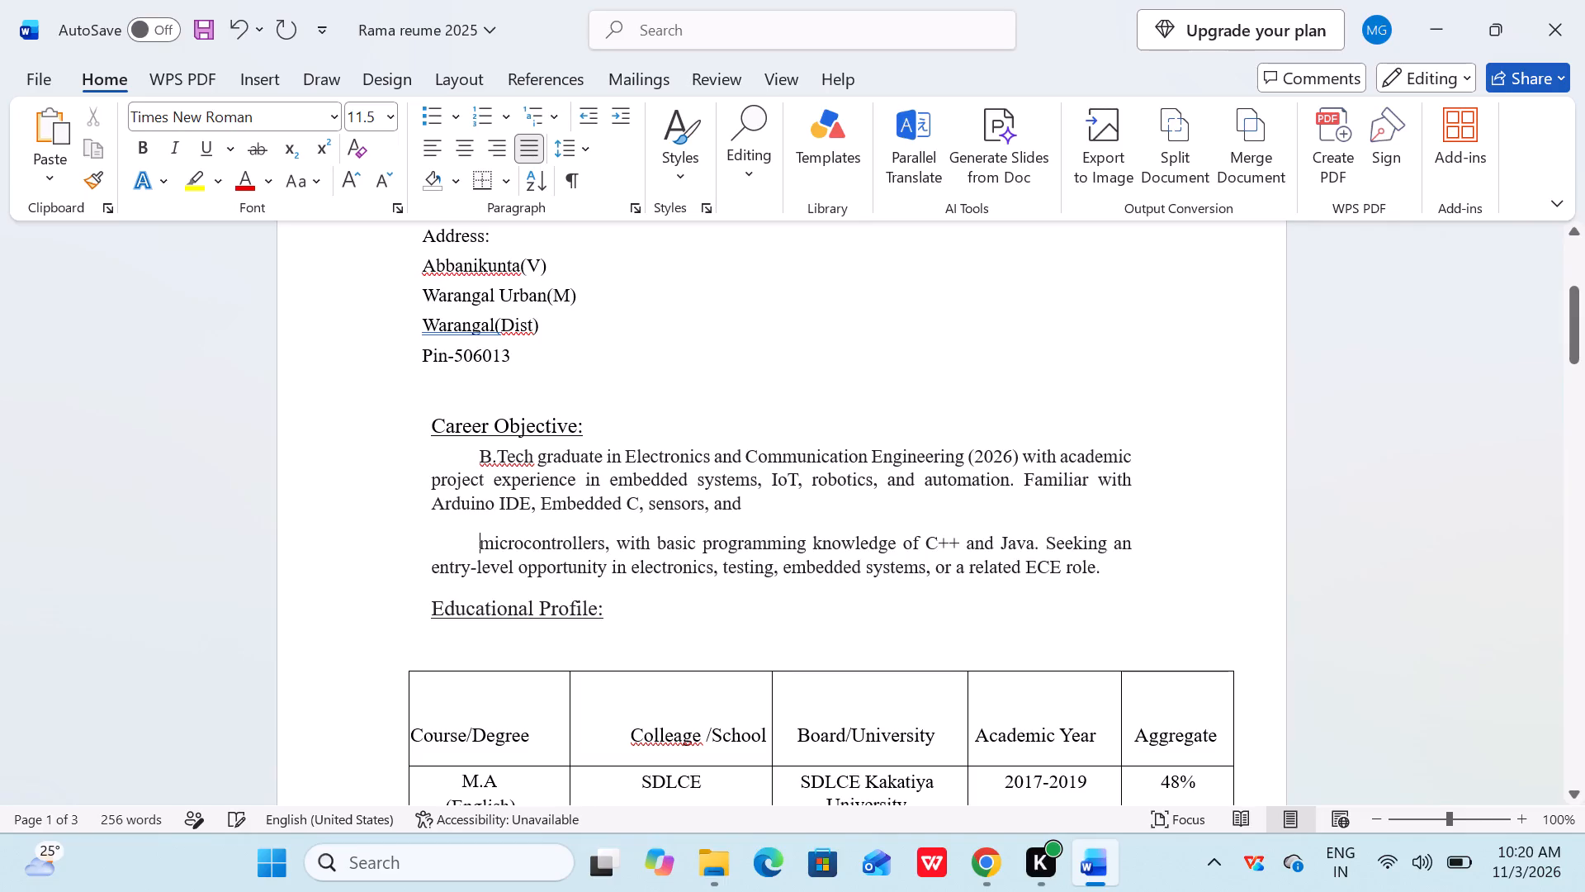
key(BackSpace)
key(BackSpace)
key(BackSpace)
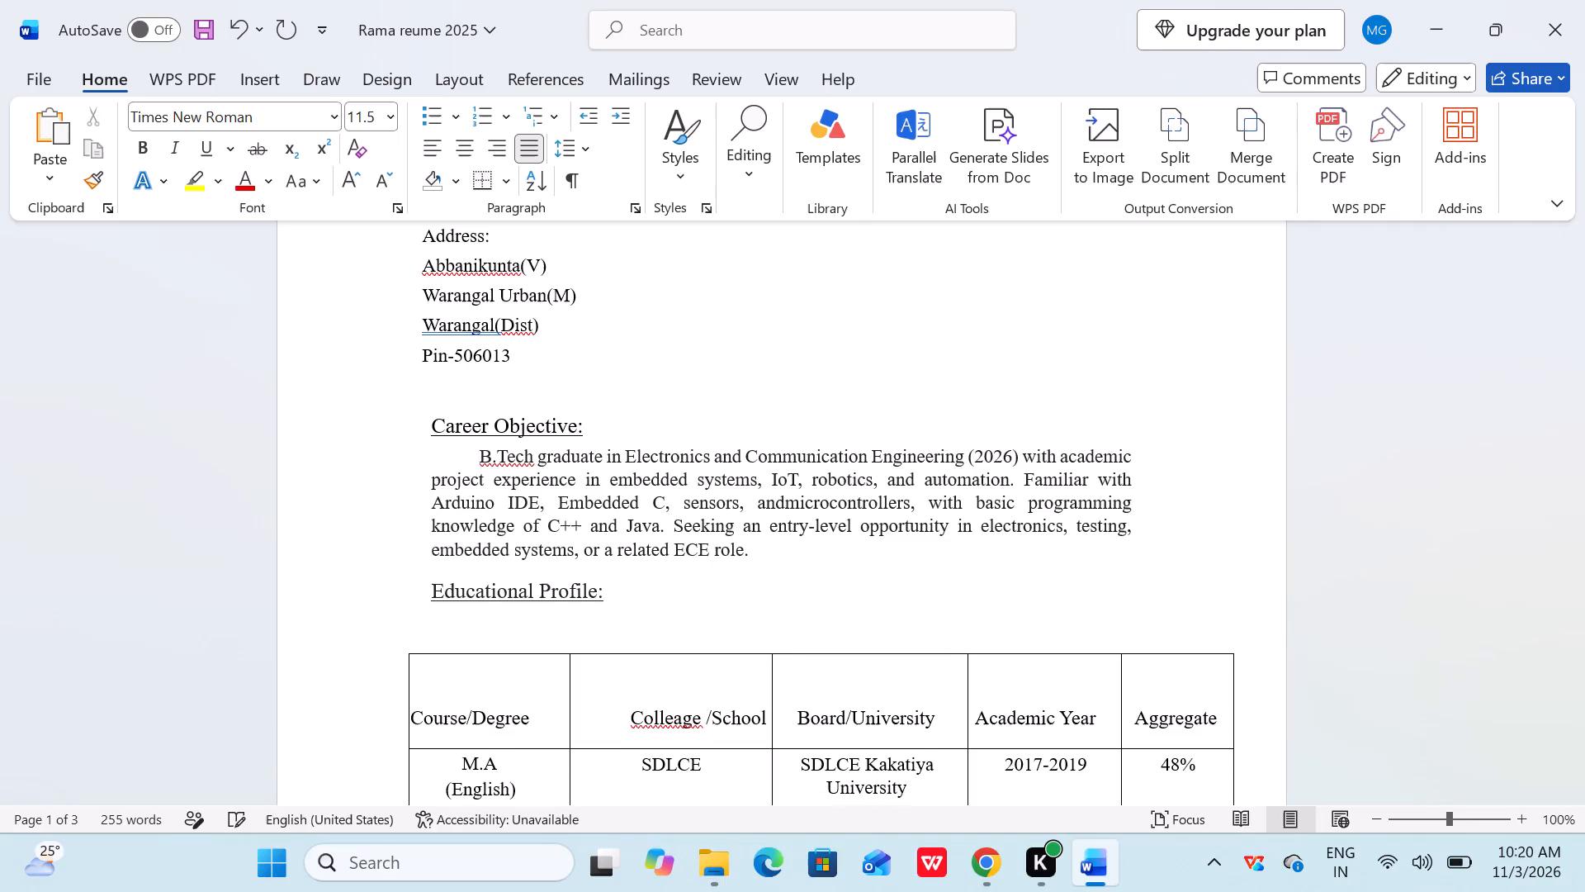
key(space)
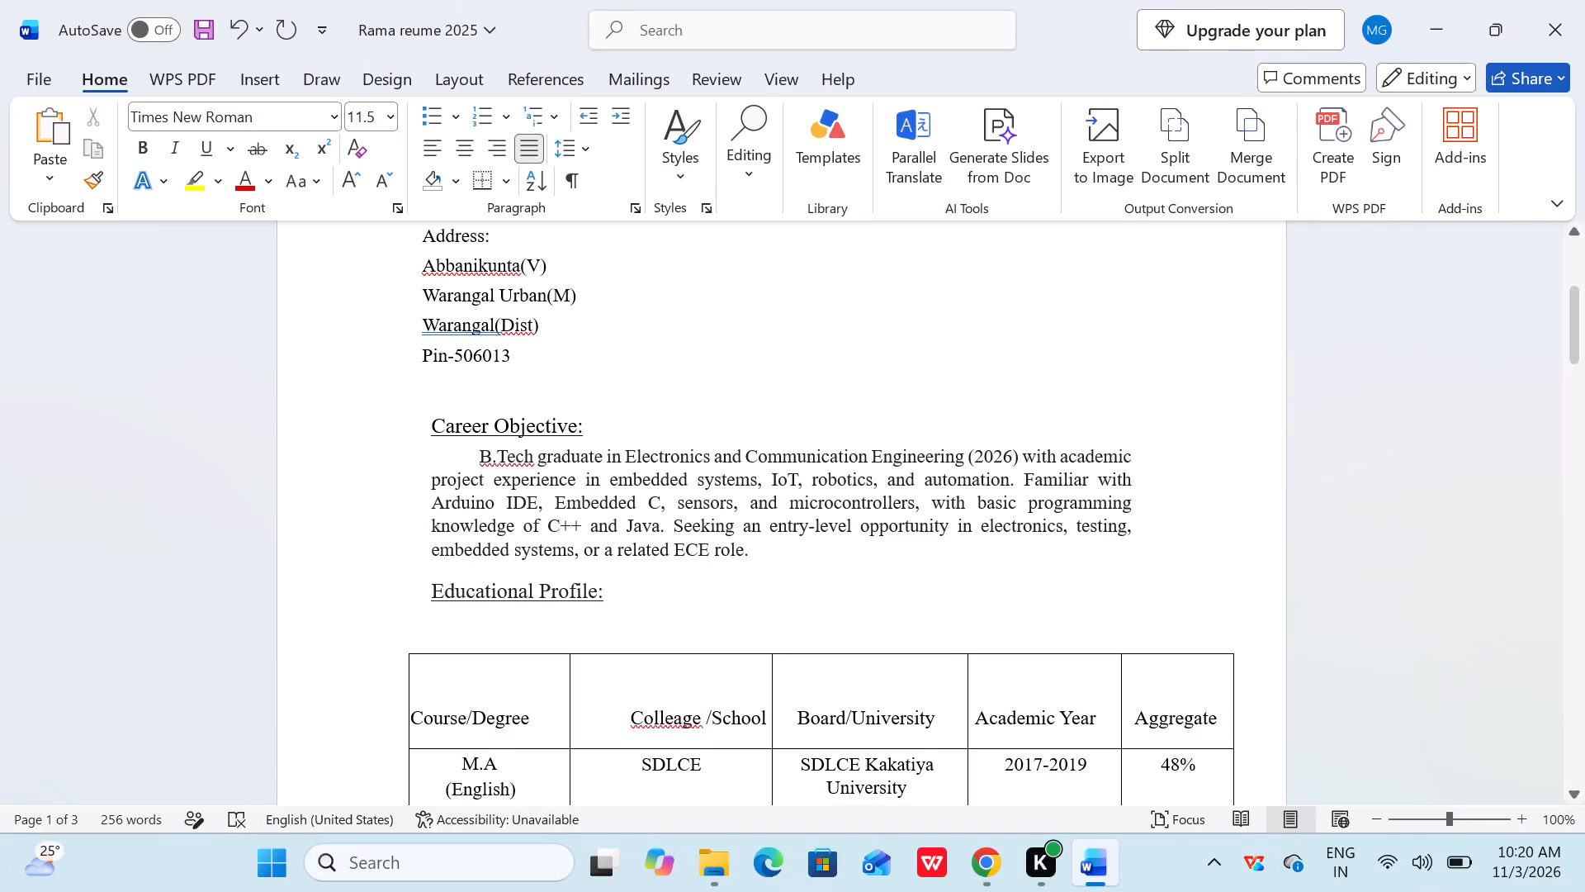
Replace the M.A (English) course entry in the first data row of the Educational Profile table with B.TECH.
scroll(683, 555, up, 1)
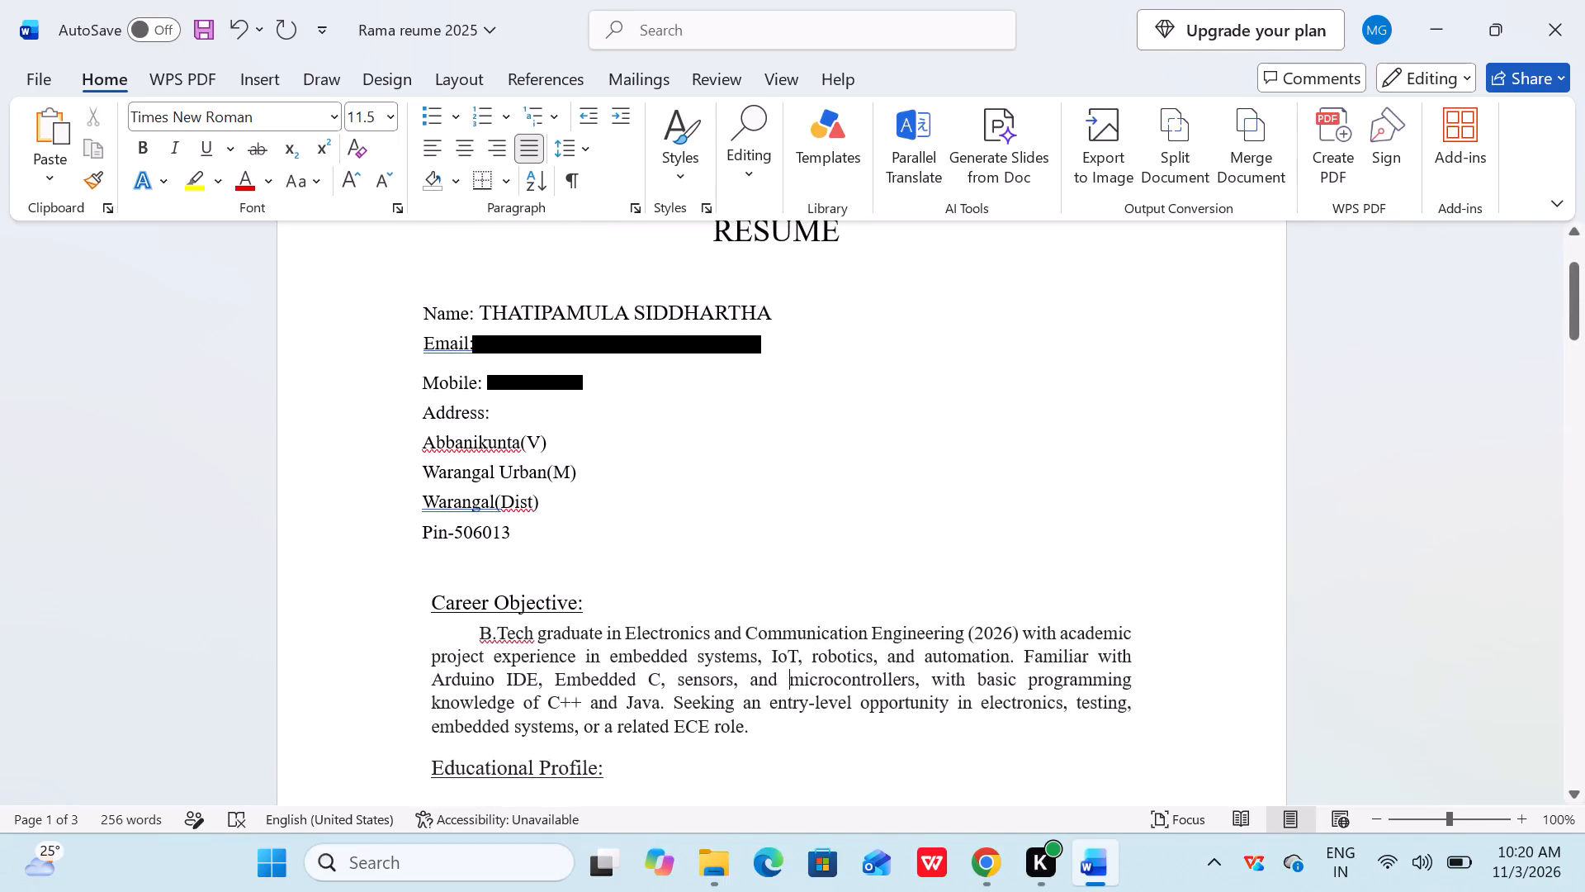
scroll(683, 555, down, 1)
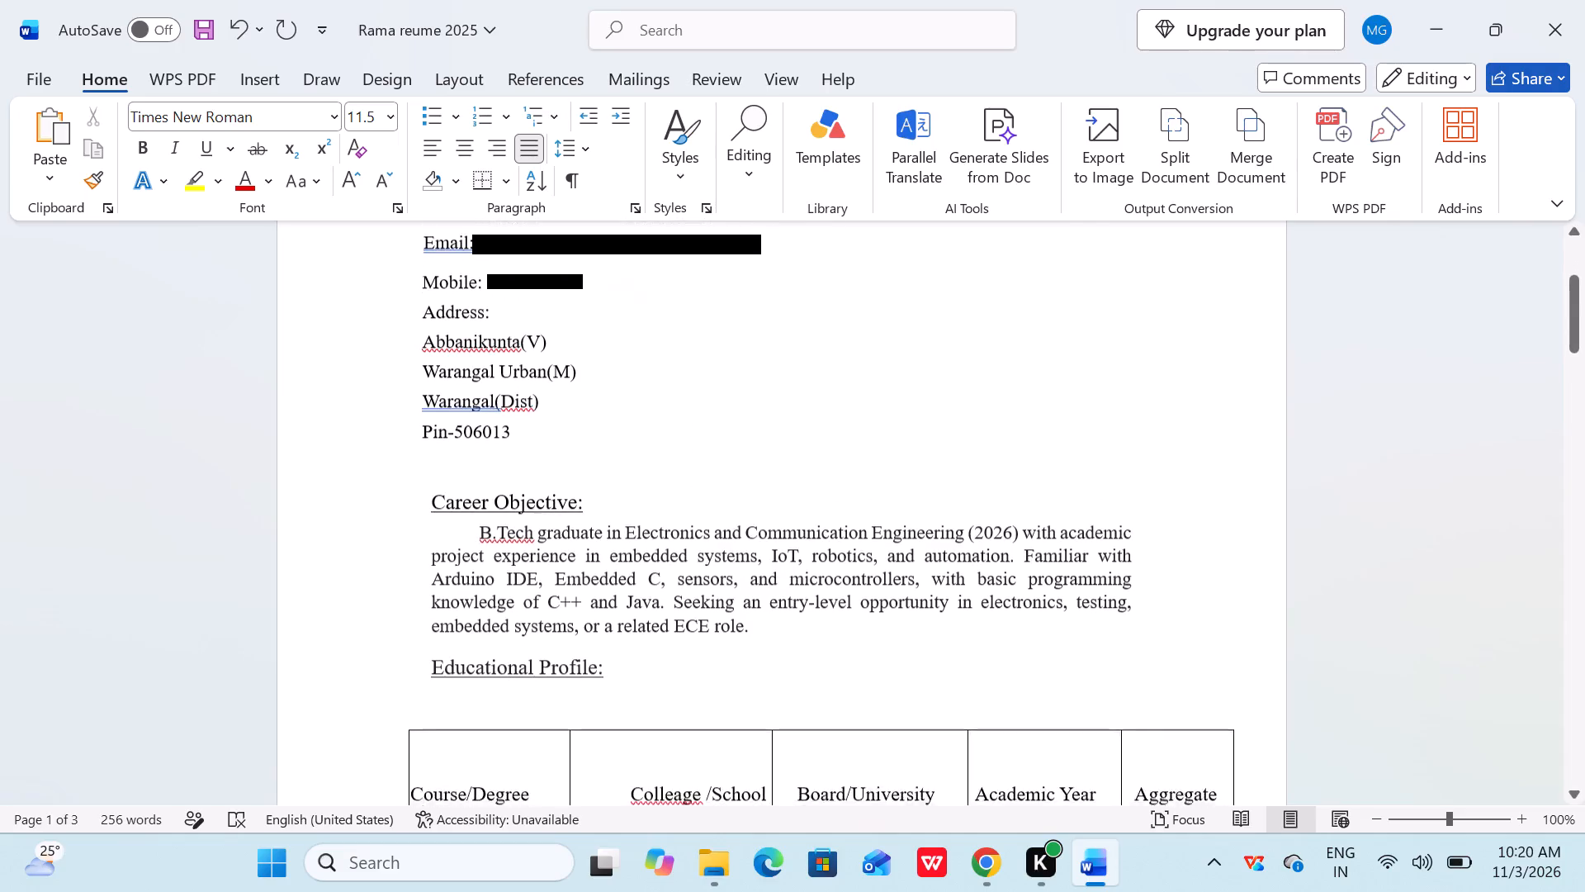
scroll(683, 555, down, 1)
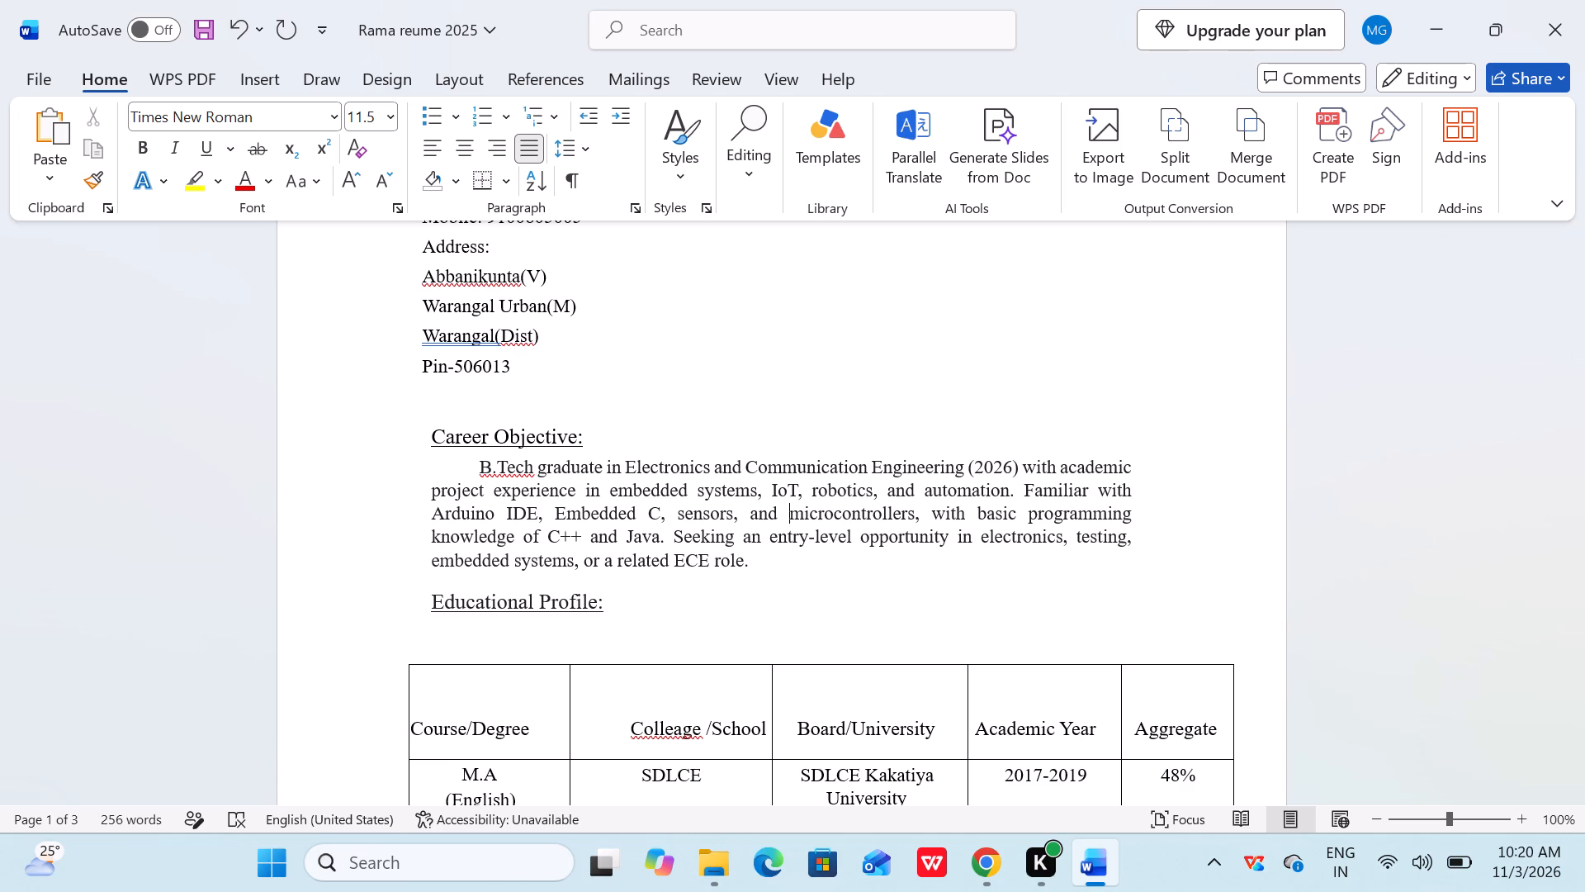
scroll(852, 584, down, 3)
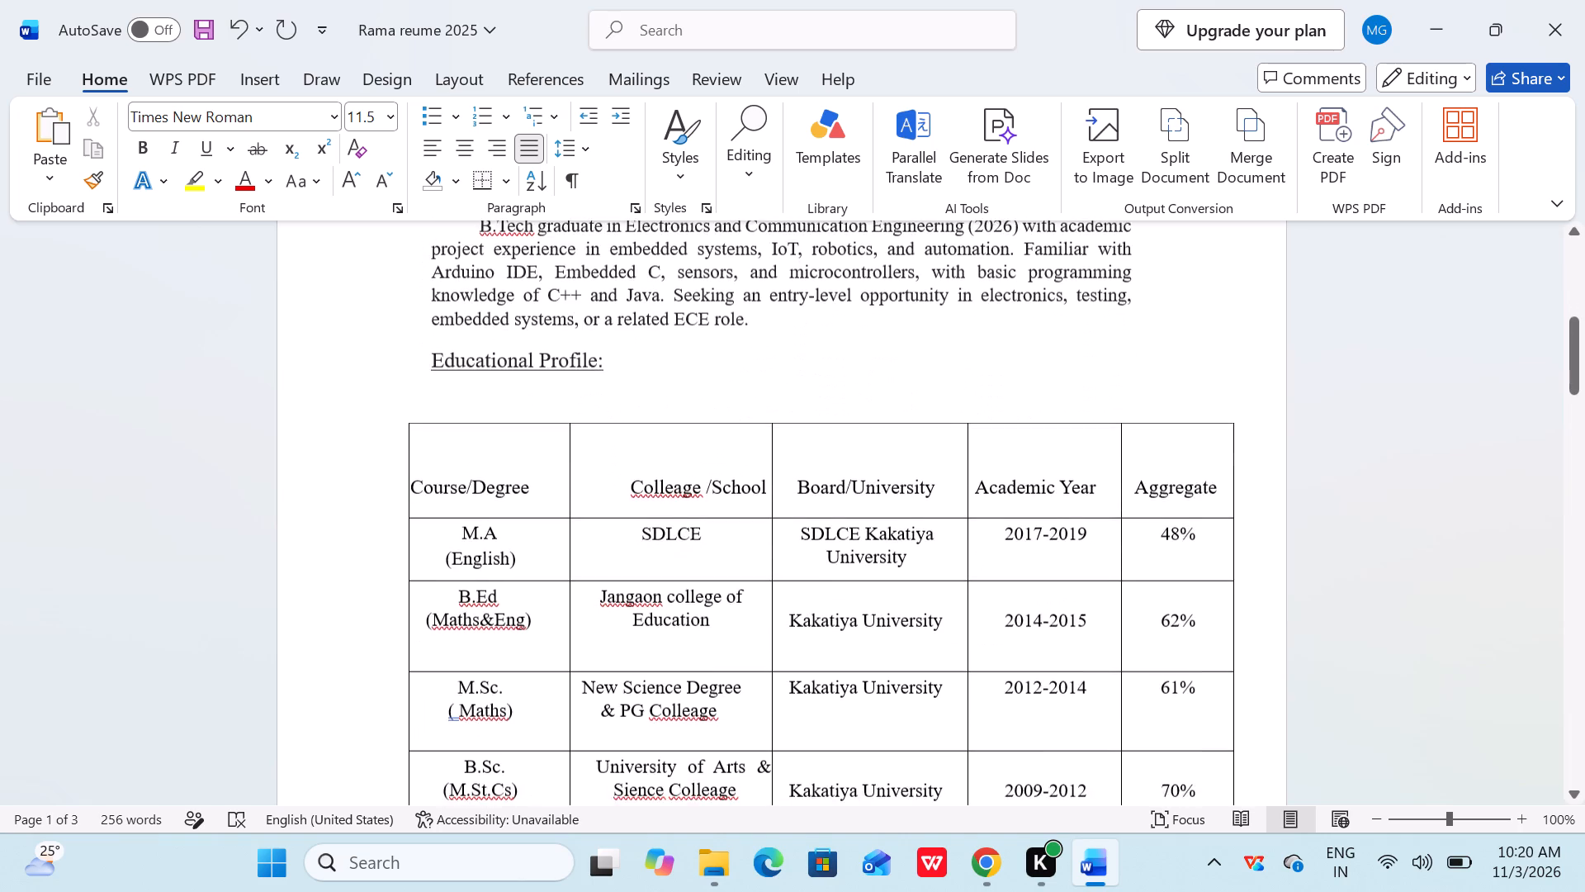
scroll(852, 584, down, 2)
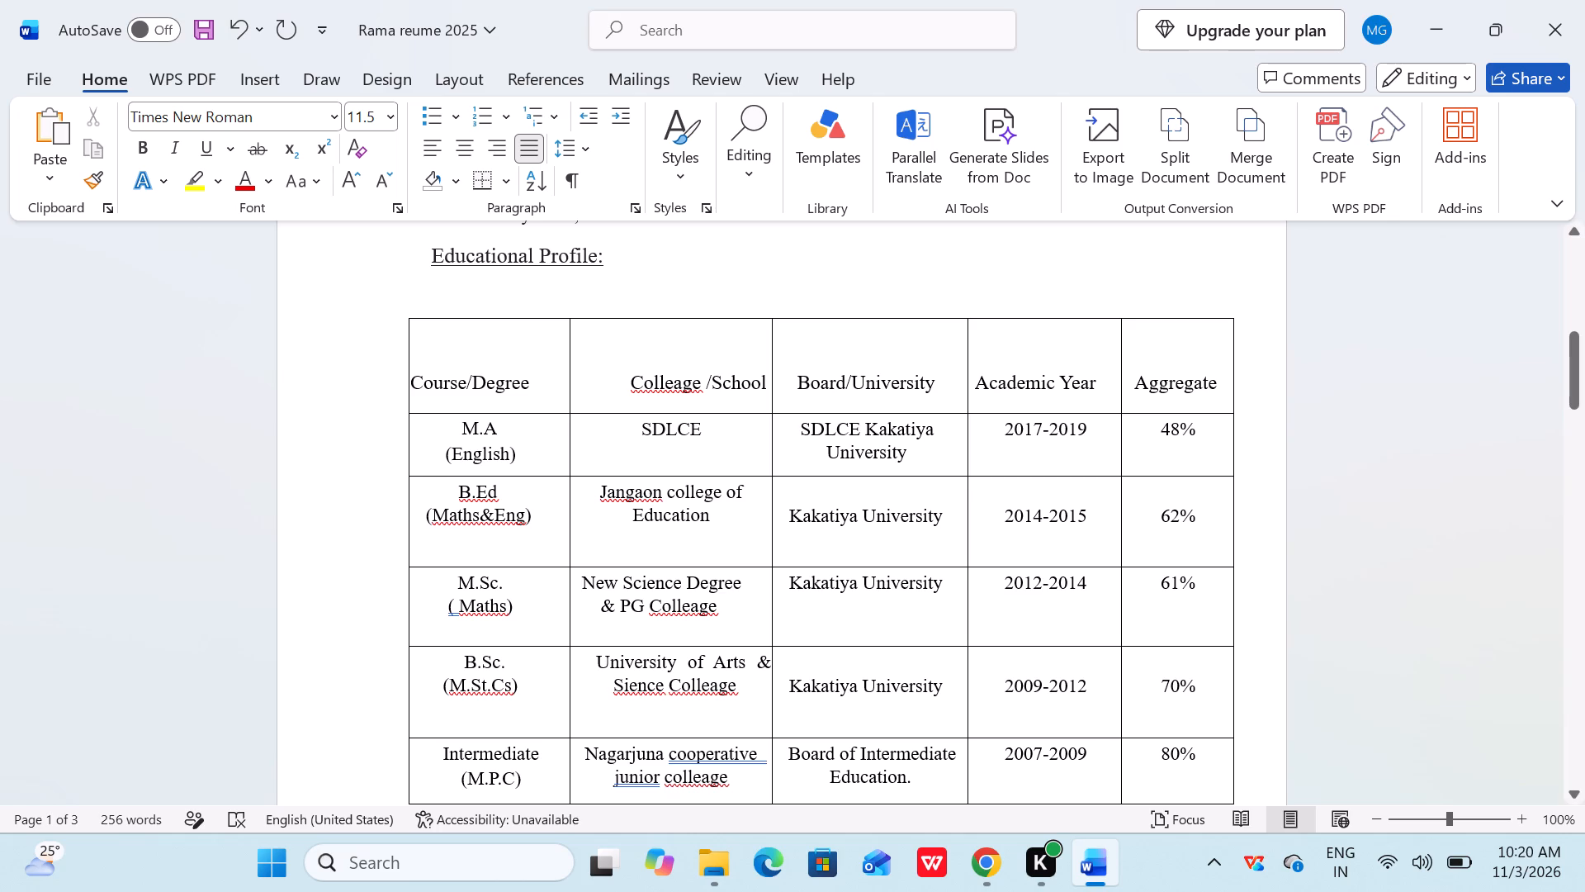
click(521, 450)
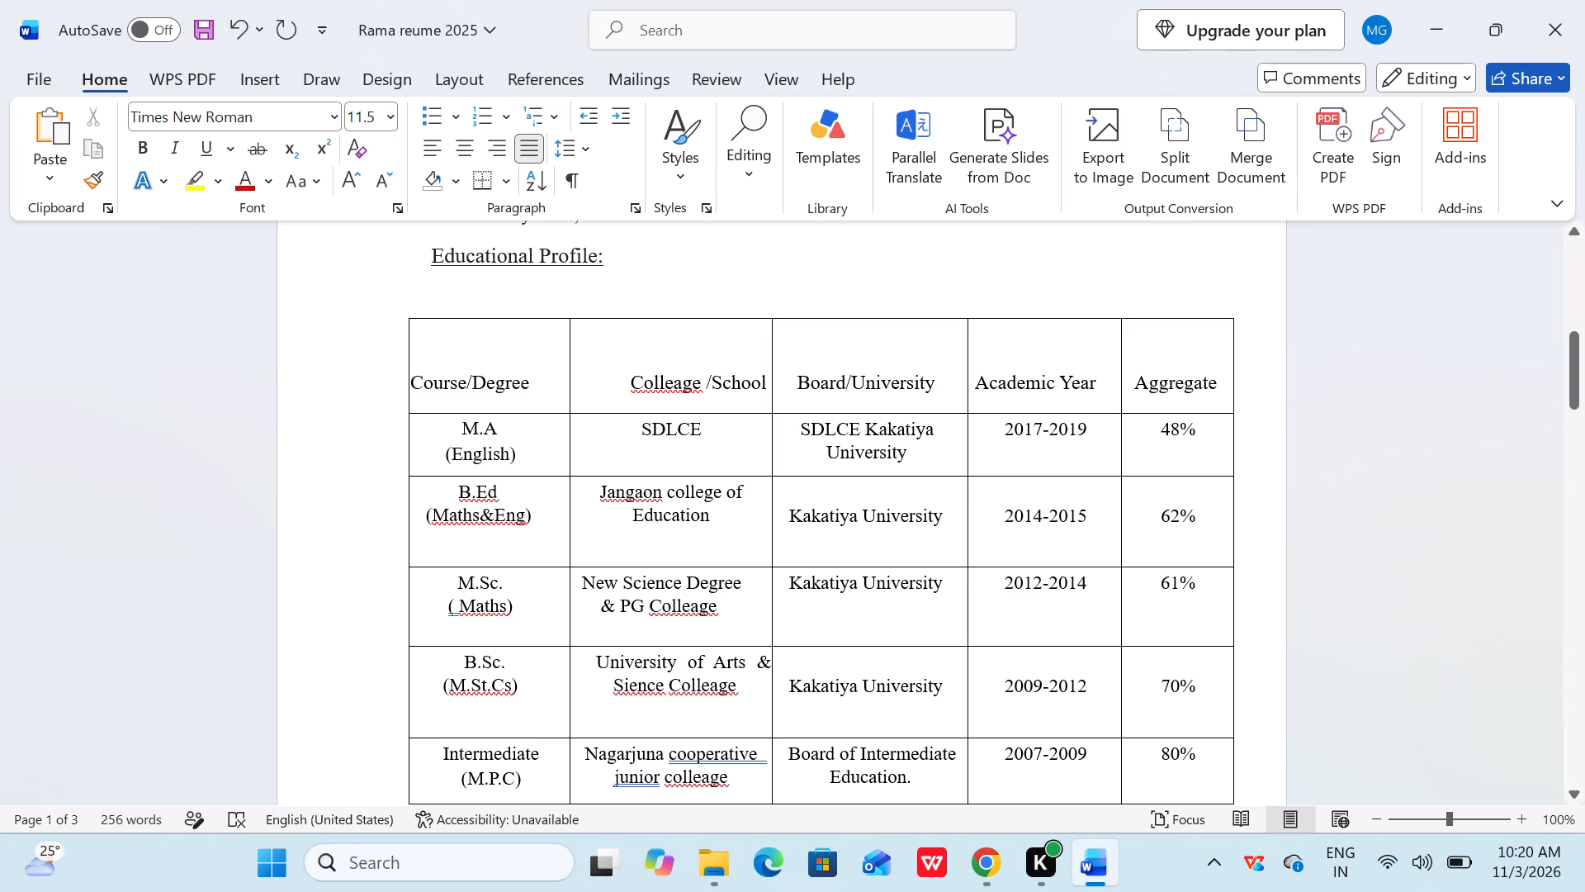
click(521, 450)
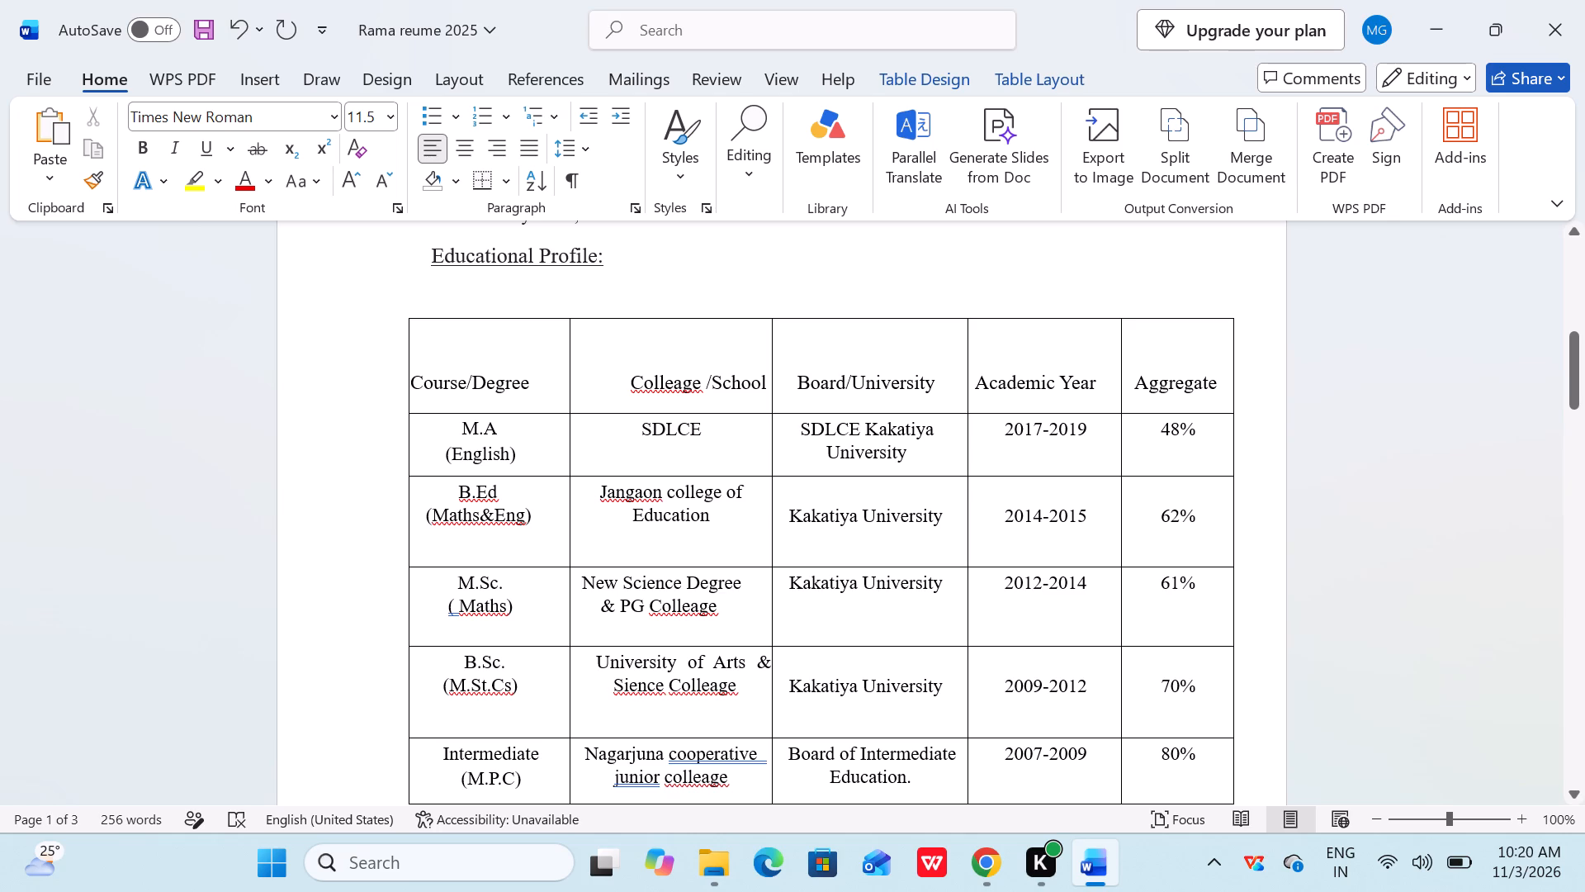
key(BackSpace)
key(BackSpace)
key(BackSpace)
key(BackSpace)
key(BackSpace)
key(BackSpace)
key(BackSpace)
key(BackSpace)
key(BackSpace)
key(BackSpace)
key(BackSpace)
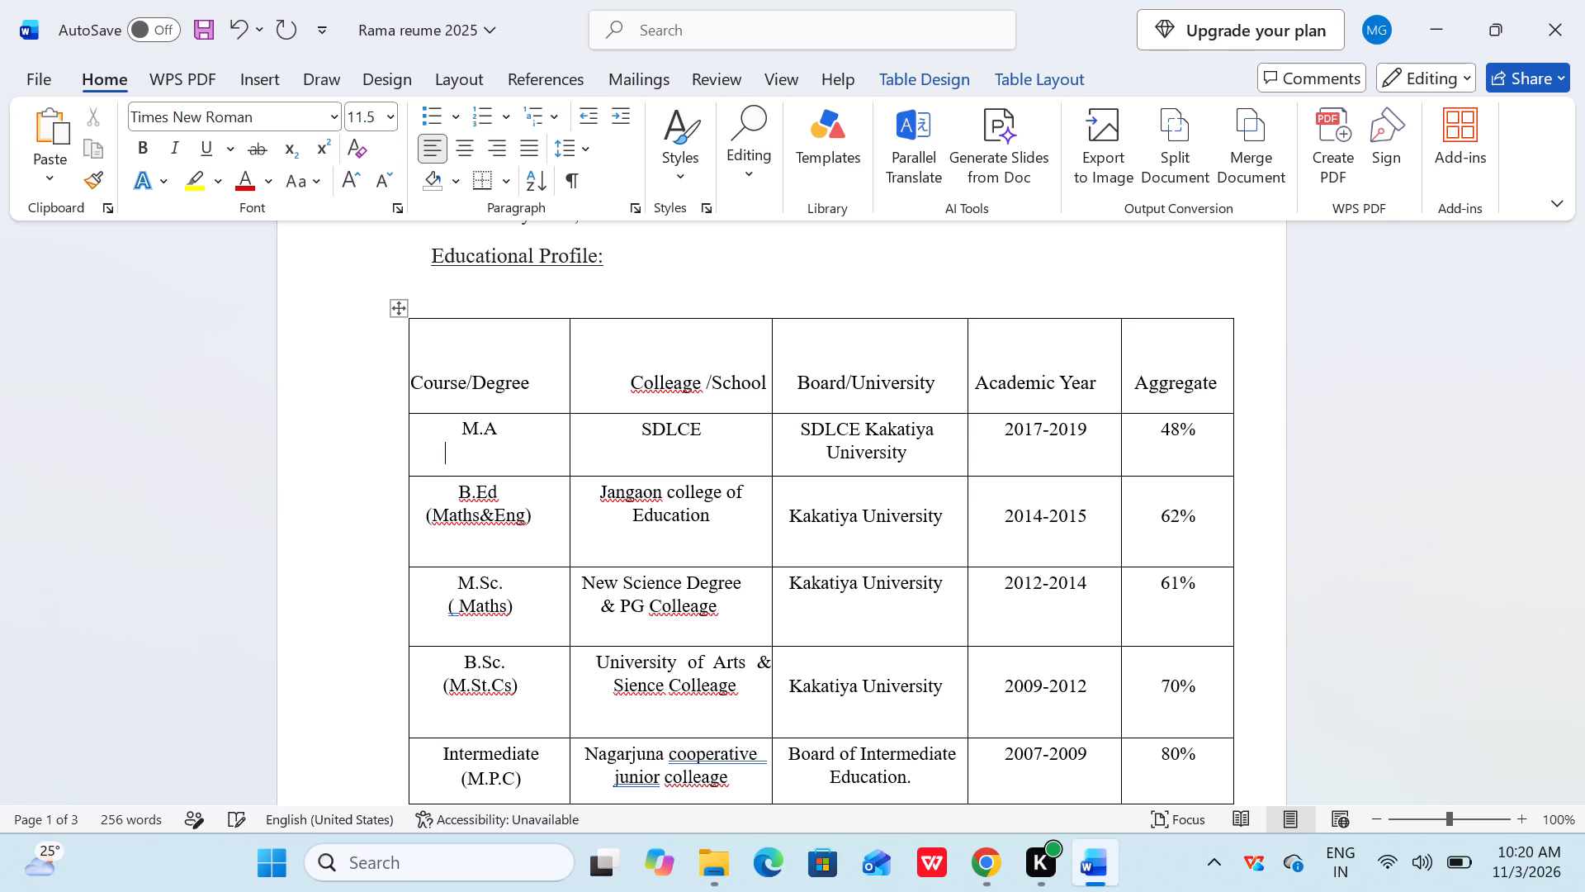
key(BackSpace)
key(BackSpace)
key(BackSpace)
key(BackSpace)
key(BackSpace)
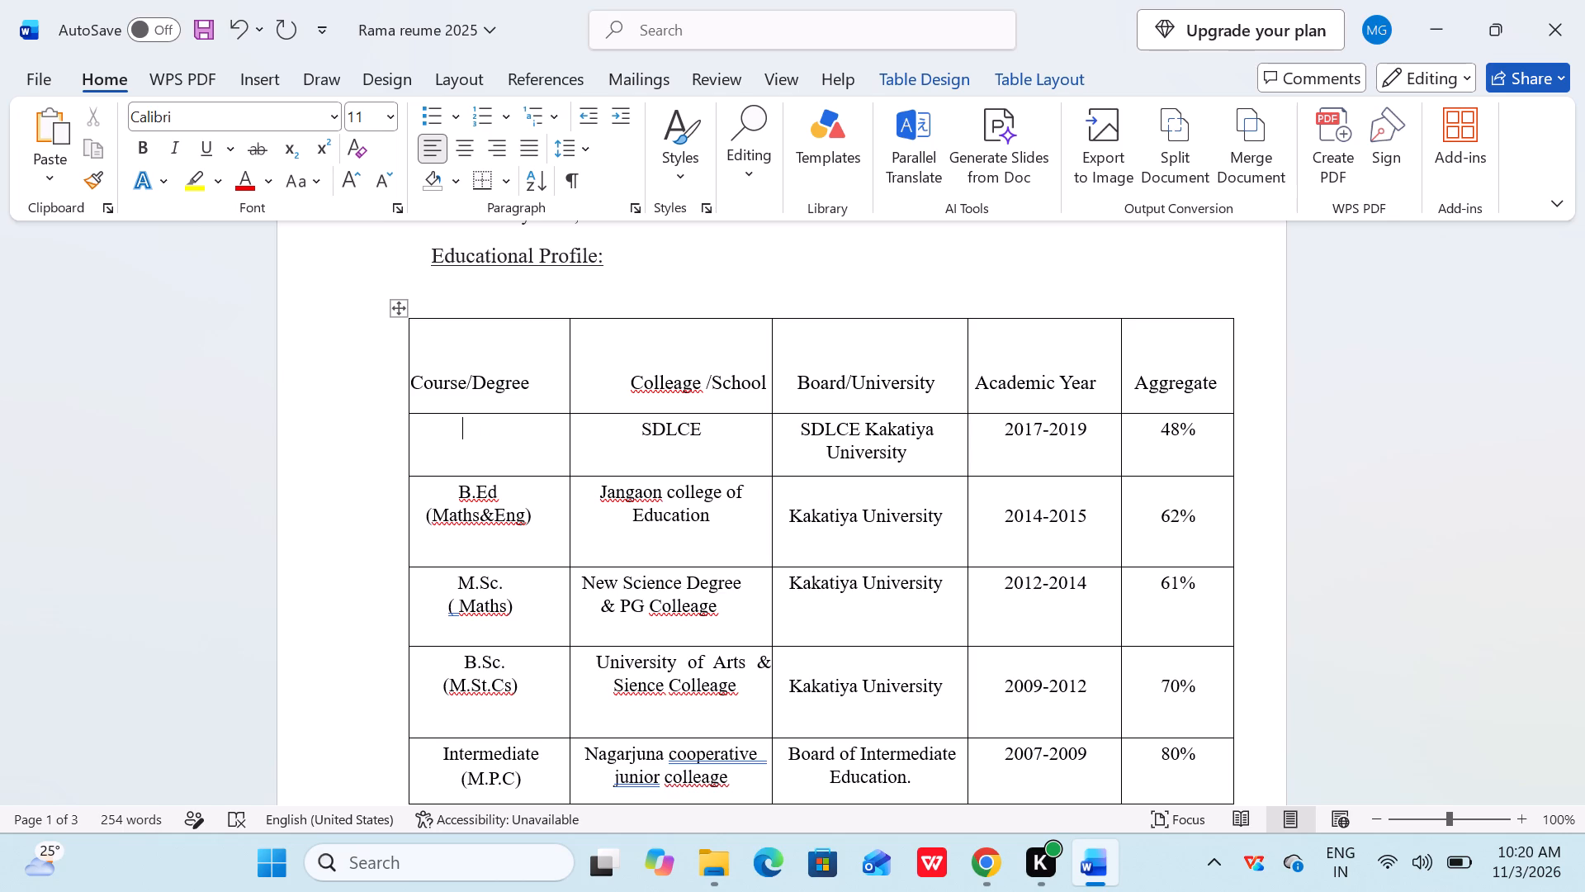
key(shift+b)
key(period)
key(shift+t)
text(ECH)
Replace the college entry in the B.TECH row with Jayamukhi Engineering College.
click(724, 433)
key(BackSpace)
key(BackSpace)
key(BackSpace)
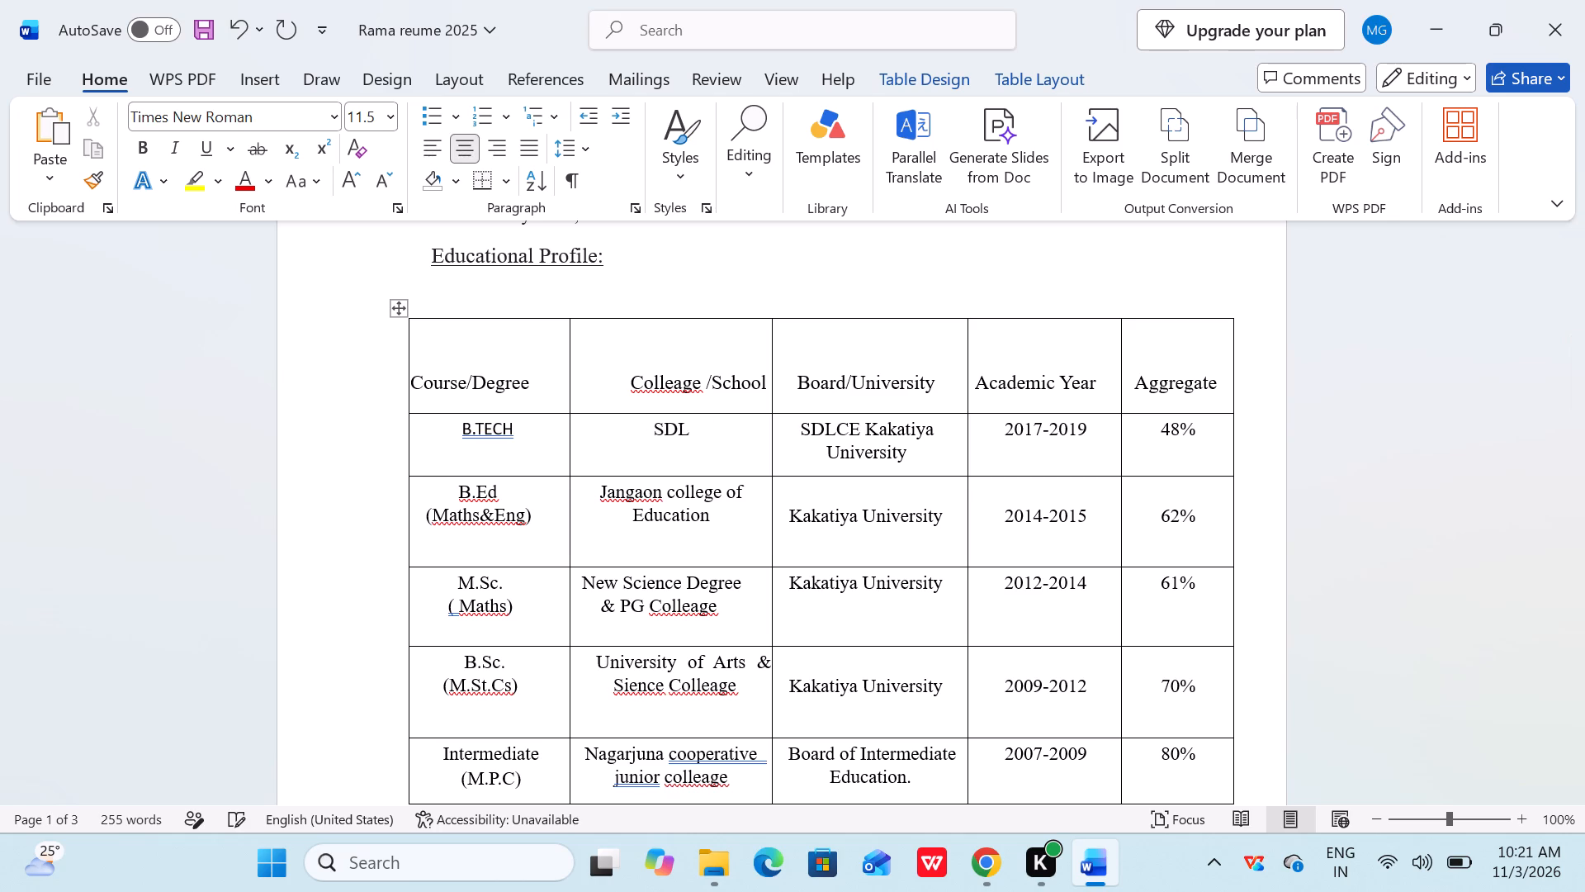
key(BackSpace)
key(BackSpace)
key(BackSpace)
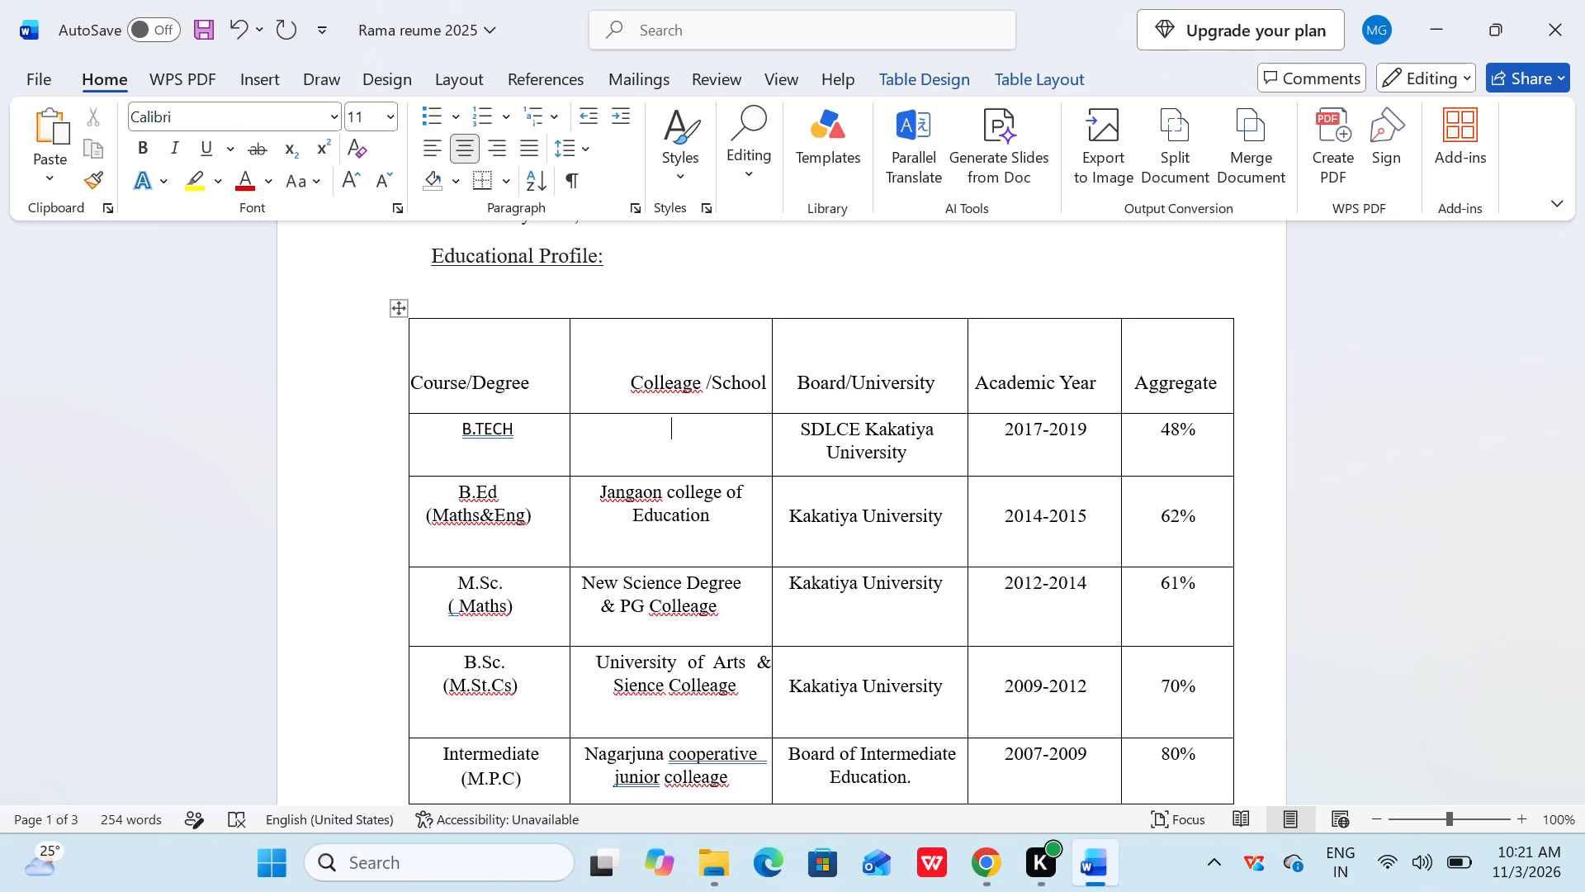
key(shift+j)
key(a)
text(ya)
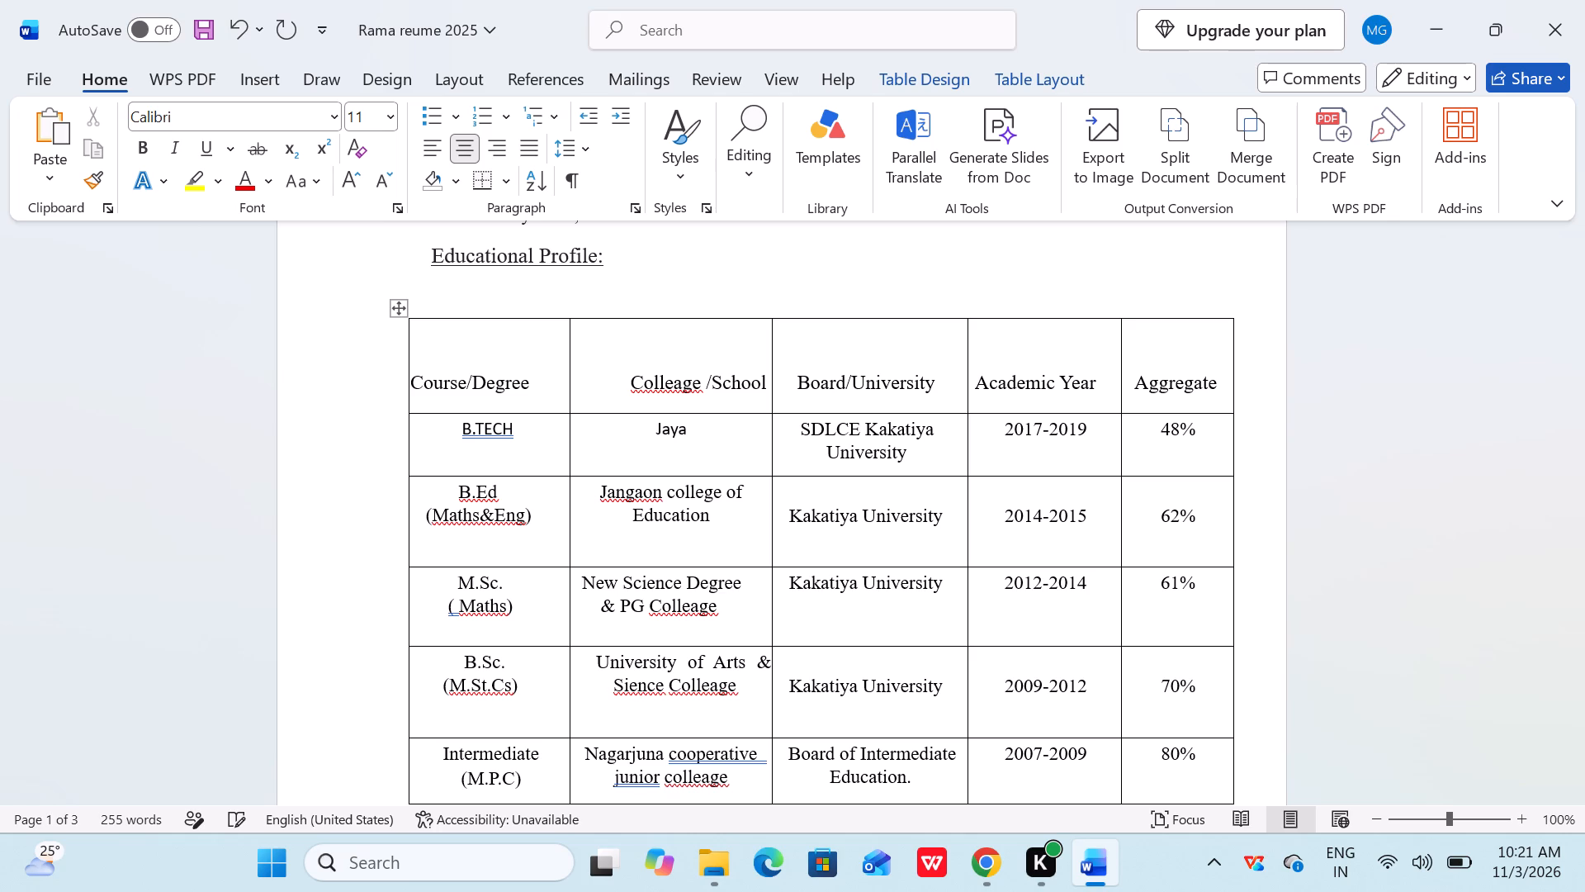
text(Muk)
text(hi)
key(space)
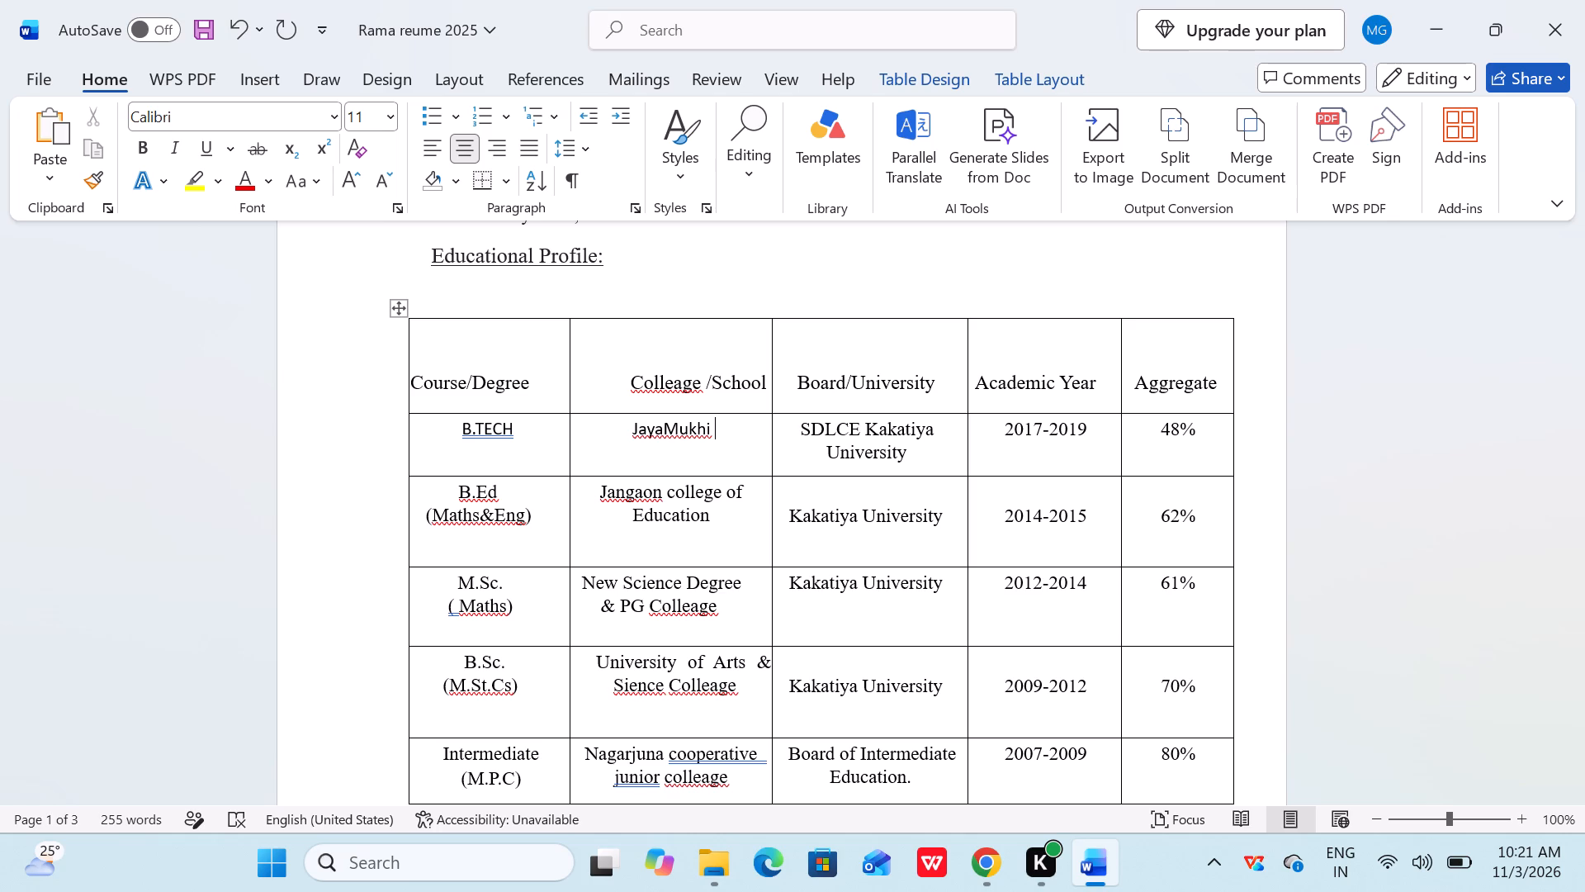
key(BackSpace)
key(BackSpace)
key(BackSpace)
key(BackSpace)
key(BackSpace)
key(BackSpace)
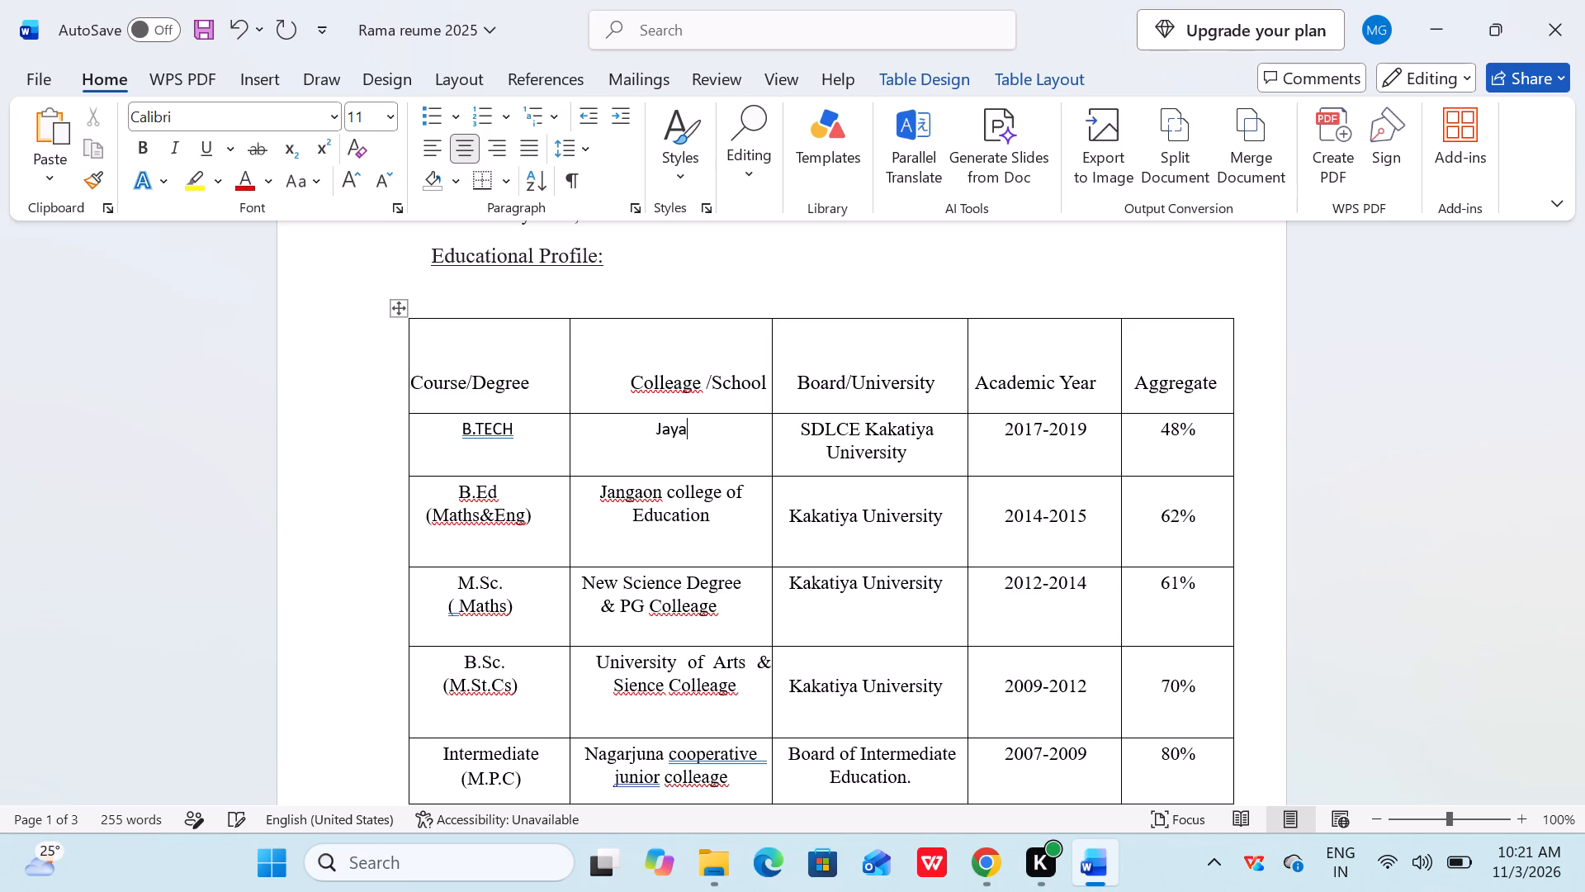
key(m)
text(ukhi)
key(space)
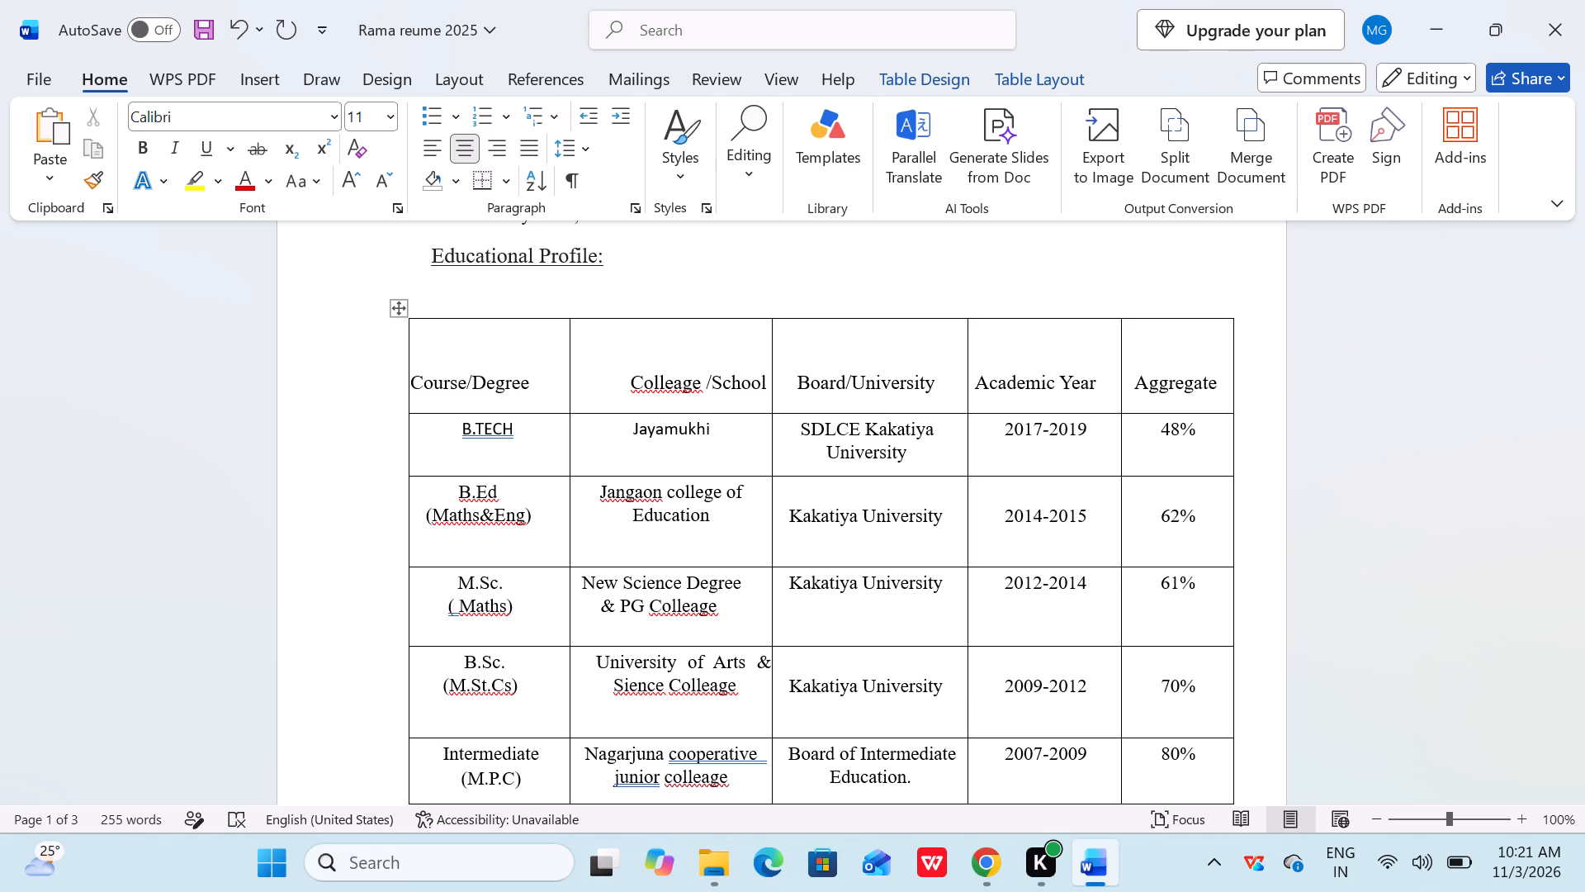
text(En)
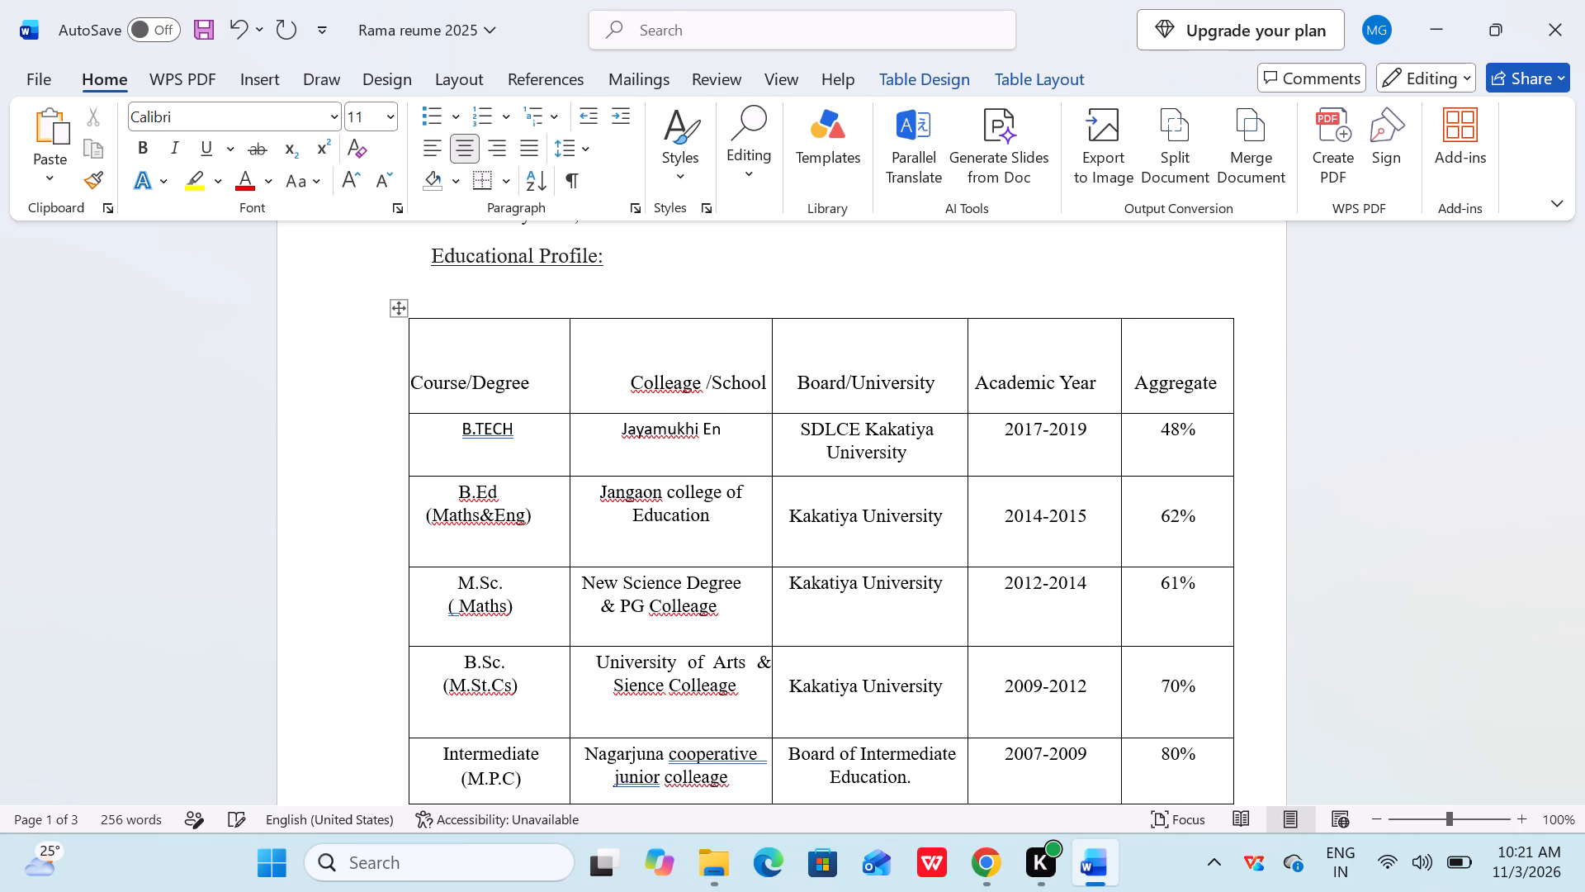
text(gineer)
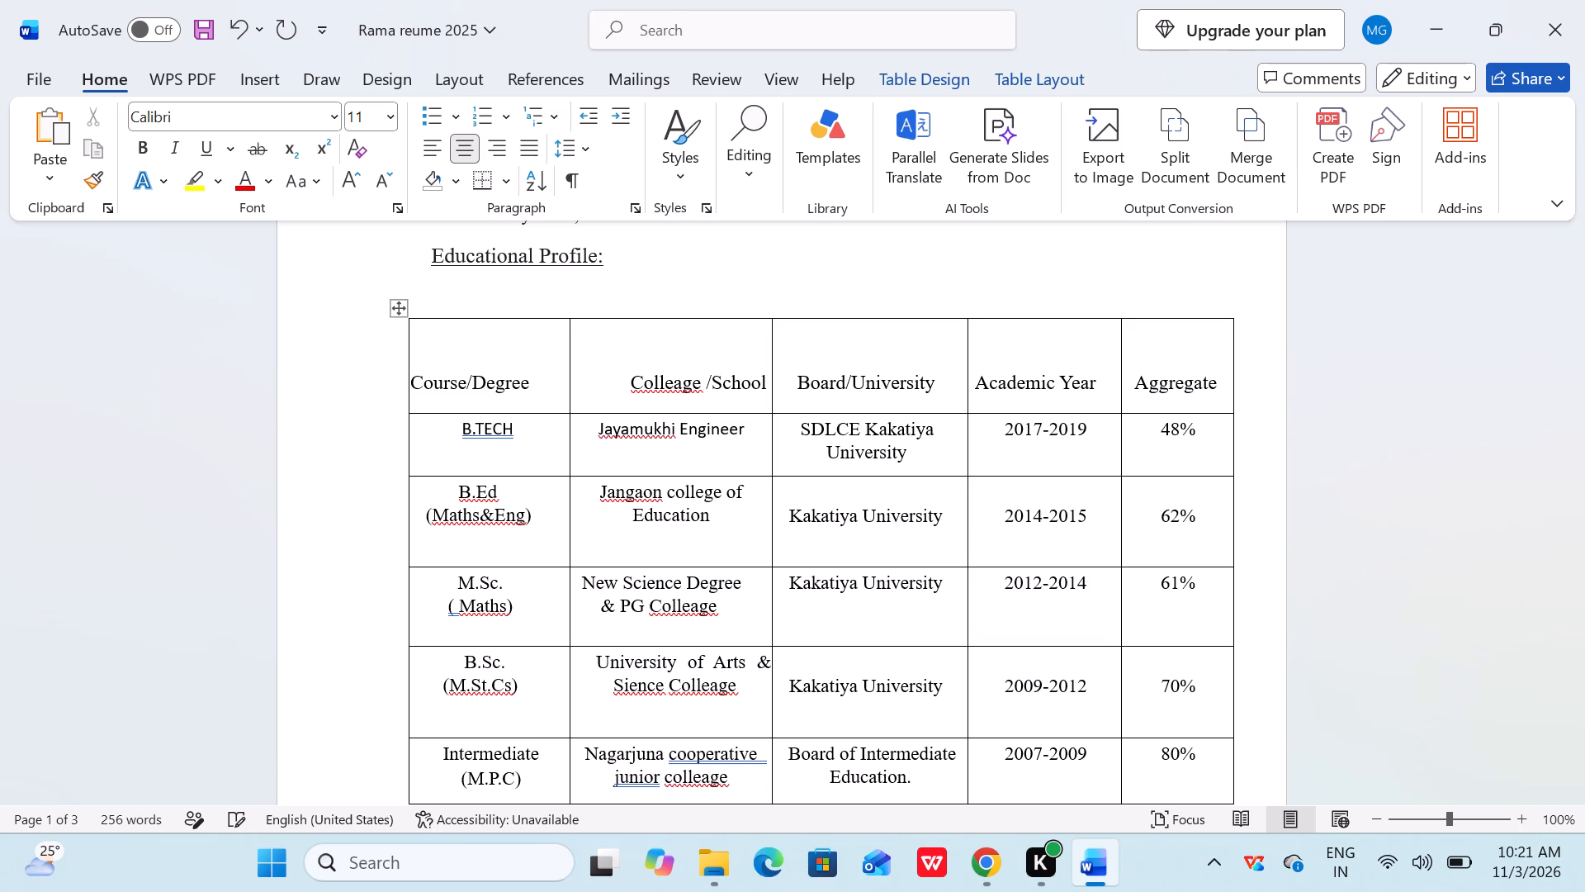
text(ing C)
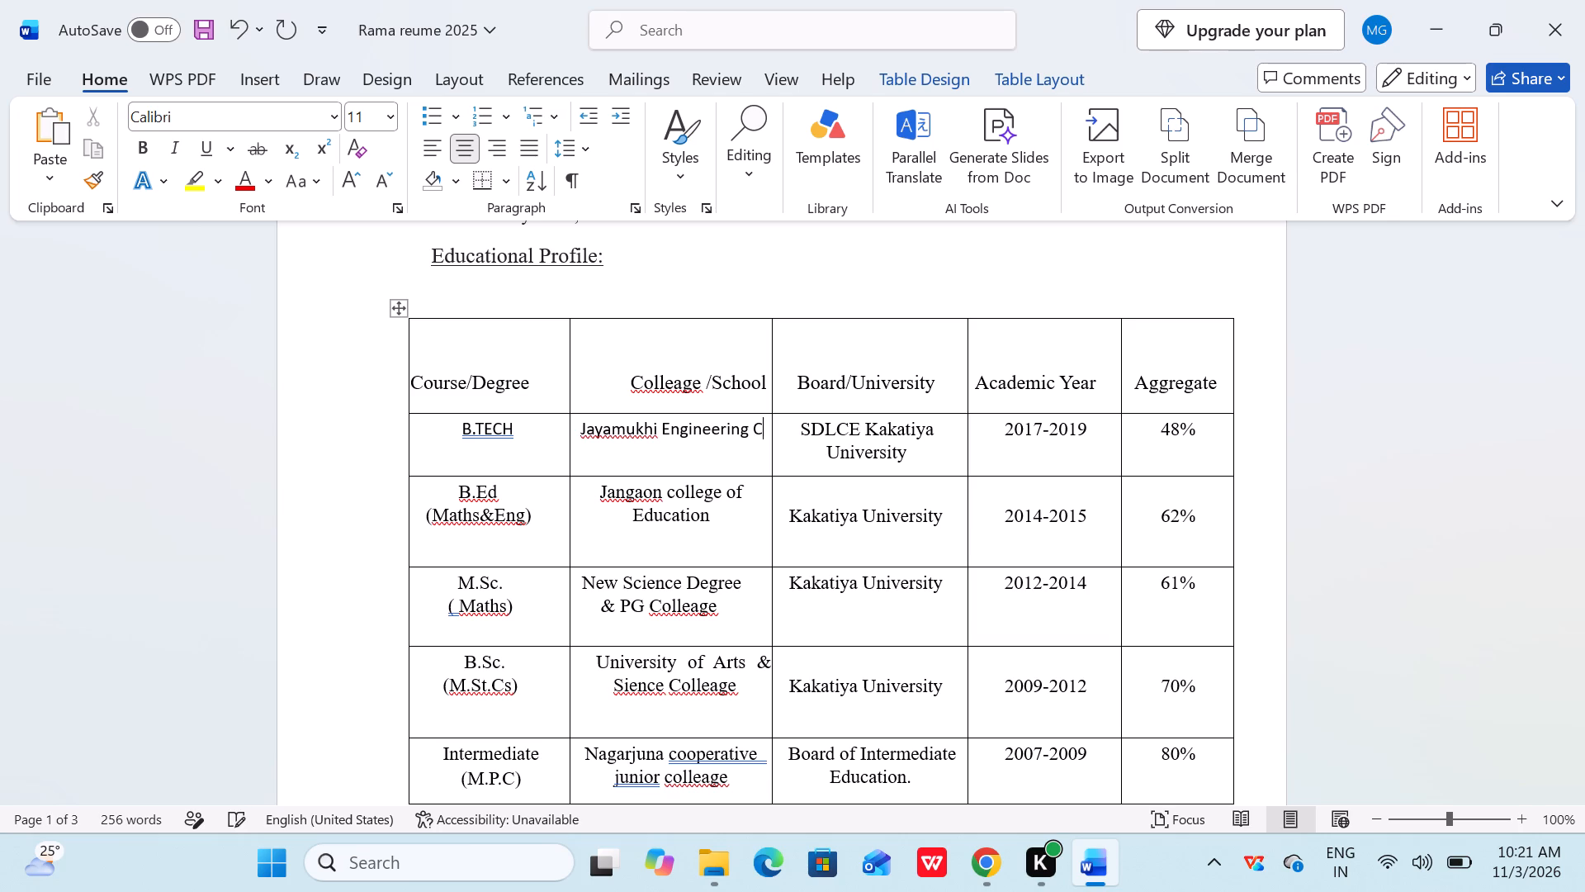
text(ollege)
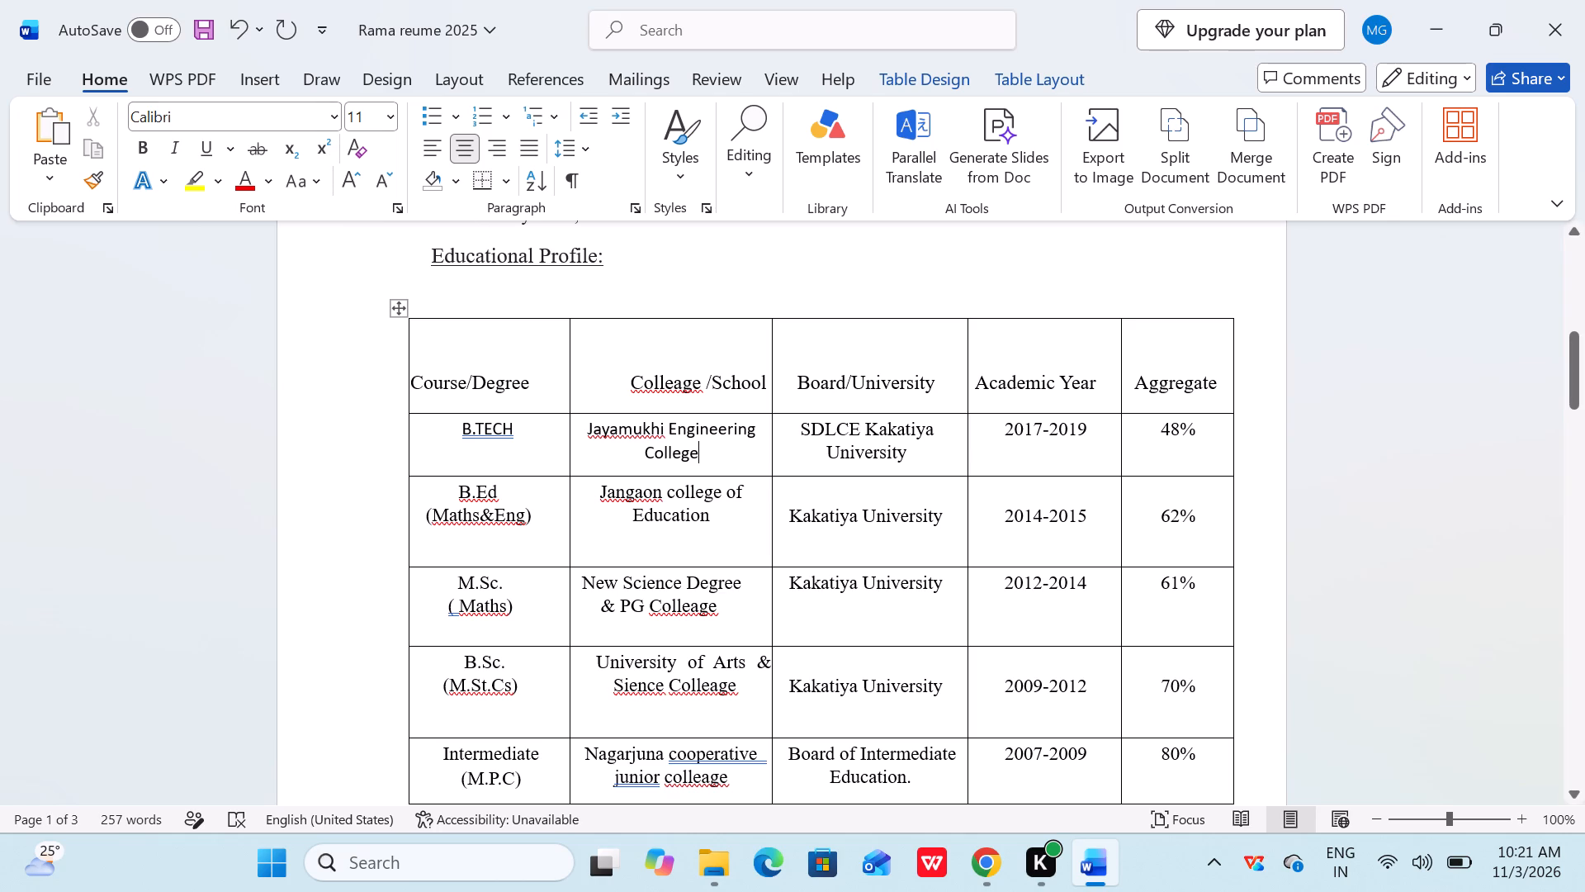
Change the font of the B.TECH and Jayamukhi Engineering College entries in the Educational Profile table to Times New Roman.
drag(461, 425, 508, 434)
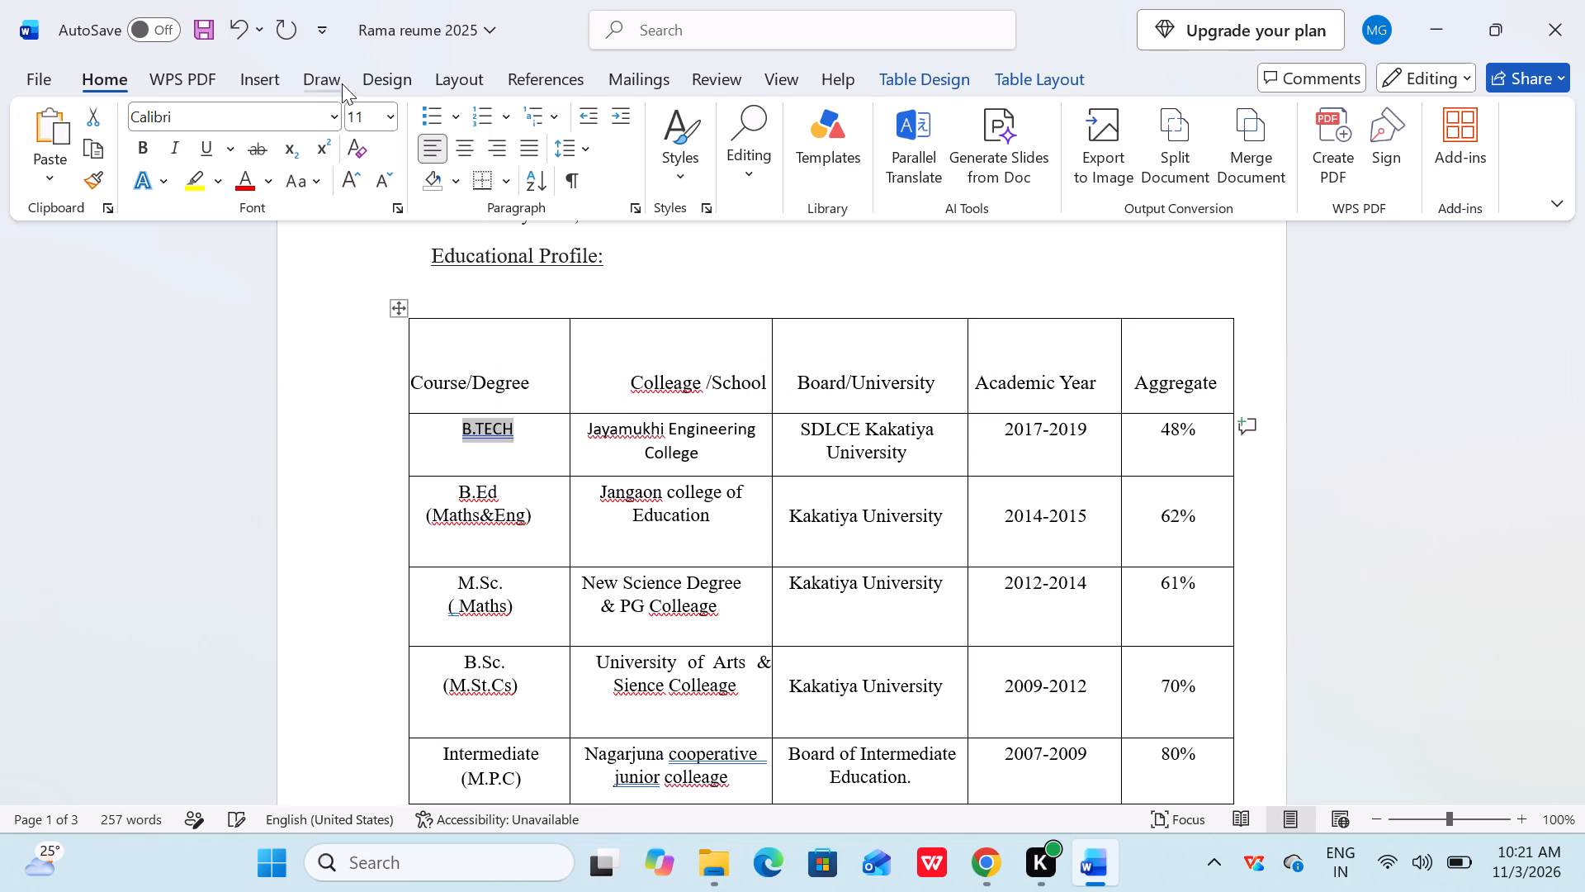
click(333, 115)
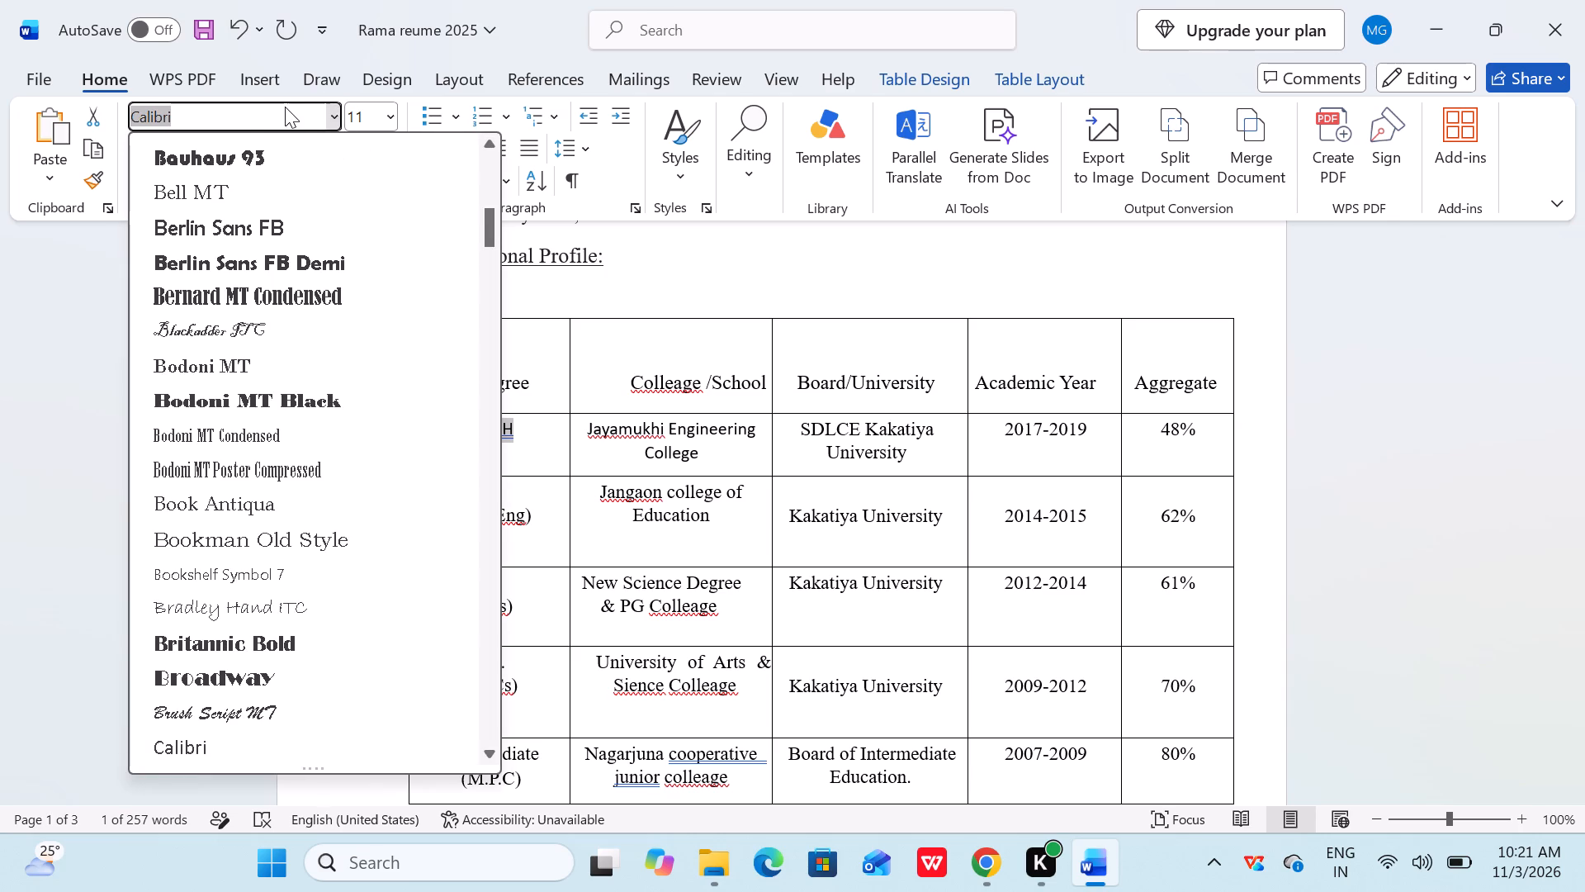
key(t)
click(262, 184)
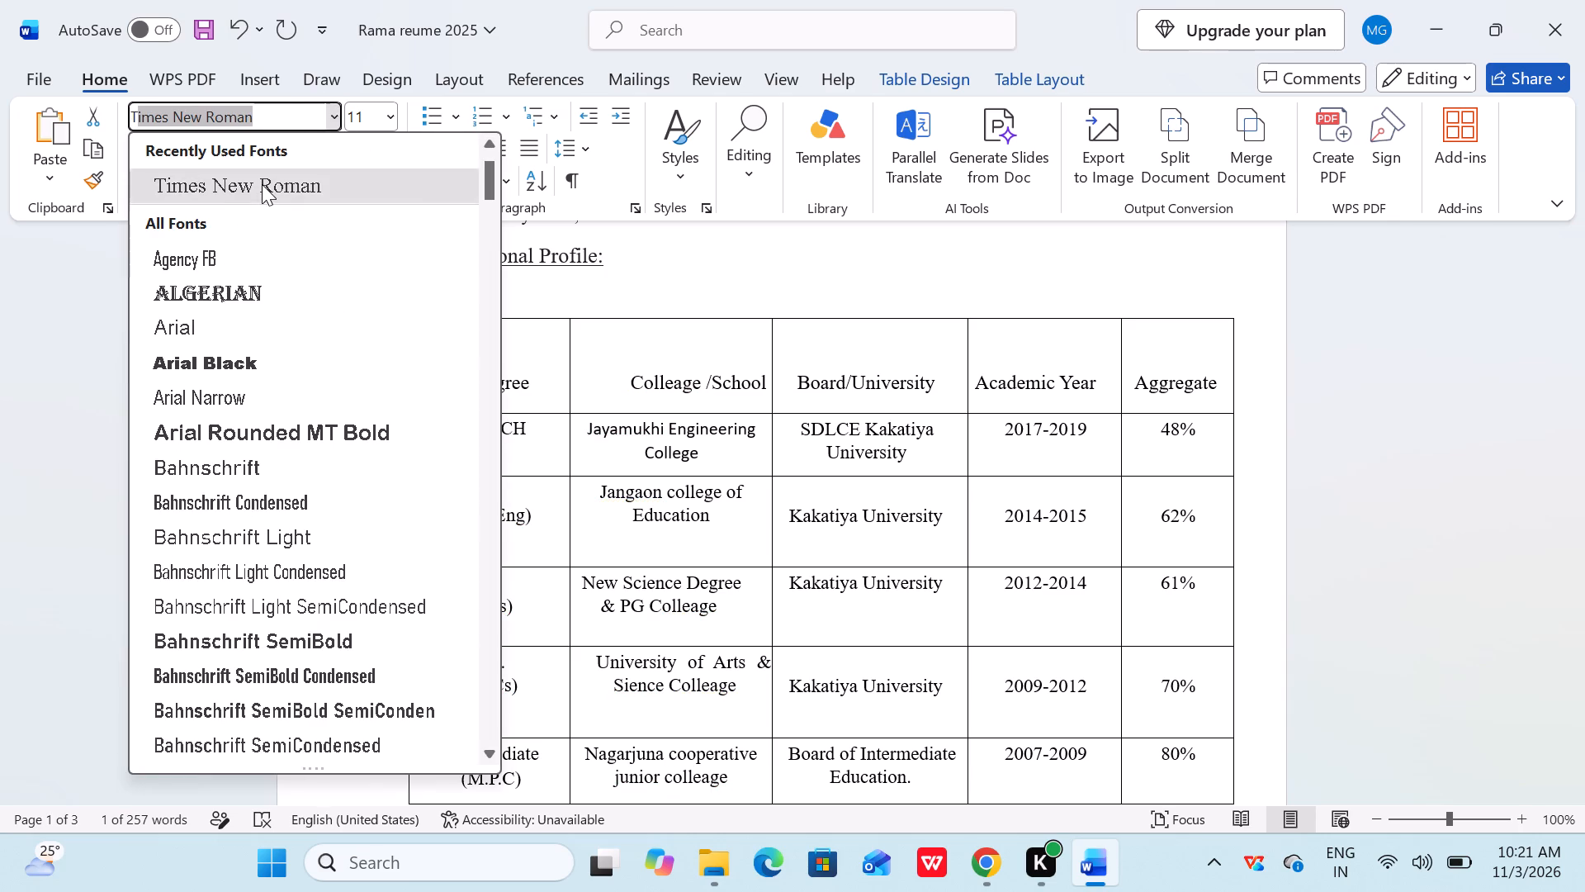
drag(582, 431, 693, 468)
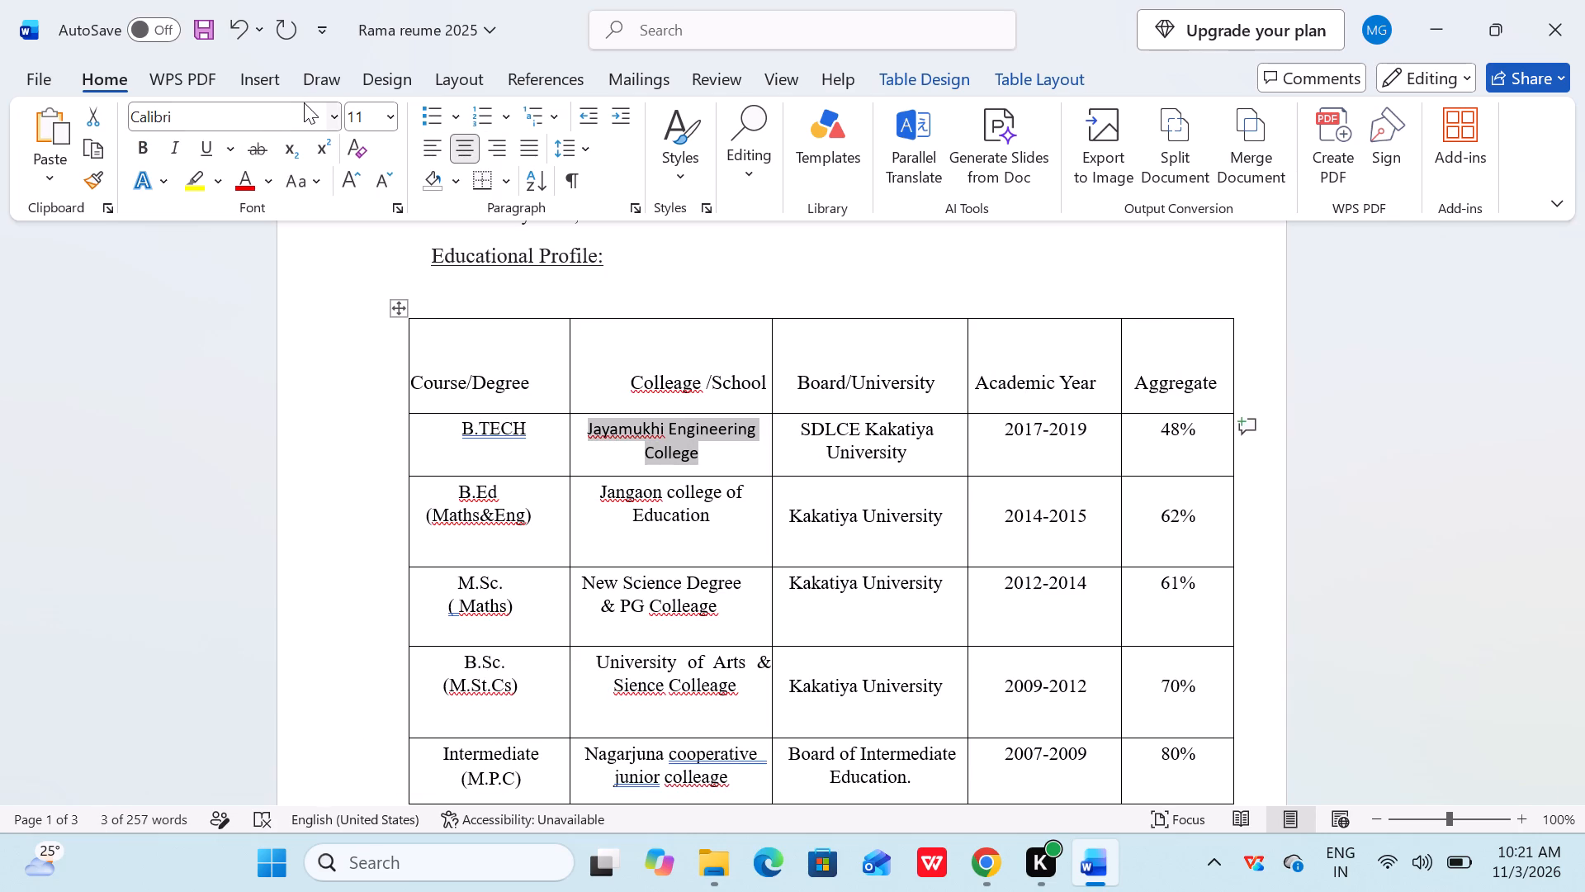
click(304, 102)
click(319, 111)
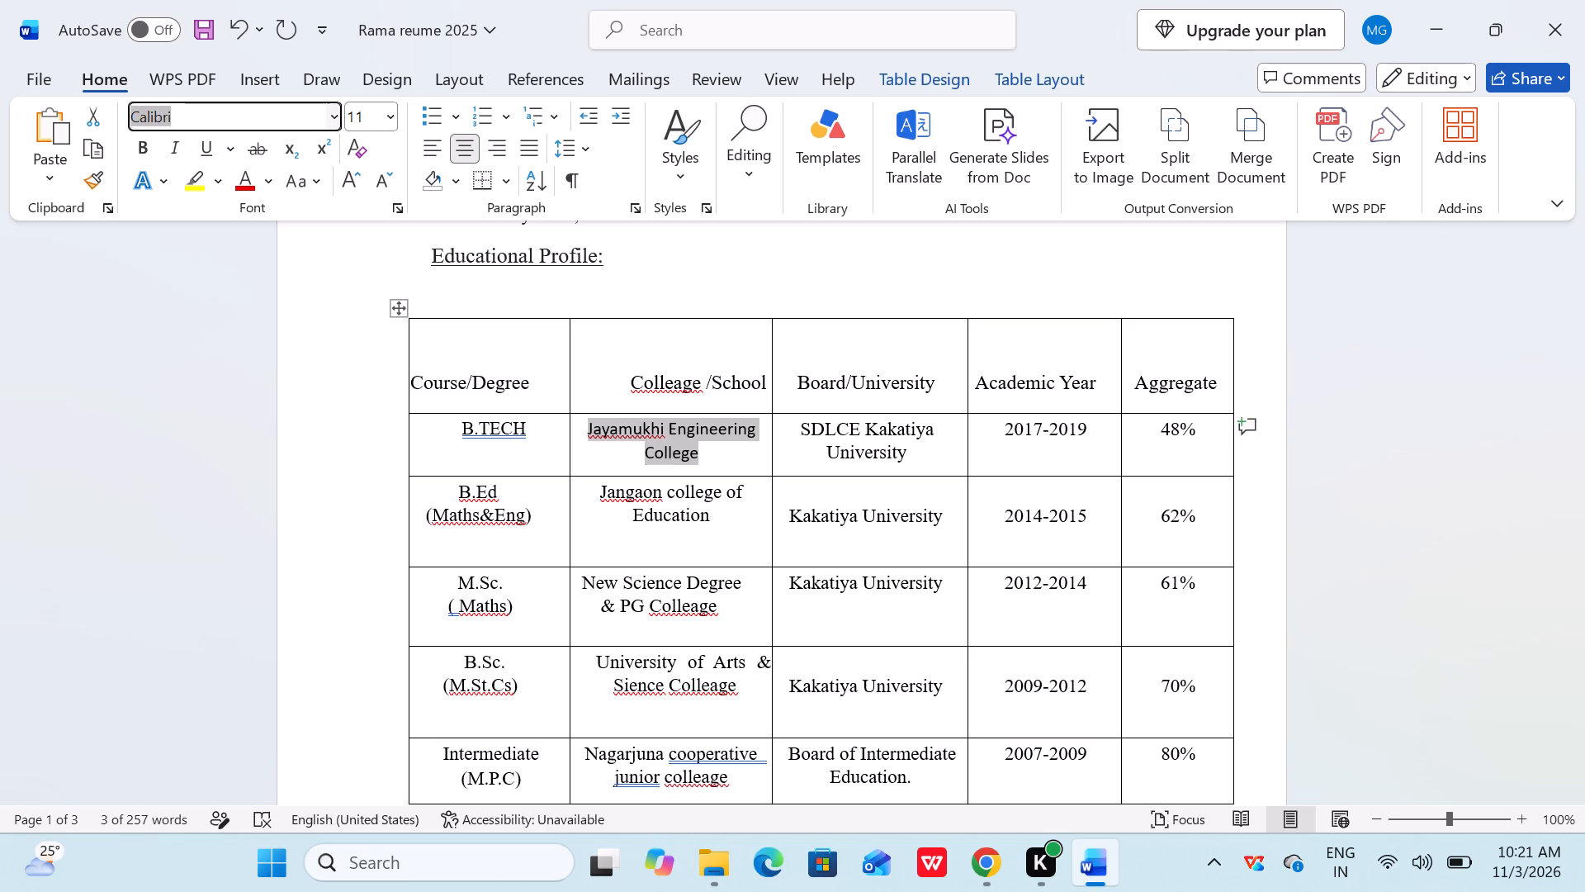
key(t)
key(Return)
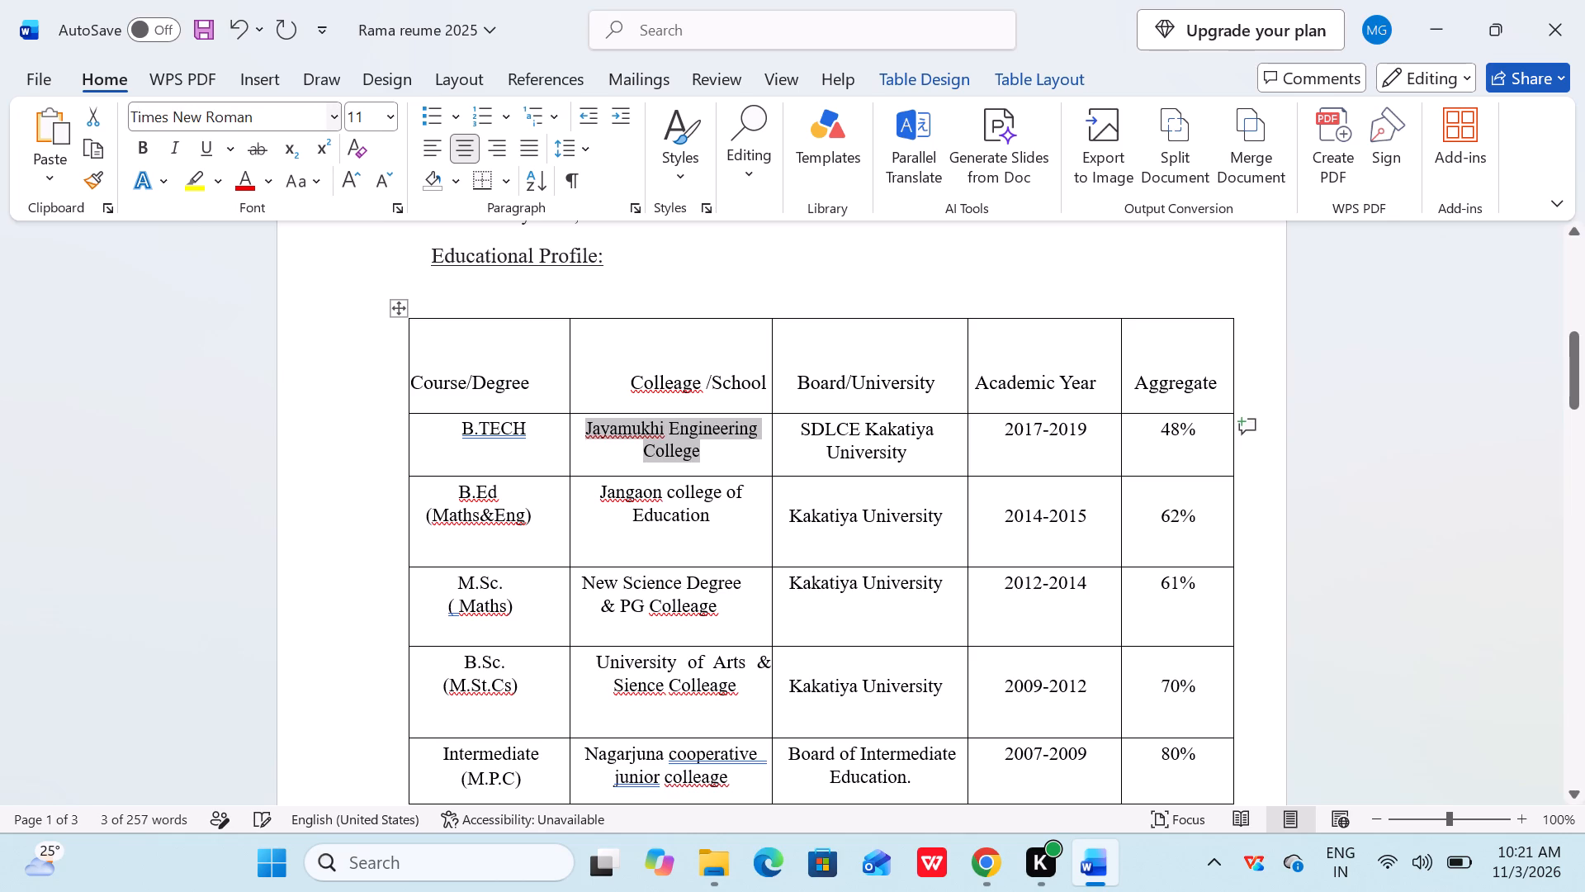
Replace the Board/University entry in the B.TECH row with Autonoumus.
click(872, 440)
click(920, 458)
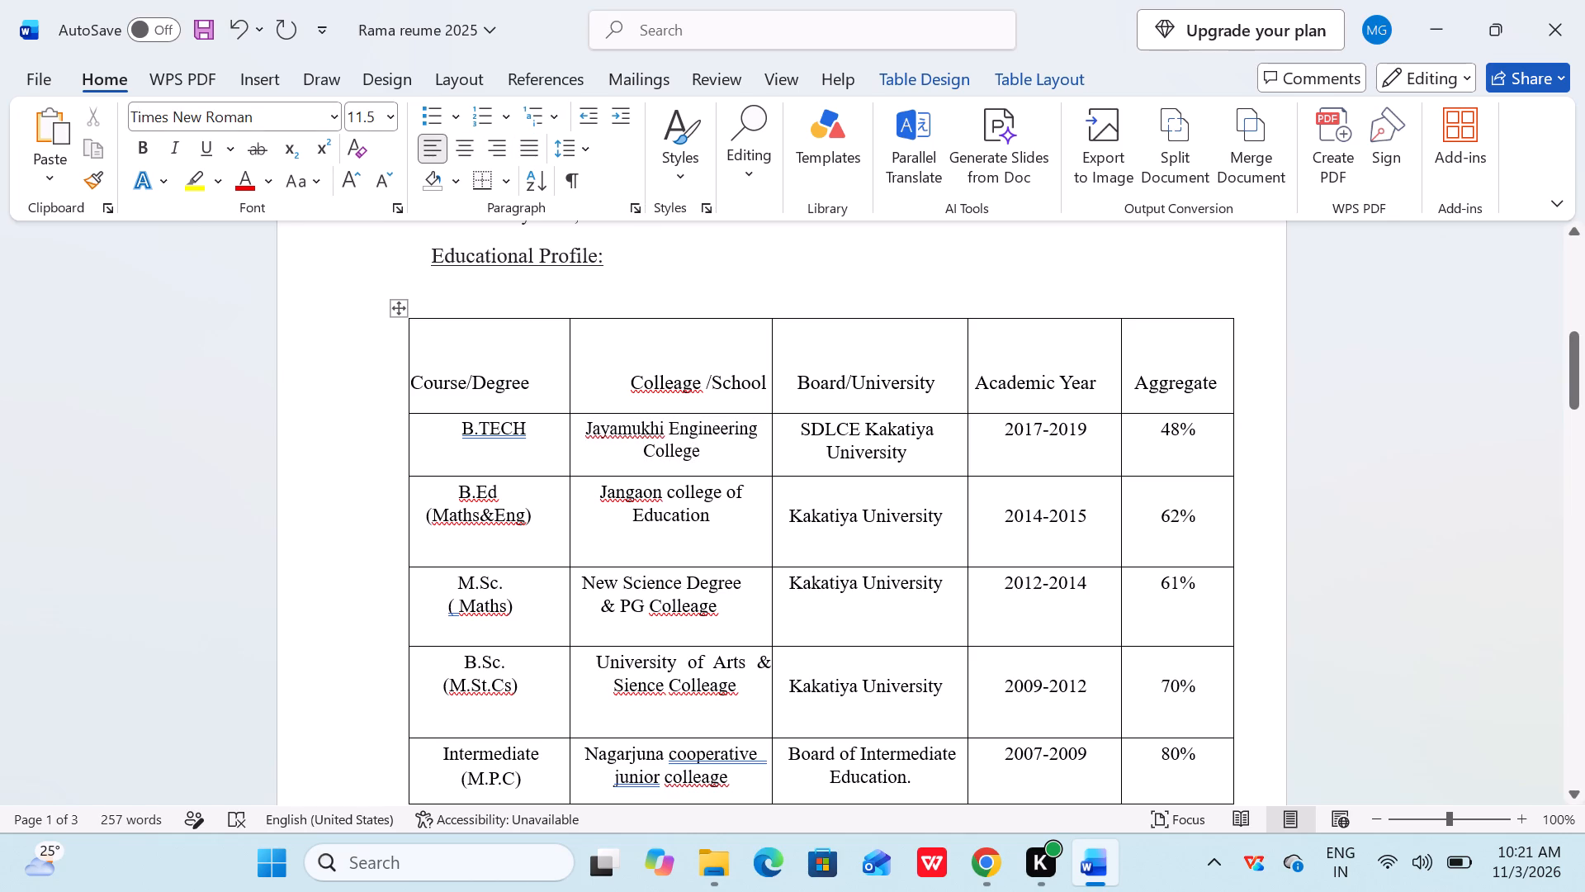
key(BackSpace)
key(BackSpace)
key(BackSpace)
key(BackSpace)
key(BackSpace)
key(BackSpace)
key(BackSpace)
key(BackSpace)
key(BackSpace)
key(BackSpace)
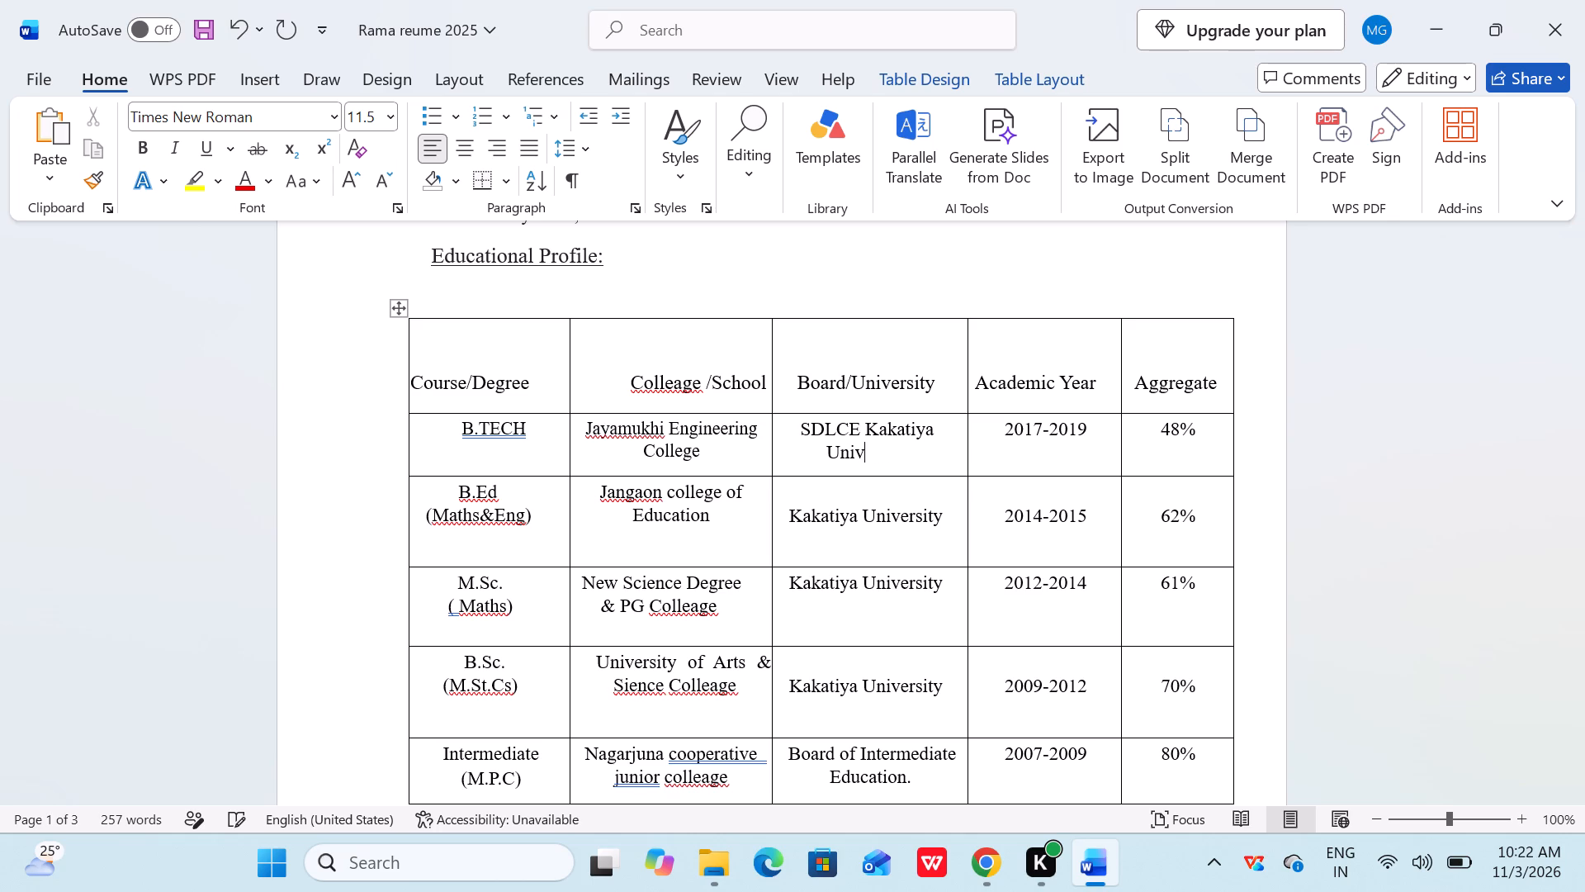
key(BackSpace)
key(BackSpace)
key(BackSpace)
key(BackSpace)
key(BackSpace)
key(BackSpace)
key(BackSpace)
key(BackSpace)
key(BackSpace)
key(BackSpace)
key(BackSpace)
key(BackSpace)
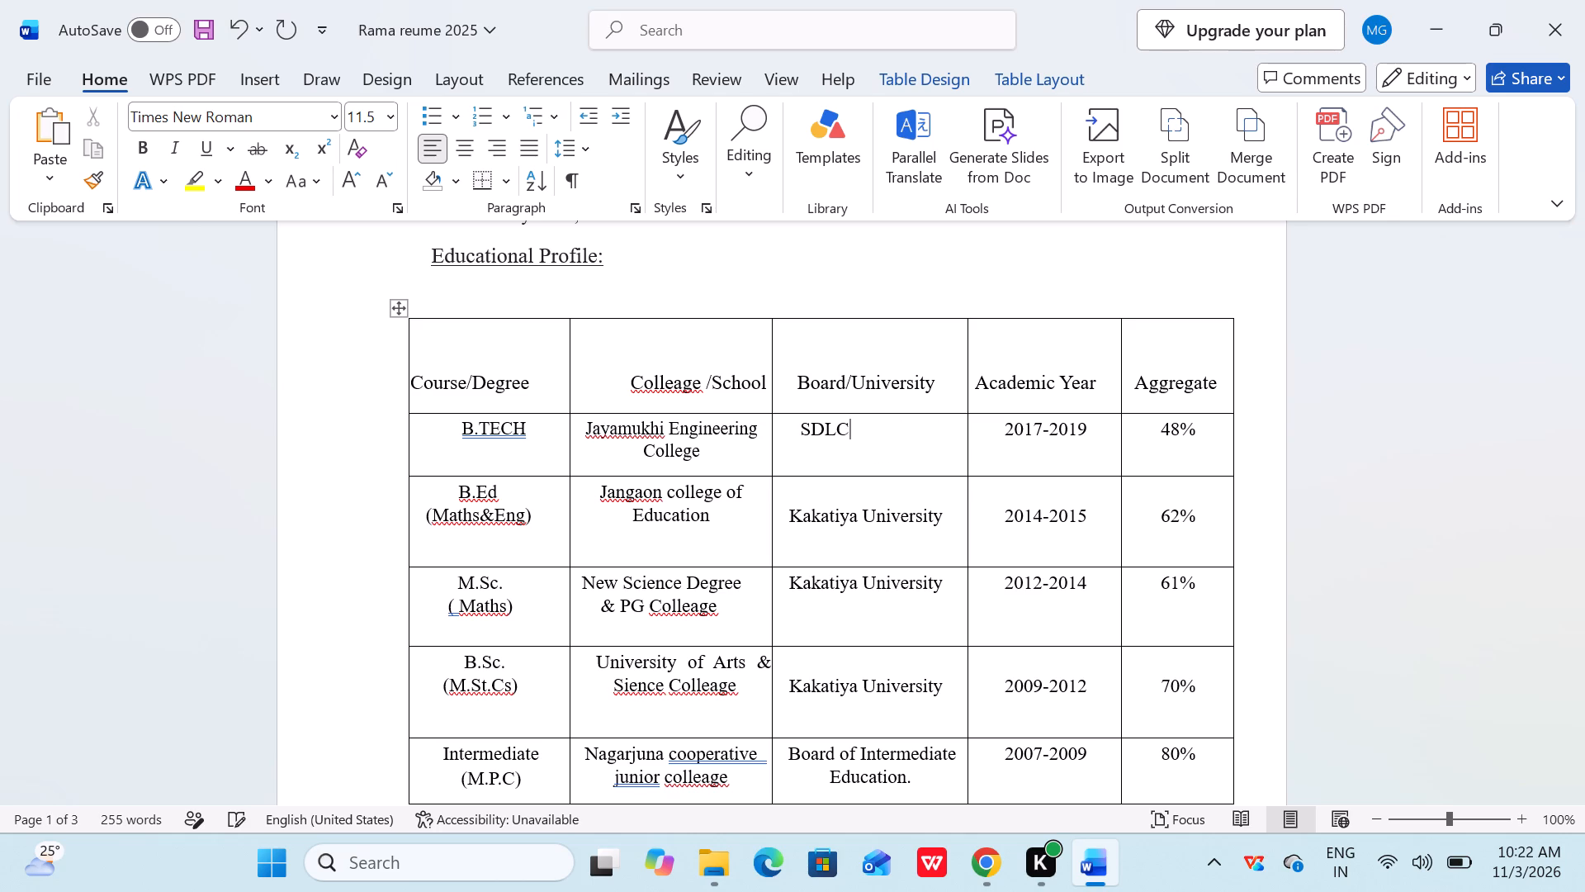
key(BackSpace)
key(BackSpace)
key(BackSpace)
key(shift+a)
text(utonoumus)
key(Left)
key(Left)
key(Left)
key(Left)
key(Left)
key(Left)
key(Left)
key(Left)
key(Left)
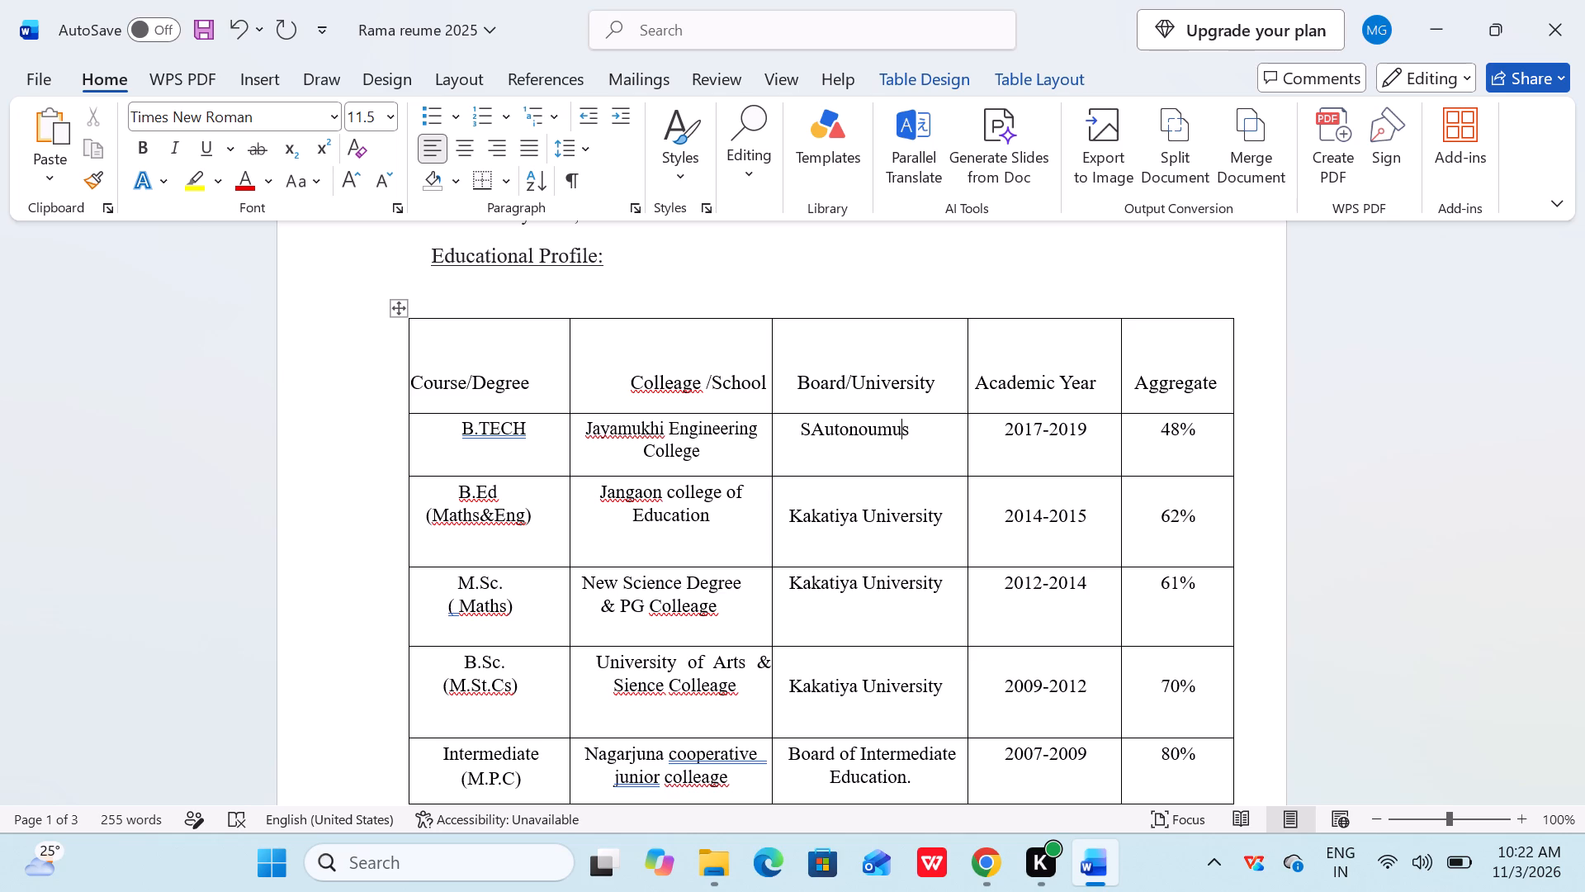
key(Left)
key(BackSpace)
Set the Academic Year in the B.TECH row to 2022-2026.
key(Right)
key(Right)
key(Right)
key(Right)
key(Right)
key(Right)
key(Right)
key(Right)
key(Right)
key(Right)
key(Right)
key(Right)
key(Right)
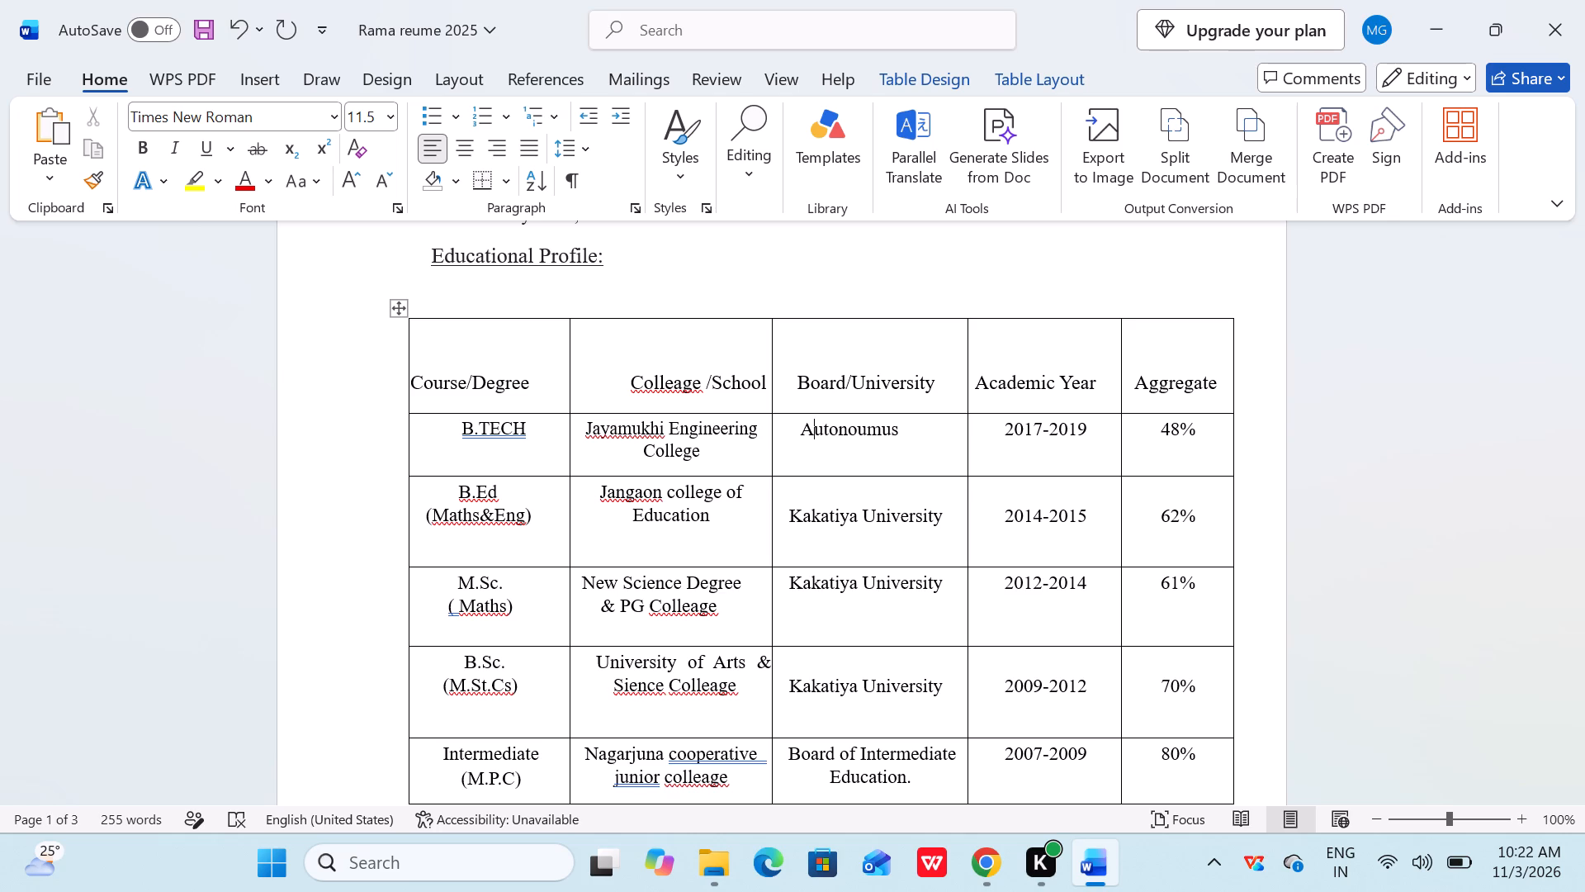
key(Right)
key(Right)
key(Right)
key(Right)
key(Right)
key(Right)
key(Right)
key(BackSpace)
key(BackSpace)
key(BackSpace)
key(BackSpace)
key(BackSpace)
key(BackSpace)
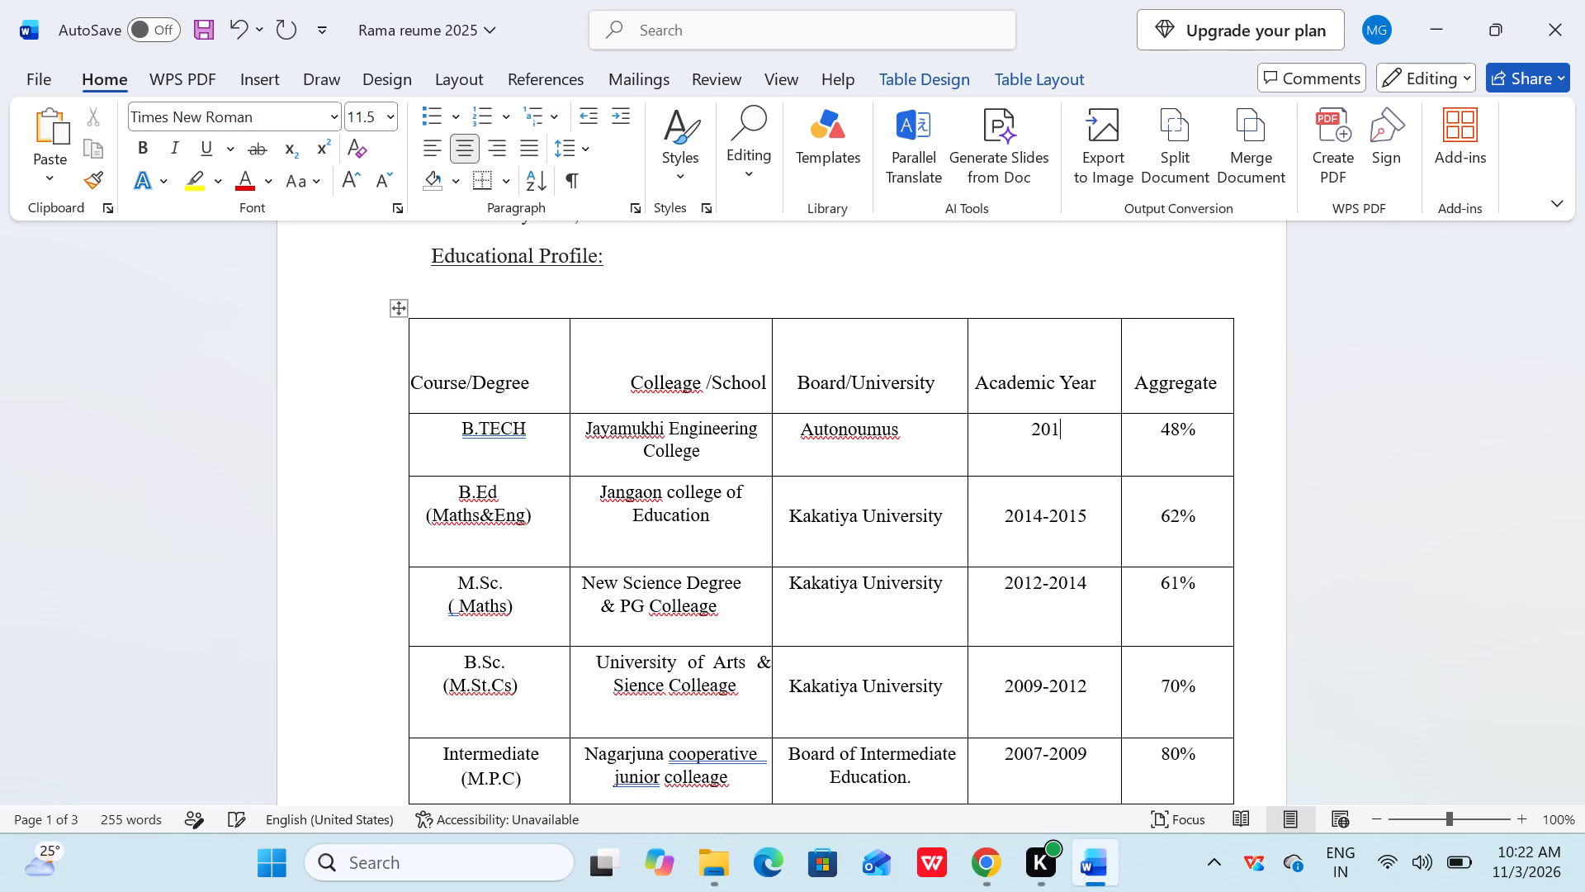
key(BackSpace)
text(22)
key(minus)
text(2-)
key(BackSpace)
text(026)
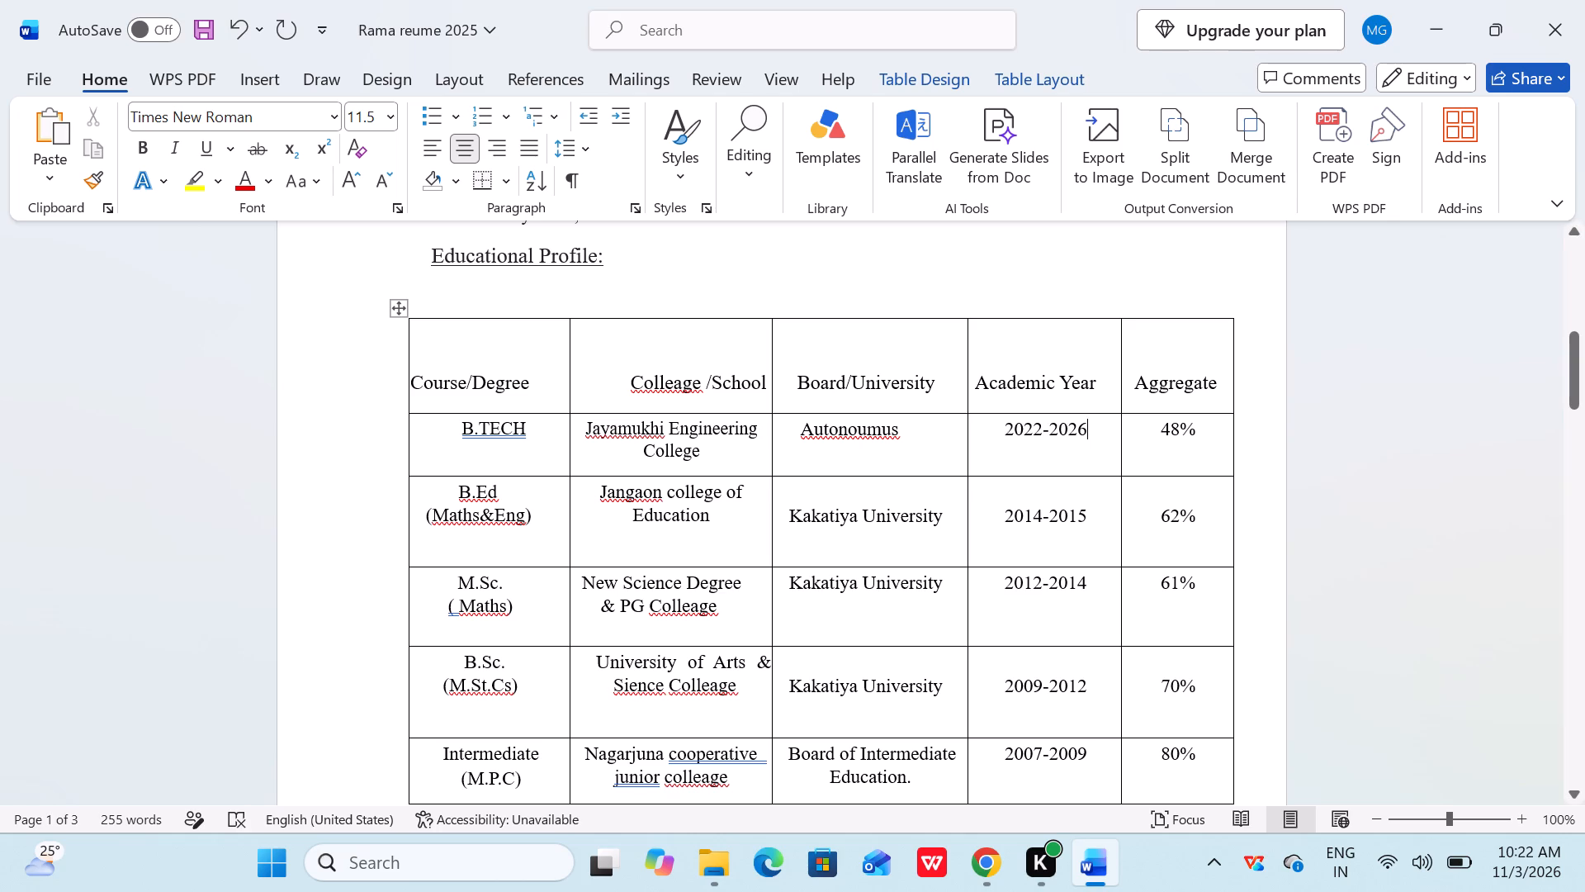
Set the Aggregate in the B.TECH row to 70%, keeping the percent sign.
click(1199, 428)
key(BackSpace)
key(BackSpace)
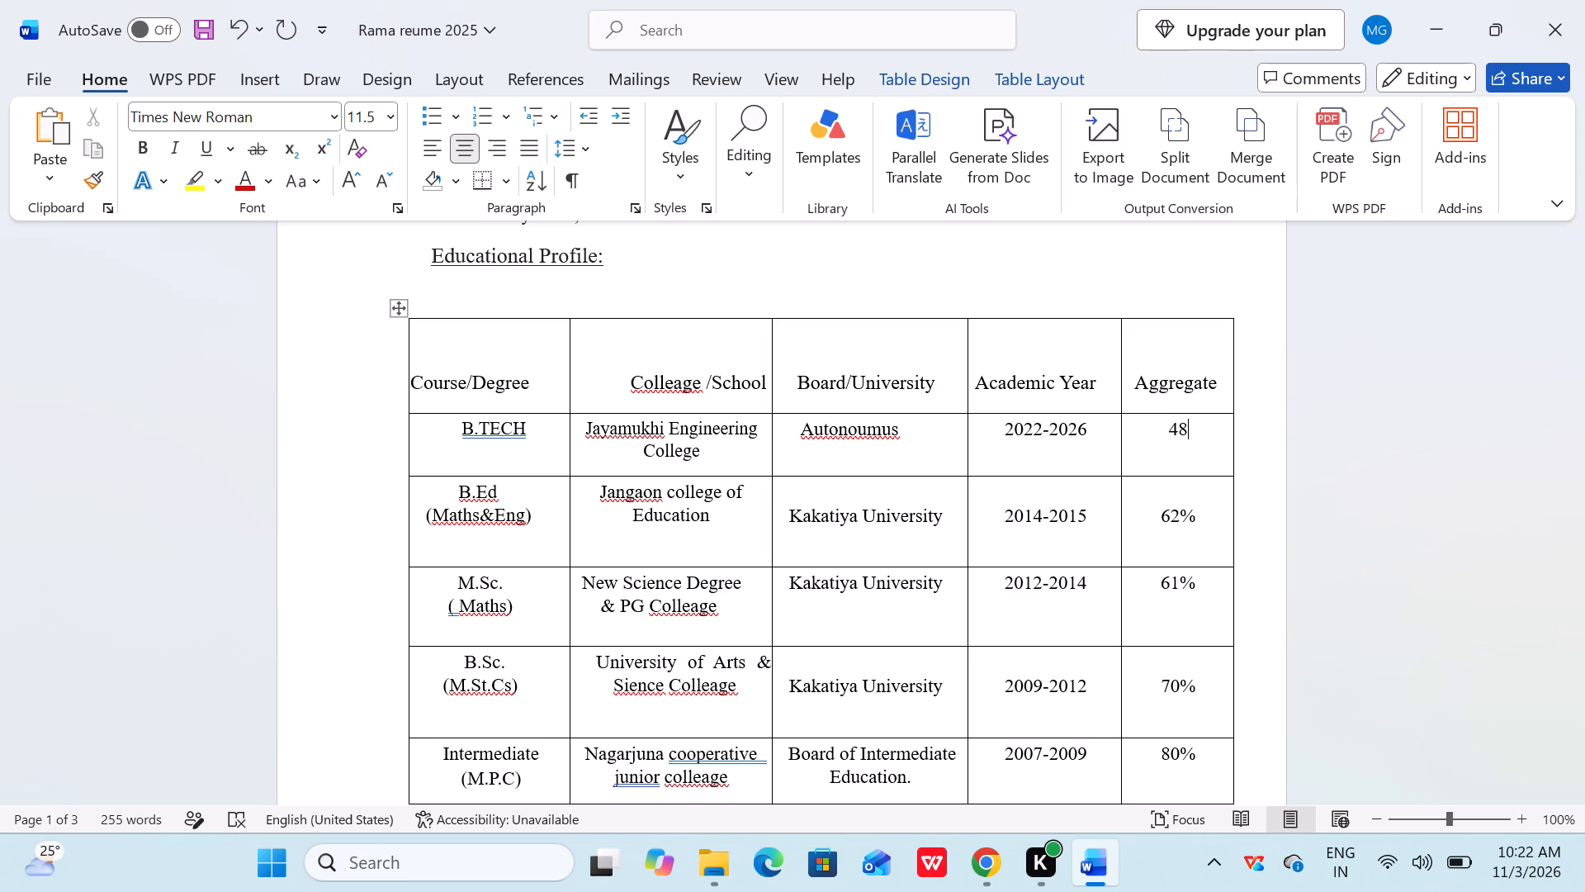
key(ctrl+z)
key(Left)
key(BackSpace)
key(BackSpace)
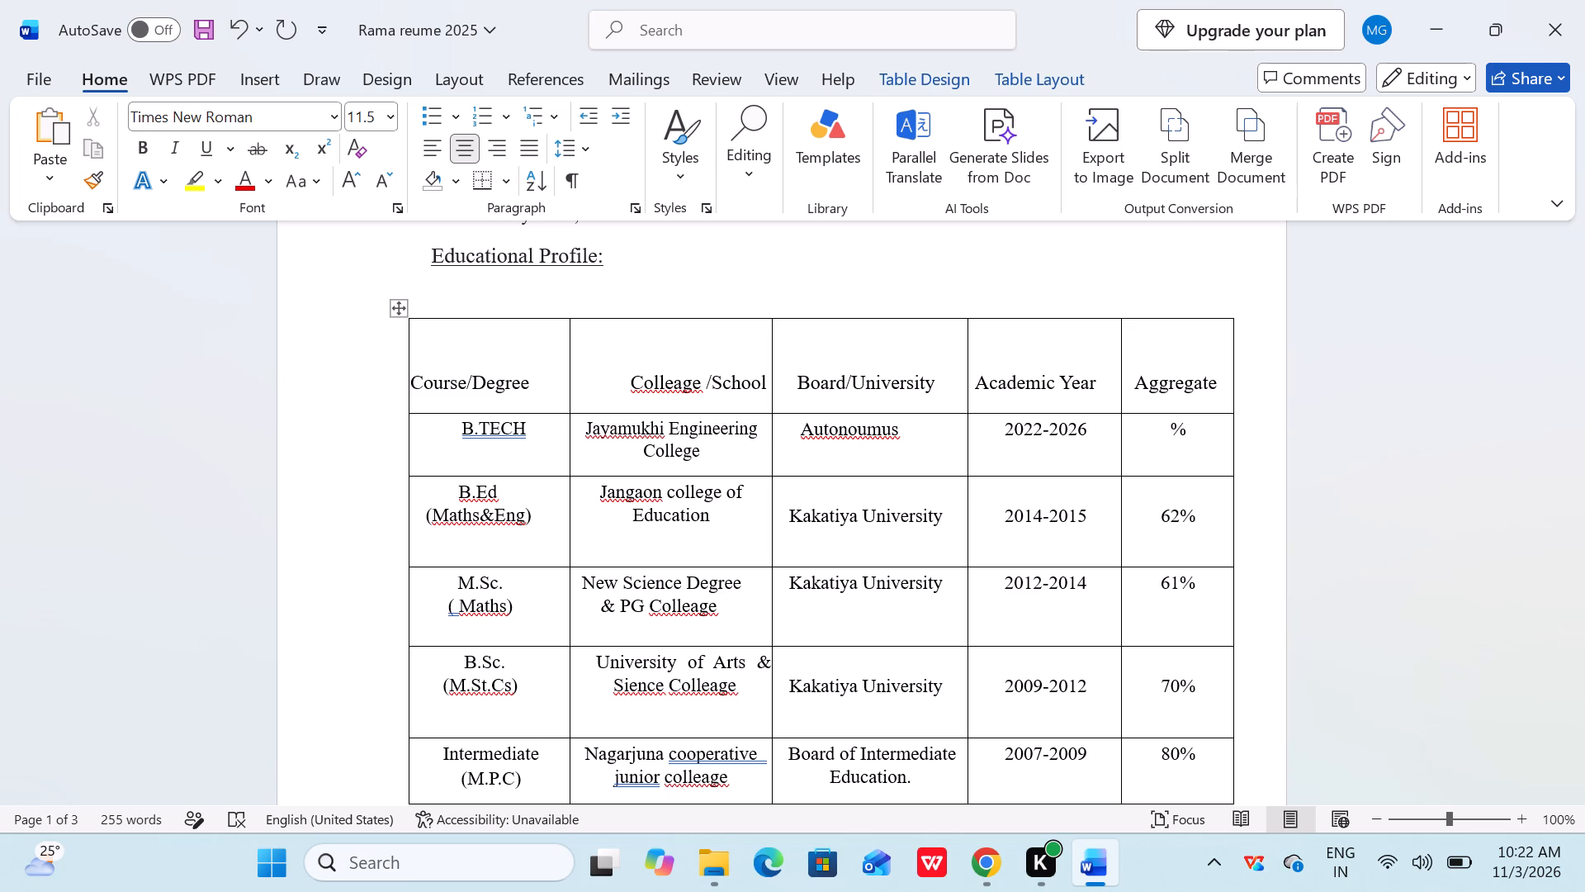
key(shift+ampersand)
key(BackSpace)
text(78)
key(BackSpace)
key(0)
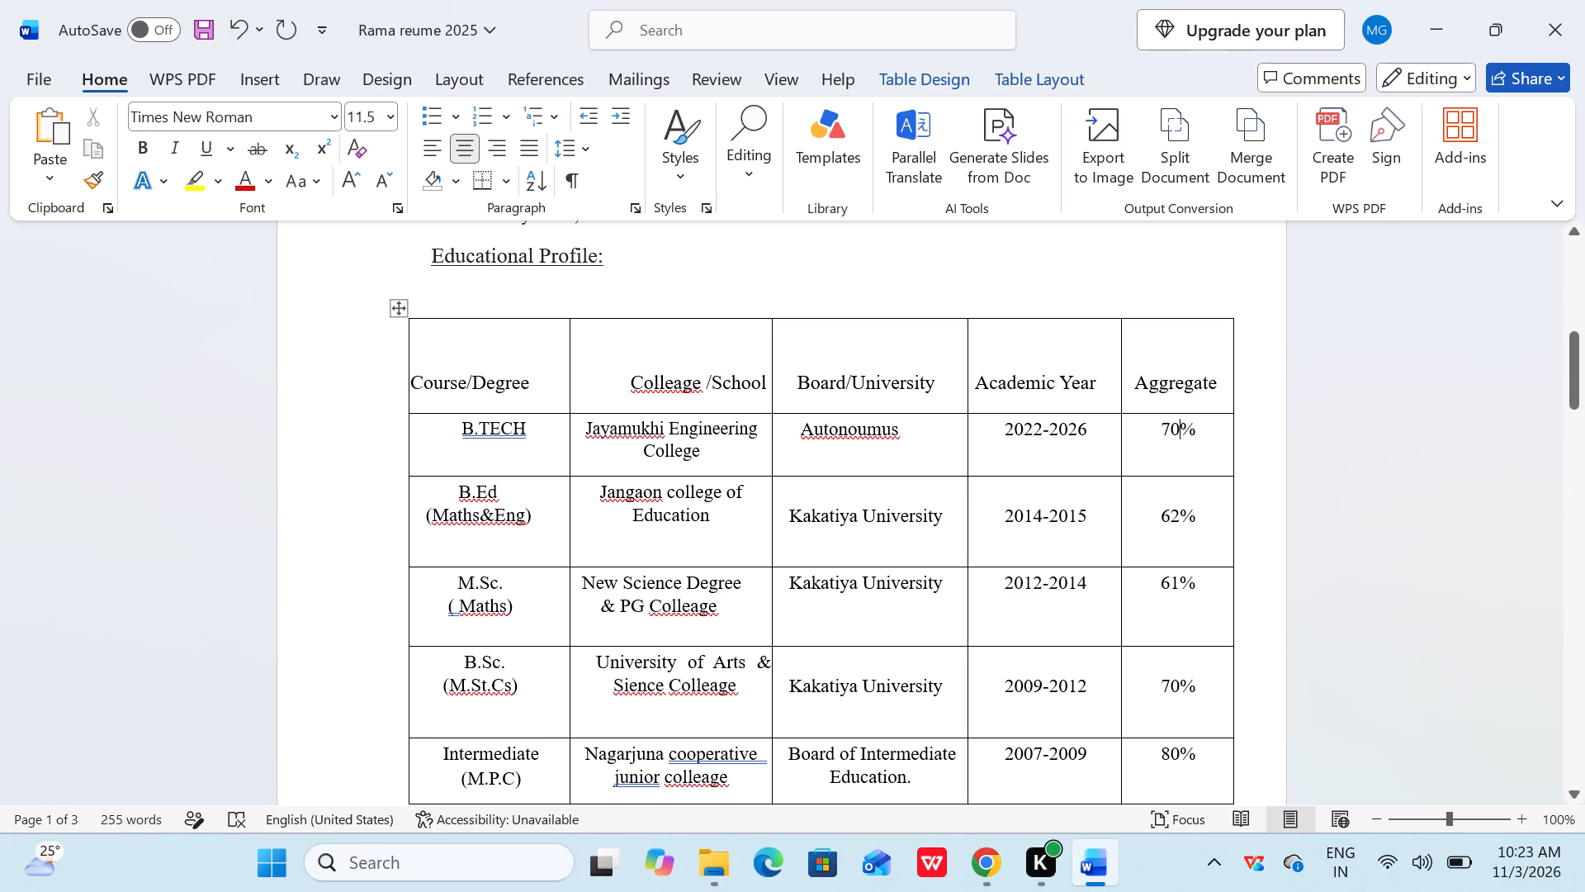
Replace the B.Ed (Maths&Eng) course entry in the second data row with Intemediate.
click(529, 519)
key(BackSpace)
key(BackSpace)
key(BackSpace)
key(BackSpace)
key(BackSpace)
key(BackSpace)
key(BackSpace)
key(BackSpace)
key(BackSpace)
key(BackSpace)
key(BackSpace)
key(BackSpace)
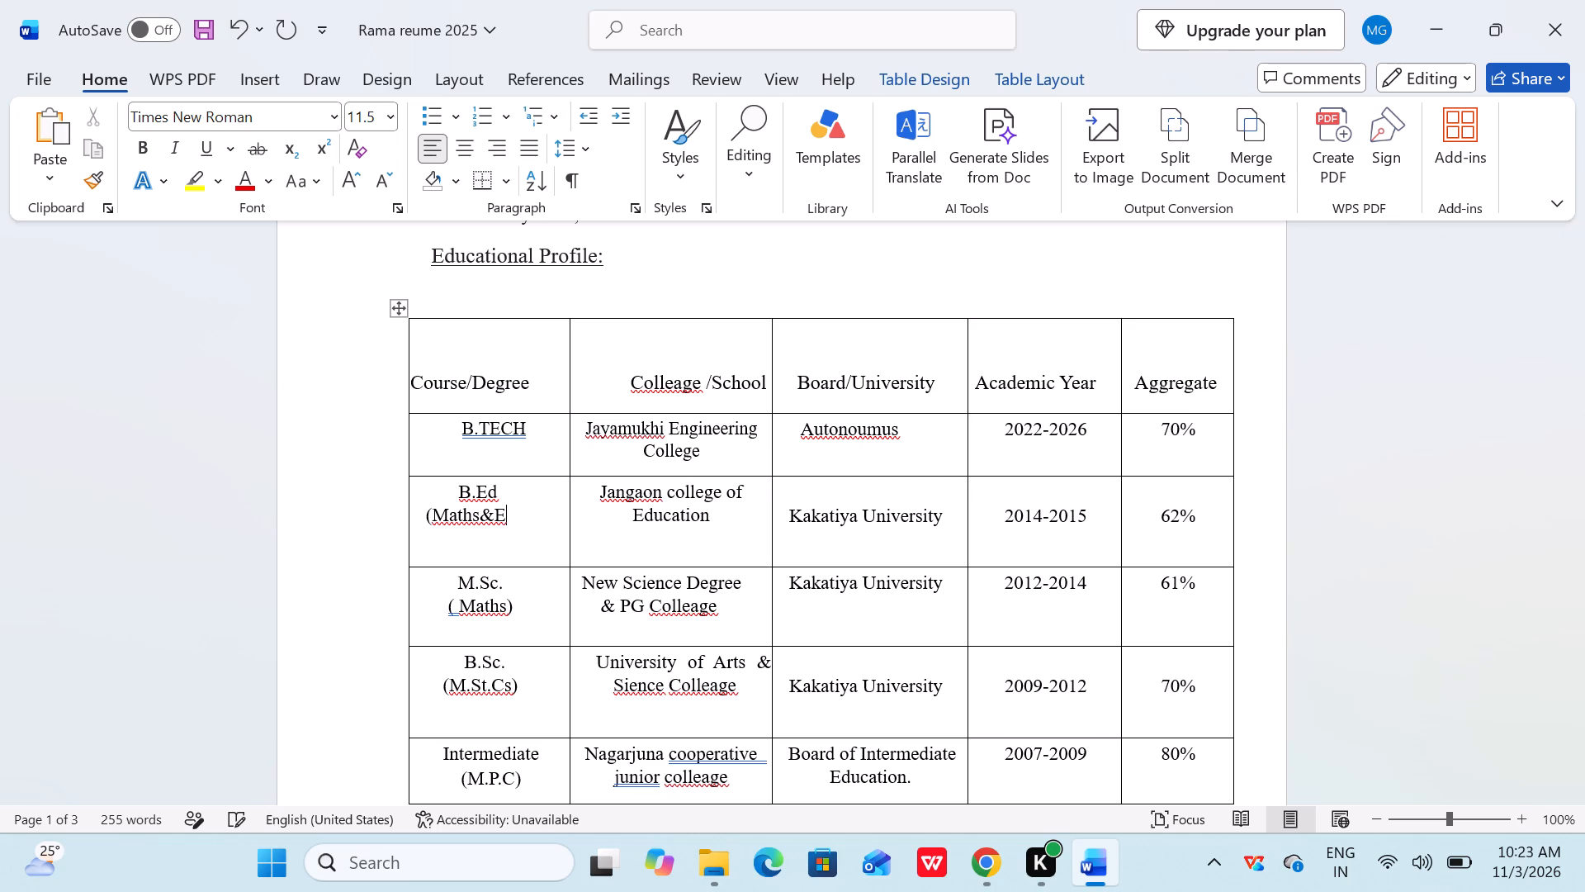
key(BackSpace)
key(BackSpace)
key(BackSpace)
key(BackSpace)
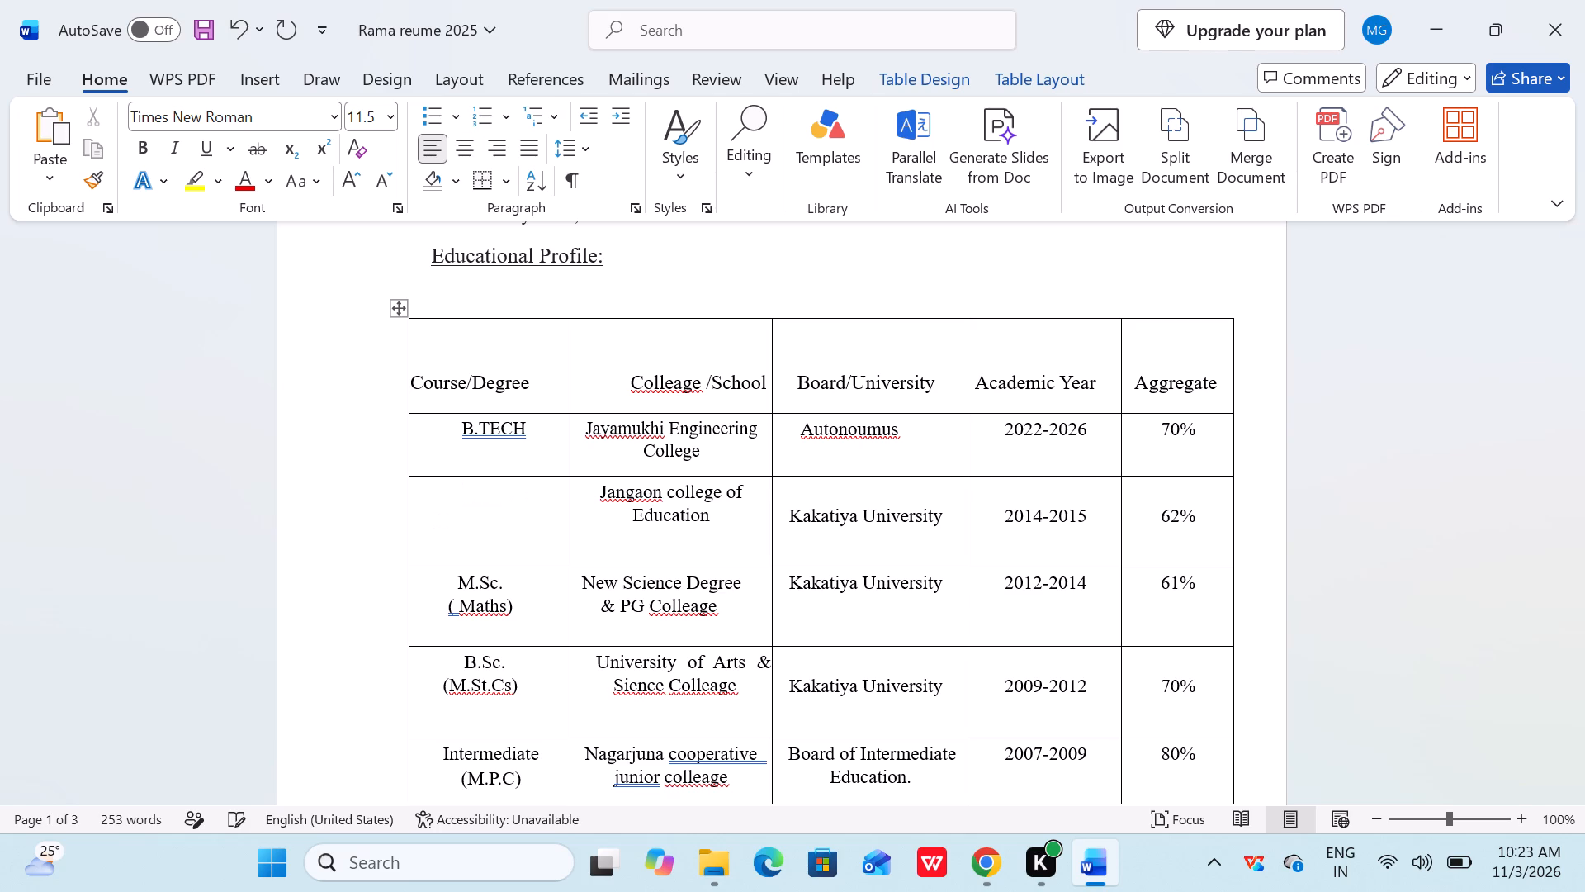
key(ctrl+z)
key(shift+i)
text(nte)
text(mediate)
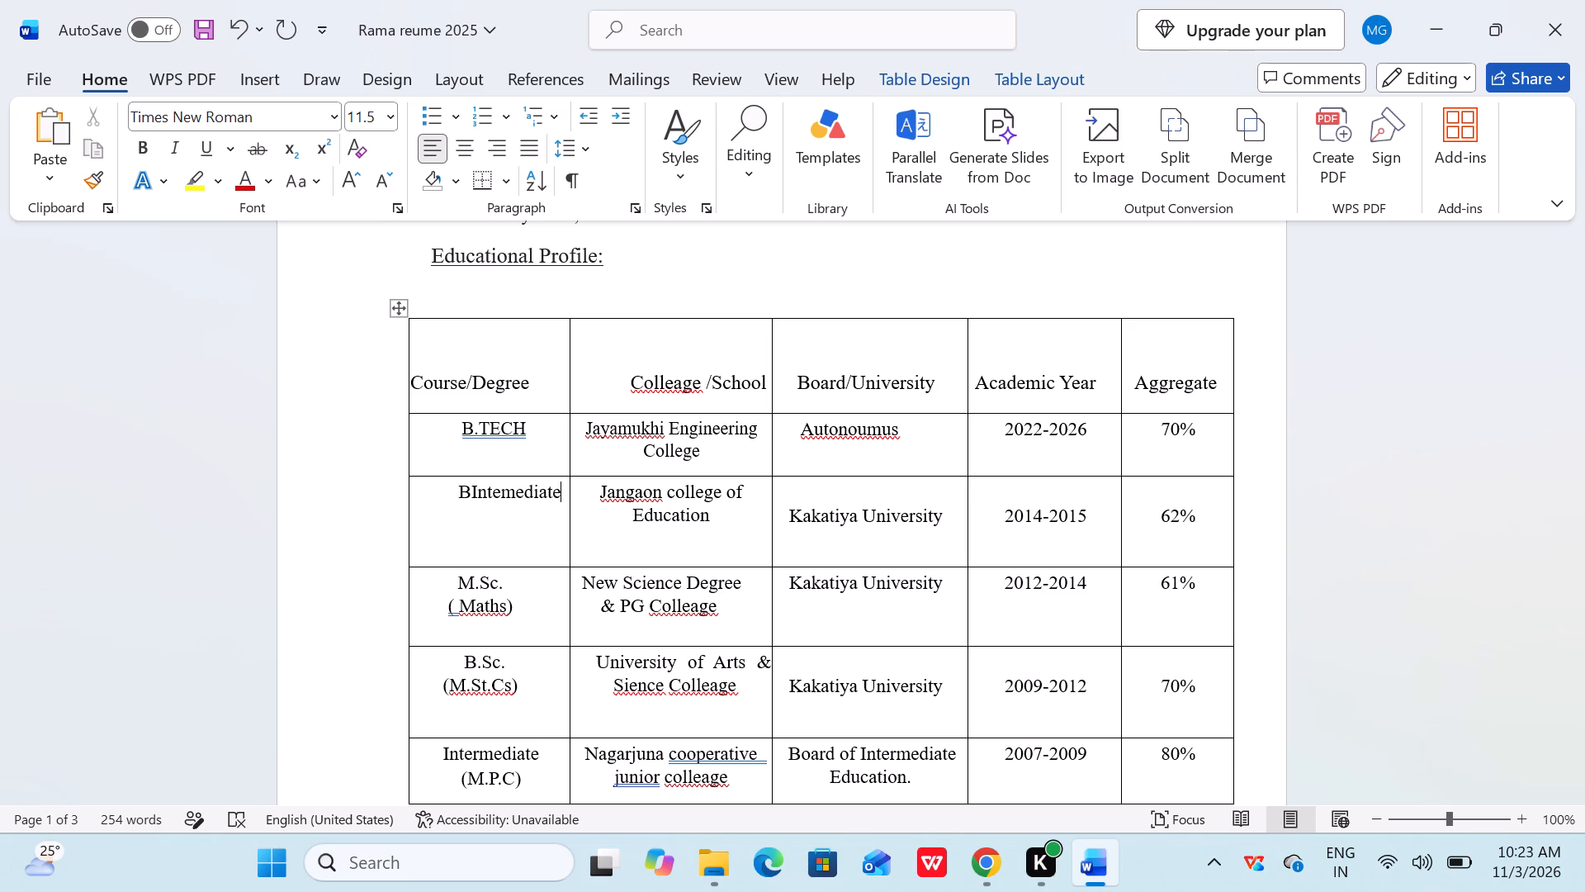
key(Left)
key(Left)
key(Left)
key(Left)
key(Left)
key(Left)
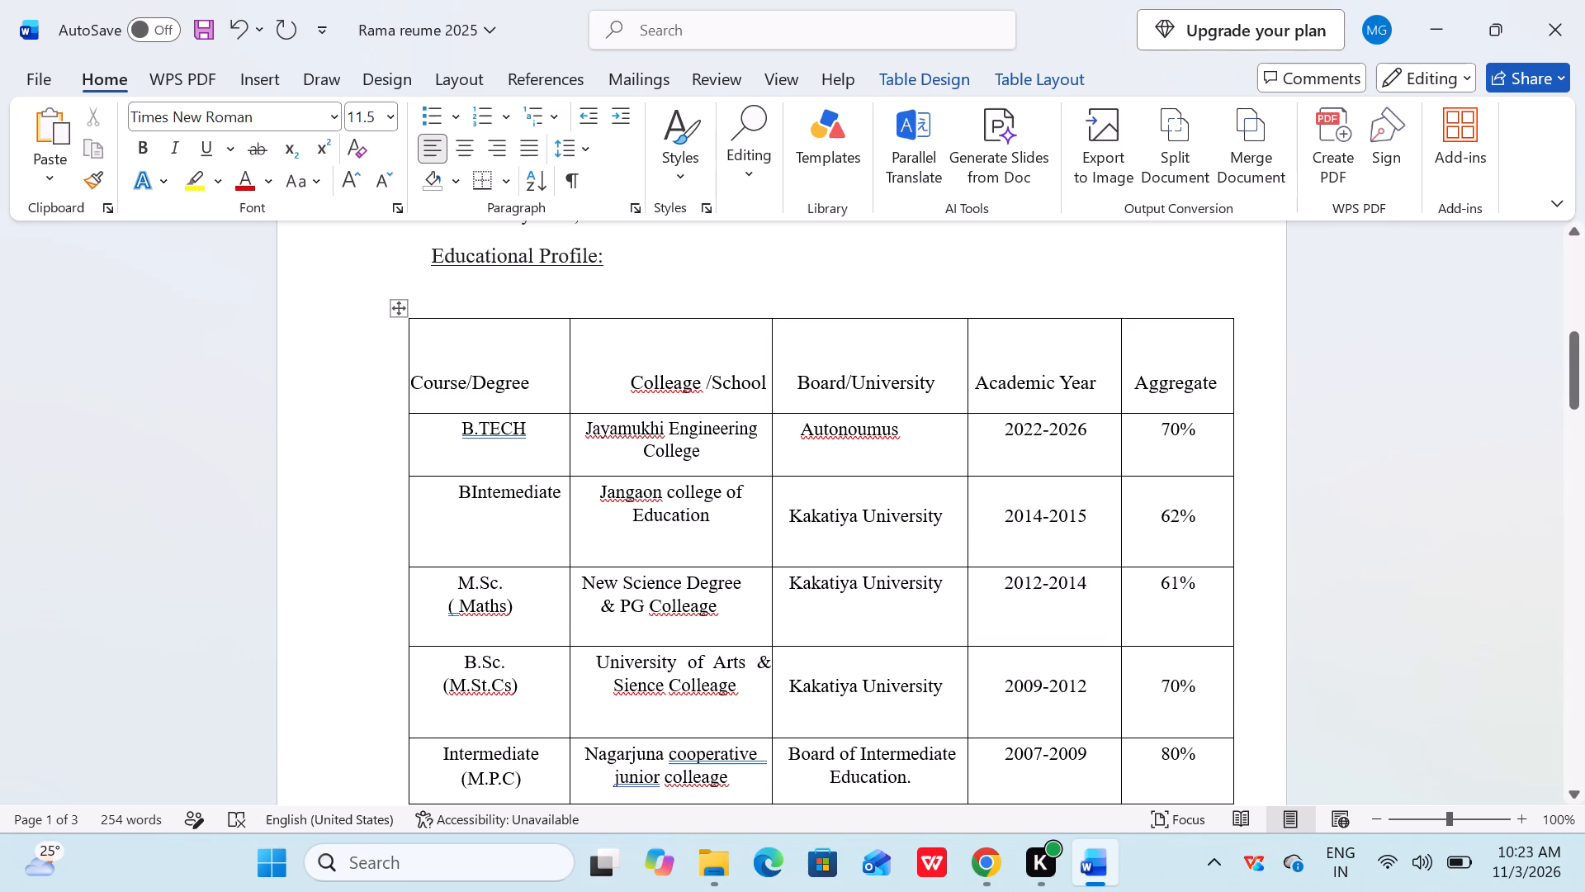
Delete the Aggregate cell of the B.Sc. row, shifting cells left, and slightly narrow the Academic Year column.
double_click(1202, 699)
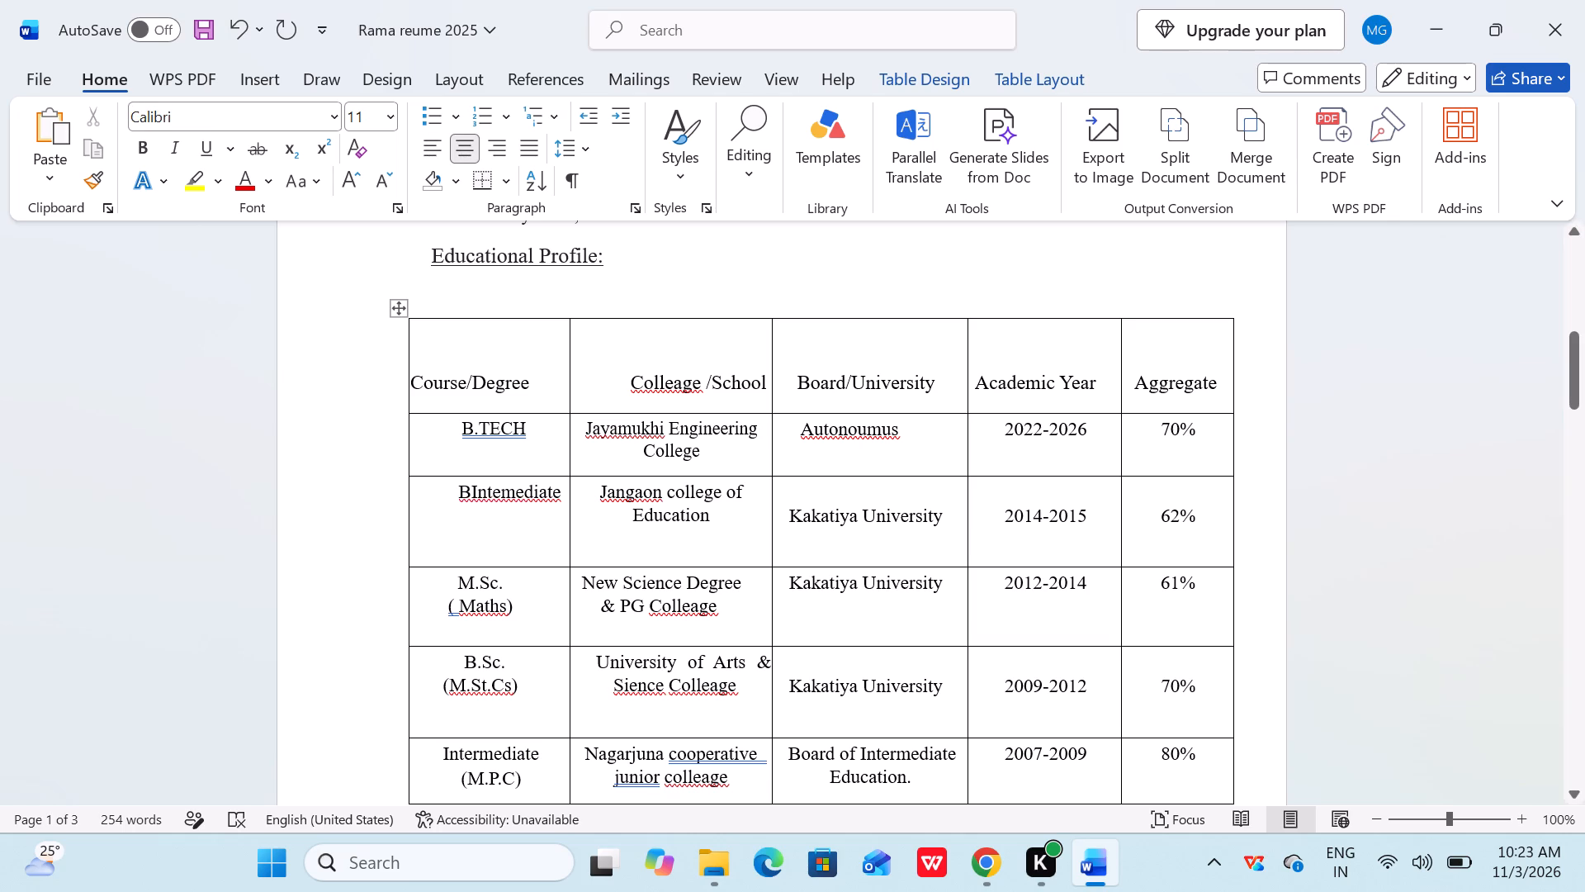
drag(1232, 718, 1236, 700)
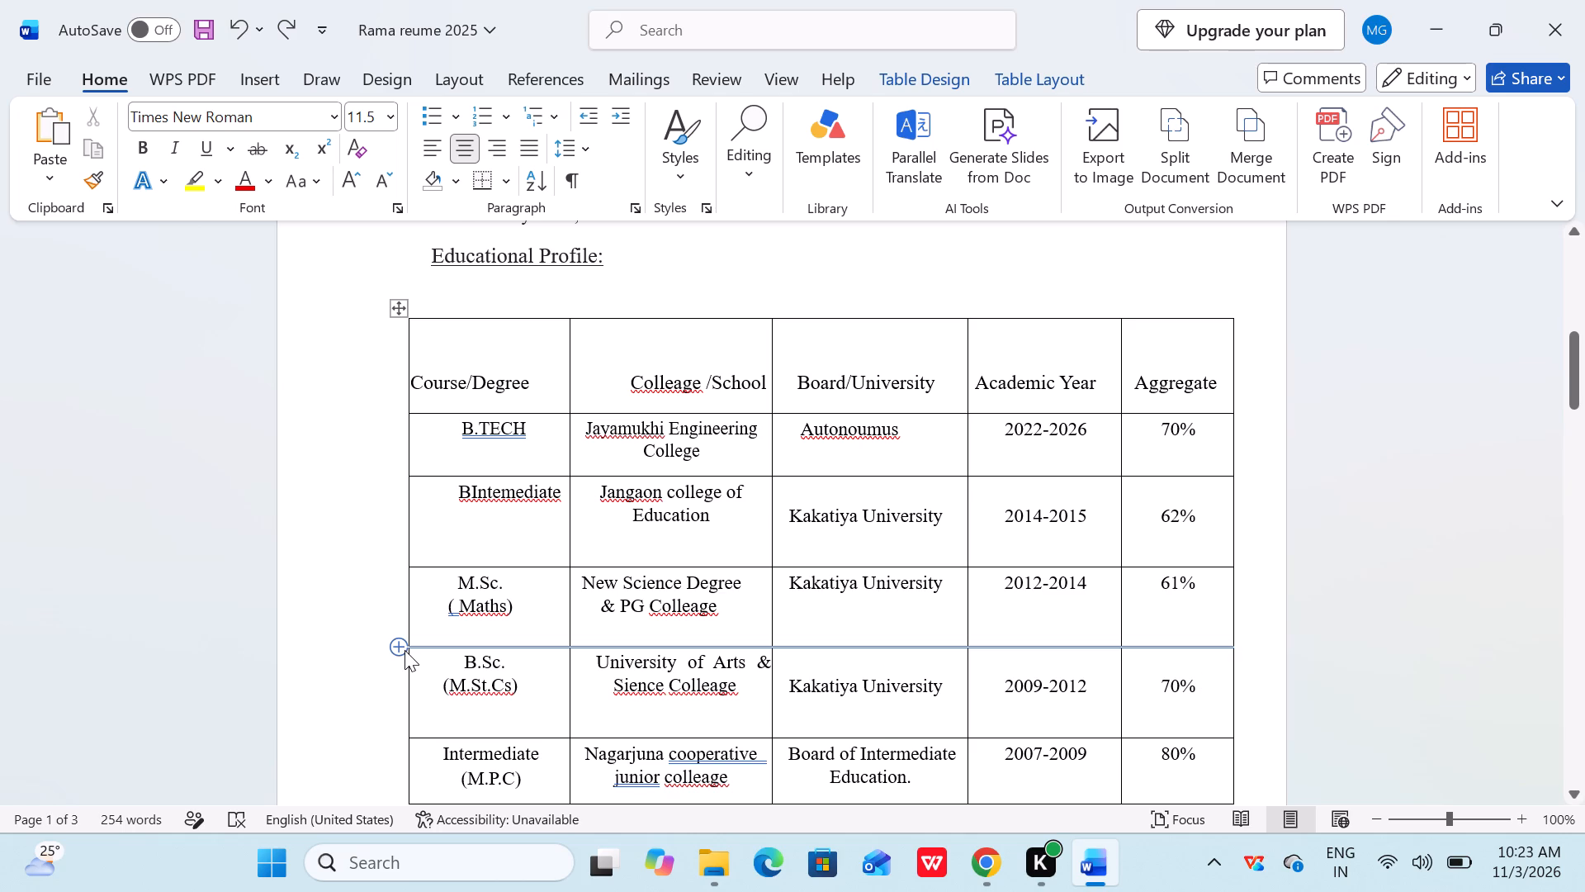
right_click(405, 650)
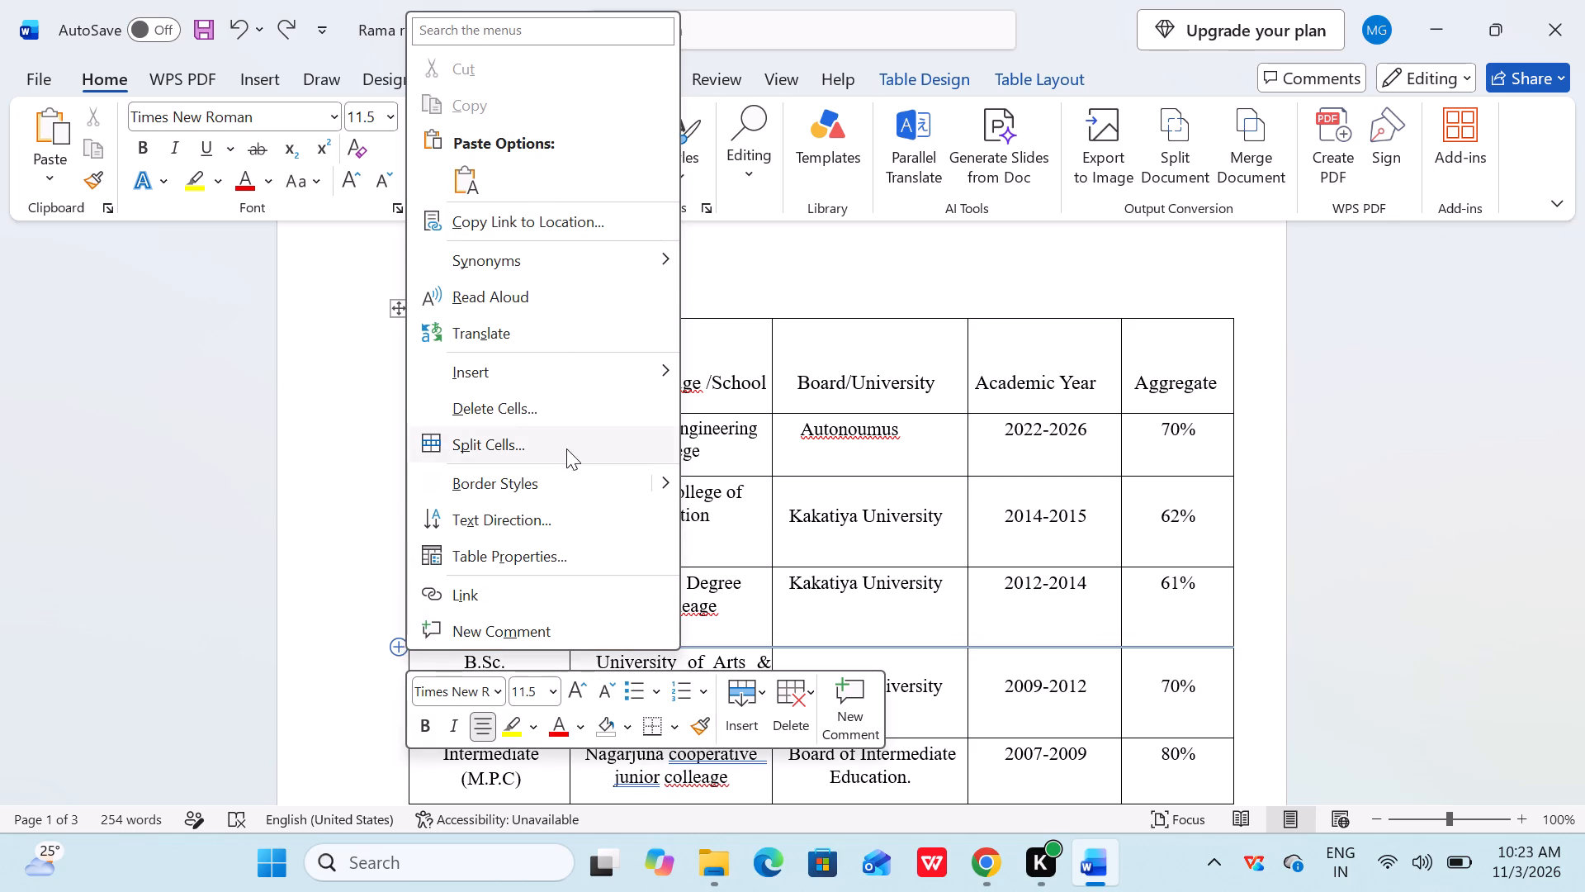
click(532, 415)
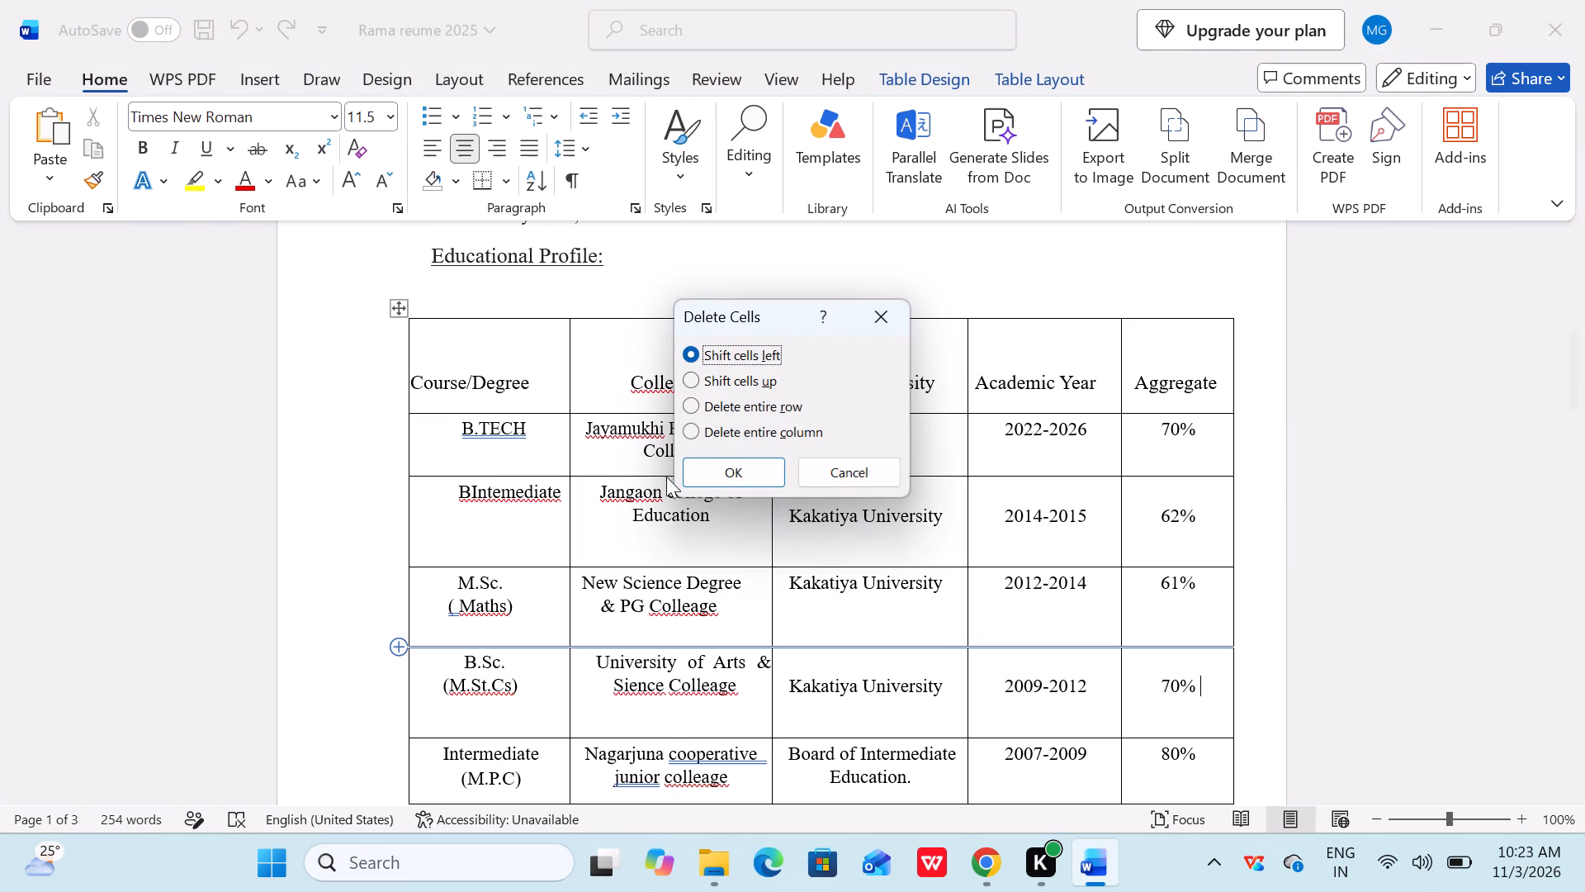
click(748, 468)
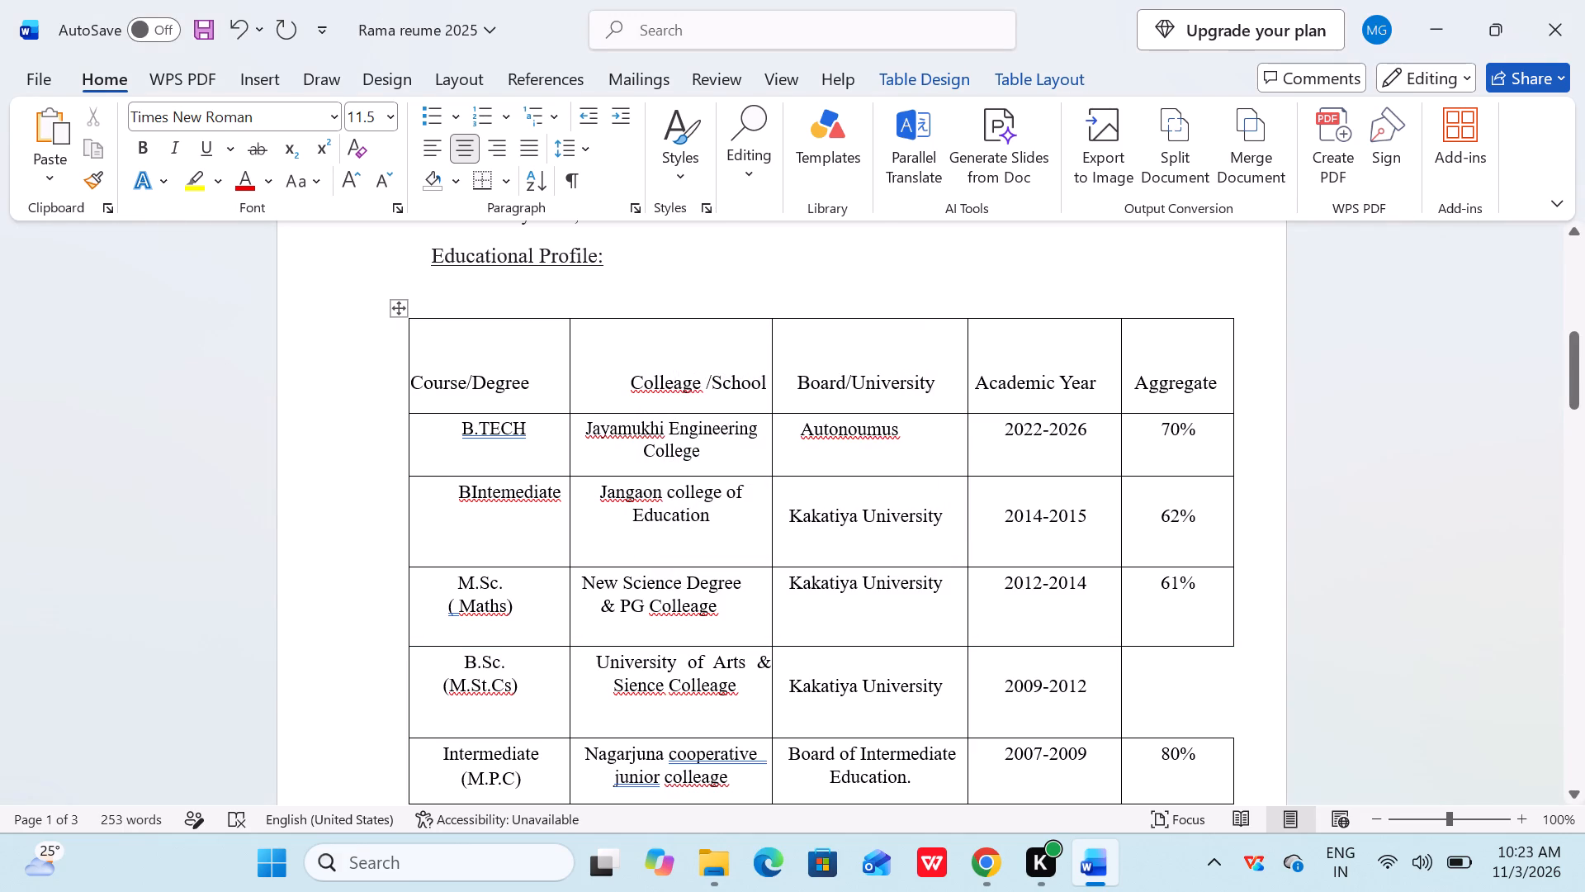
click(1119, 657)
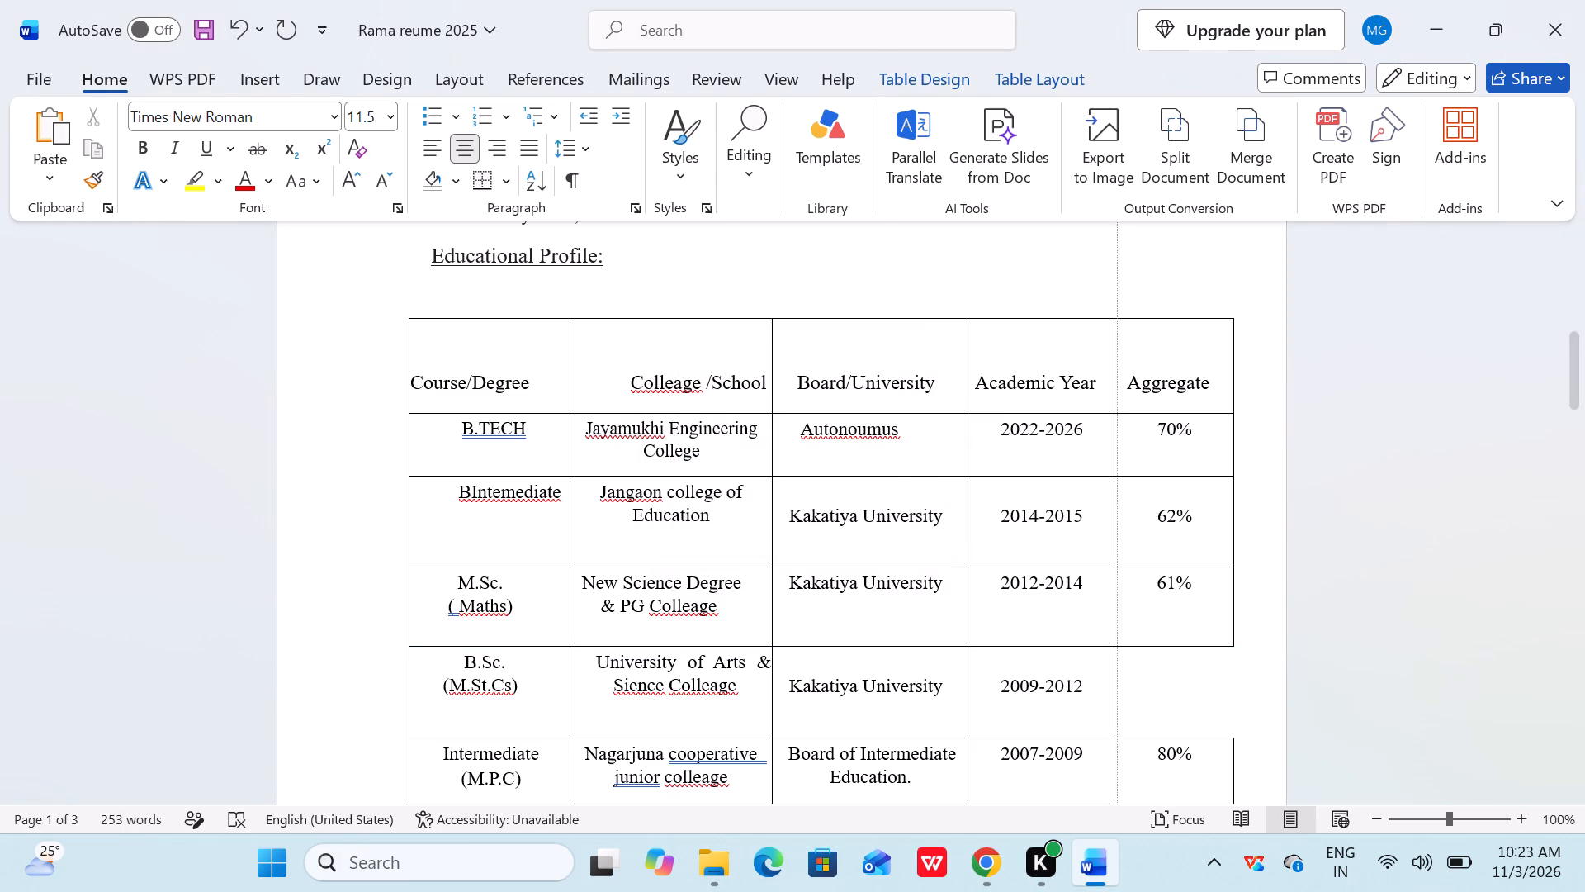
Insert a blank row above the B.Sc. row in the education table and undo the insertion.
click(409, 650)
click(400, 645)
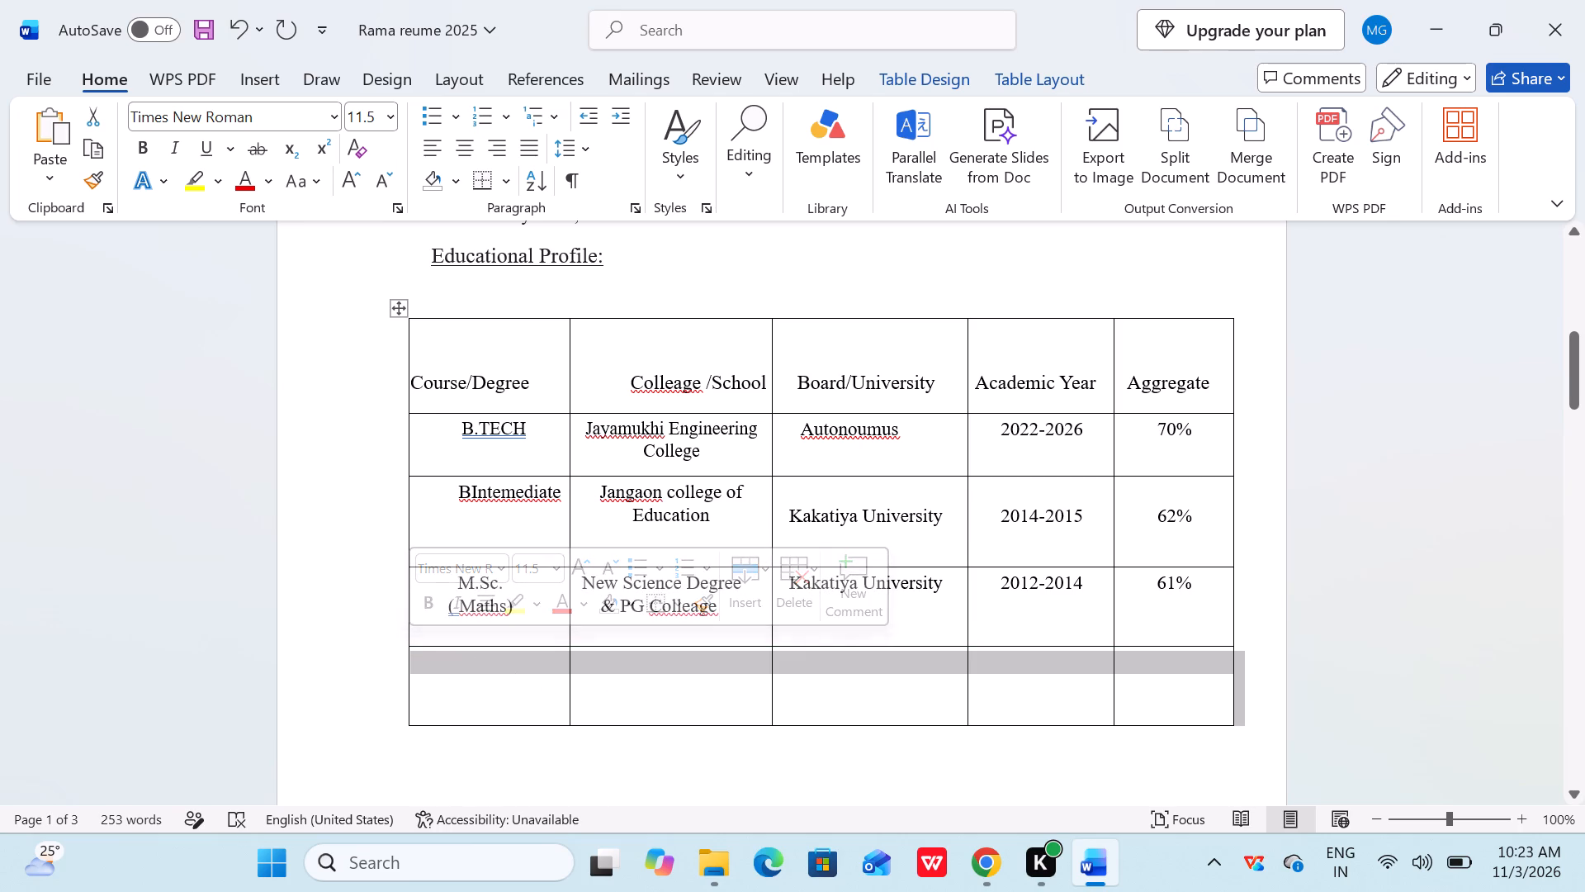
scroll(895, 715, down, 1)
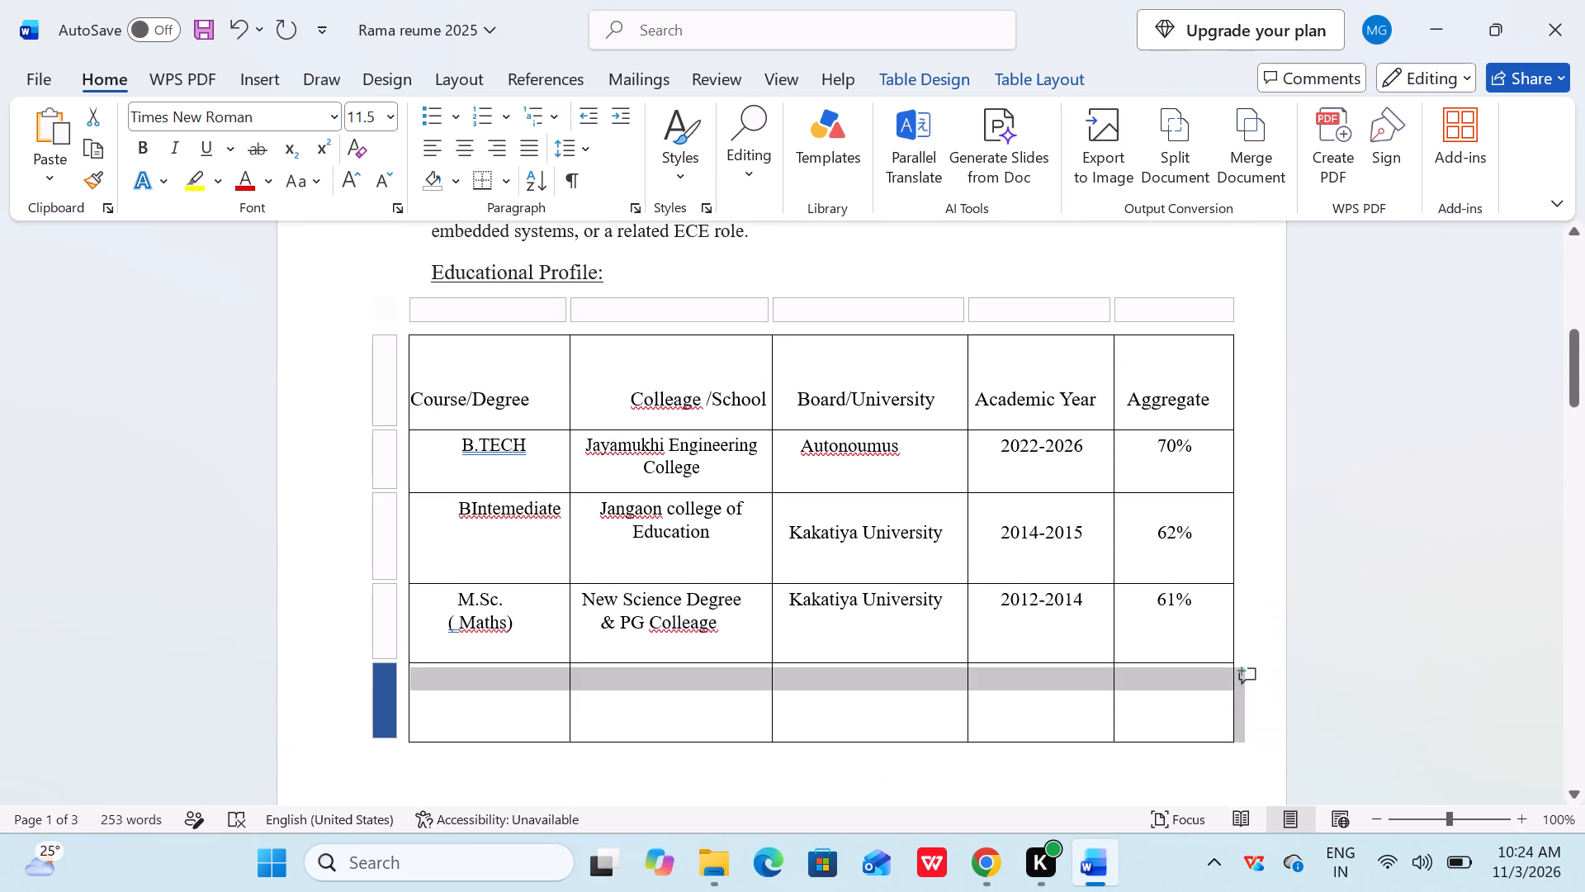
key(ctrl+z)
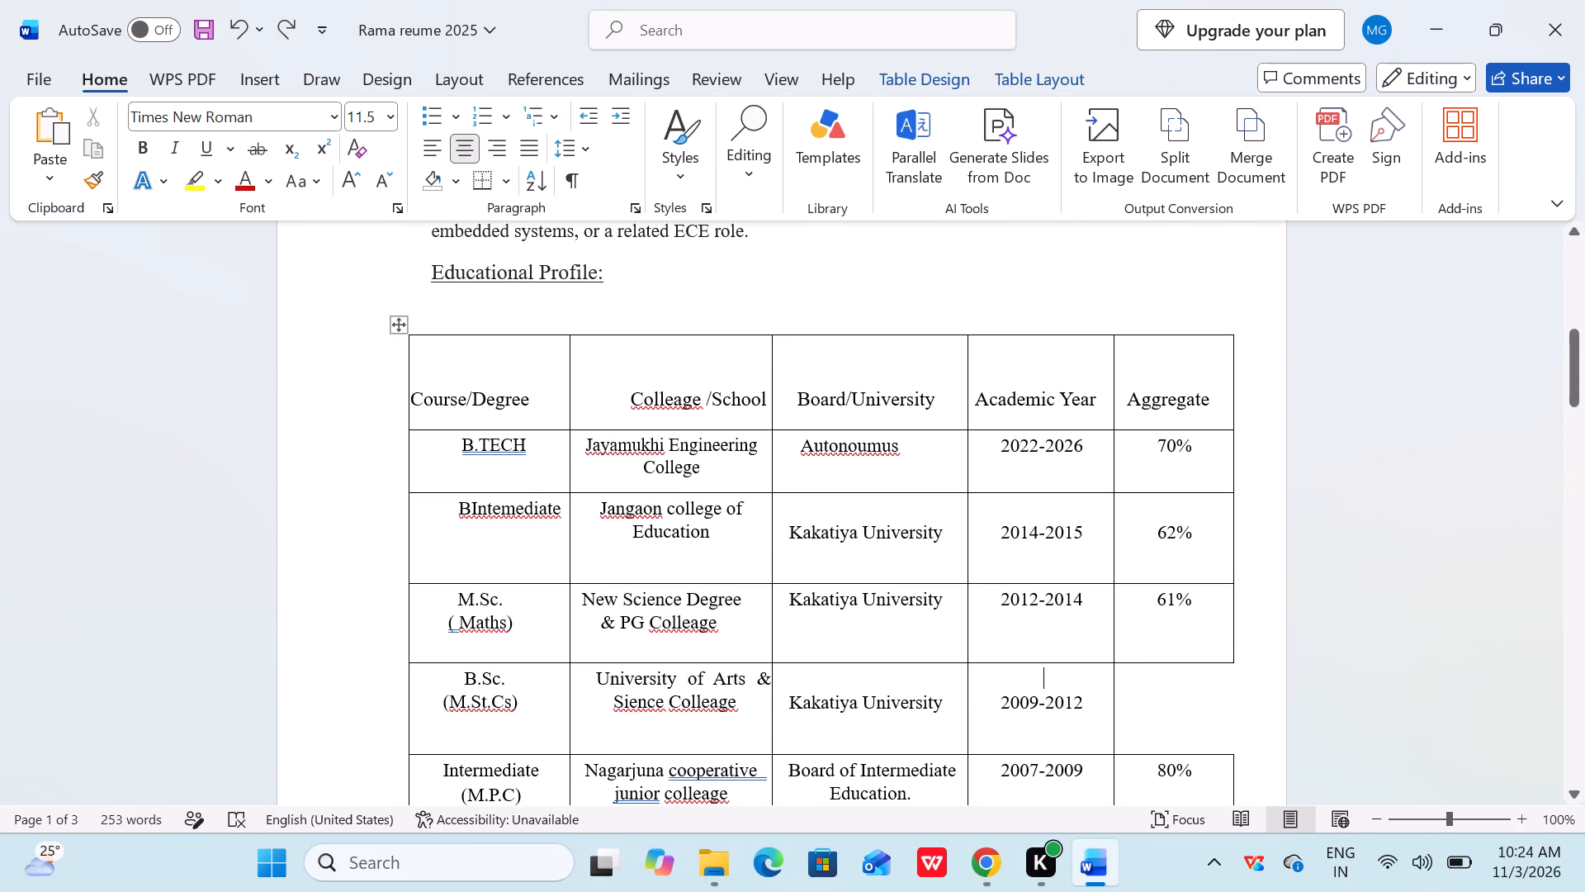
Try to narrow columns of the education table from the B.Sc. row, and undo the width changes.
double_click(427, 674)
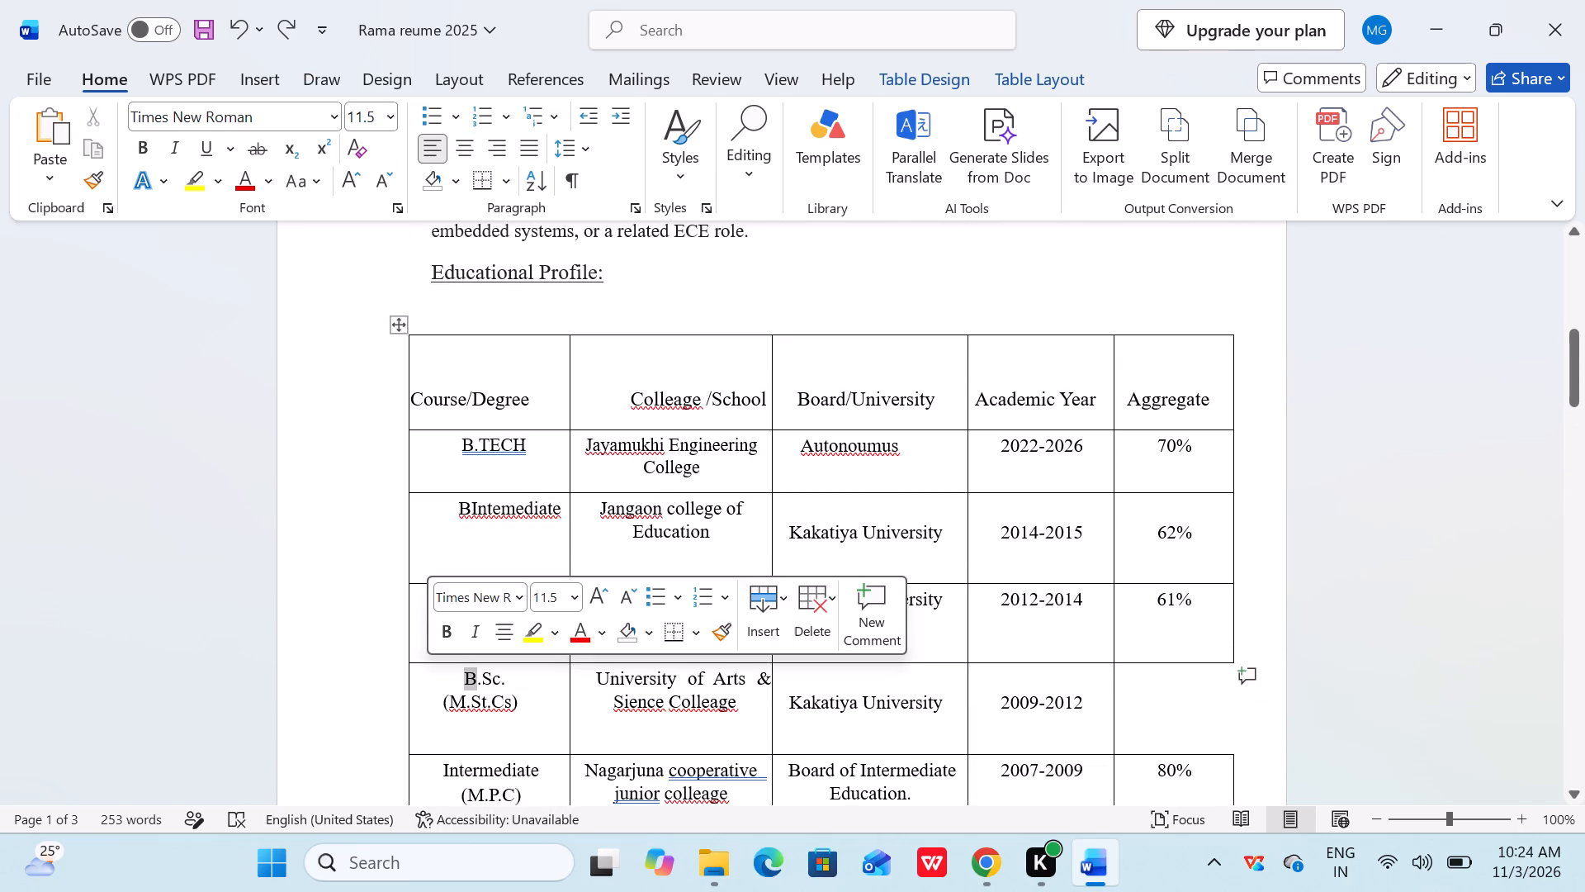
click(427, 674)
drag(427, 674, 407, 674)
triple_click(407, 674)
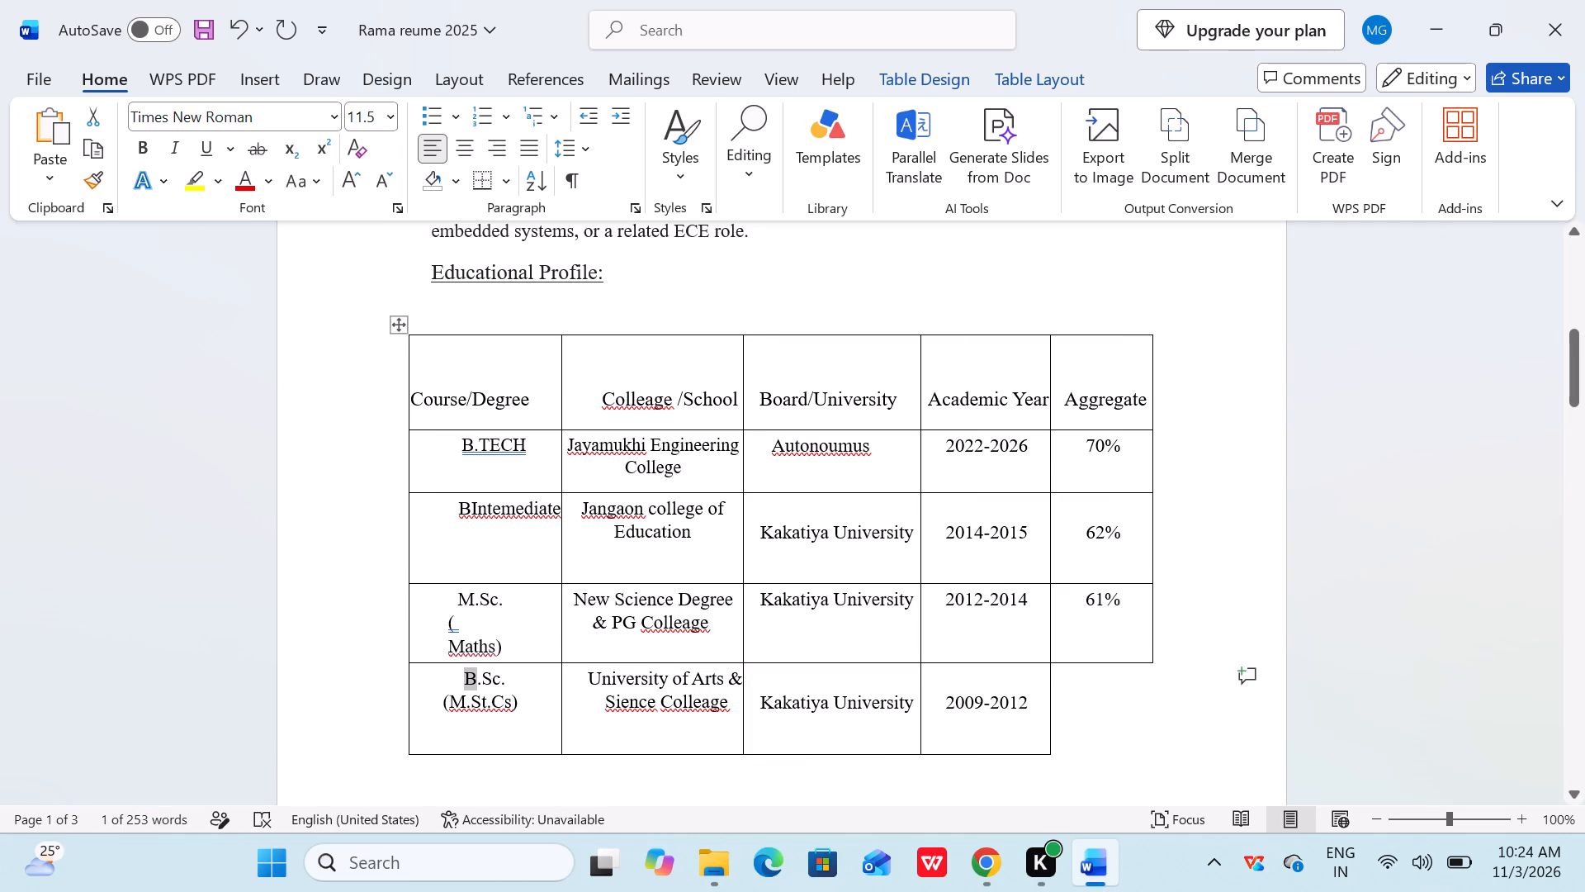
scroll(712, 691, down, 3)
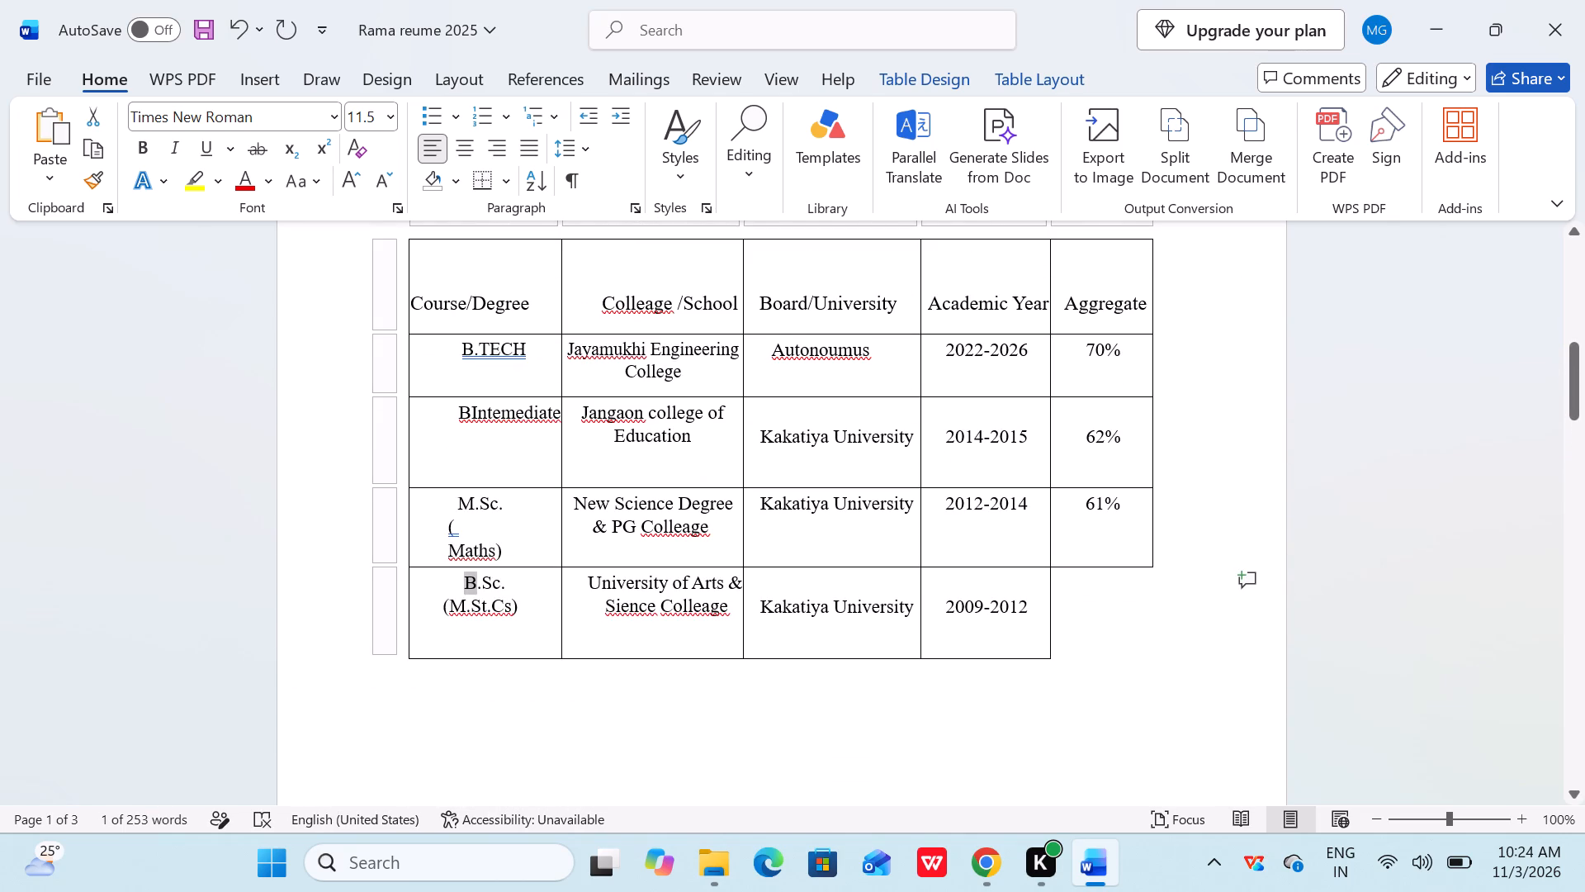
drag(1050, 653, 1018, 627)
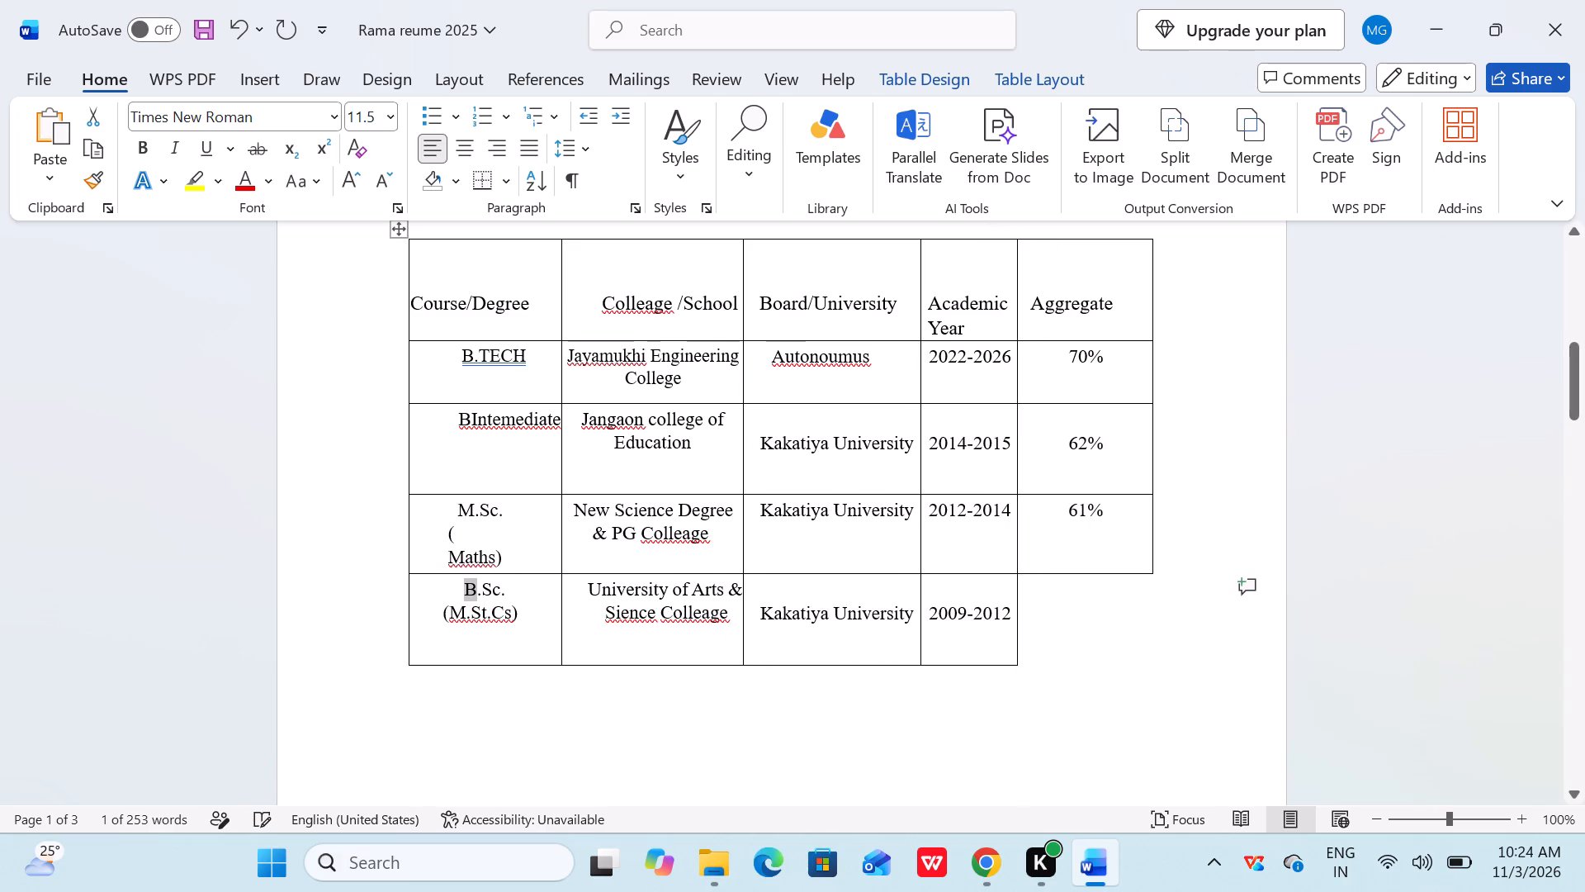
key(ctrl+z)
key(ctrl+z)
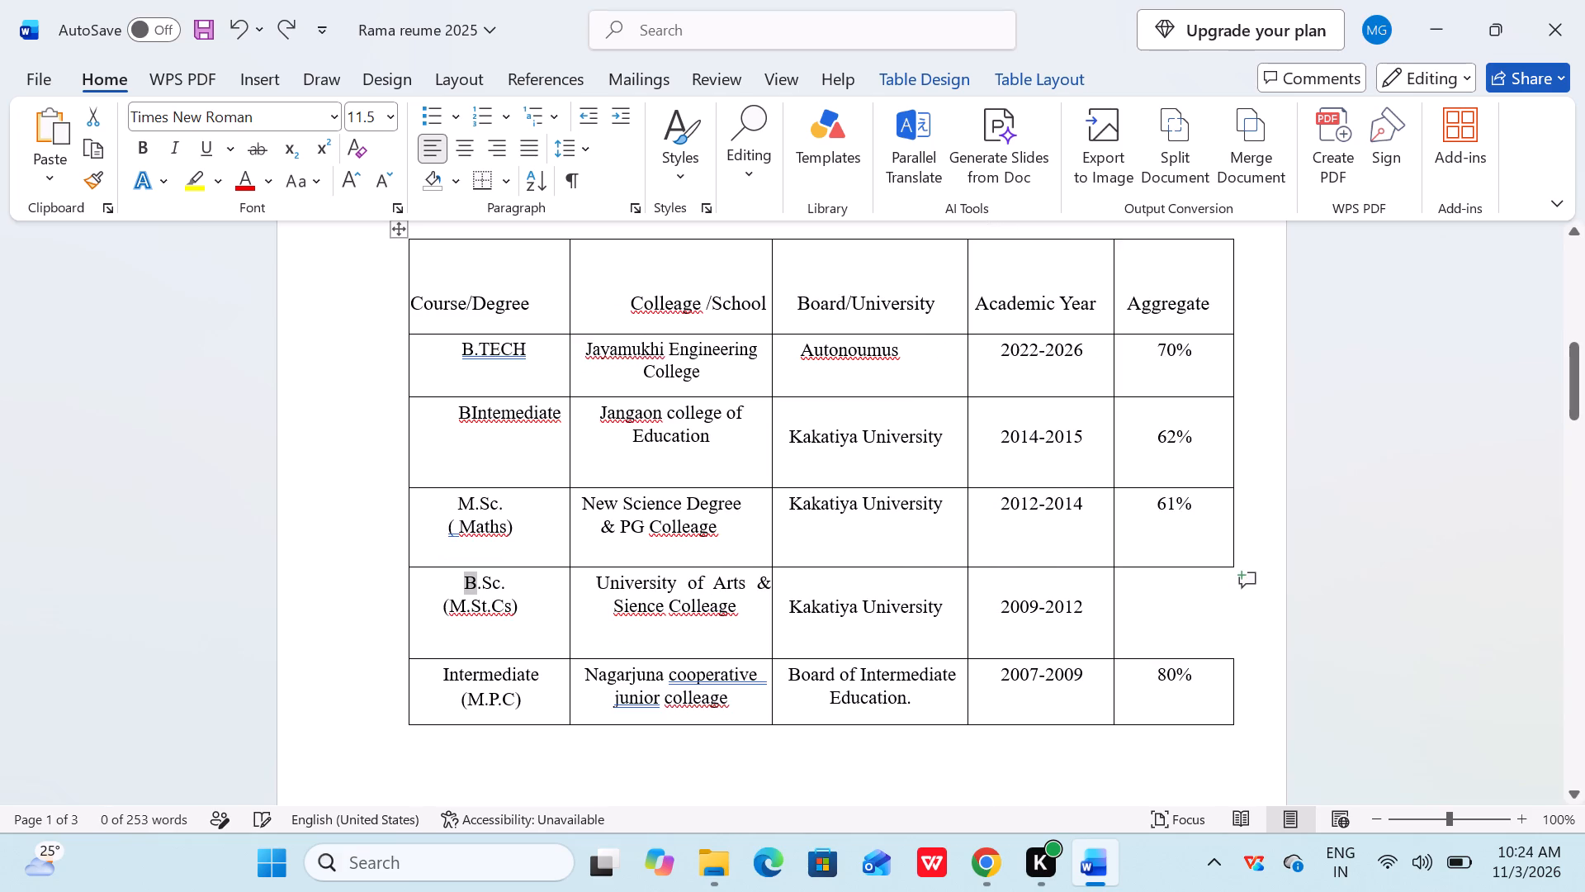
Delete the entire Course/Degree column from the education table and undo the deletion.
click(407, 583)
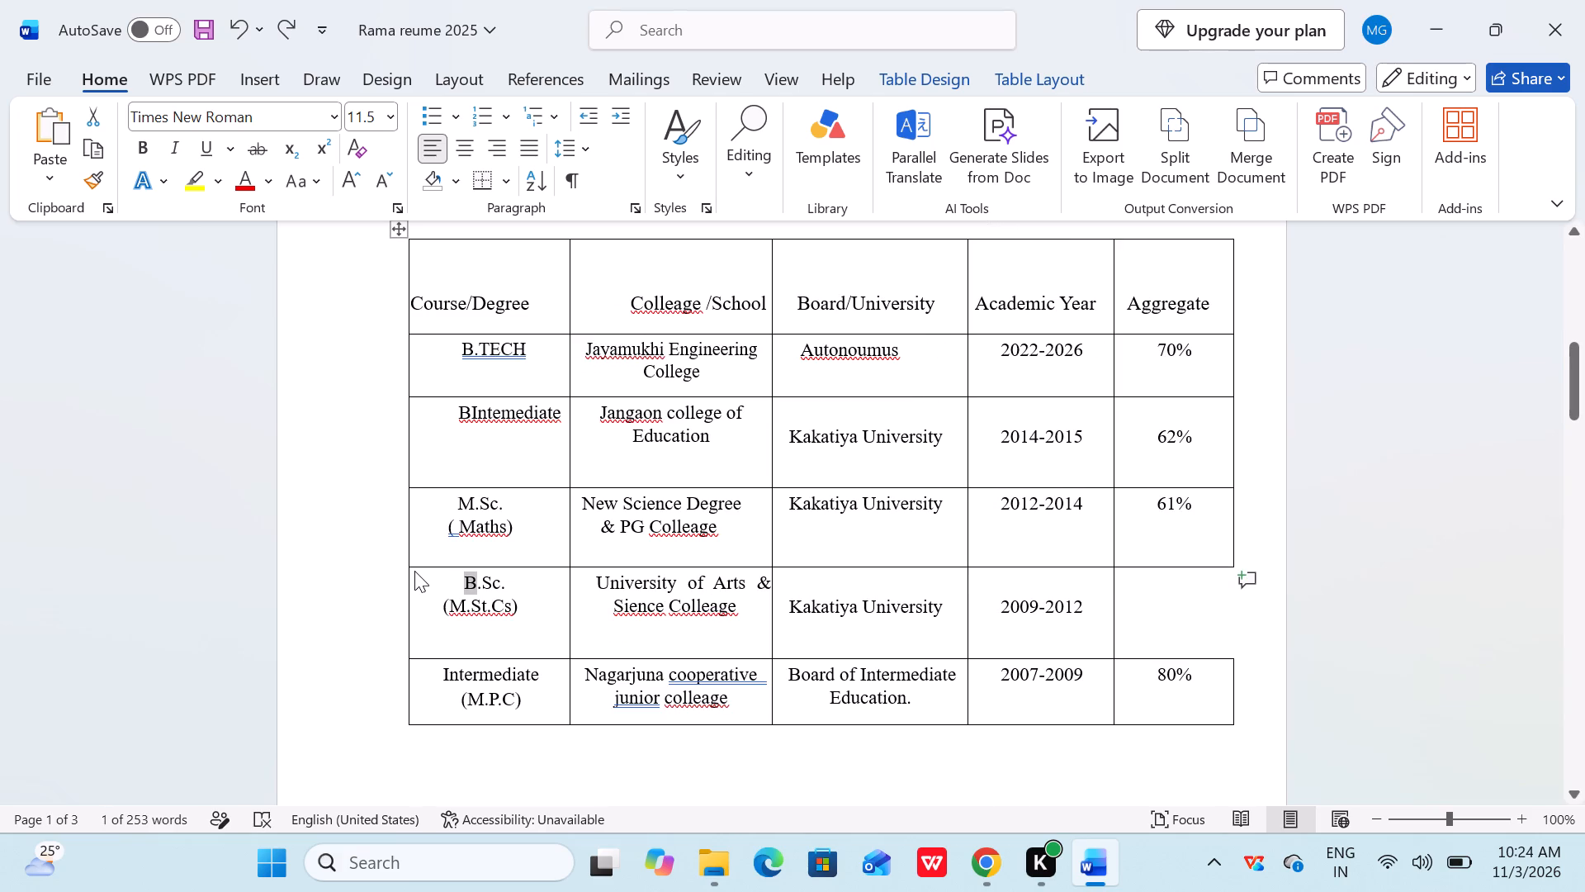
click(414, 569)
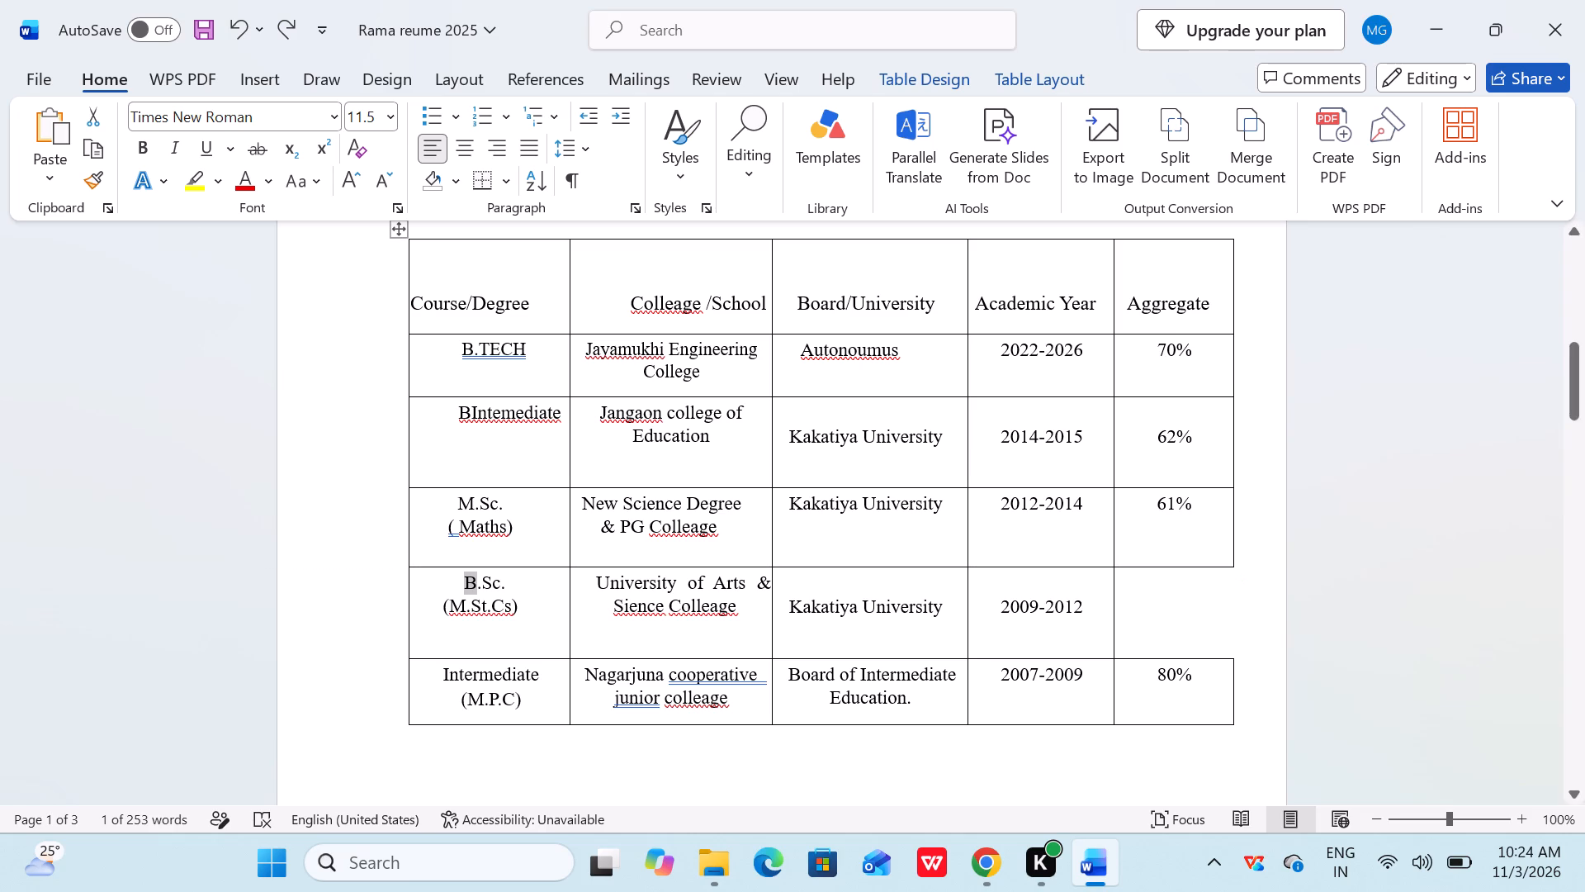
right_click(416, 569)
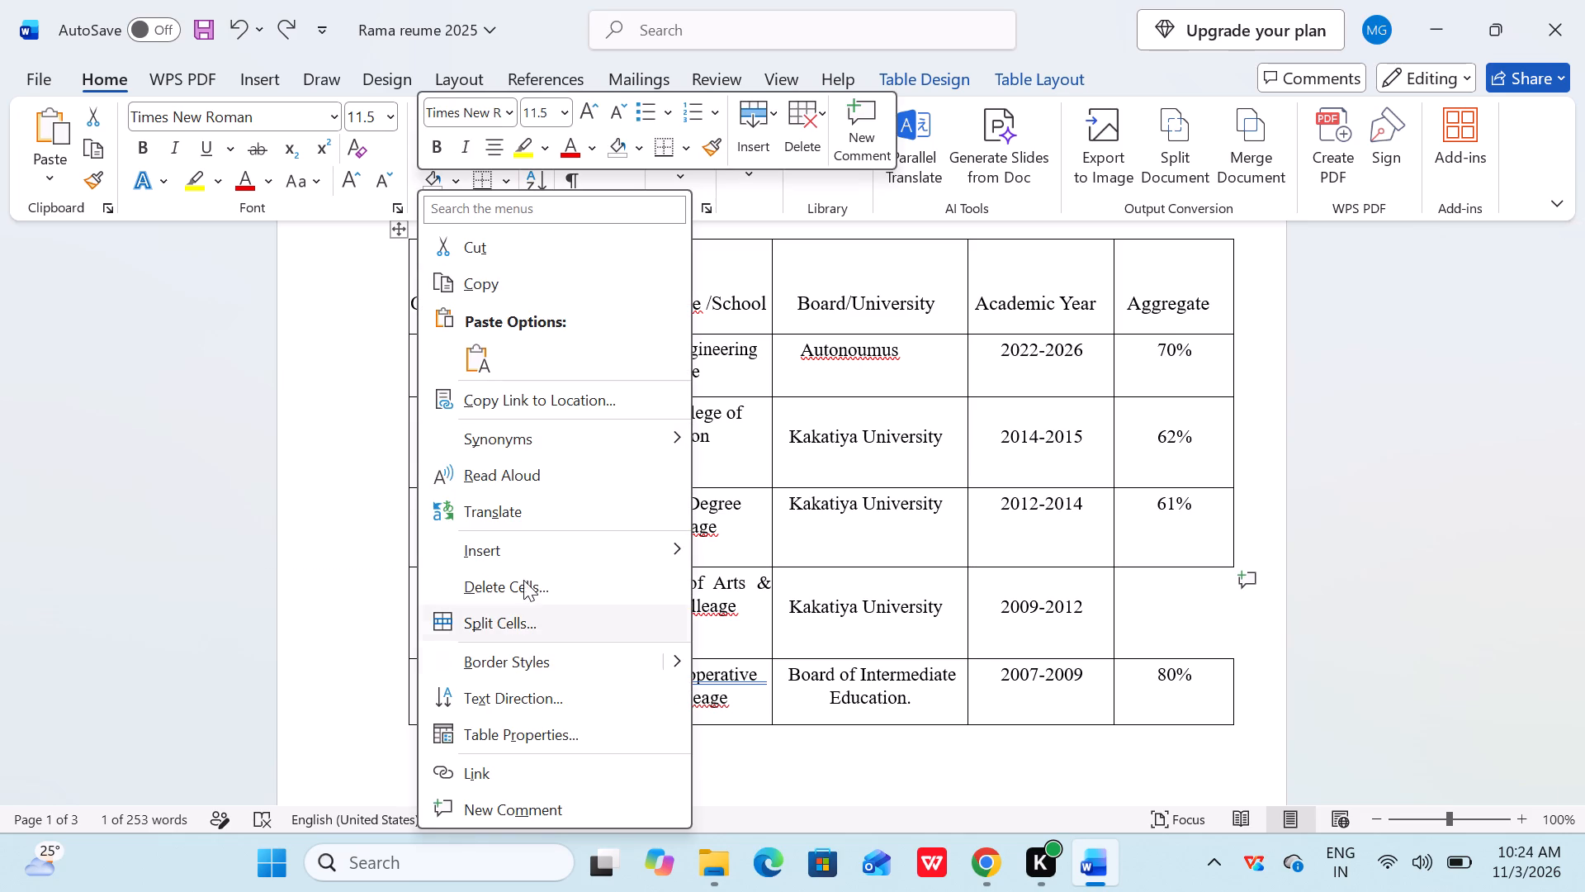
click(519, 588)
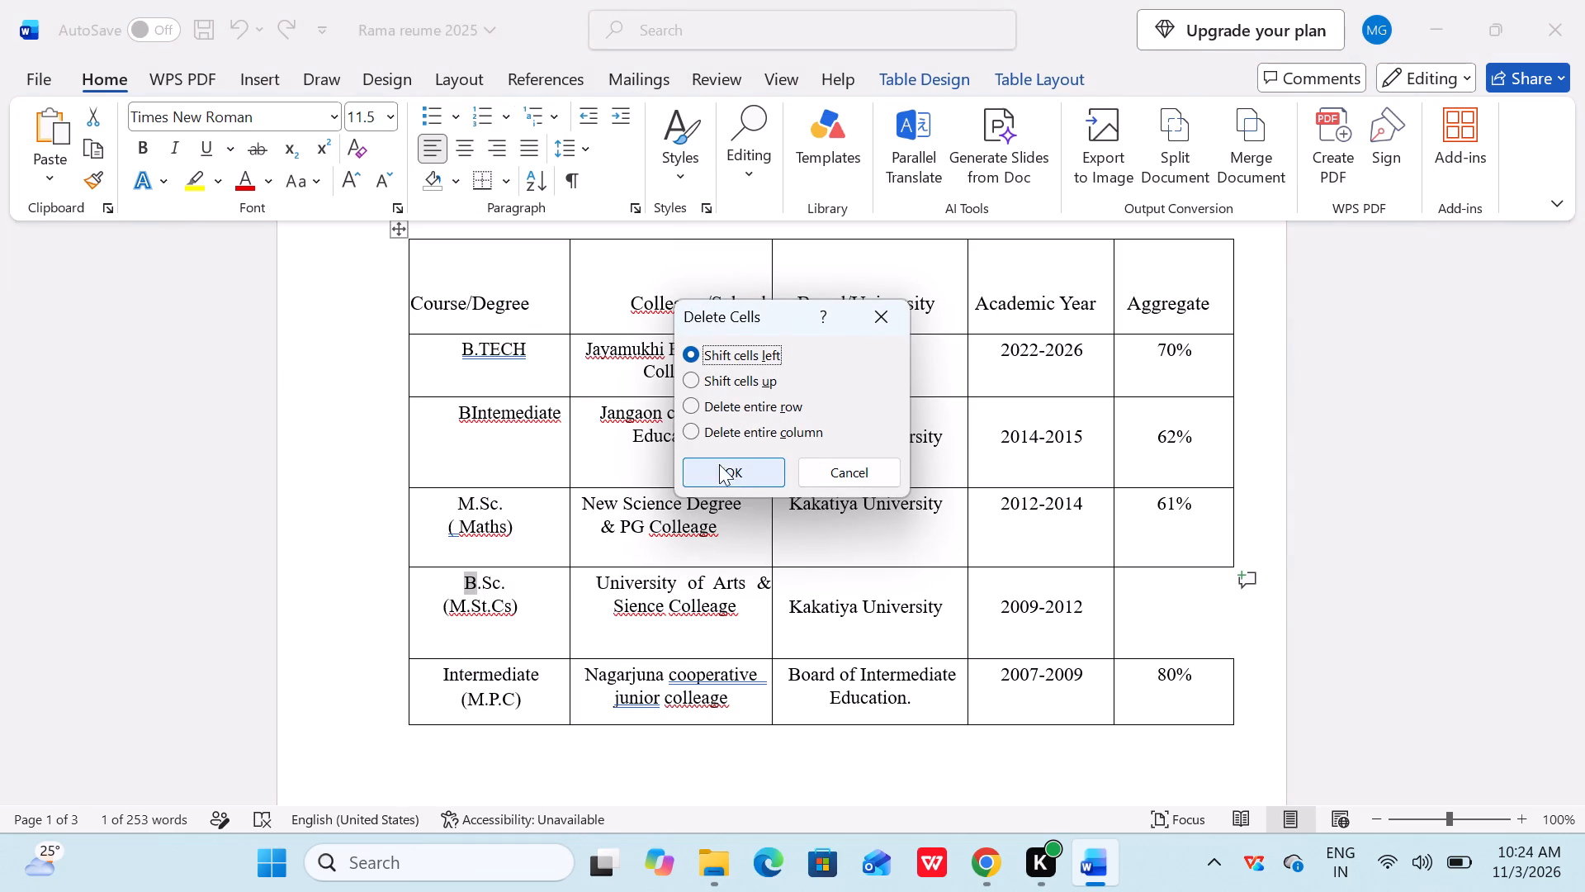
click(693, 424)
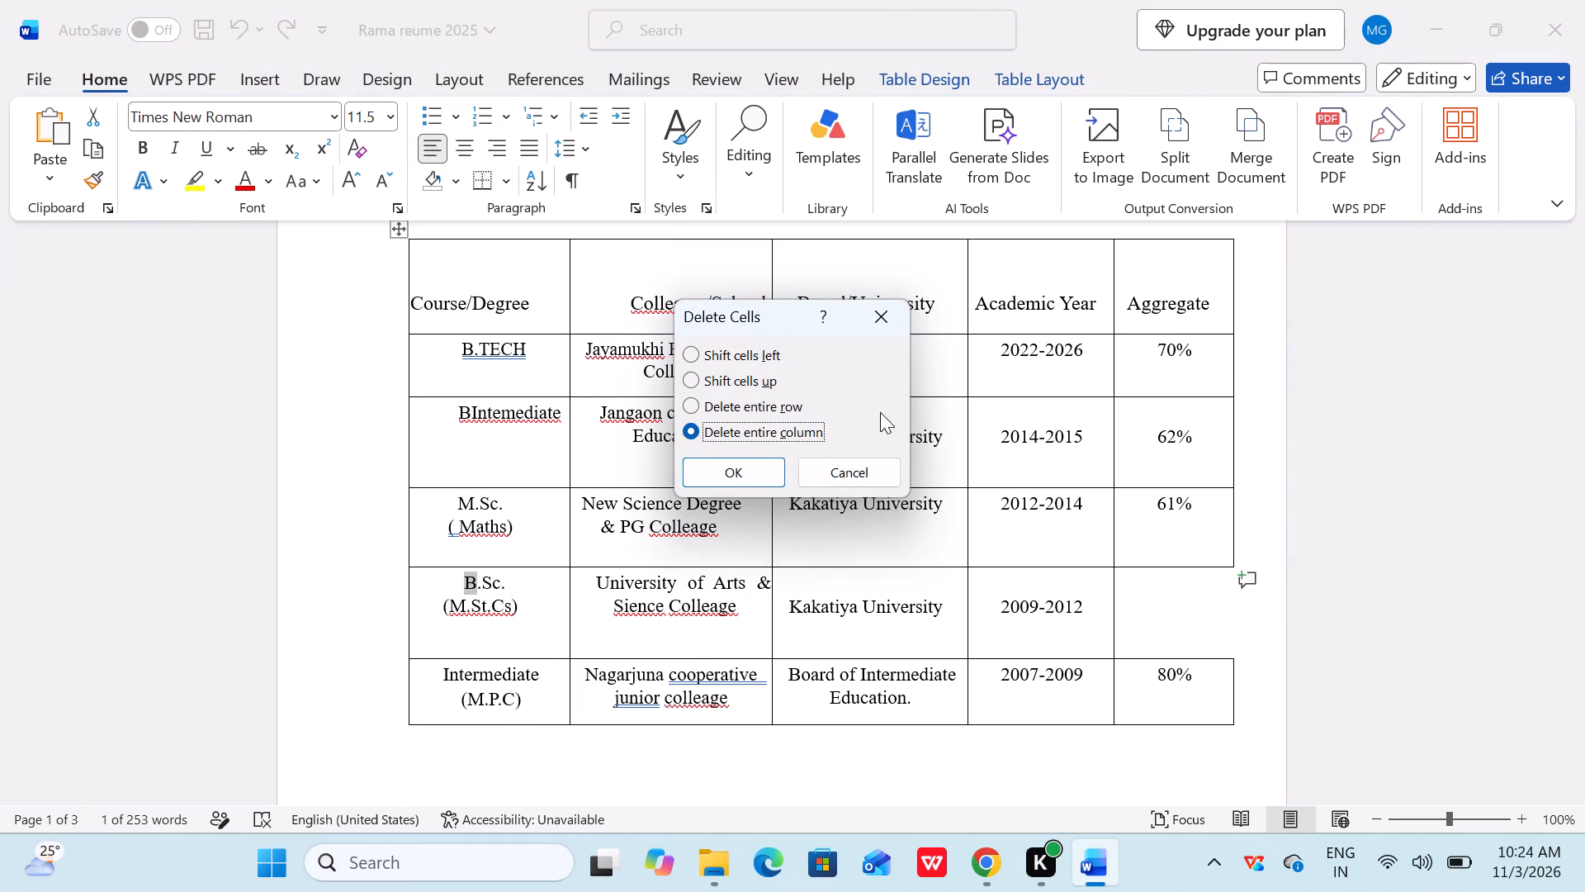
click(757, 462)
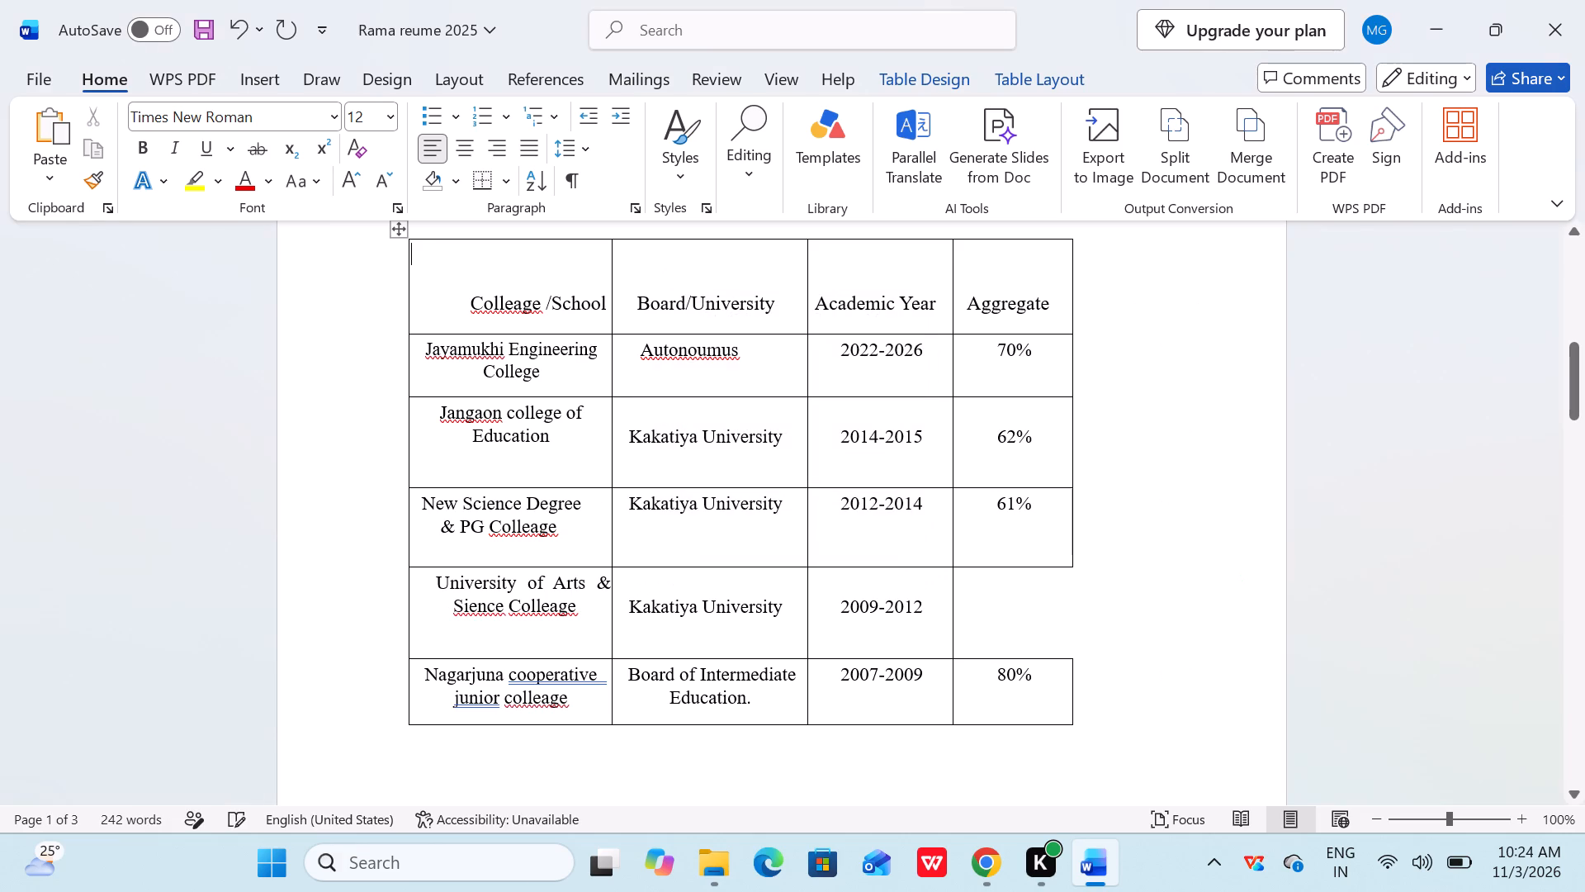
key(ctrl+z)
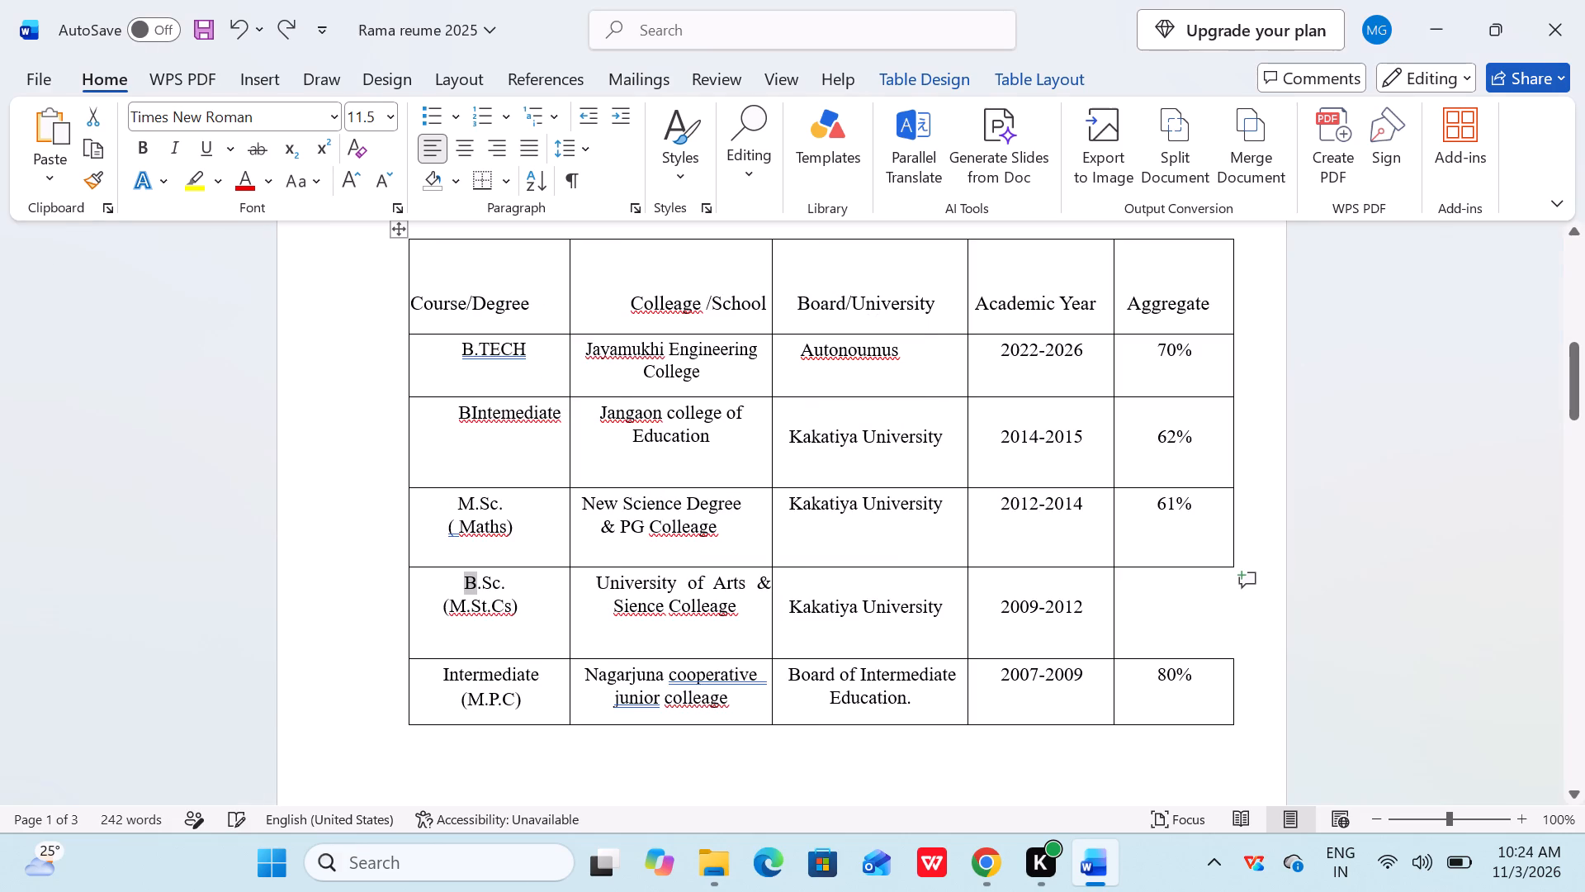
Delete the entire B.Sc. (M.St.Cs) row from the education table.
click(430, 577)
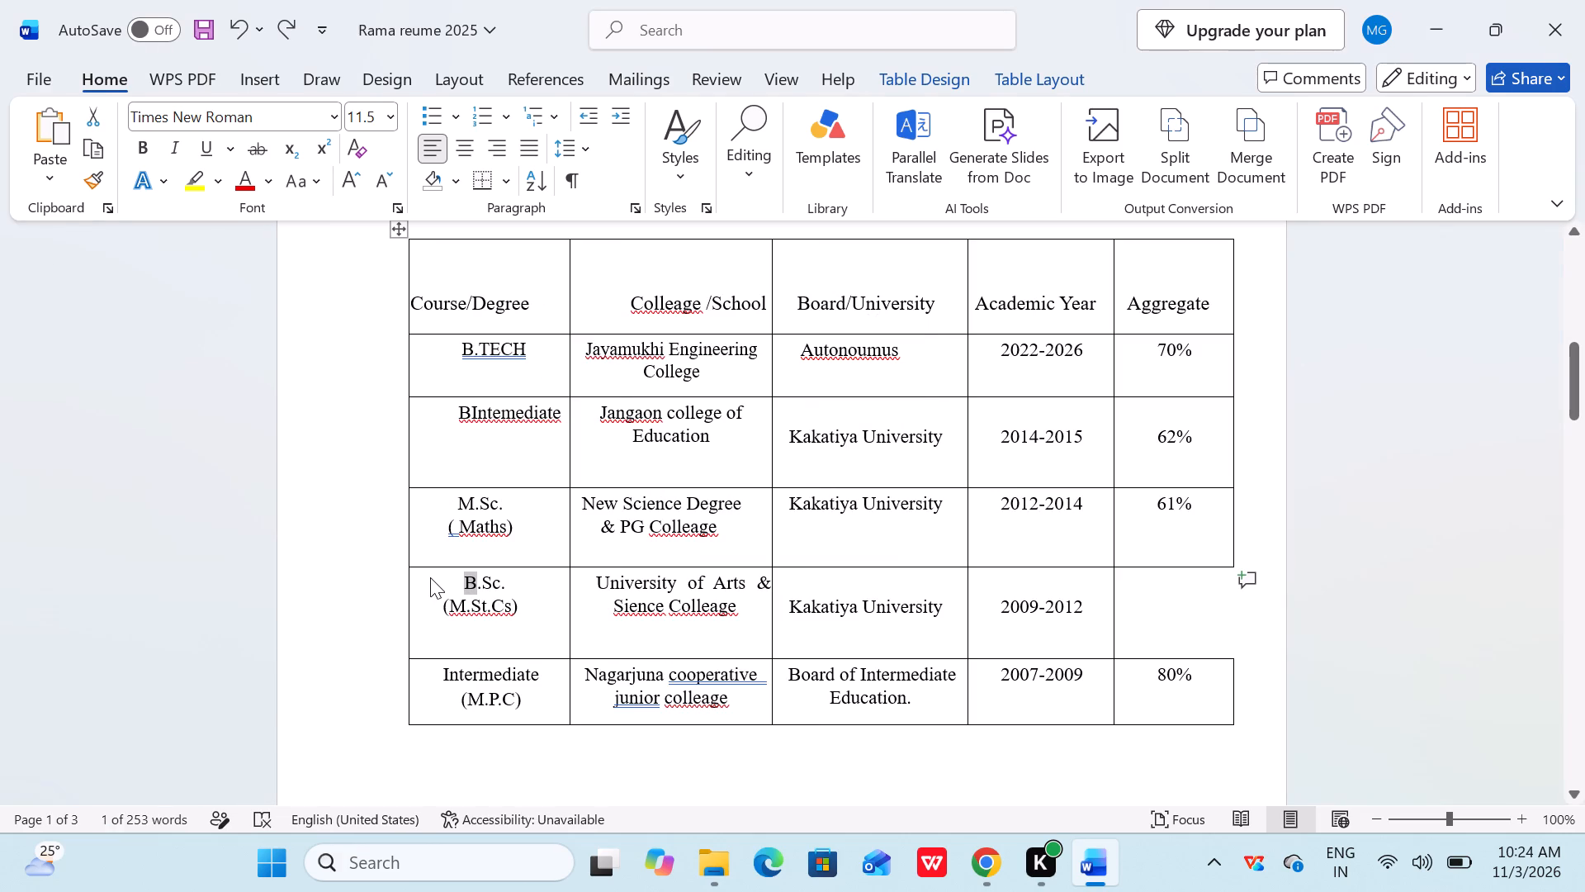
right_click(430, 577)
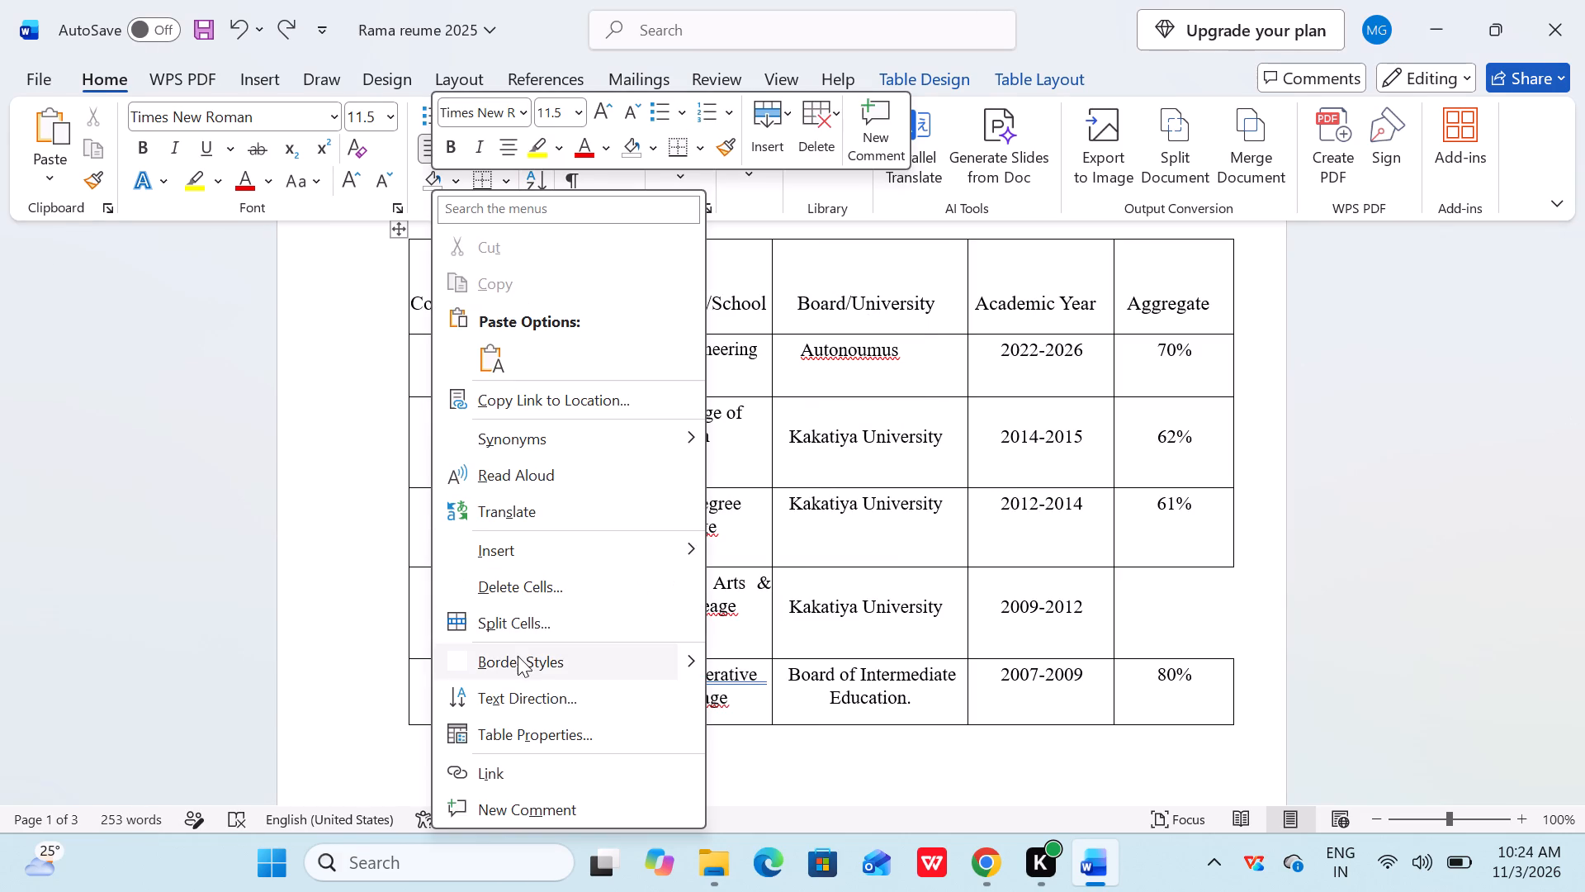
click(537, 594)
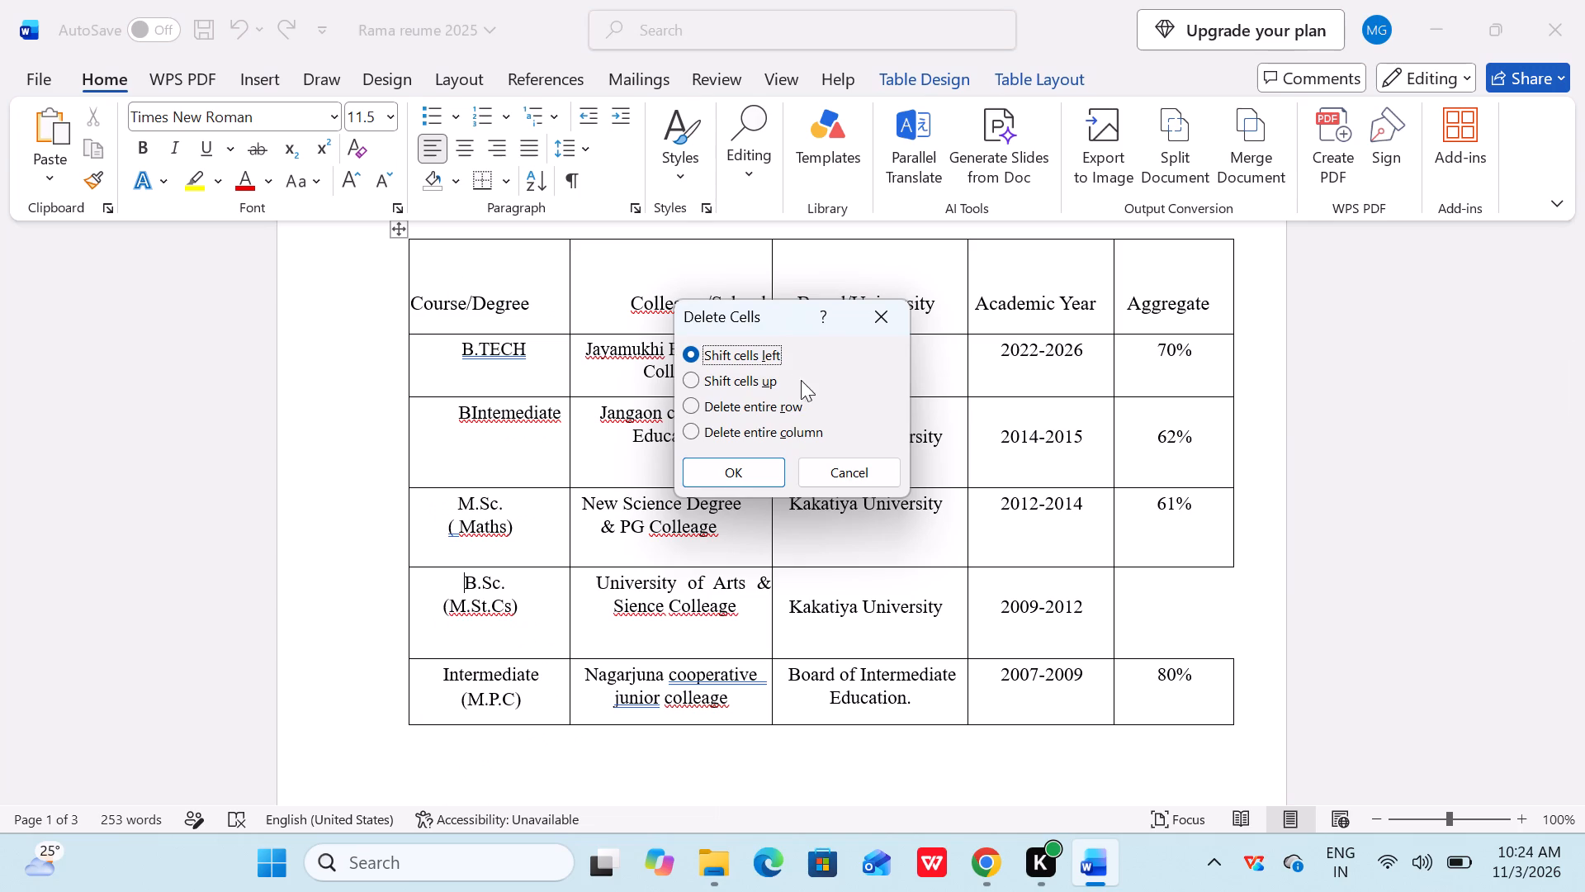
click(691, 402)
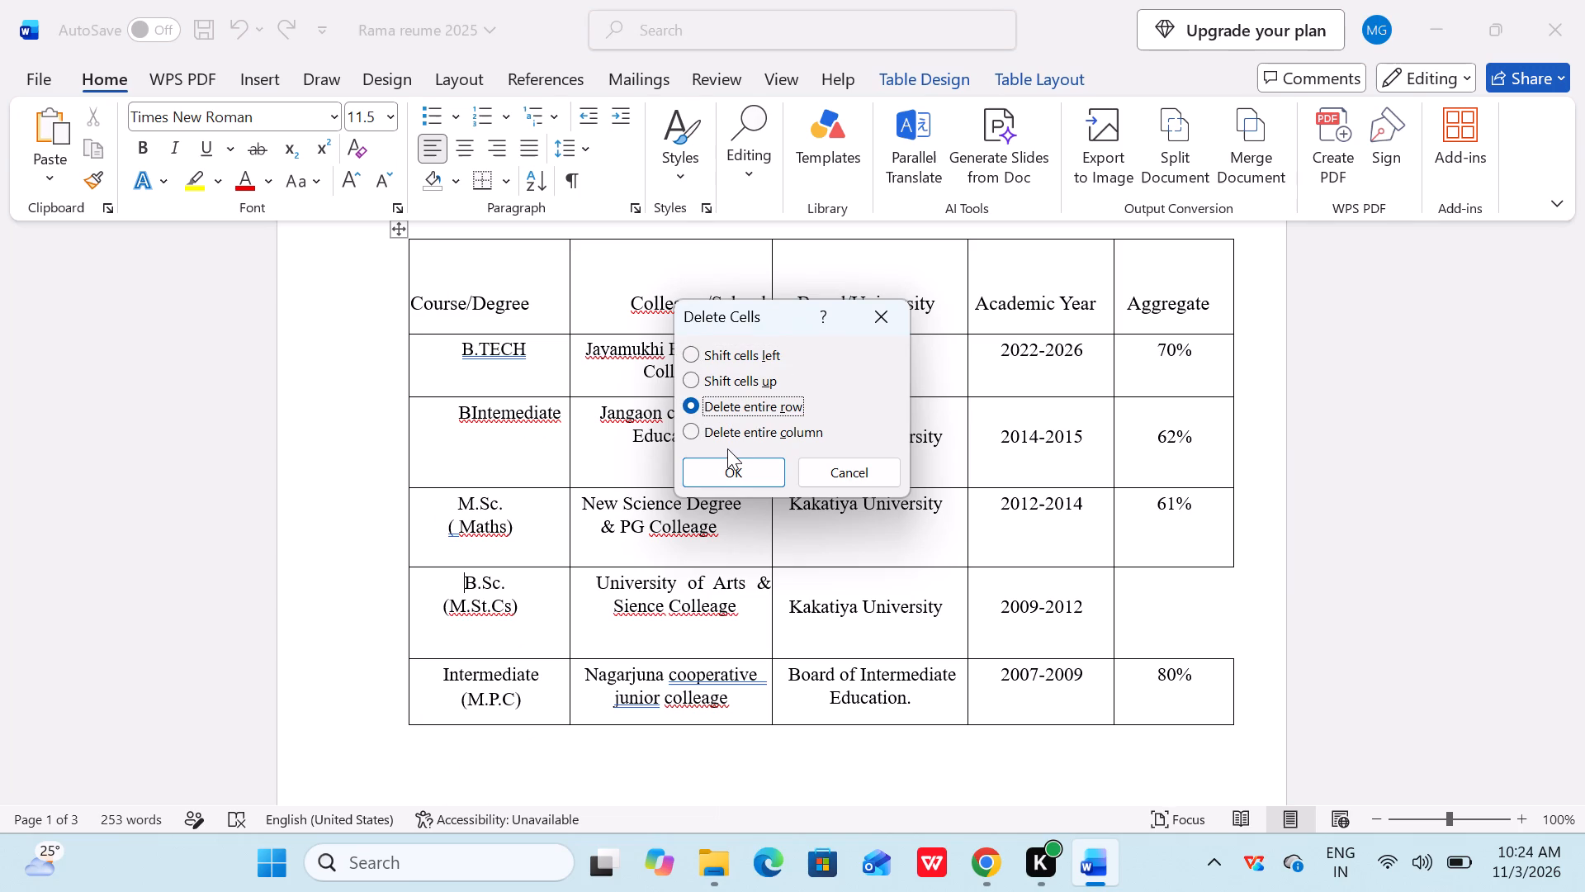
click(727, 466)
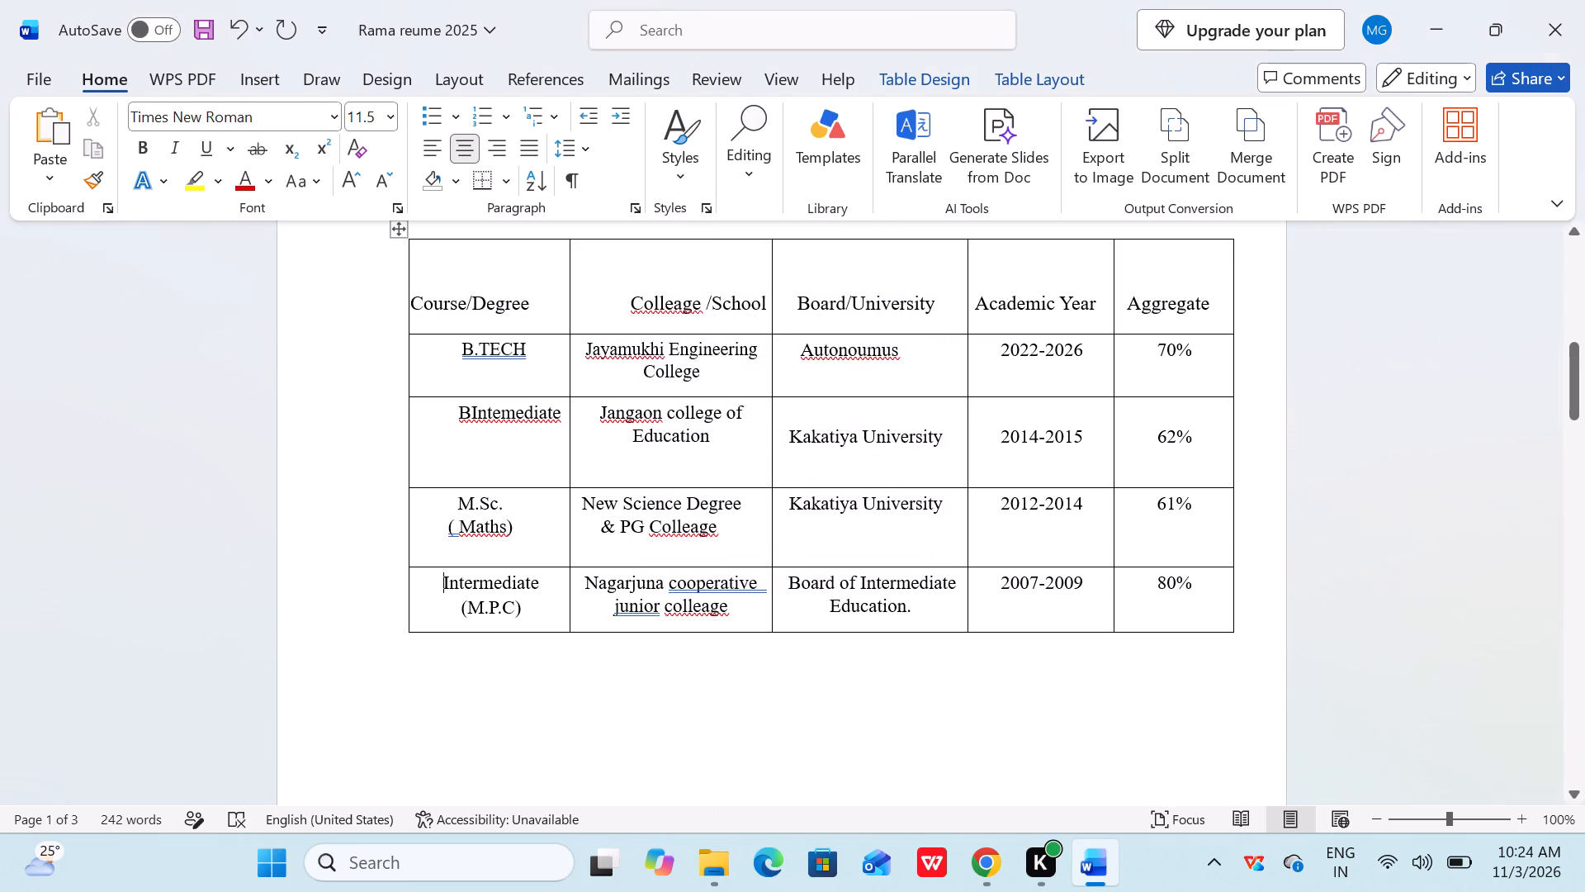
Delete the entire M.Sc. (Maths) row from the education table.
click(438, 502)
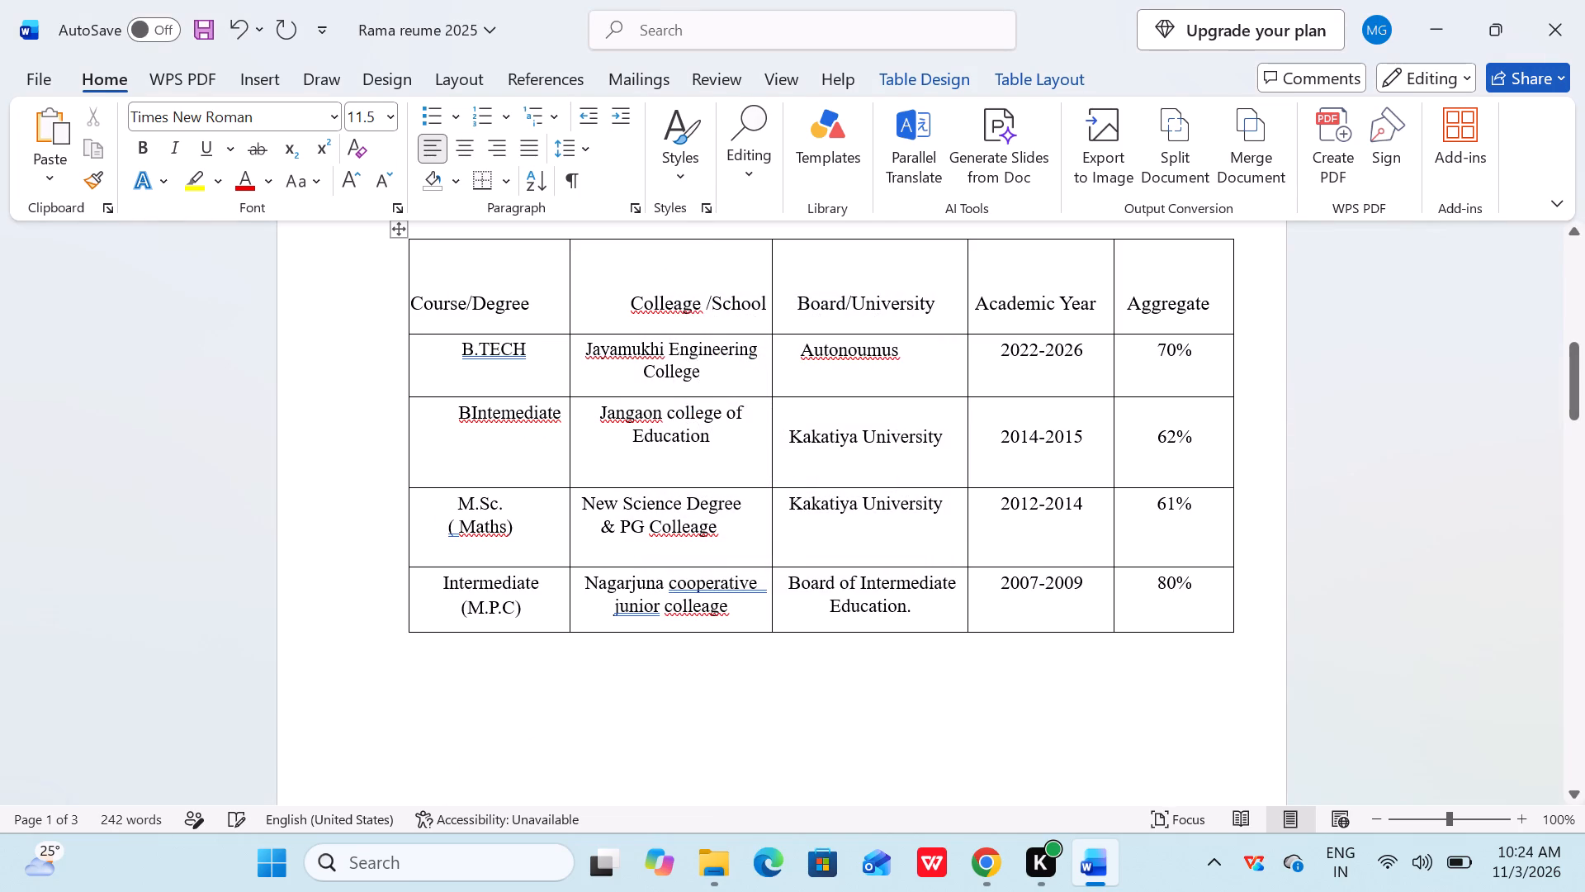
right_click(432, 503)
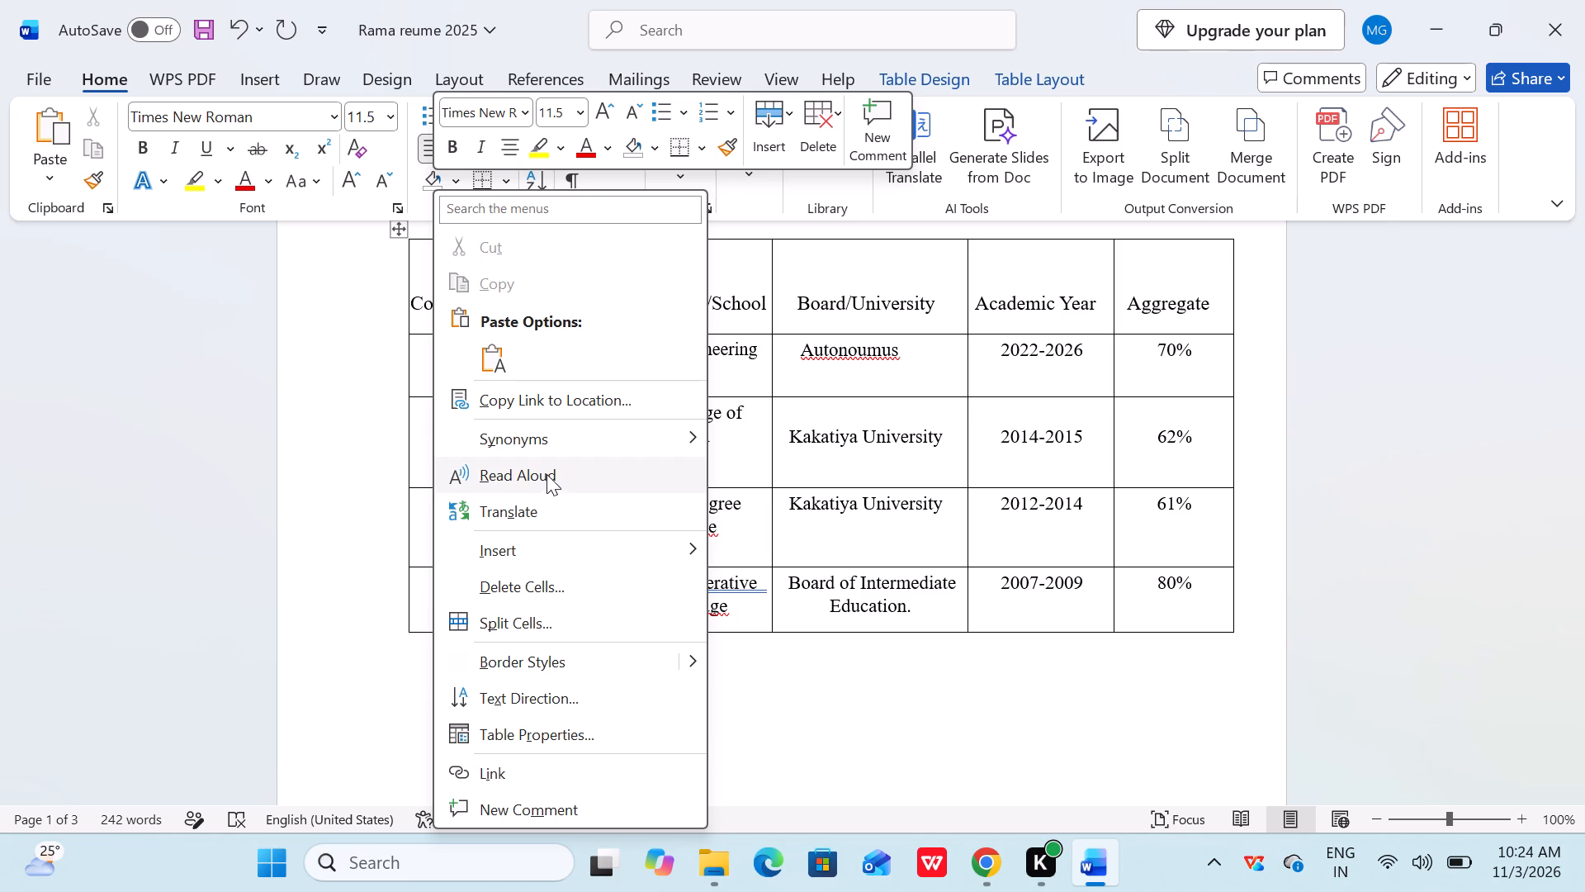
click(542, 577)
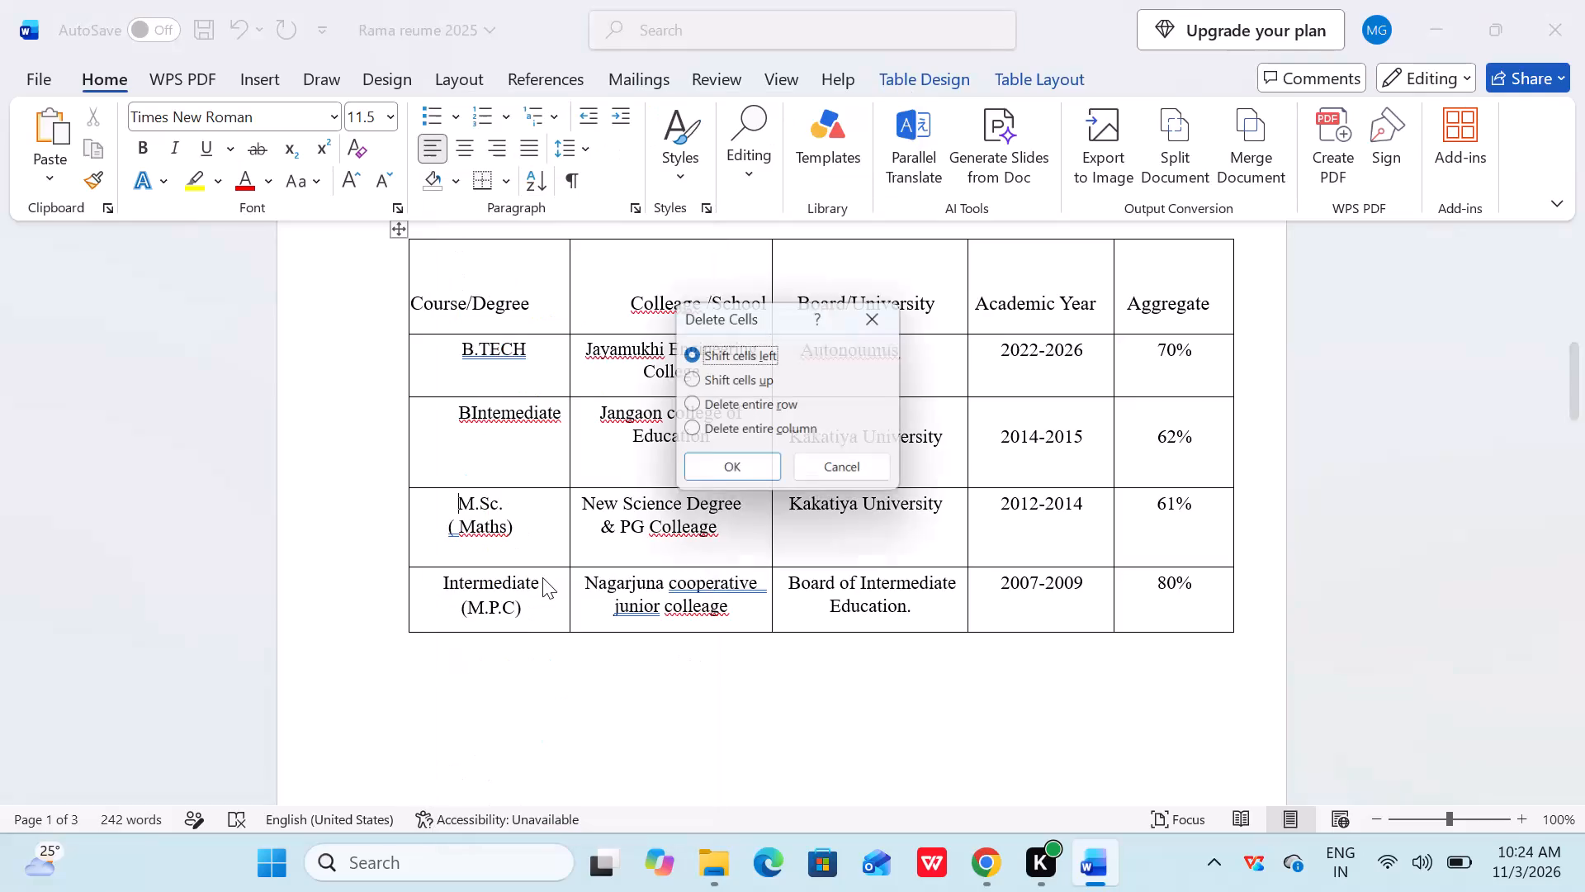
click(689, 396)
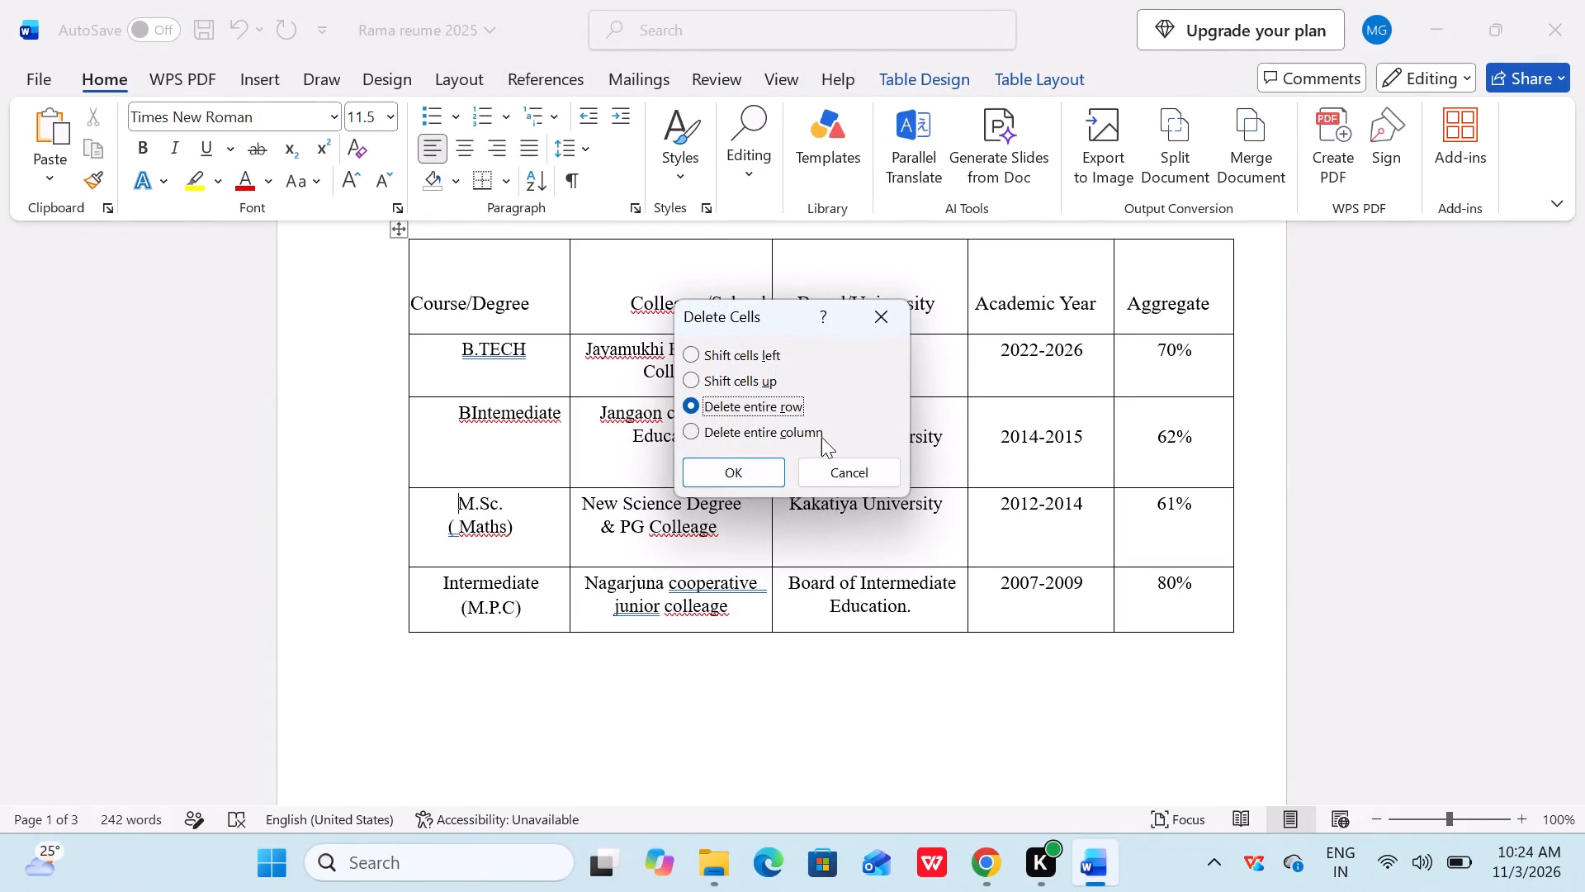
click(756, 469)
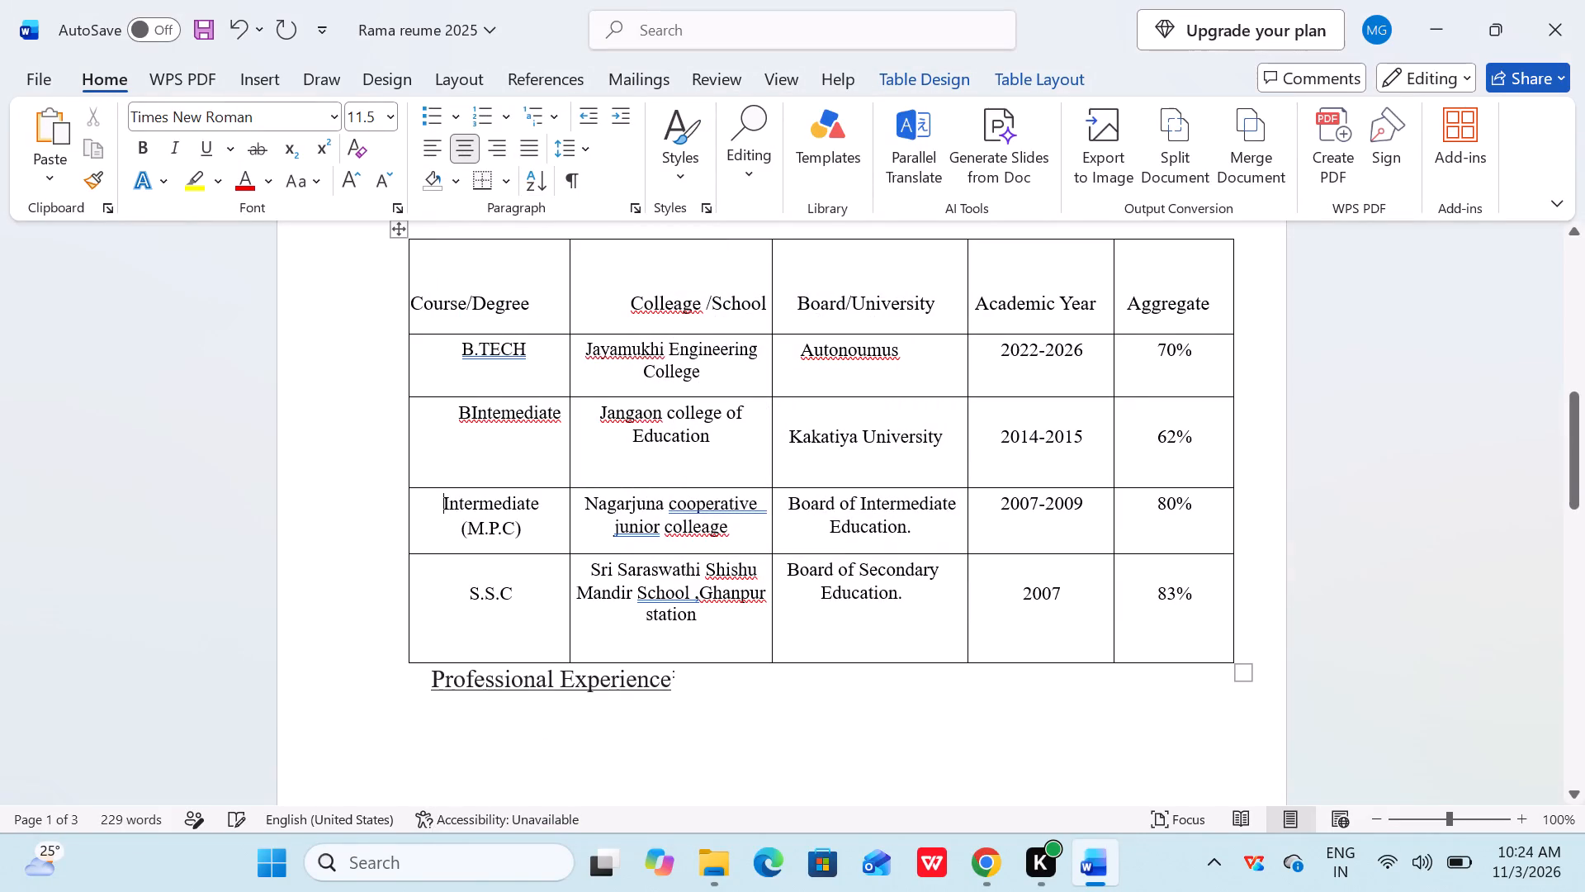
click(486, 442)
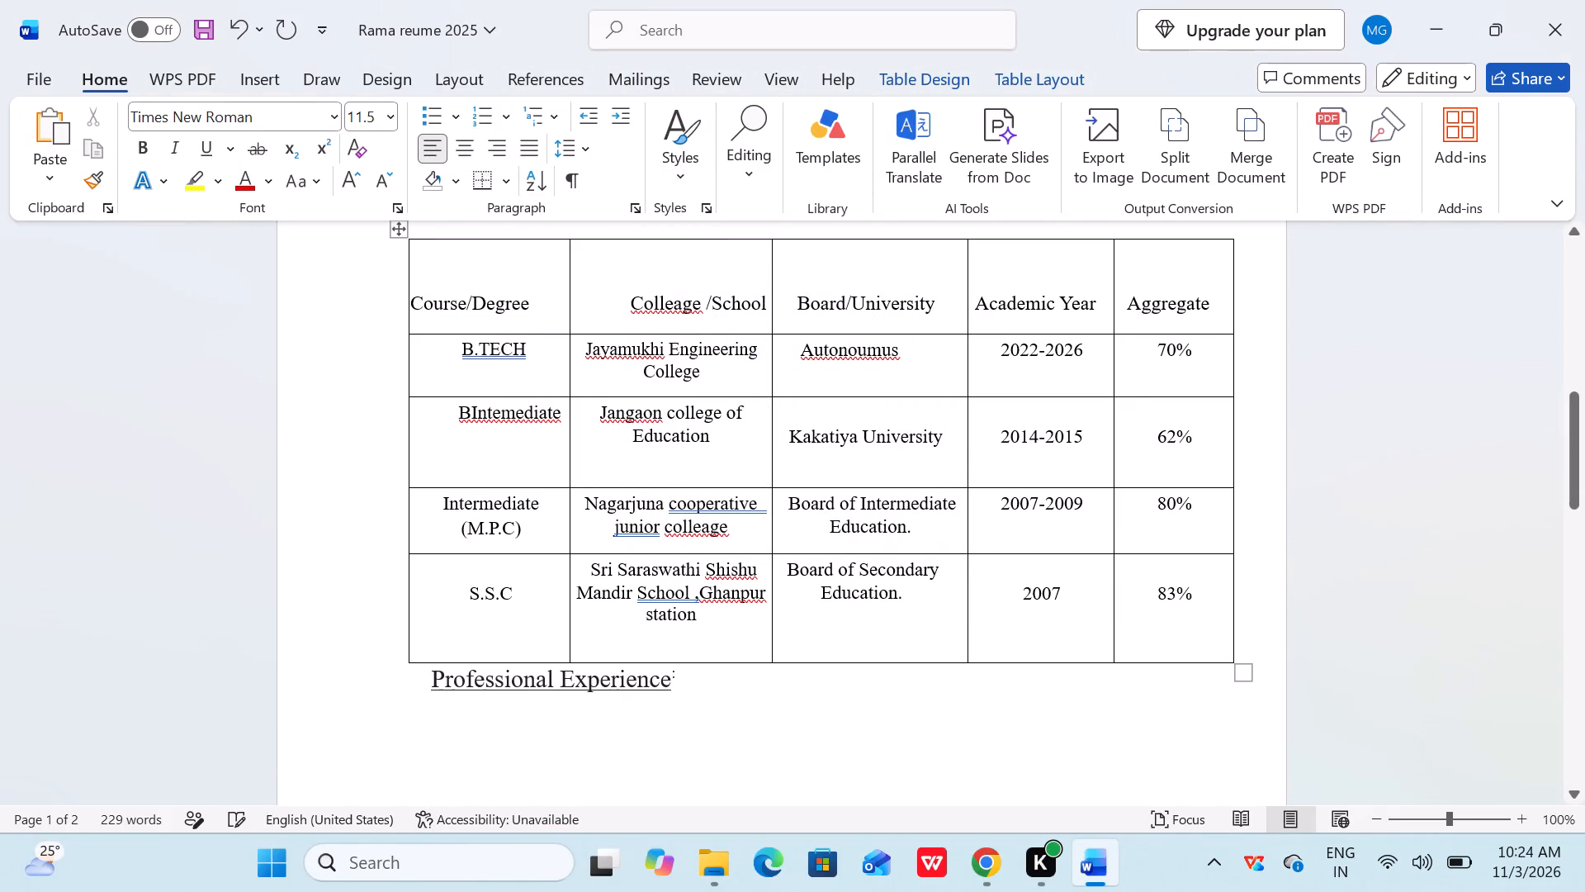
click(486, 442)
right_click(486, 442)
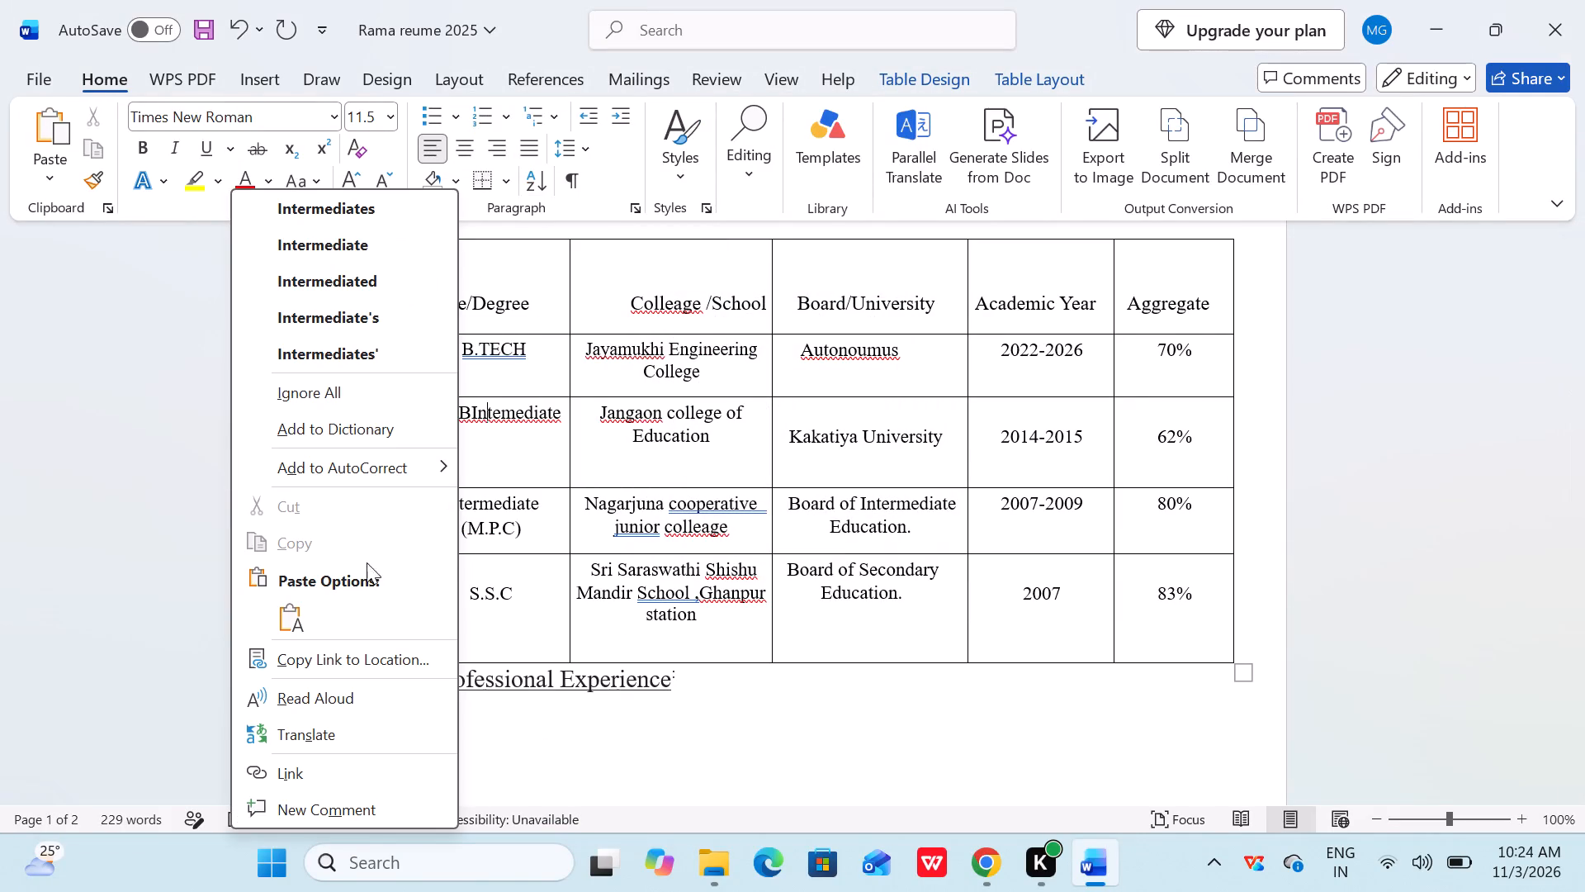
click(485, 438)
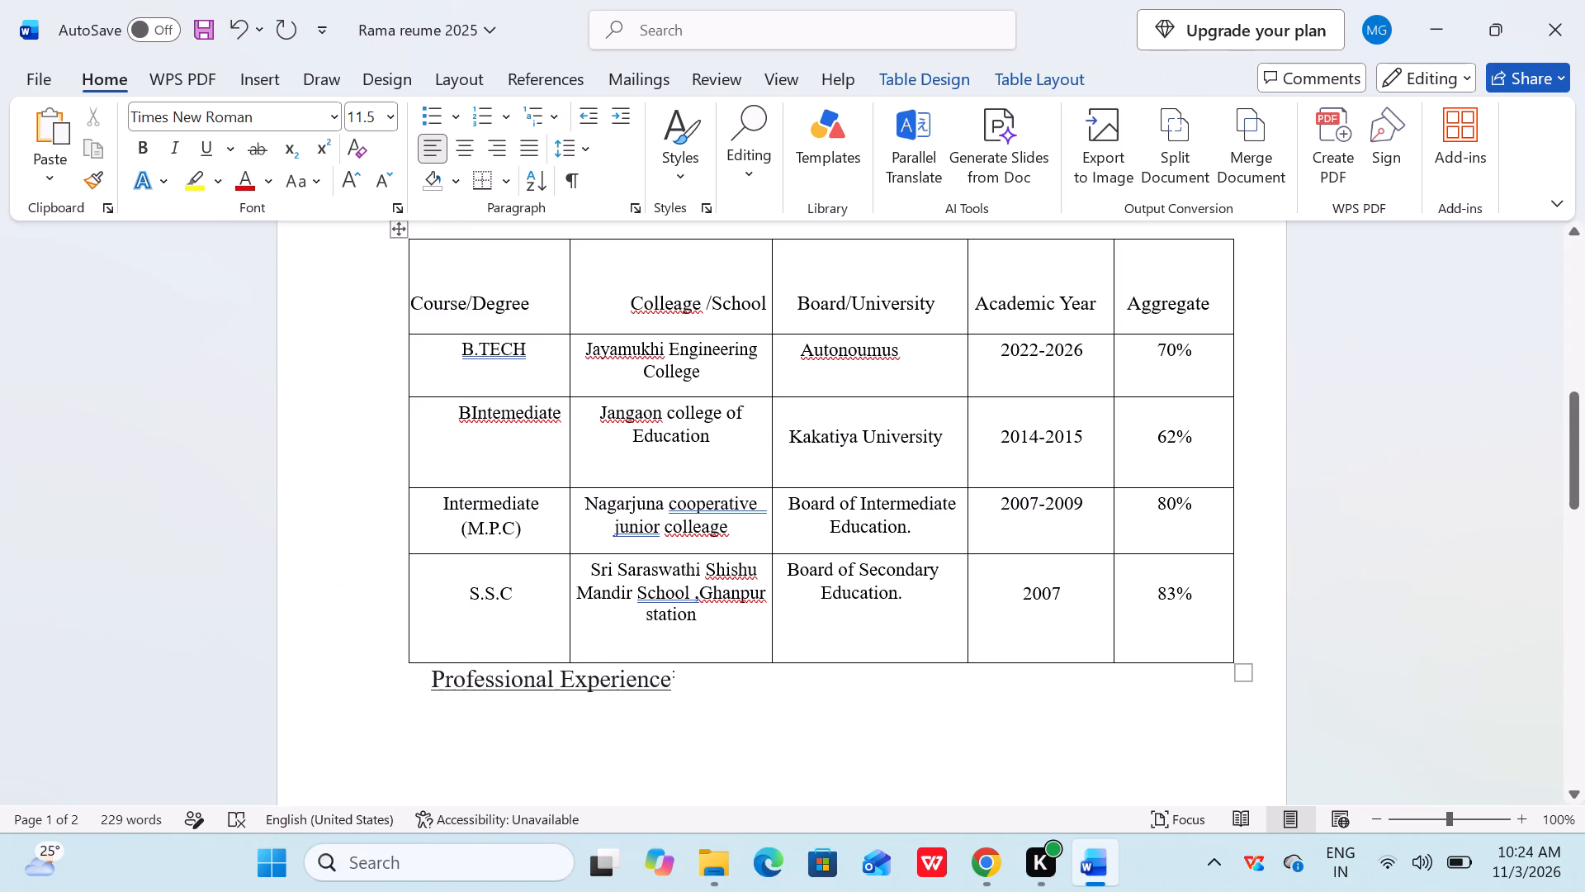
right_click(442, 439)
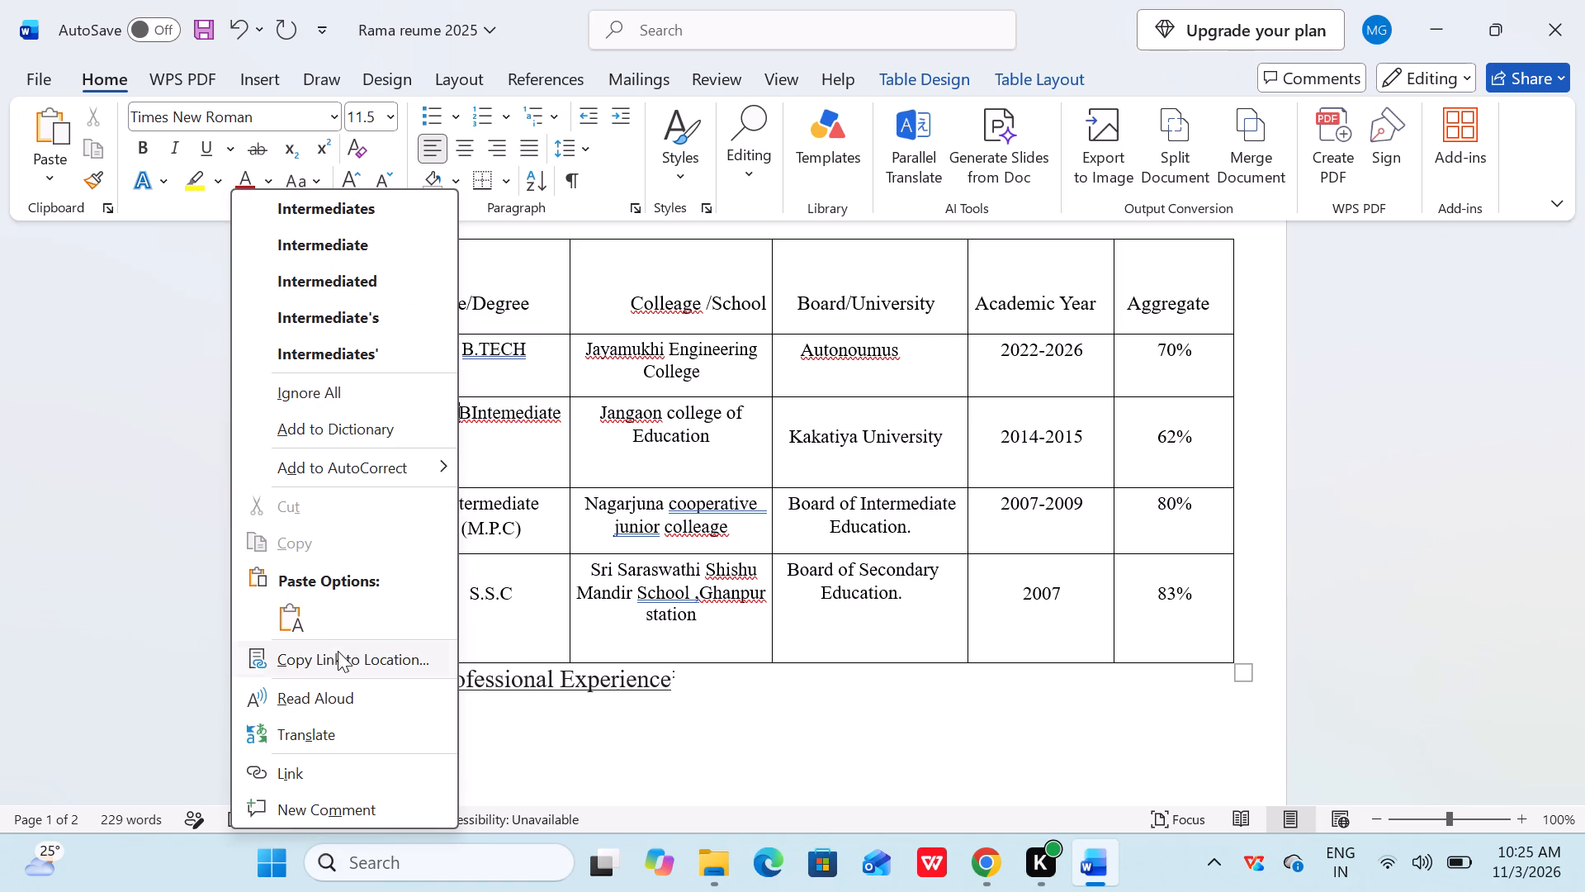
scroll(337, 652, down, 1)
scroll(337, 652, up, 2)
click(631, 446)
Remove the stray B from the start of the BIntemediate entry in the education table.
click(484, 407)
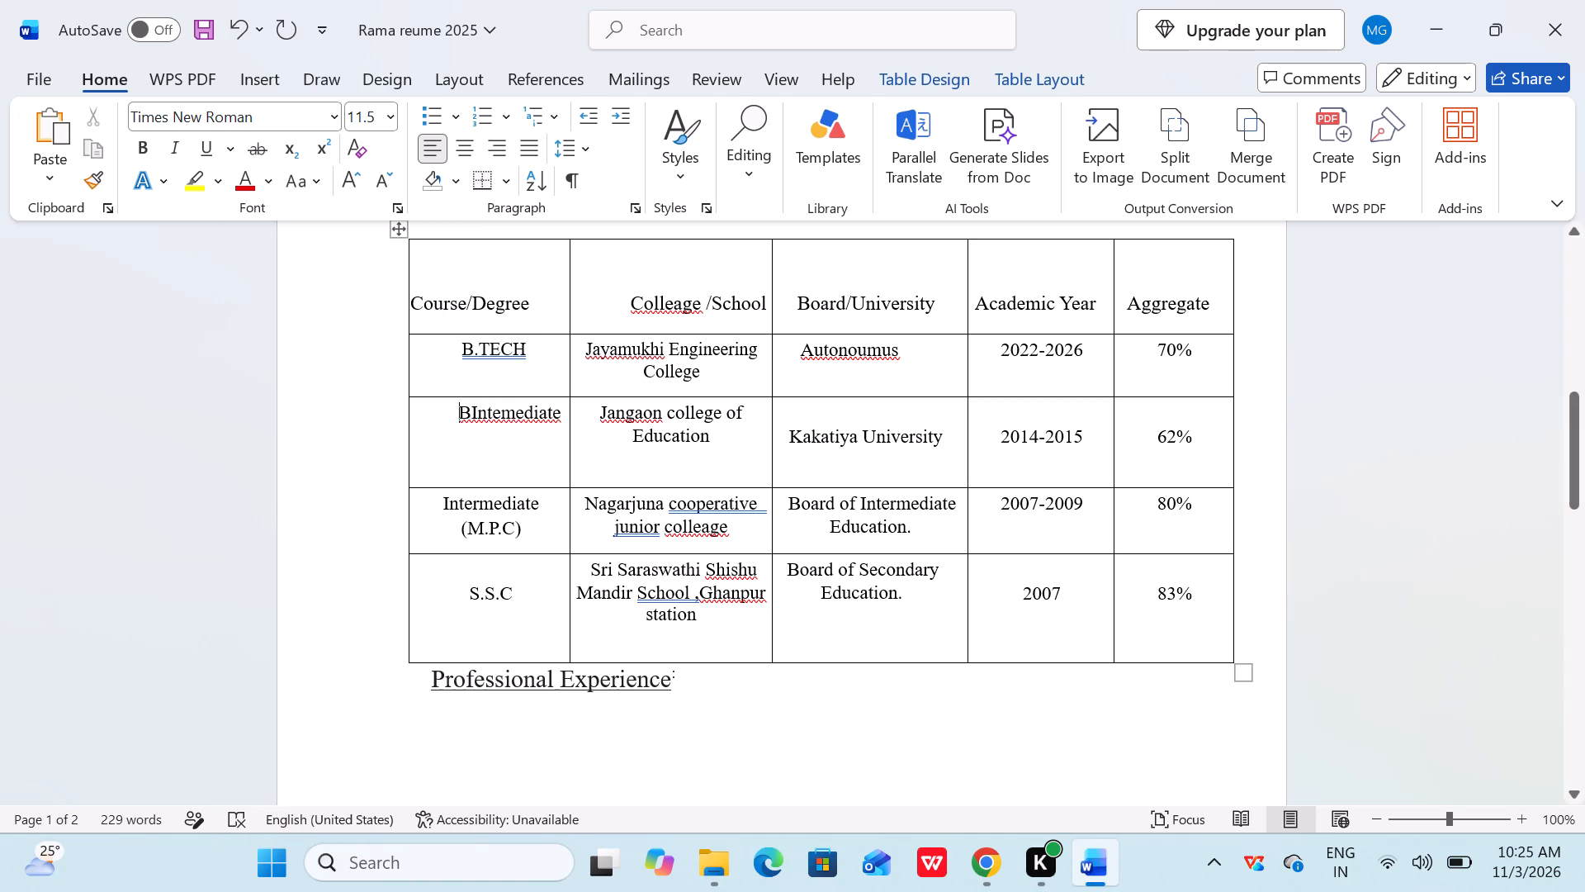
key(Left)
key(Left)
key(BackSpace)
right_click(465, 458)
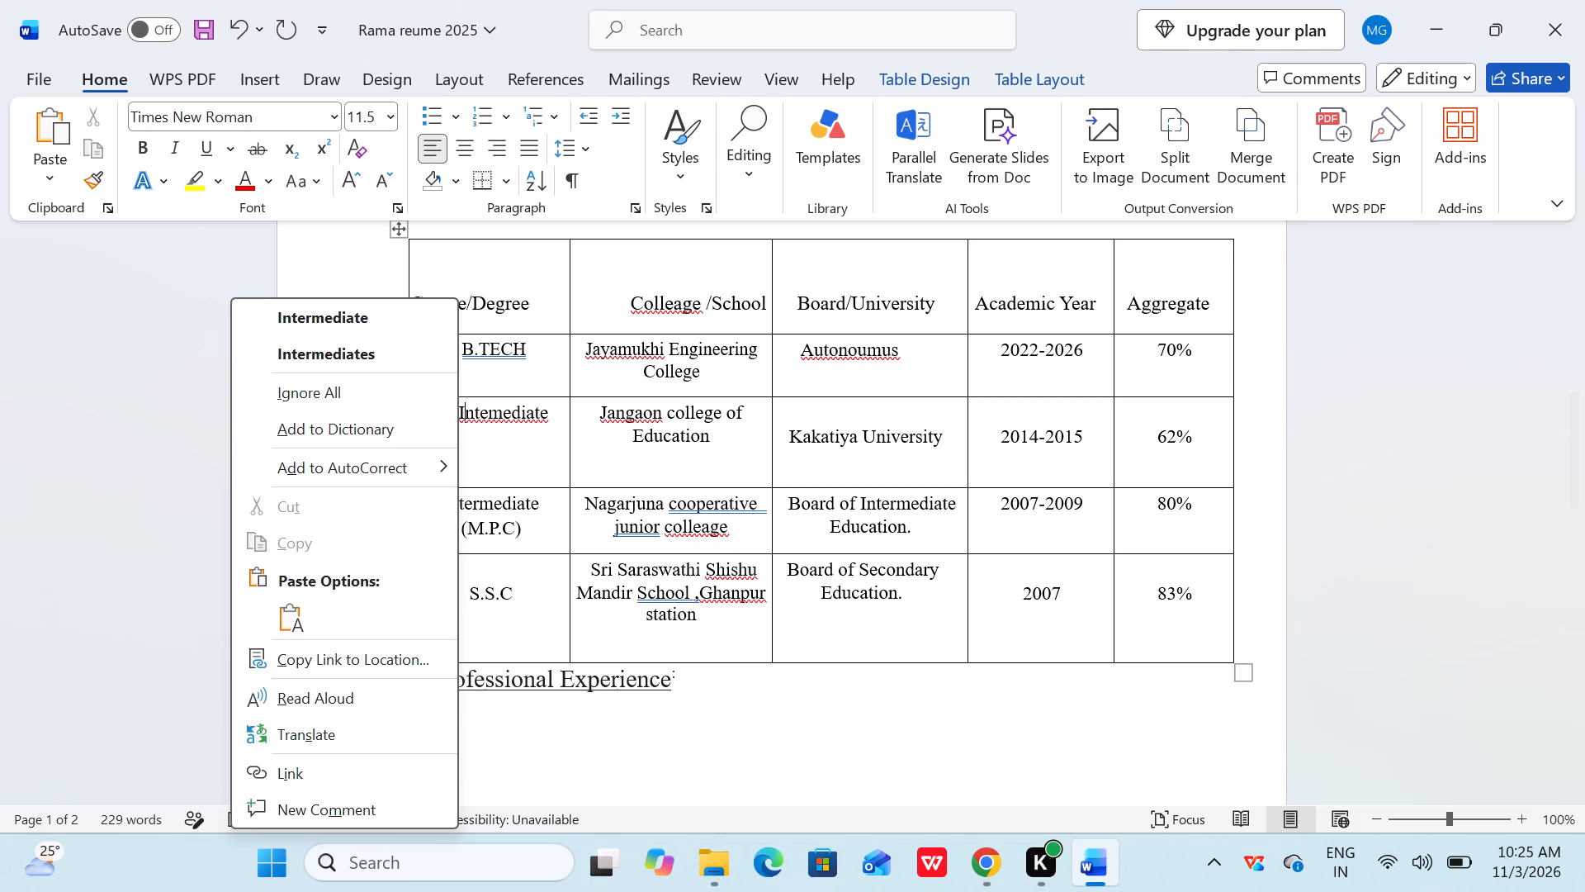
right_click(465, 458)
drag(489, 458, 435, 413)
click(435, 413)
Delete the entire Kakatiya University row from the education table.
click(947, 414)
right_click(947, 414)
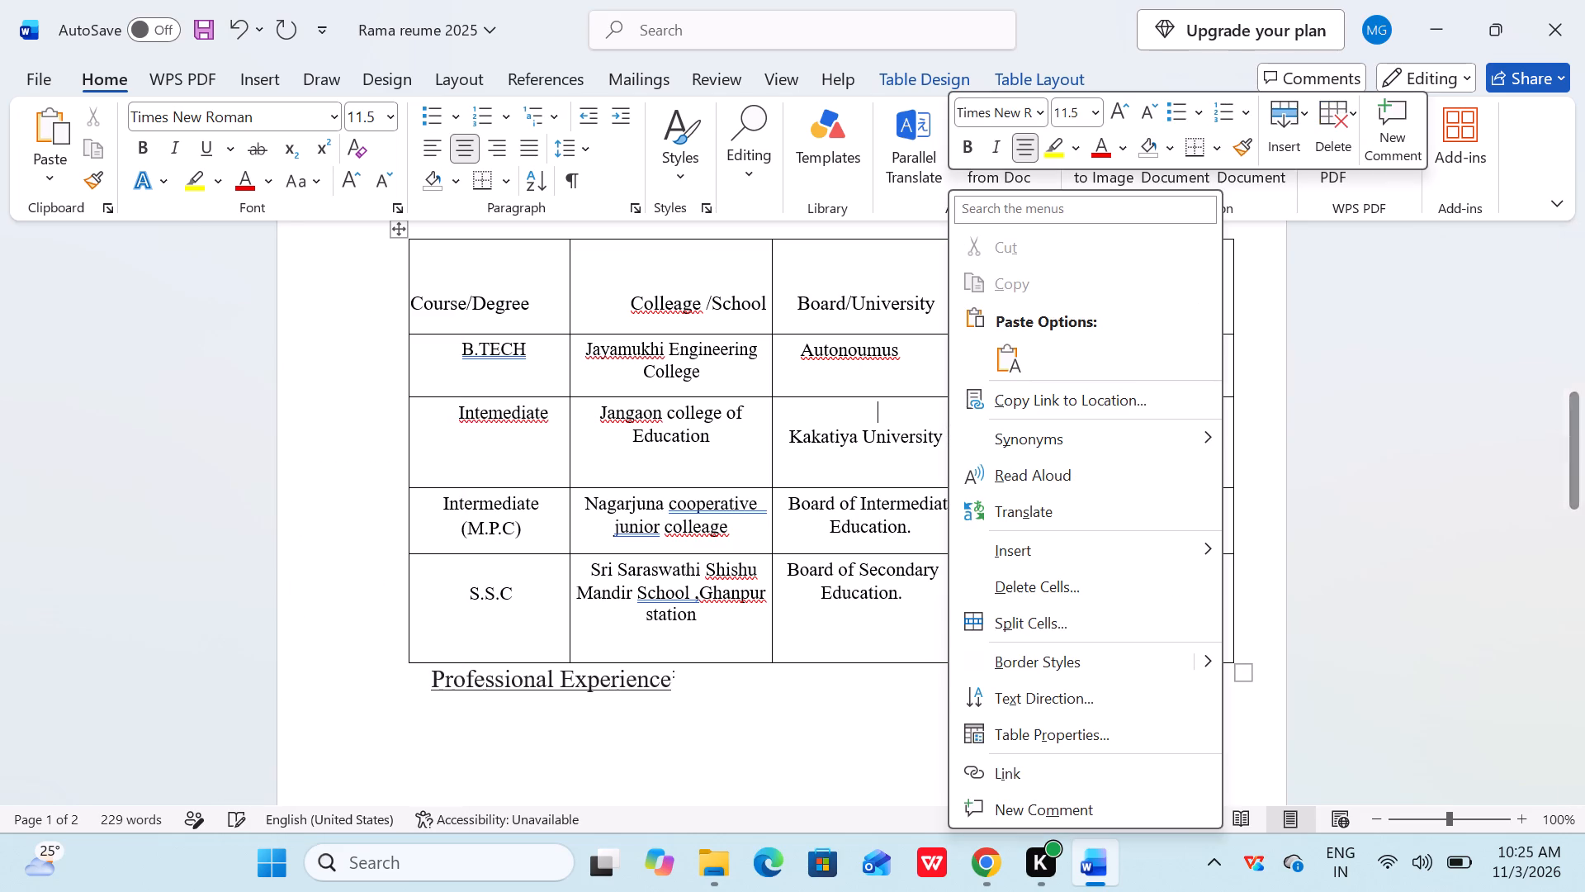
click(1048, 597)
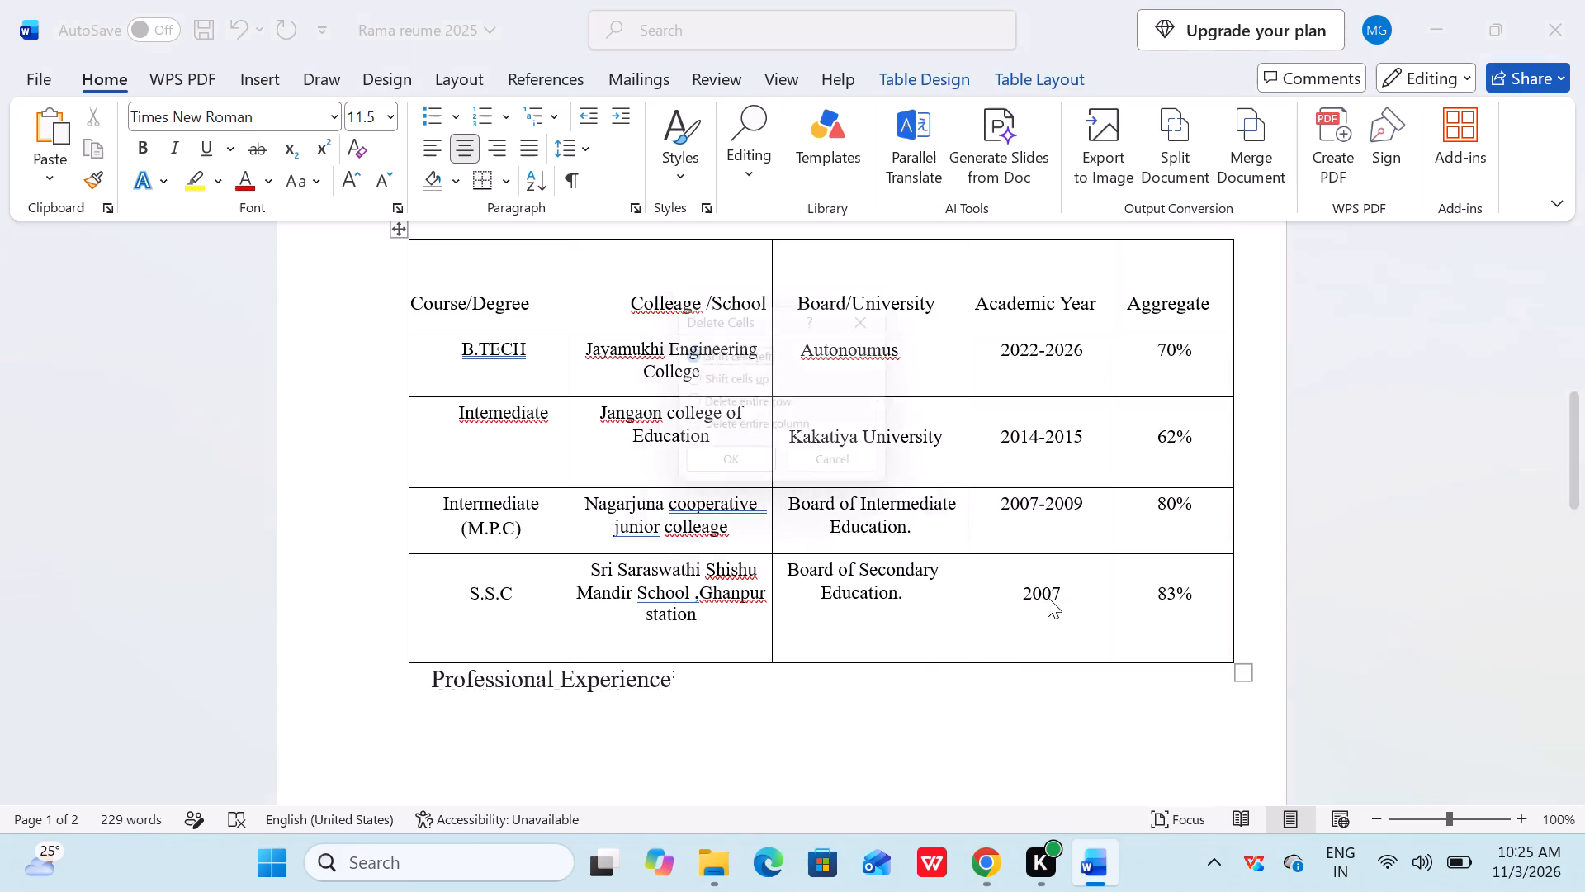
click(699, 397)
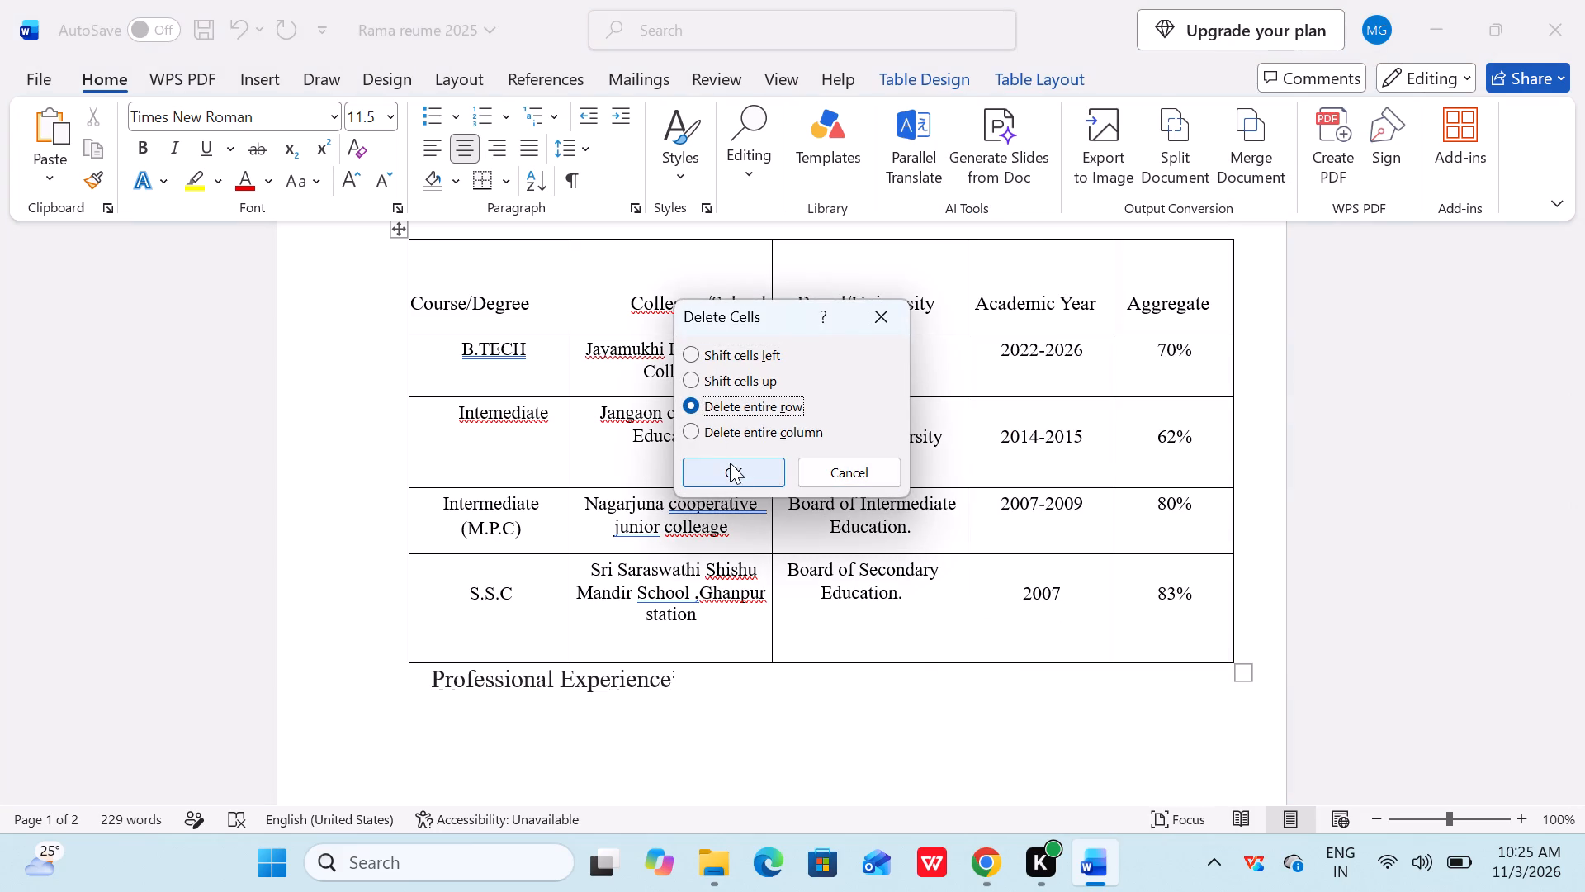
click(730, 463)
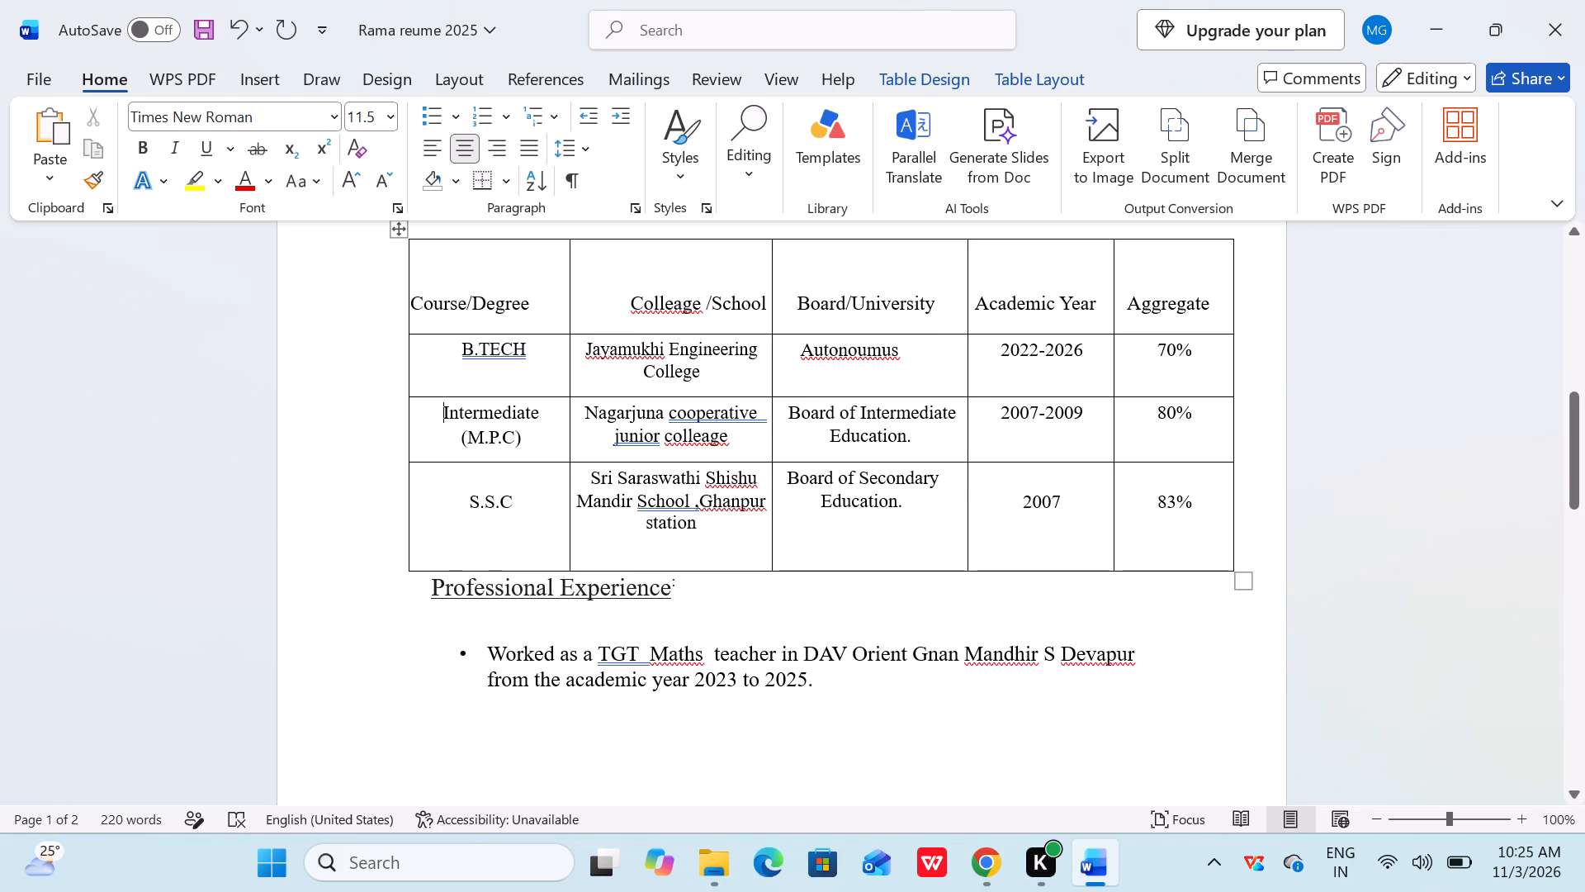
Replace the college name in the Intermediate (M.P.C) row with SR Junior College.
click(753, 434)
key(Left)
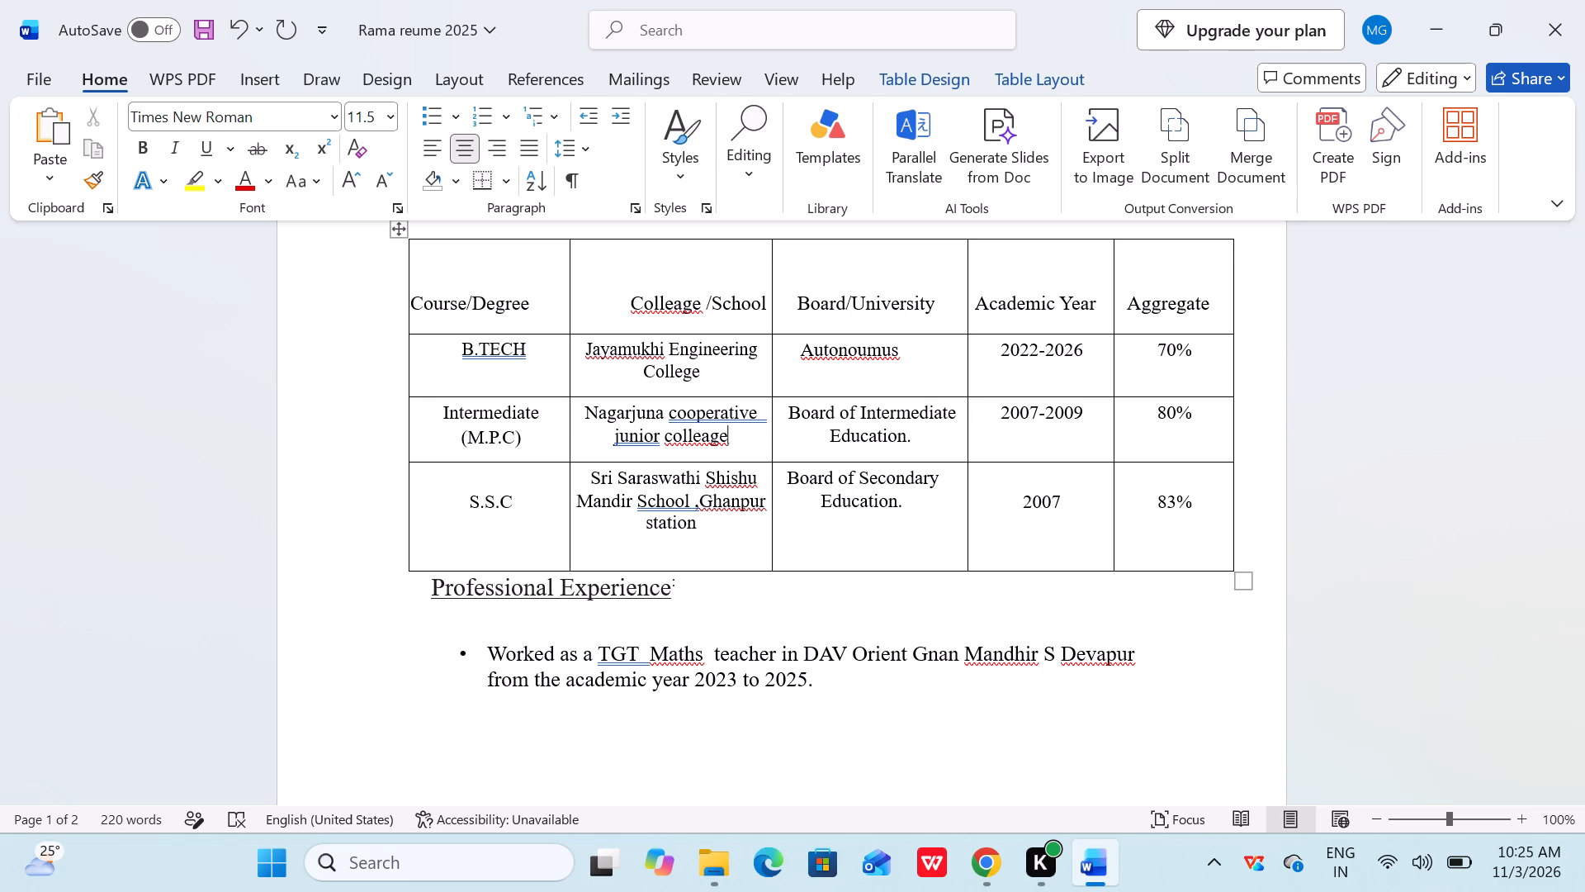
key(BackSpace)
key(BackSpace)
key(BackSpace)
key(BackSpace)
key(BackSpace)
key(BackSpace)
key(BackSpace)
key(BackSpace)
key(BackSpace)
key(BackSpace)
key(BackSpace)
key(BackSpace)
key(BackSpace)
key(BackSpace)
key(BackSpace)
key(BackSpace)
key(BackSpace)
key(BackSpace)
key(BackSpace)
key(BackSpace)
key(BackSpace)
key(BackSpace)
key(BackSpace)
key(BackSpace)
key(BackSpace)
key(BackSpace)
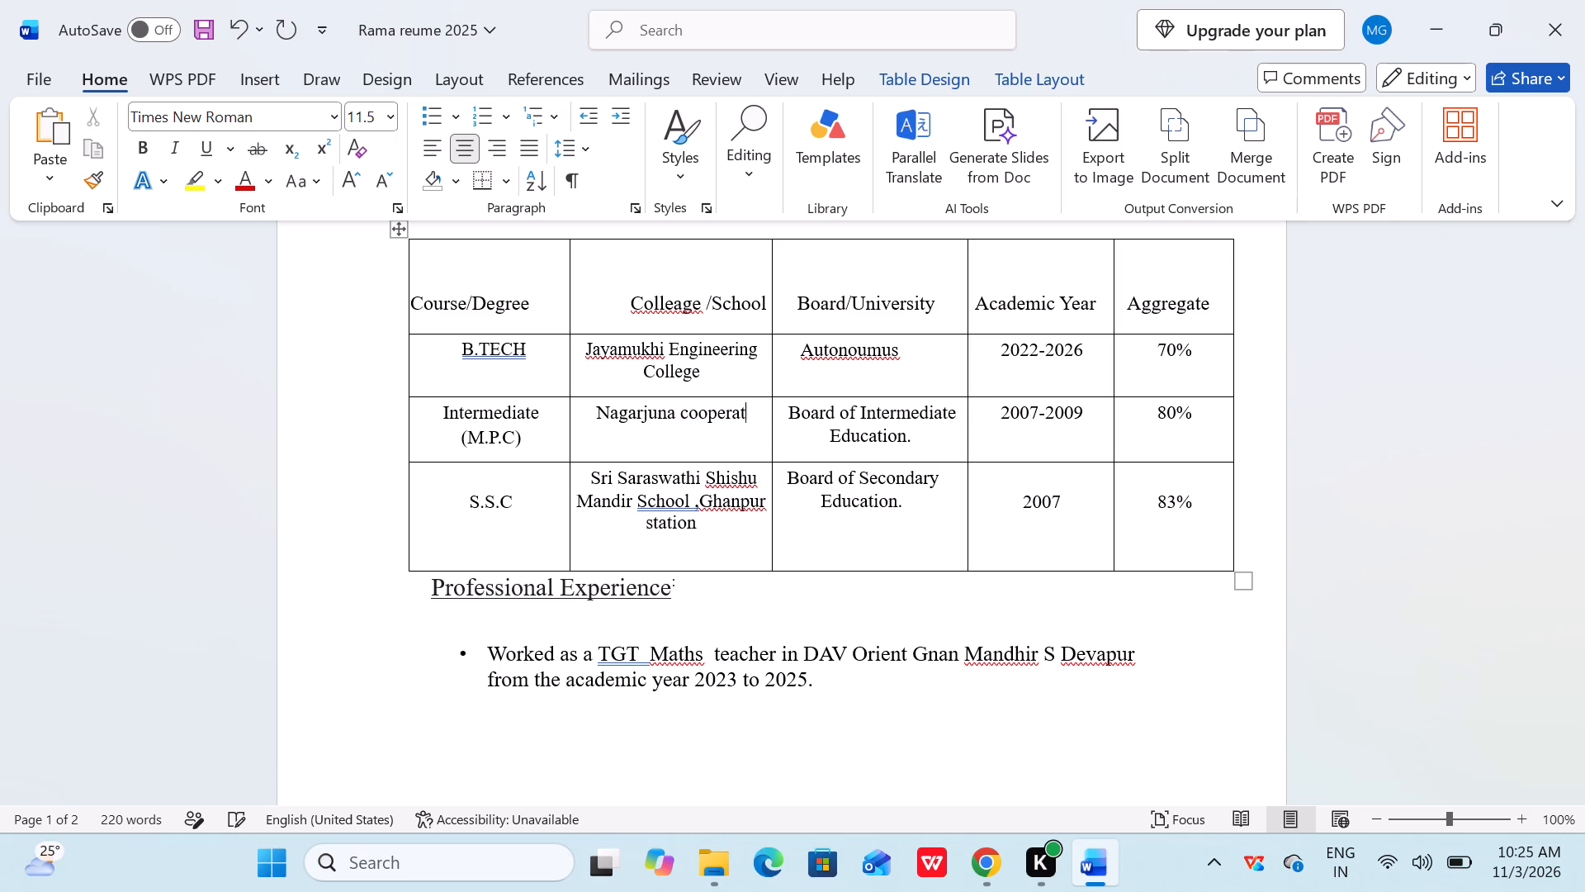
key(BackSpace)
key(BackSpace)
key(BackSpace)
key(BackSpace)
key(BackSpace)
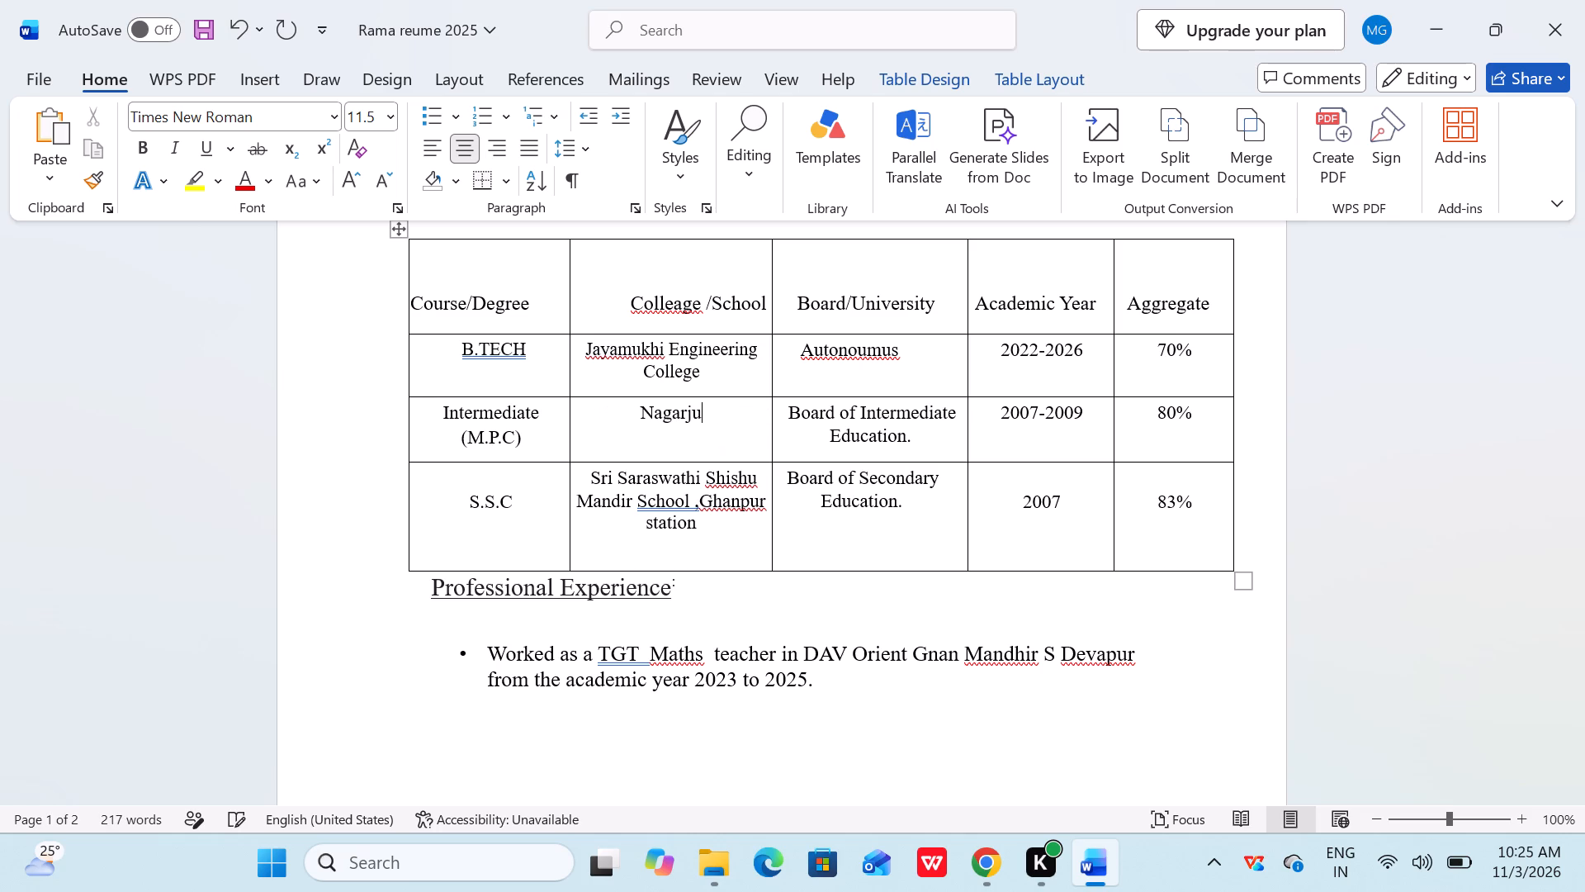
key(BackSpace)
key(BackSpace)
key(BackSpace)
key(BackSpace)
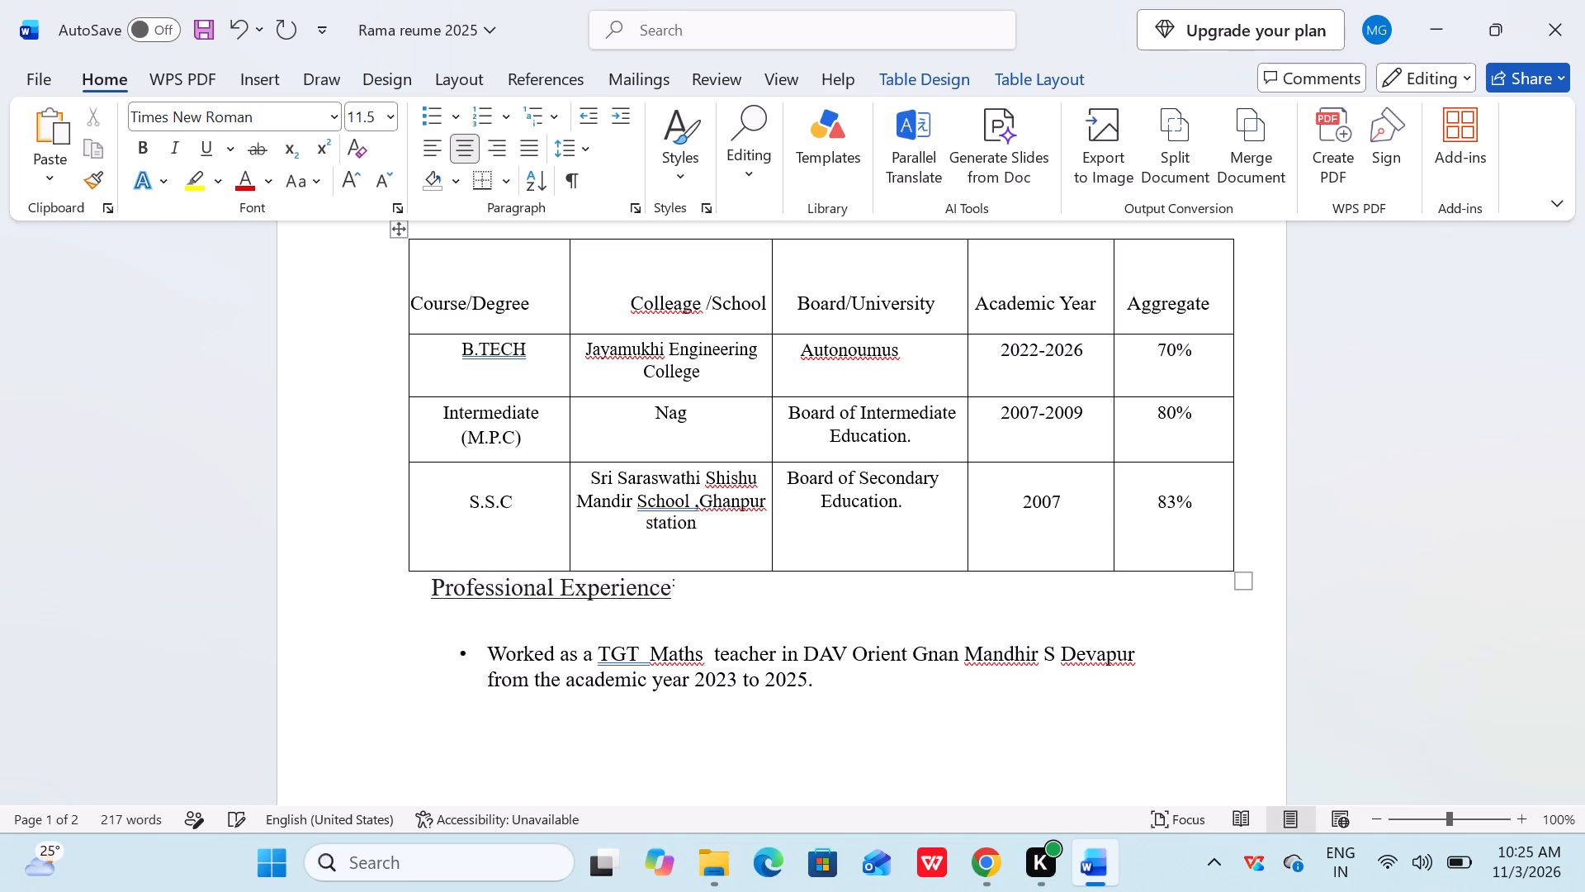
key(BackSpace)
key(BackSpace)
key(BackSpace)
key(shift+s)
text(R)
key(space)
text(Jun)
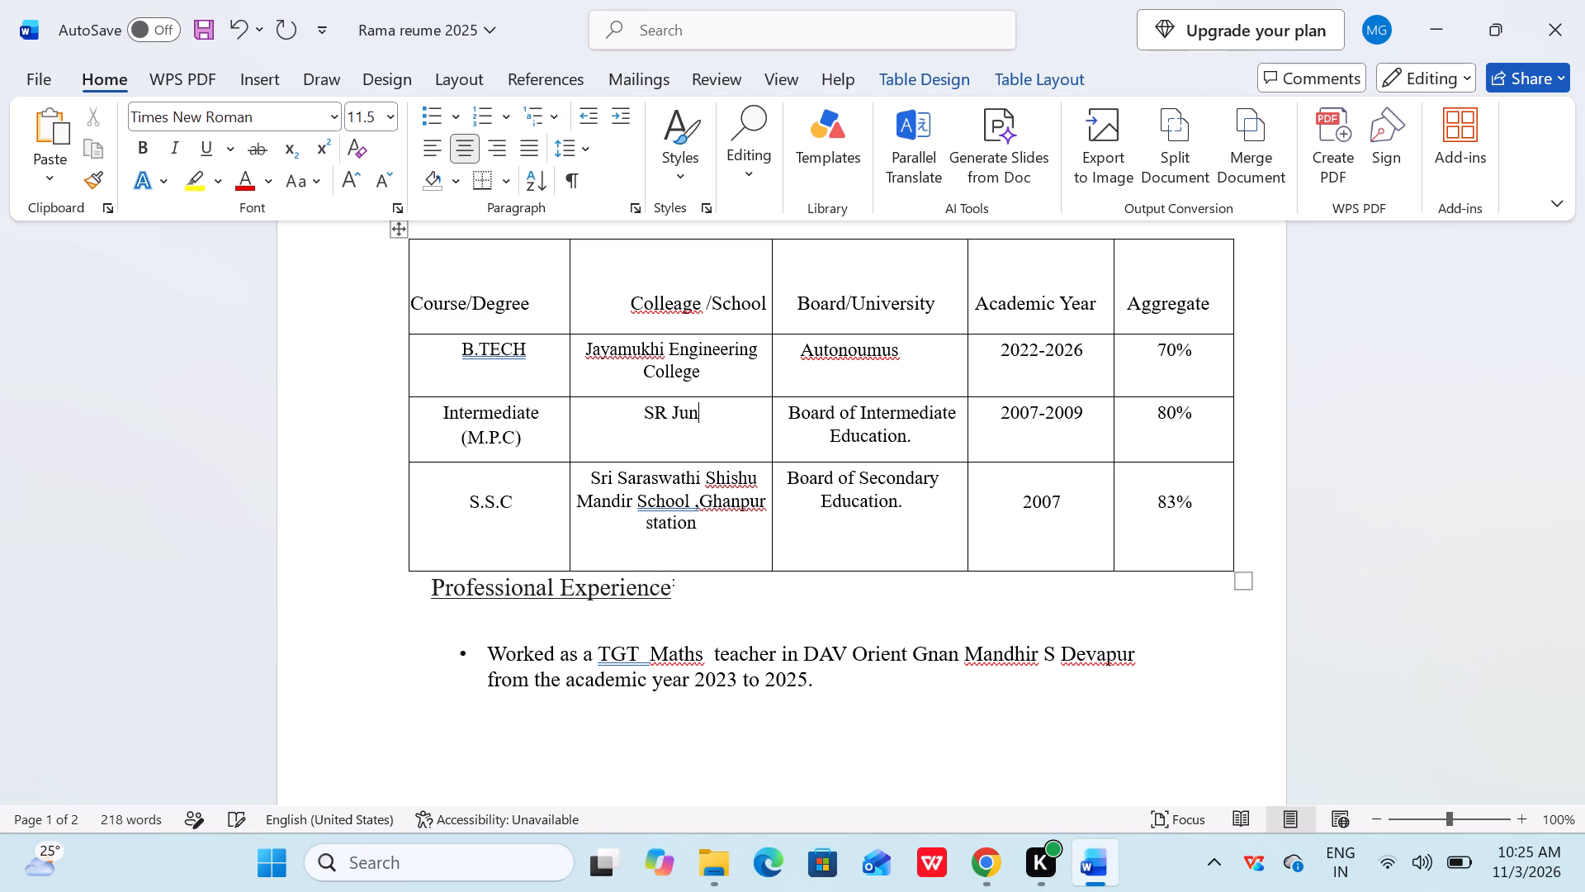
text(ior Col)
text(lege)
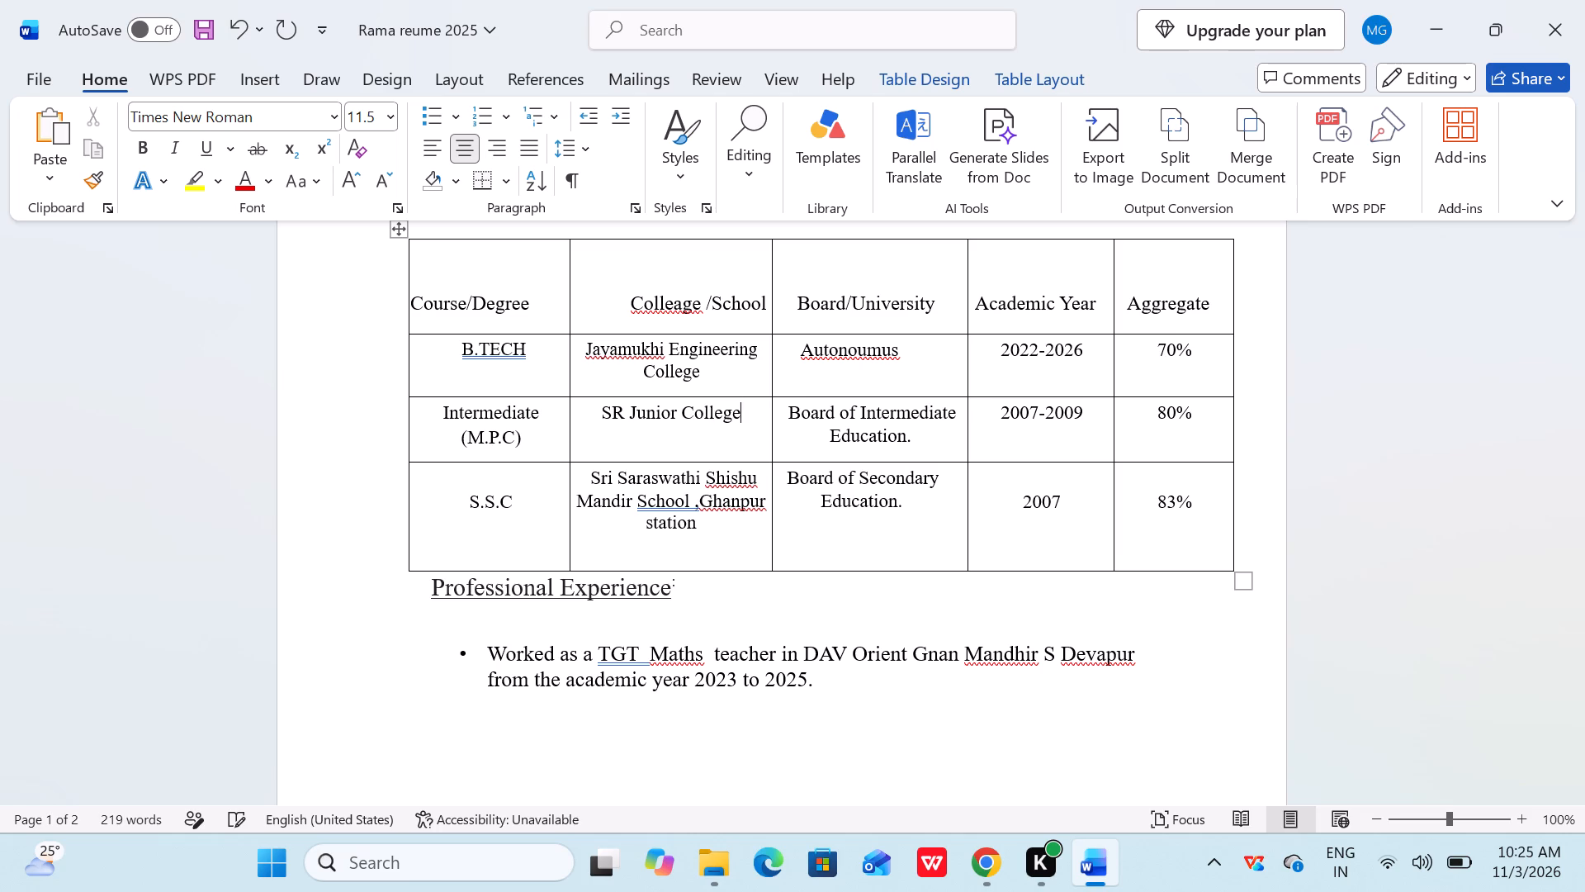
Set the academic year in the Intermediate (M.P.C) row to 2020-2022.
click(1085, 412)
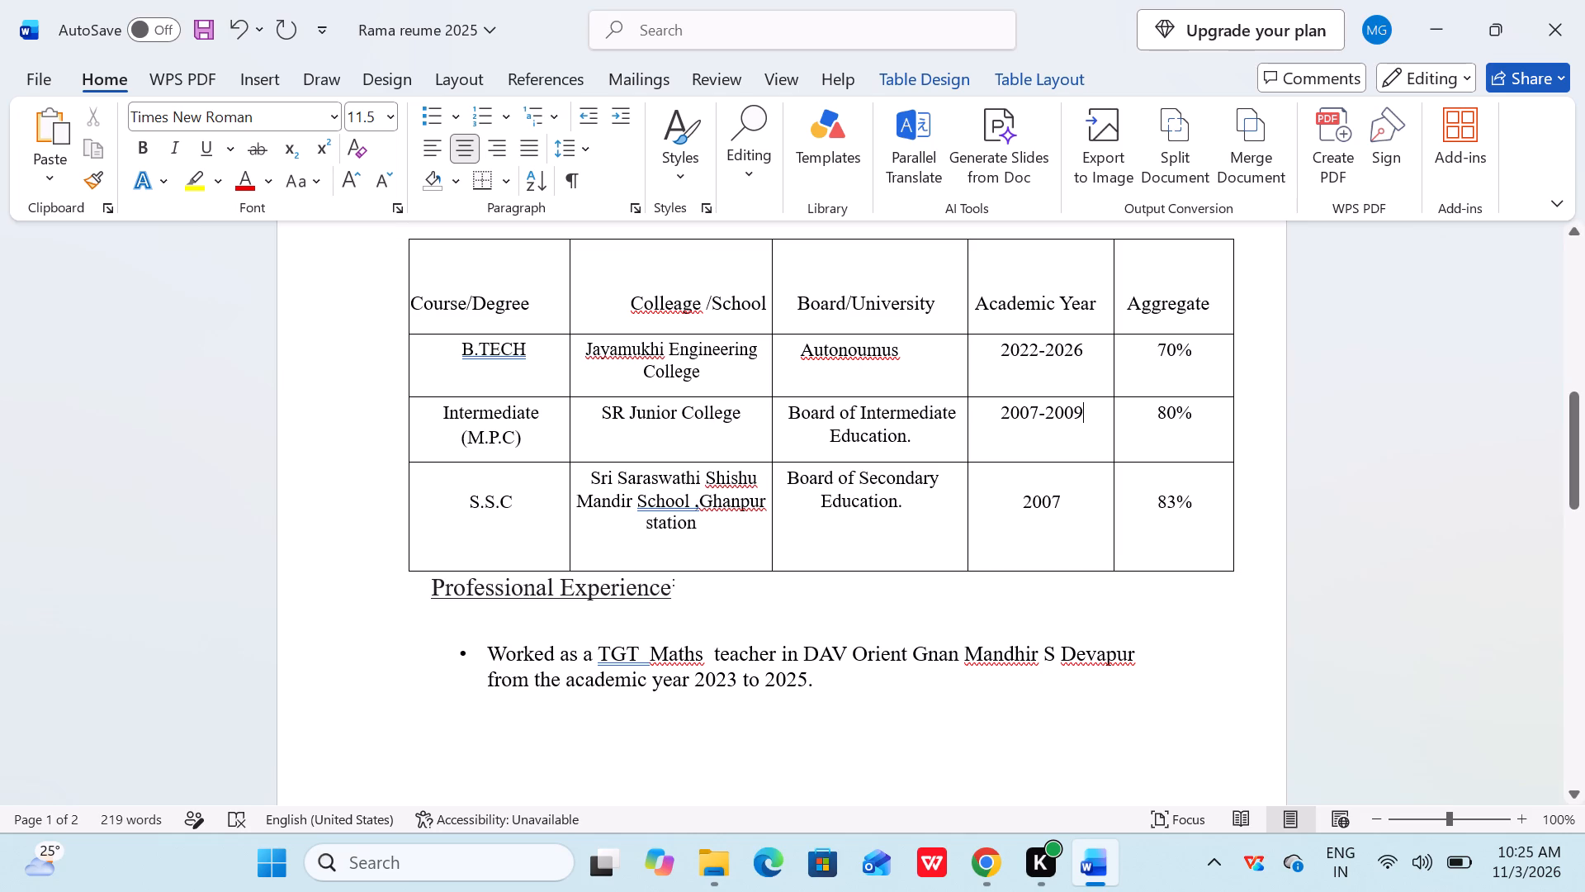
key(BackSpace)
key(BackSpace)
key(BackSpace)
key(BackSpace)
key(BackSpace)
key(BackSpace)
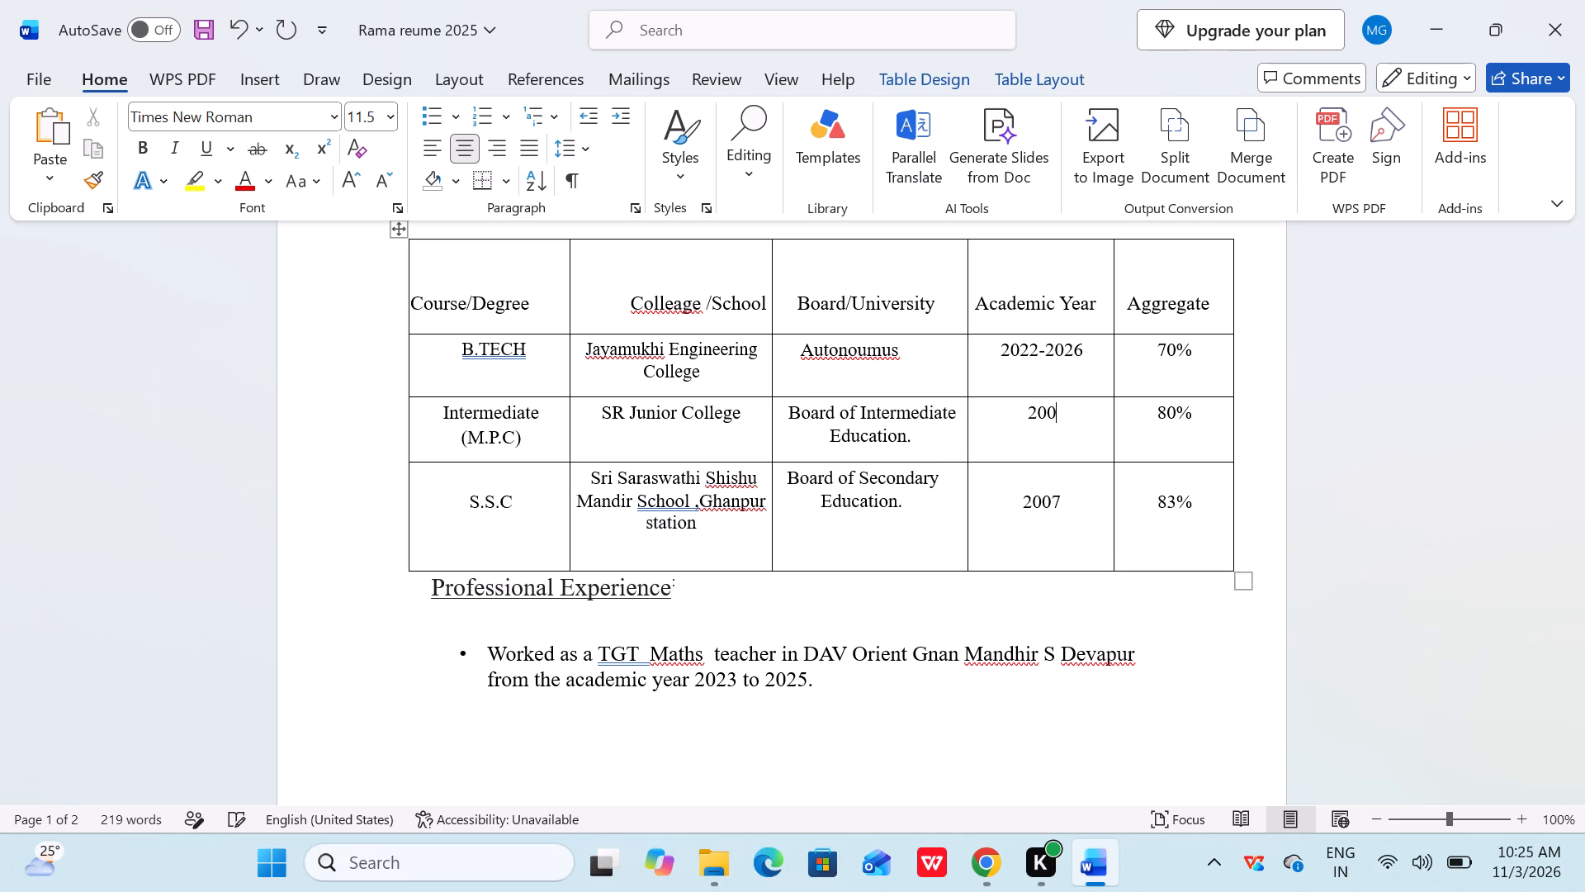
key(BackSpace)
text(20)
text(-2022)
Set the aggregate in the Intermediate (M.P.C) row to 54%.
click(1202, 422)
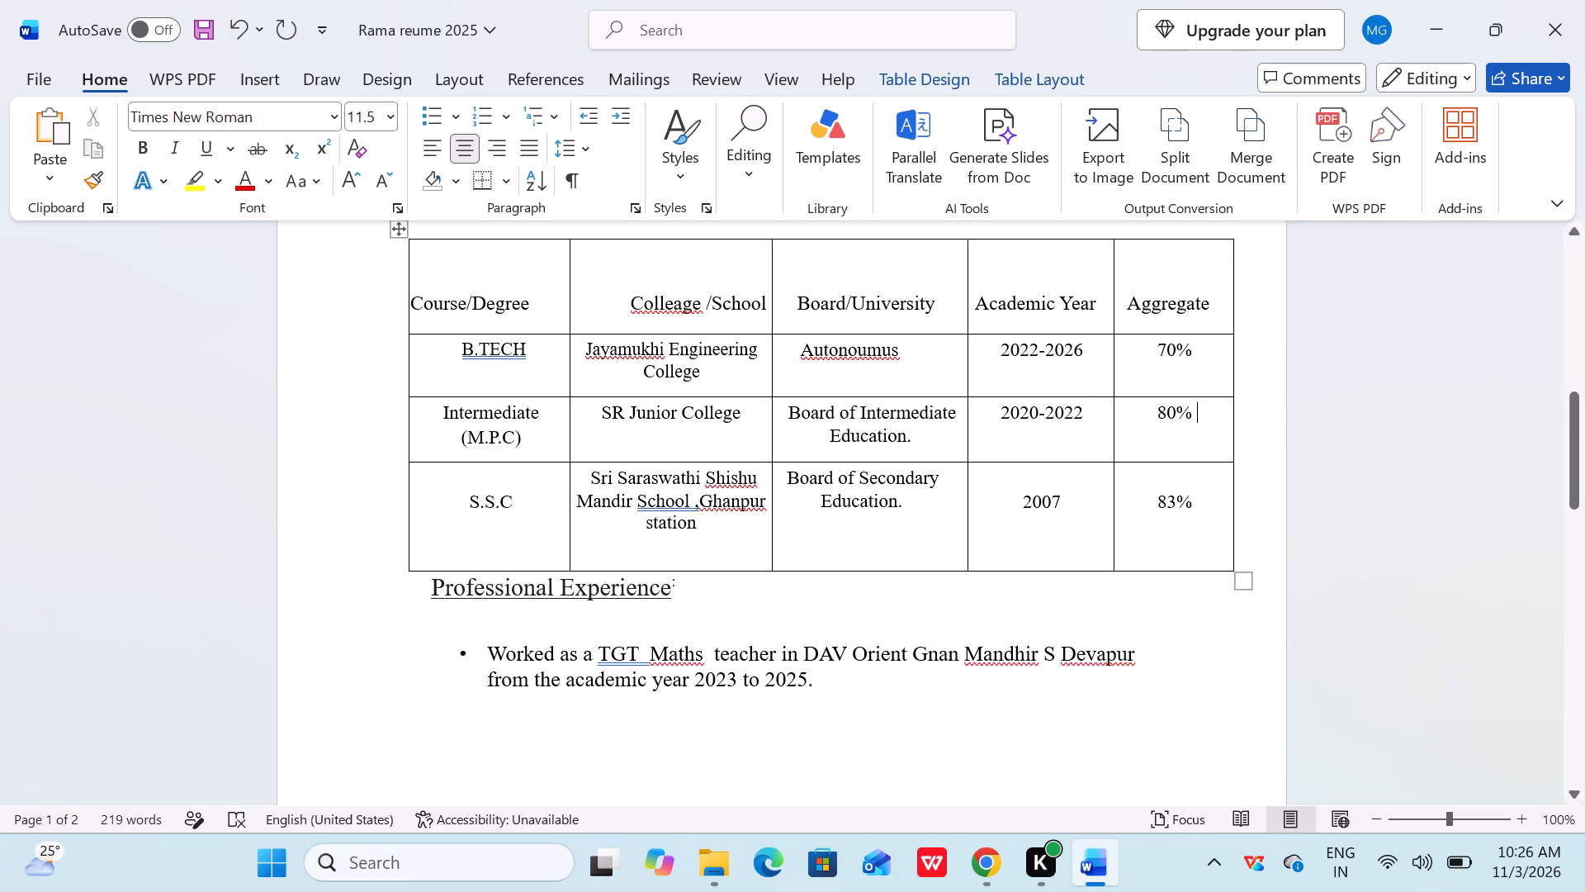
key(Left)
key(Left)
key(Left)
key(Right)
key(BackSpace)
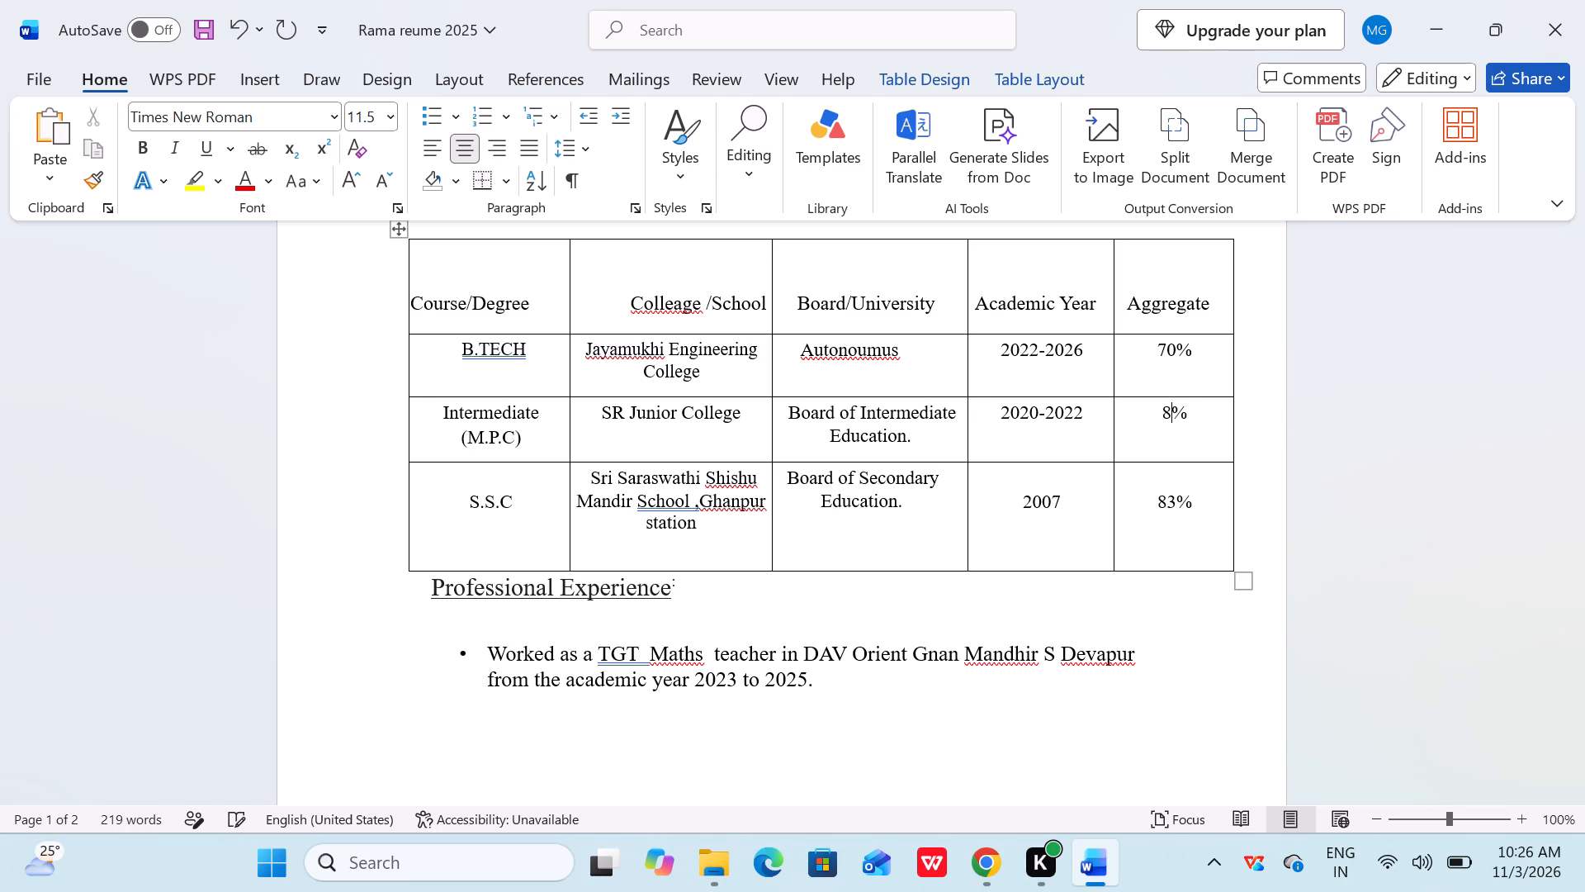
key(BackSpace)
text(54)
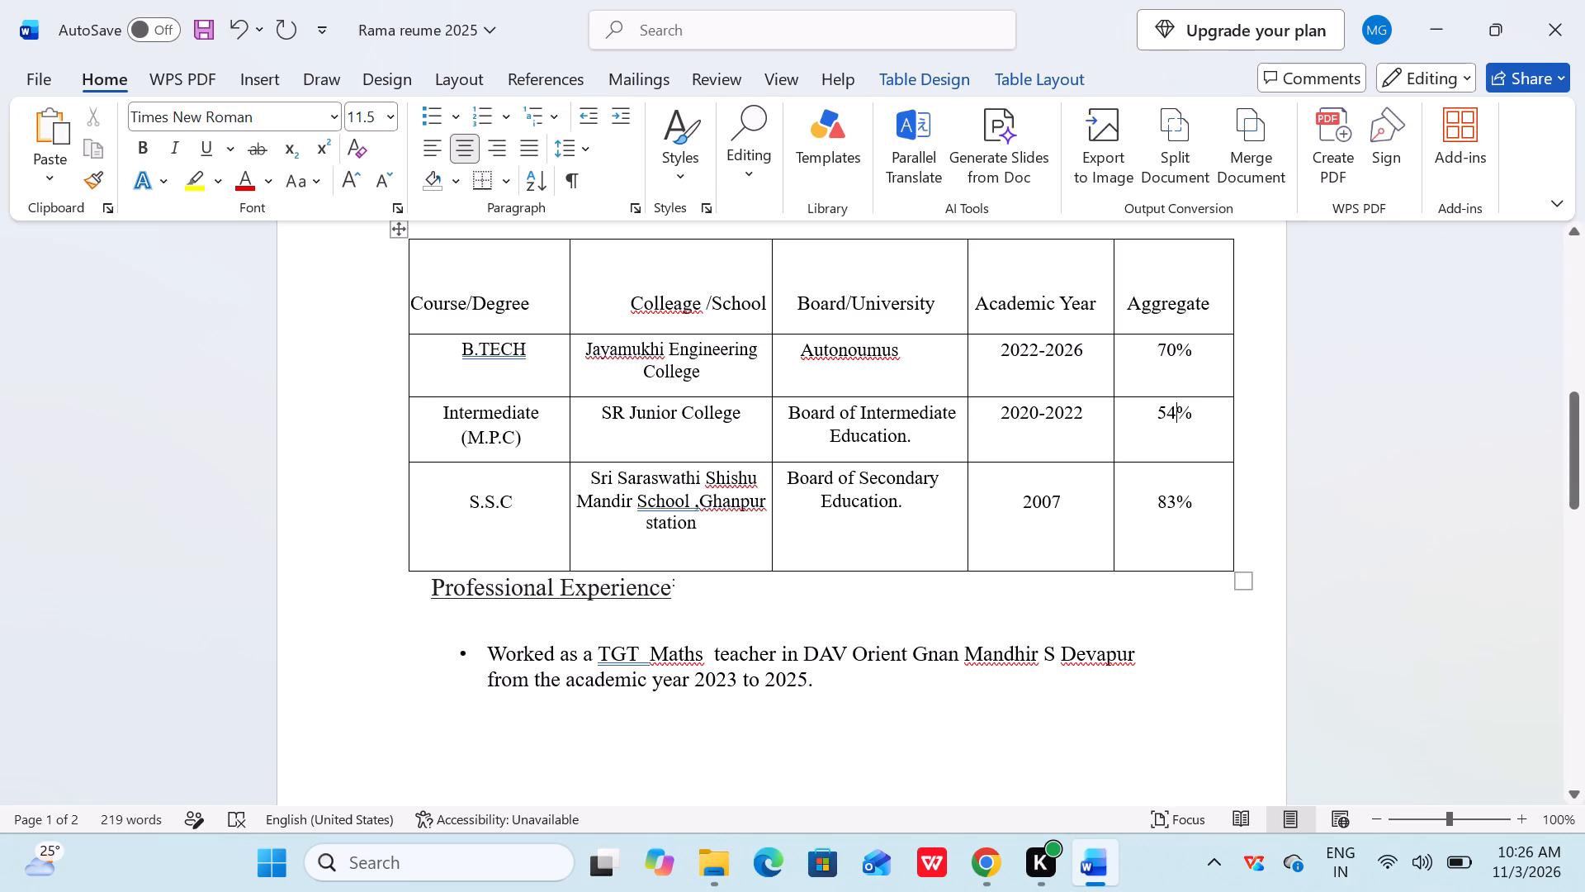
Replace the school name in the S.S.C row of the education table with Oxford High School.
click(713, 518)
click(713, 518)
key(BackSpace)
key(BackSpace)
key(BackSpace)
key(BackSpace)
key(BackSpace)
key(BackSpace)
key(BackSpace)
key(BackSpace)
key(BackSpace)
key(BackSpace)
key(BackSpace)
key(BackSpace)
key(BackSpace)
key(BackSpace)
key(BackSpace)
key(BackSpace)
key(BackSpace)
key(BackSpace)
key(BackSpace)
key(BackSpace)
key(BackSpace)
key(BackSpace)
key(BackSpace)
key(BackSpace)
key(BackSpace)
key(BackSpace)
key(BackSpace)
key(BackSpace)
key(BackSpace)
key(BackSpace)
key(BackSpace)
key(BackSpace)
key(BackSpace)
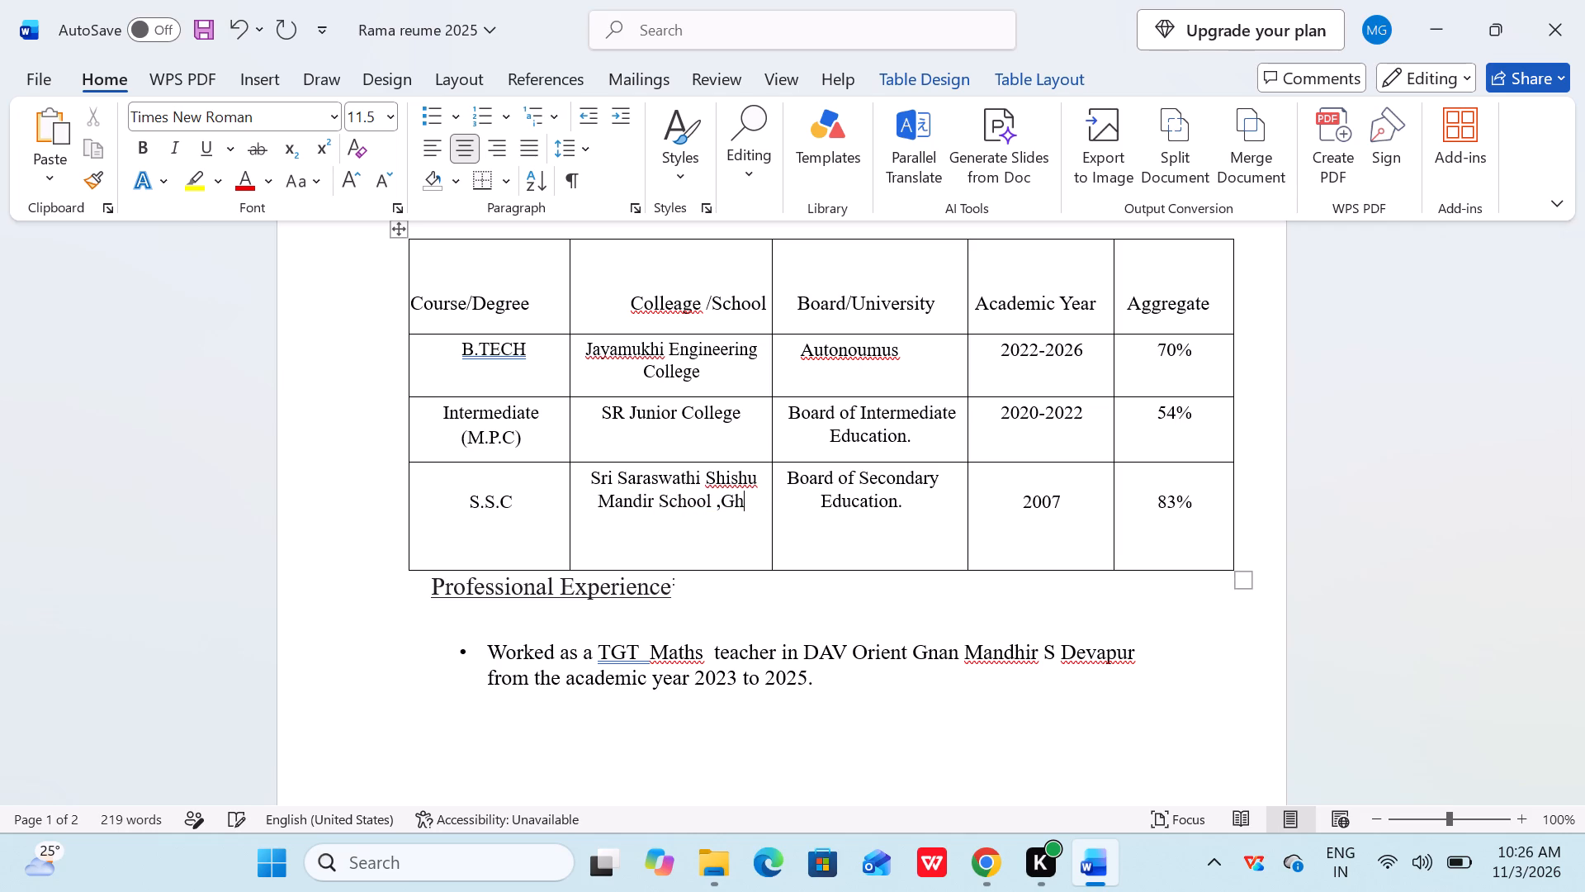
key(BackSpace)
key(BackSpace)
key(BackSpace)
key(BackSpace)
key(BackSpace)
key(BackSpace)
key(BackSpace)
key(BackSpace)
key(BackSpace)
key(BackSpace)
key(BackSpace)
key(BackSpace)
key(BackSpace)
key(BackSpace)
key(BackSpace)
key(BackSpace)
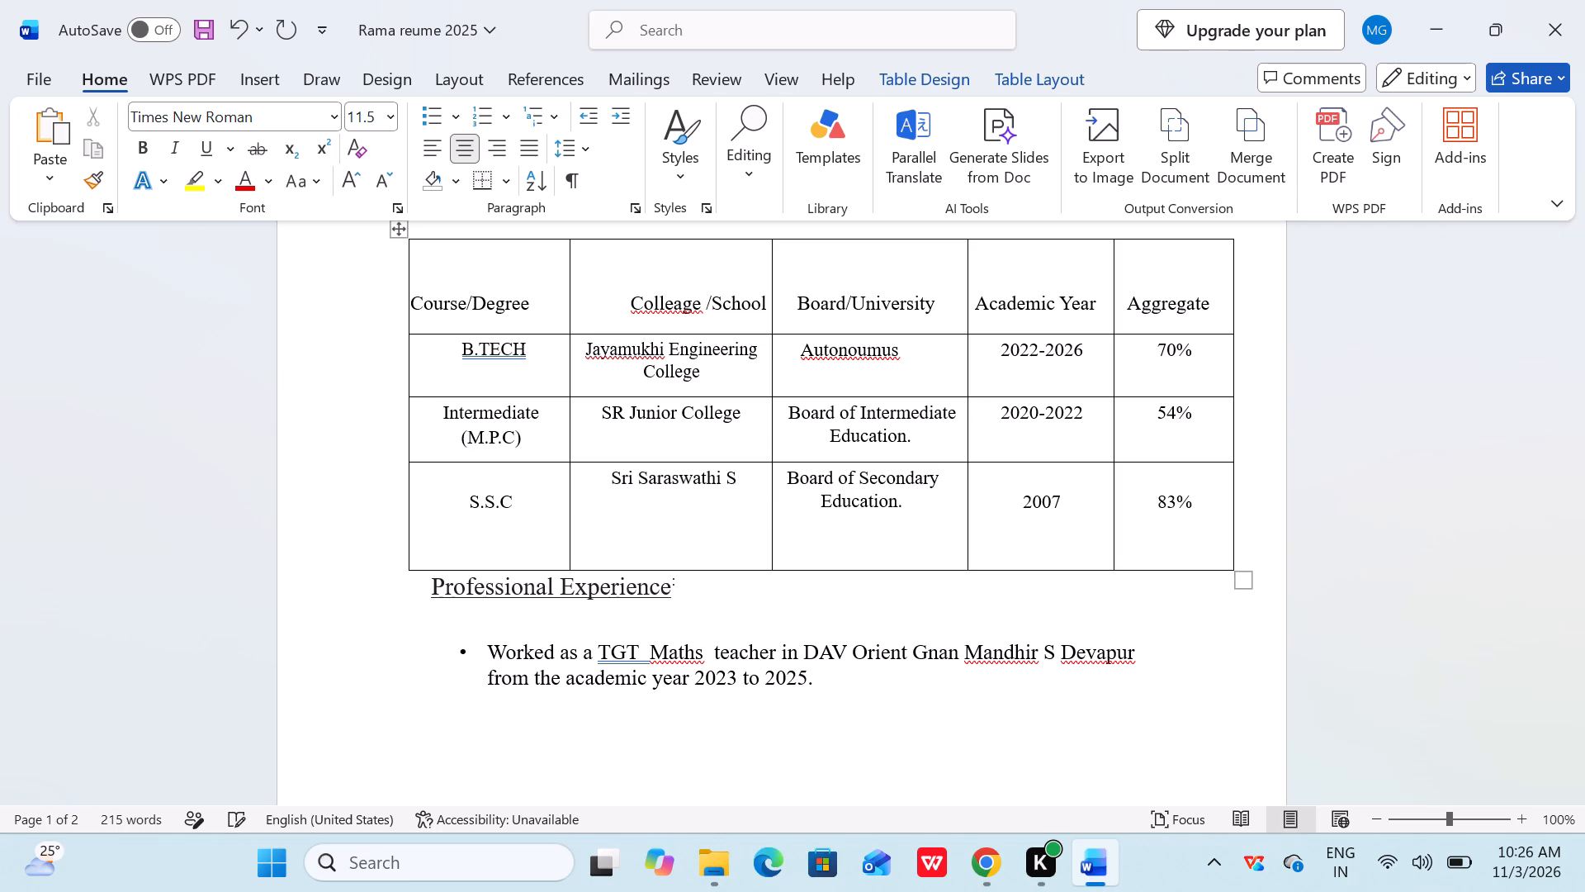
key(BackSpace)
key(BackSpace)
key(BackSpace)
key(BackSpace)
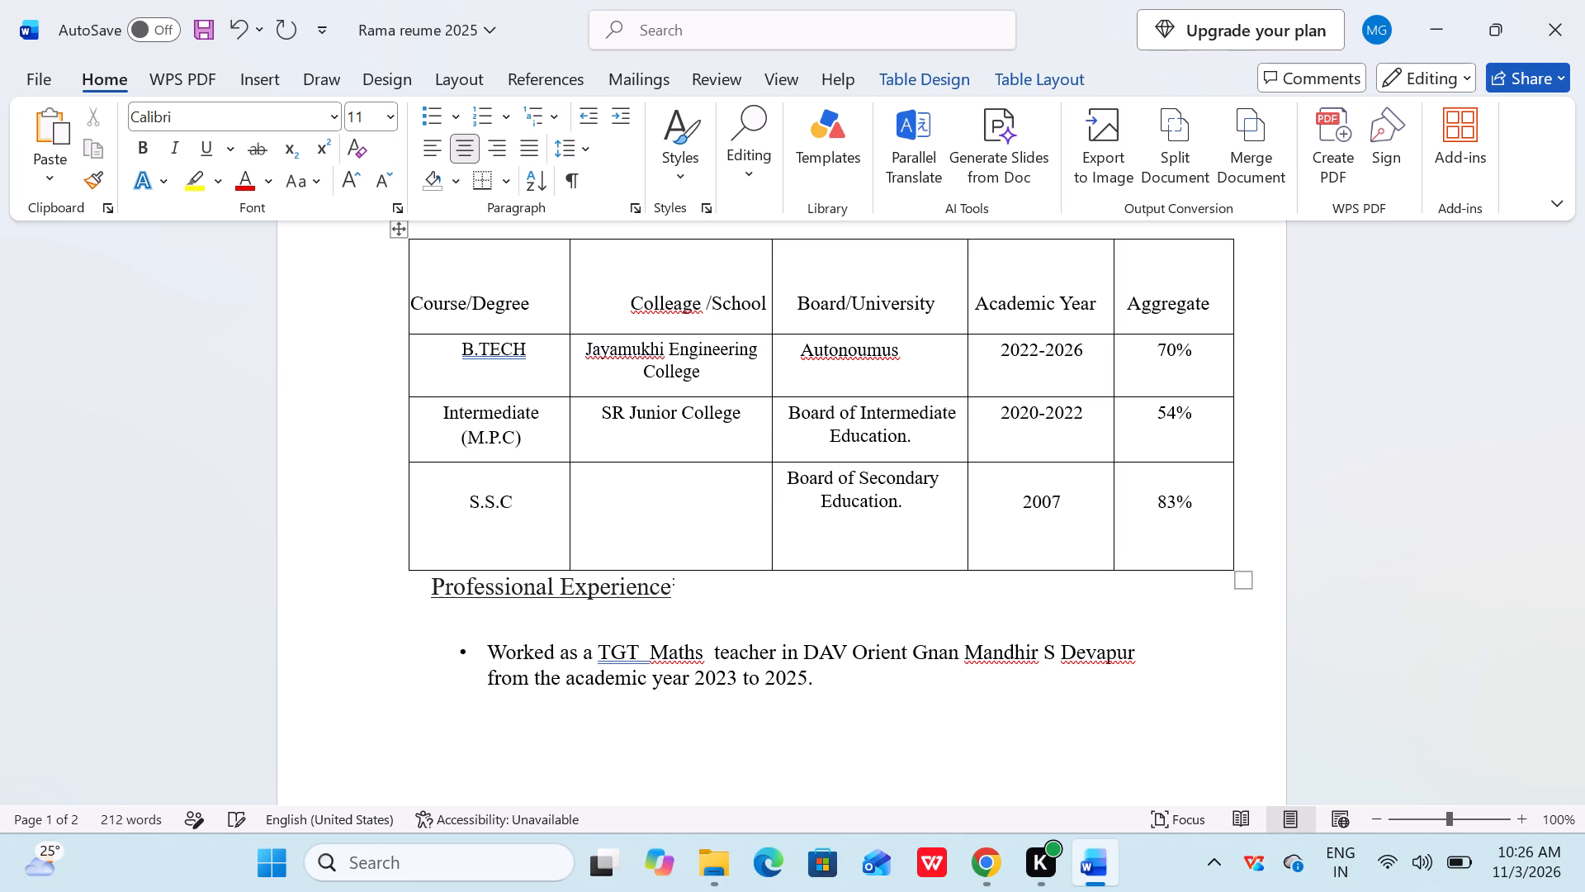
key(shift+o)
text(xfore)
key(BackSpace)
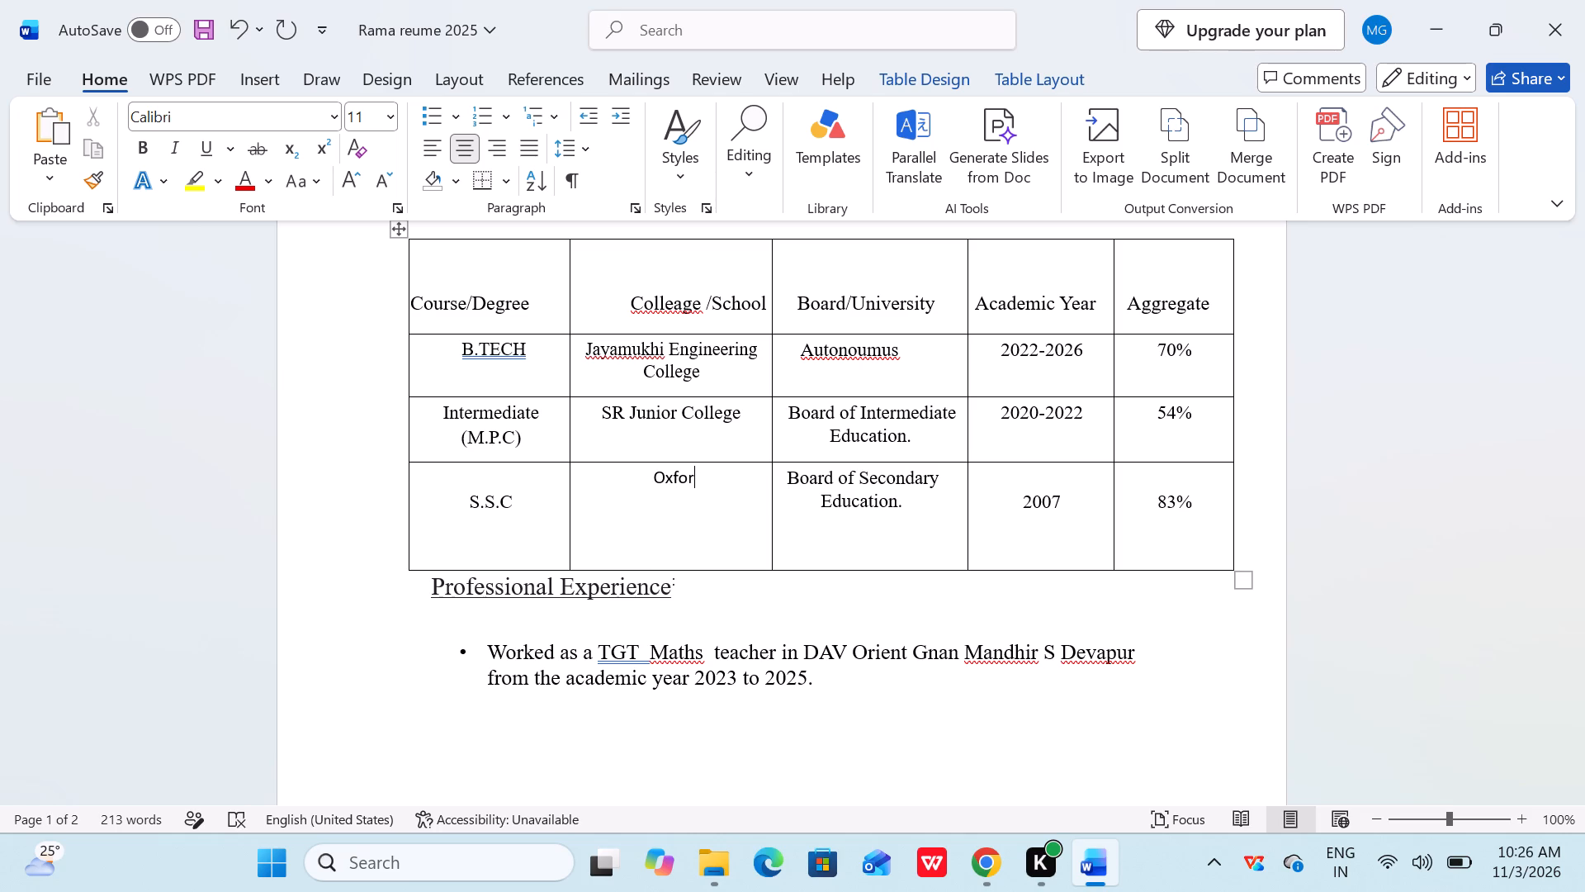
text(rd)
key(BackSpace)
key(BackSpace)
text(d J)
key(BackSpace)
text(HIgh)
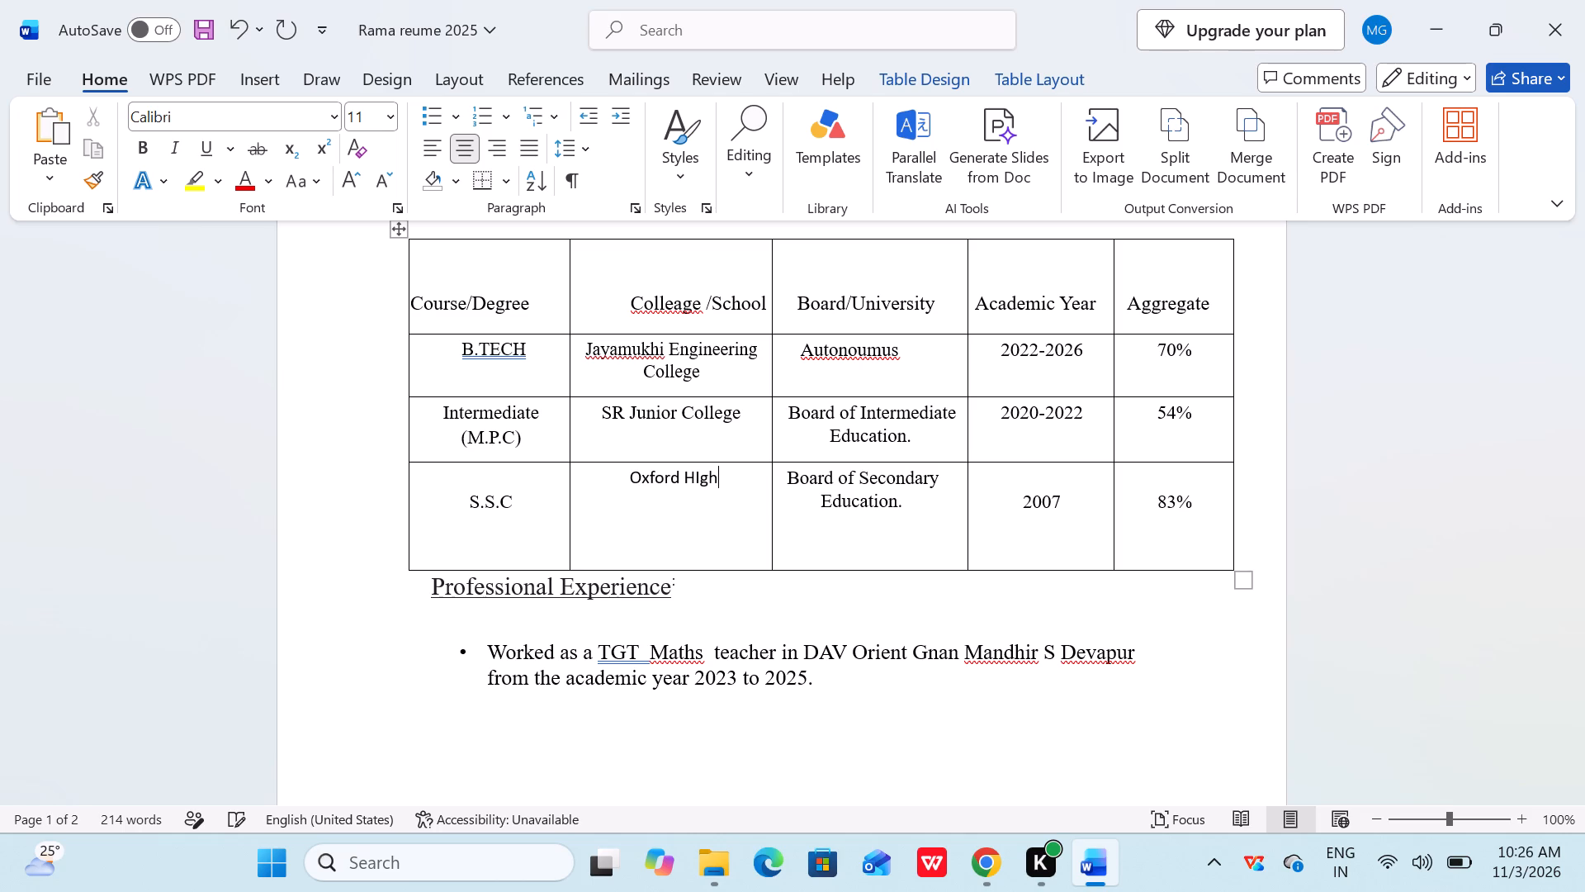
key(space)
key(shift+s)
text(chool)
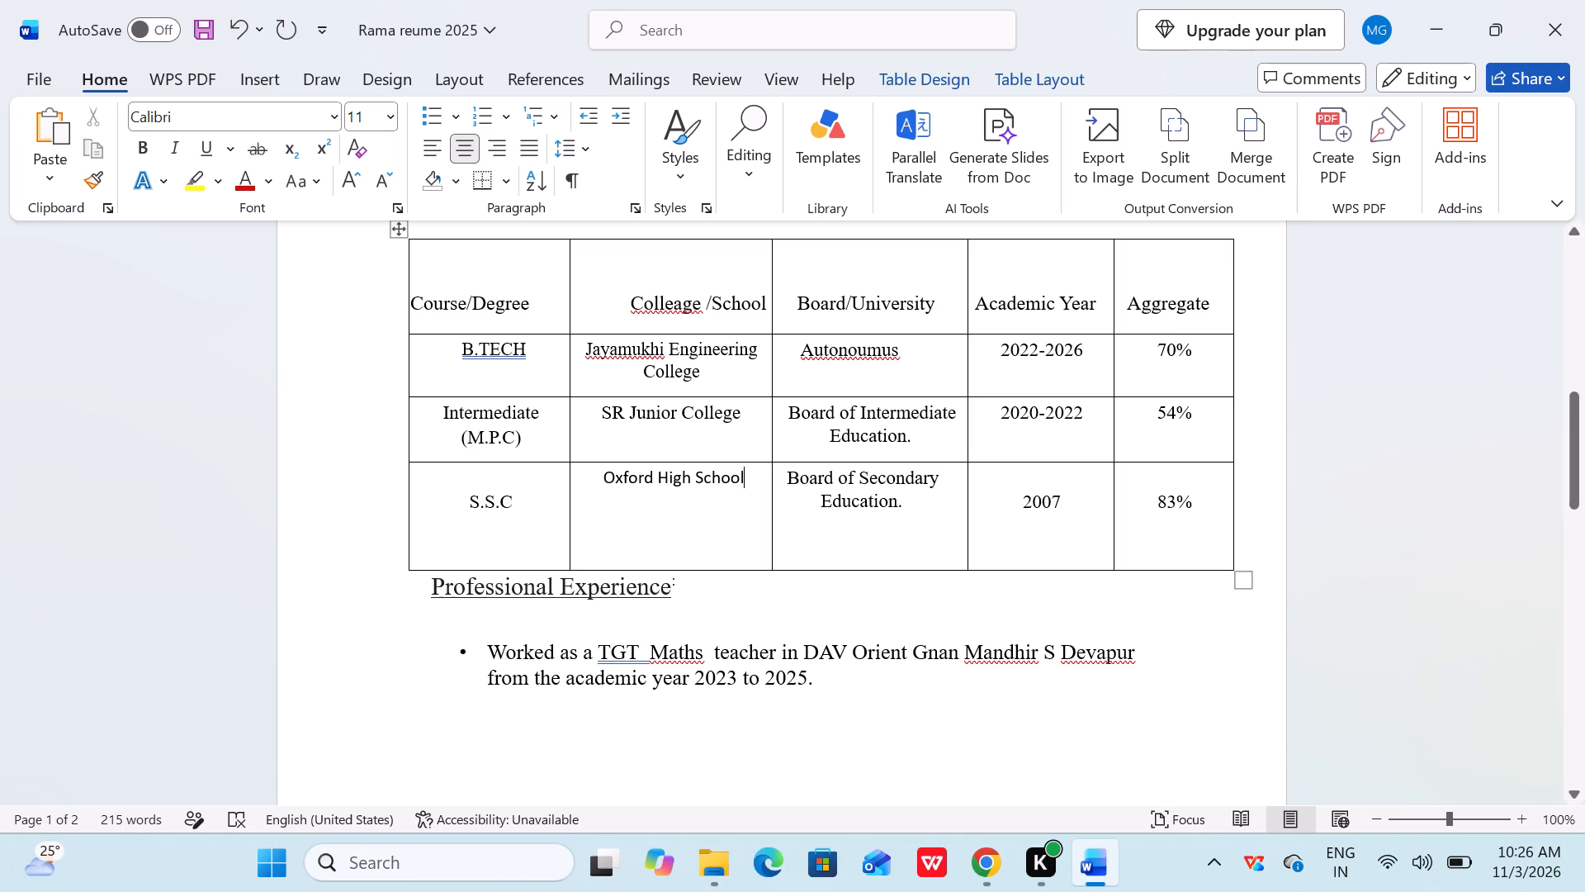
Change the font of the Oxford High School text in the S.S.C row to Times New Roman.
drag(602, 475, 622, 478)
drag(622, 478, 725, 493)
click(314, 112)
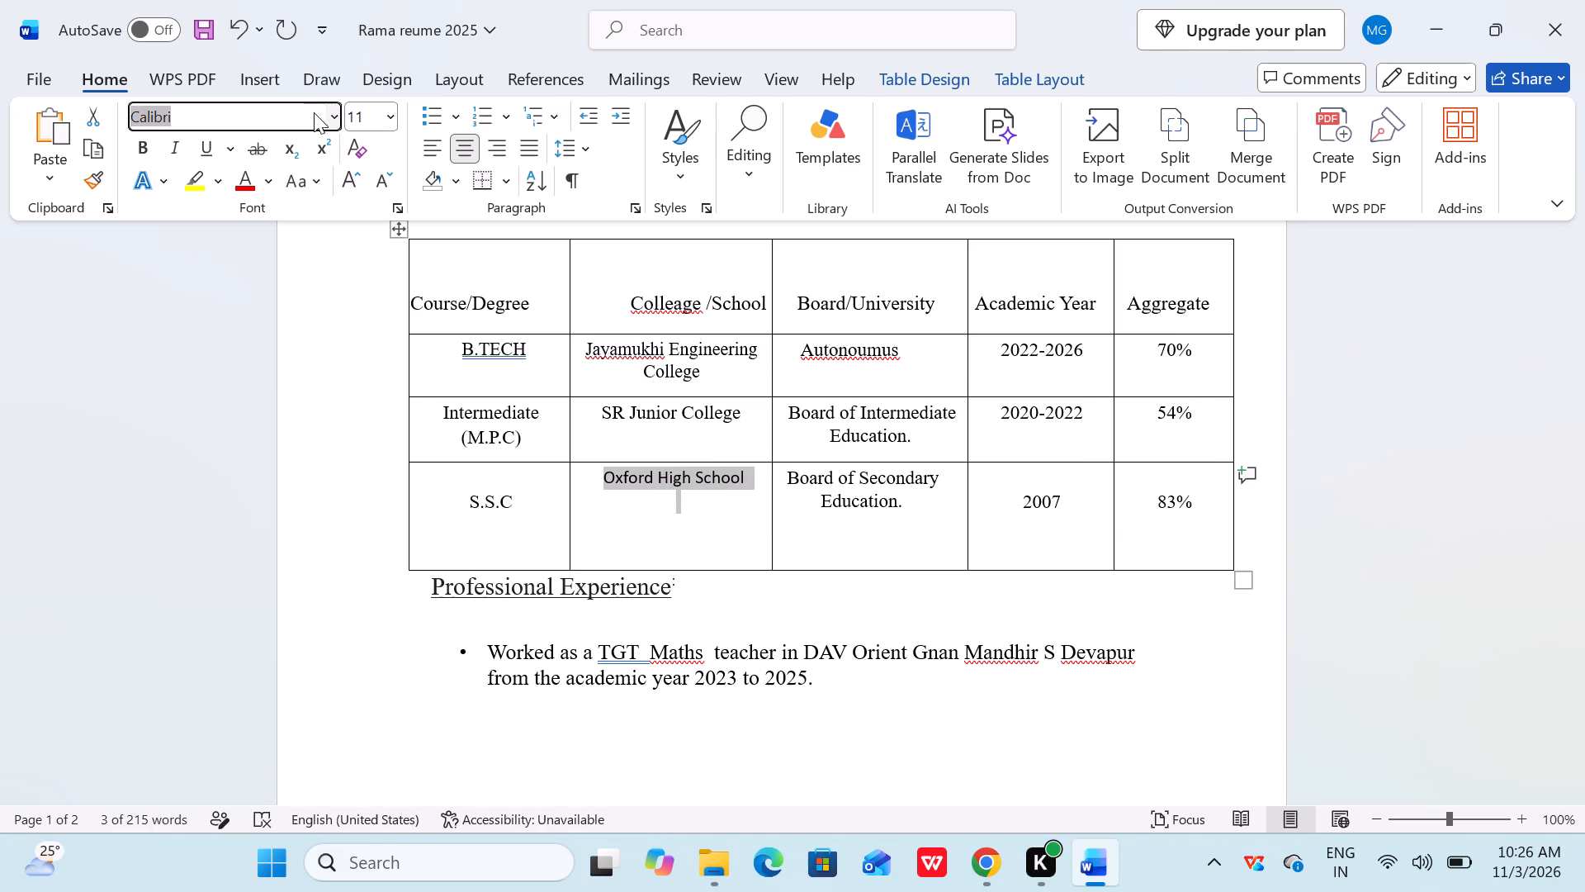
key(t)
key(Return)
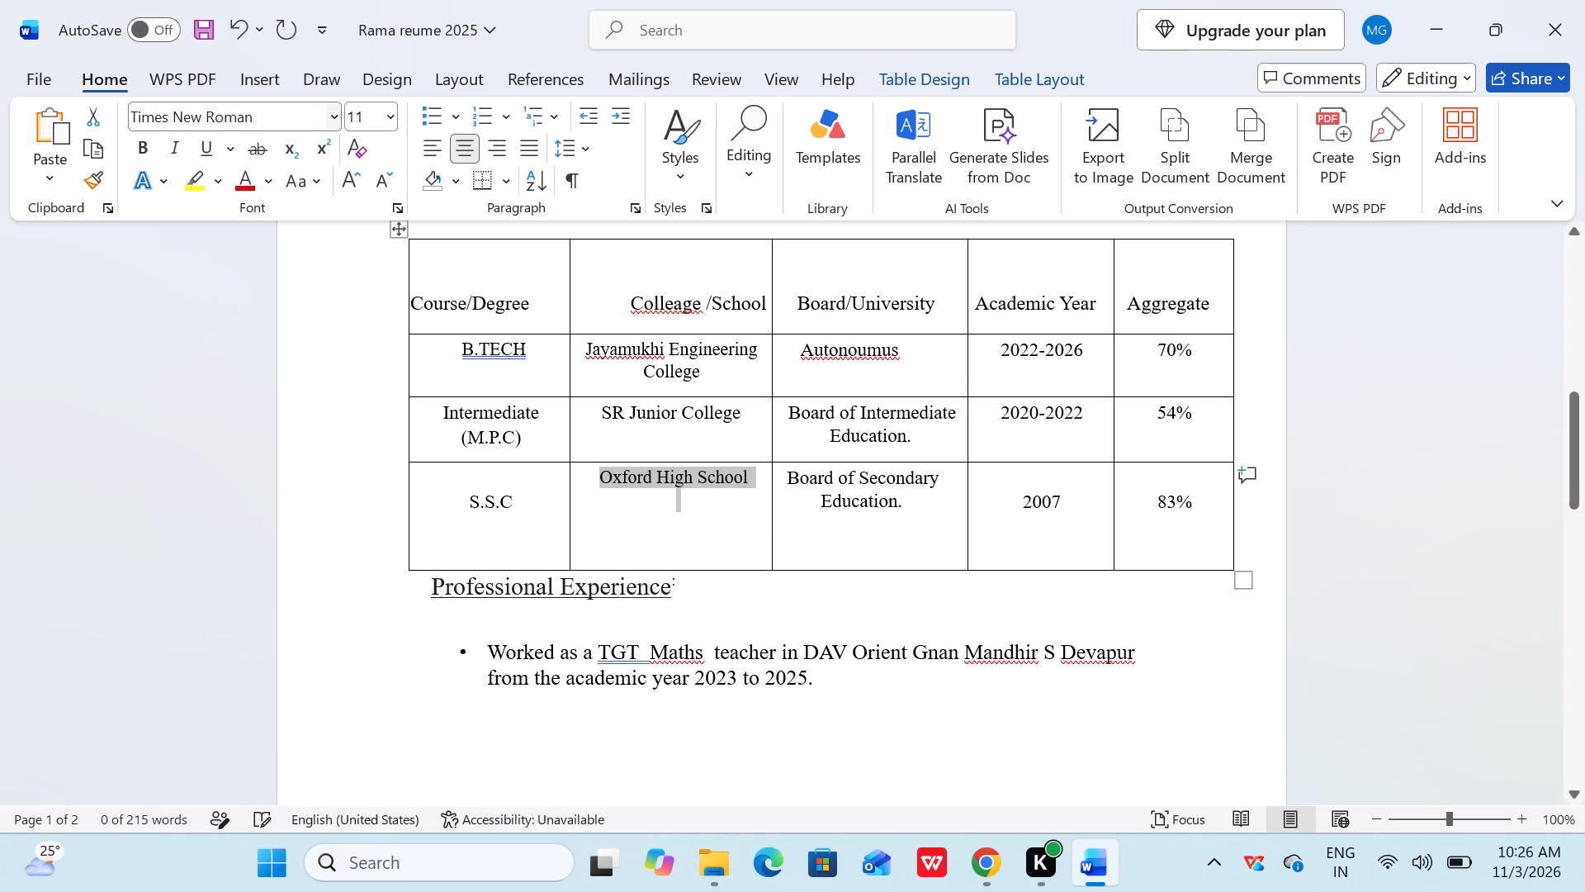
click(919, 557)
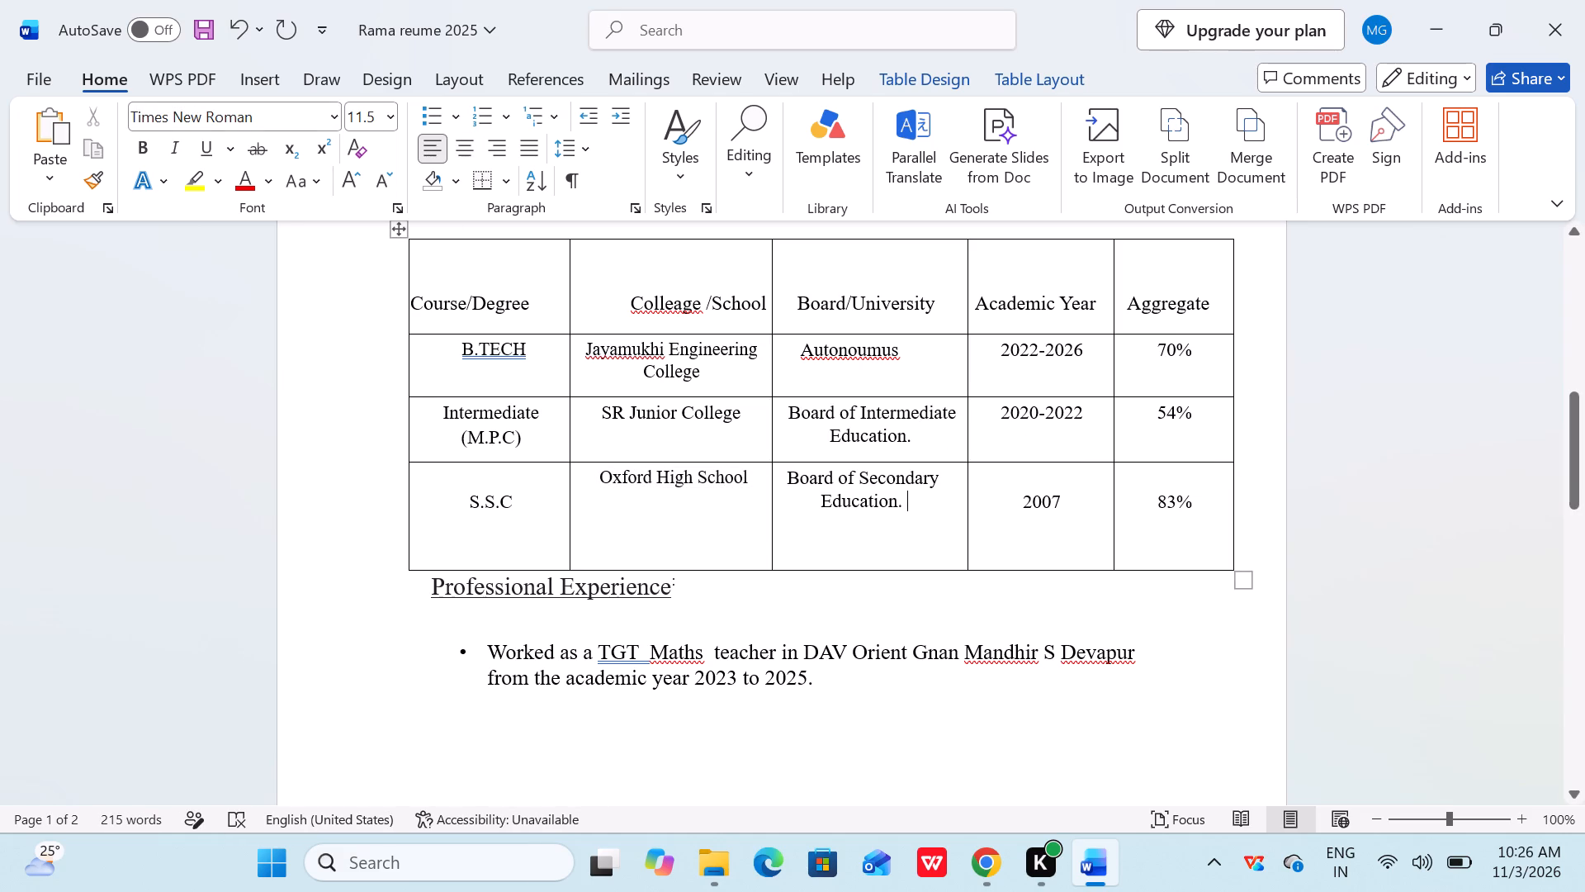
Set the academic year in the S.S.C row to 2020.
click(1063, 506)
key(BackSpace)
key(BackSpace)
key(BackSpace)
key(BackSpace)
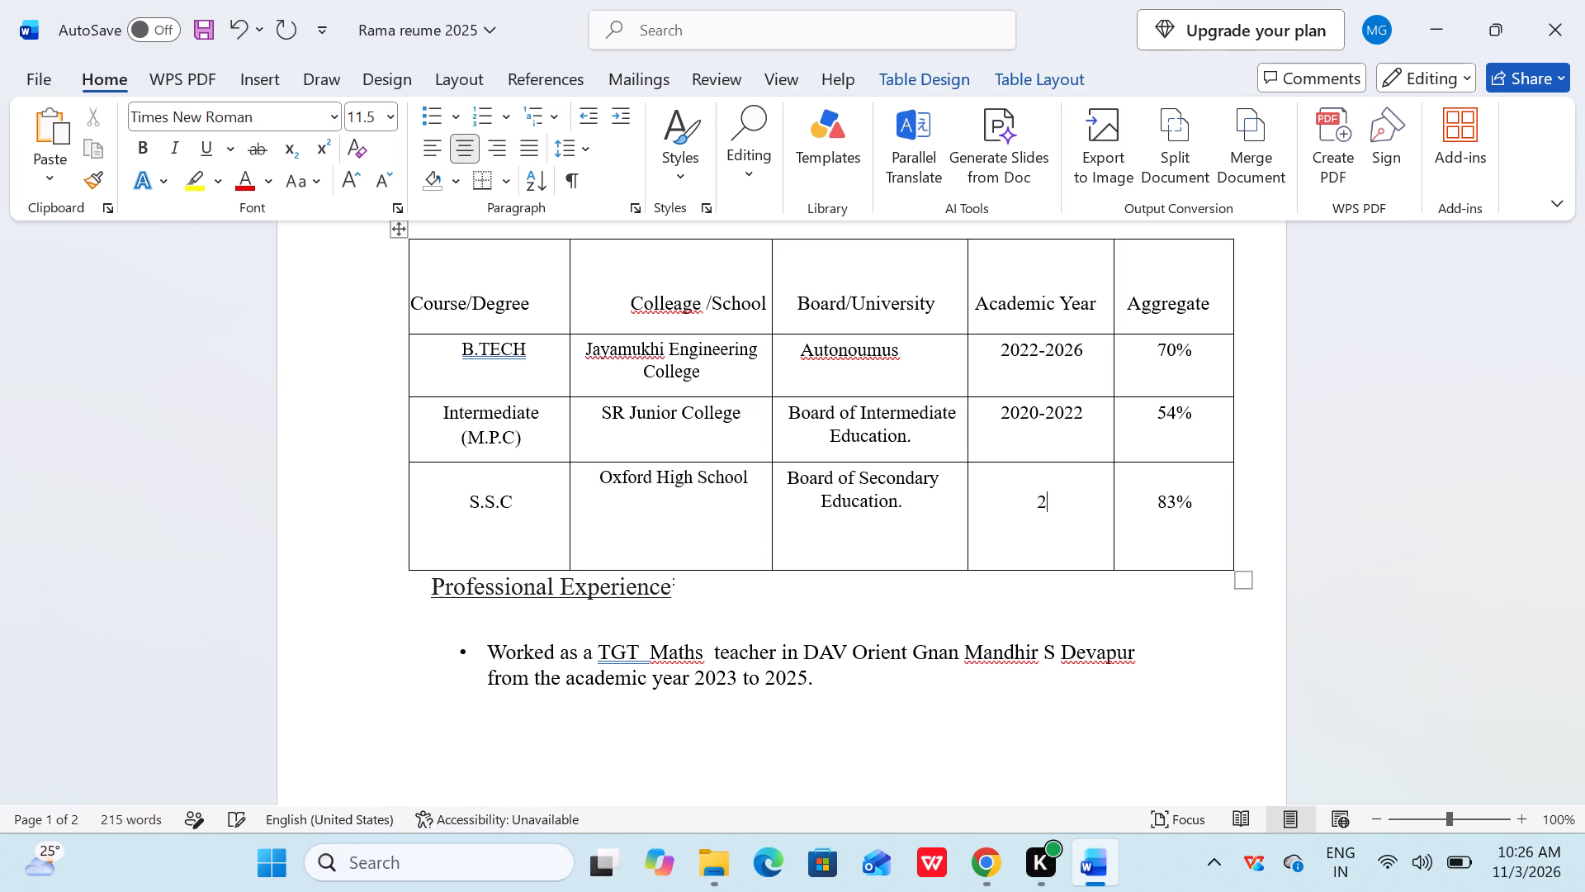
text(020)
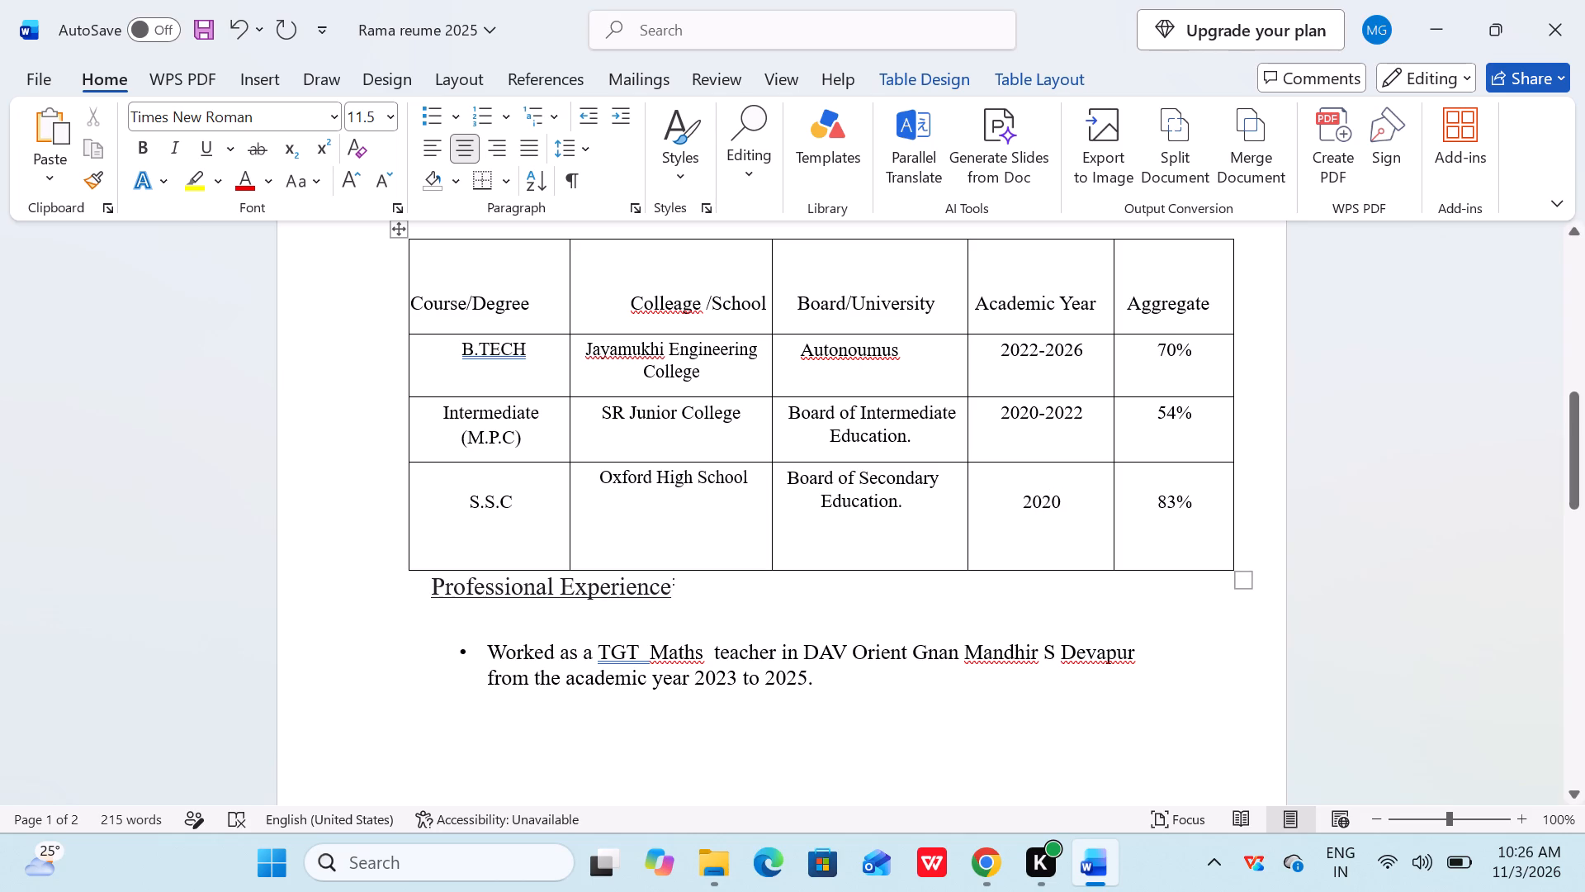
Set the aggregate in the S.S.C row to 93%.
click(1180, 509)
key(BackSpace)
key(BackSpace)
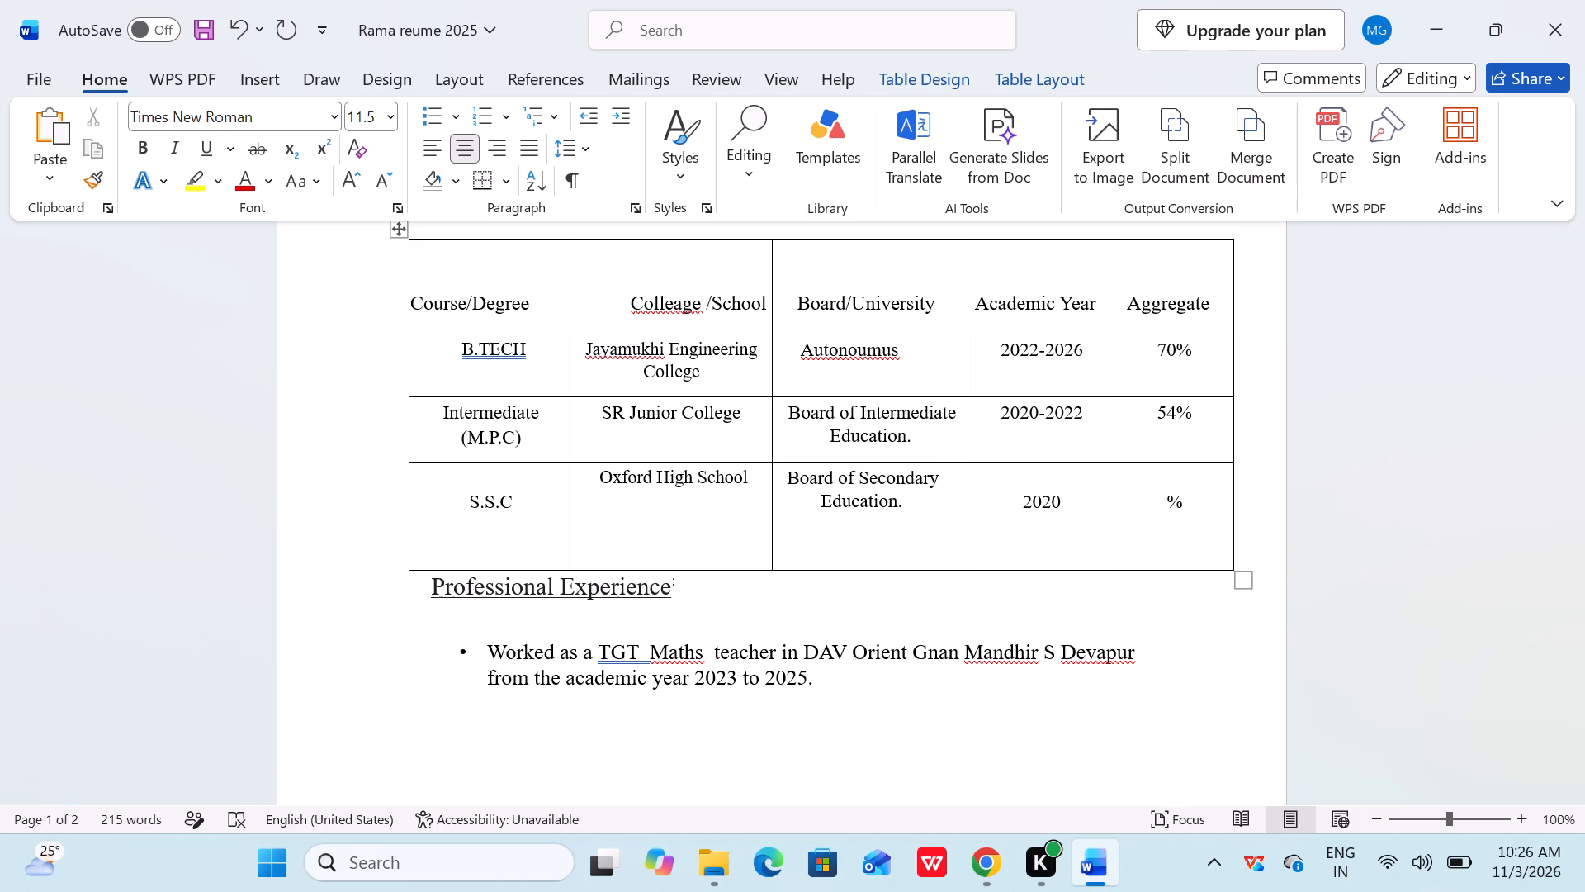
text(93)
Delete the whole Professional Experience section, including its heading and both teaching job bullets.
scroll(757, 632, down, 3)
scroll(757, 632, up, 1)
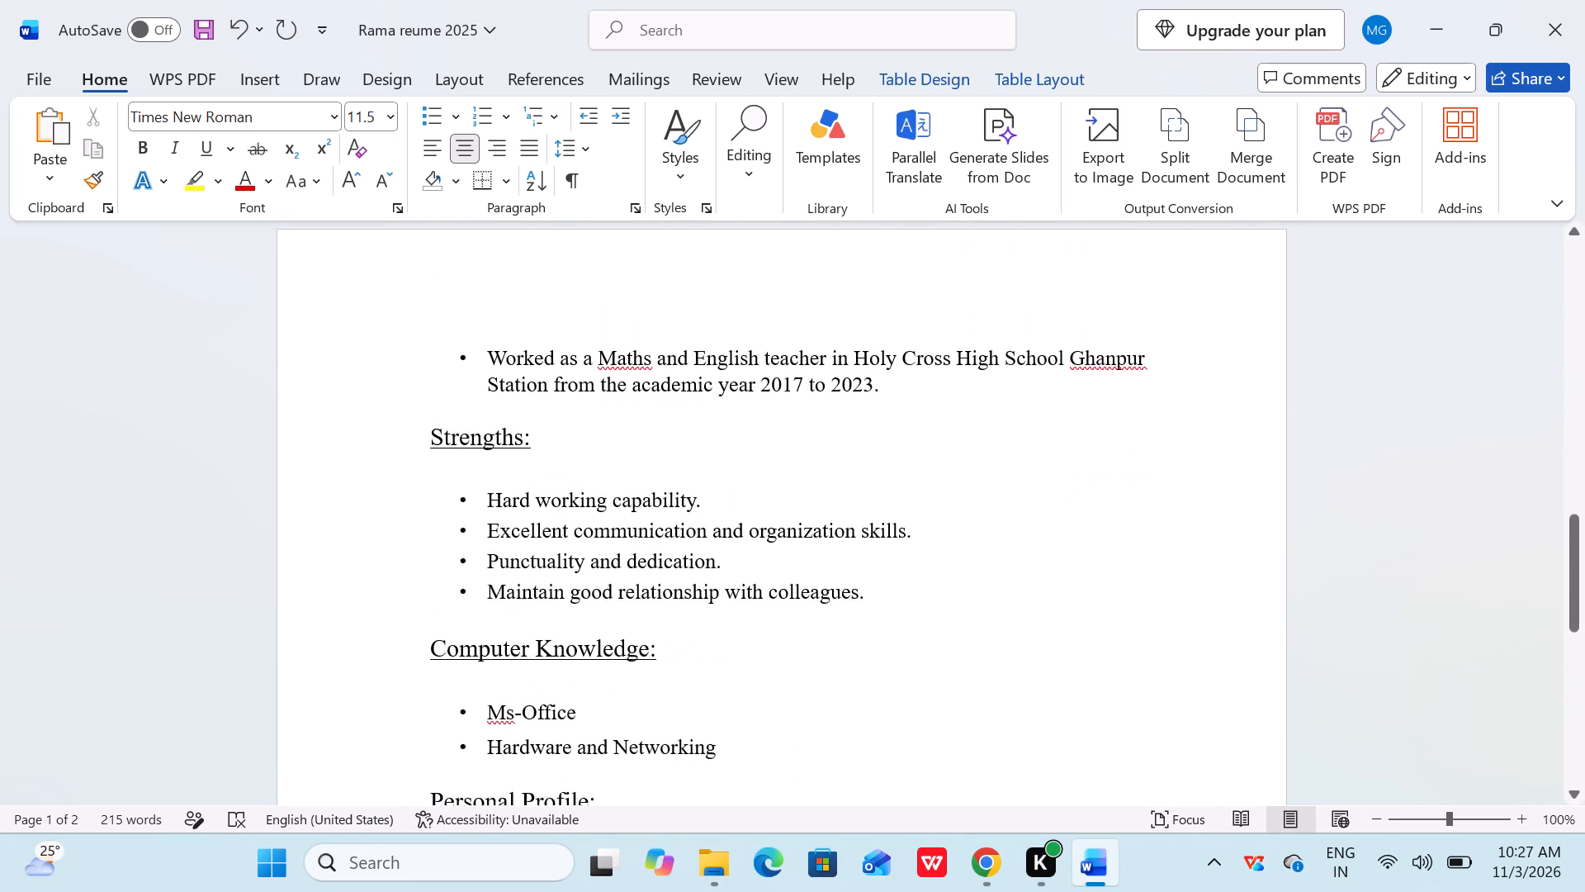
scroll(757, 632, up, 2)
scroll(757, 632, down, 2)
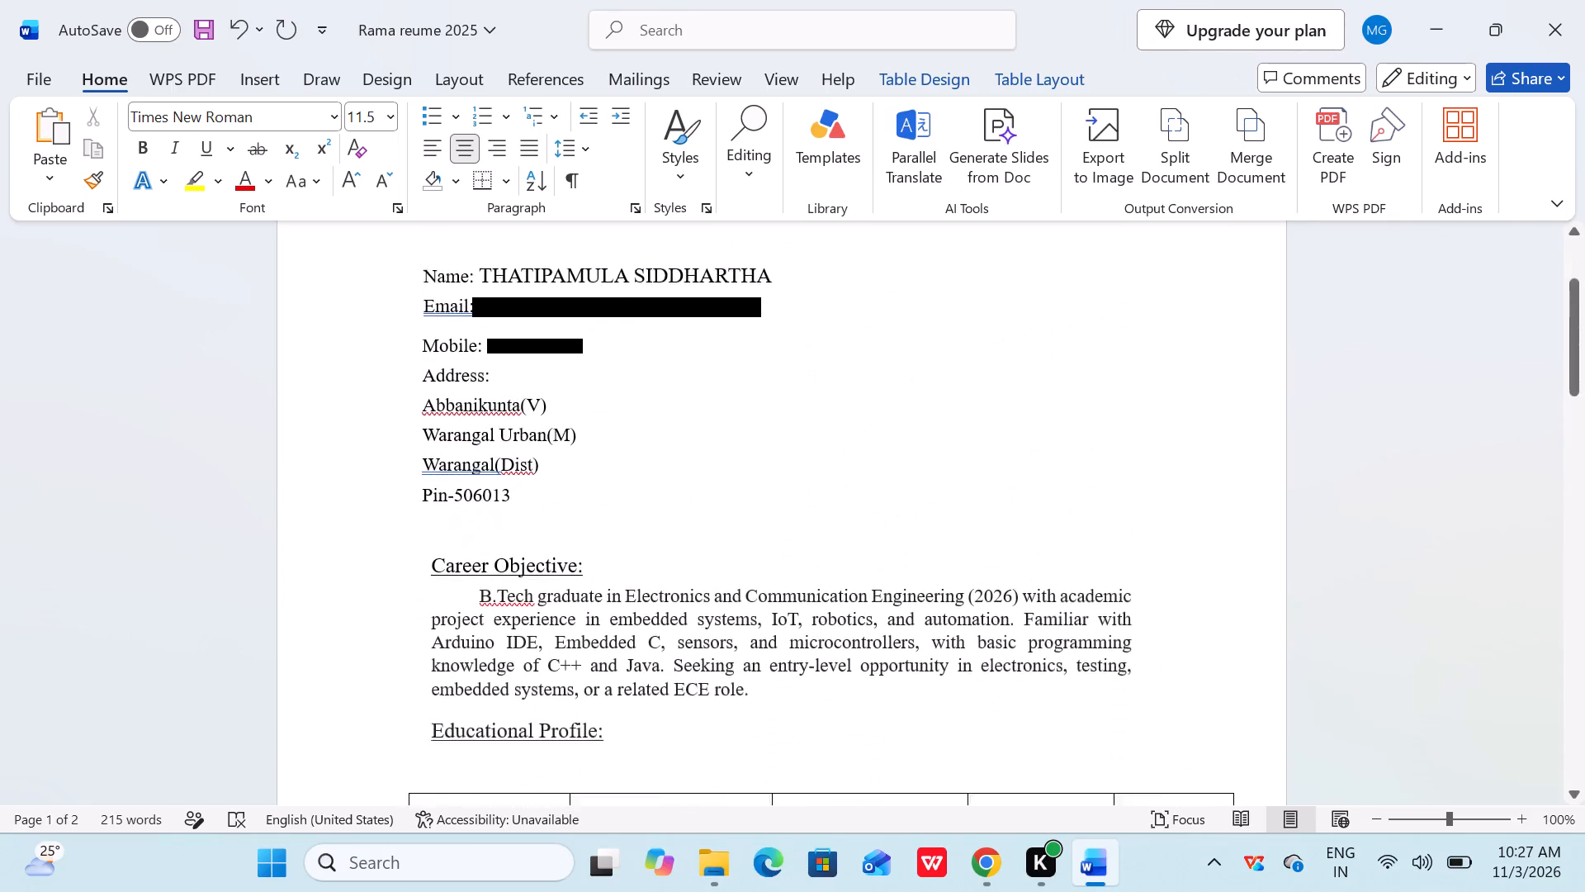
scroll(757, 632, down, 2)
scroll(757, 632, up, 1)
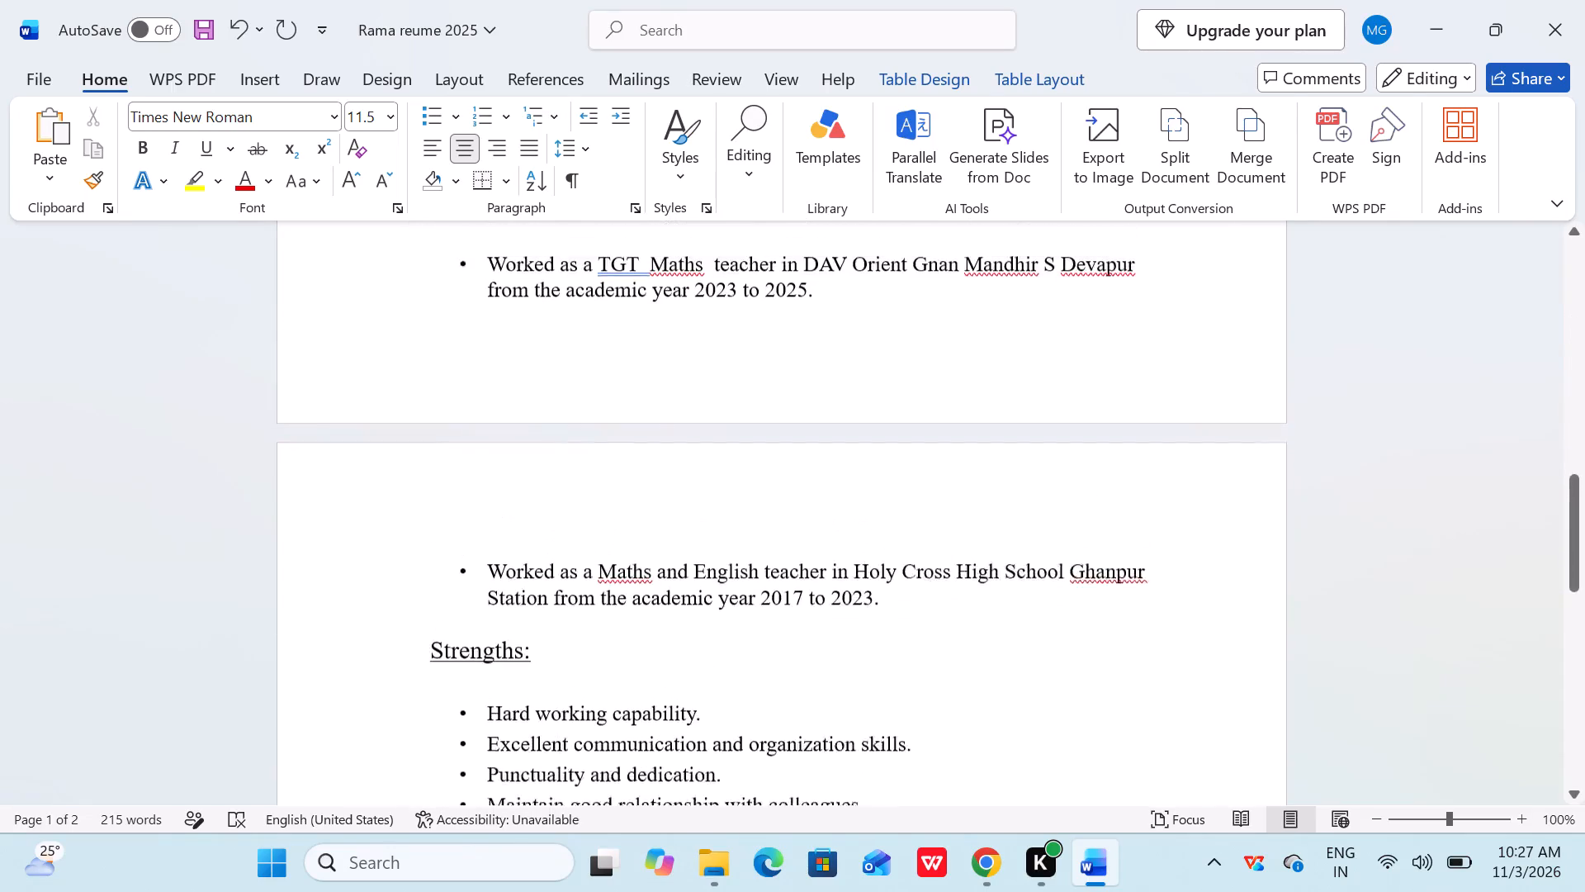
scroll(757, 632, up, 1)
drag(811, 536, 669, 514)
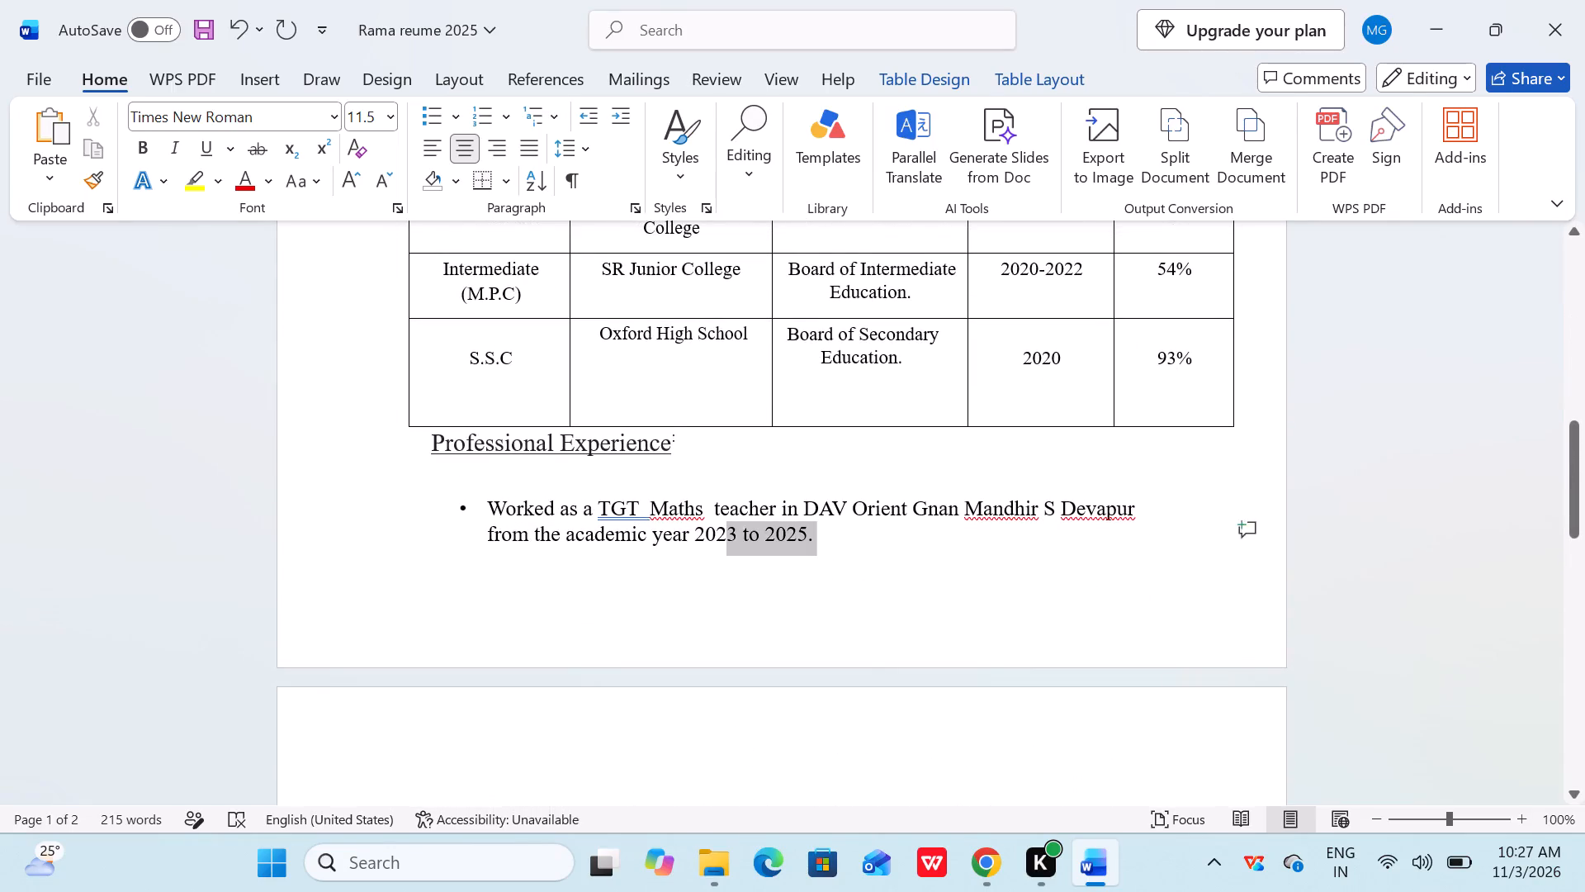
drag(669, 514, 436, 449)
key(BackSpace)
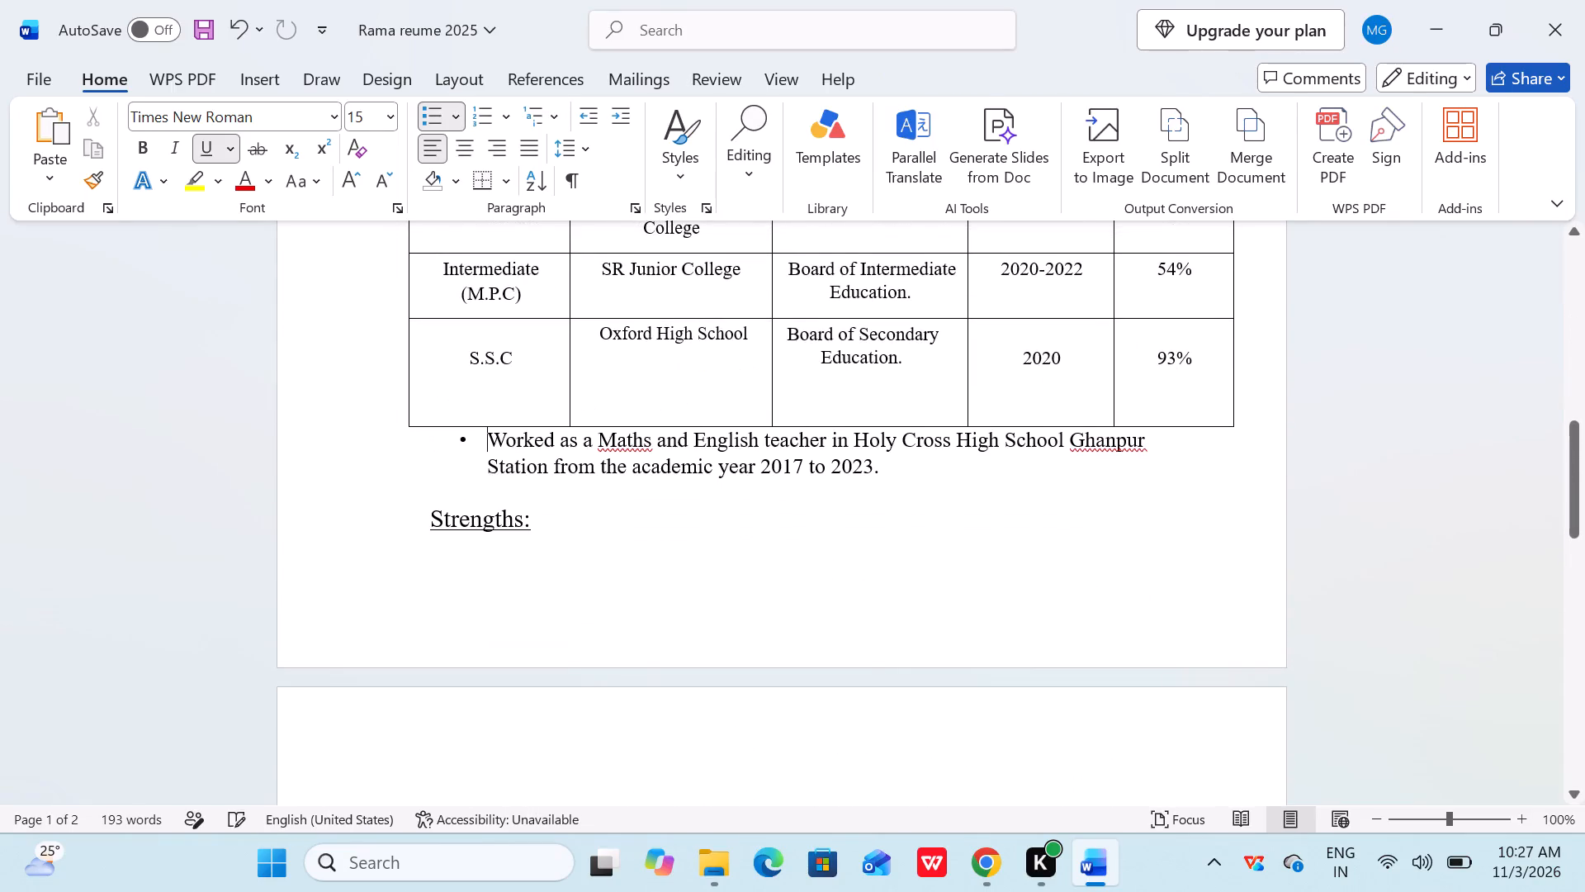
drag(457, 438, 595, 437)
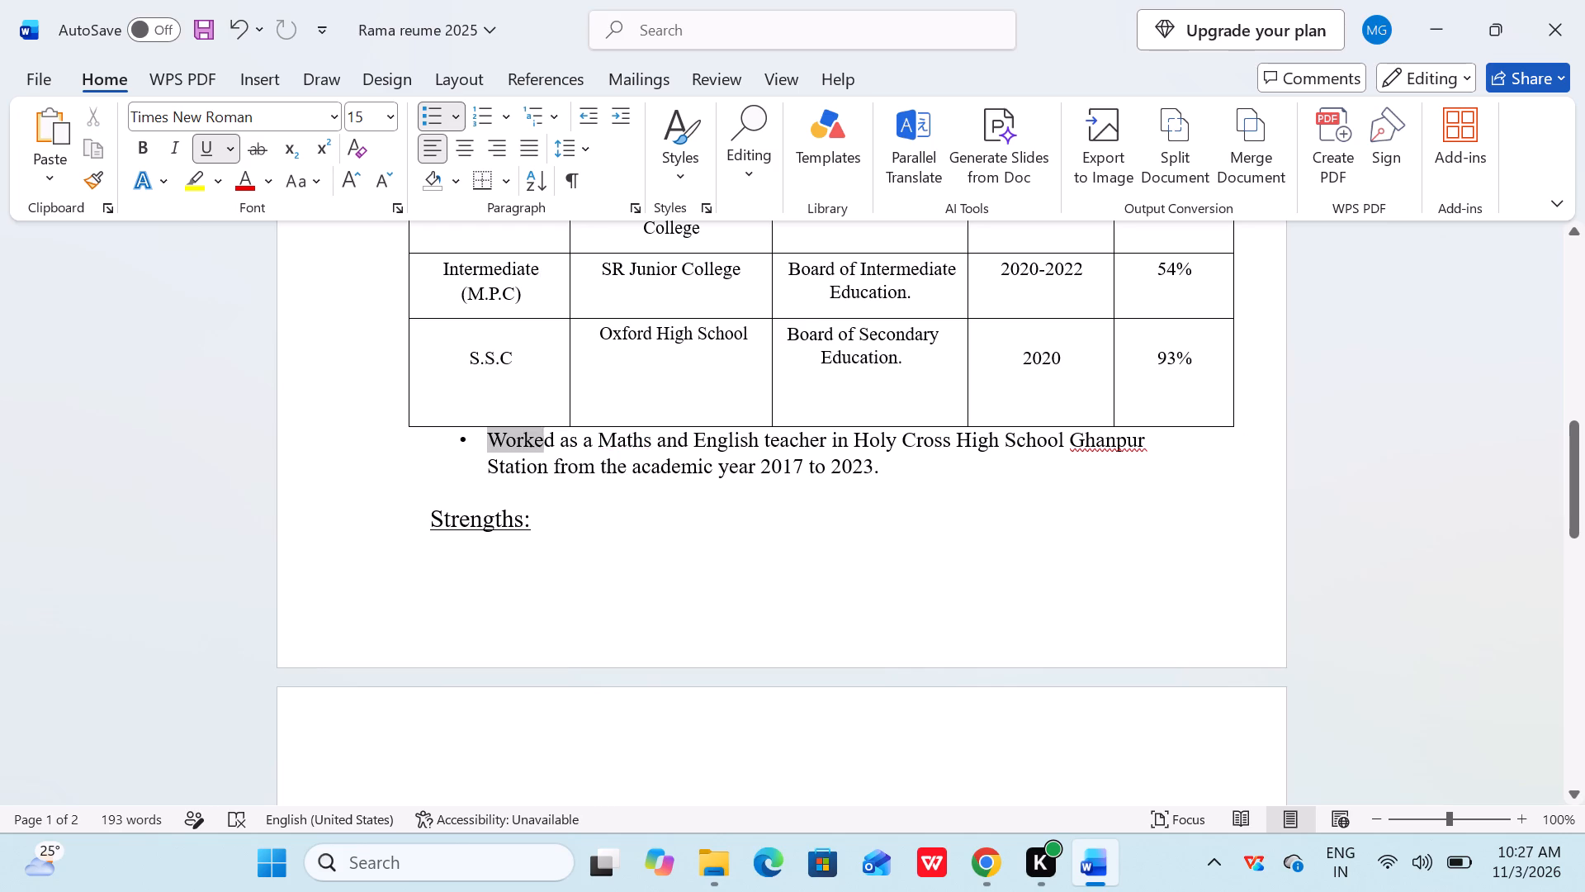
drag(595, 437, 835, 487)
key(BackSpace)
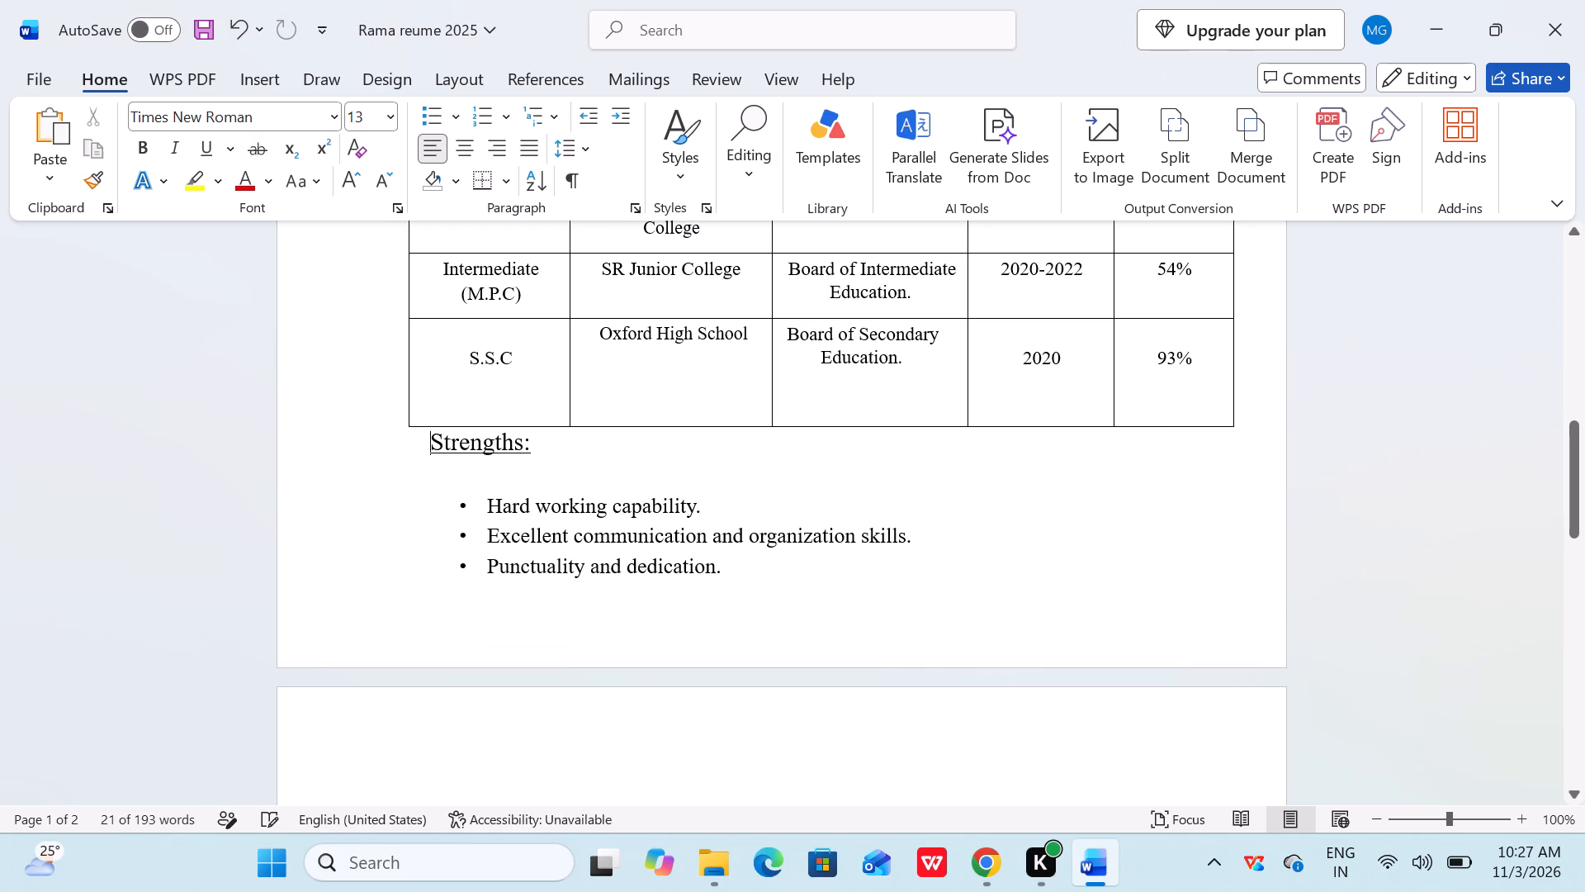
Insert five blank lines between the education table and the Strengths heading to move the heading onto the second page.
key(Return)
key(Return)
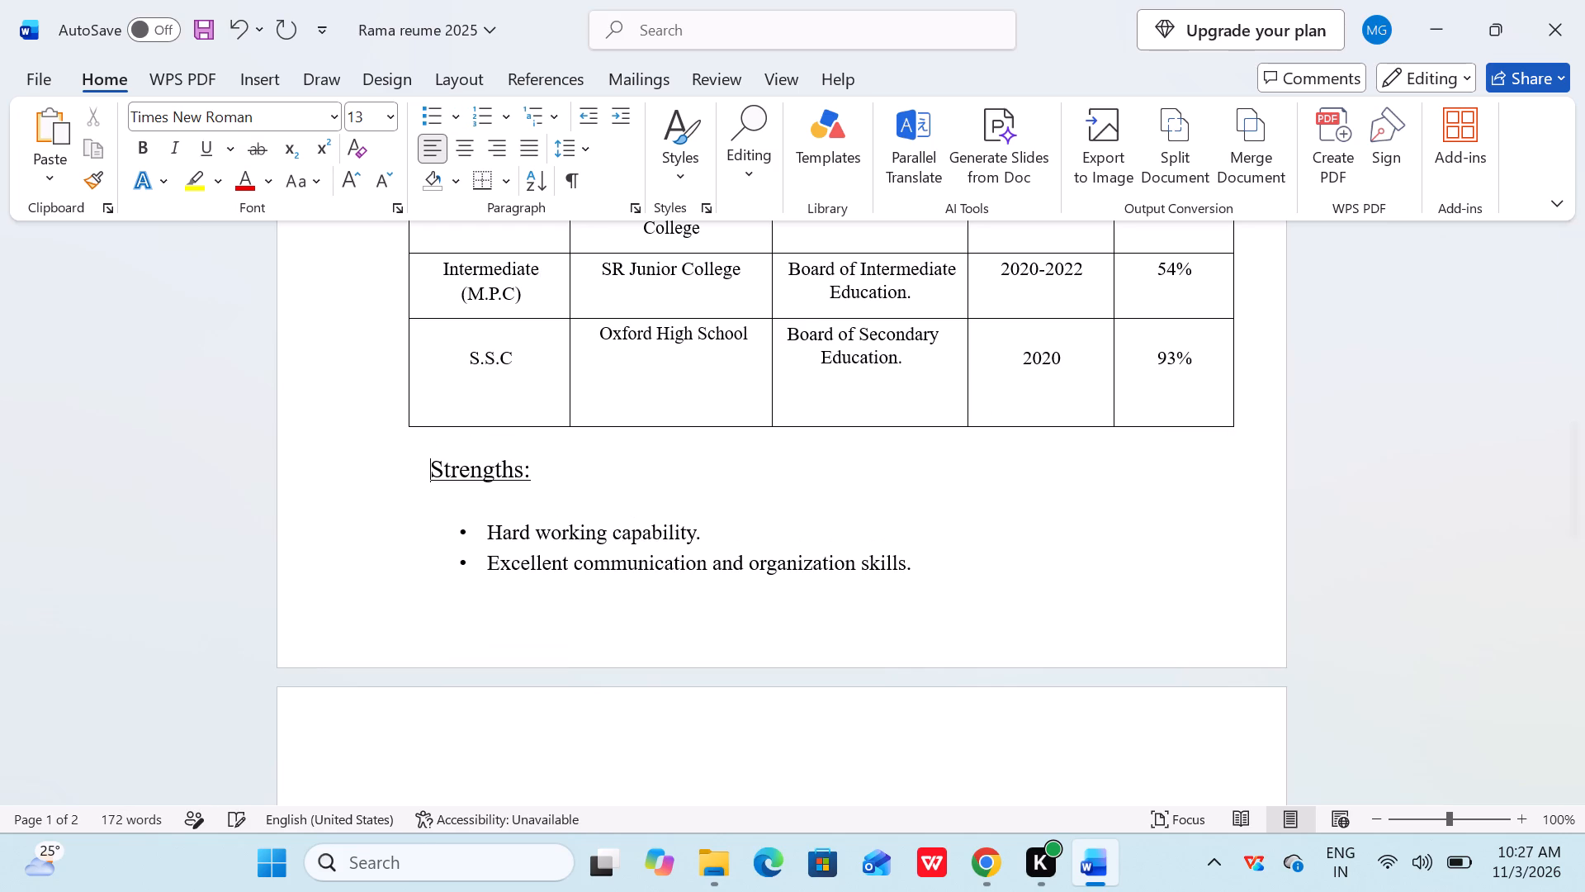
key(Return)
key(Return)
key(Return)
Review the resume from the education table through the Strengths, Computer Knowledge and Personal Profile sections.
scroll(835, 487, down, 3)
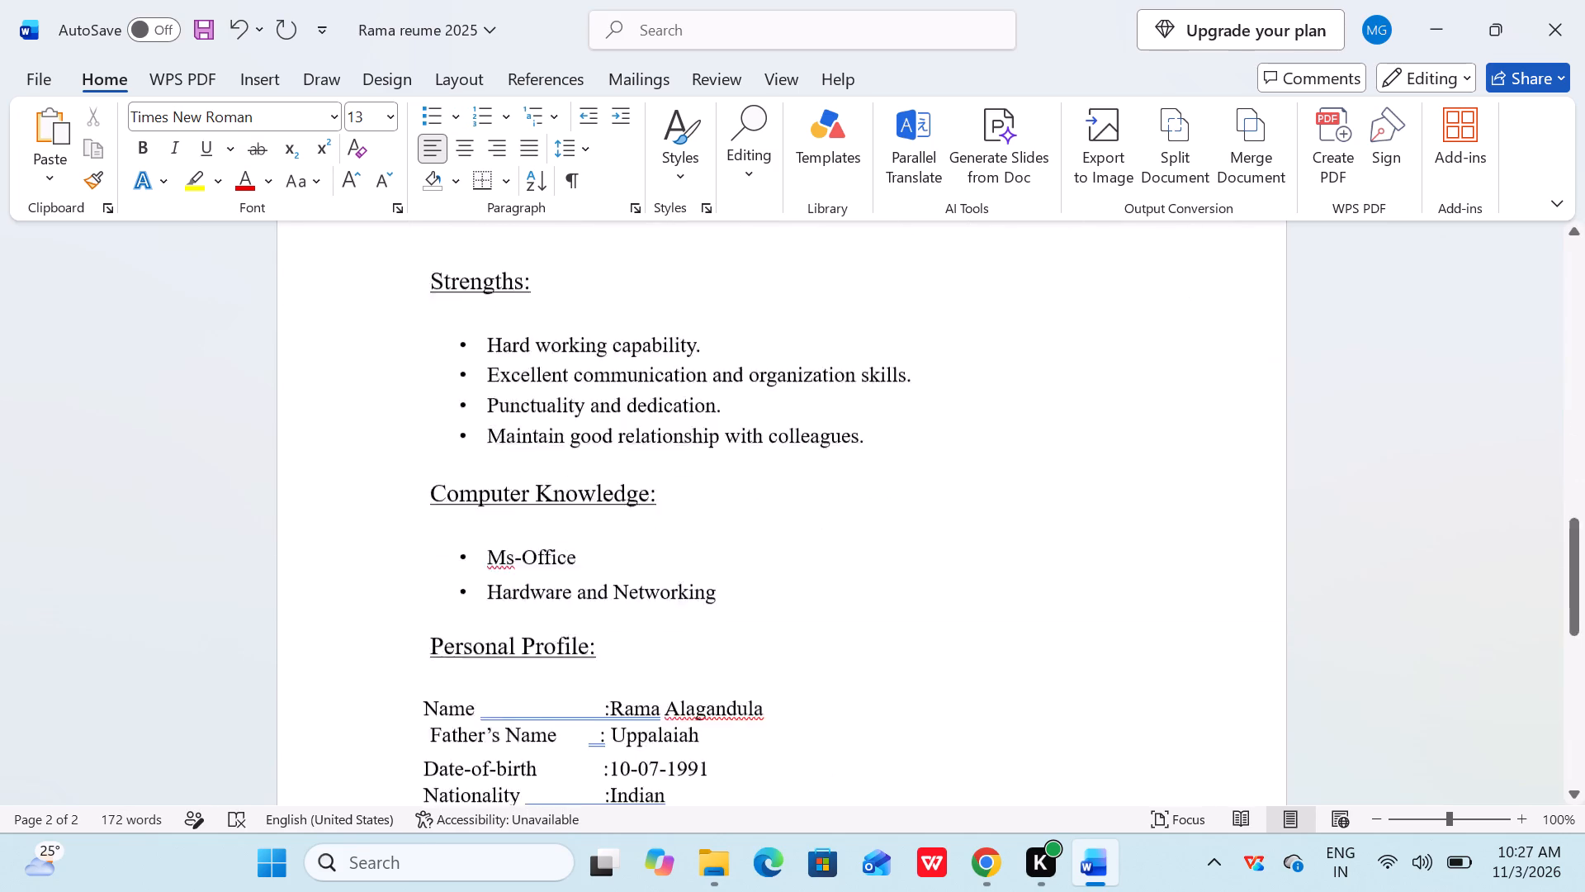
scroll(835, 487, down, 2)
scroll(835, 487, up, 3)
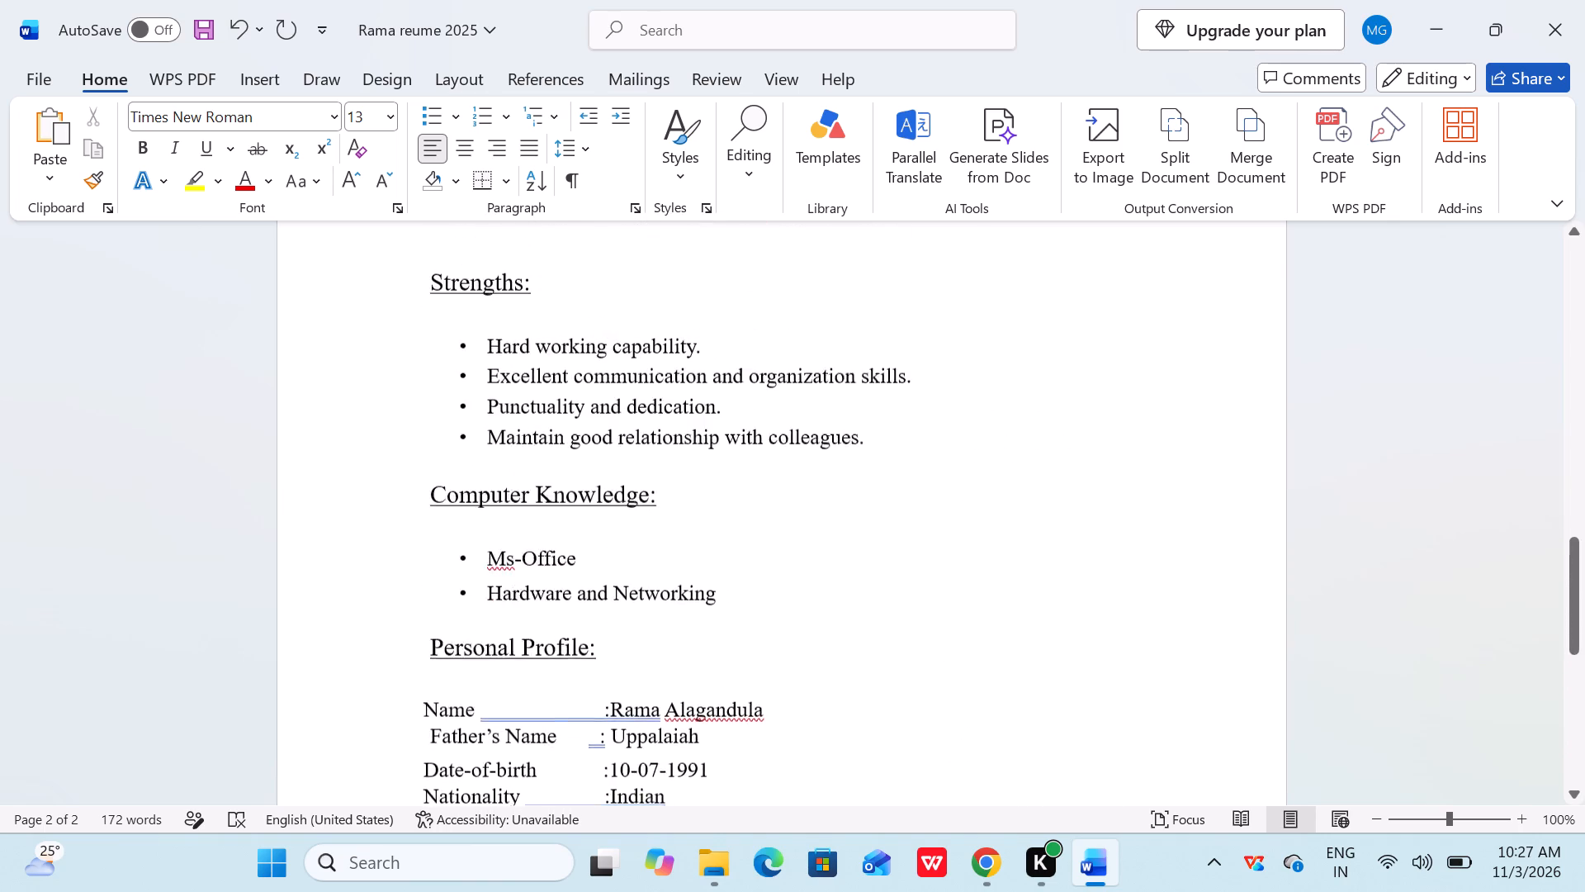
scroll(835, 487, up, 1)
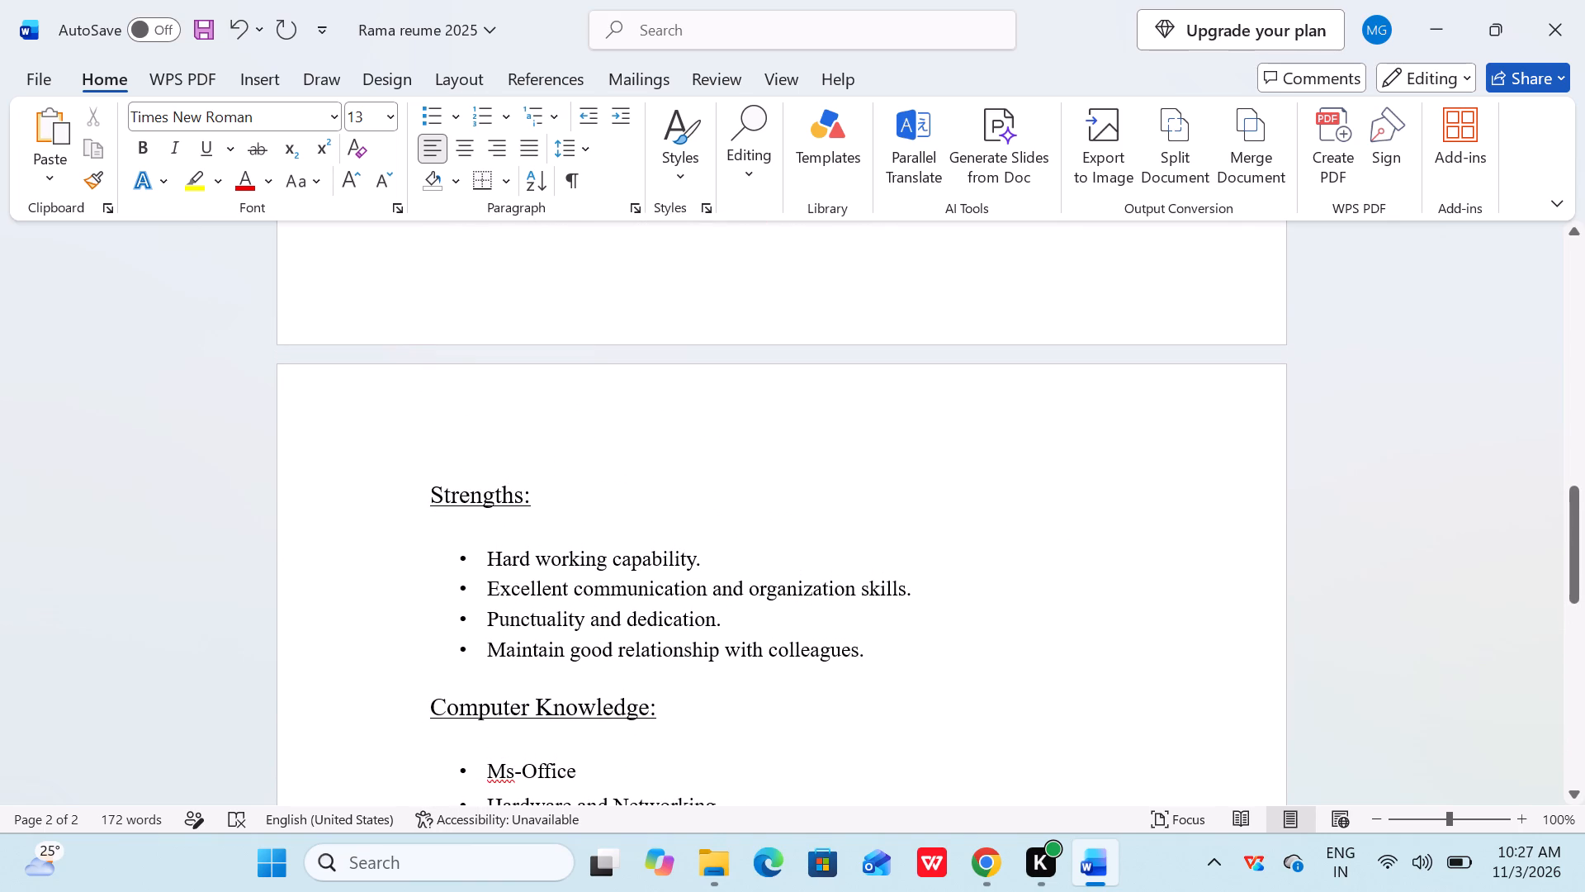
scroll(569, 635, down, 1)
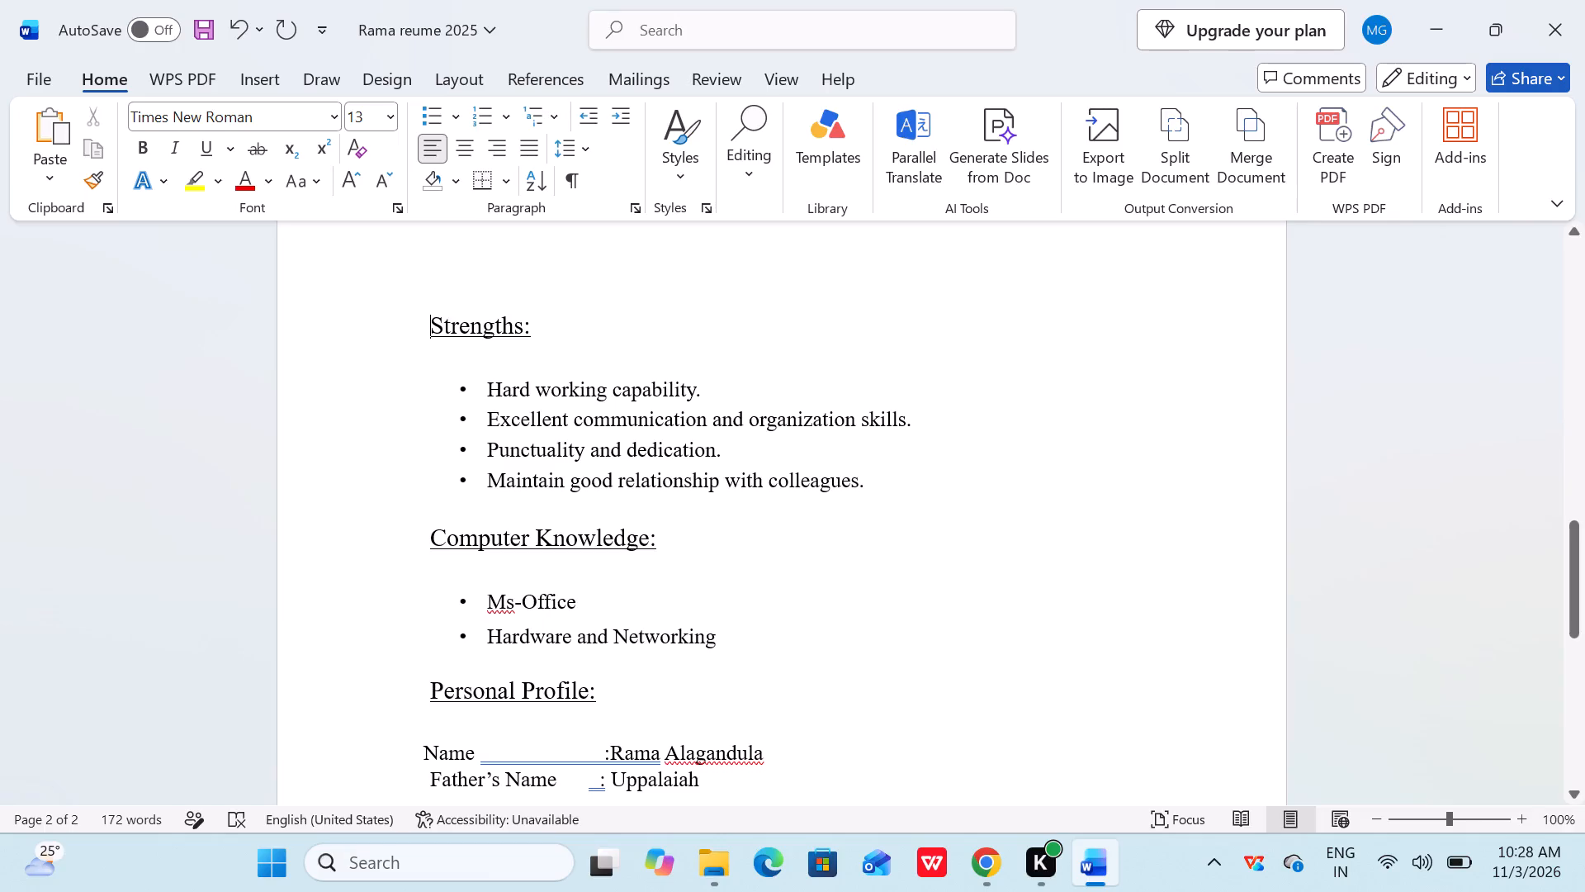
scroll(646, 624, down, 2)
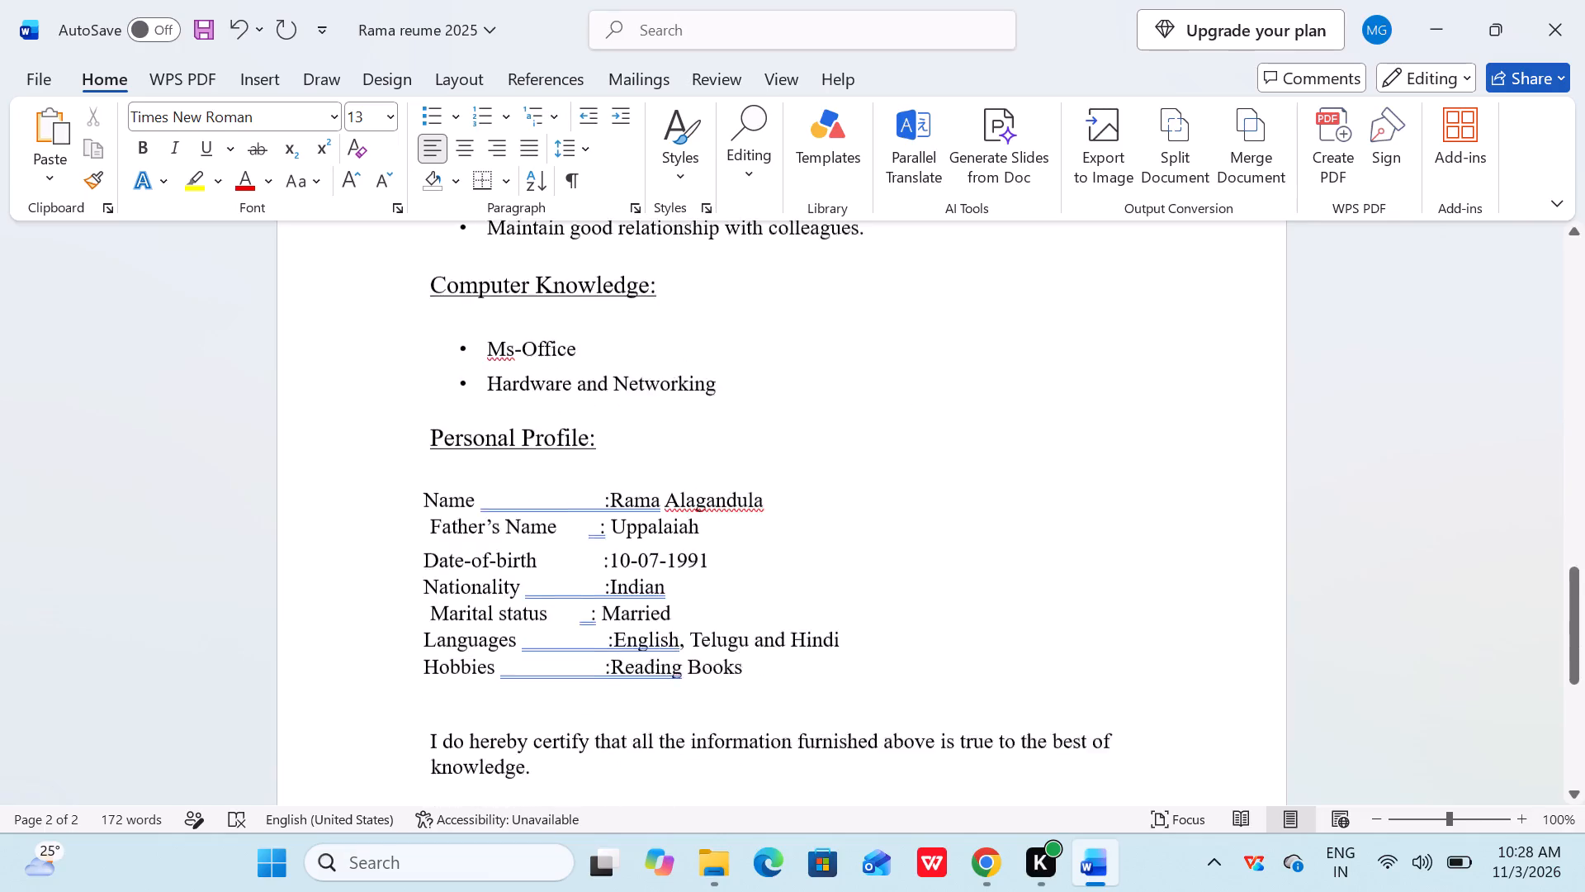
scroll(646, 624, up, 1)
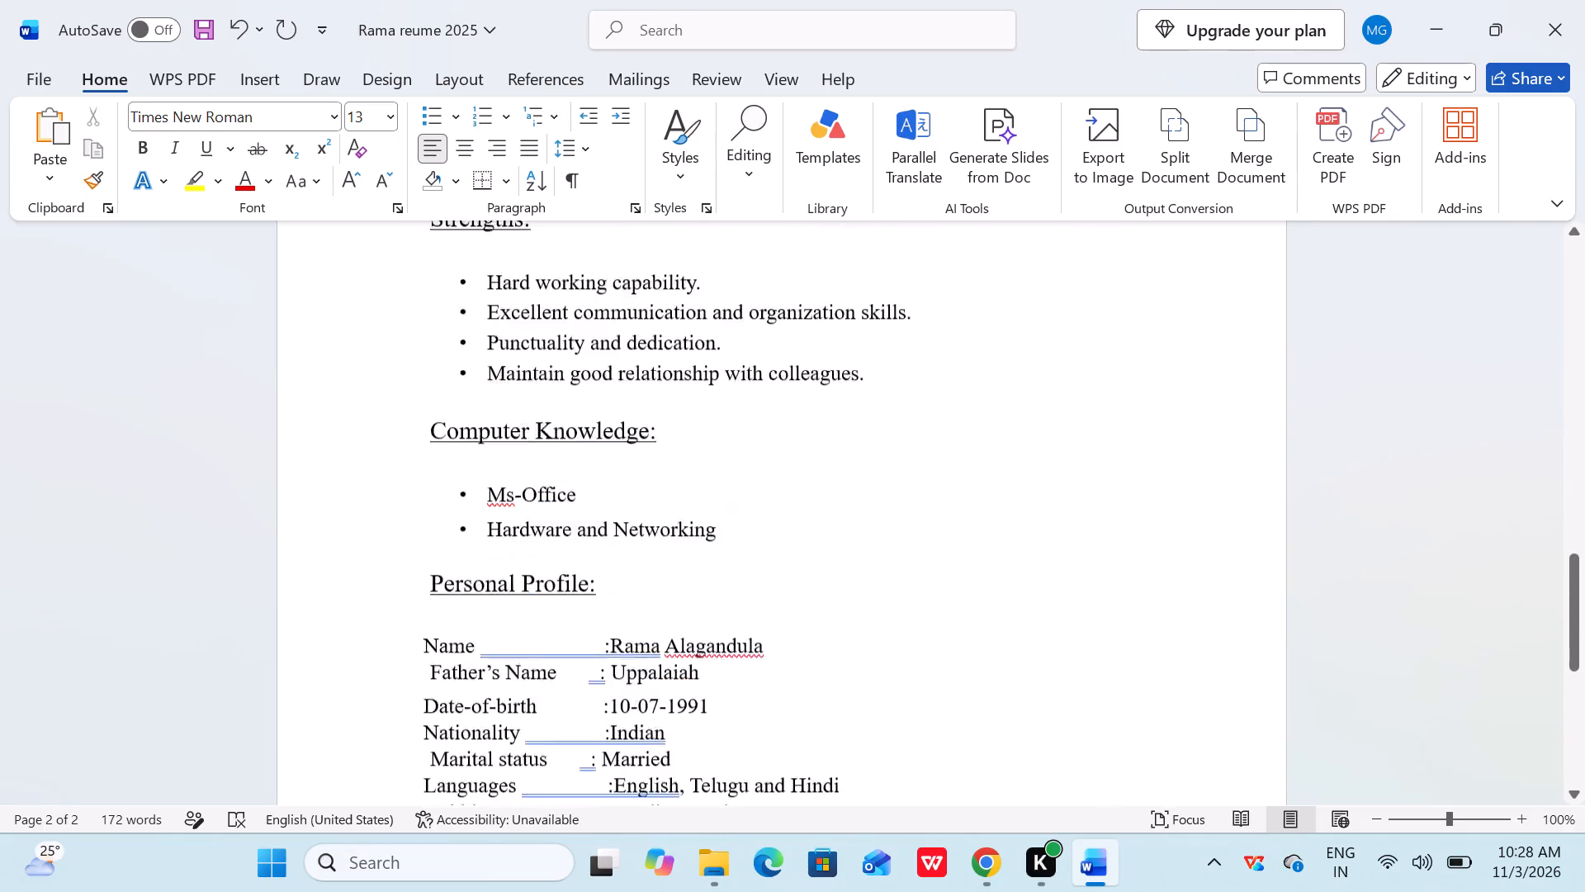
scroll(646, 624, up, 2)
scroll(646, 624, down, 2)
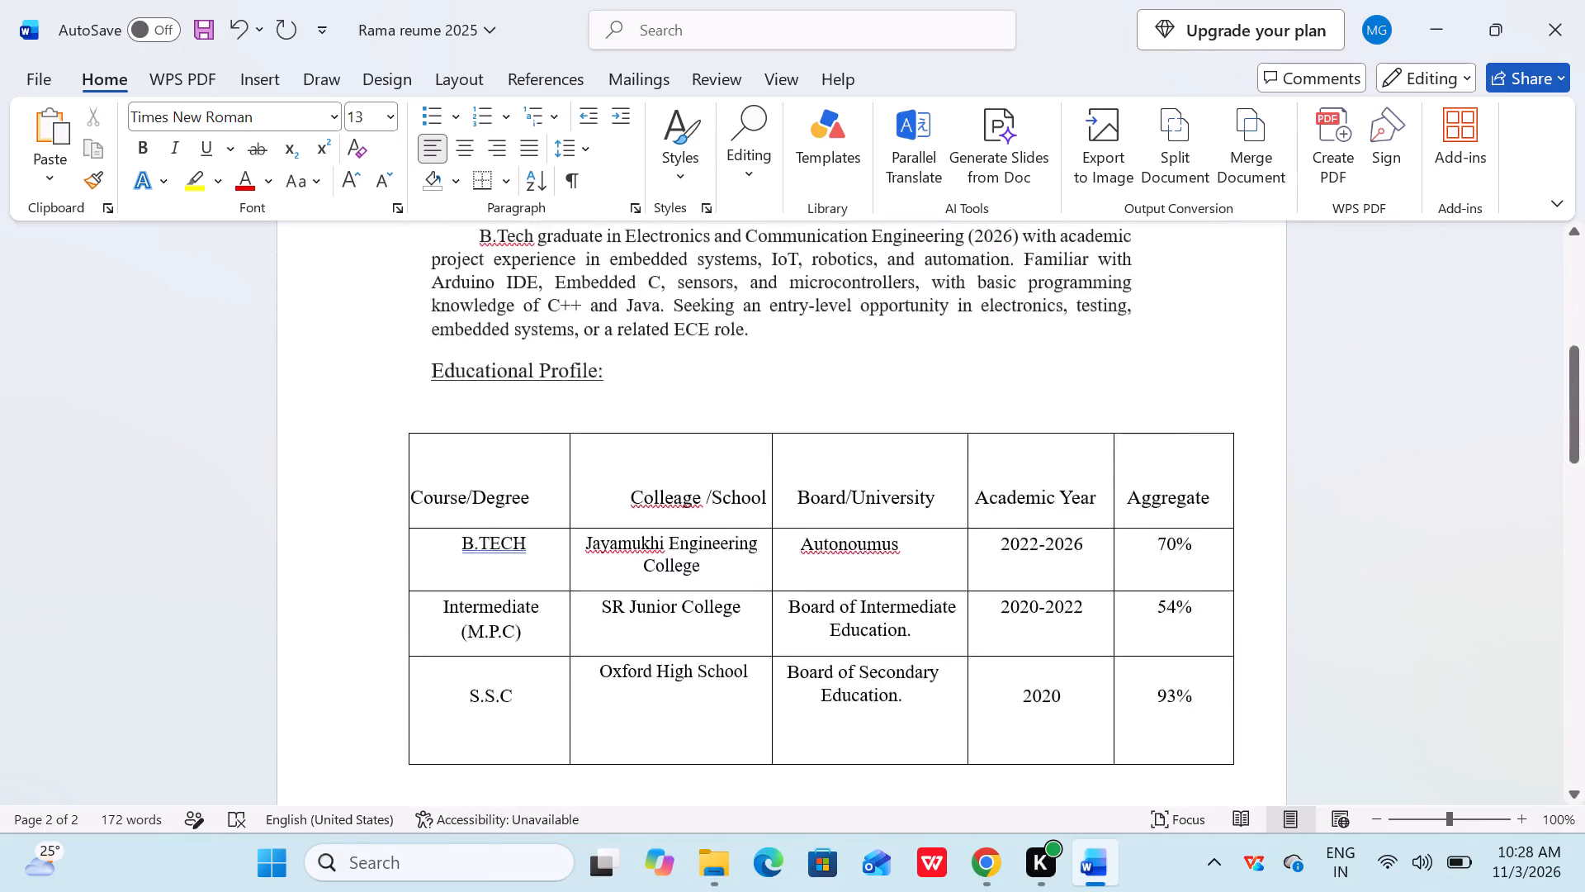
scroll(646, 624, down, 4)
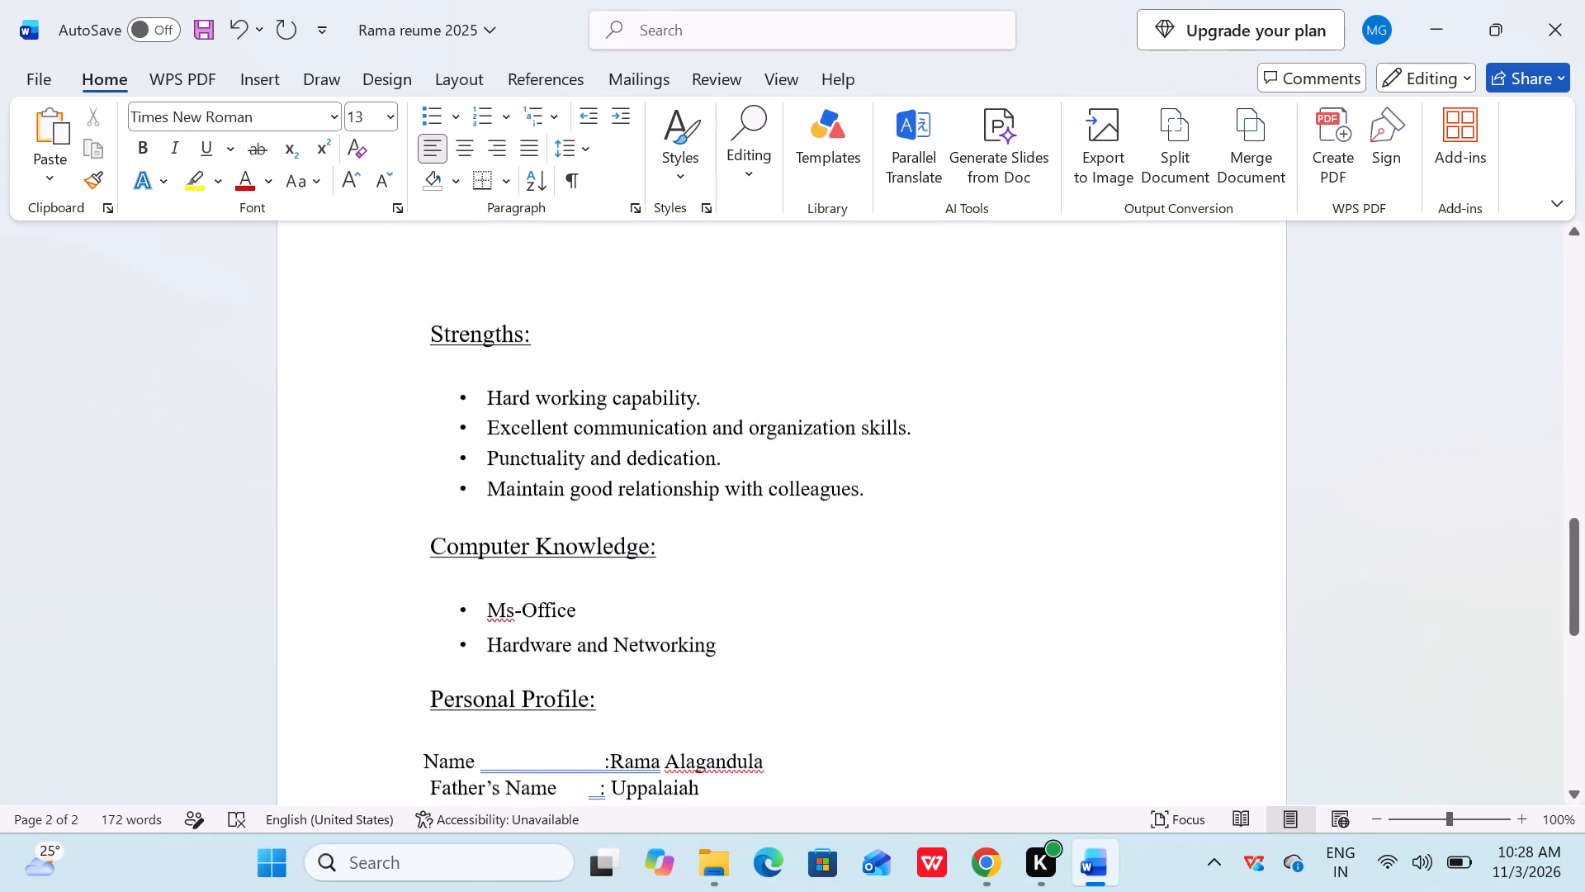
Review the whole resume, from the personal details and education table through the Personal Profile and declaration.
scroll(646, 624, up, 1)
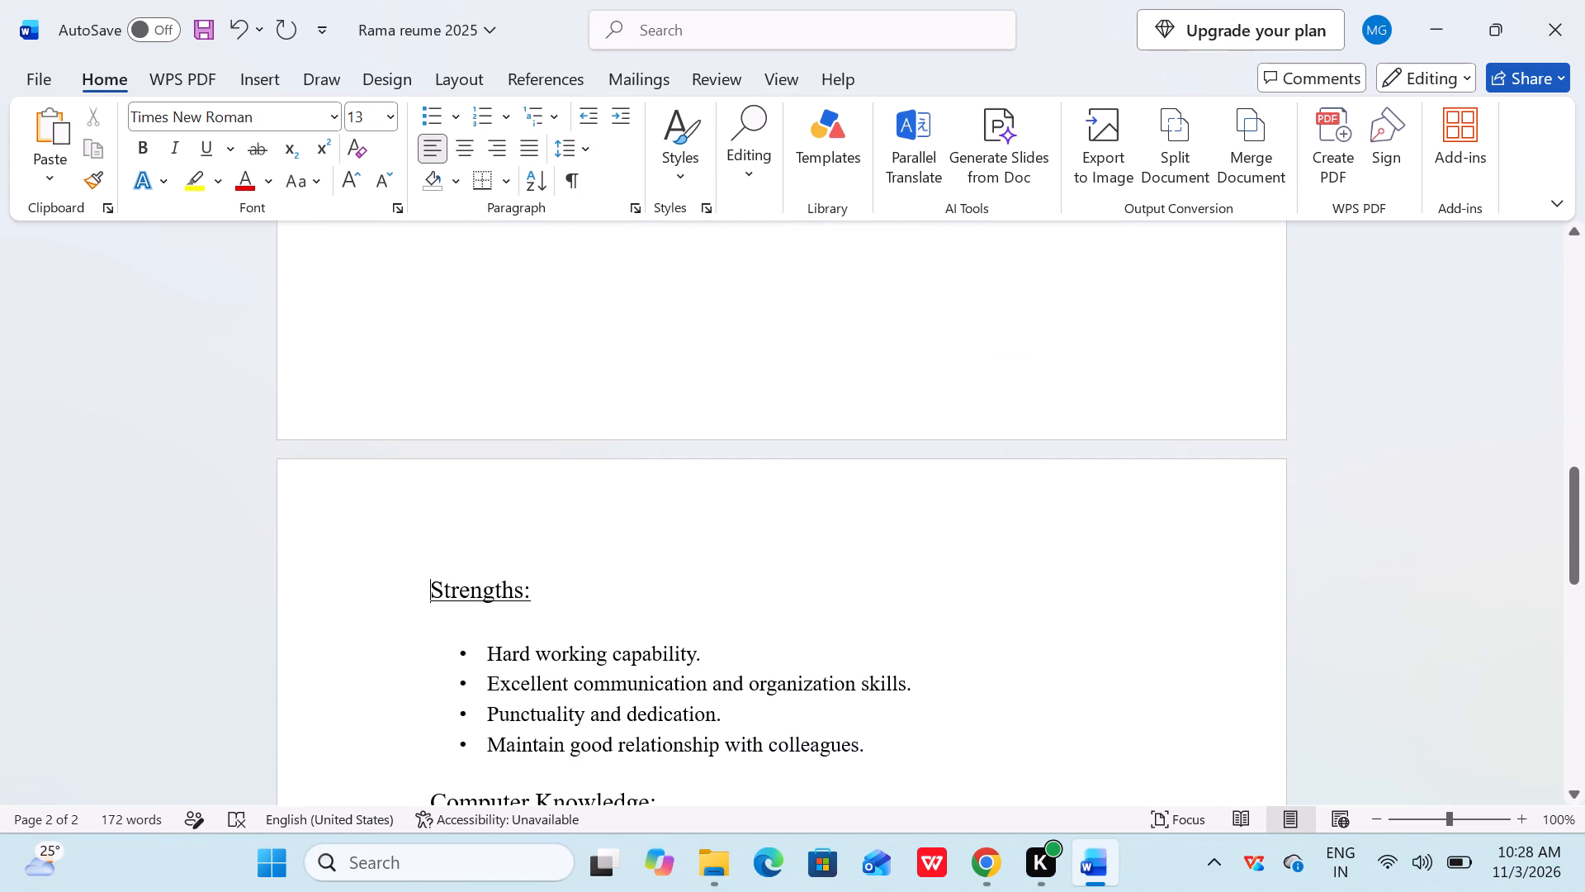
scroll(433, 587, up, 6)
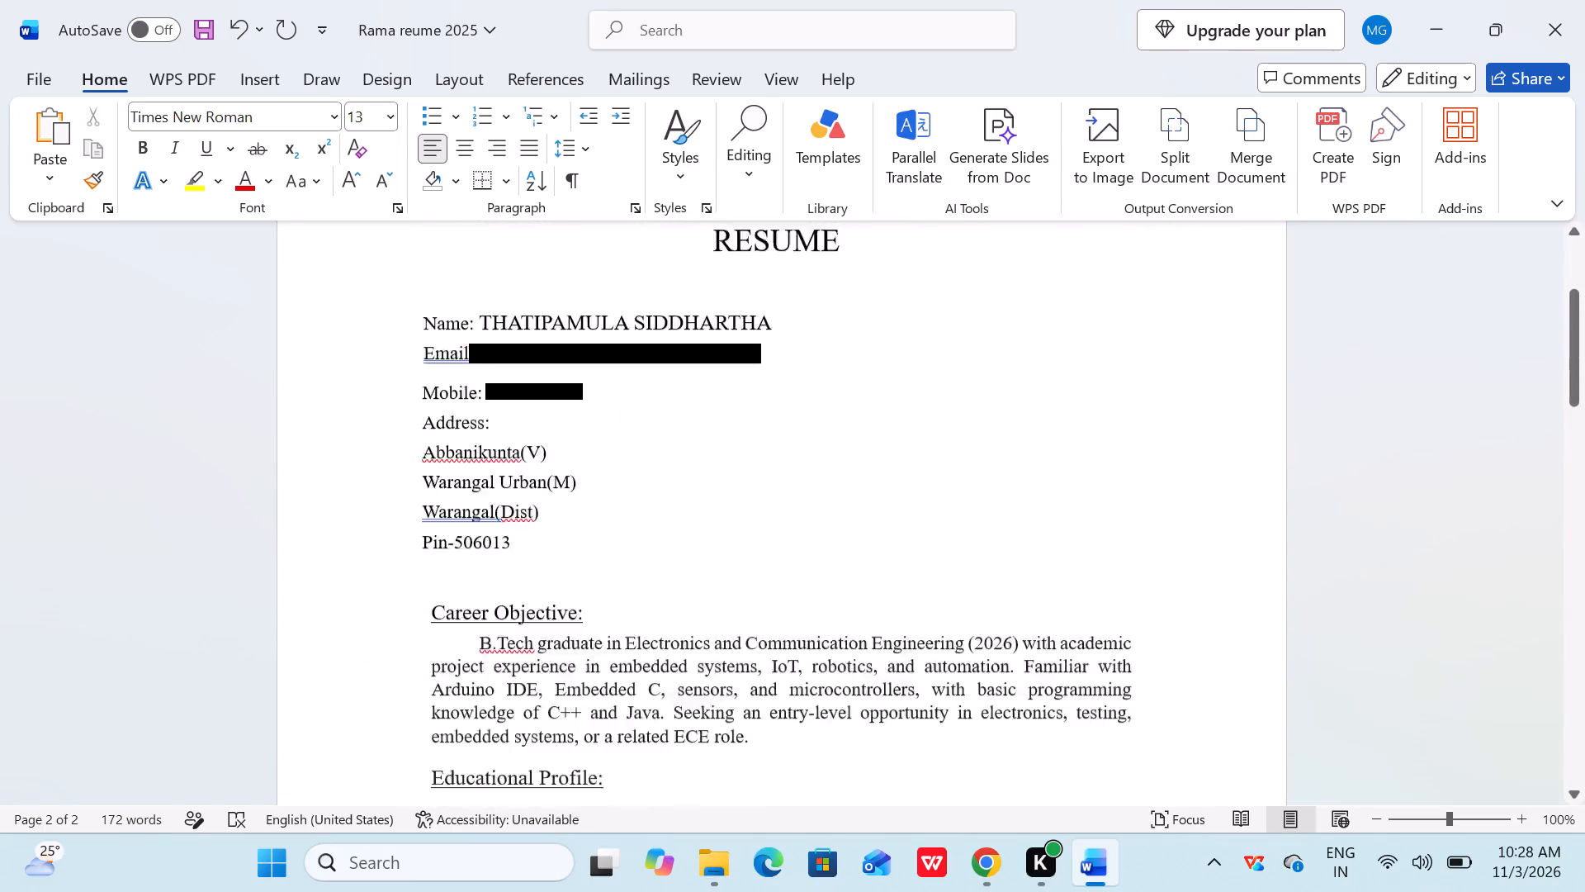
scroll(433, 587, down, 3)
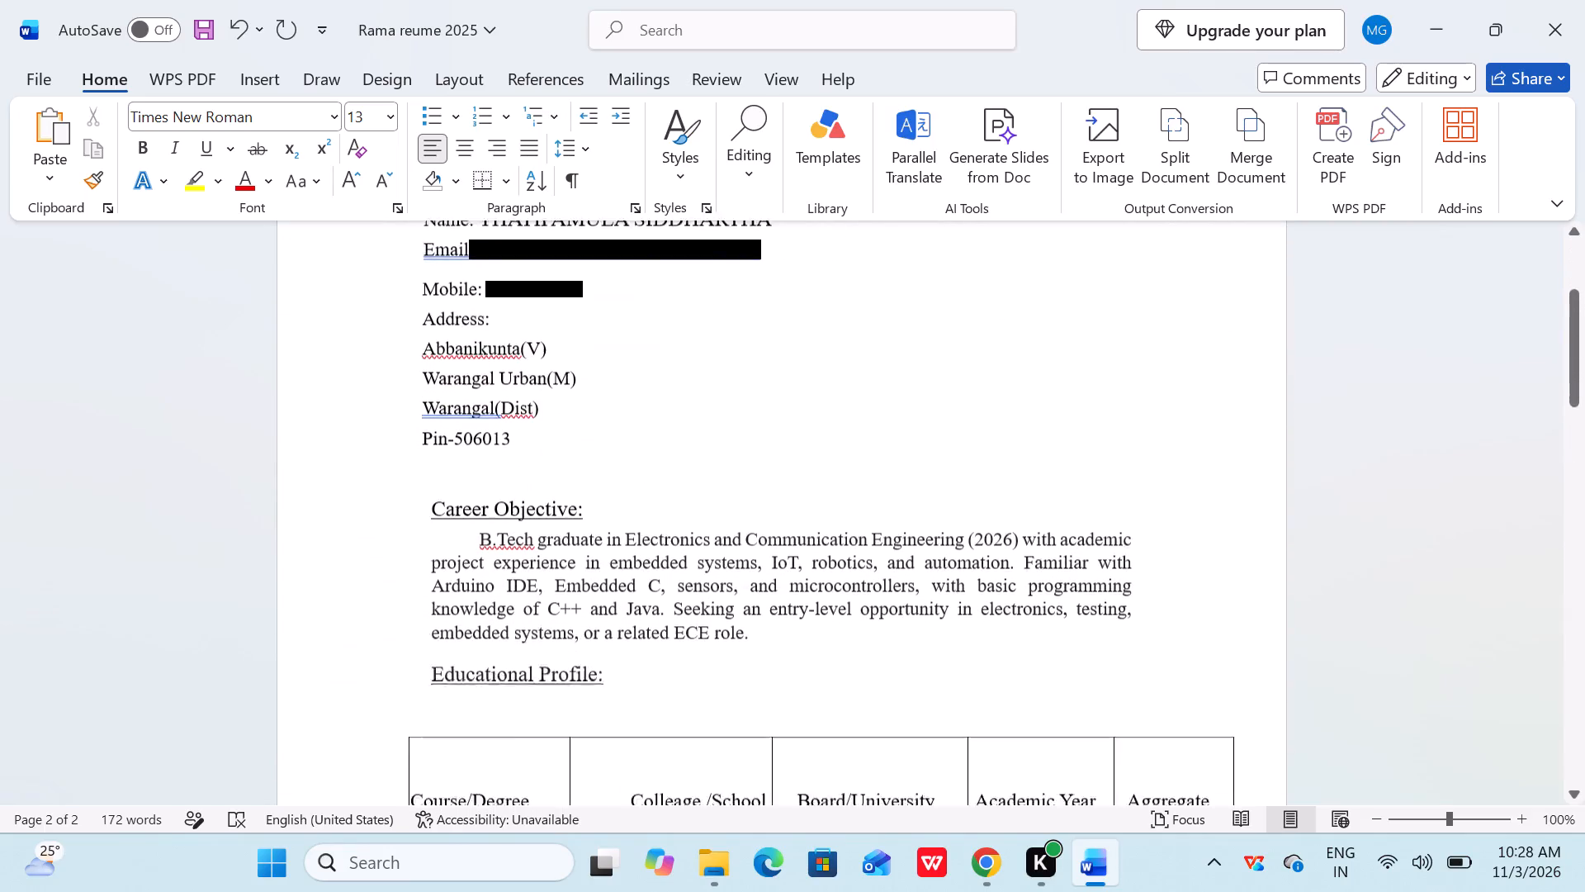
scroll(433, 587, down, 3)
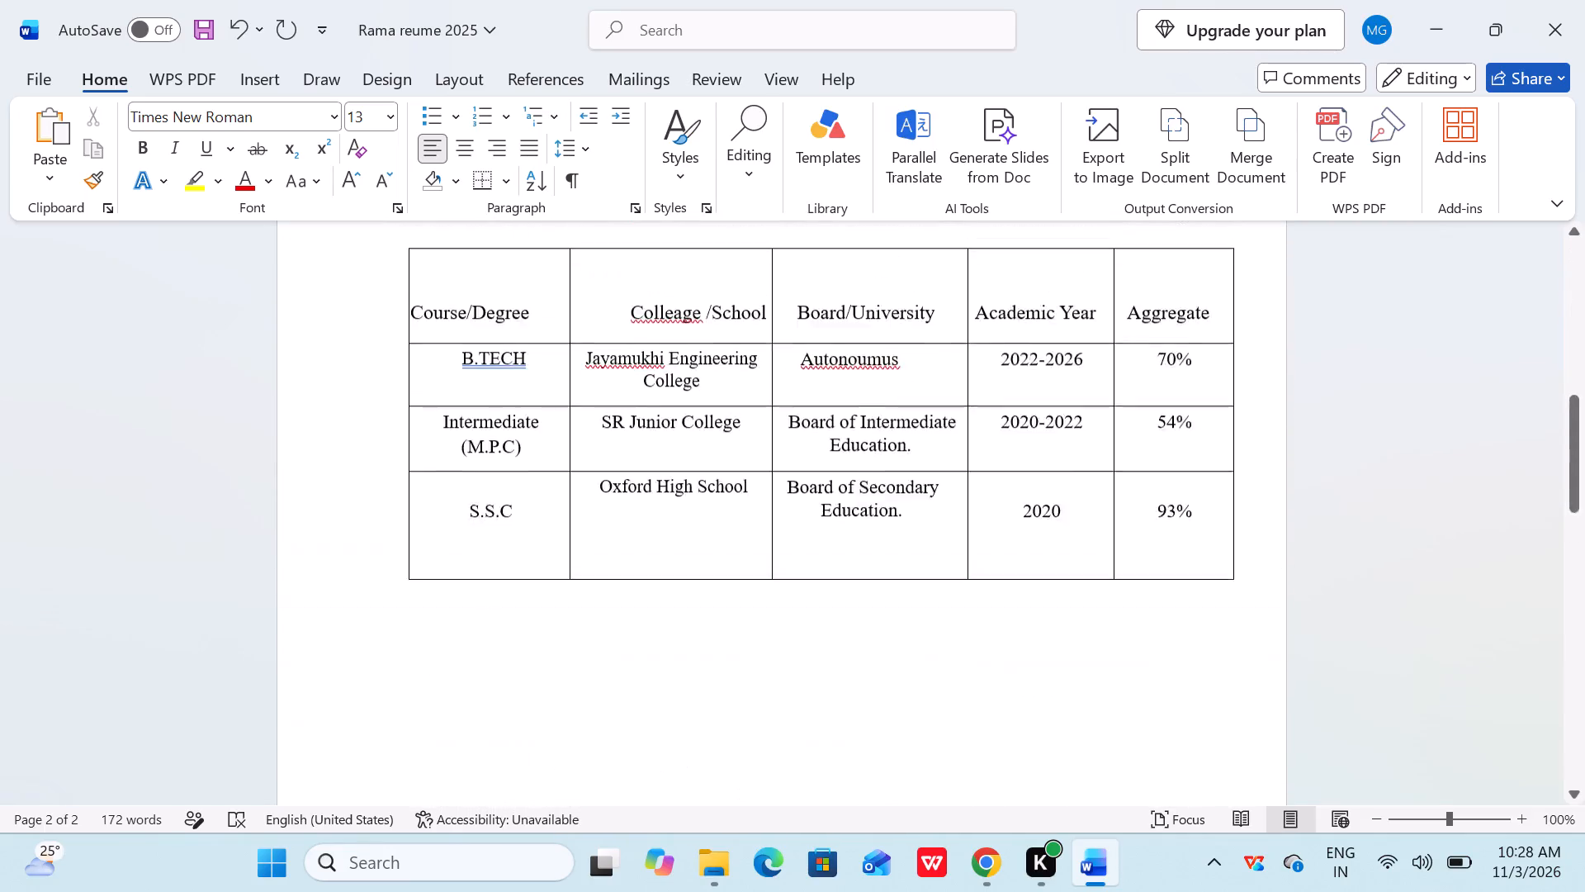
scroll(433, 587, up, 2)
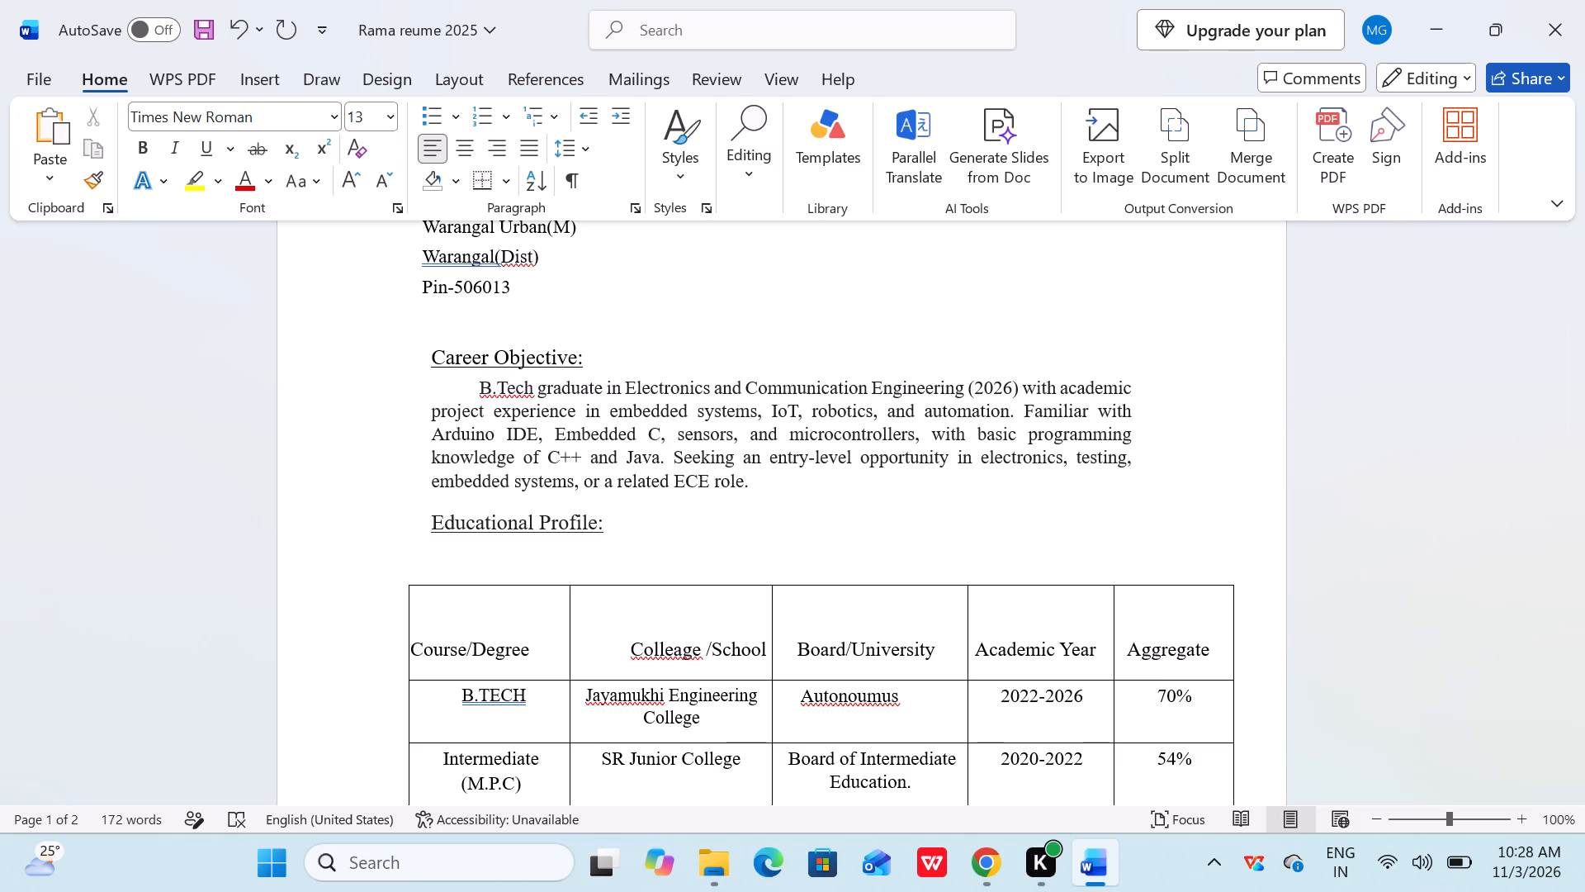
click(433, 587)
click(505, 581)
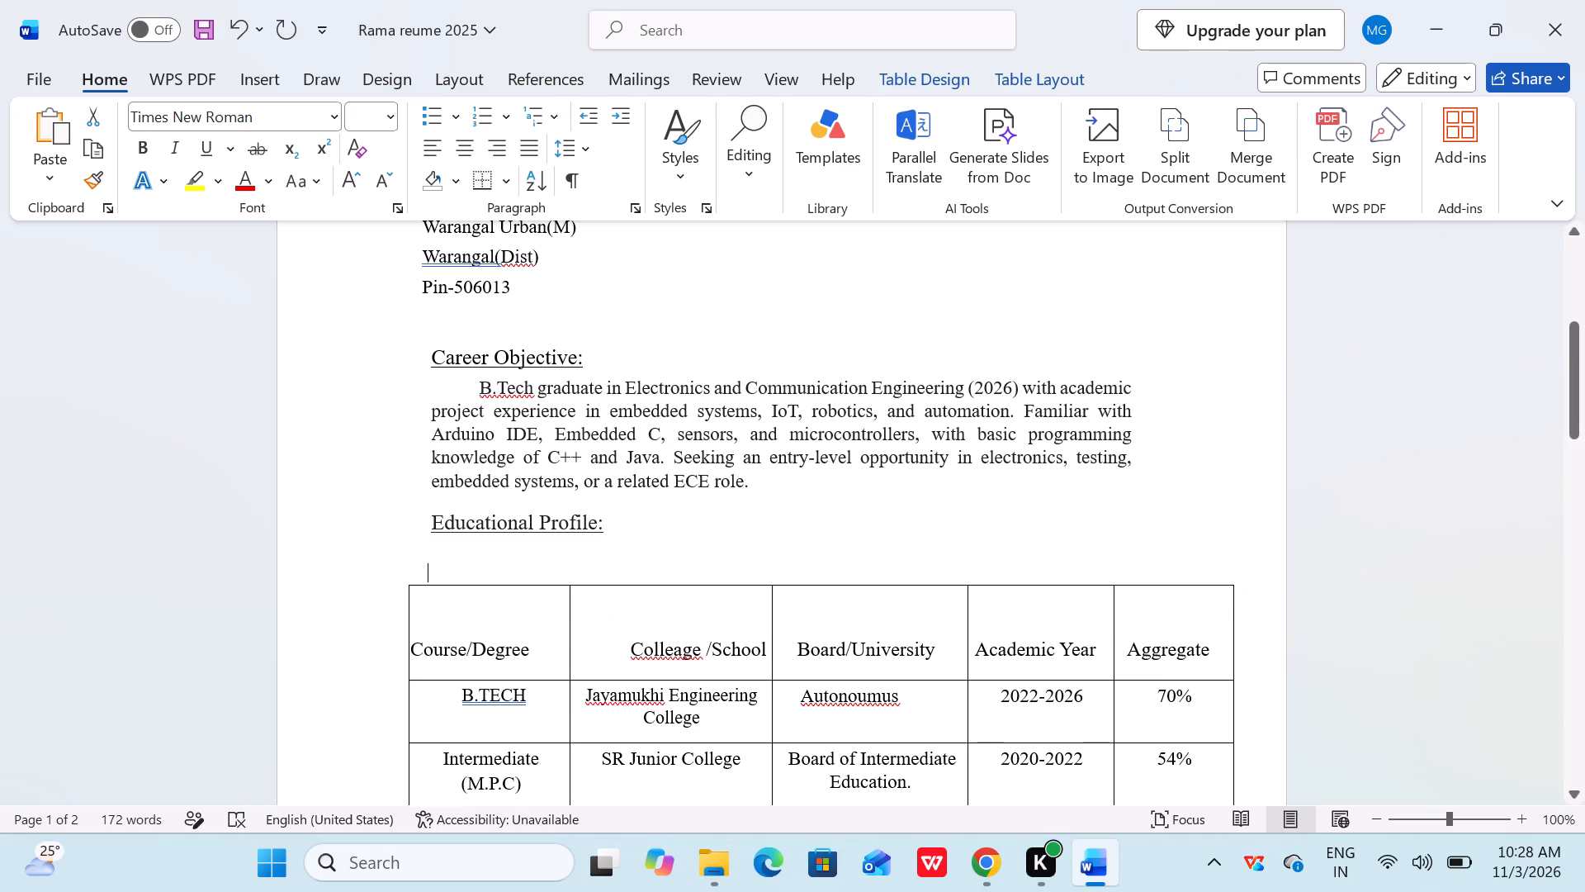
scroll(653, 534, down, 5)
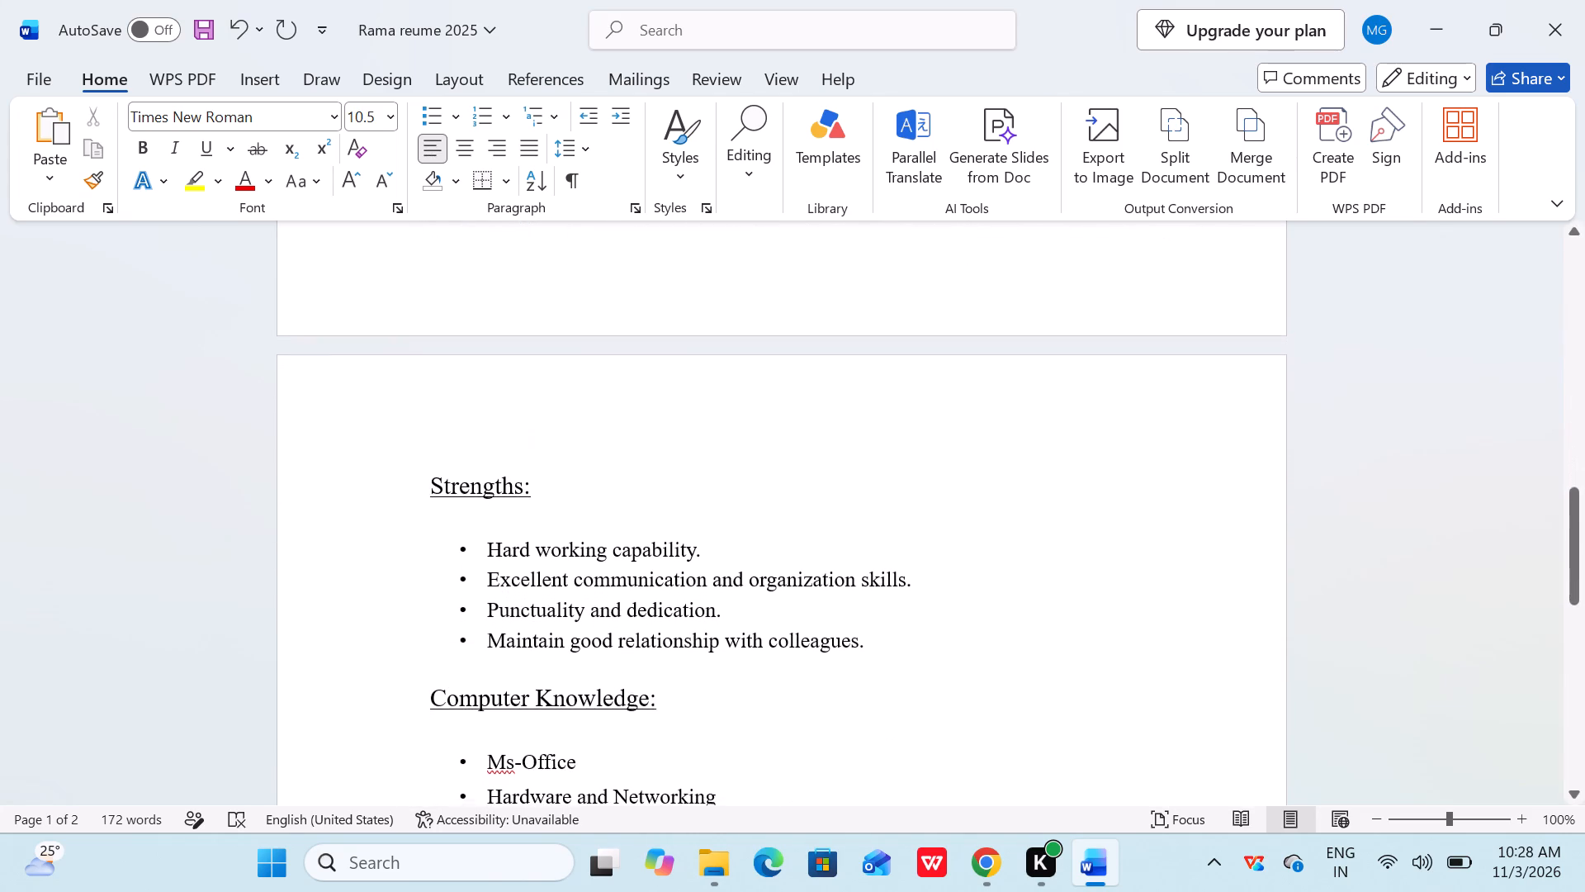
scroll(653, 534, down, 2)
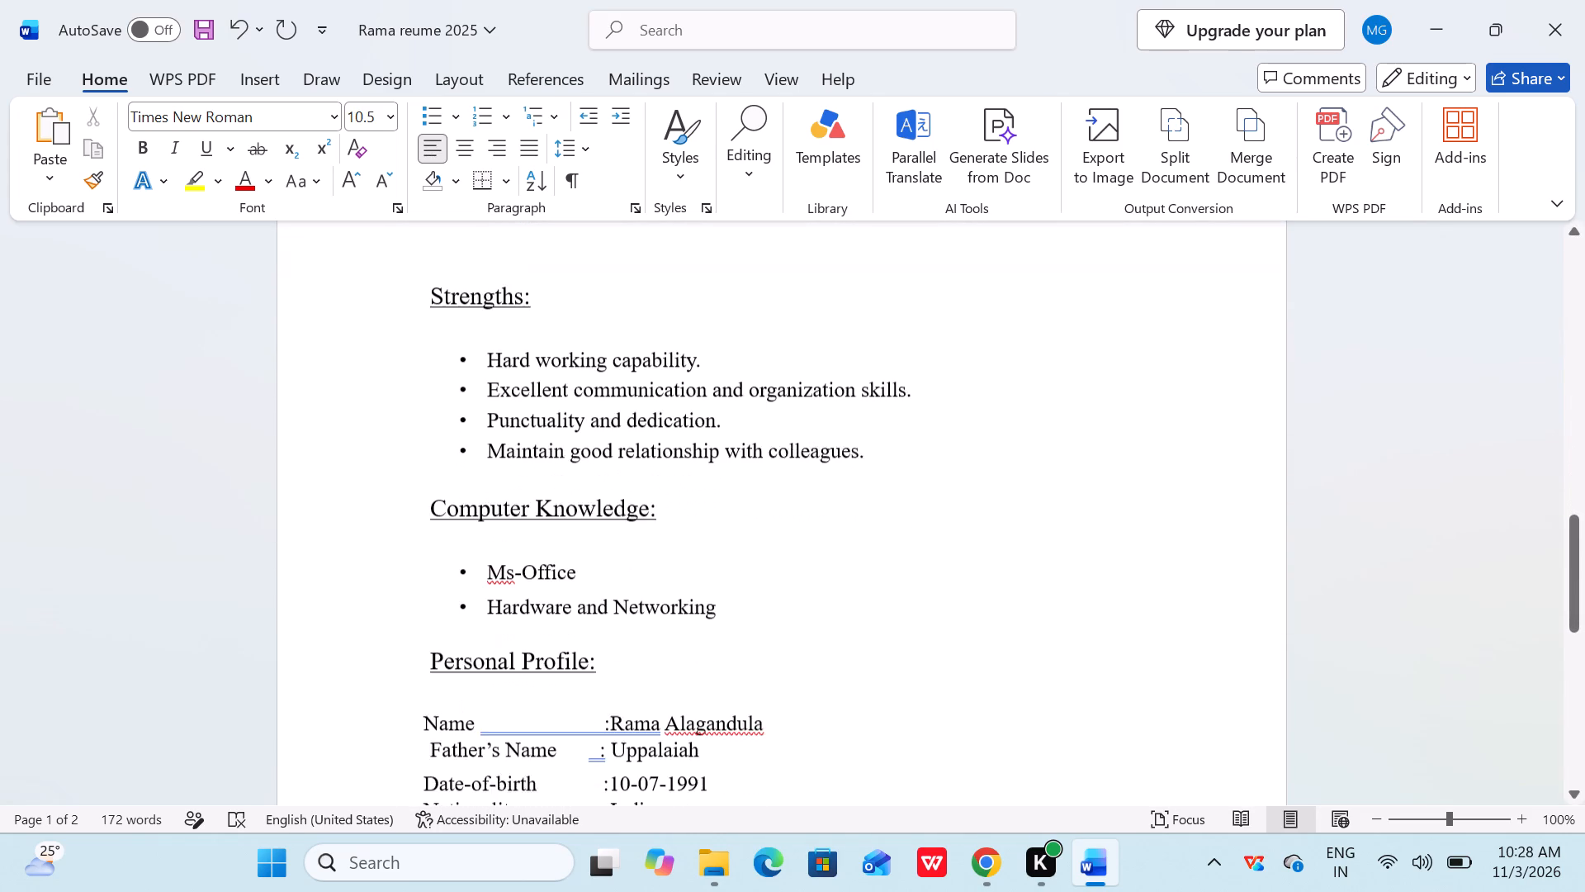
scroll(653, 534, down, 1)
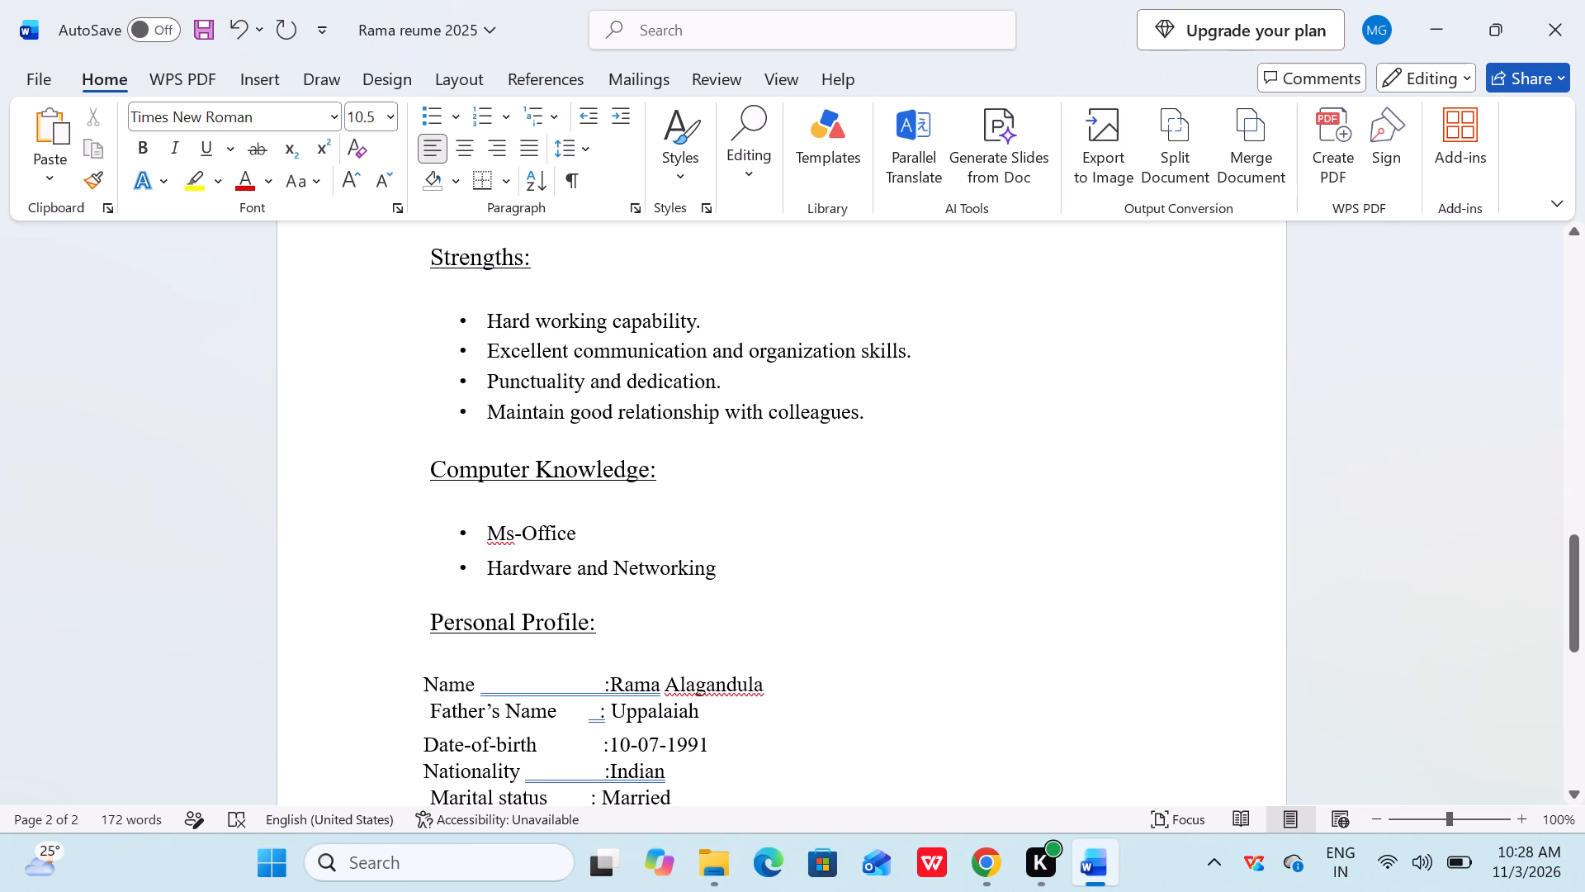
scroll(653, 534, down, 1)
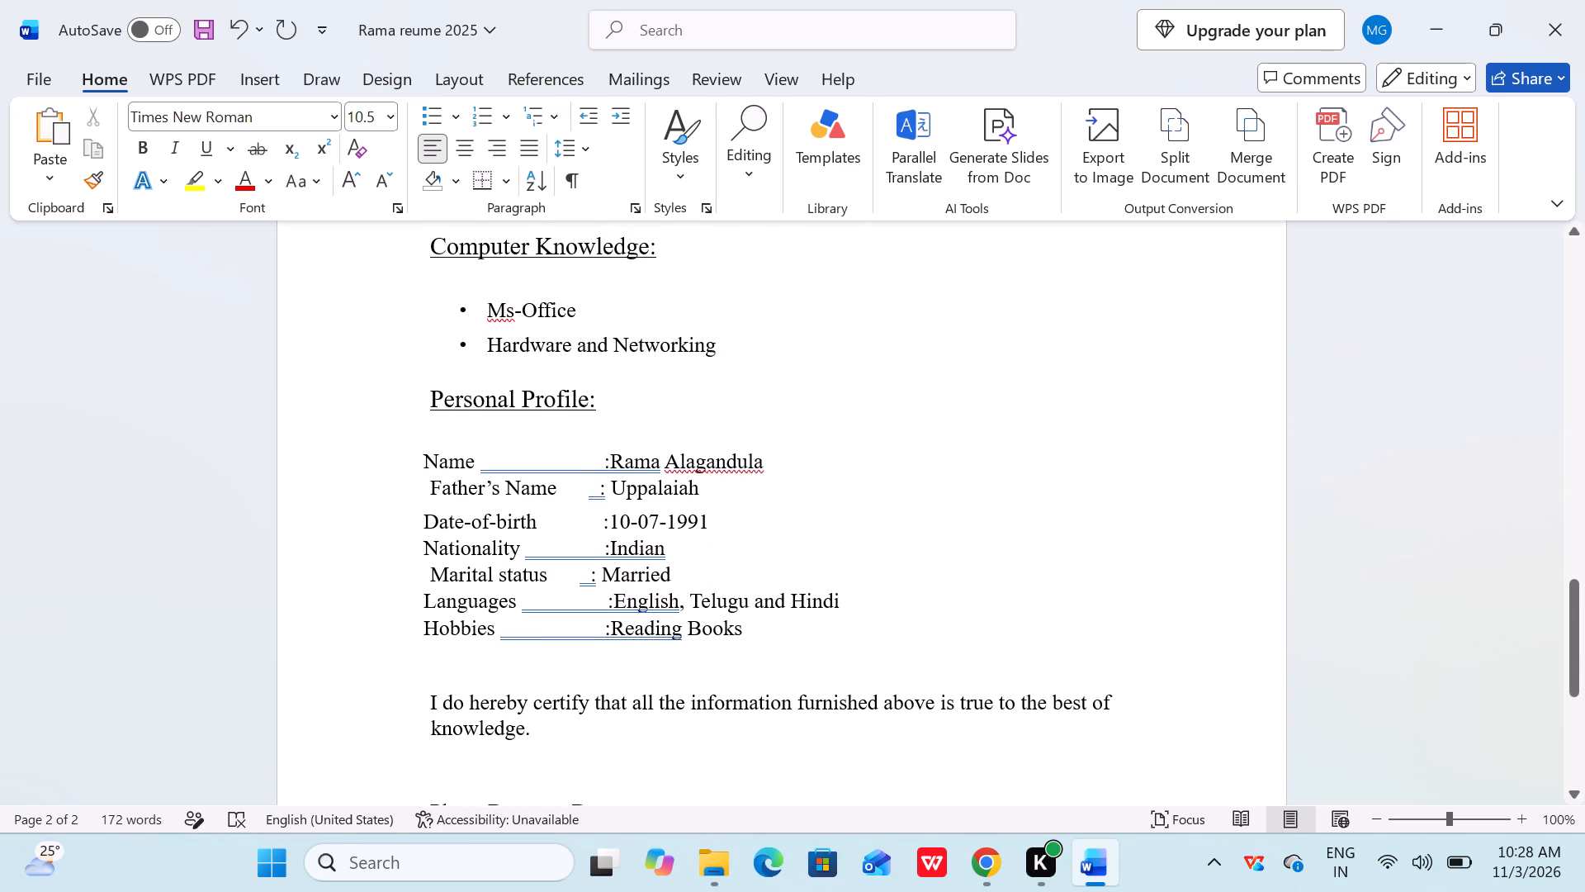
scroll(653, 534, down, 3)
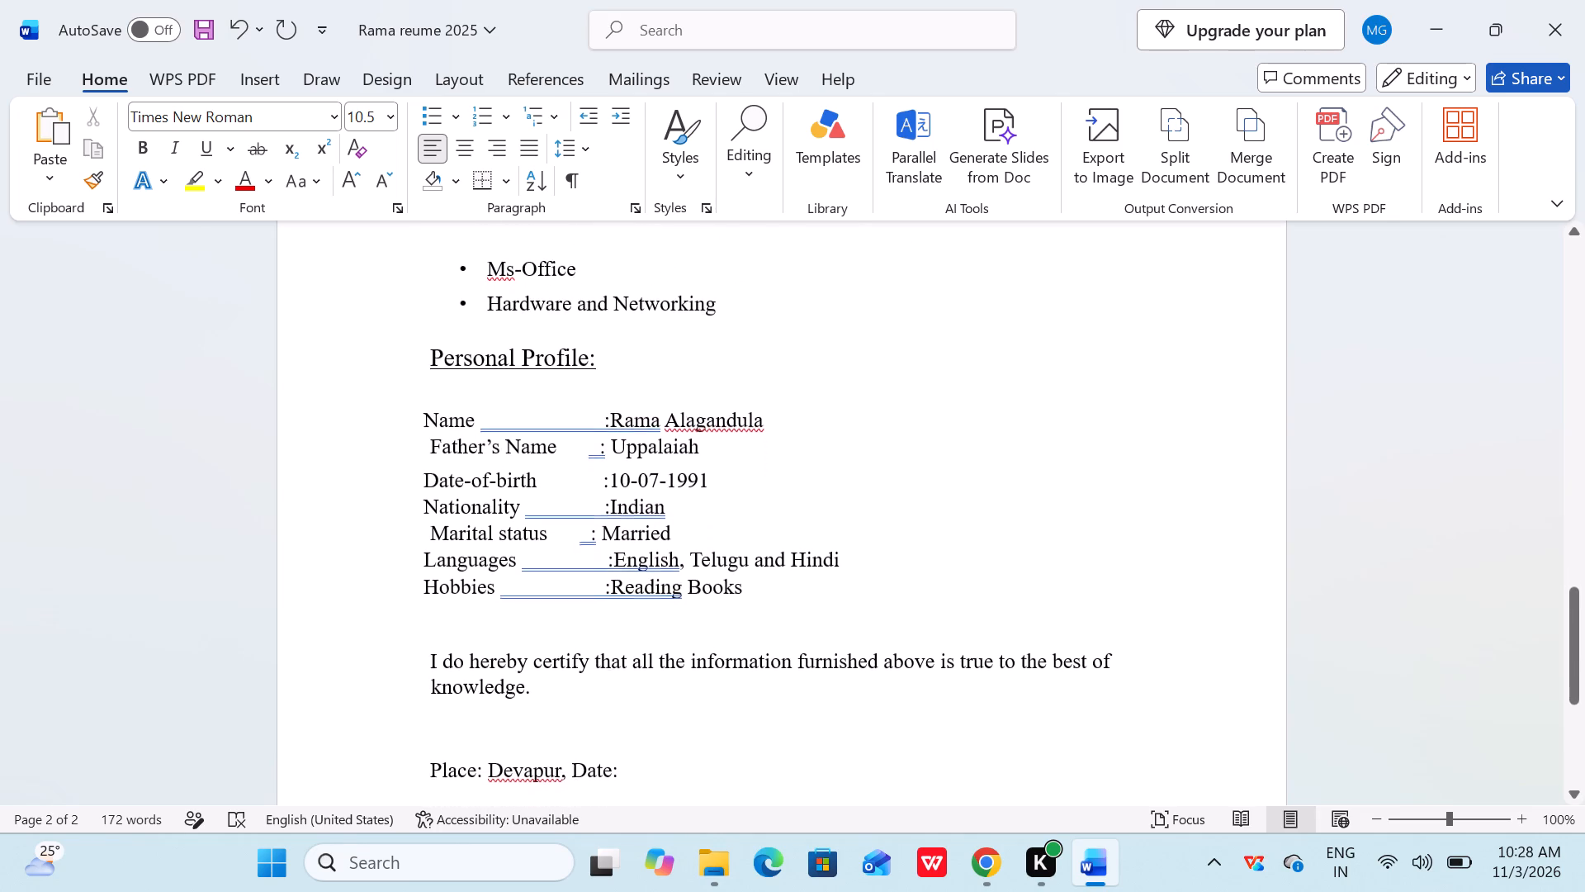
scroll(653, 534, down, 1)
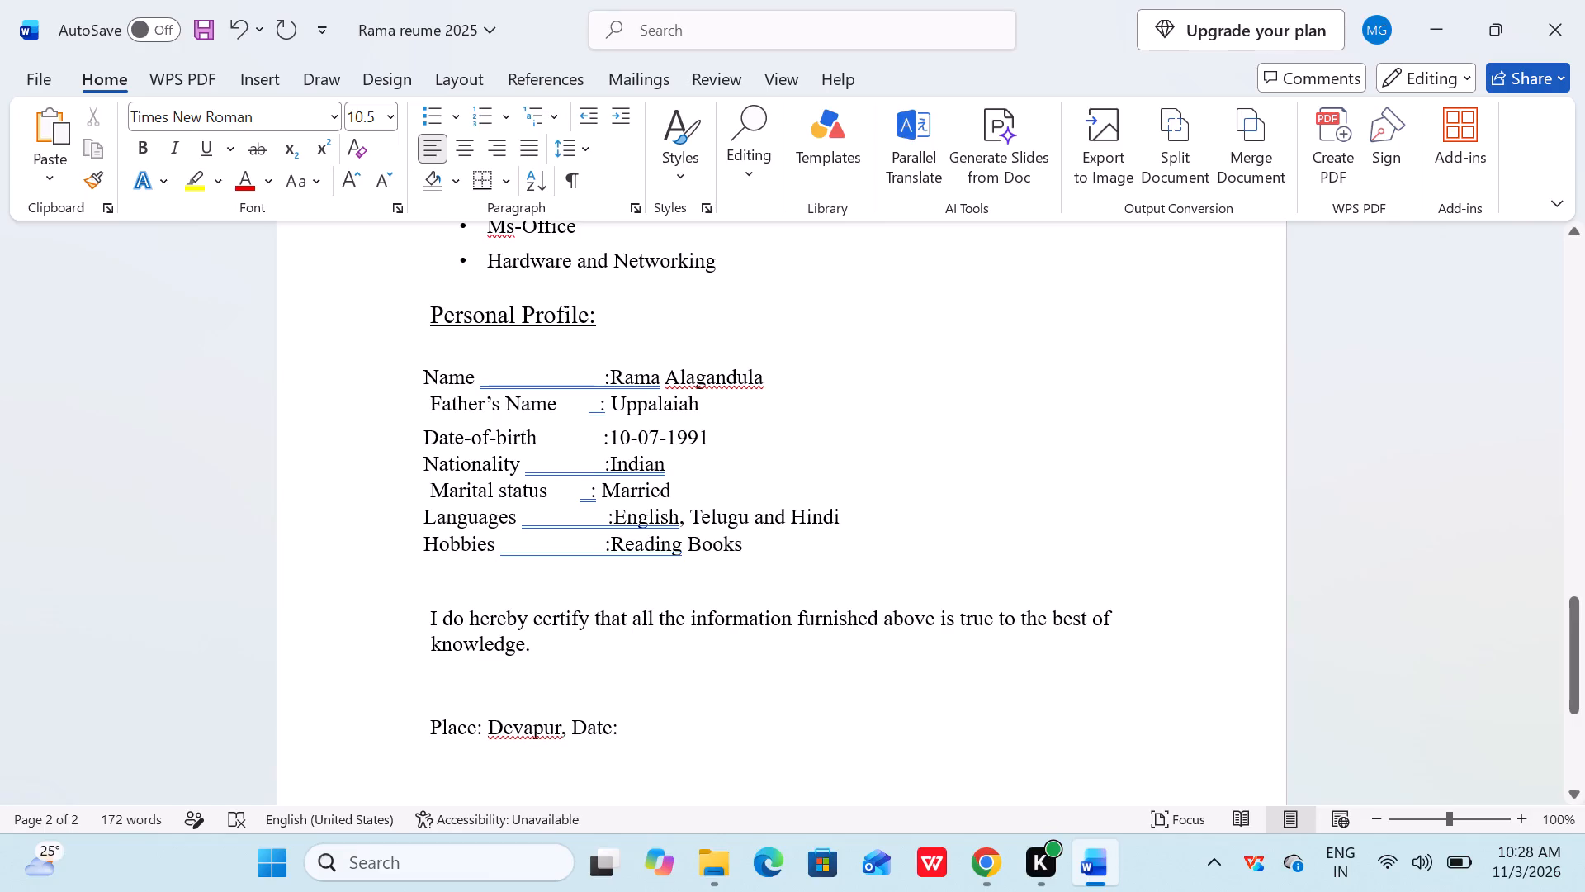
scroll(653, 534, down, 2)
scroll(653, 534, up, 2)
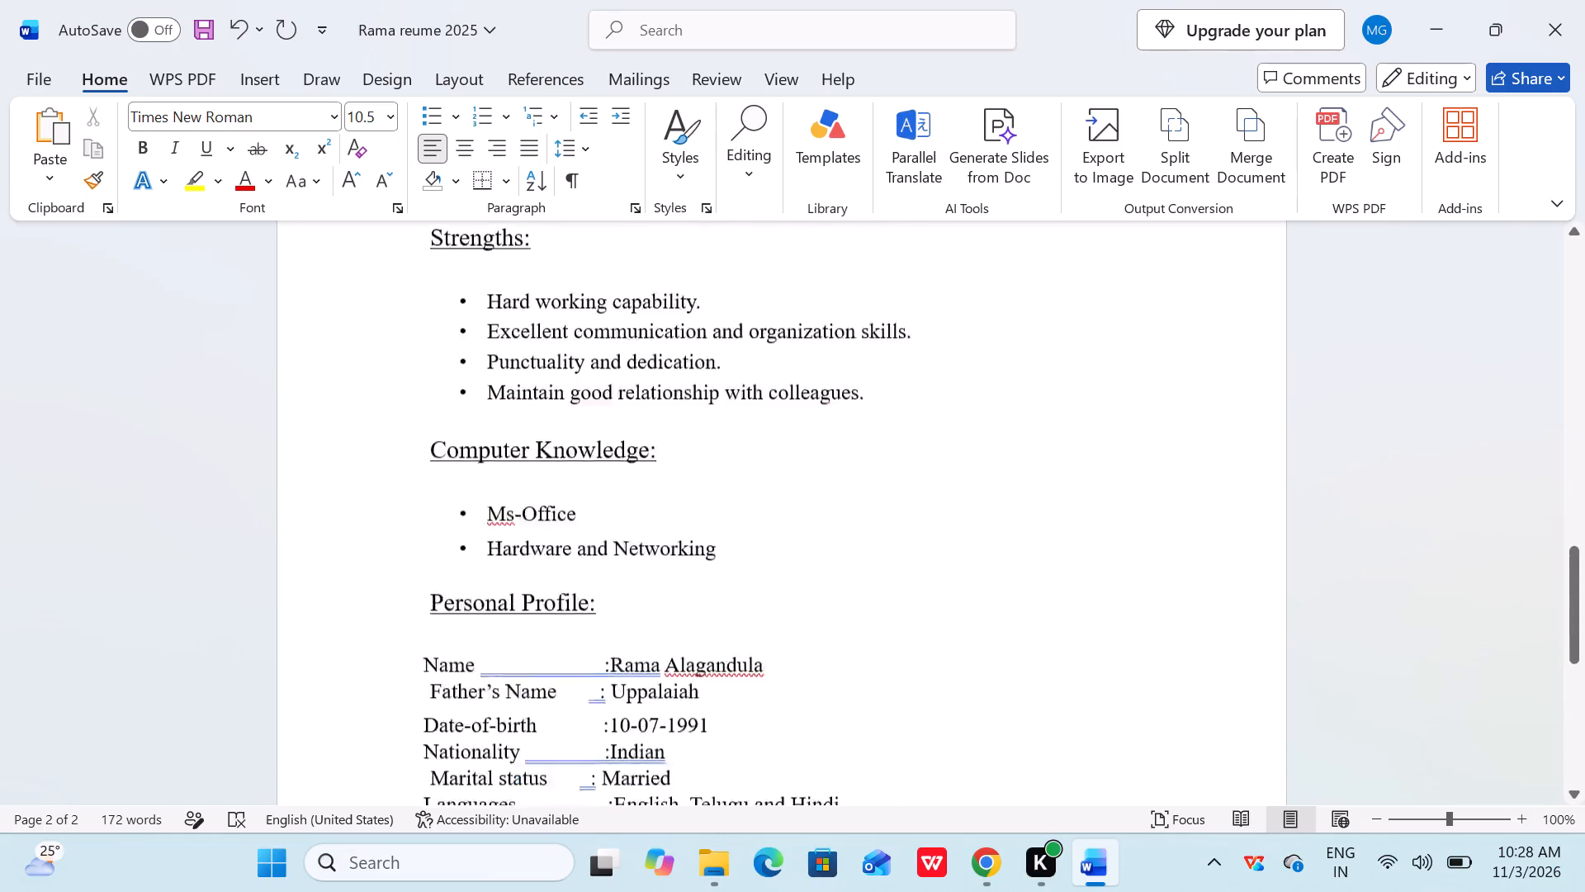
scroll(653, 534, up, 4)
scroll(653, 534, down, 1)
scroll(653, 534, up, 1)
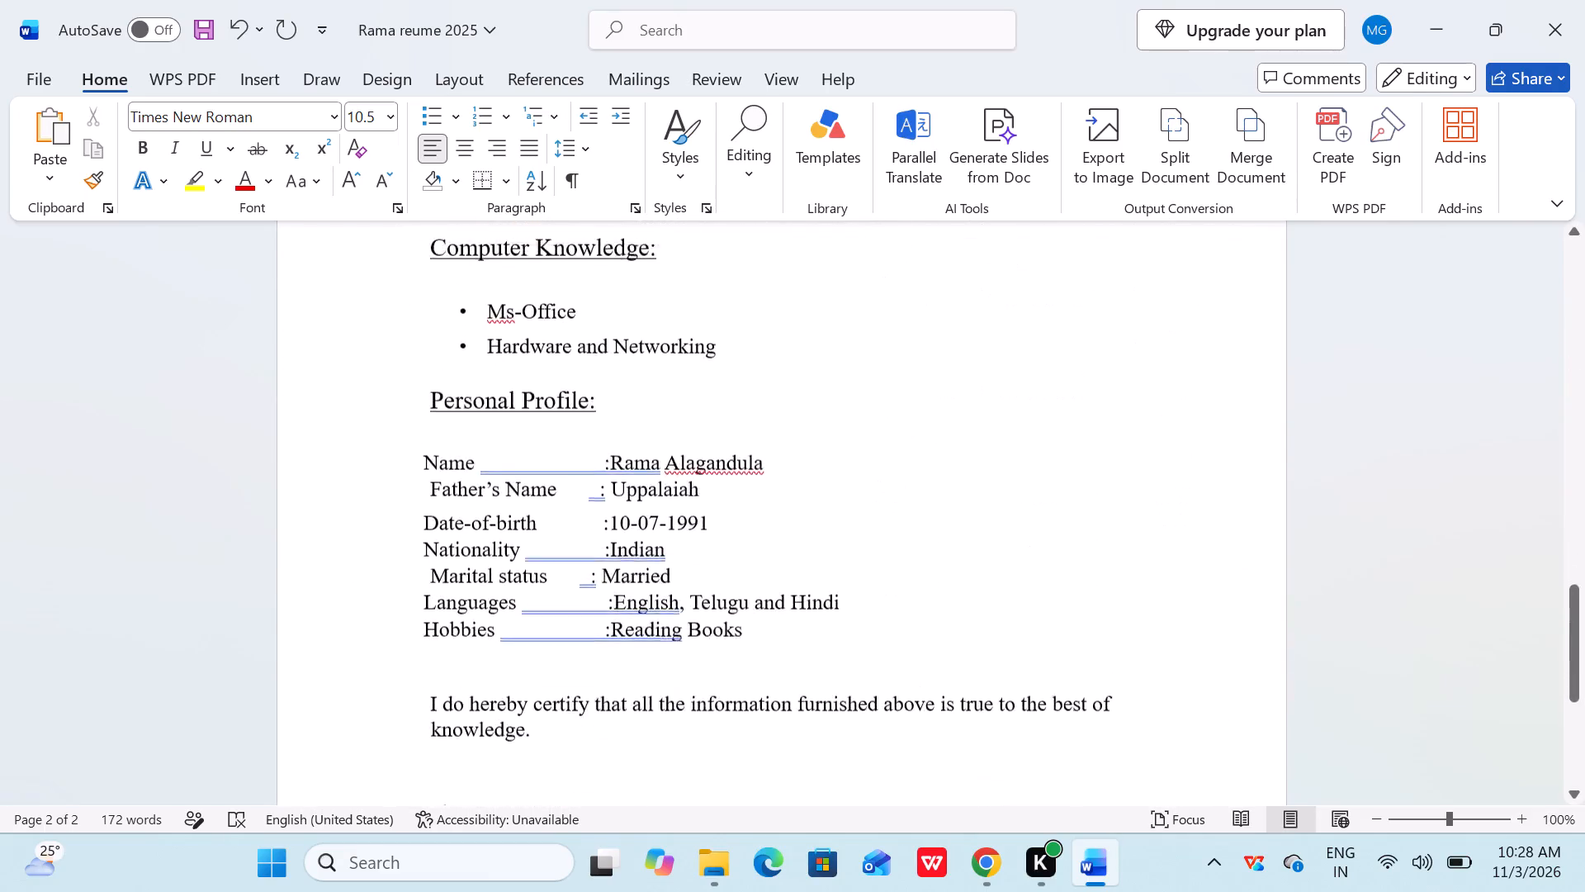
scroll(653, 534, up, 4)
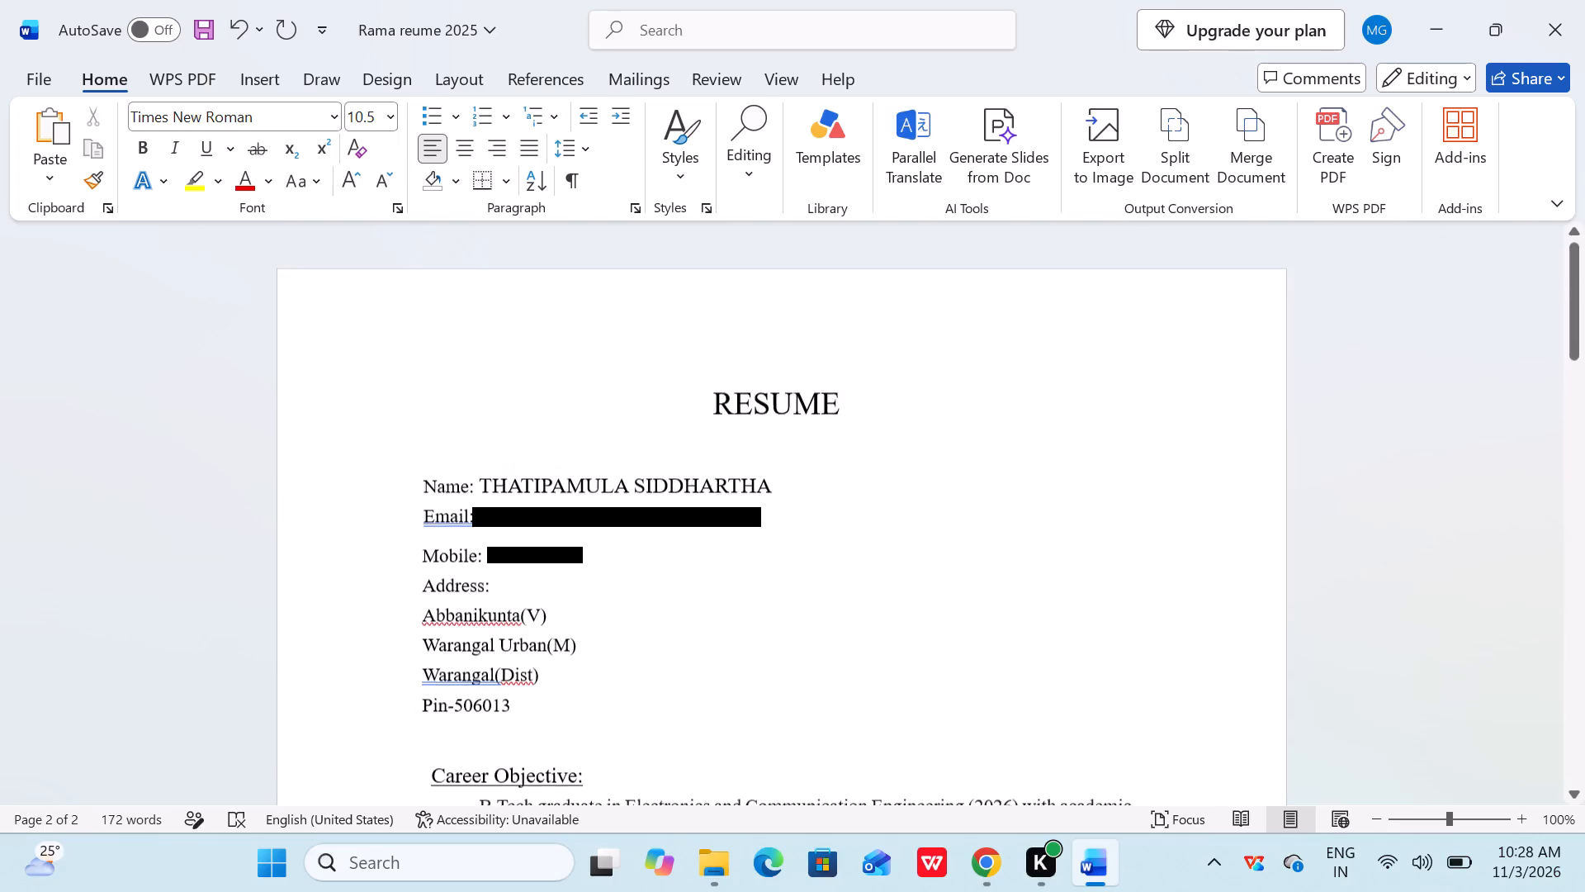
Delete the five blank lines between the education table and the Strengths heading to move the heading back onto the first page.
scroll(653, 534, down, 1)
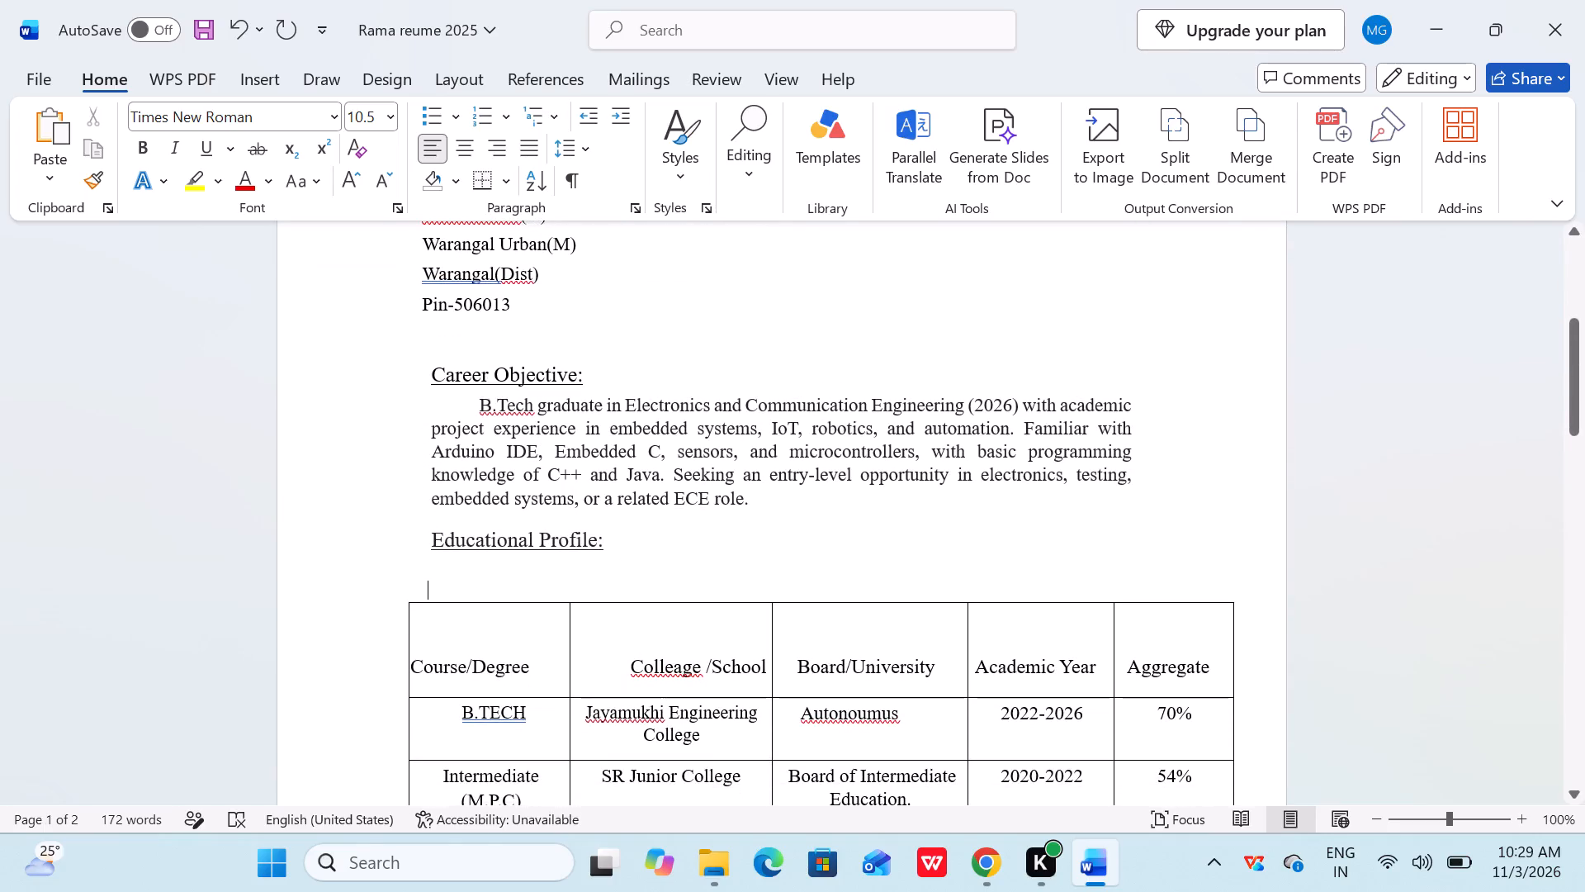
scroll(653, 534, down, 2)
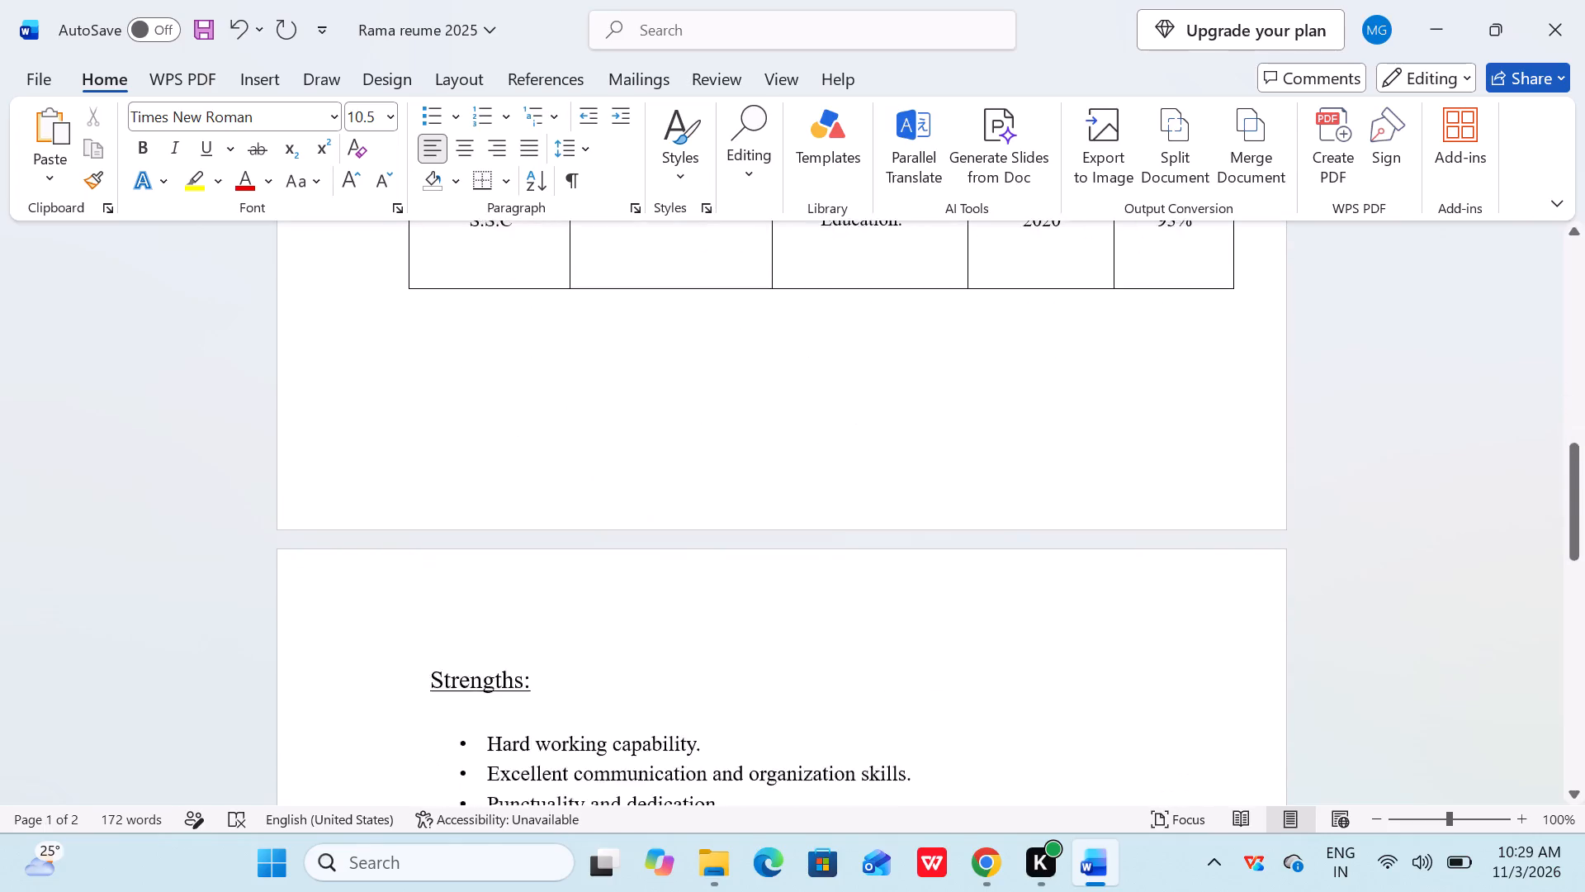
scroll(653, 534, down, 4)
scroll(653, 534, up, 2)
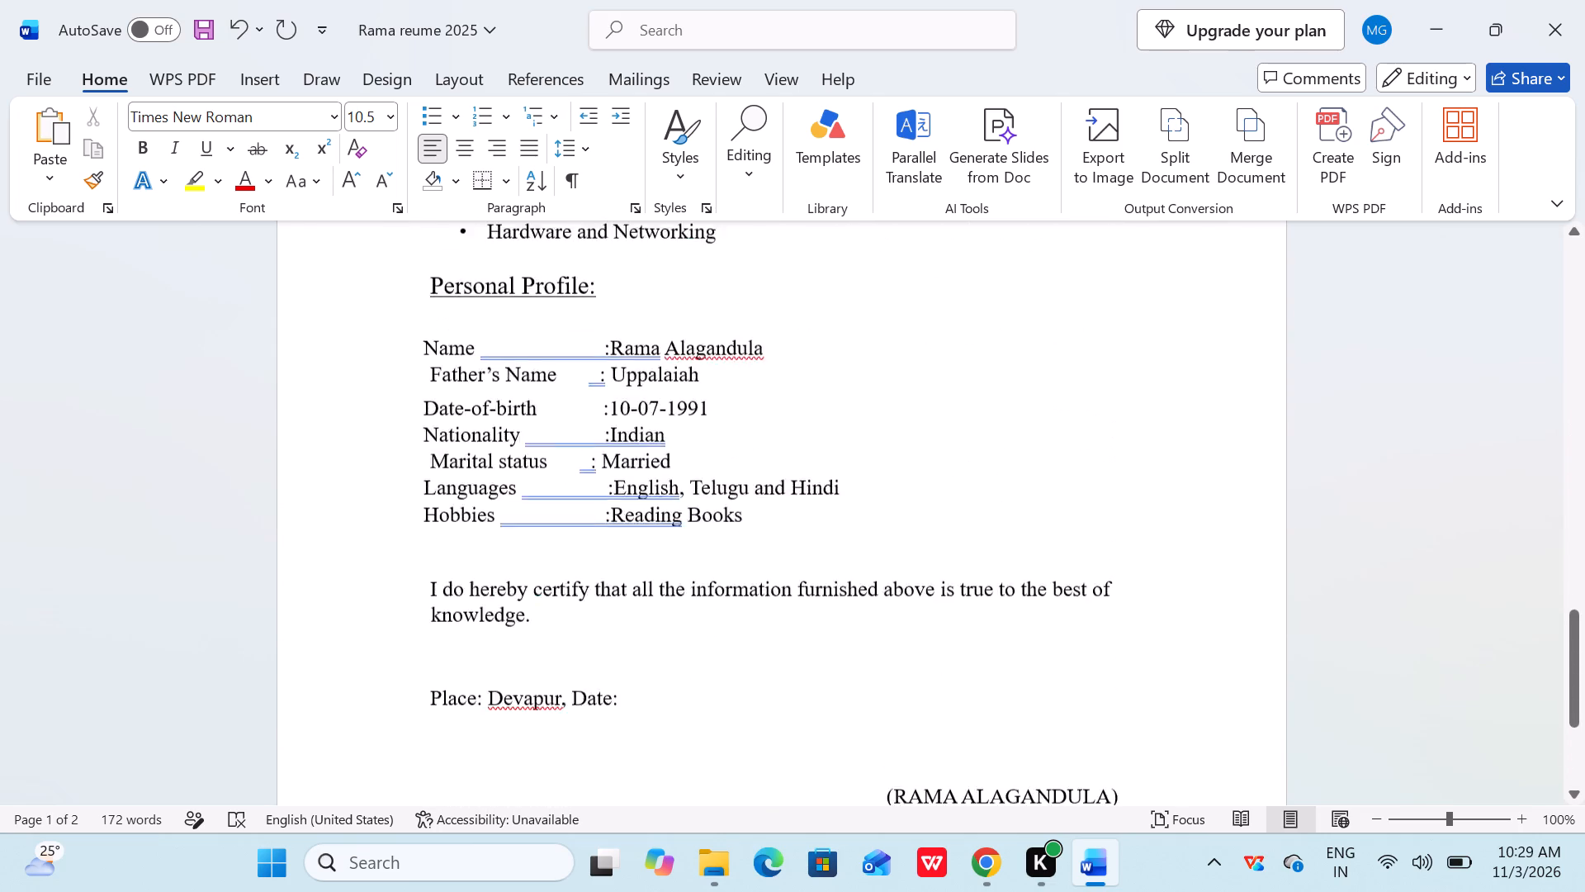
scroll(653, 534, up, 2)
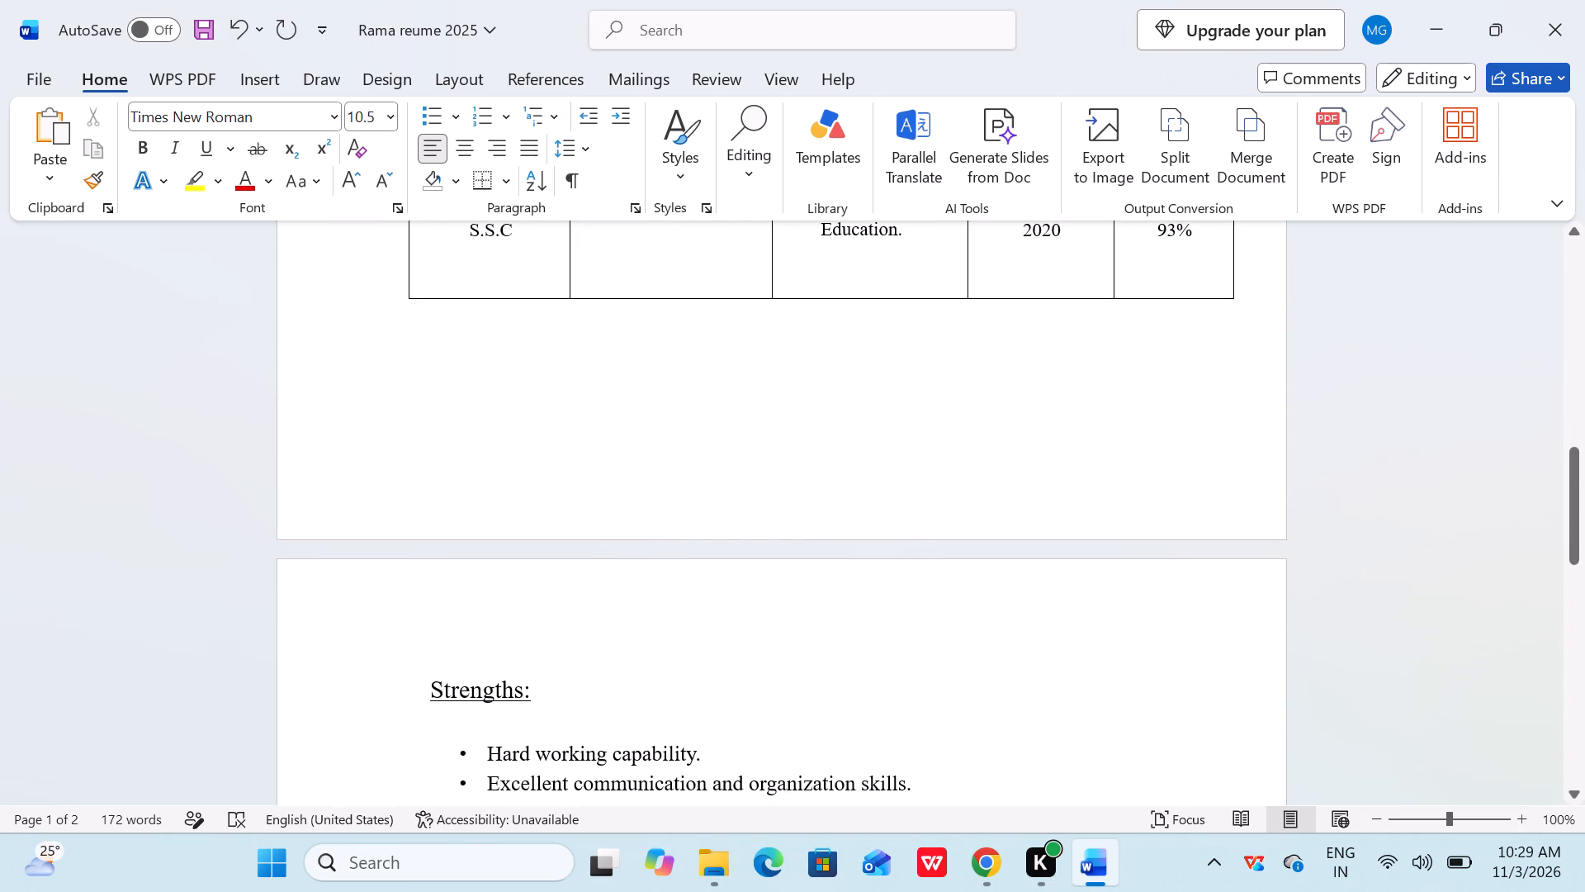
click(425, 657)
key(BackSpace)
key(BackSpace)
key(BackSpace)
key(BackSpace)
key(BackSpace)
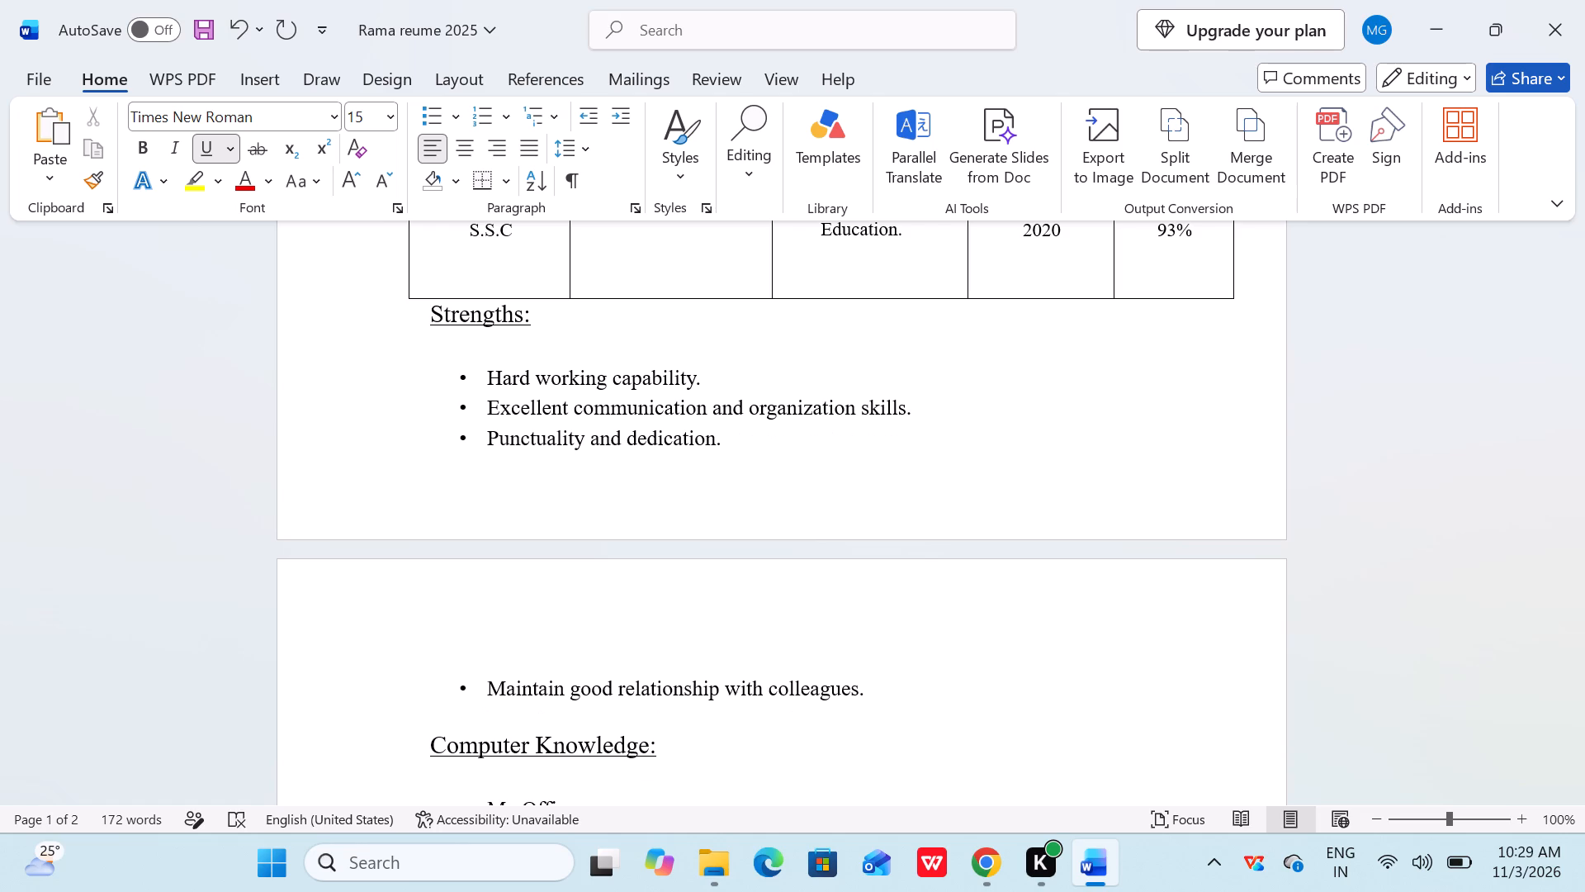
key(Return)
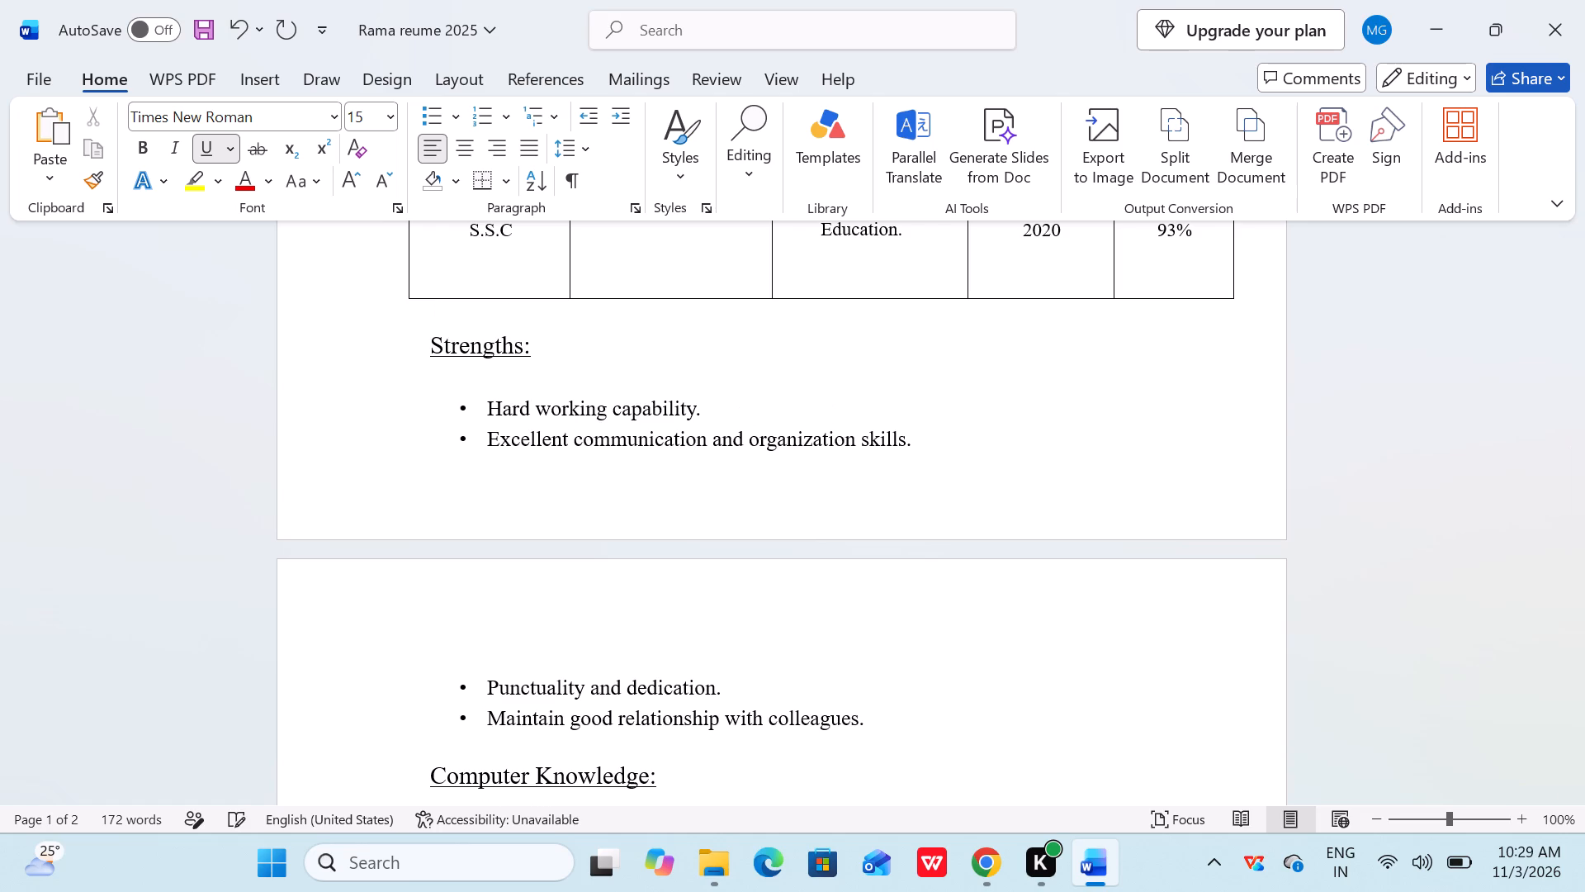
key(ctrl+z)
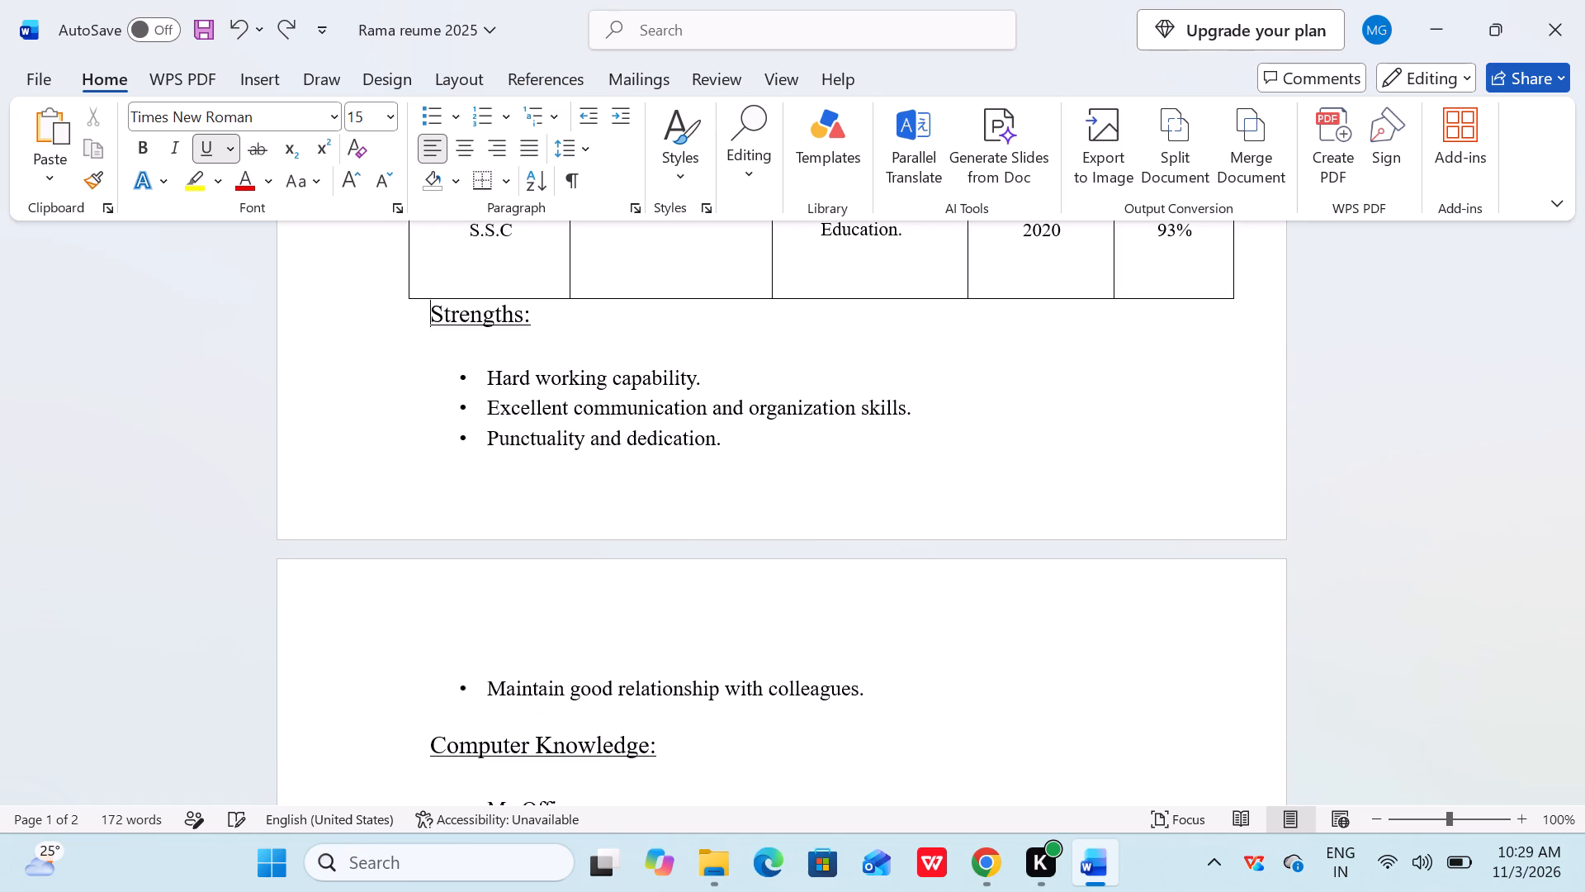
Remove the blank line between the Strengths heading and its first bullet.
click(452, 352)
key(BackSpace)
key(BackSpace)
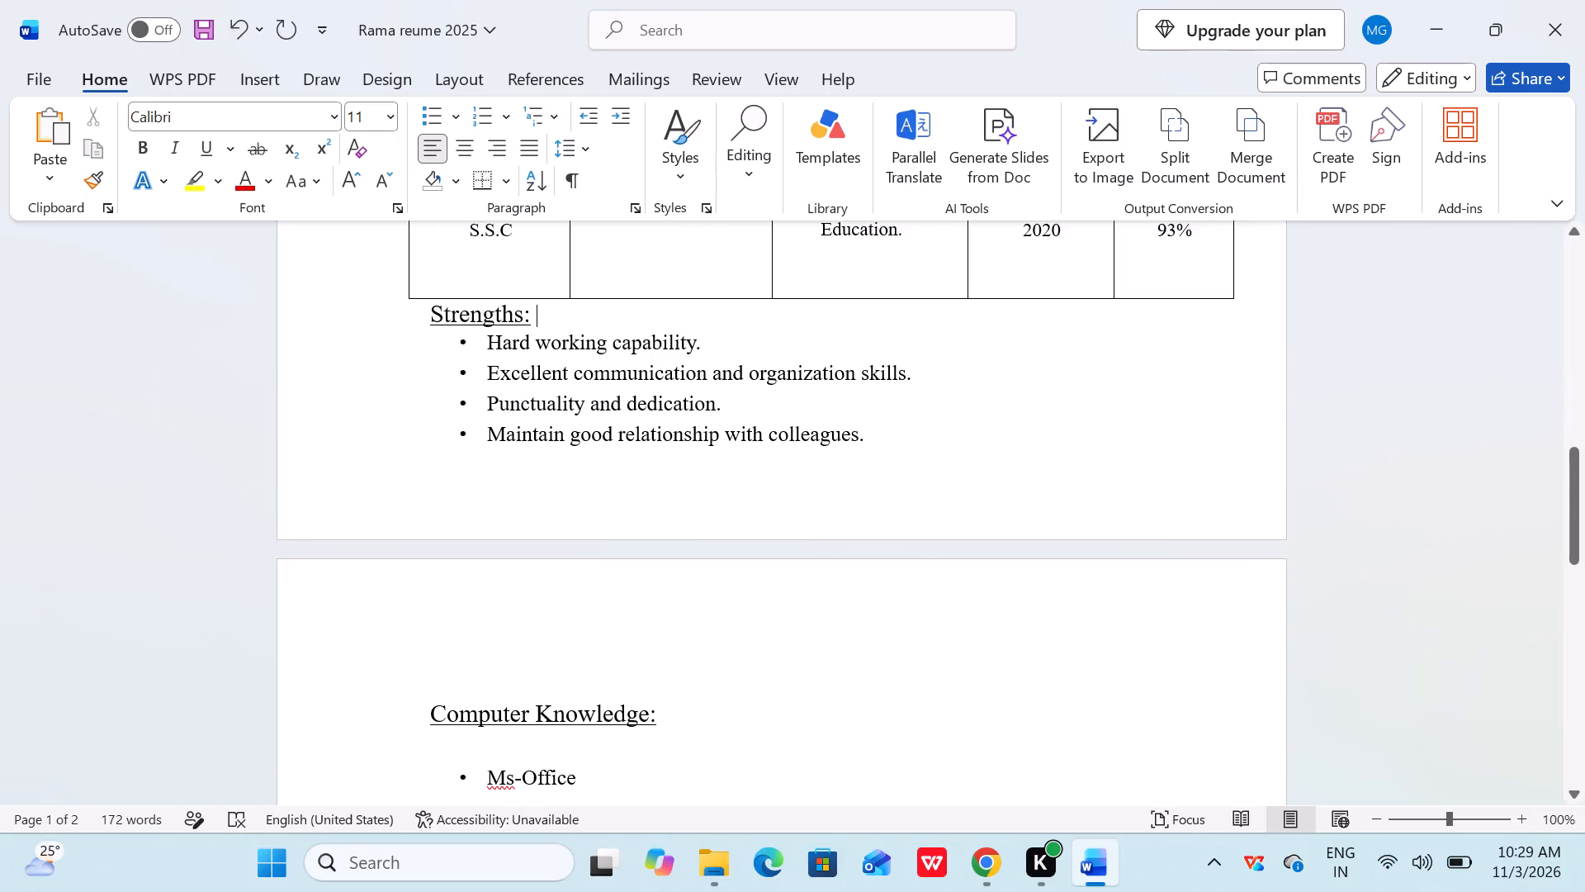
Remove the extra blank line between the Educational Profile heading and the education table.
scroll(546, 632, down, 3)
scroll(546, 632, up, 1)
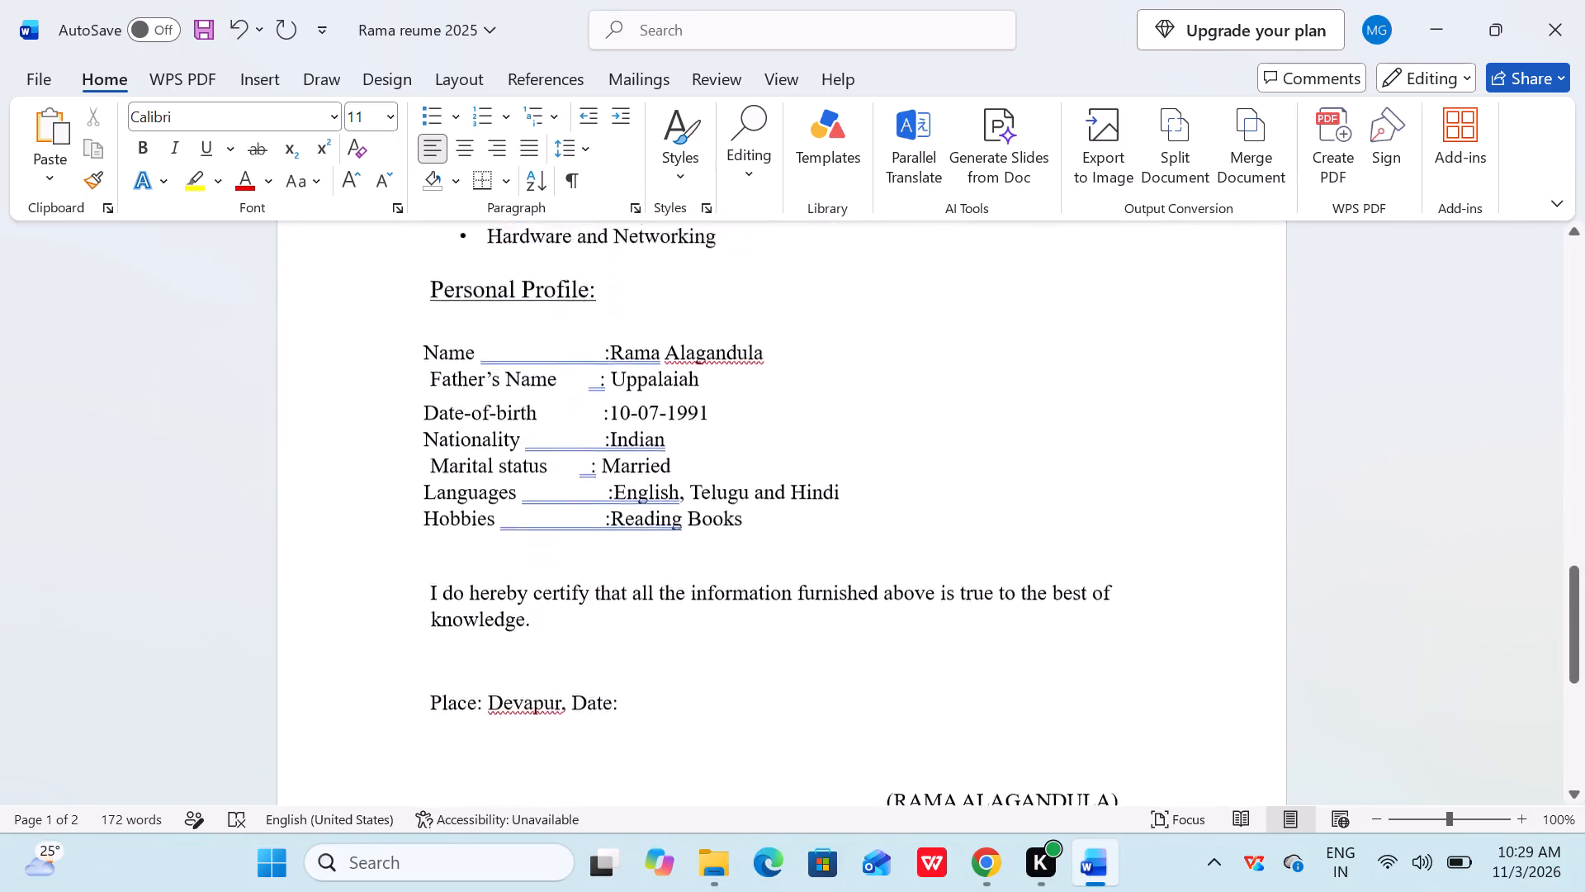
scroll(546, 632, up, 2)
scroll(546, 632, down, 1)
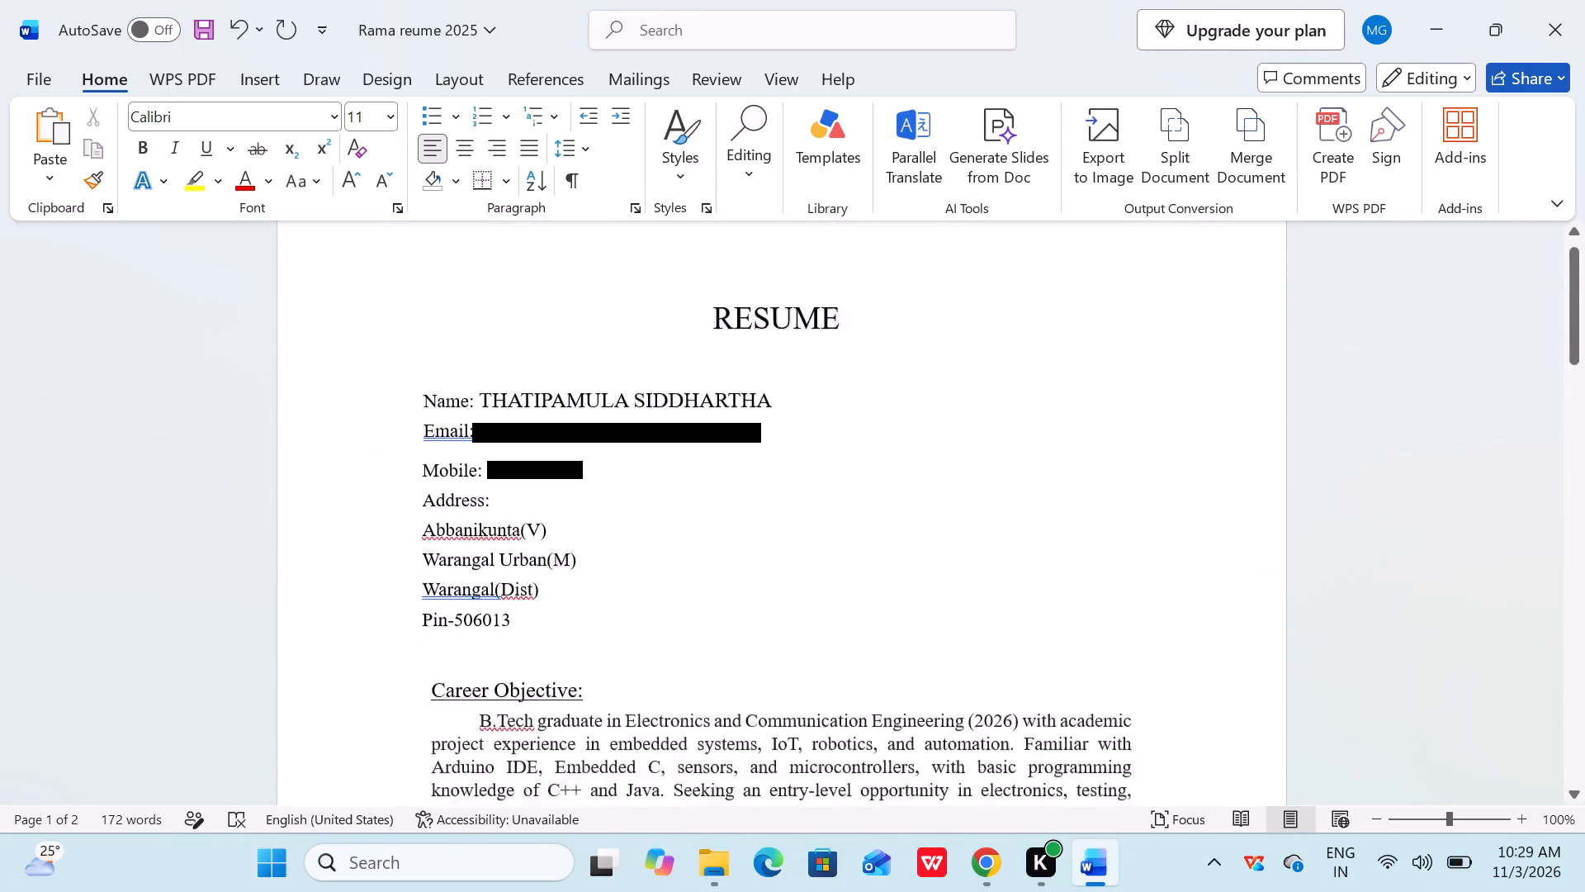
scroll(546, 632, down, 2)
scroll(546, 632, up, 1)
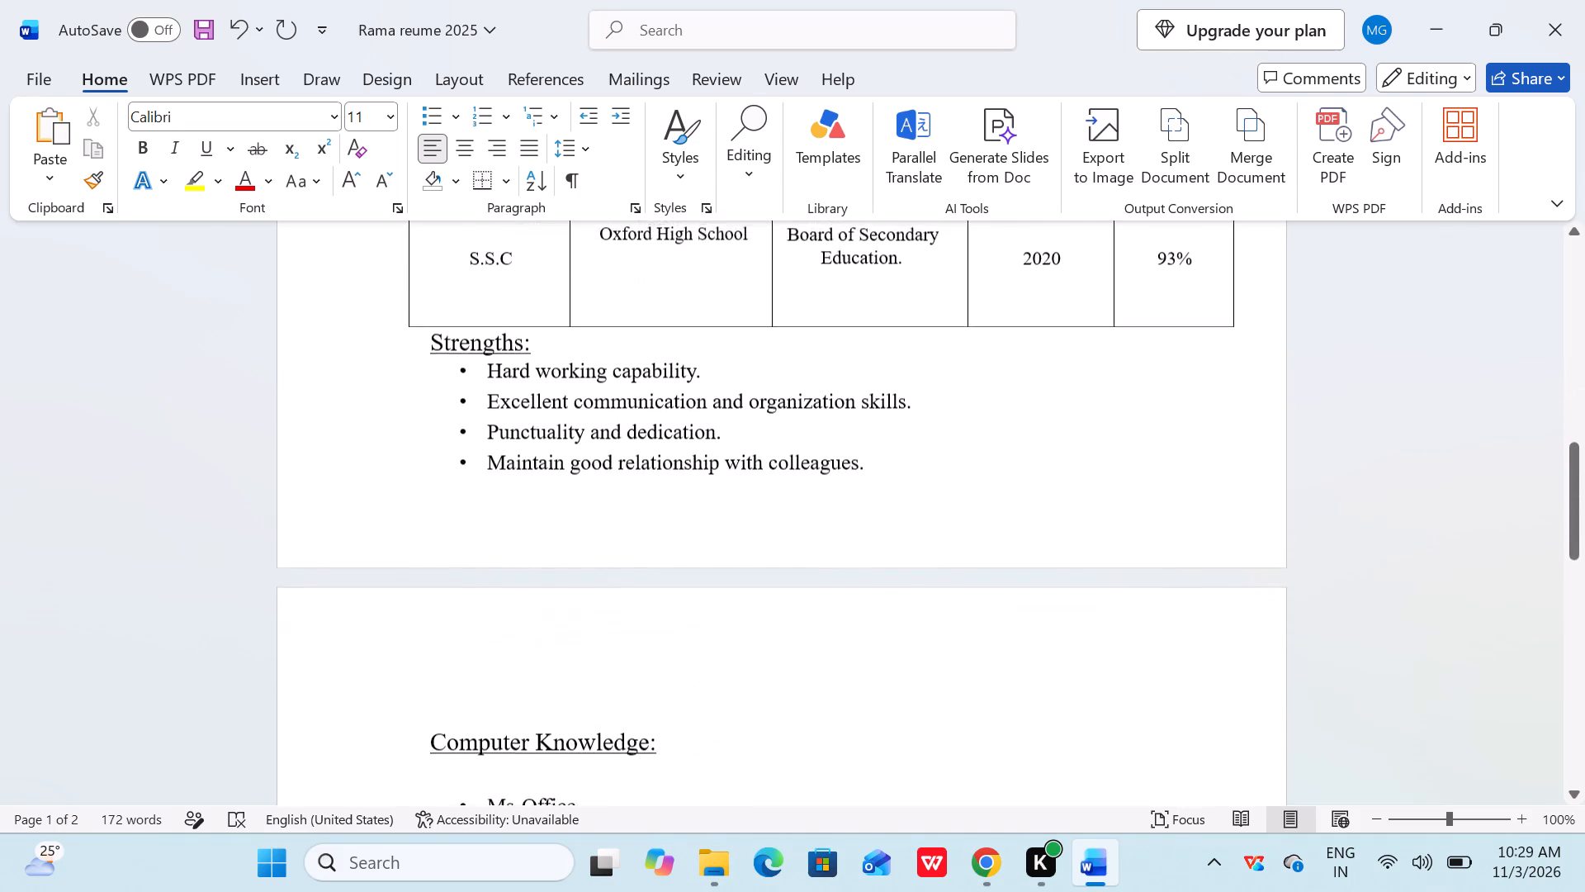
scroll(546, 632, up, 1)
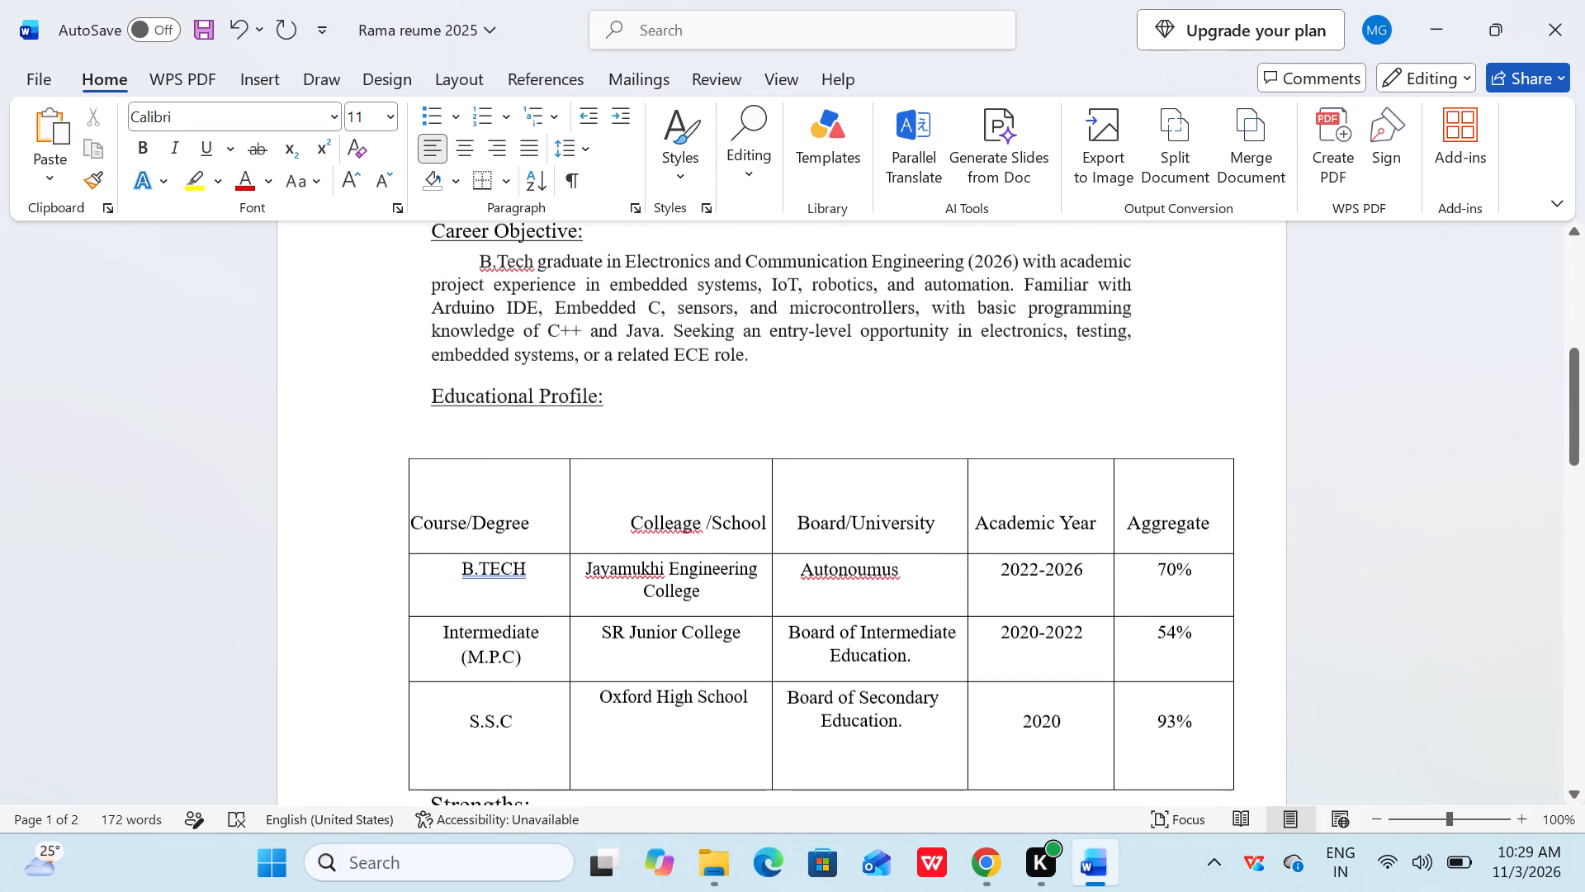
click(433, 453)
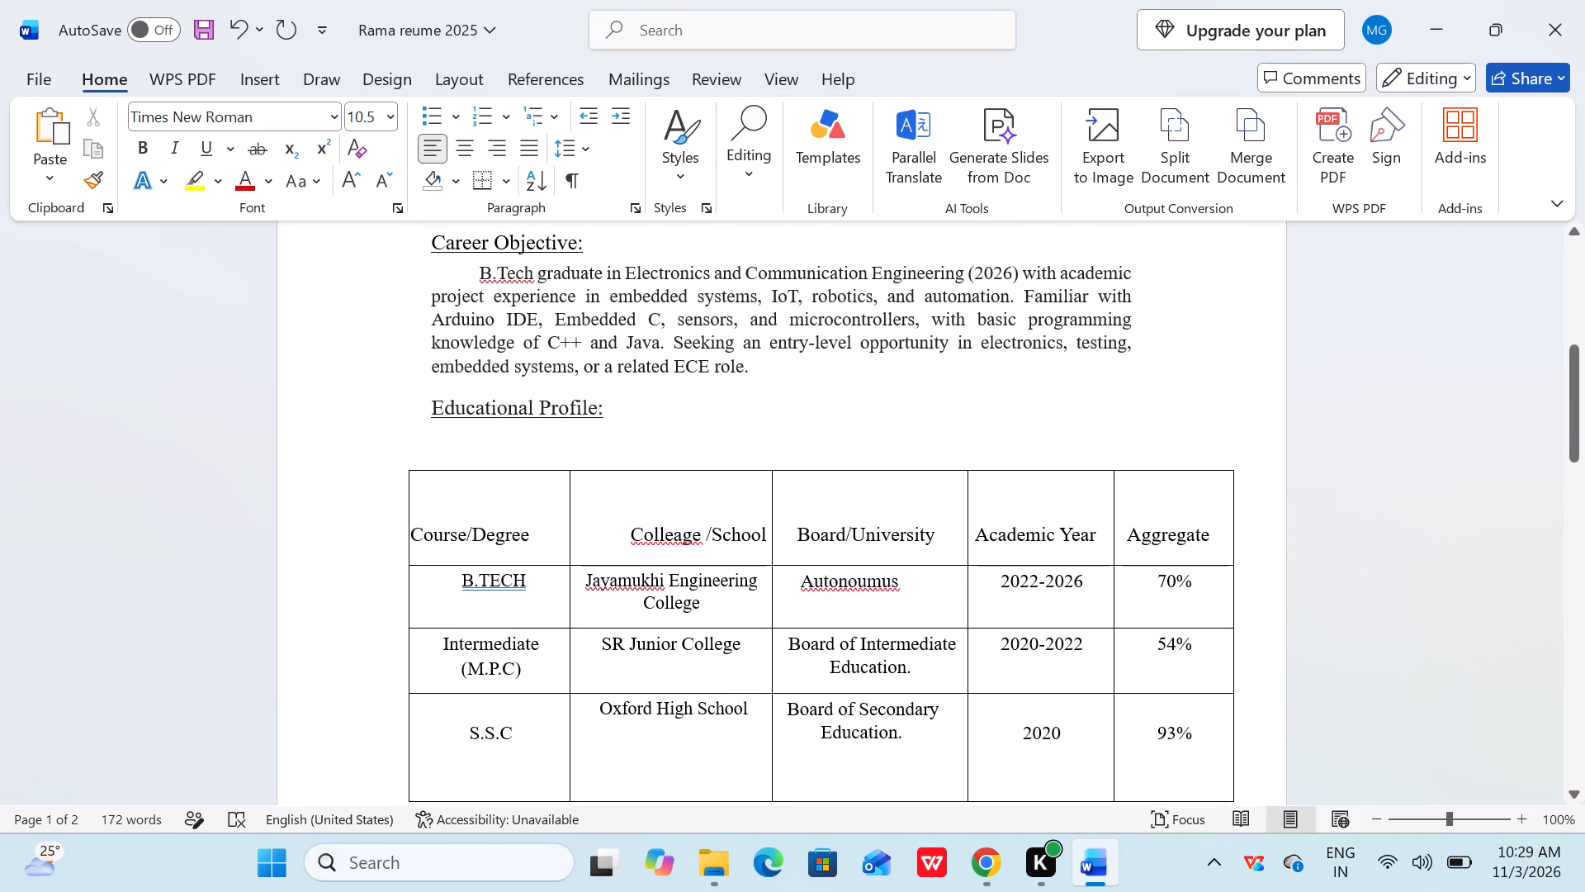
key(BackSpace)
key(BackSpace)
Insert one blank line between the education table and the Strengths heading.
scroll(433, 453, down, 2)
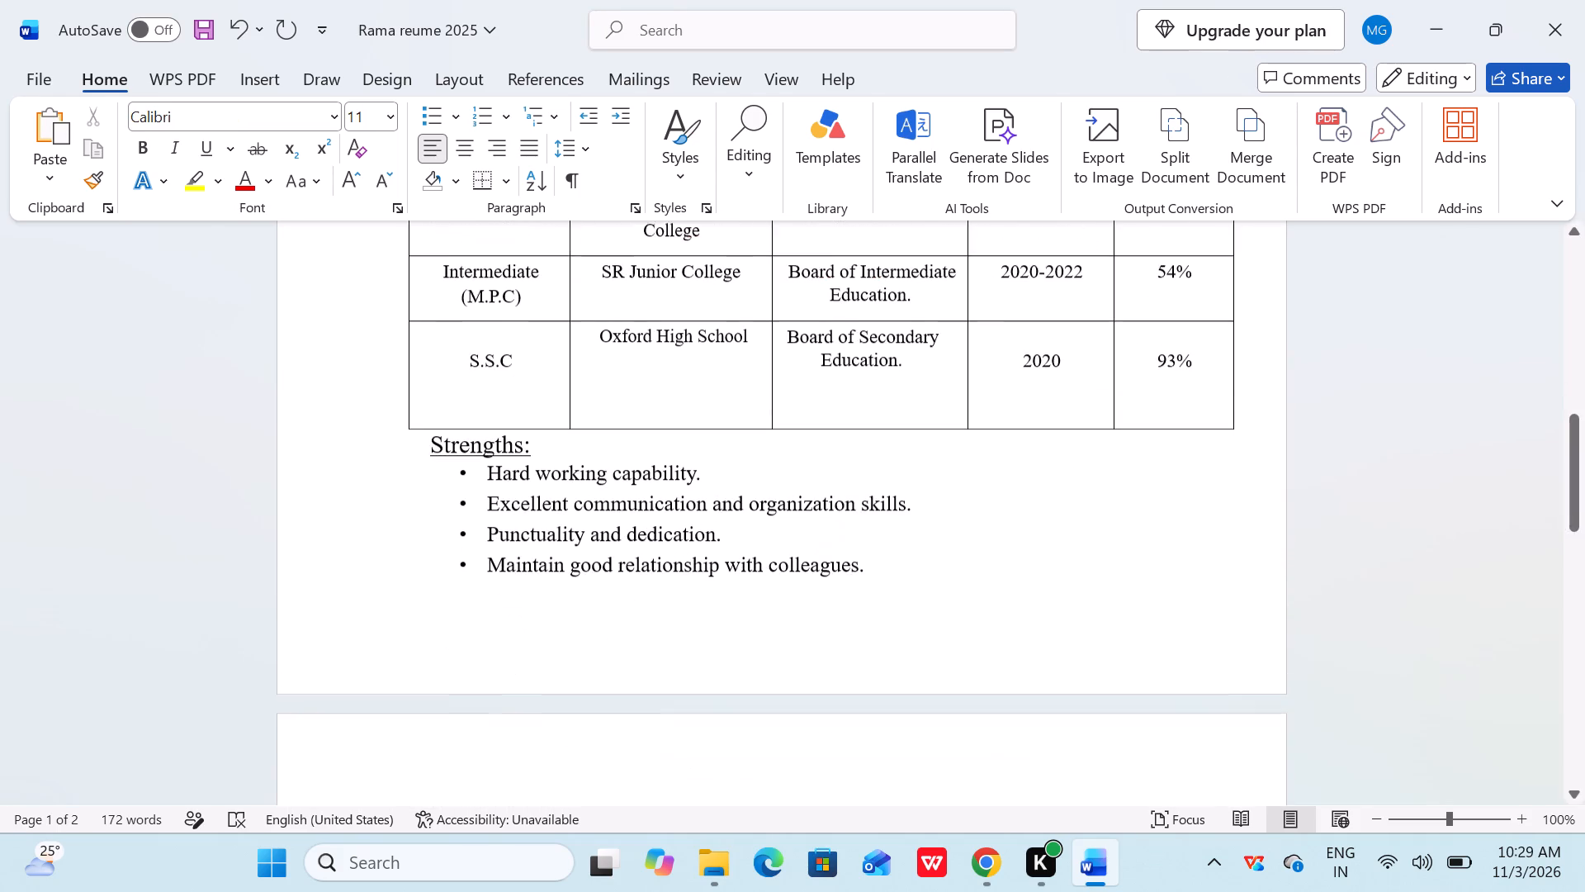
scroll(433, 453, up, 1)
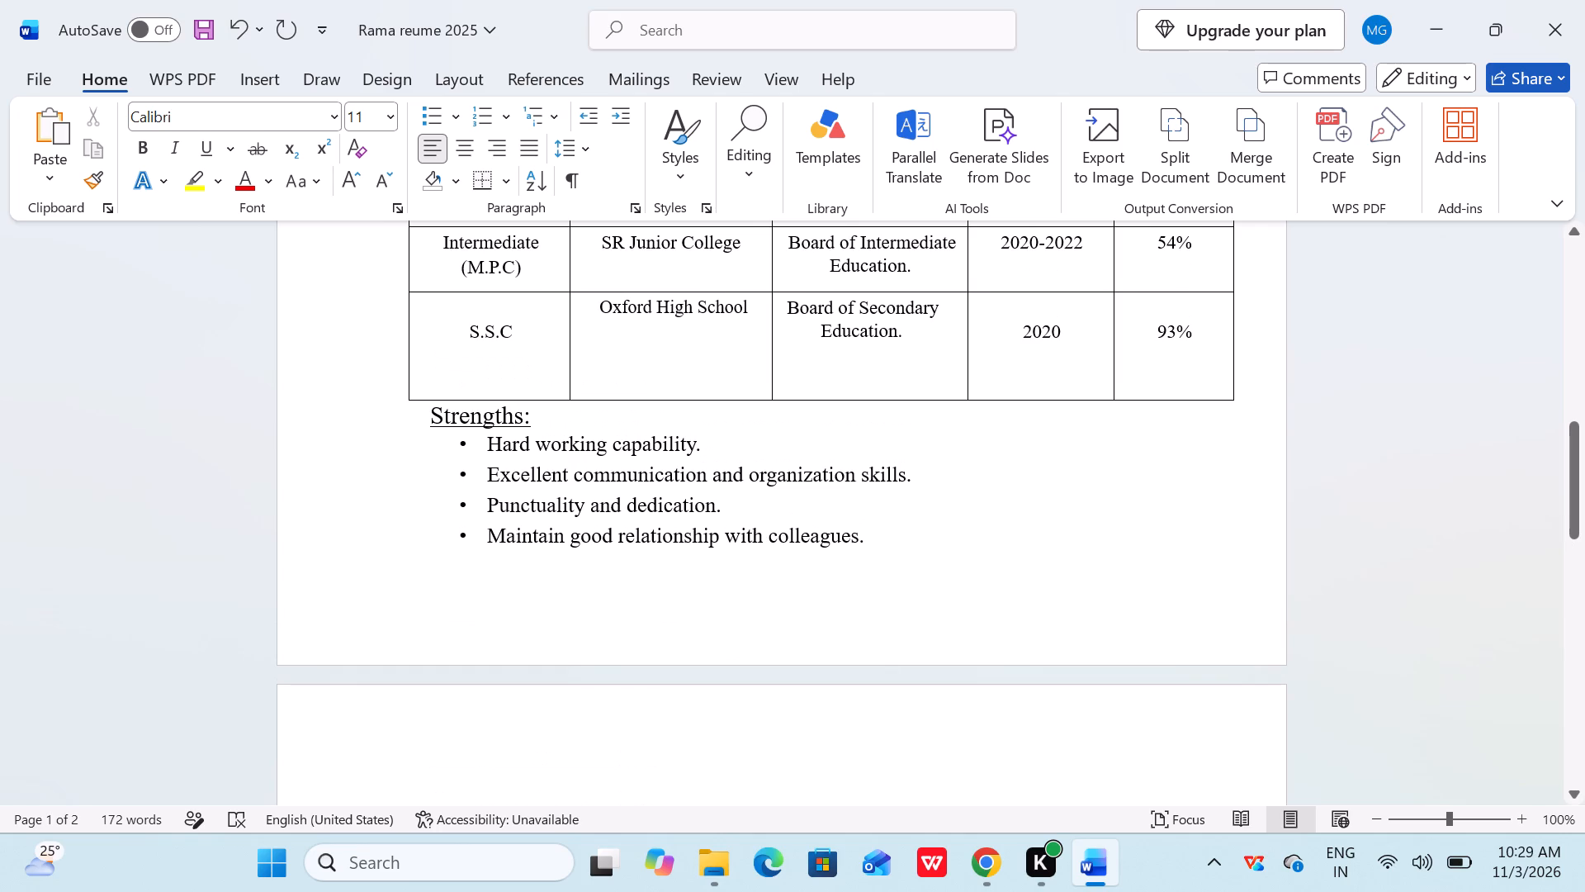
click(417, 410)
key(Return)
Review both resume pages, from the applicant details to the Computer Knowledge, Personal Profile and declaration sections.
scroll(417, 410, down, 1)
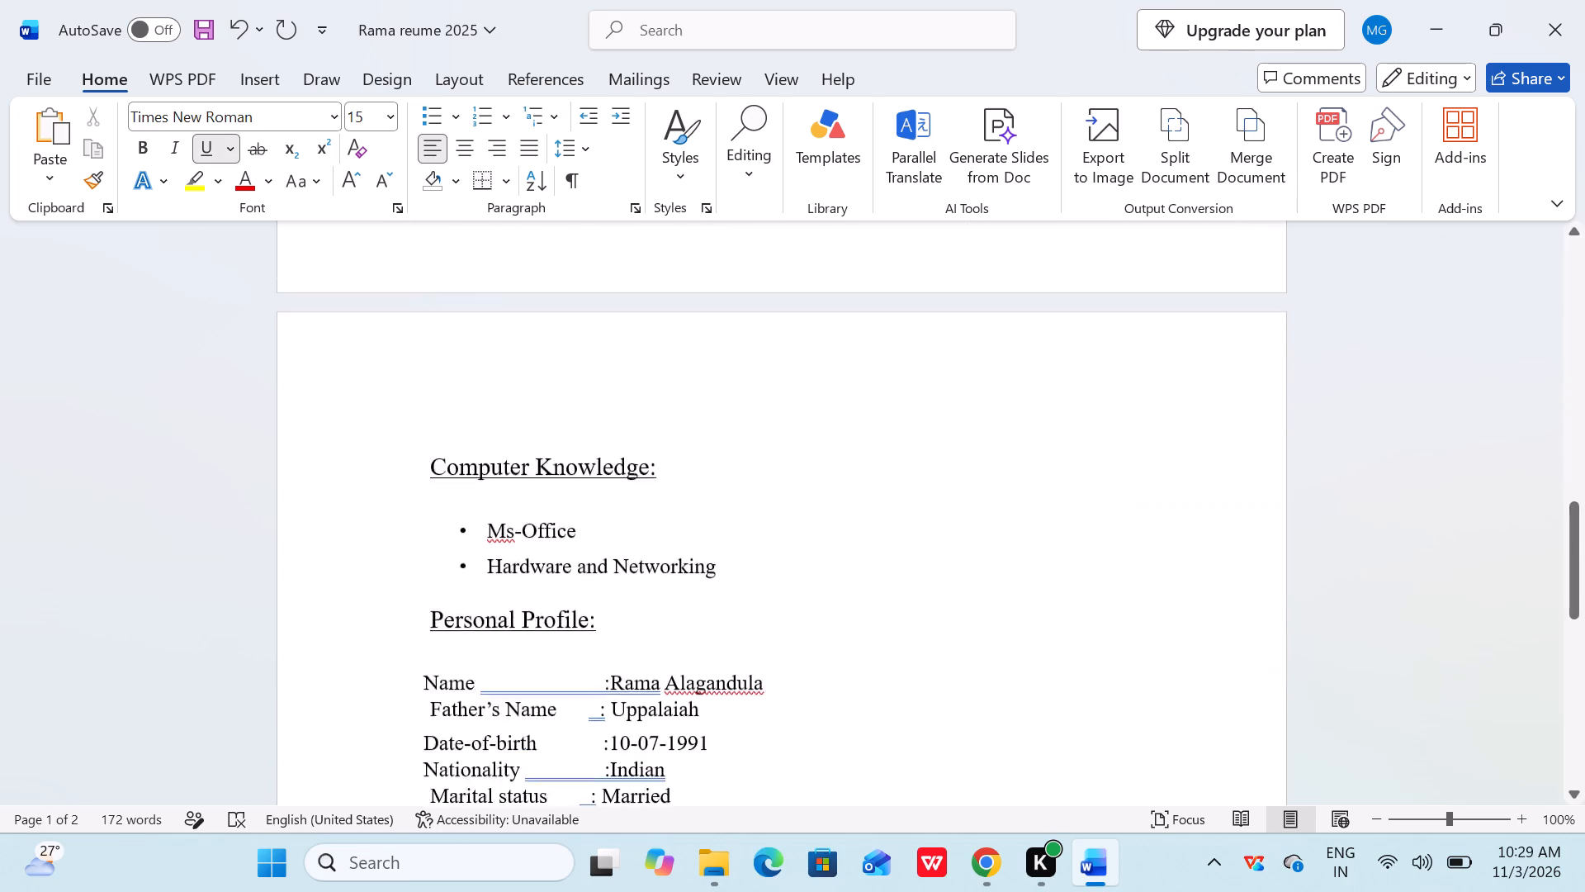
scroll(417, 410, down, 2)
scroll(417, 410, up, 1)
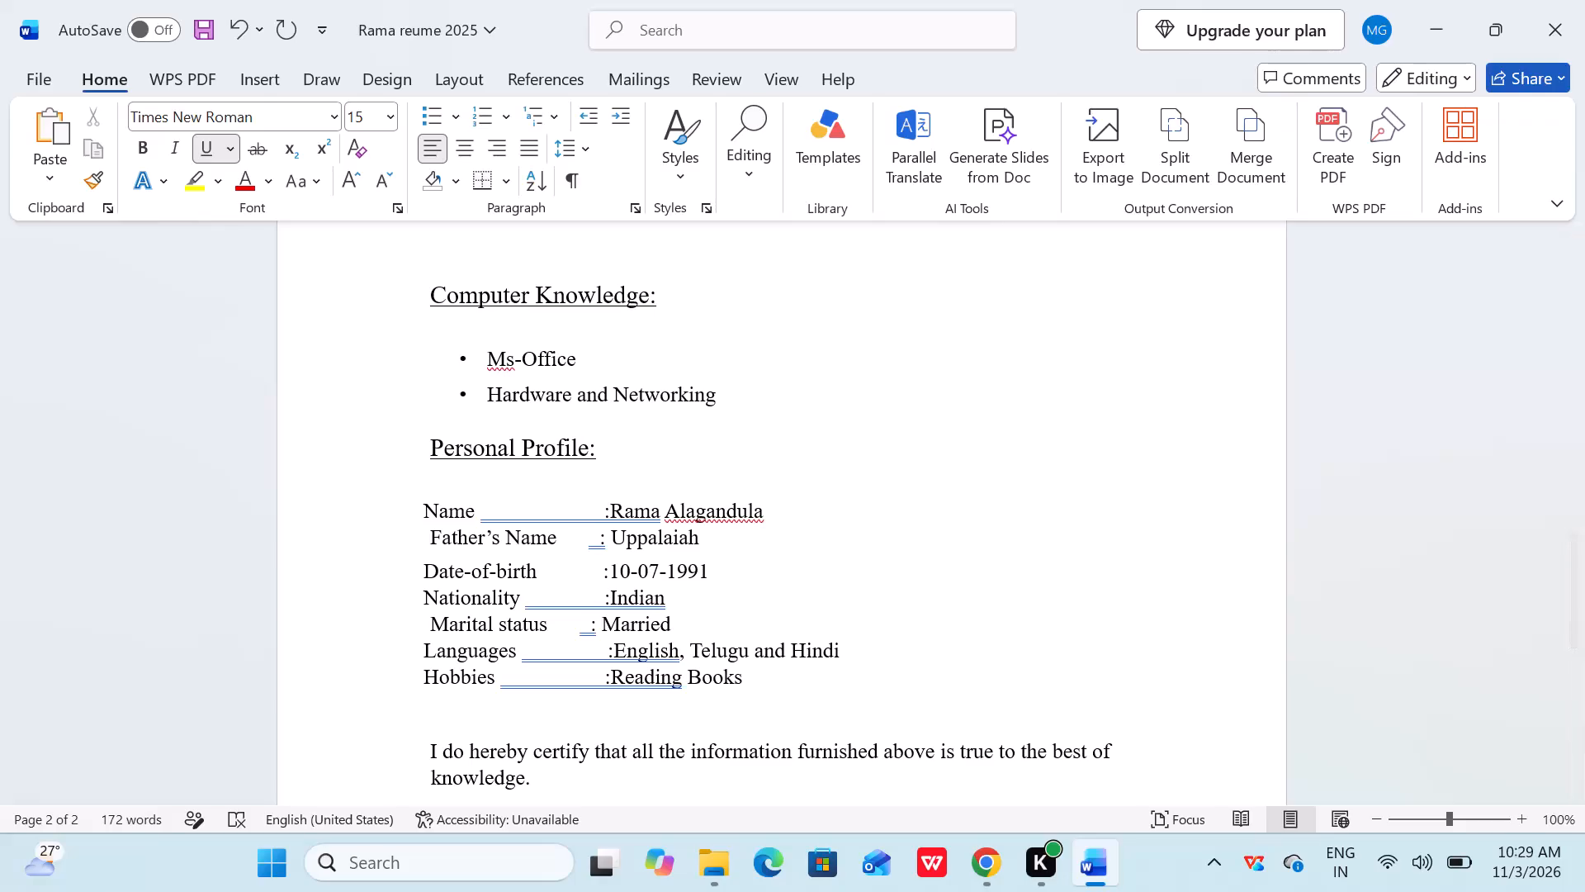
scroll(783, 434, up, 1)
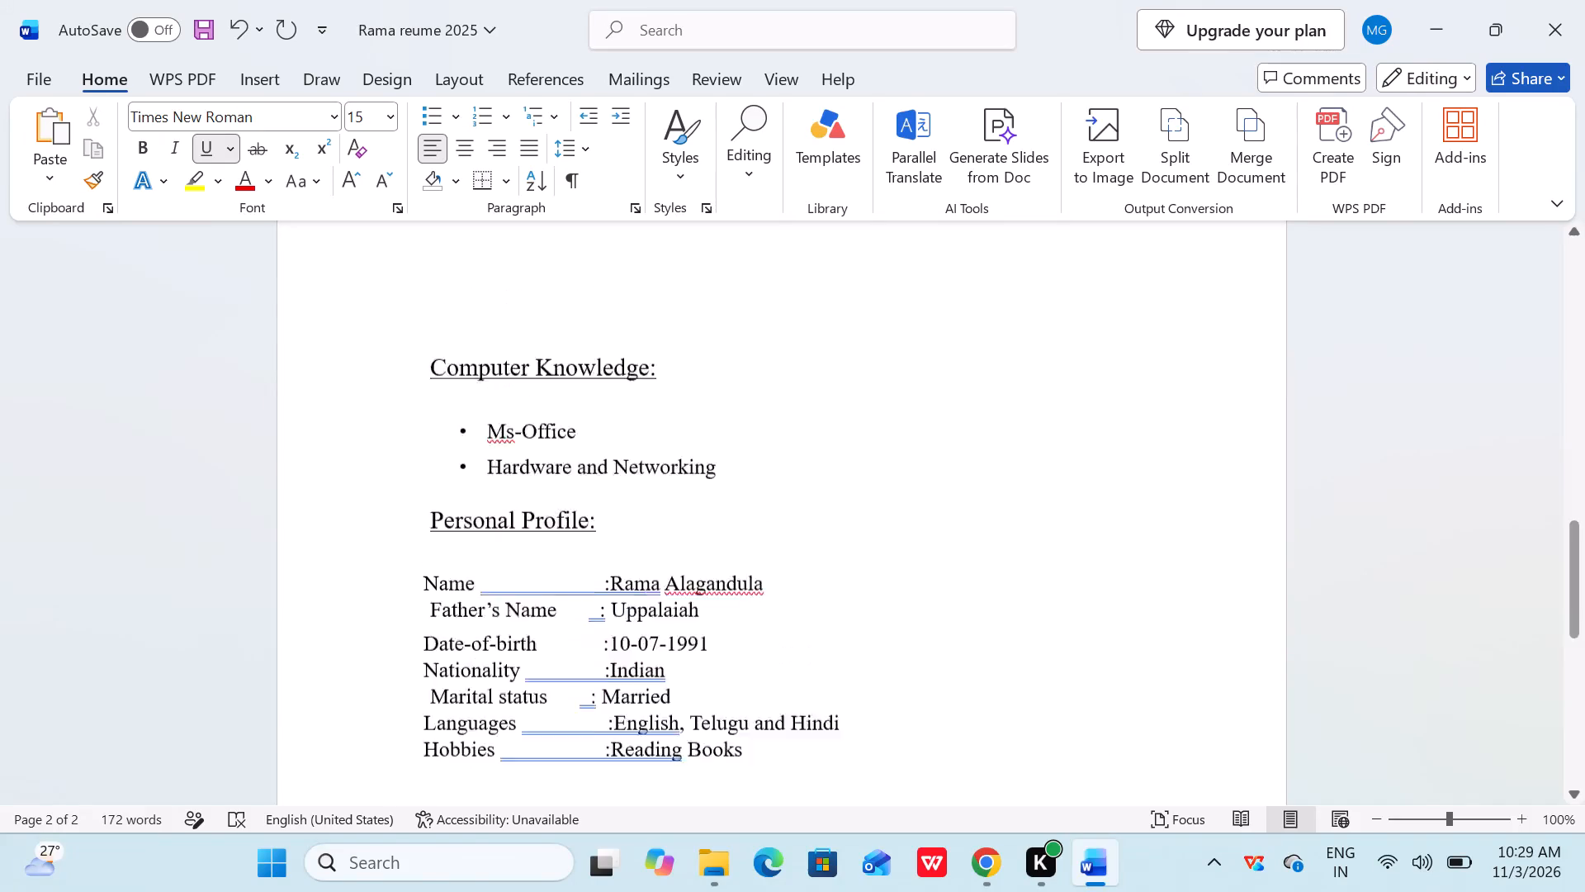
scroll(783, 434, up, 6)
scroll(783, 434, down, 2)
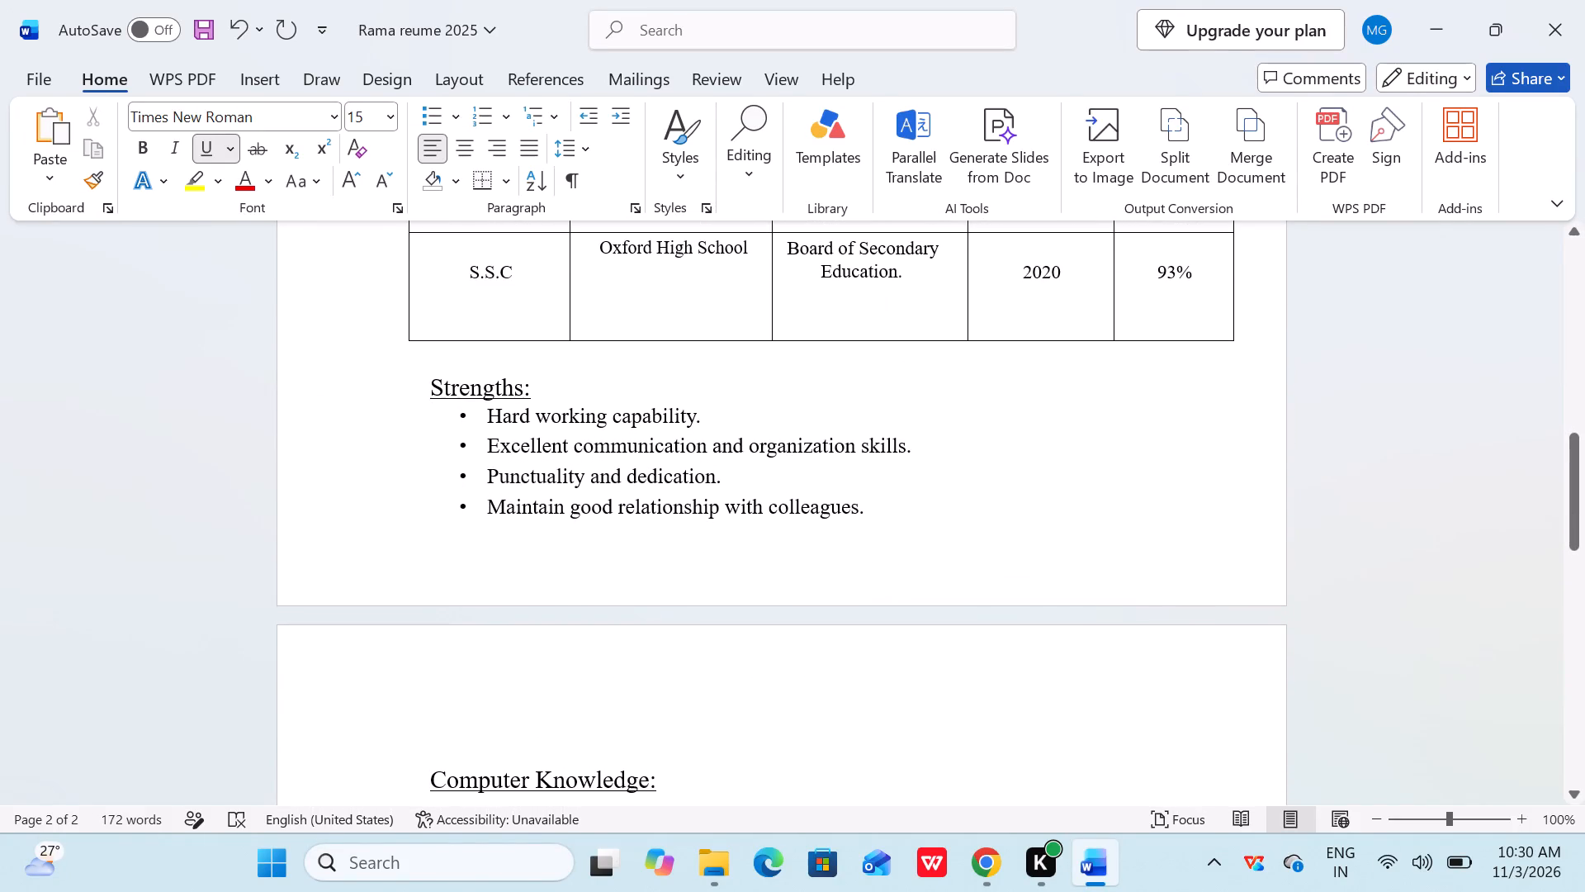
scroll(783, 434, down, 1)
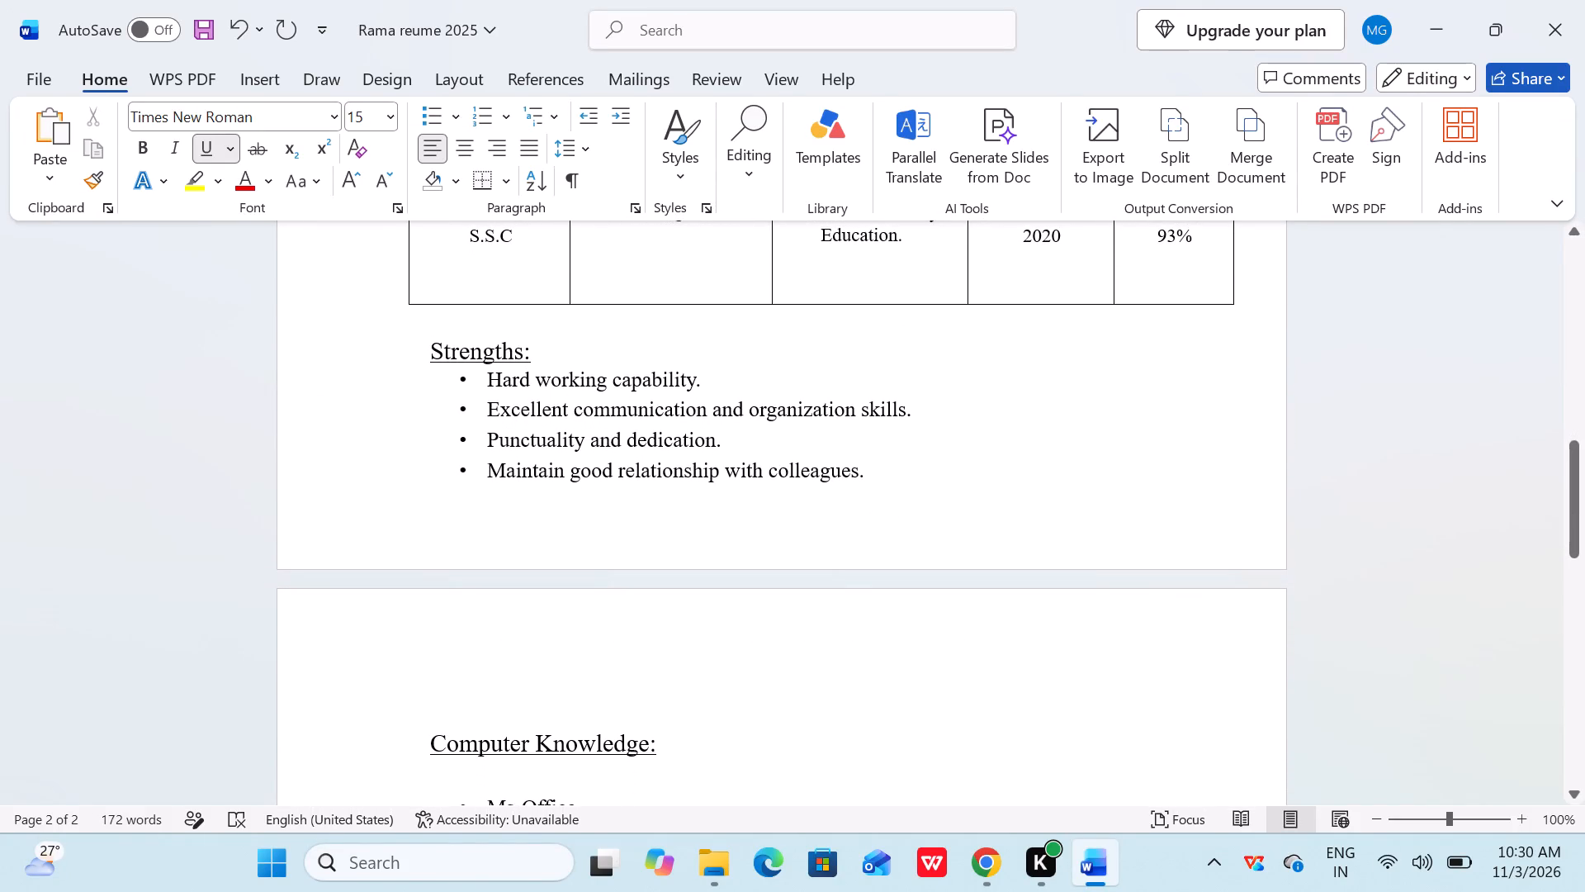
scroll(783, 434, up, 2)
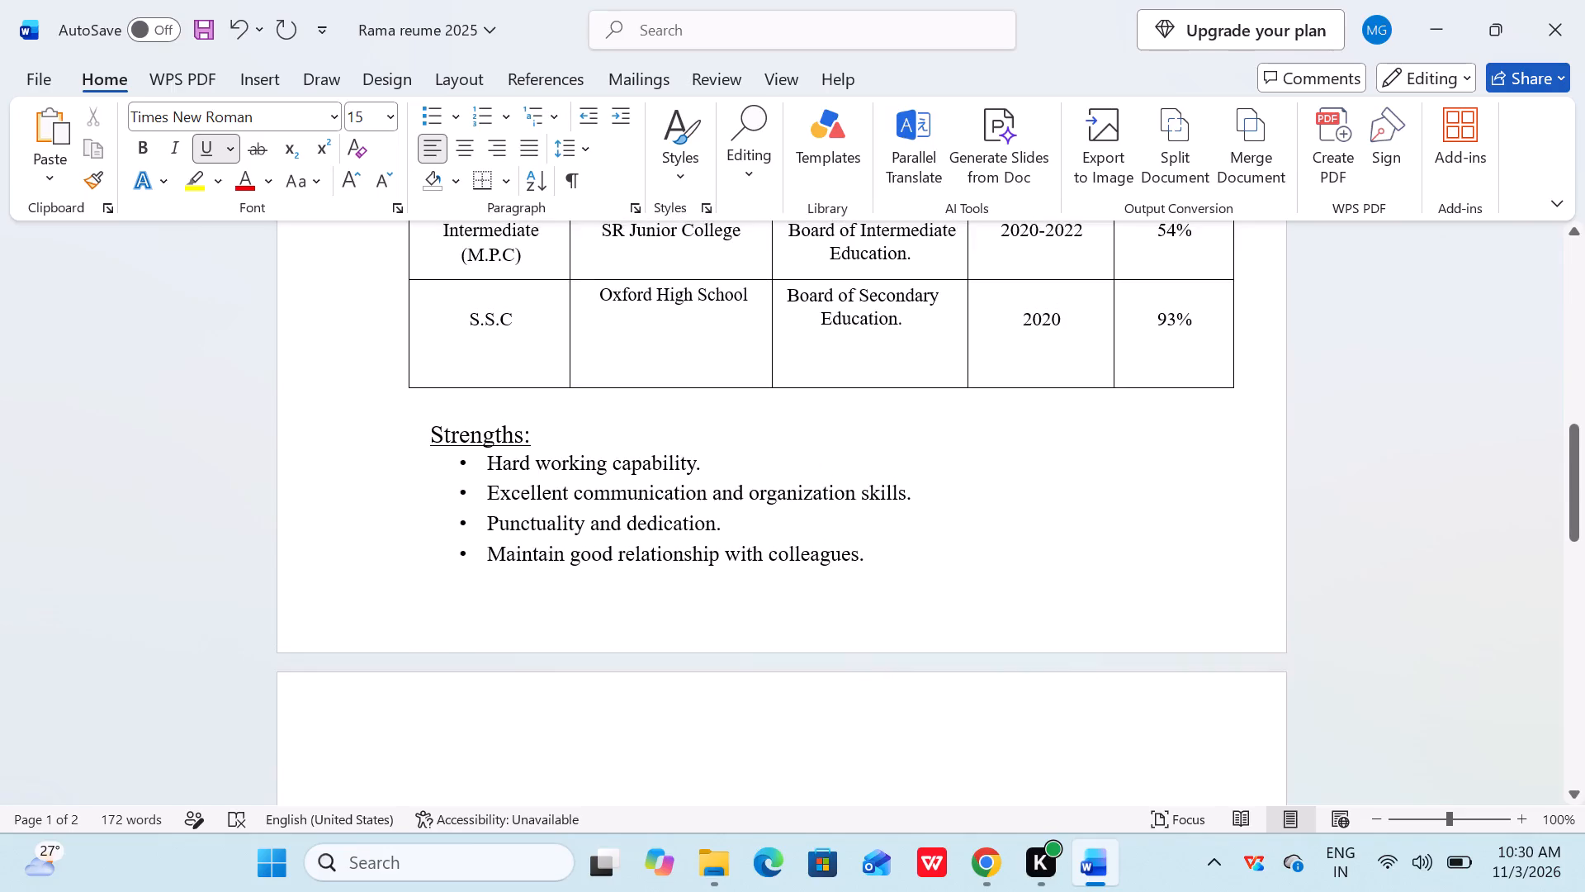
scroll(783, 434, up, 4)
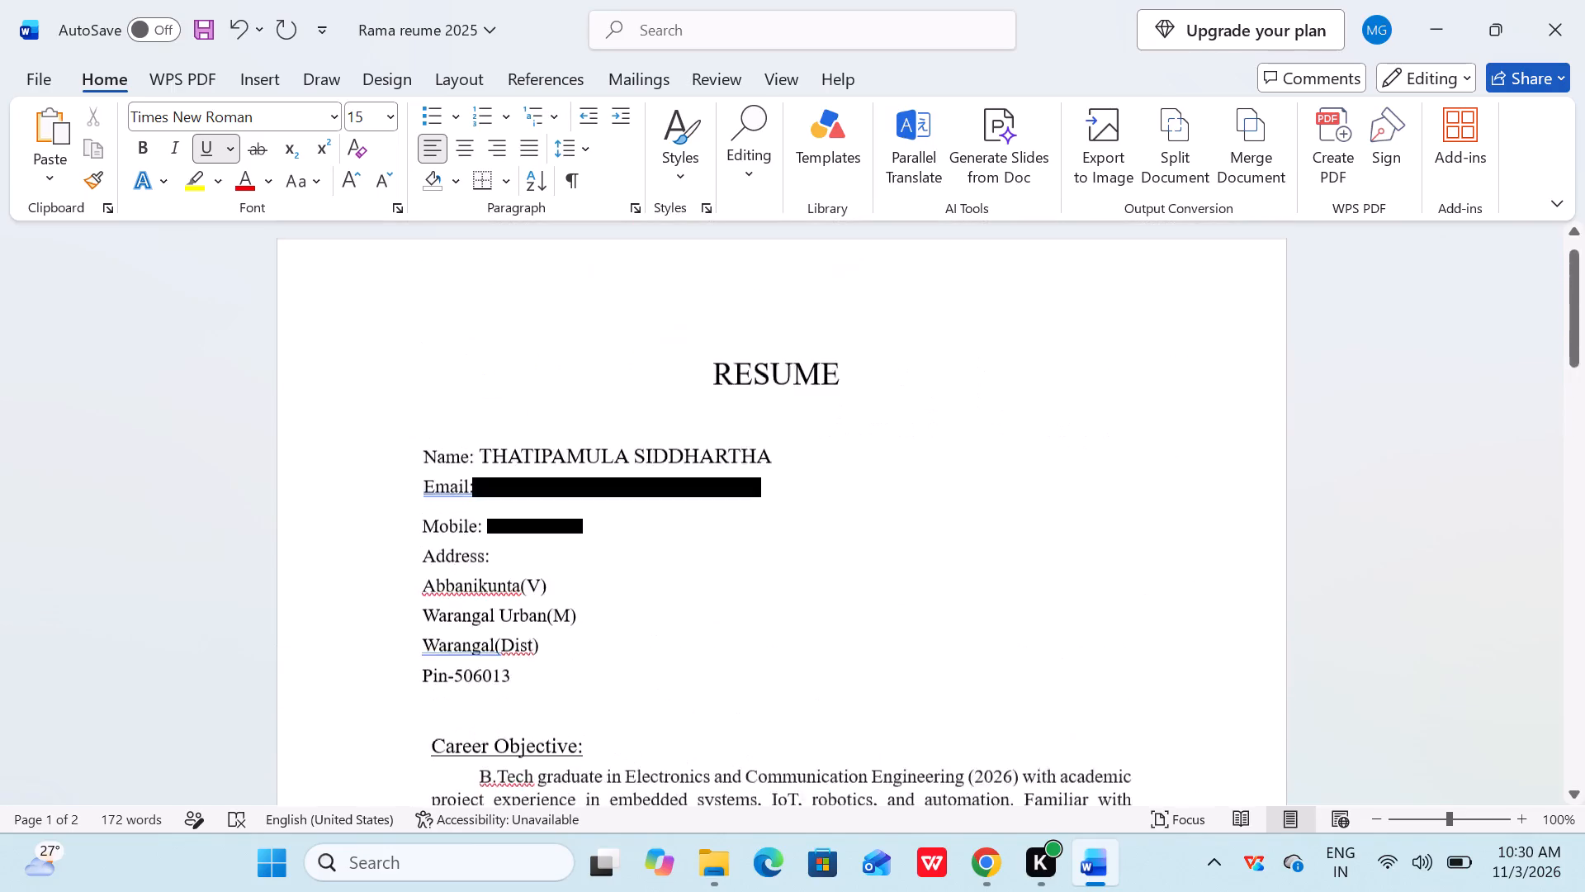
scroll(783, 434, down, 6)
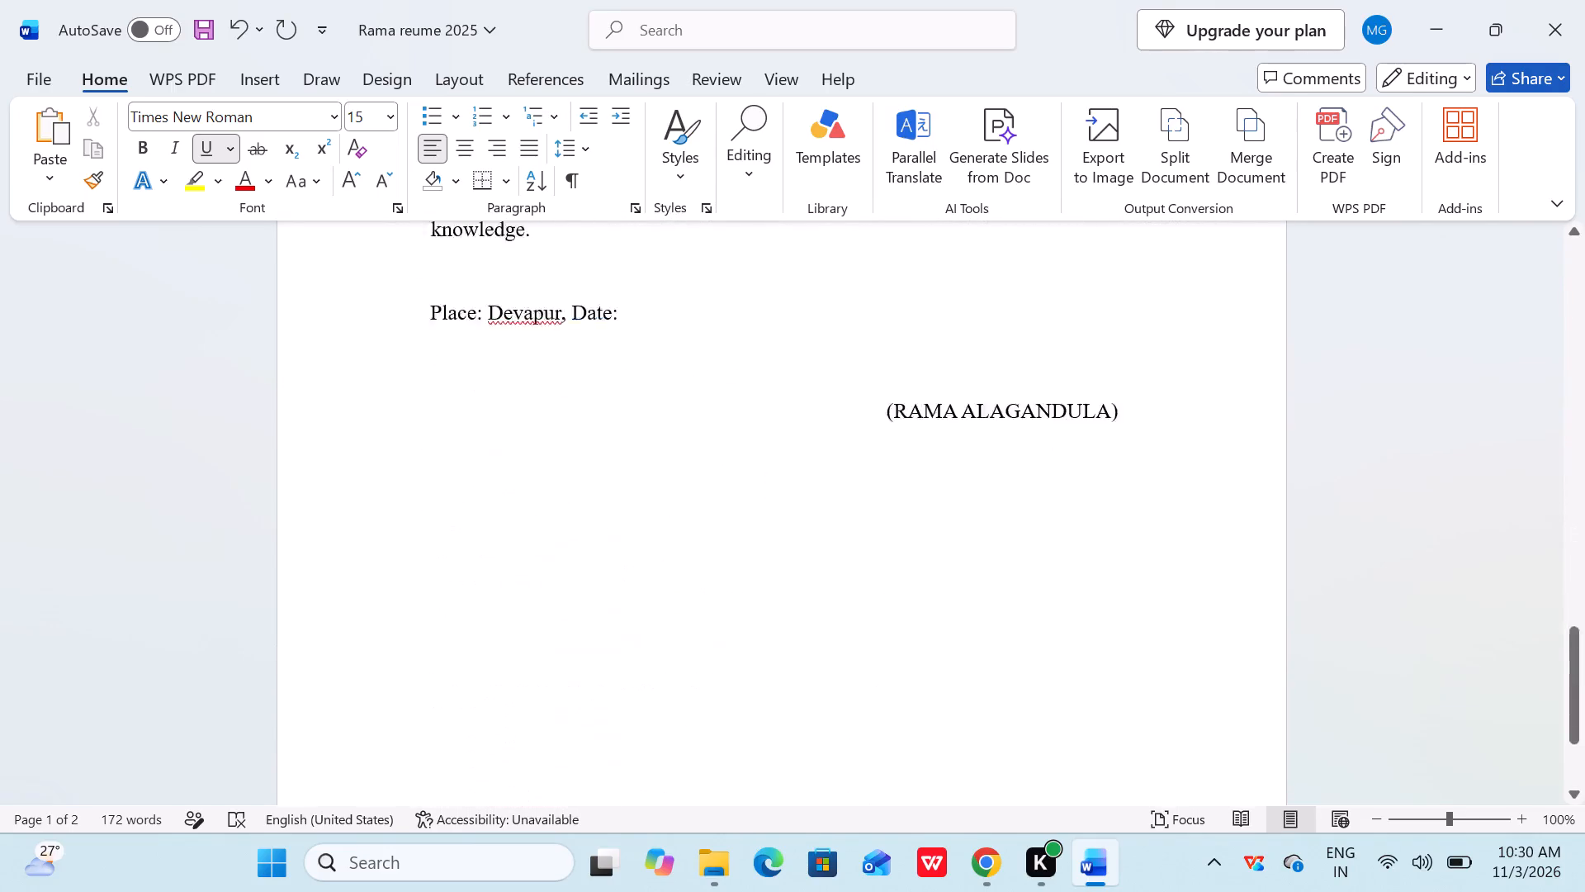
scroll(783, 434, up, 2)
scroll(783, 434, down, 1)
scroll(783, 434, up, 1)
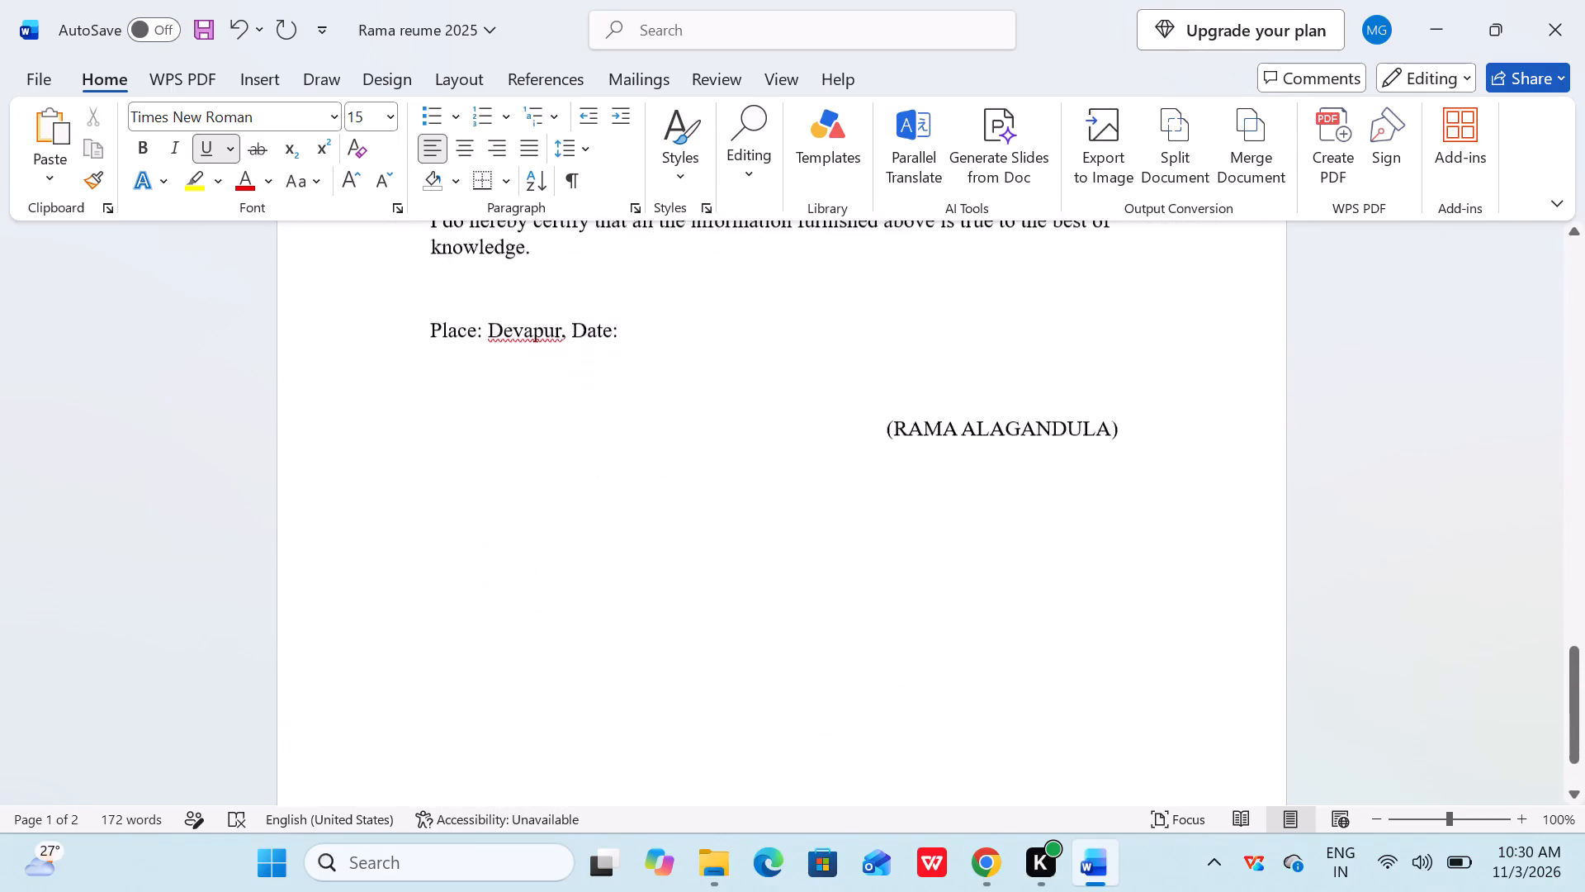
scroll(783, 434, up, 4)
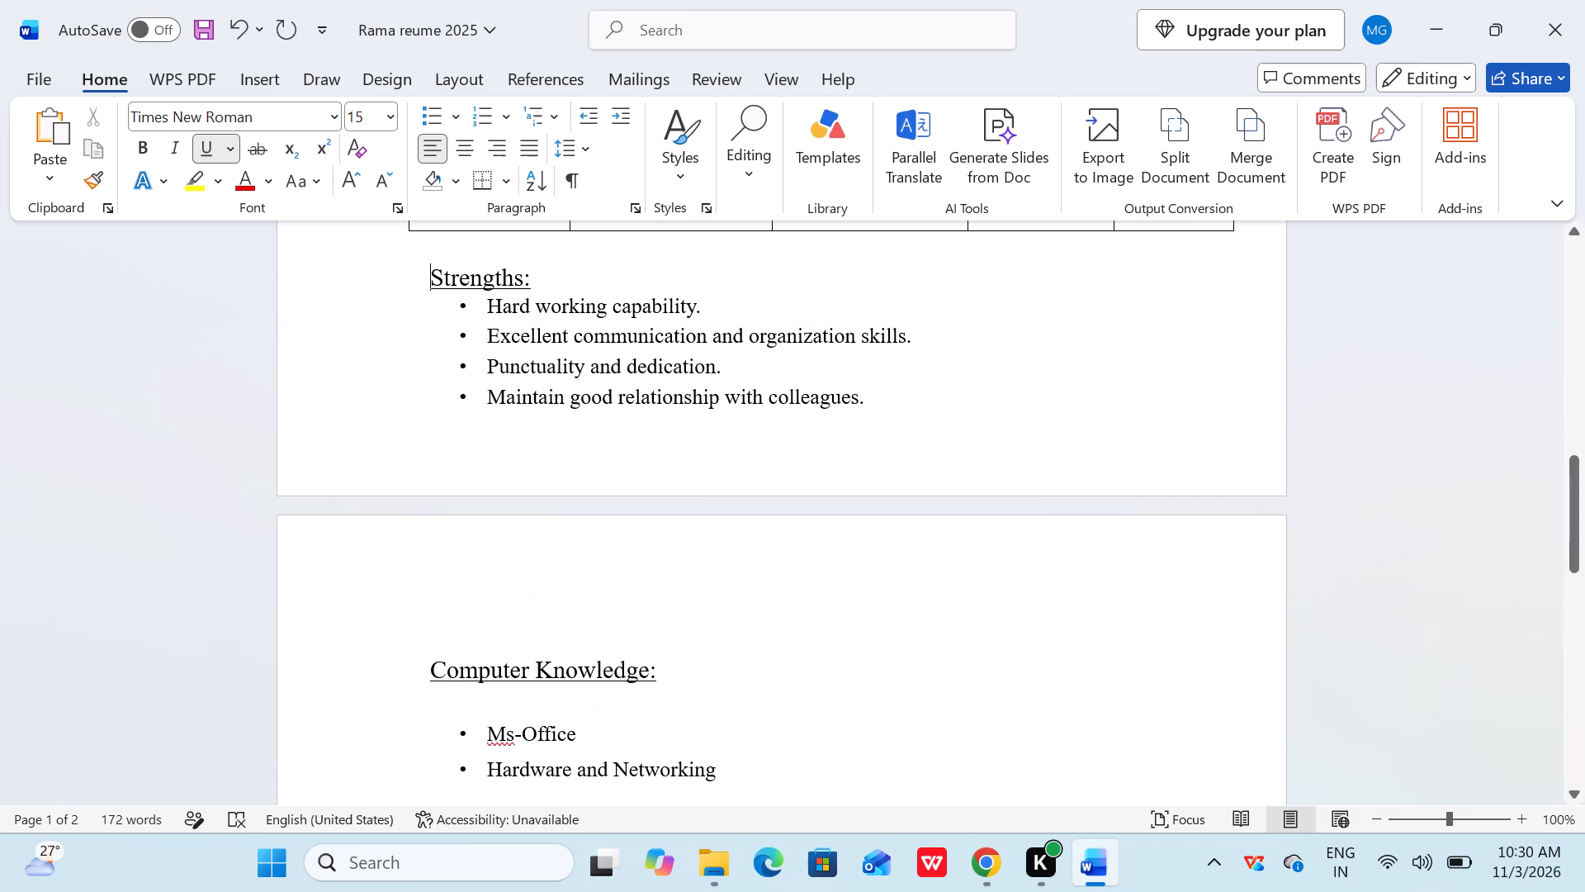
scroll(672, 680, down, 2)
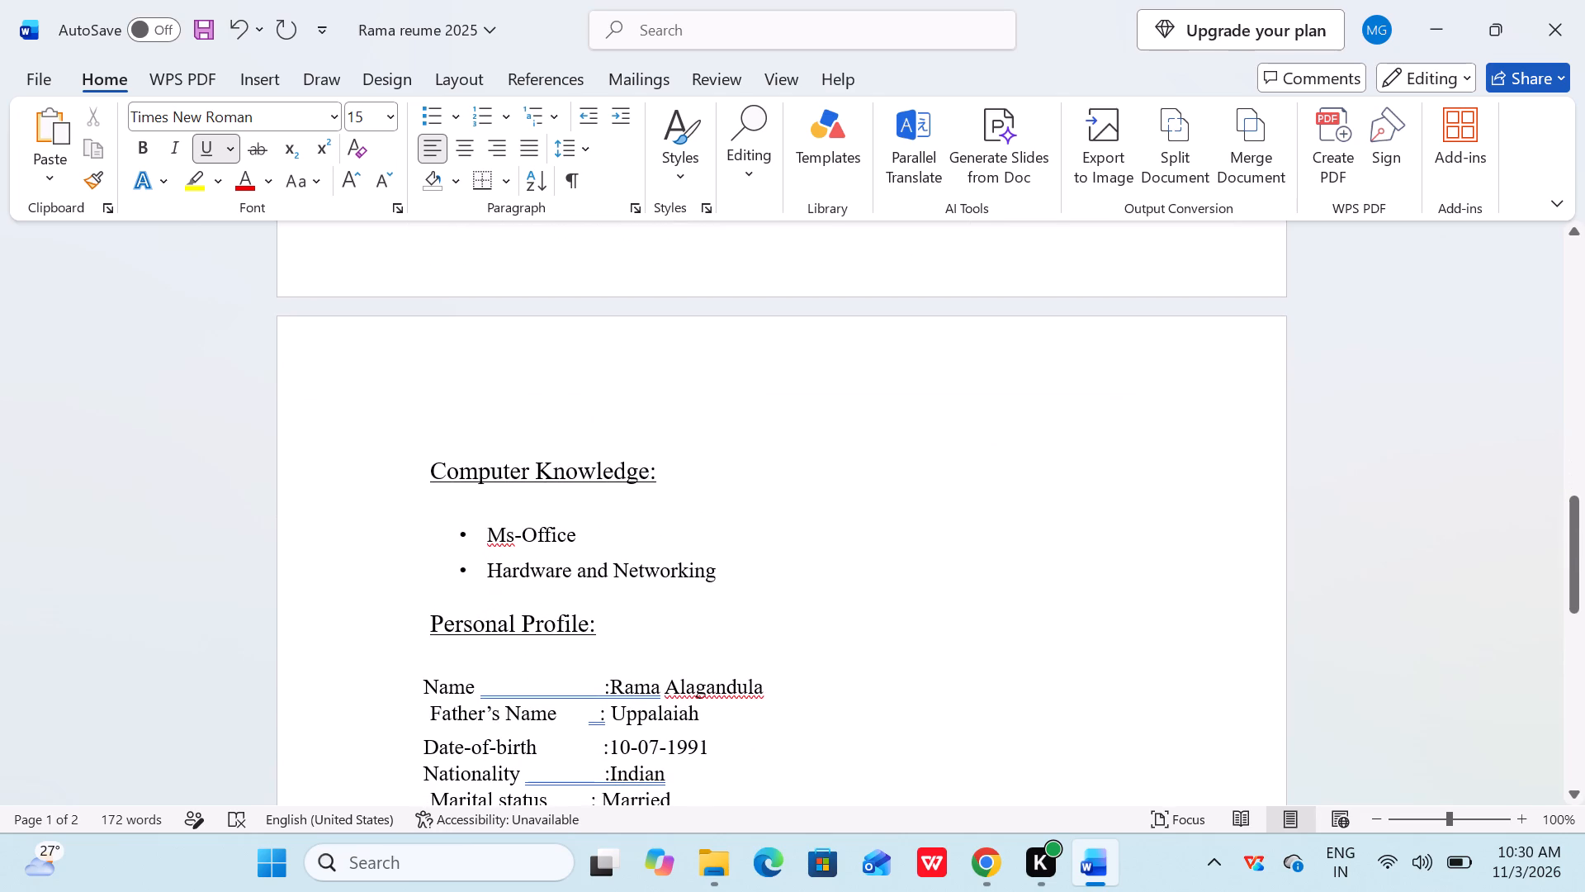
Copy the Computer Knowledge heading at the start of the second page.
drag(427, 463, 529, 484)
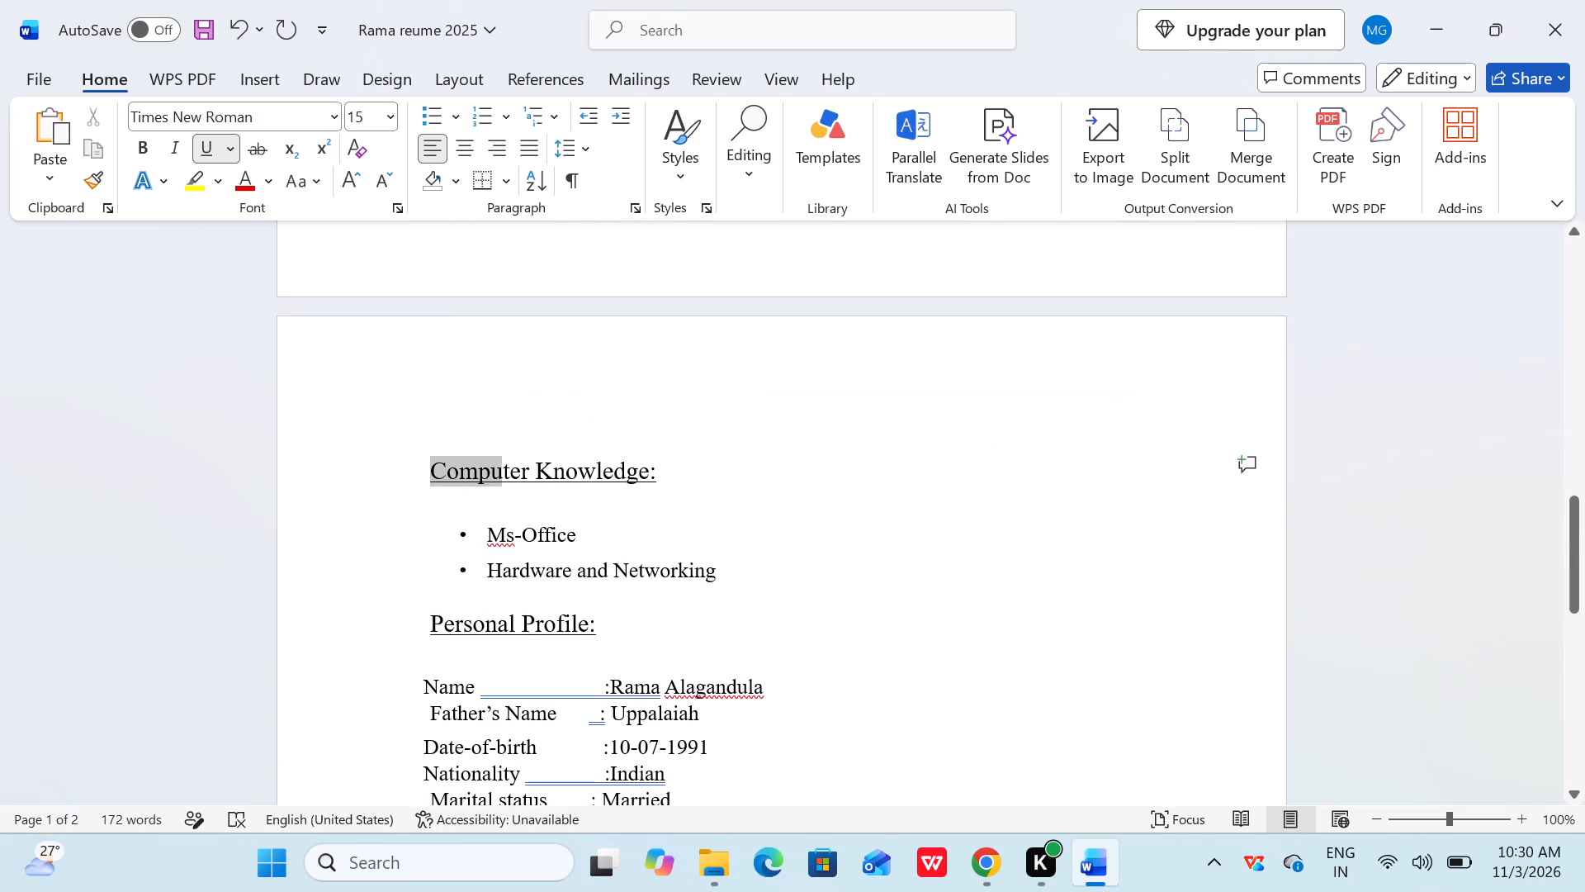
drag(529, 484, 657, 476)
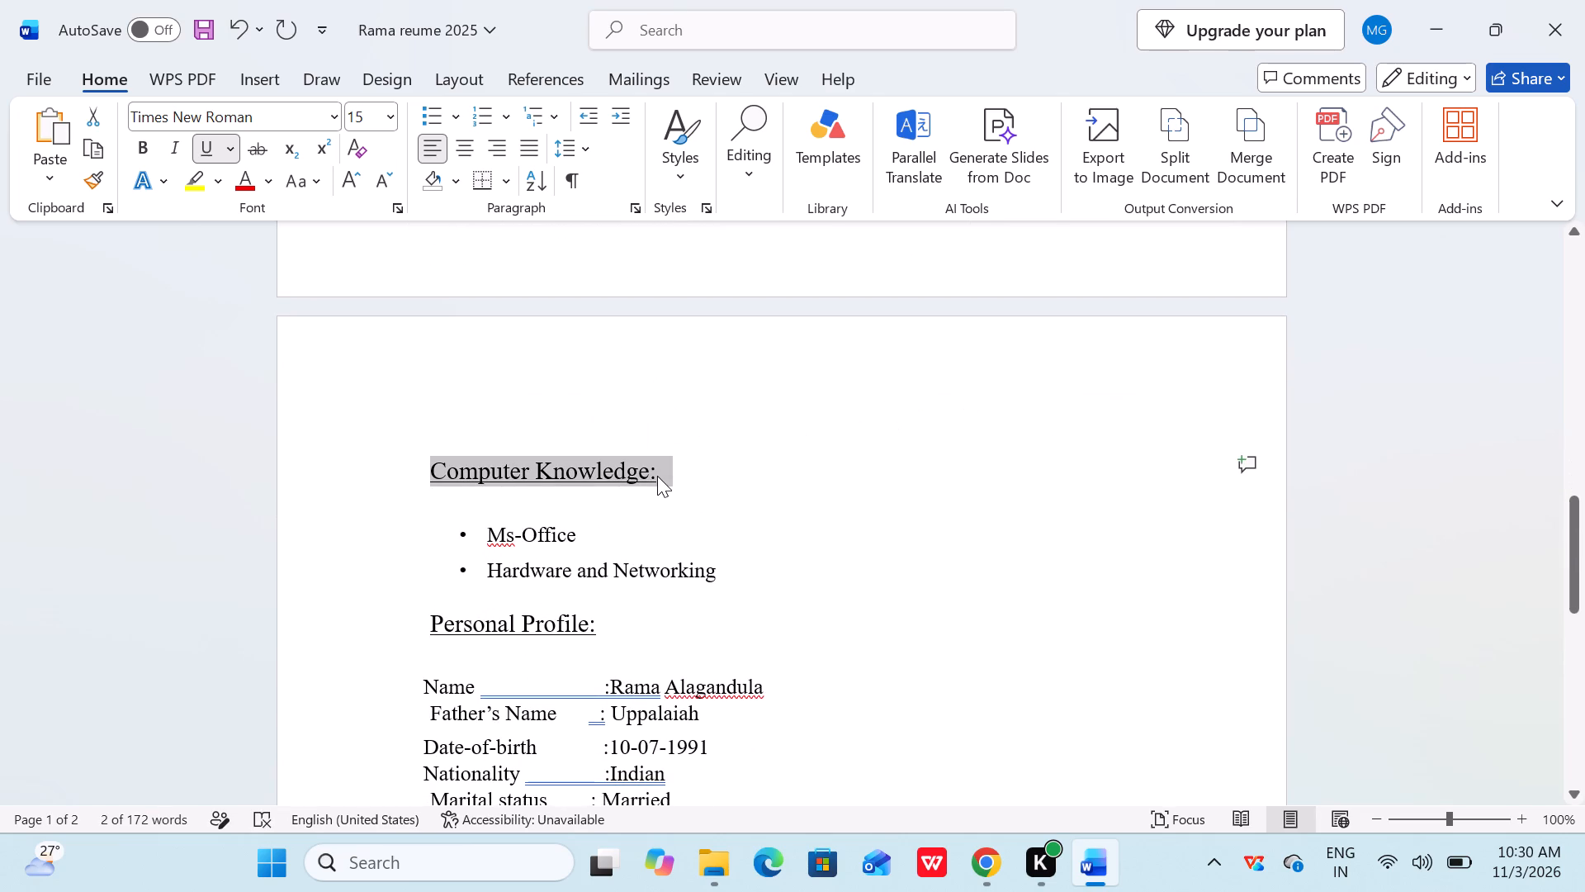
key(ctrl+c)
double_click(425, 401)
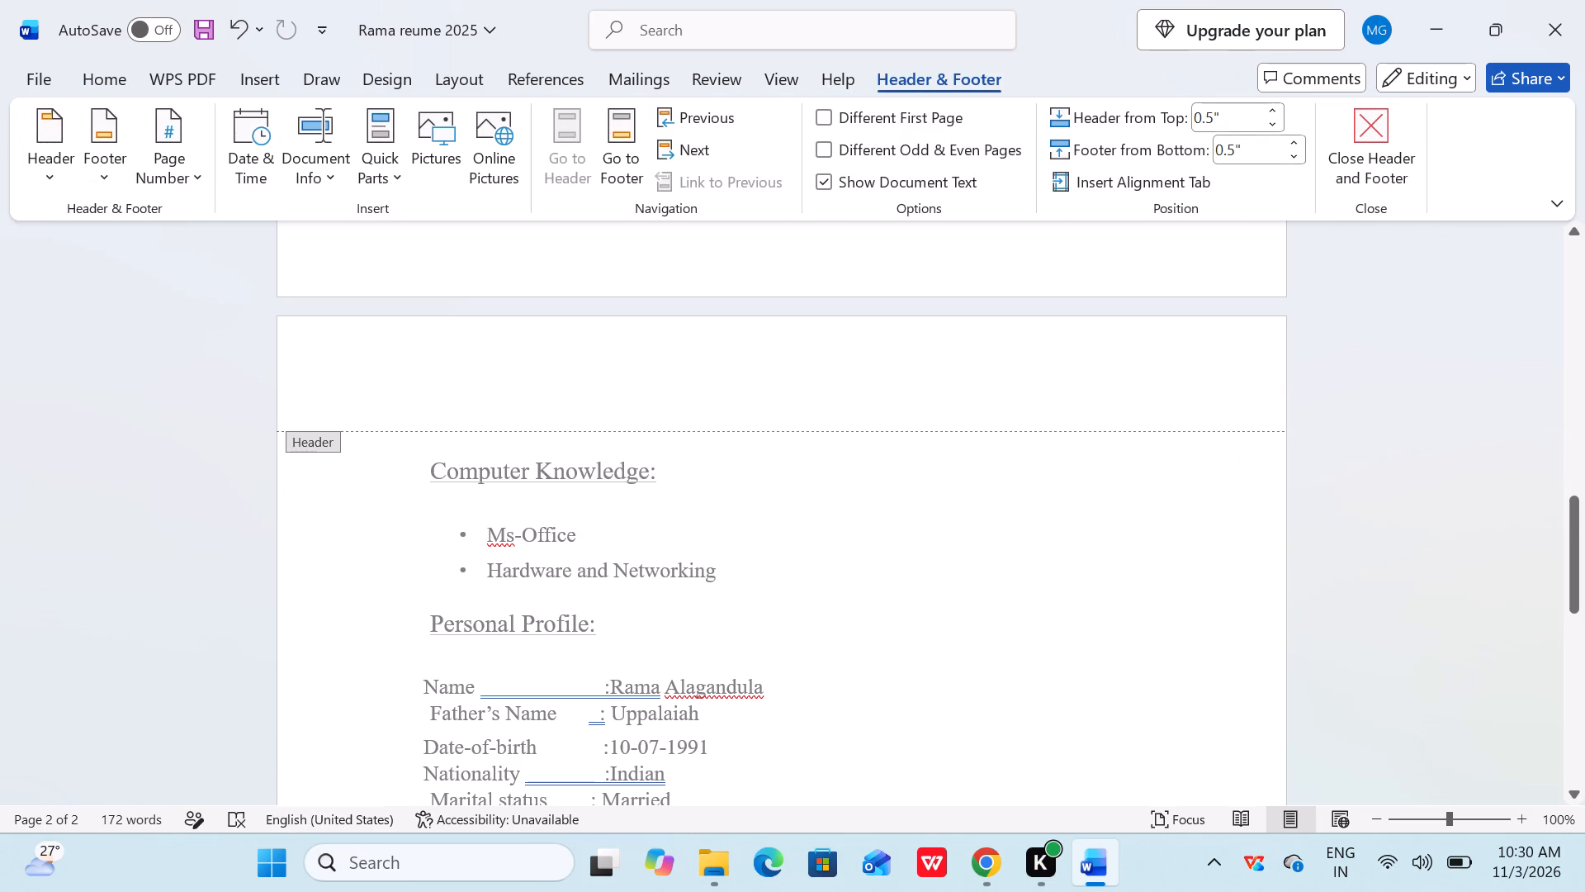
double_click(433, 457)
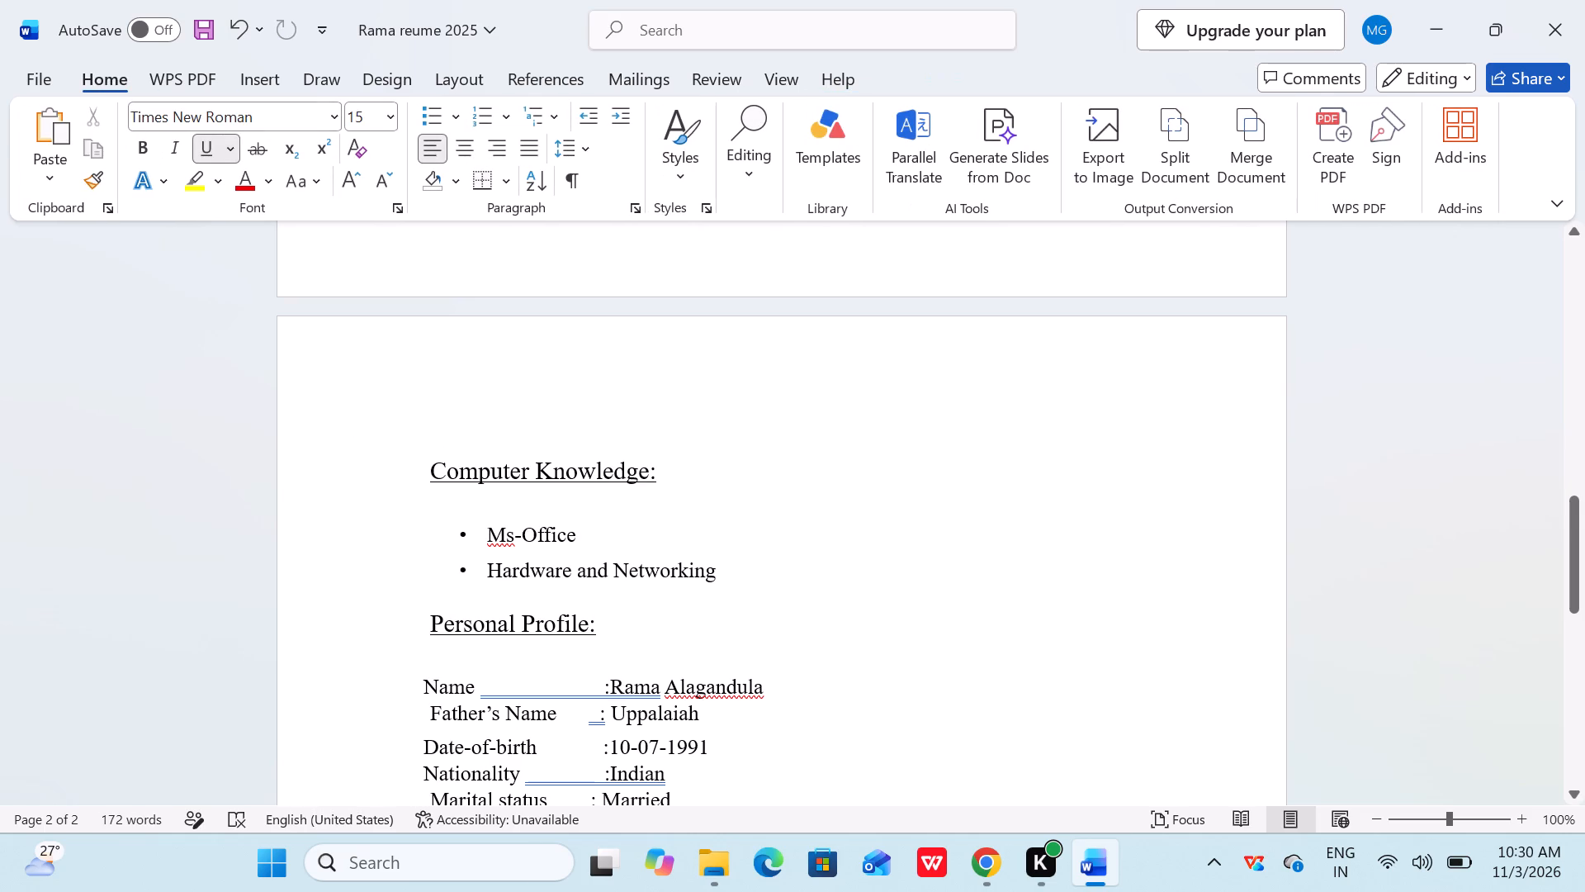
Check the layout of the first page's sections and the remaining content on the second page.
scroll(585, 557, down, 2)
scroll(585, 557, up, 1)
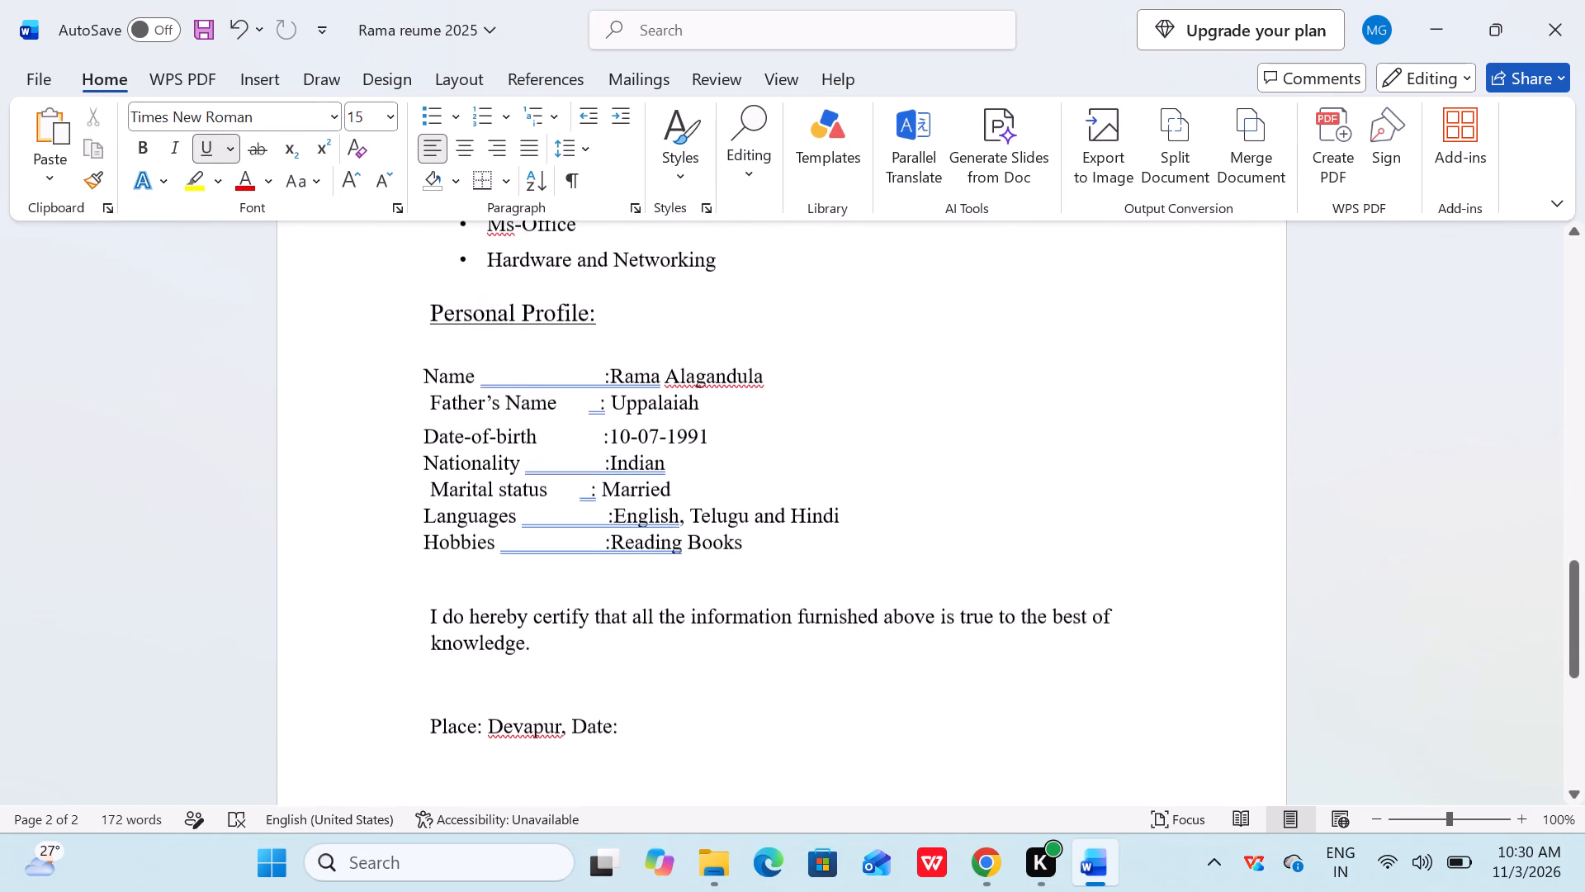
scroll(585, 557, down, 2)
scroll(585, 557, up, 1)
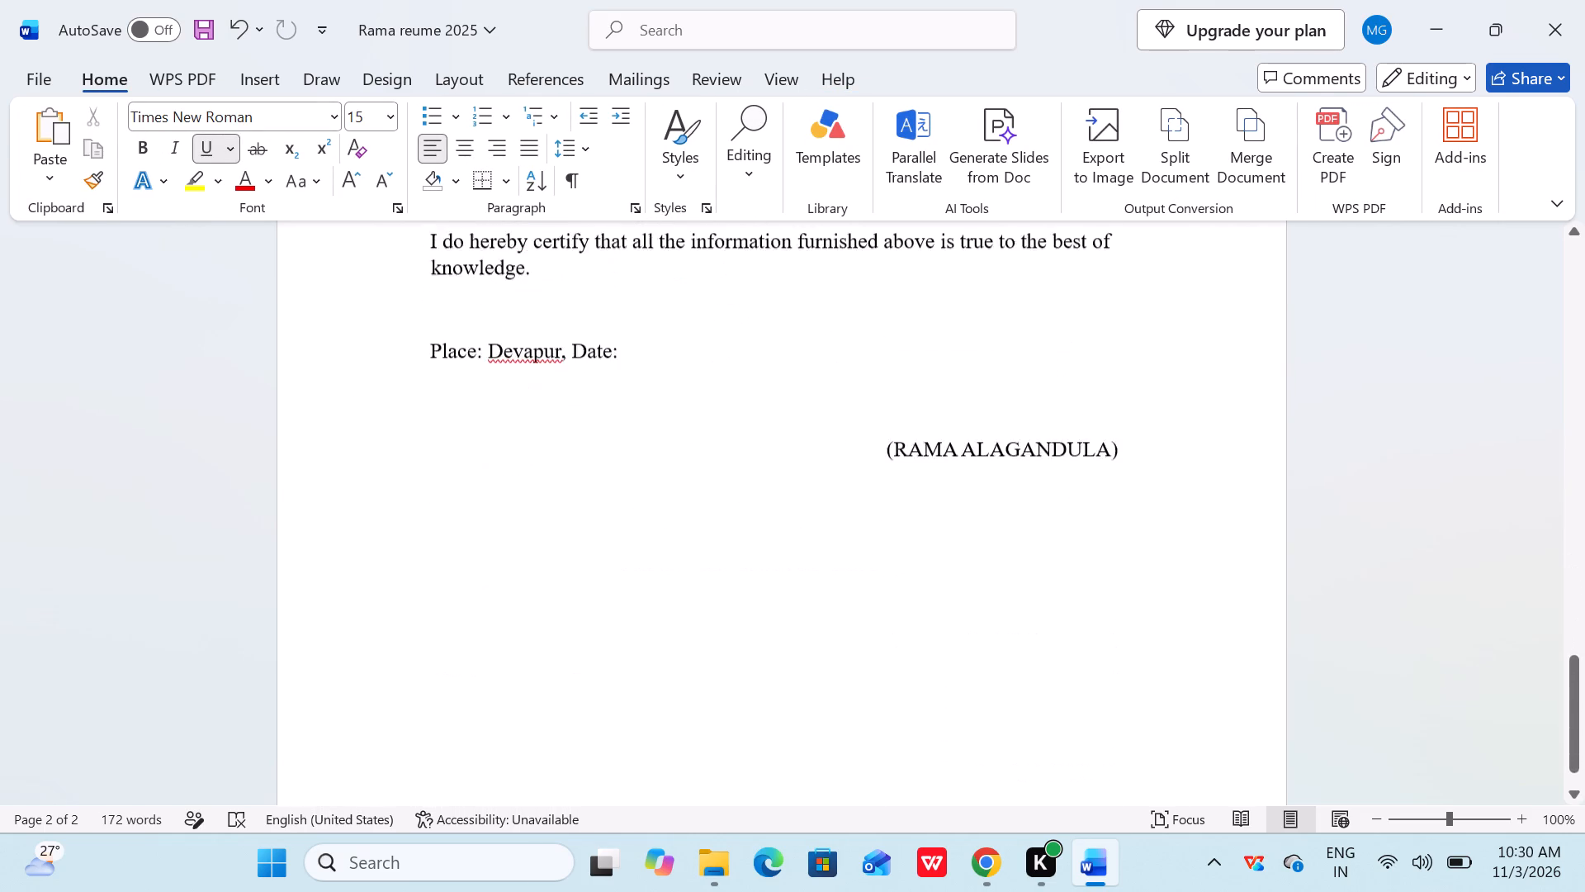
scroll(585, 557, up, 3)
scroll(585, 557, down, 1)
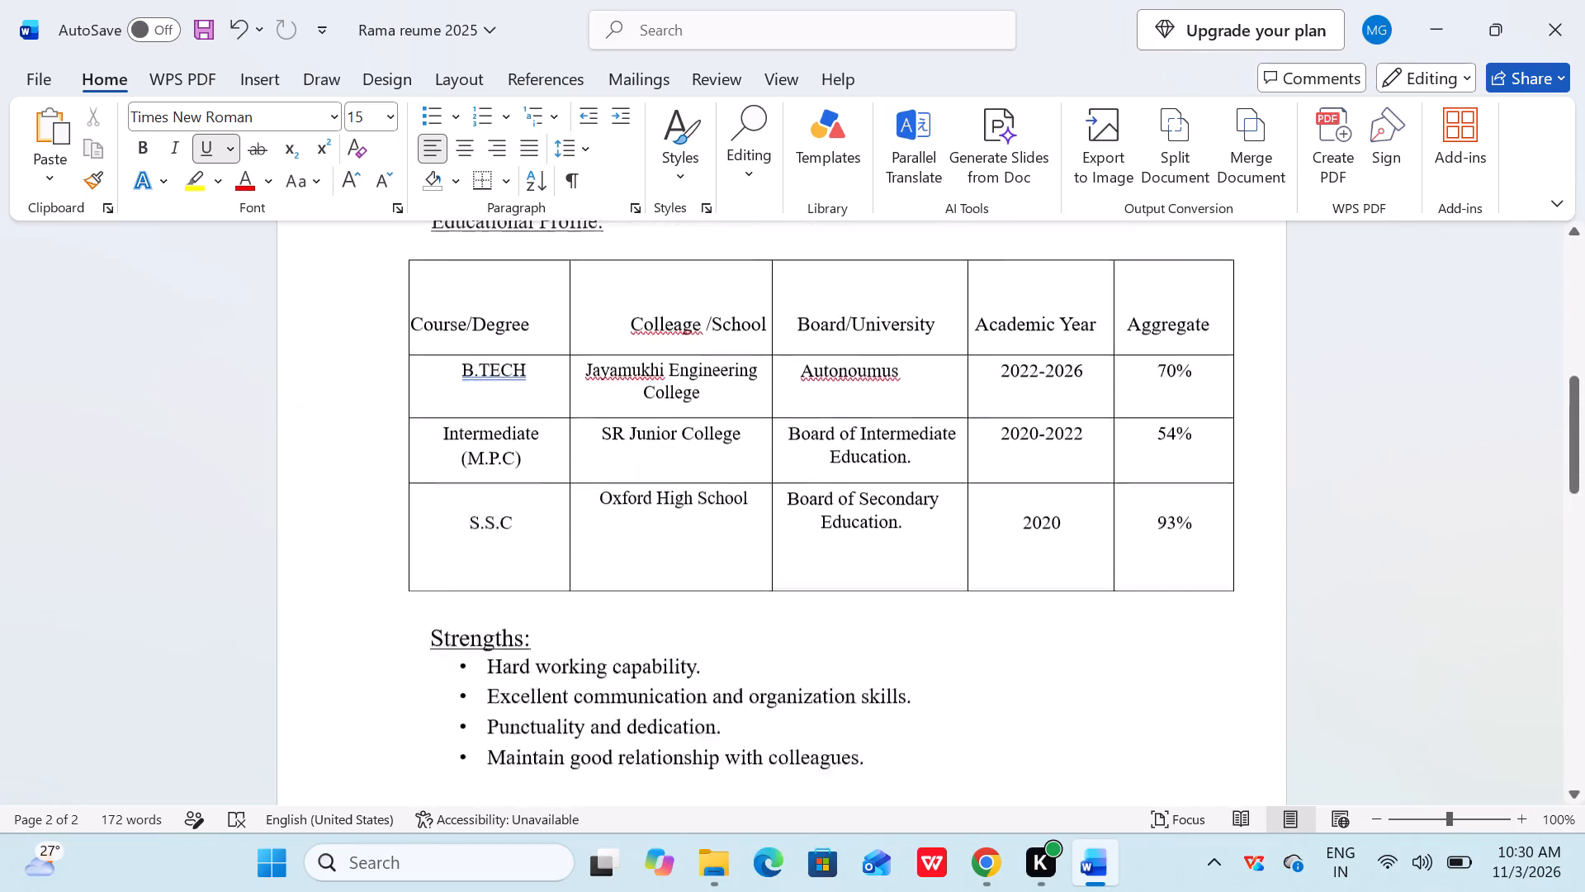
scroll(585, 557, down, 1)
scroll(585, 557, up, 1)
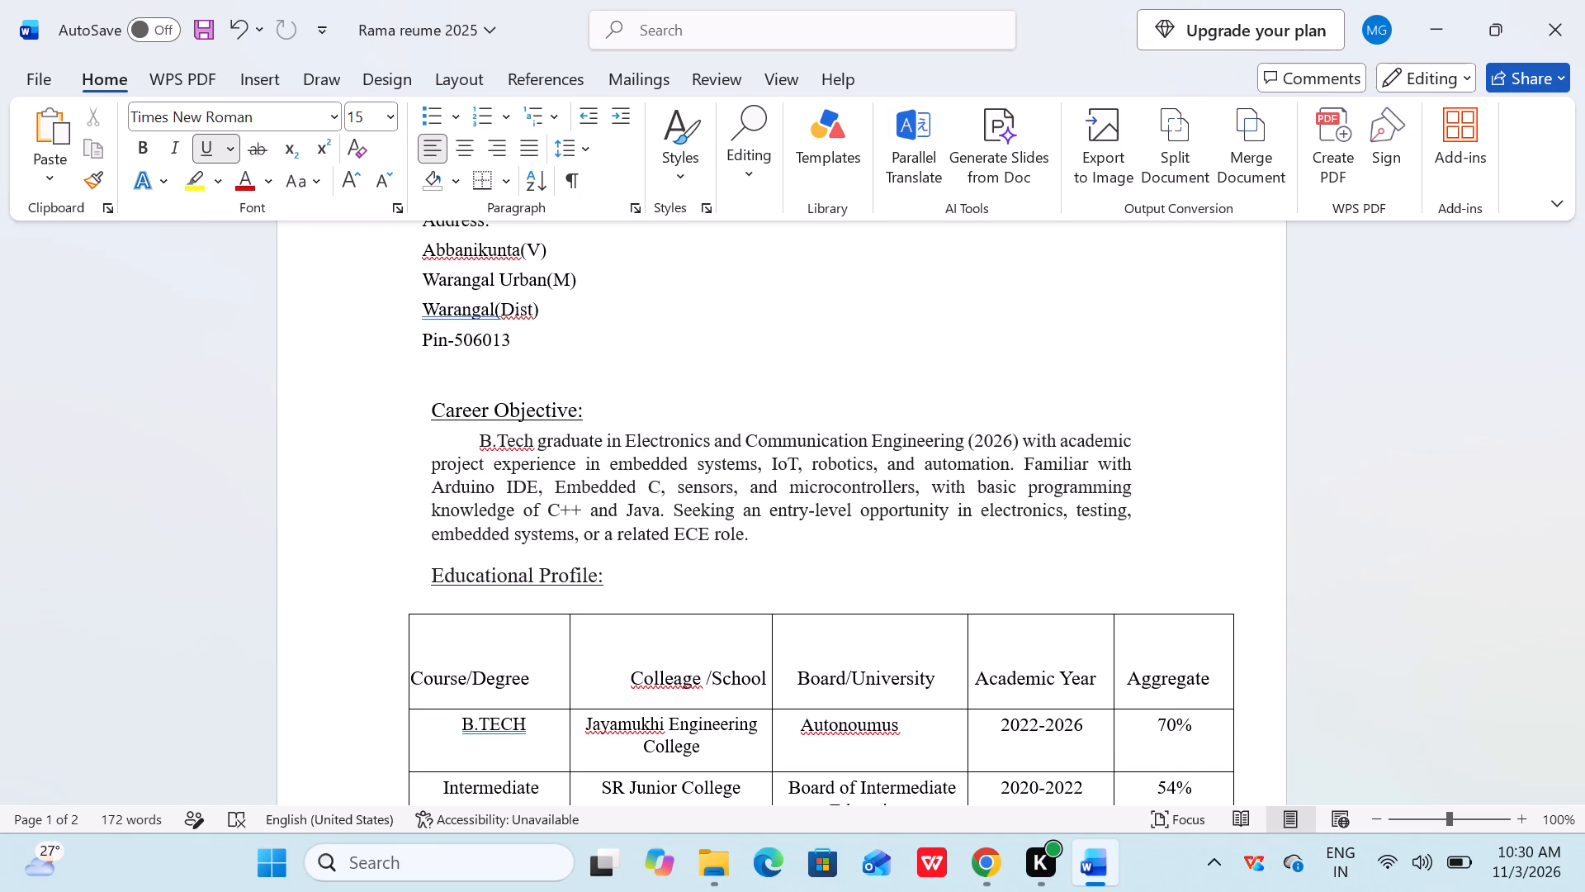
scroll(585, 557, down, 4)
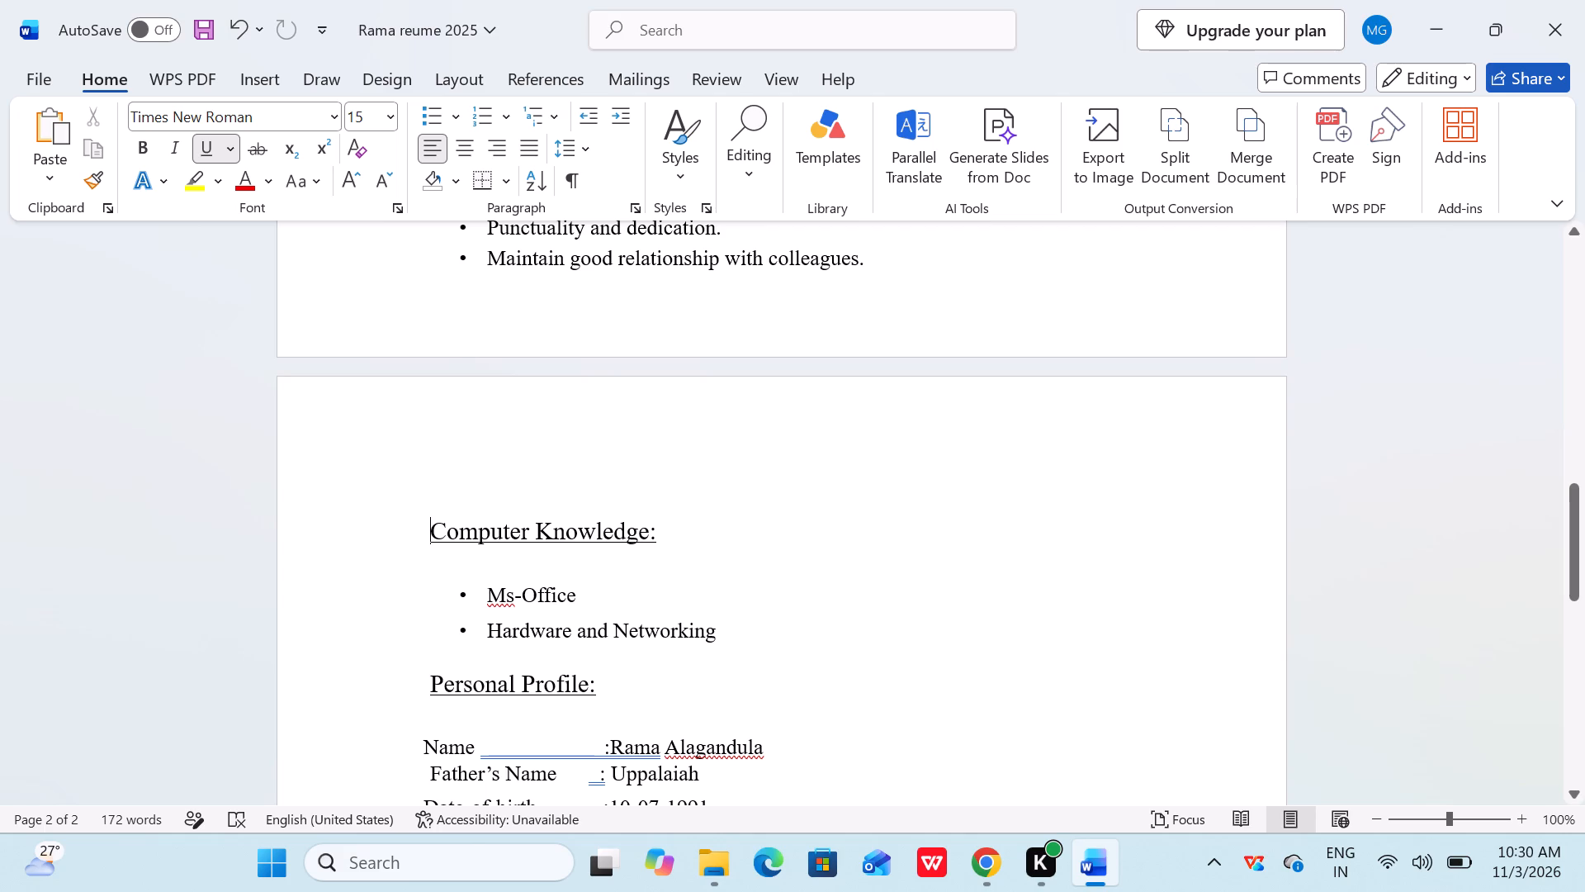
Insert a new line above the Computer Knowledge heading and paste the copied heading there.
click(679, 533)
click(429, 534)
key(Return)
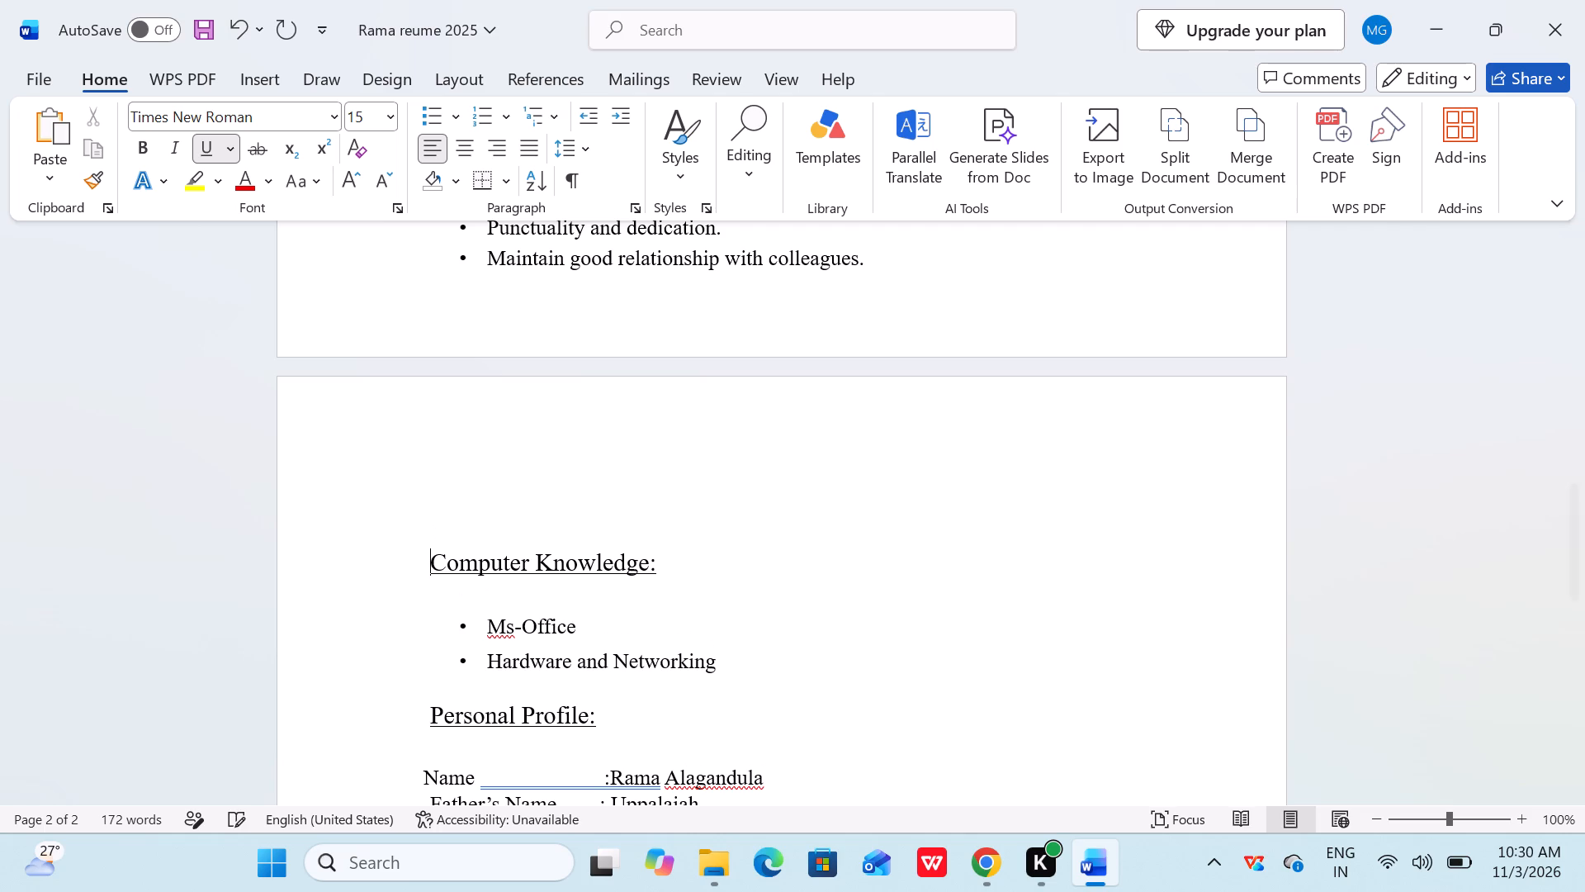
key(Up)
key(ctrl+v)
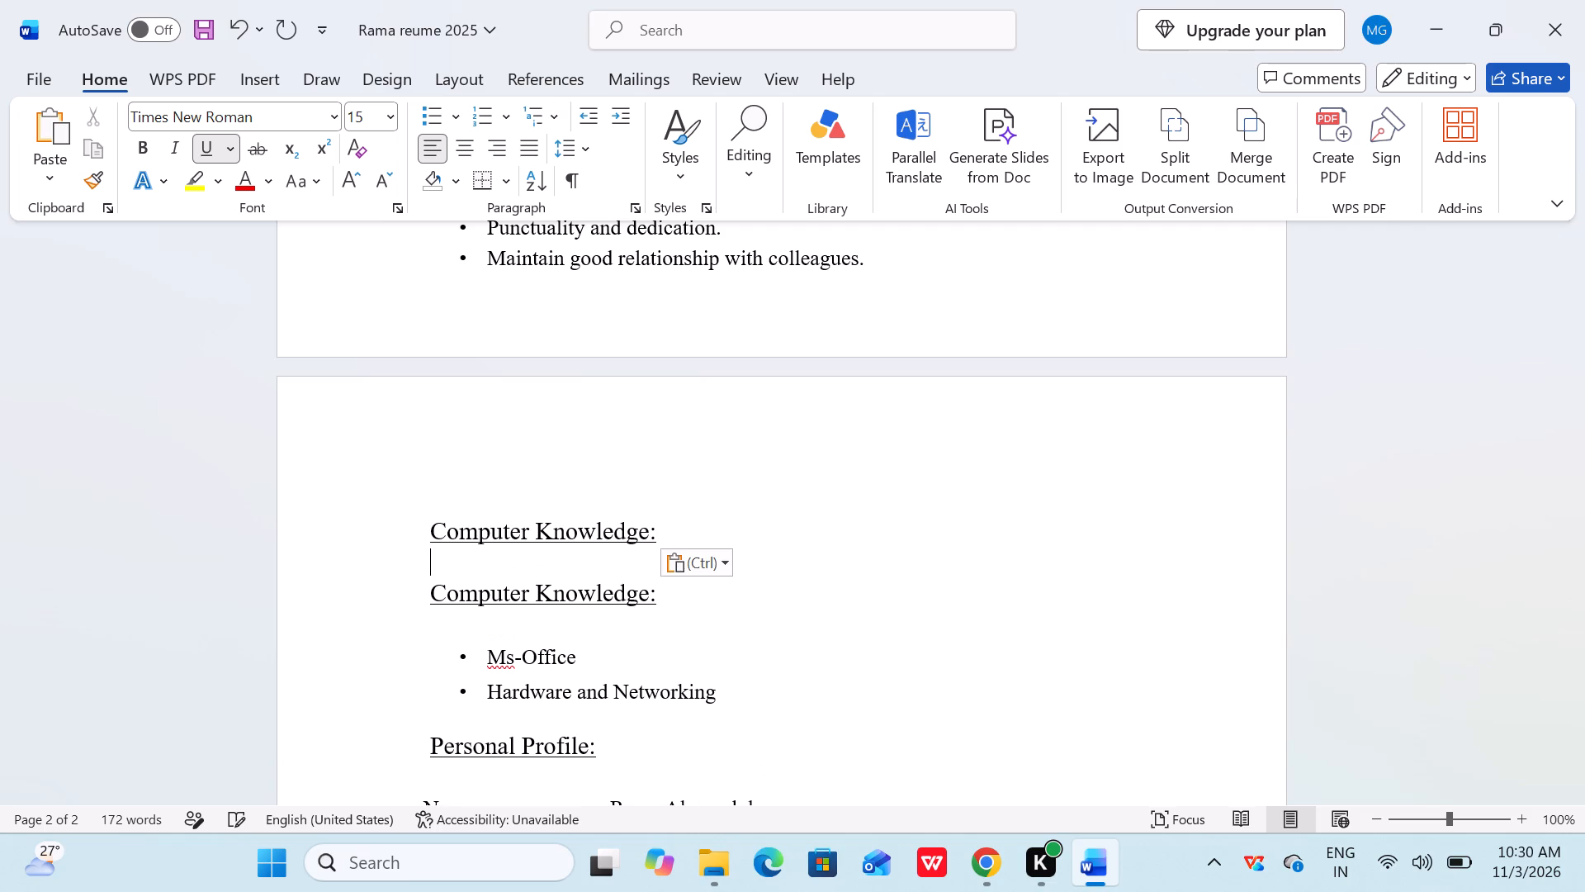
Replace the text of the upper Computer Knowledge heading with "Projects:", keeping its underlined heading format.
click(642, 527)
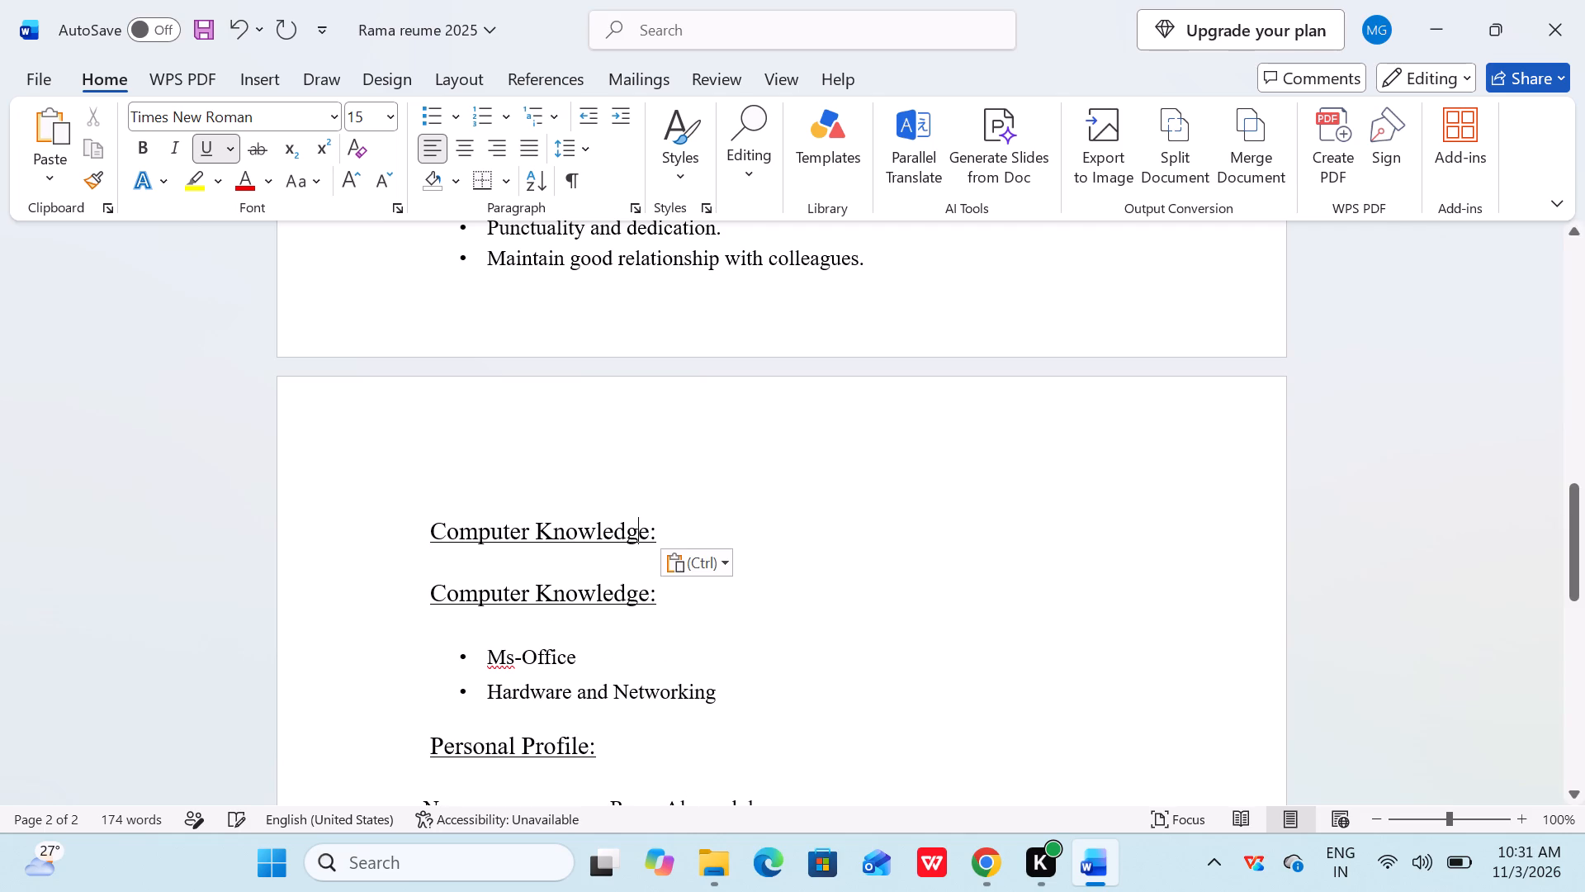
key(Right)
key(BackSpace)
key(BackSpace)
key(BackSpace)
key(BackSpace)
key(BackSpace)
key(BackSpace)
key(BackSpace)
key(BackSpace)
key(BackSpace)
key(BackSpace)
key(BackSpace)
key(BackSpace)
key(BackSpace)
key(BackSpace)
key(BackSpace)
key(BackSpace)
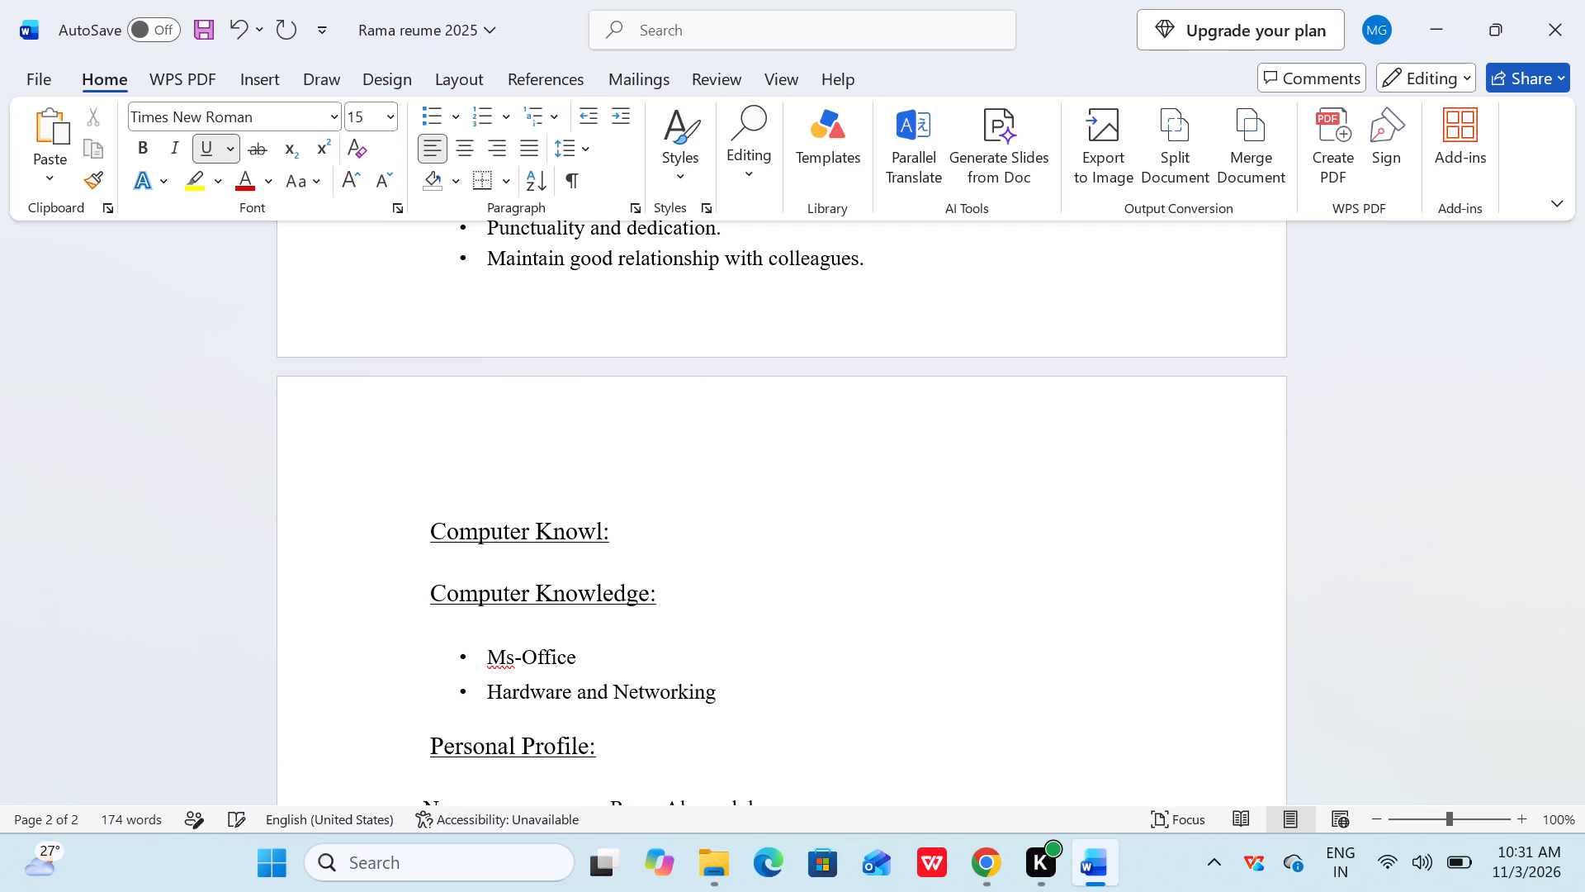
key(BackSpace)
key(shift+p)
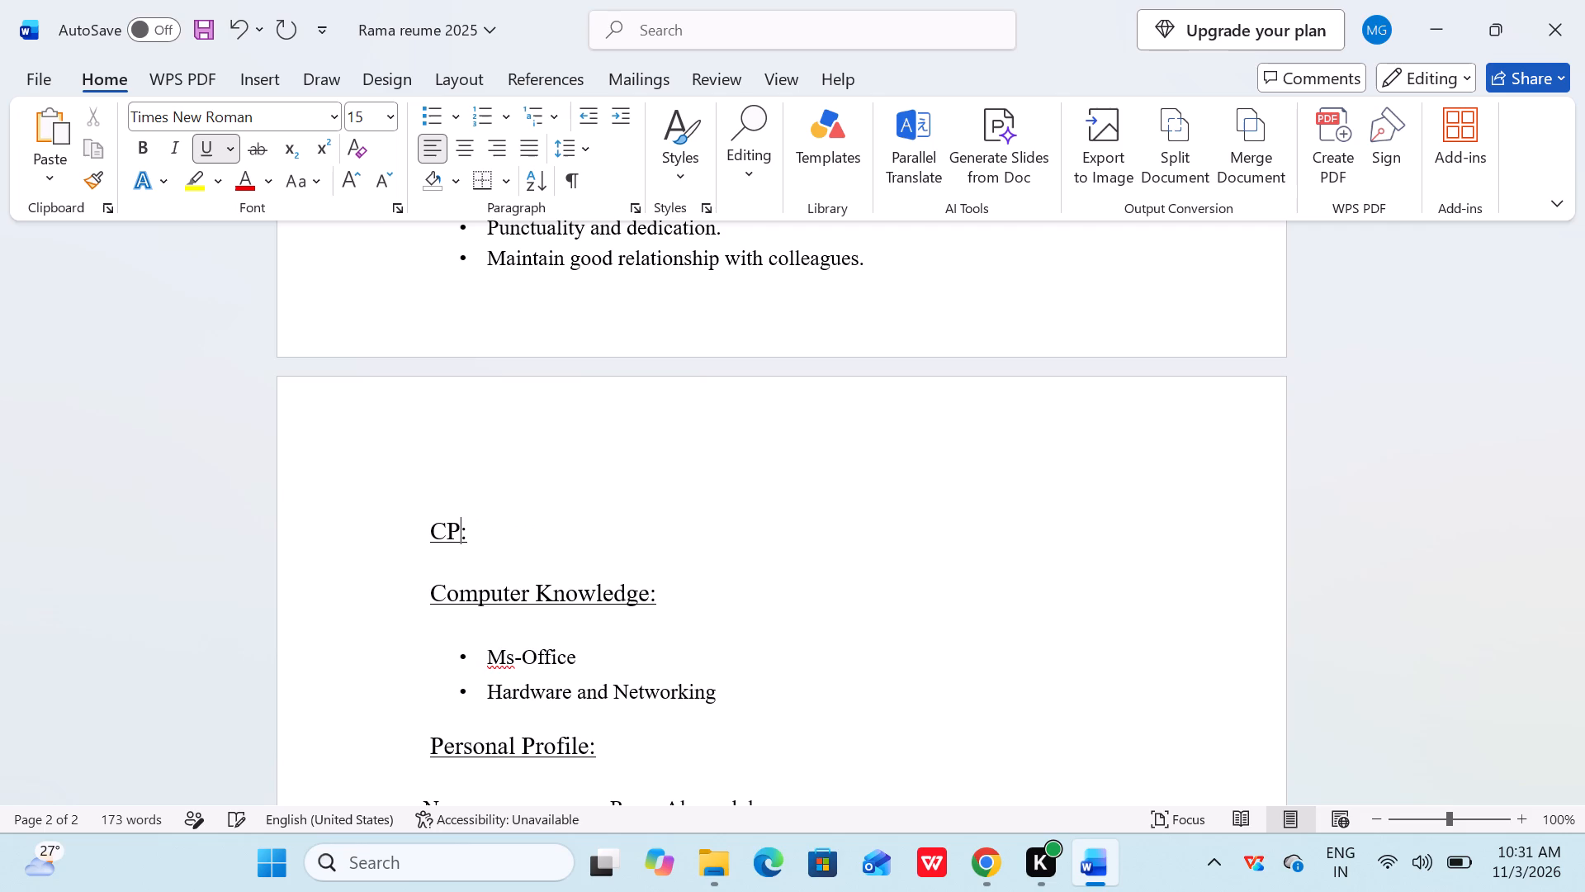
text(ro)
text(jects)
key(Left)
key(Left)
key(Left)
key(Left)
key(Left)
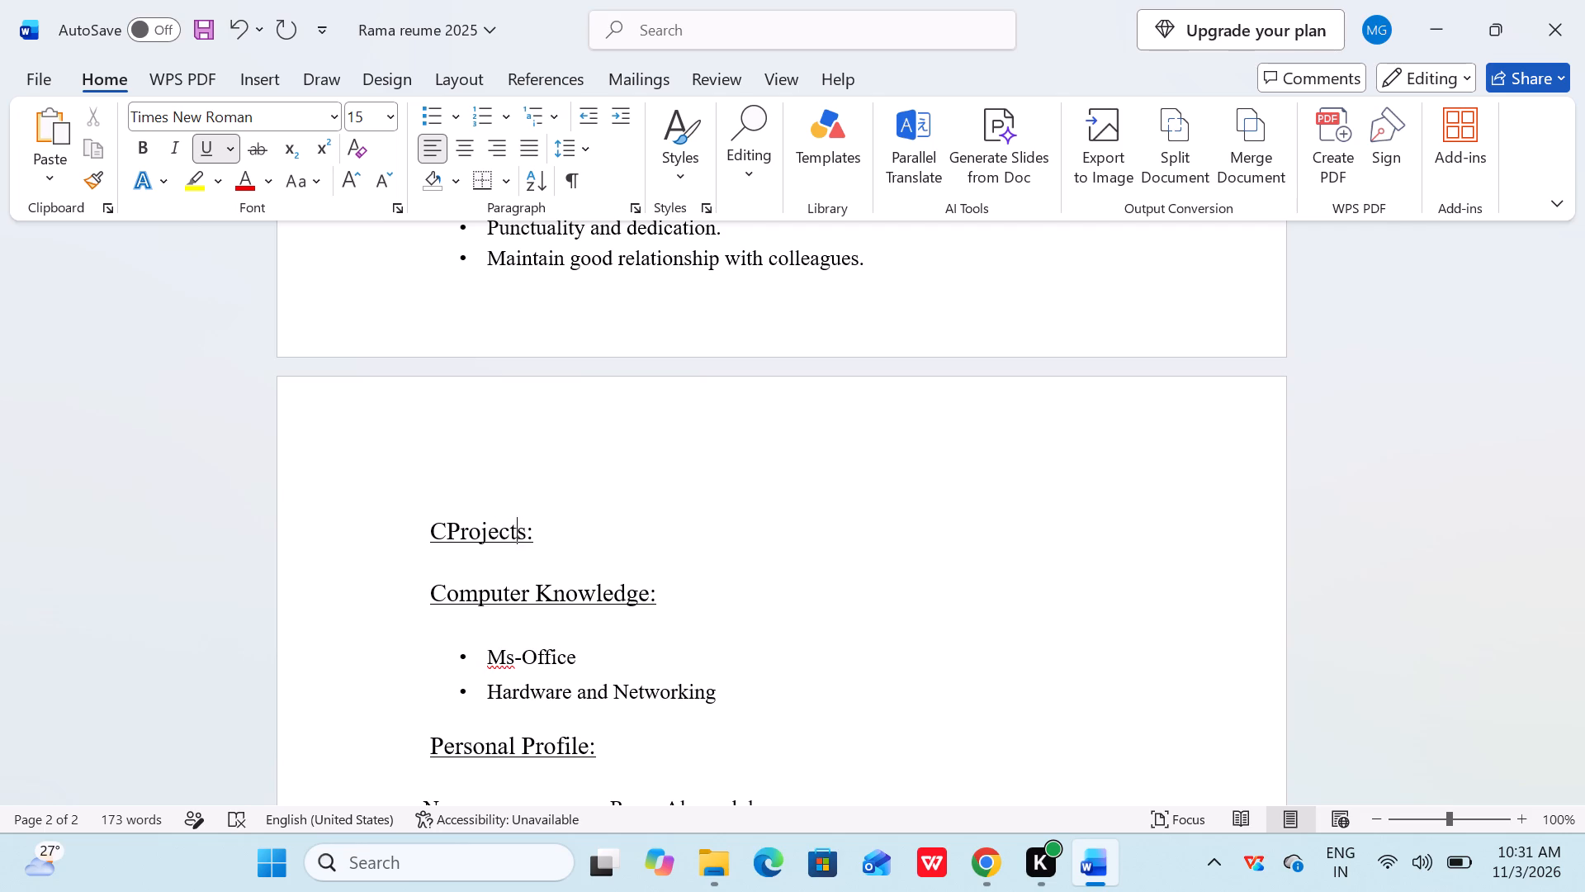
key(Left)
key(Left)
key(Left)
key(Left)
key(Right)
key(BackSpace)
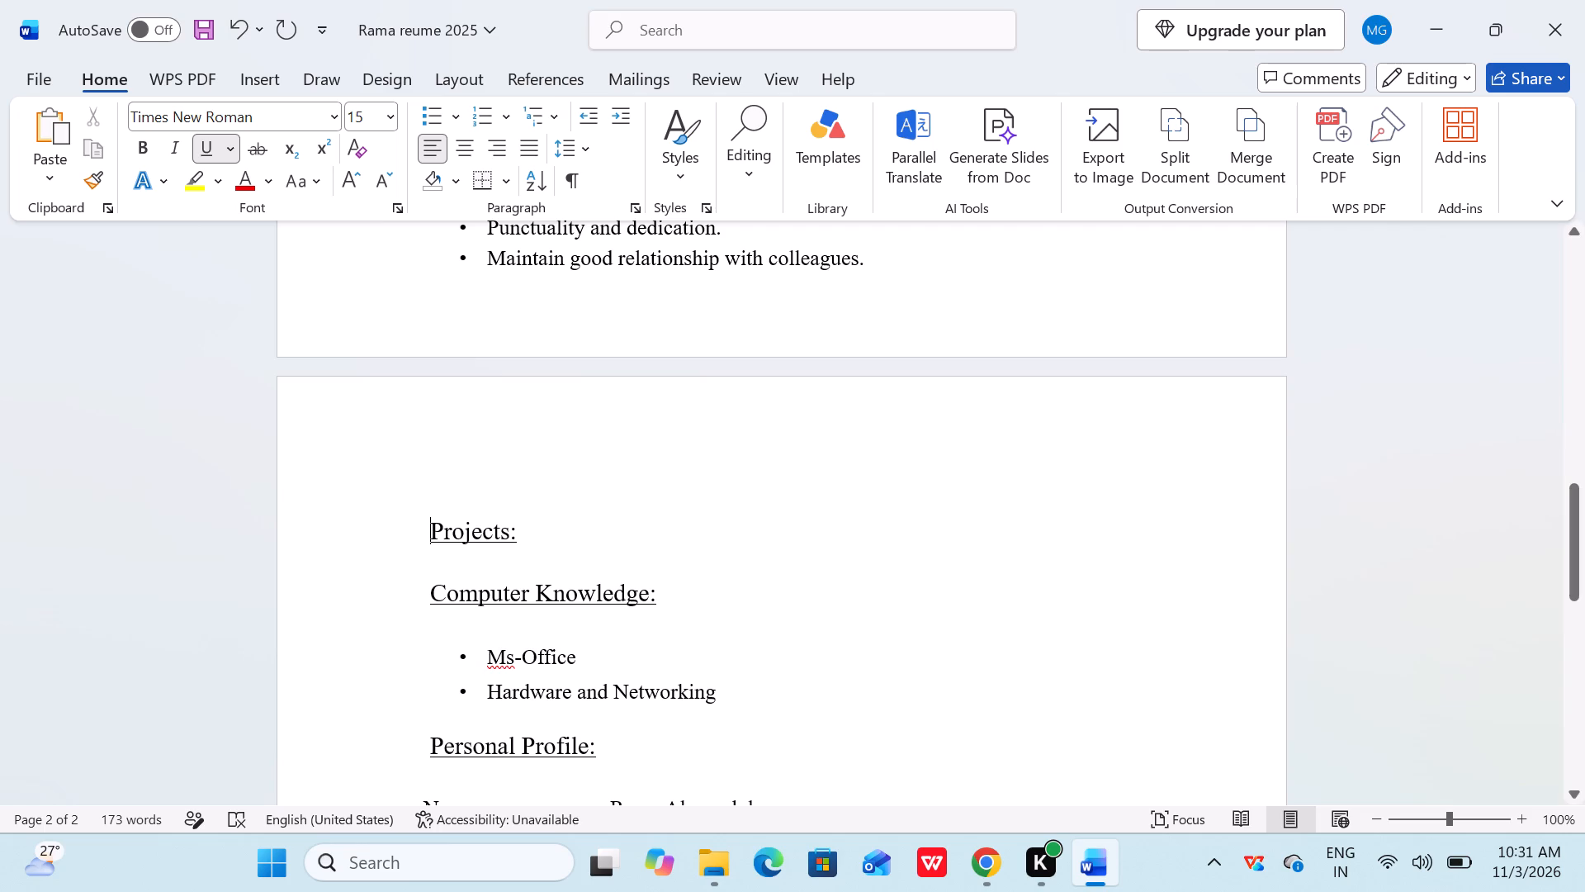
click(526, 534)
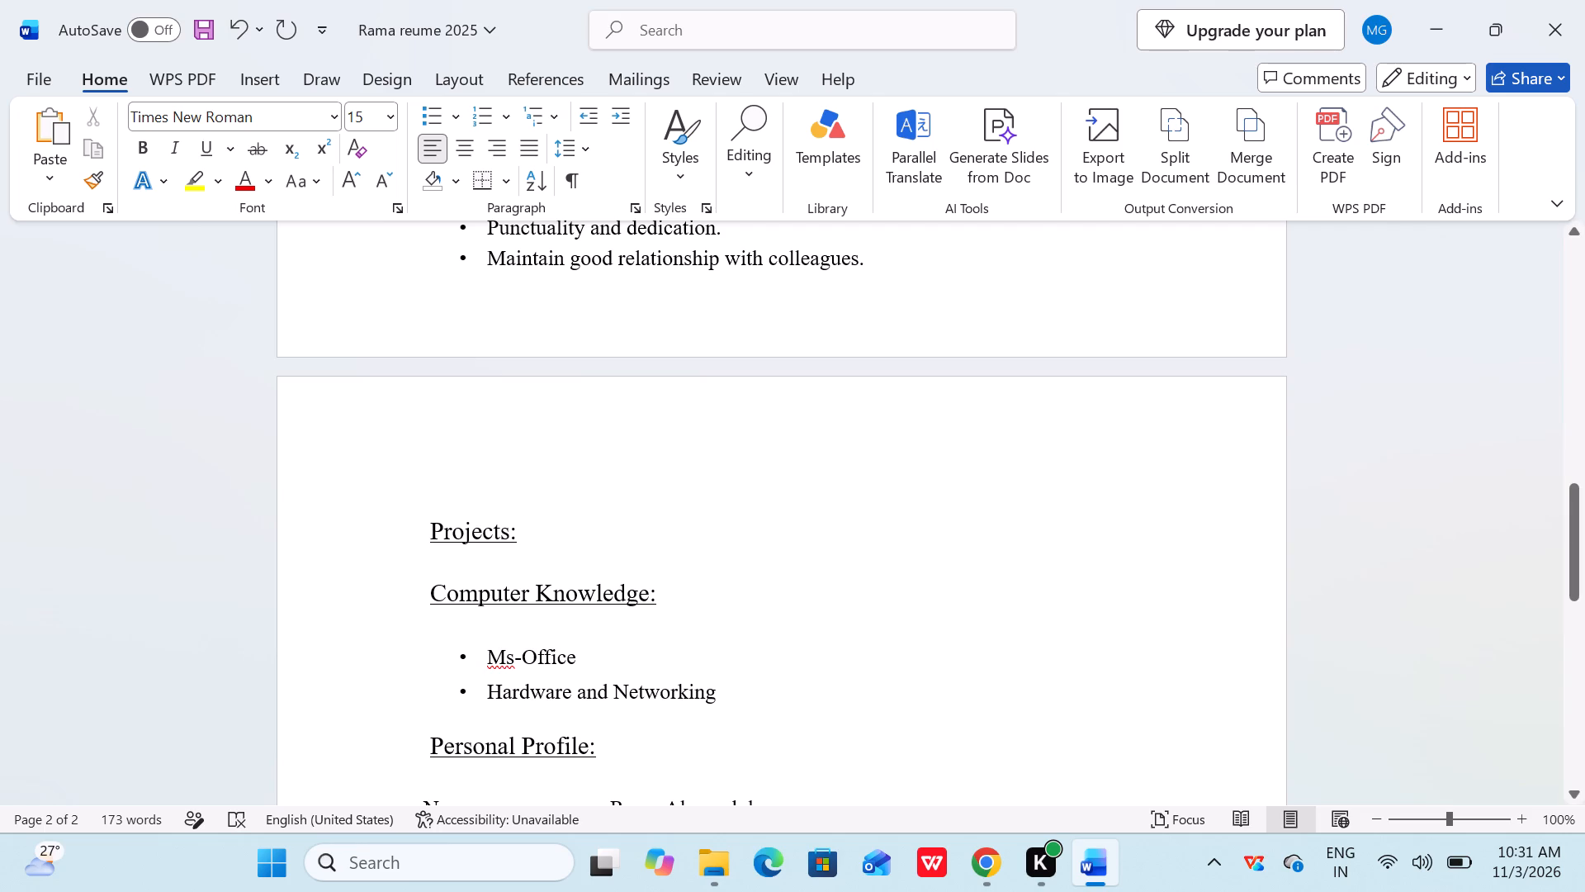
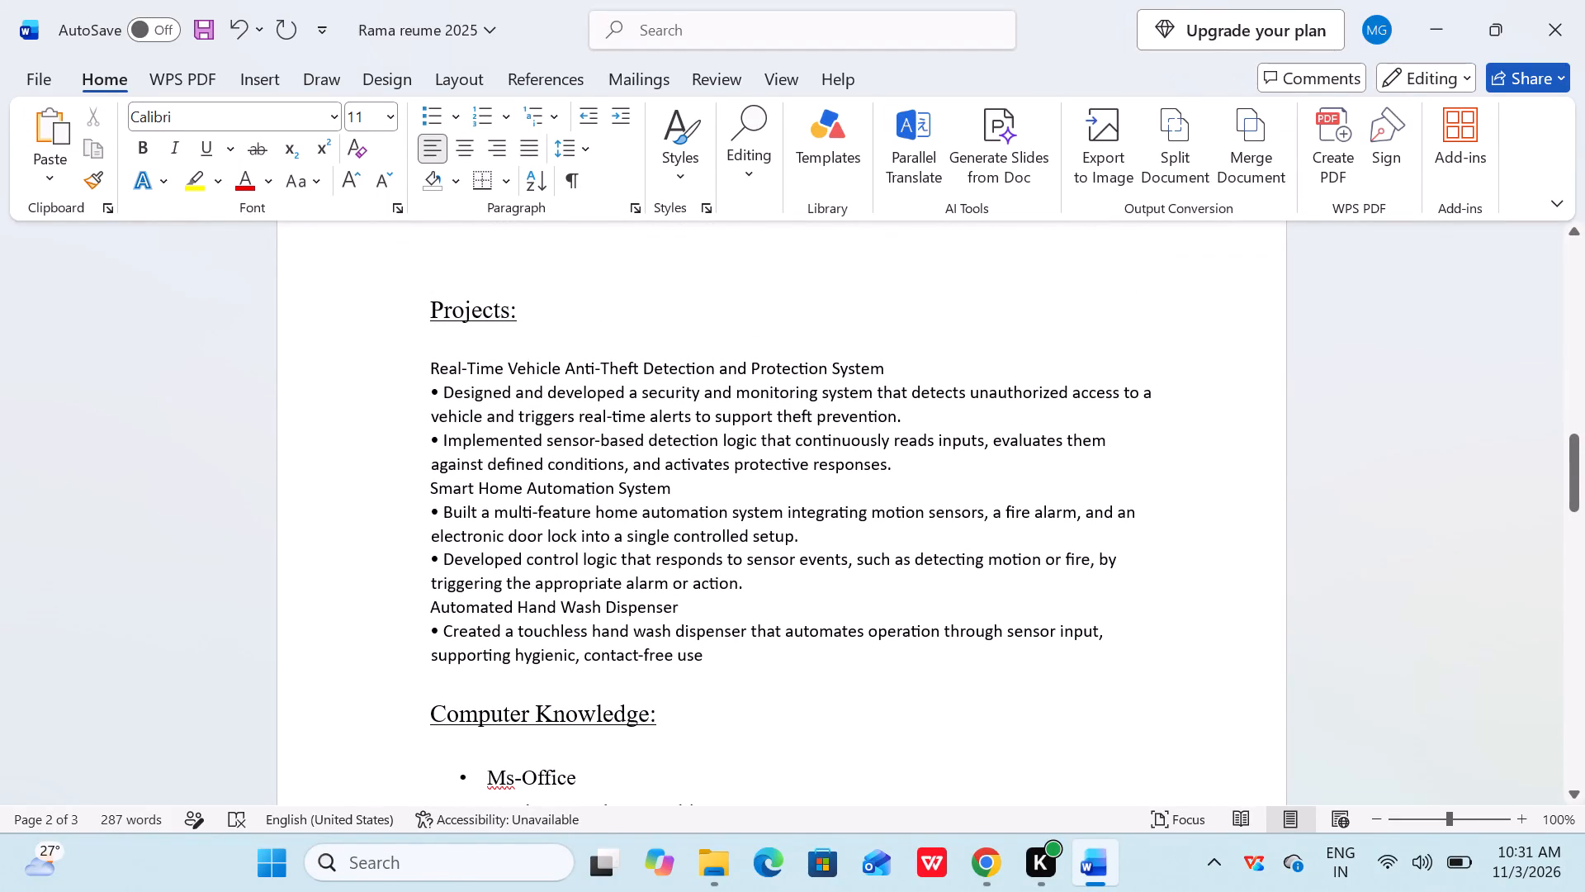
Change the font of all the project text under the Projects heading to Times New Roman.
drag(428, 370, 651, 600)
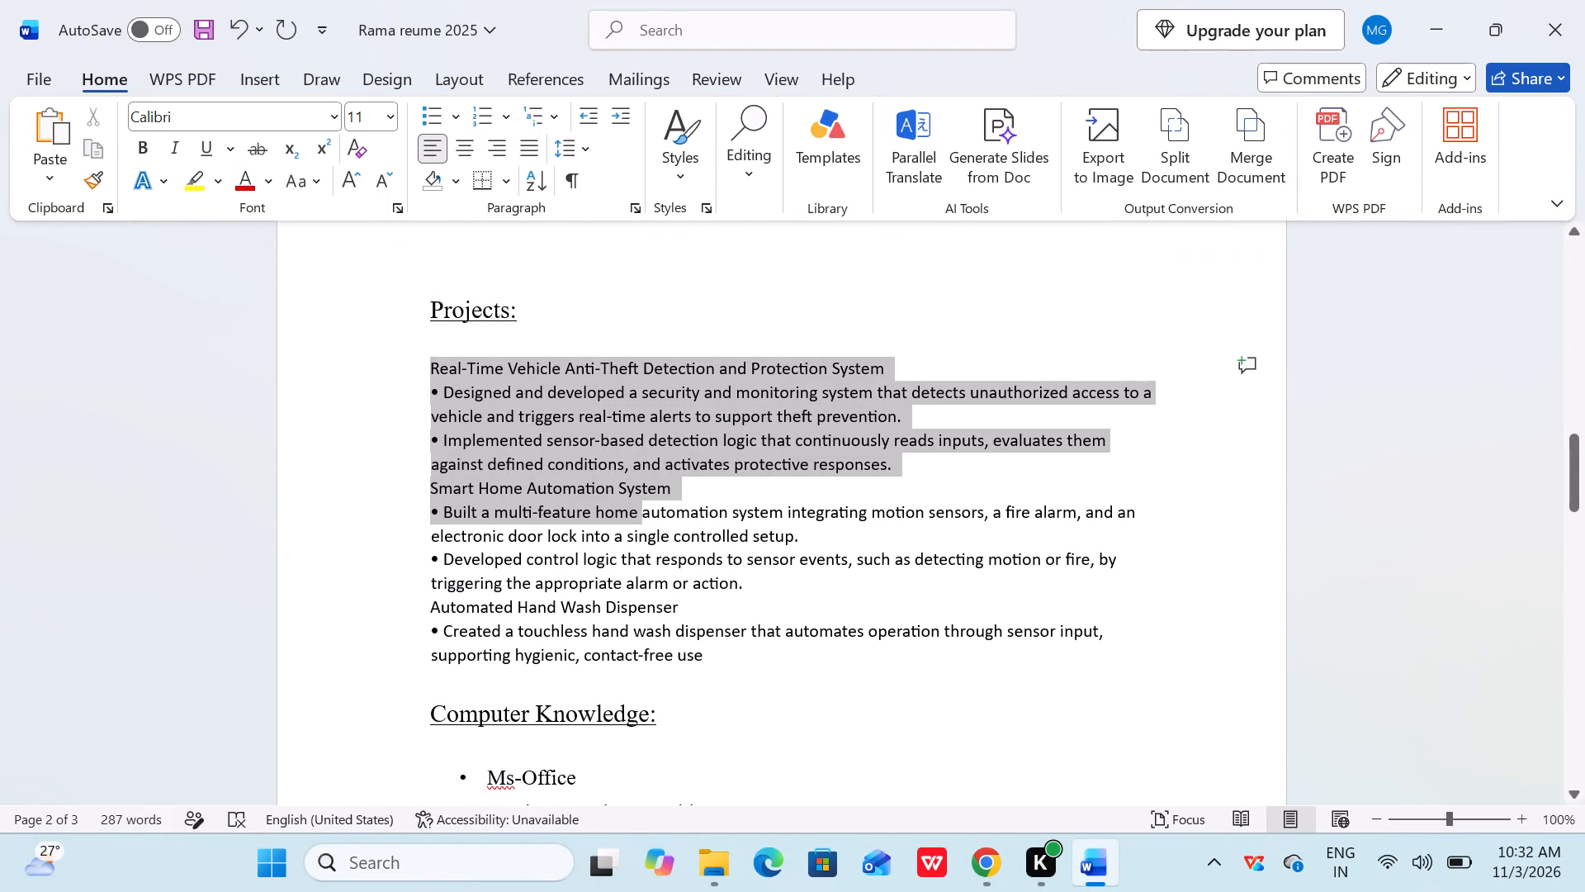
drag(651, 600, 687, 676)
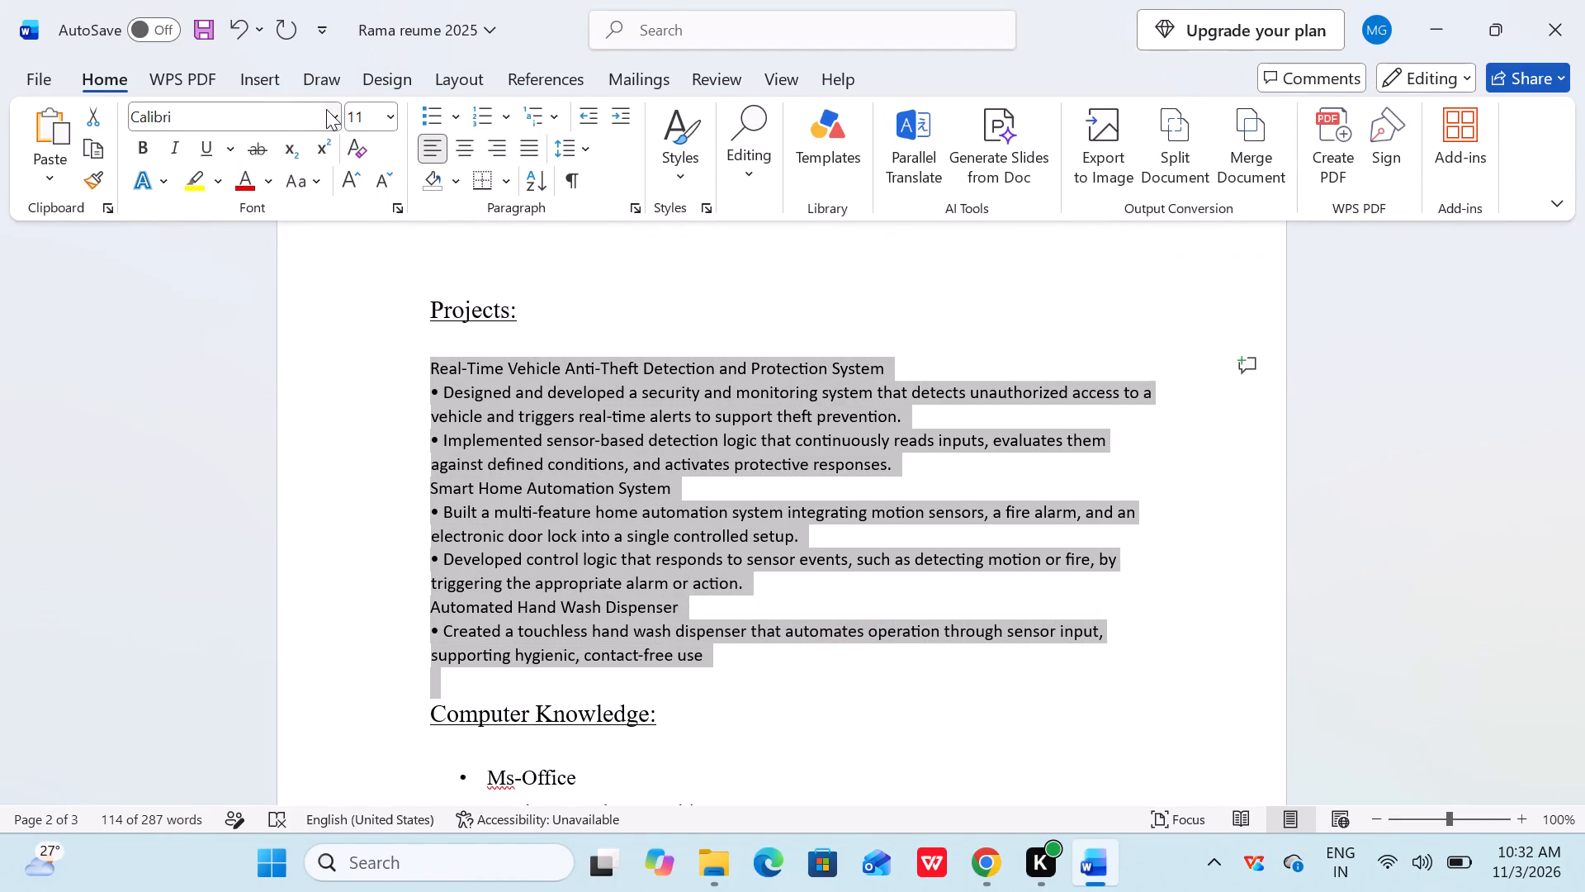
click(337, 110)
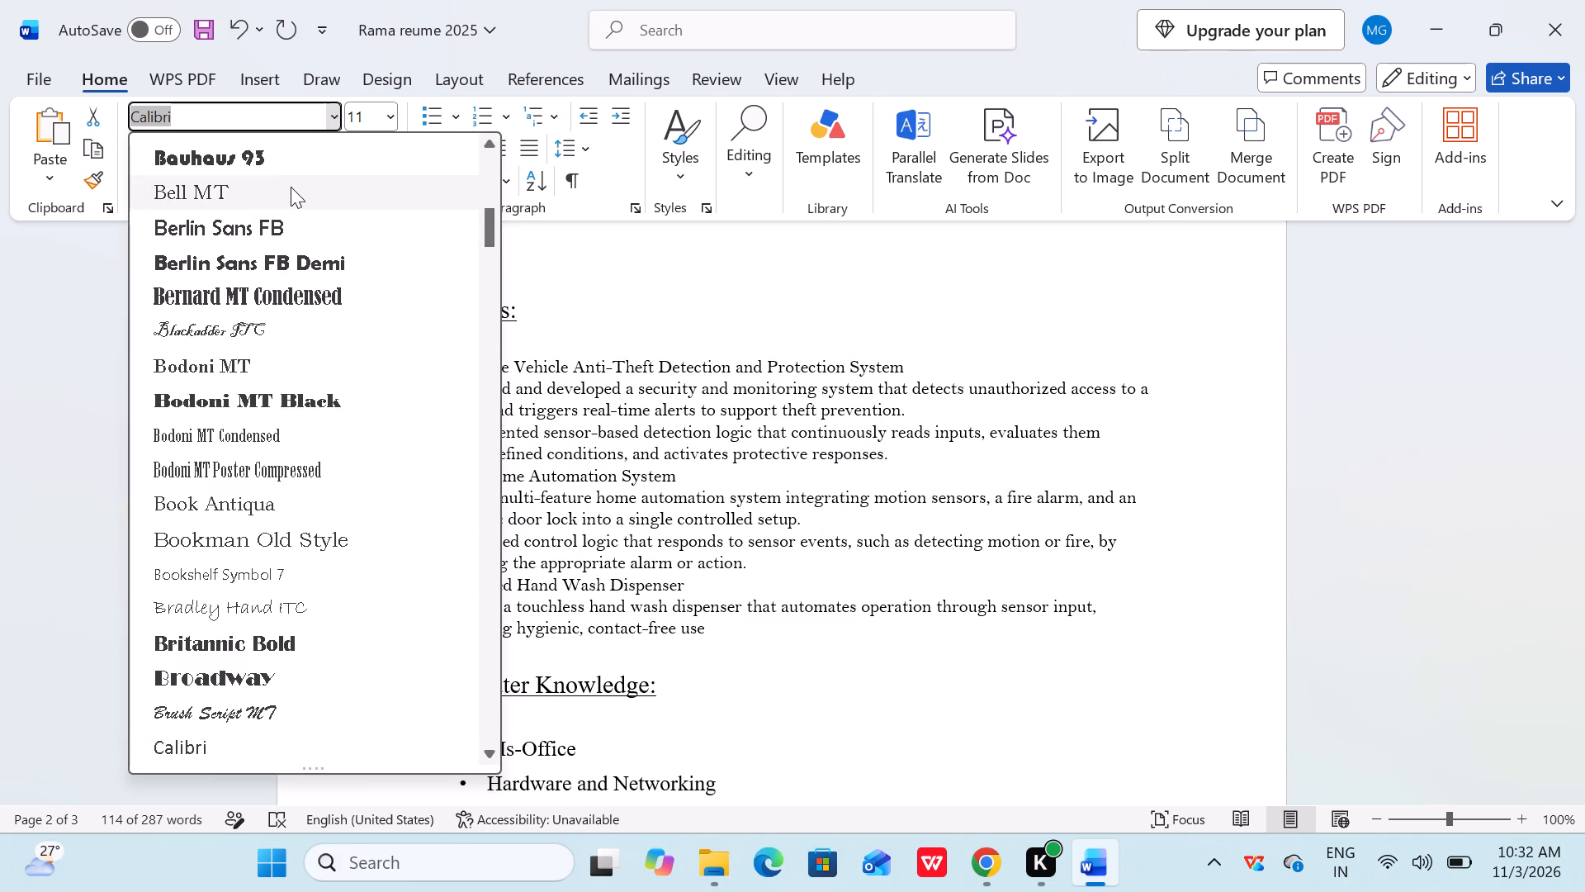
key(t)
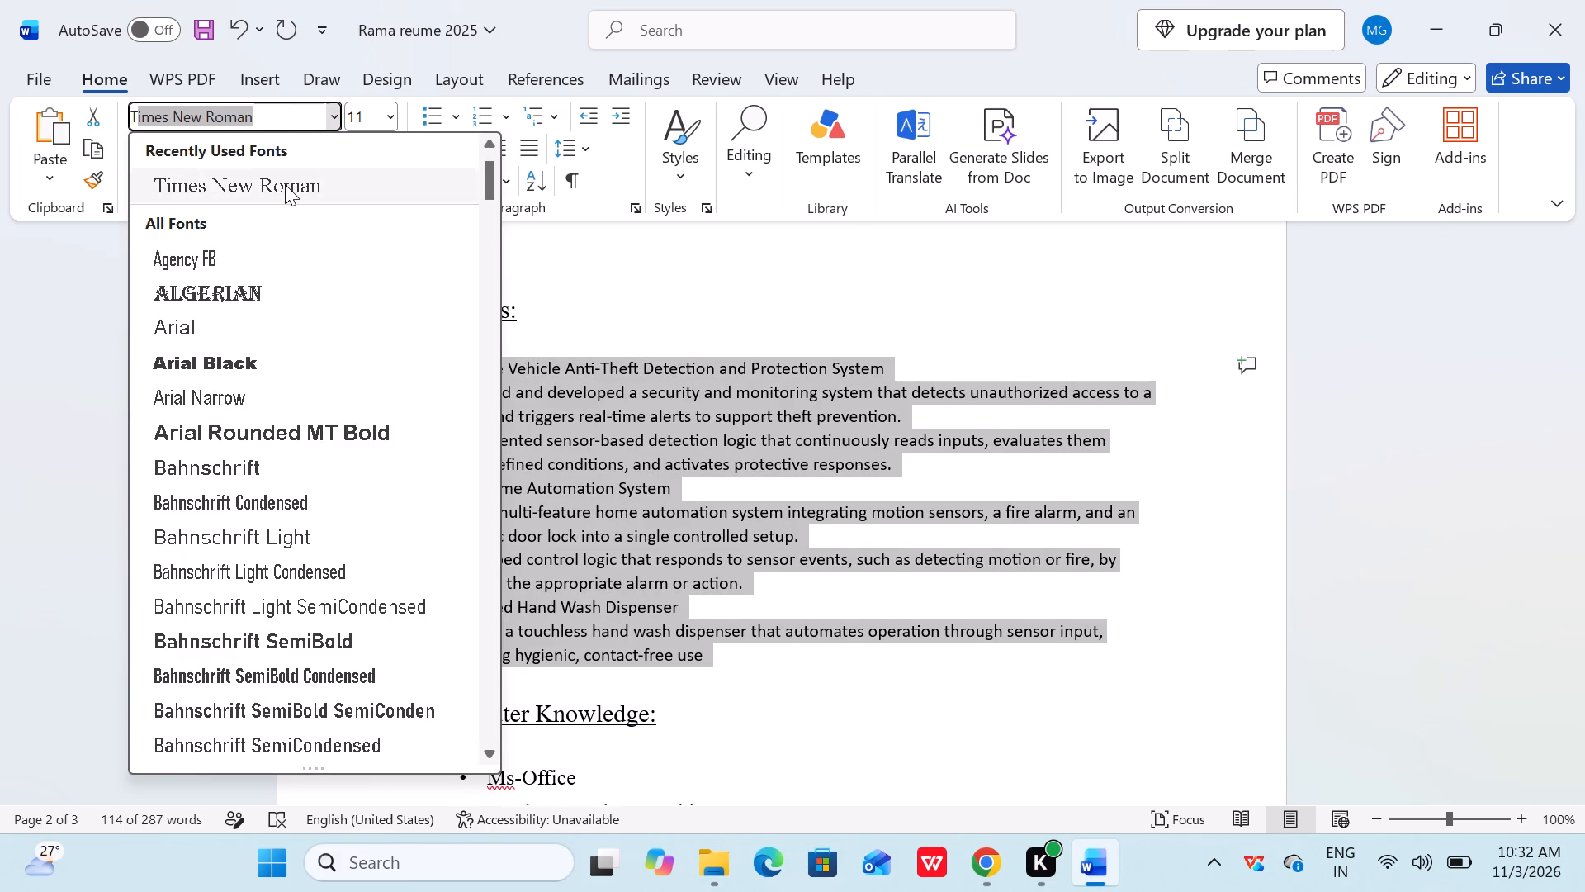
click(285, 184)
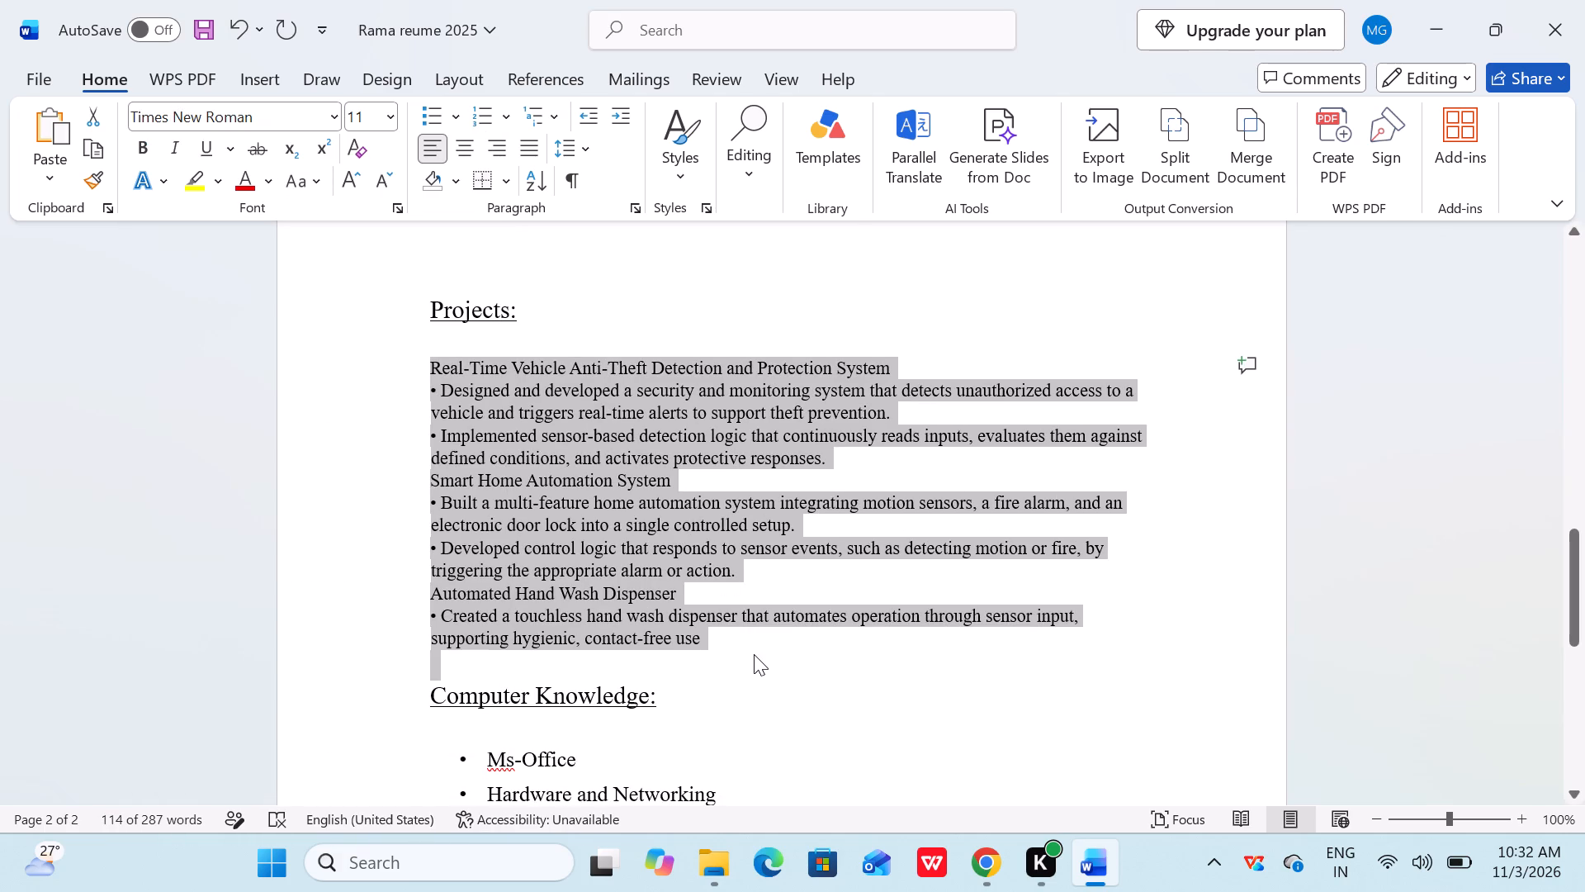
click(754, 654)
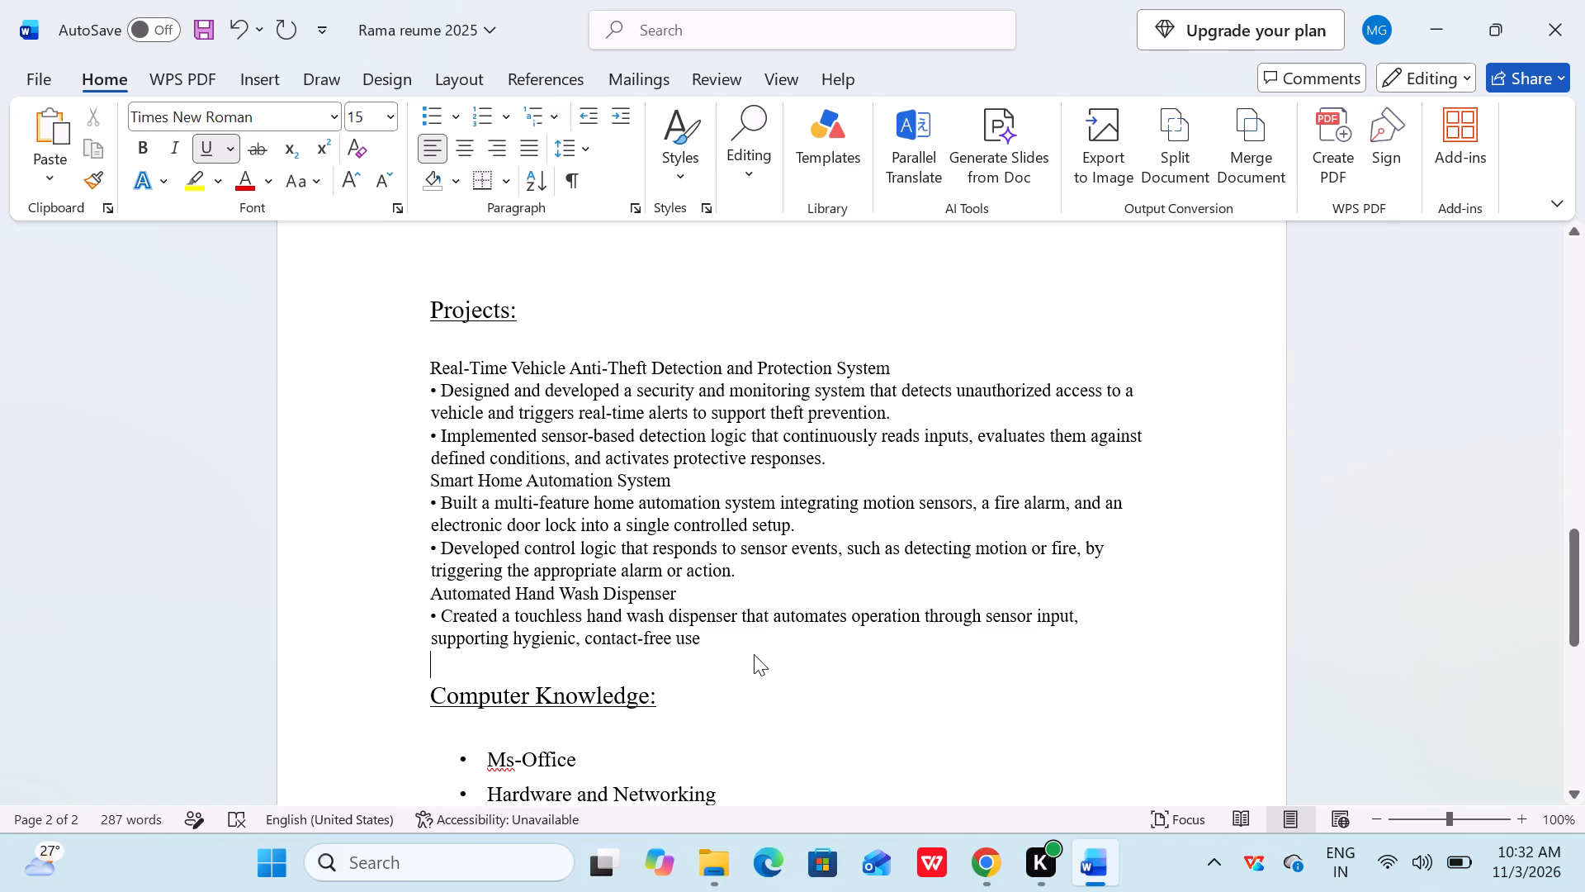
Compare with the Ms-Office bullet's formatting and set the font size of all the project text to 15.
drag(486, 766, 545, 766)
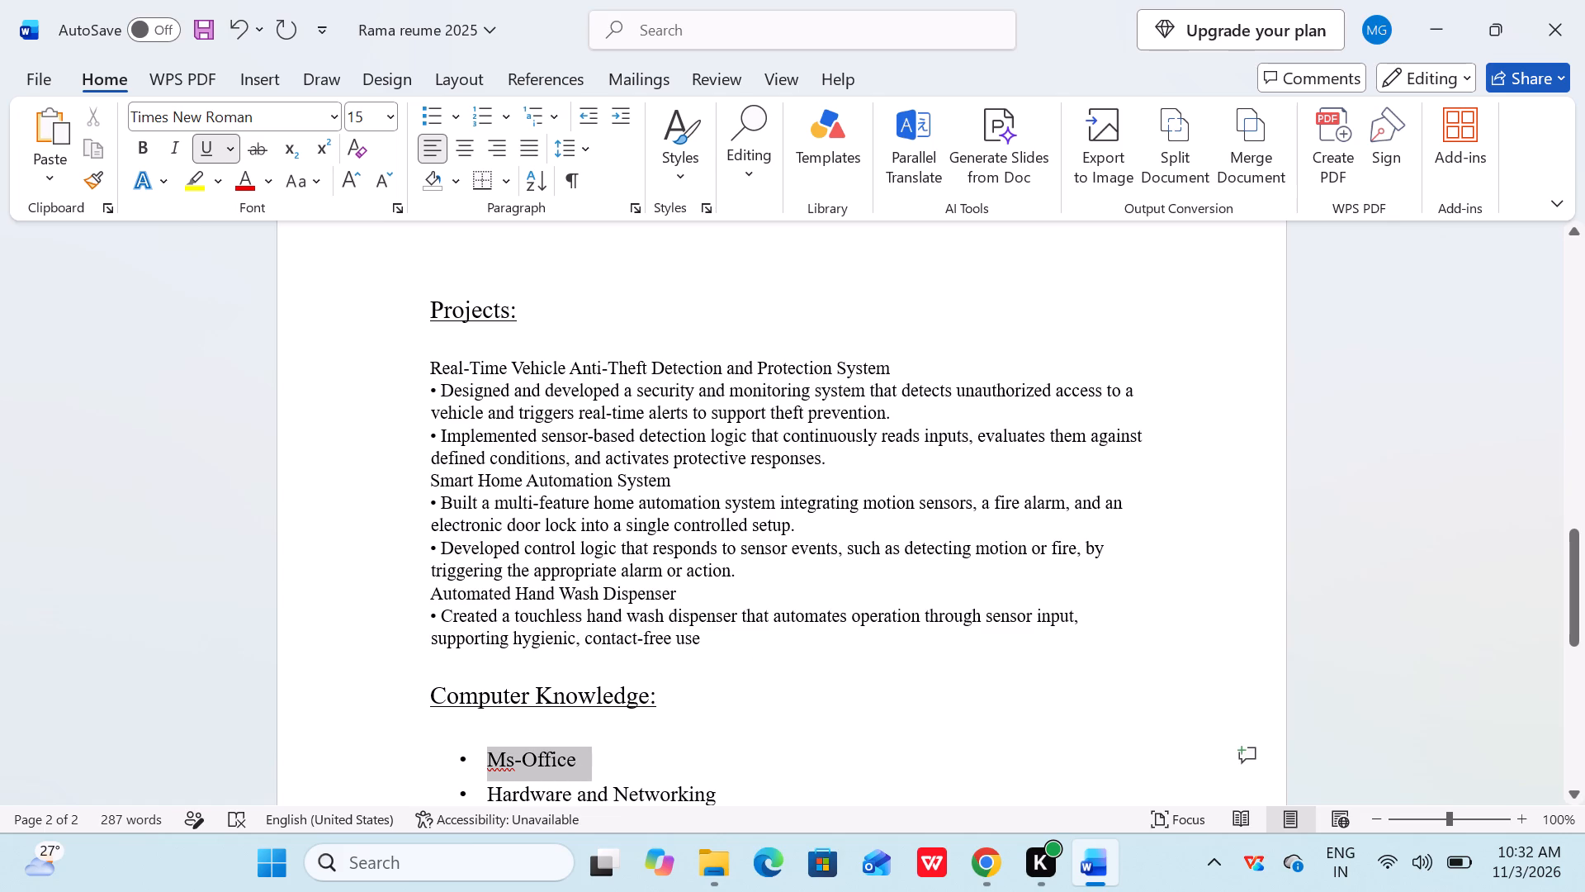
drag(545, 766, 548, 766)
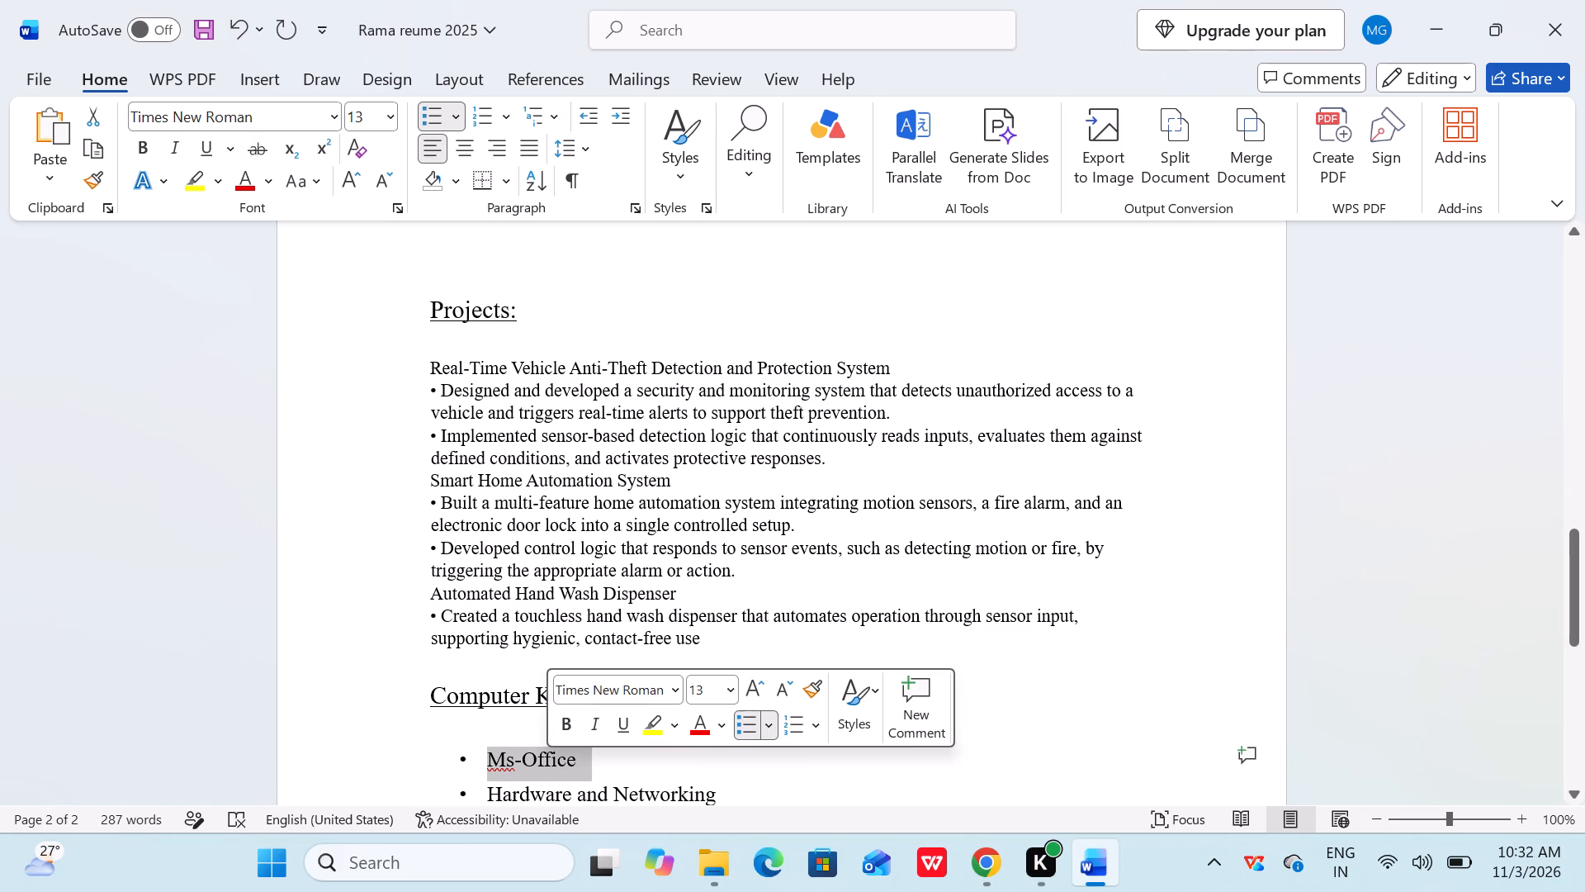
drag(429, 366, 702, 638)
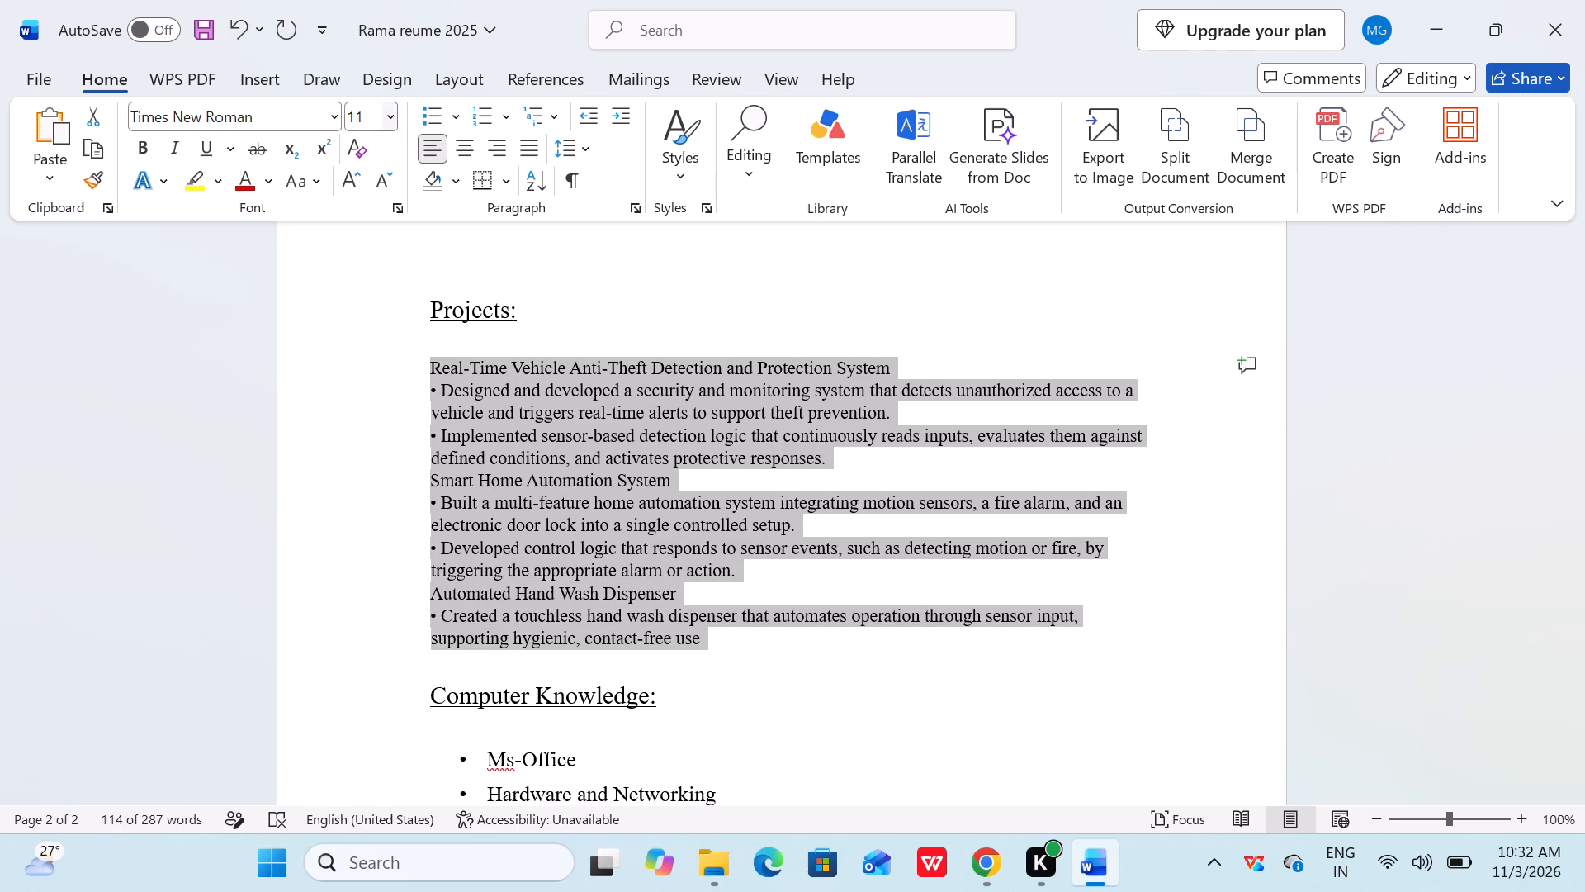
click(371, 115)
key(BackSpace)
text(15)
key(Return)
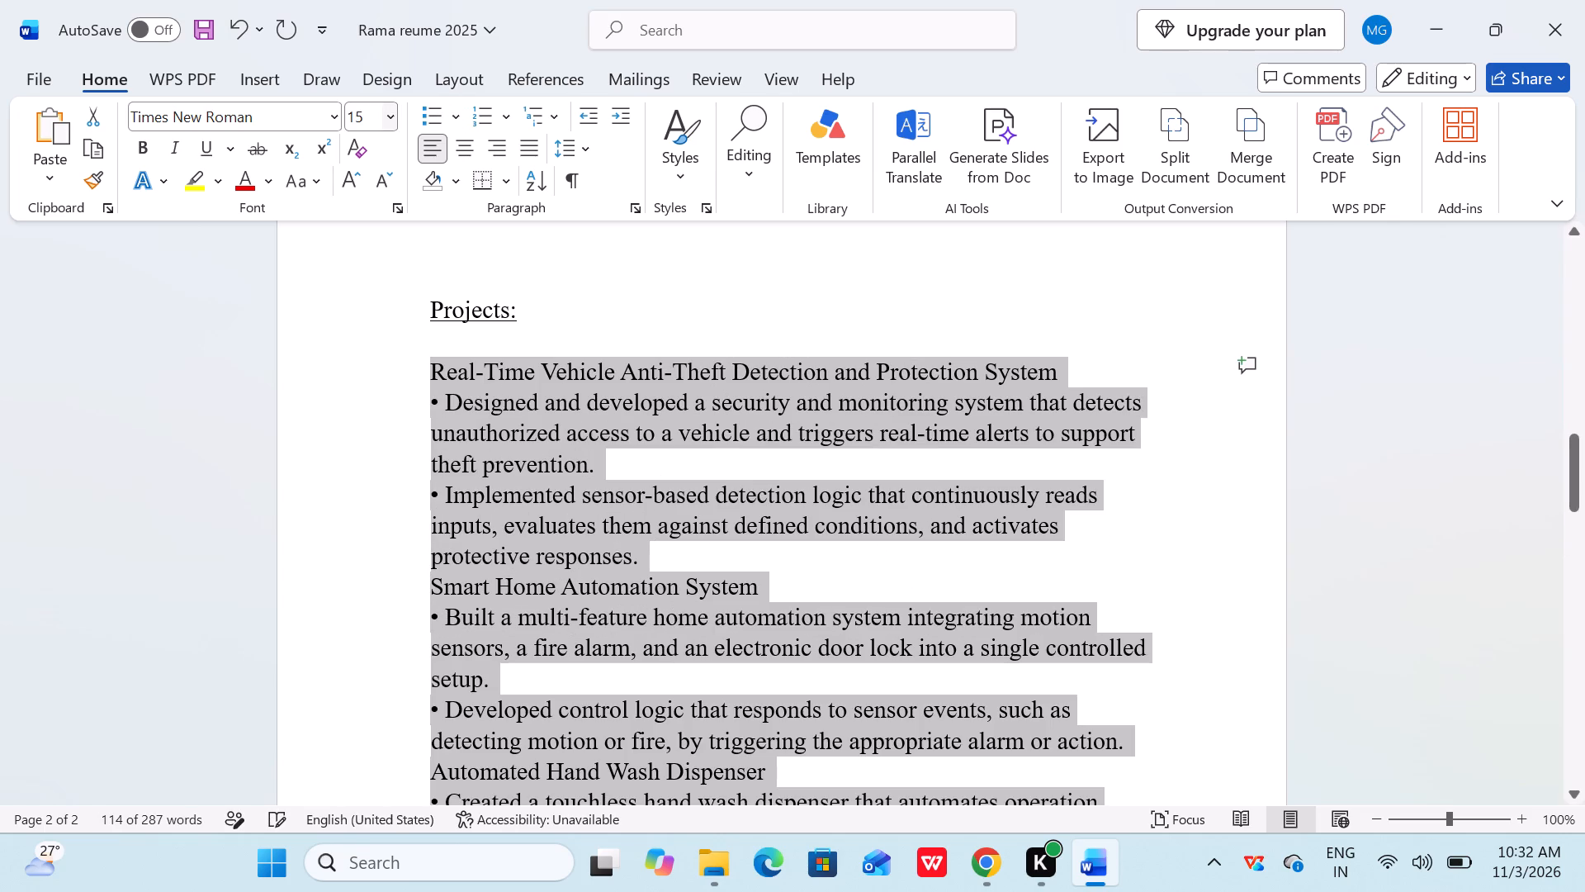
Delete the blank line between the Projects heading and the first project title.
scroll(568, 248, down, 3)
scroll(568, 248, up, 1)
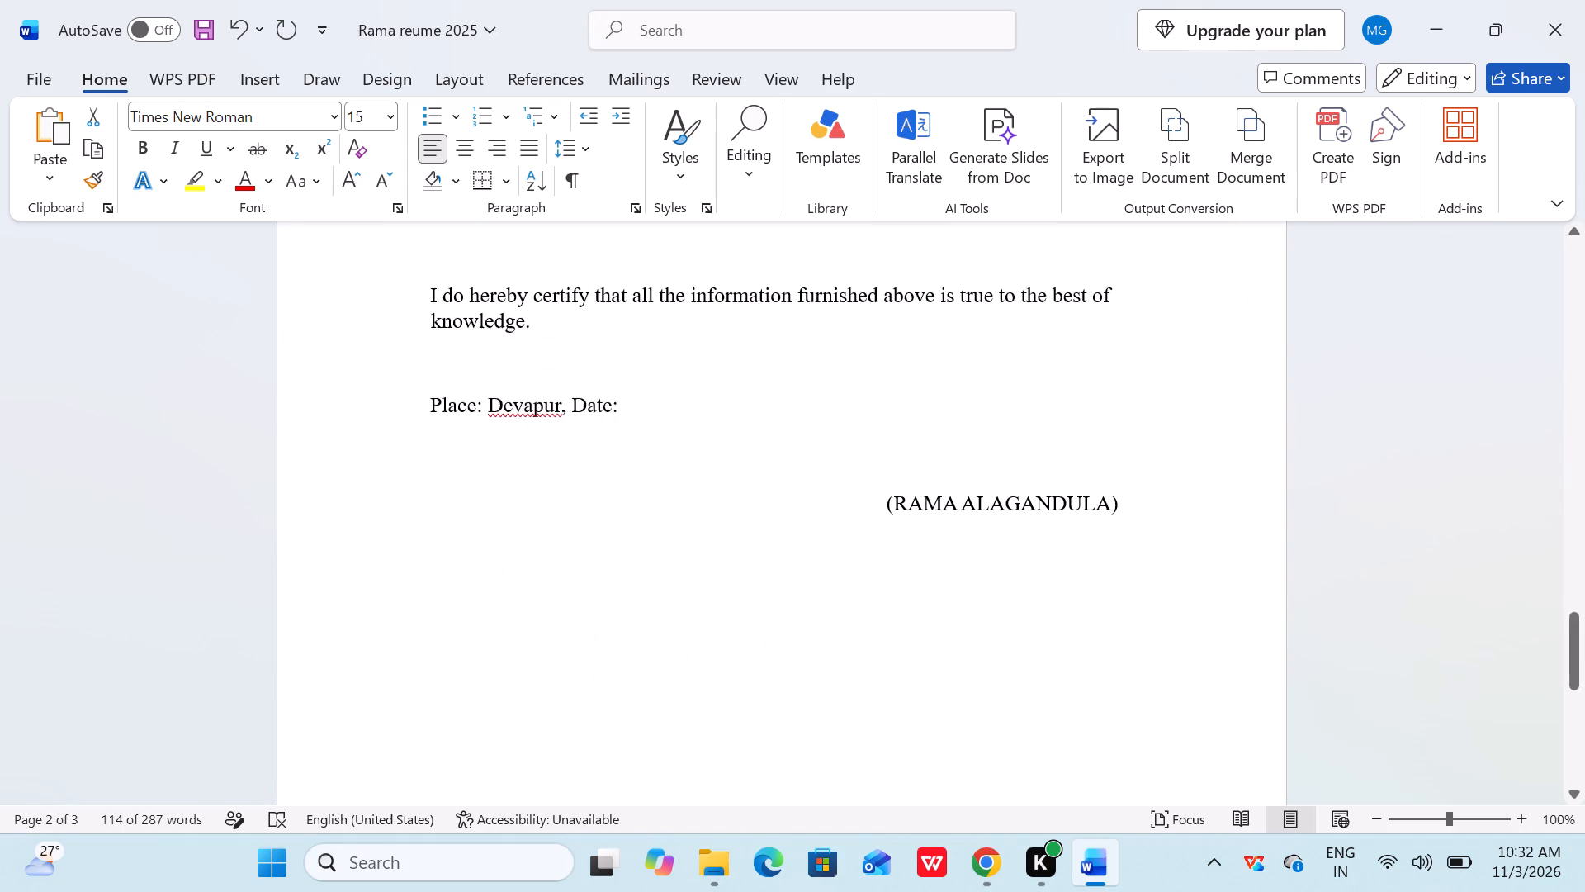
scroll(568, 248, up, 3)
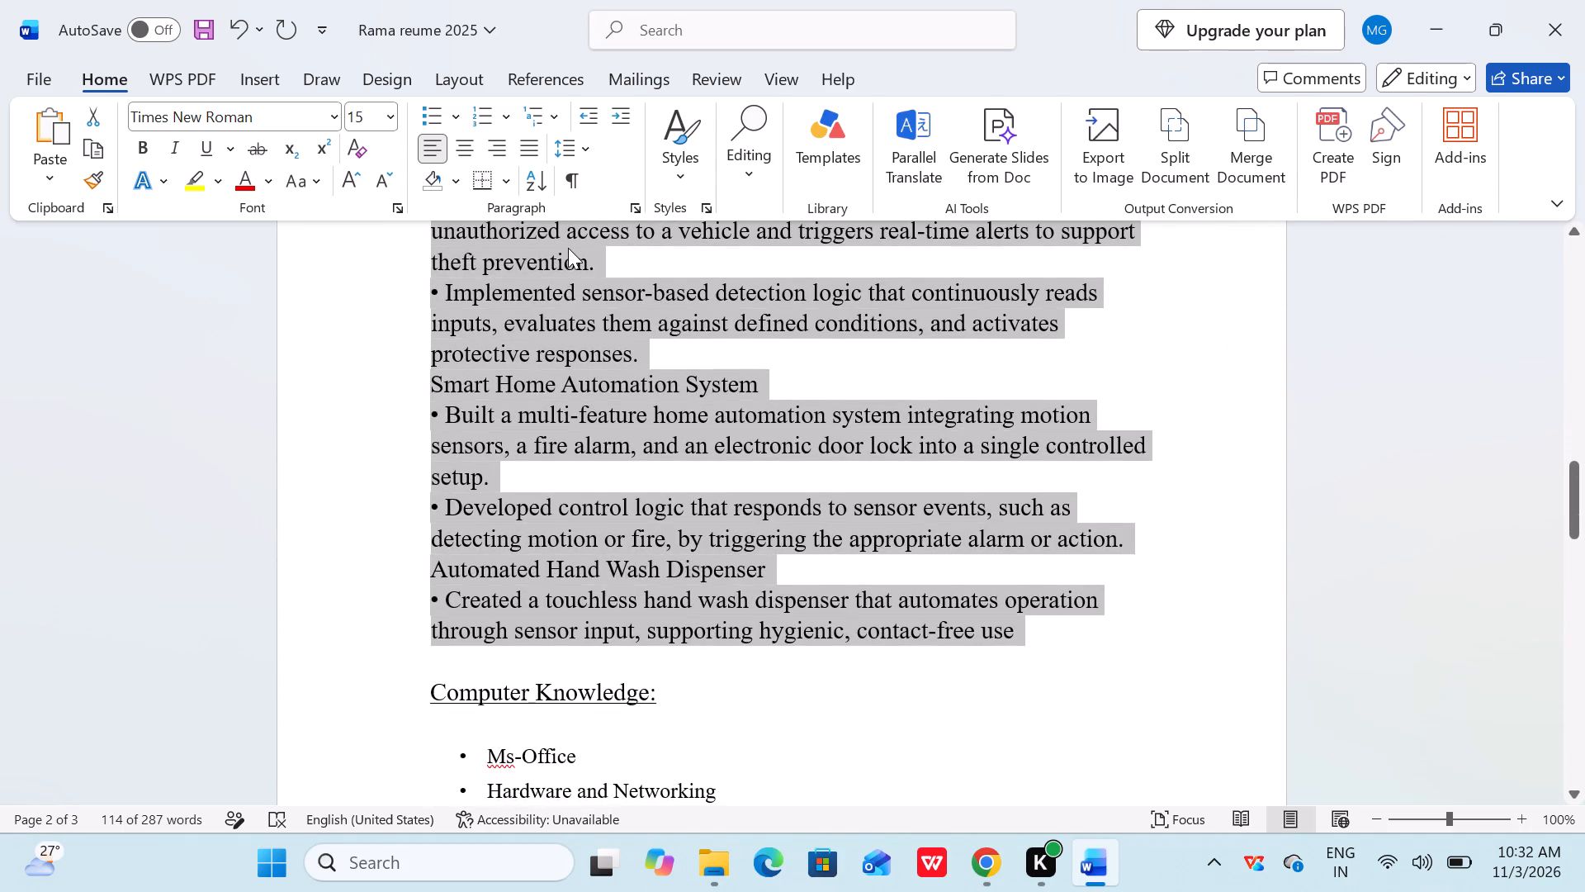
scroll(568, 248, up, 1)
click(467, 287)
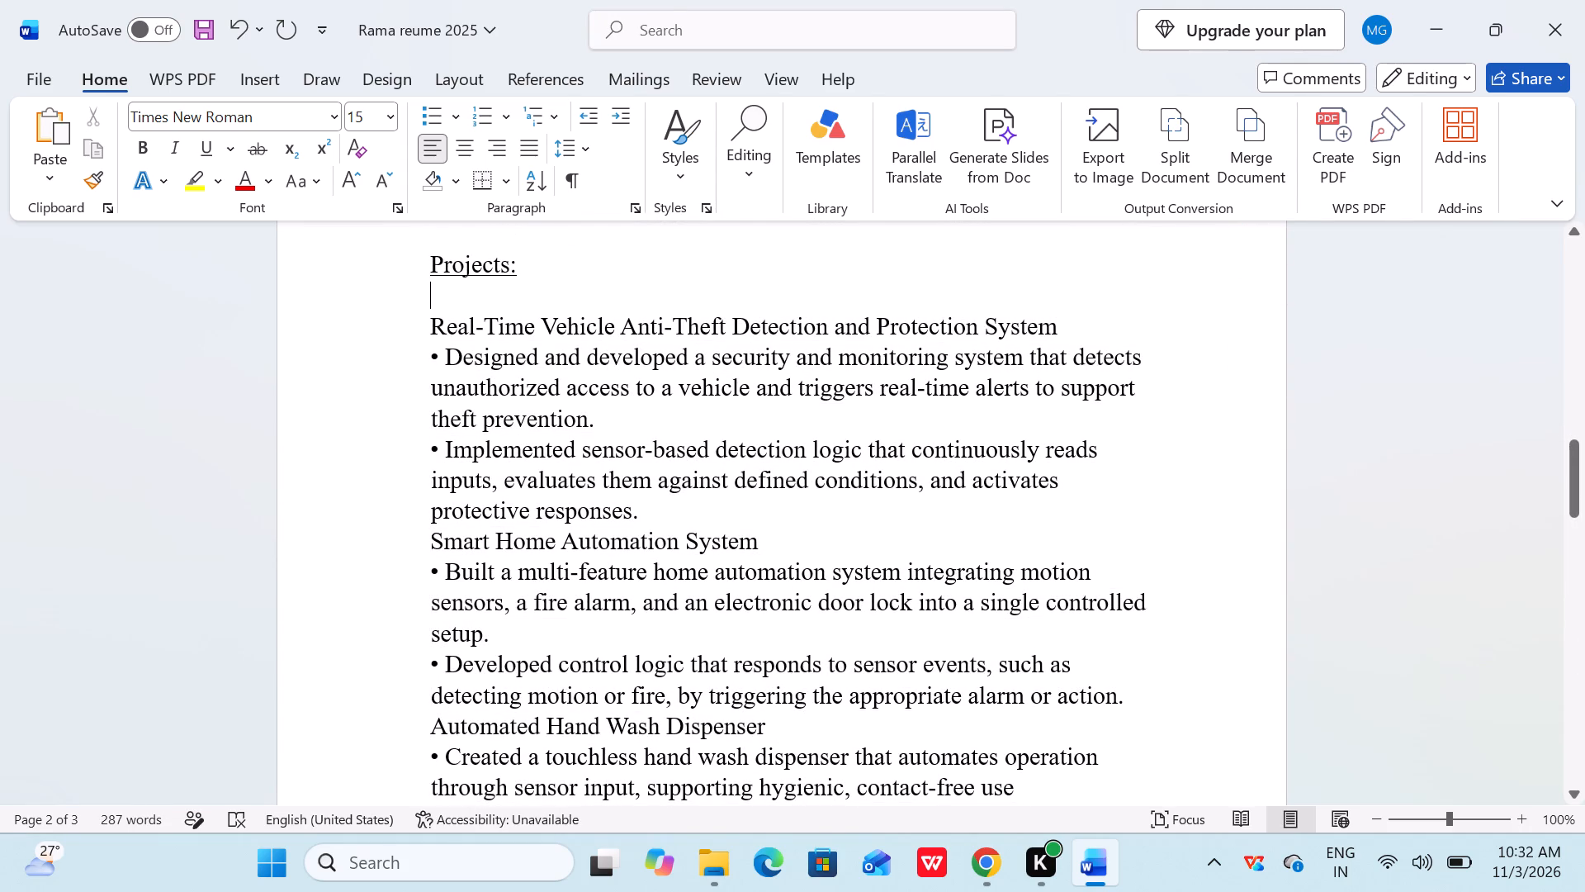
key(BackSpace)
key(BackSpace)
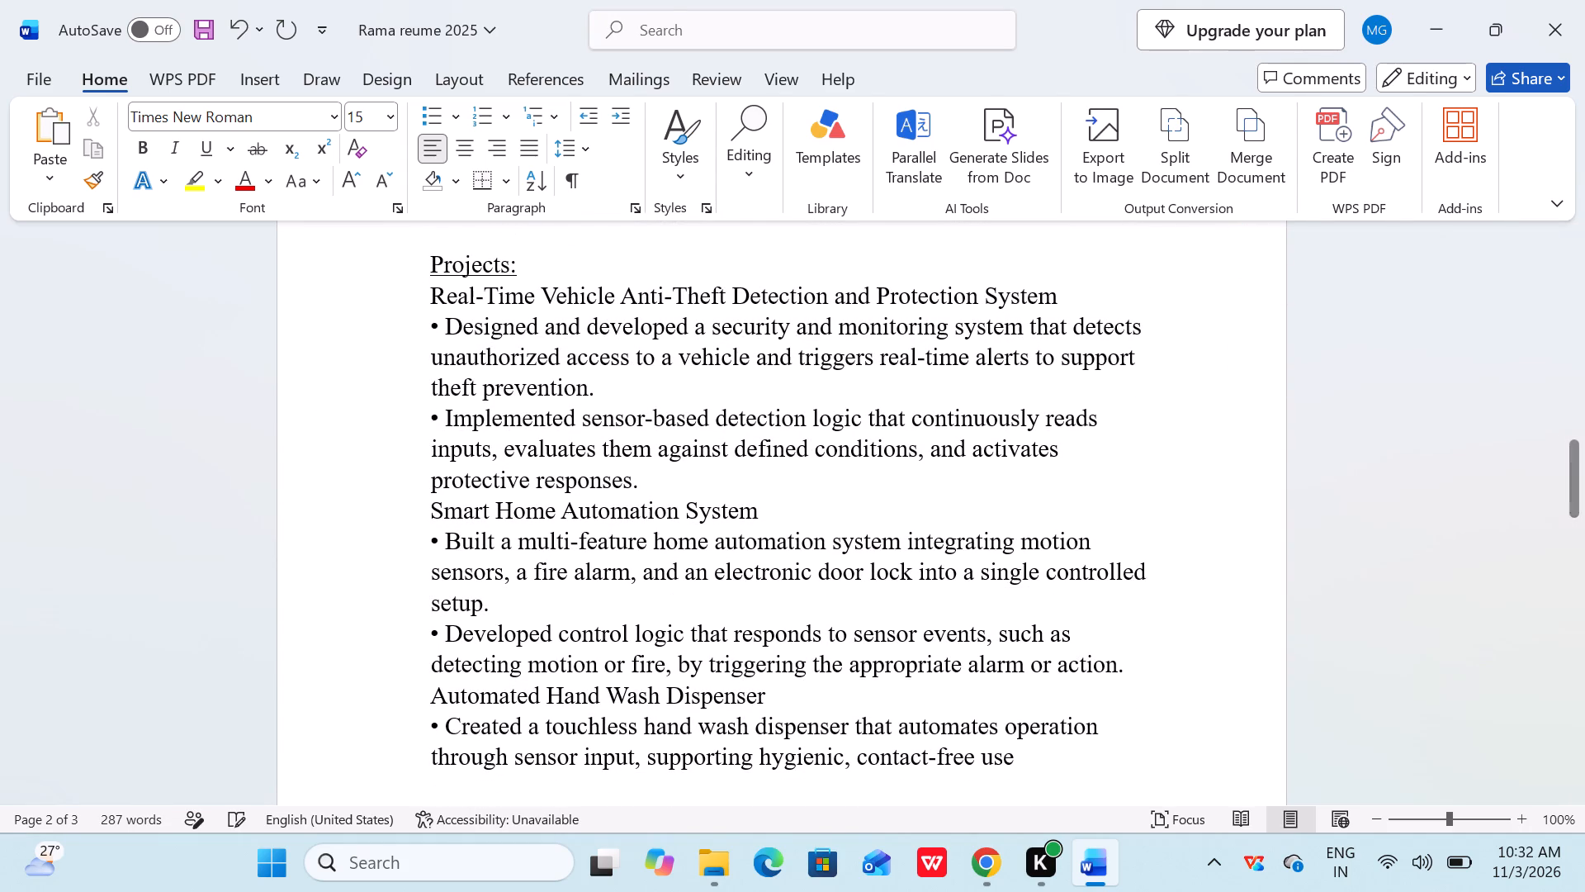
Check the font size of the last Strengths bullet and set all the project text to size 13.
scroll(632, 517, up, 3)
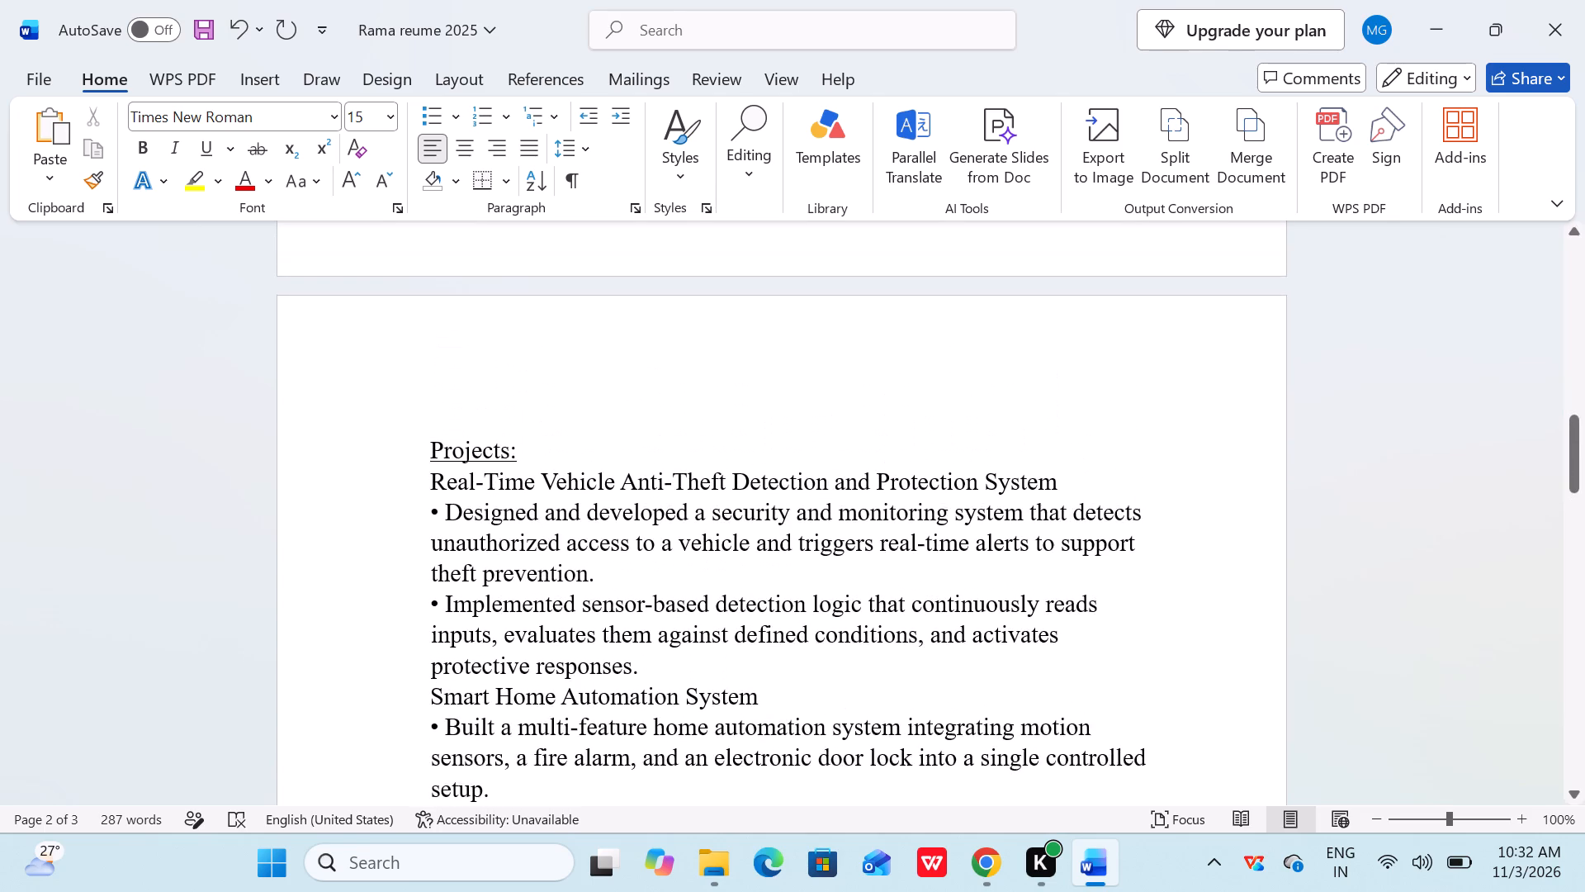
scroll(632, 517, up, 3)
scroll(632, 517, down, 3)
scroll(632, 517, up, 1)
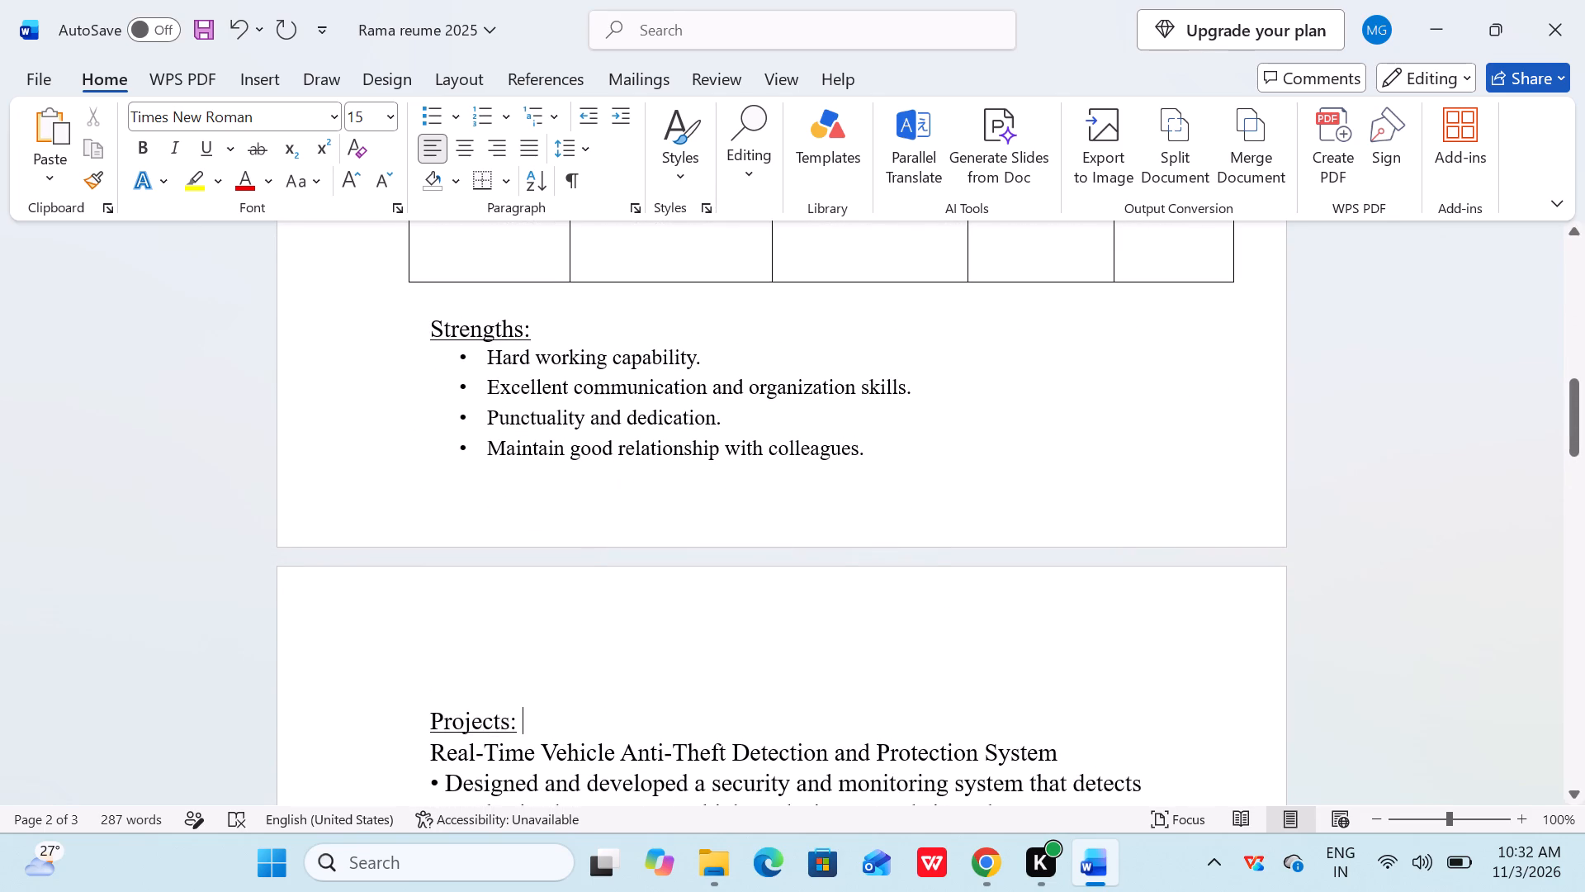
drag(501, 440, 617, 455)
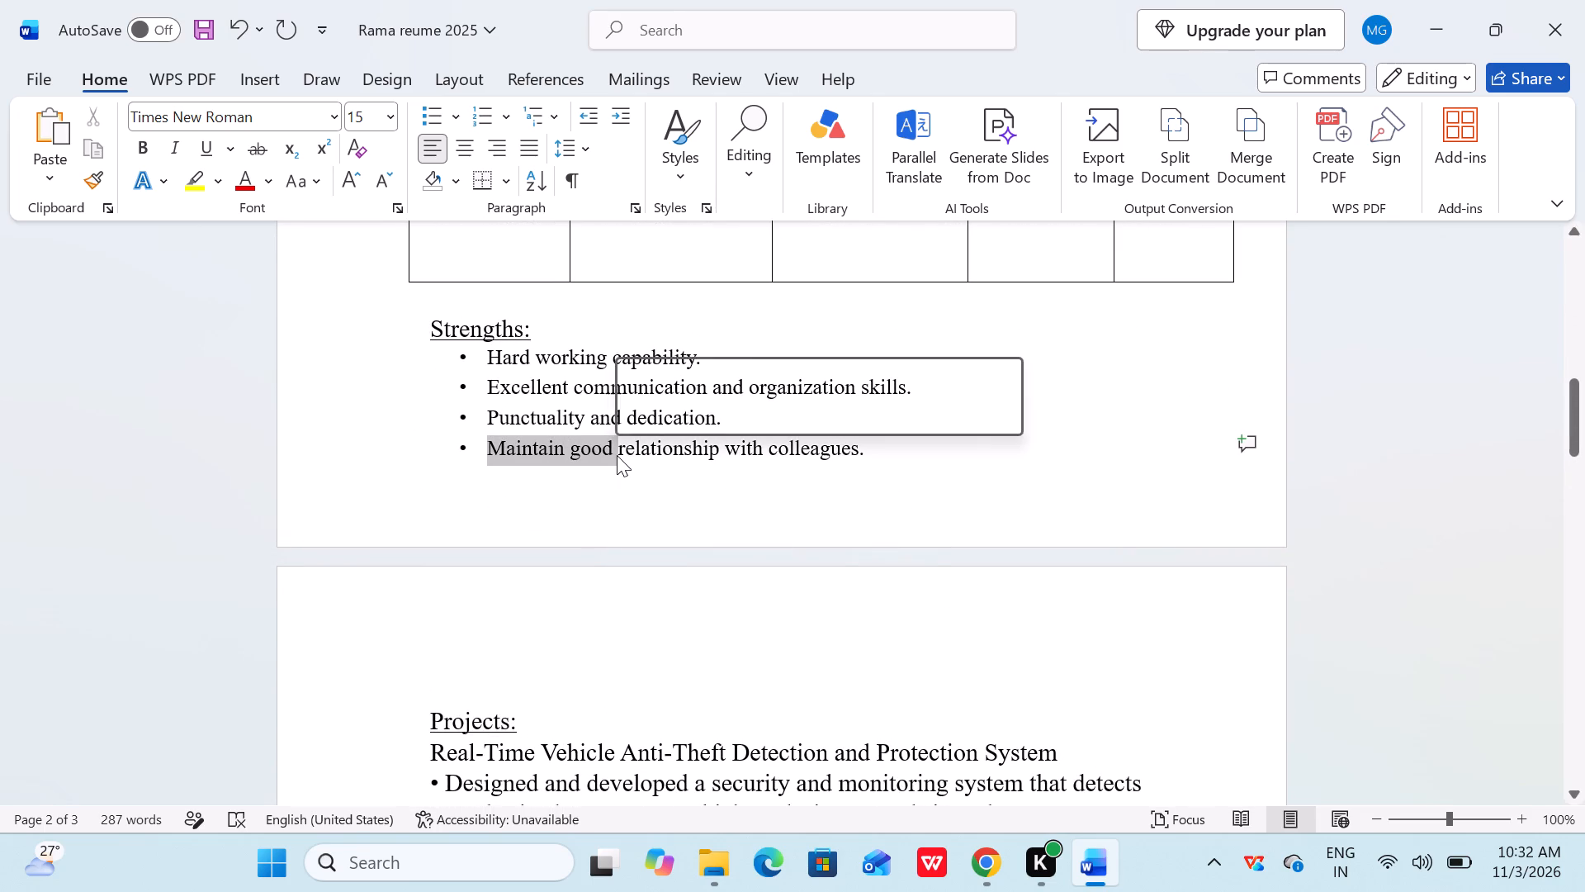
scroll(698, 553, down, 2)
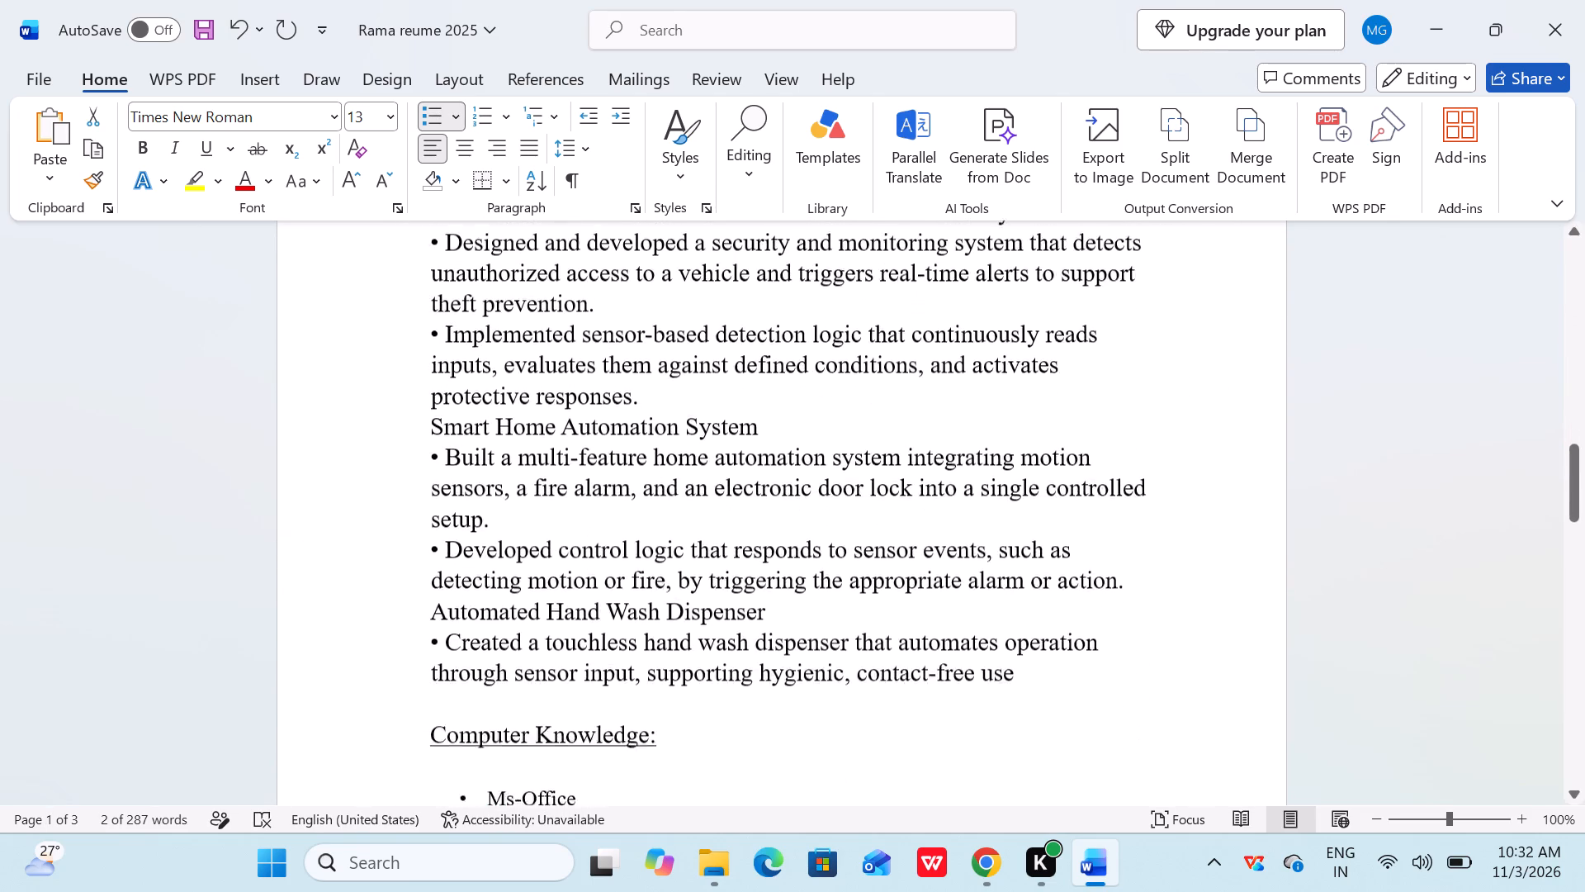
drag(427, 348, 626, 311)
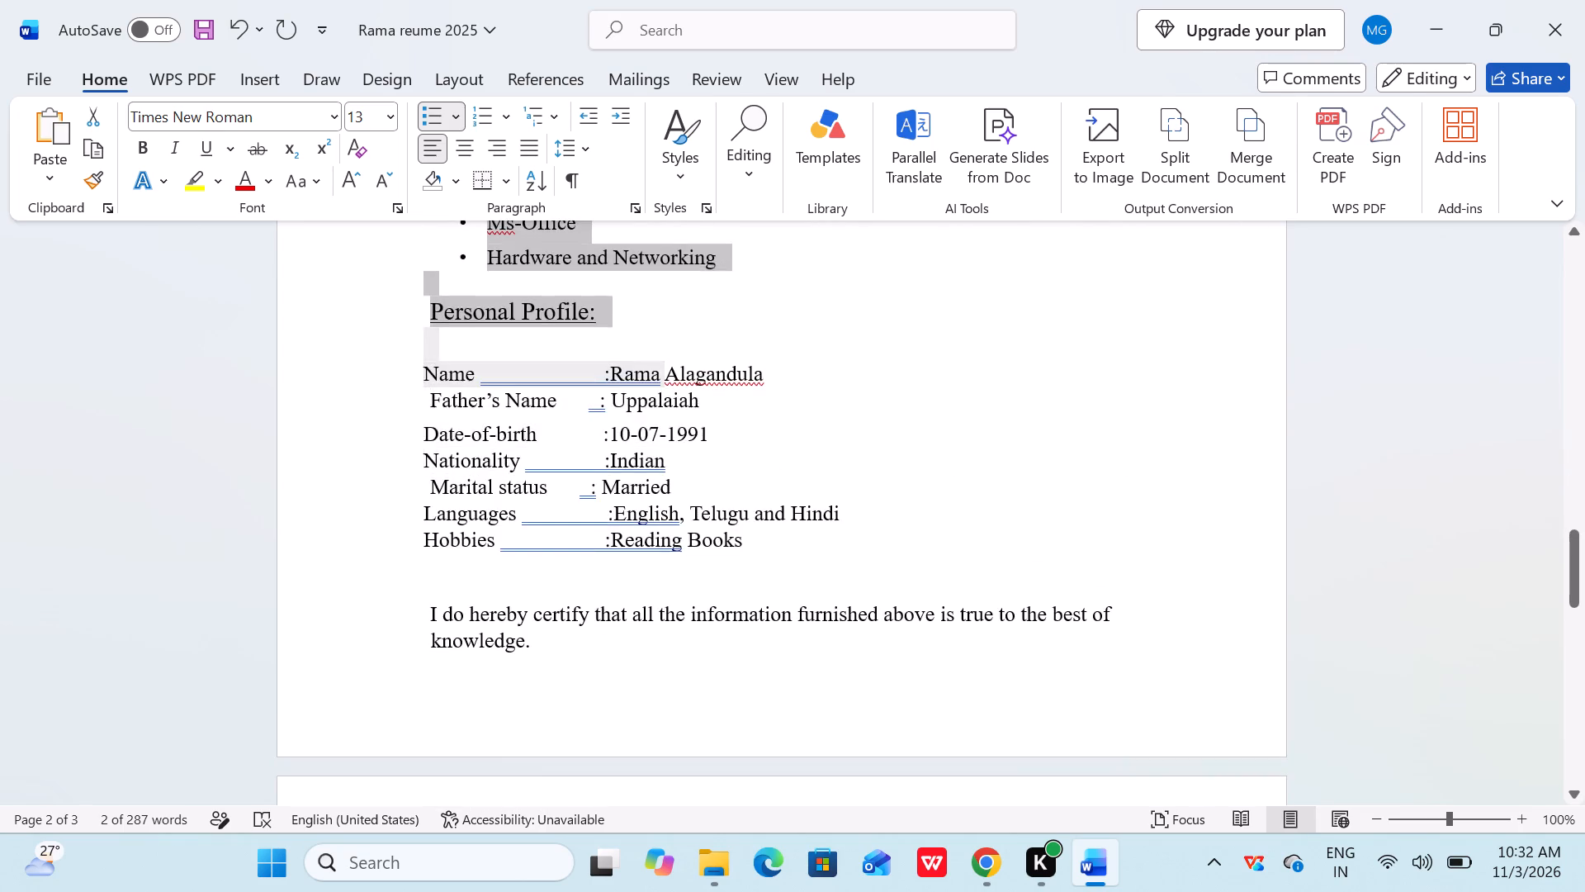
drag(626, 311, 645, 249)
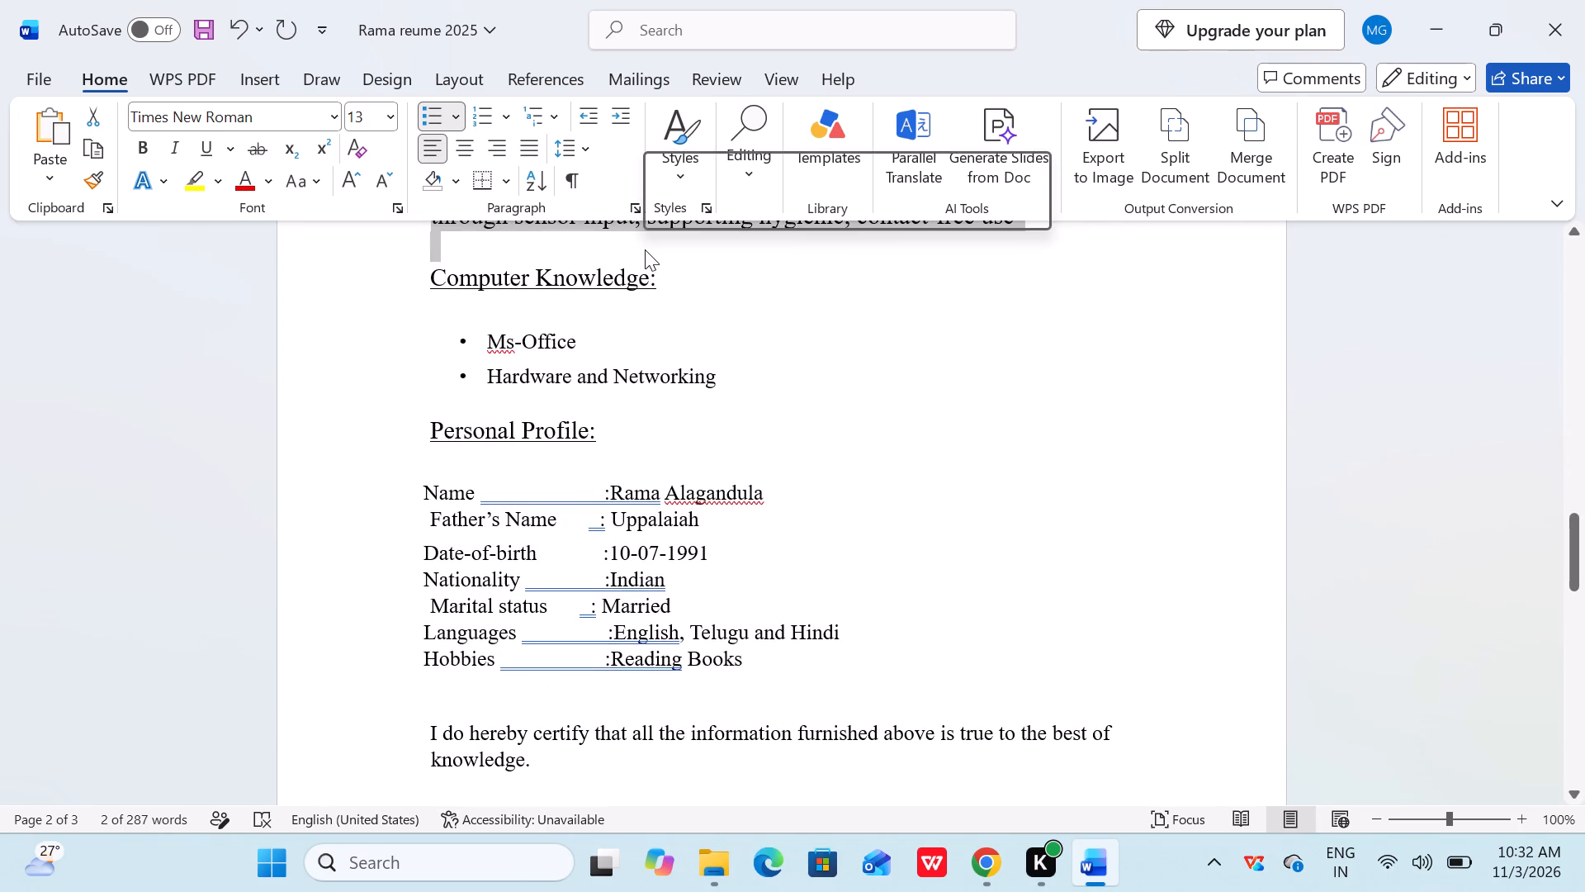
click(378, 130)
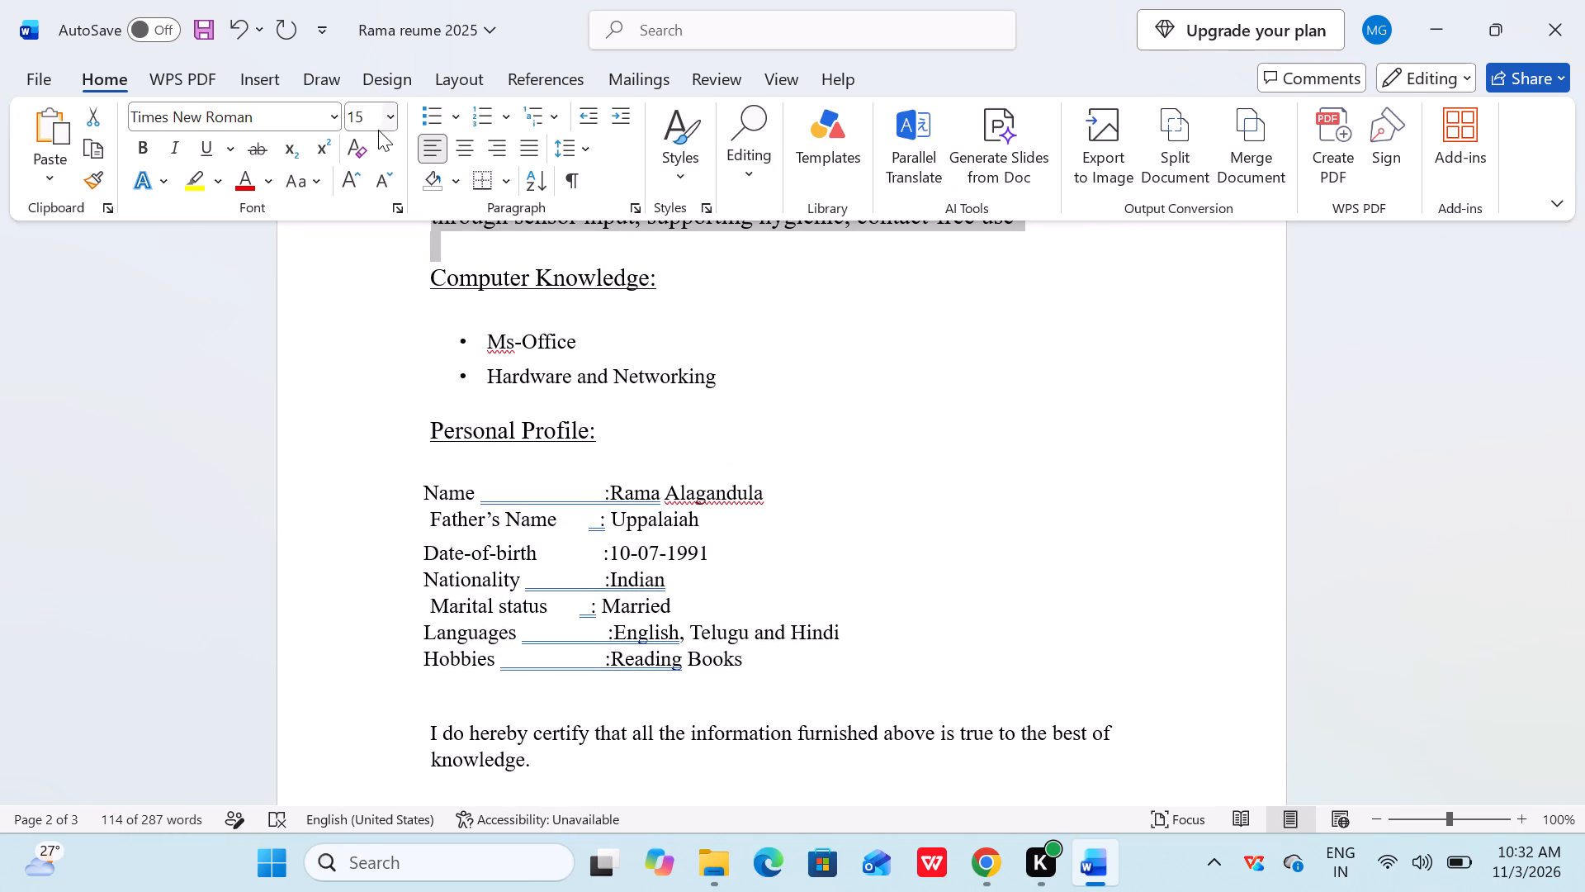
click(375, 121)
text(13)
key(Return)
scroll(375, 121, up, 2)
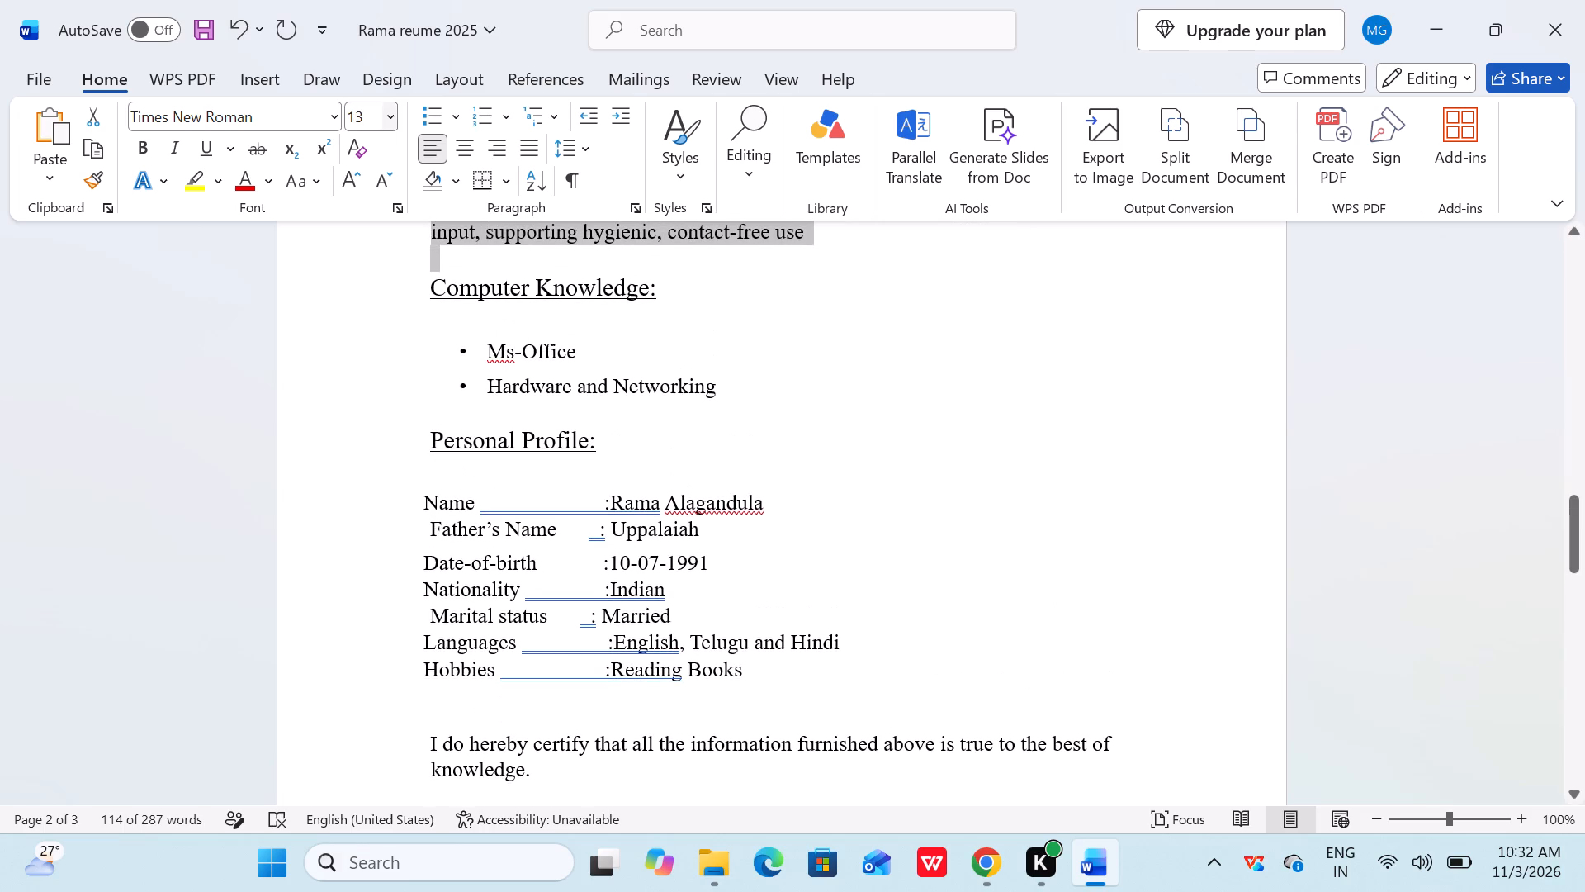
scroll(375, 121, up, 1)
click(717, 345)
Make the three project titles bold: Real-Time Vehicle Anti-Theft Detection and Protection System, Smart Home Automation System and Automated Hand Wash Dispenser.
scroll(717, 345, up, 2)
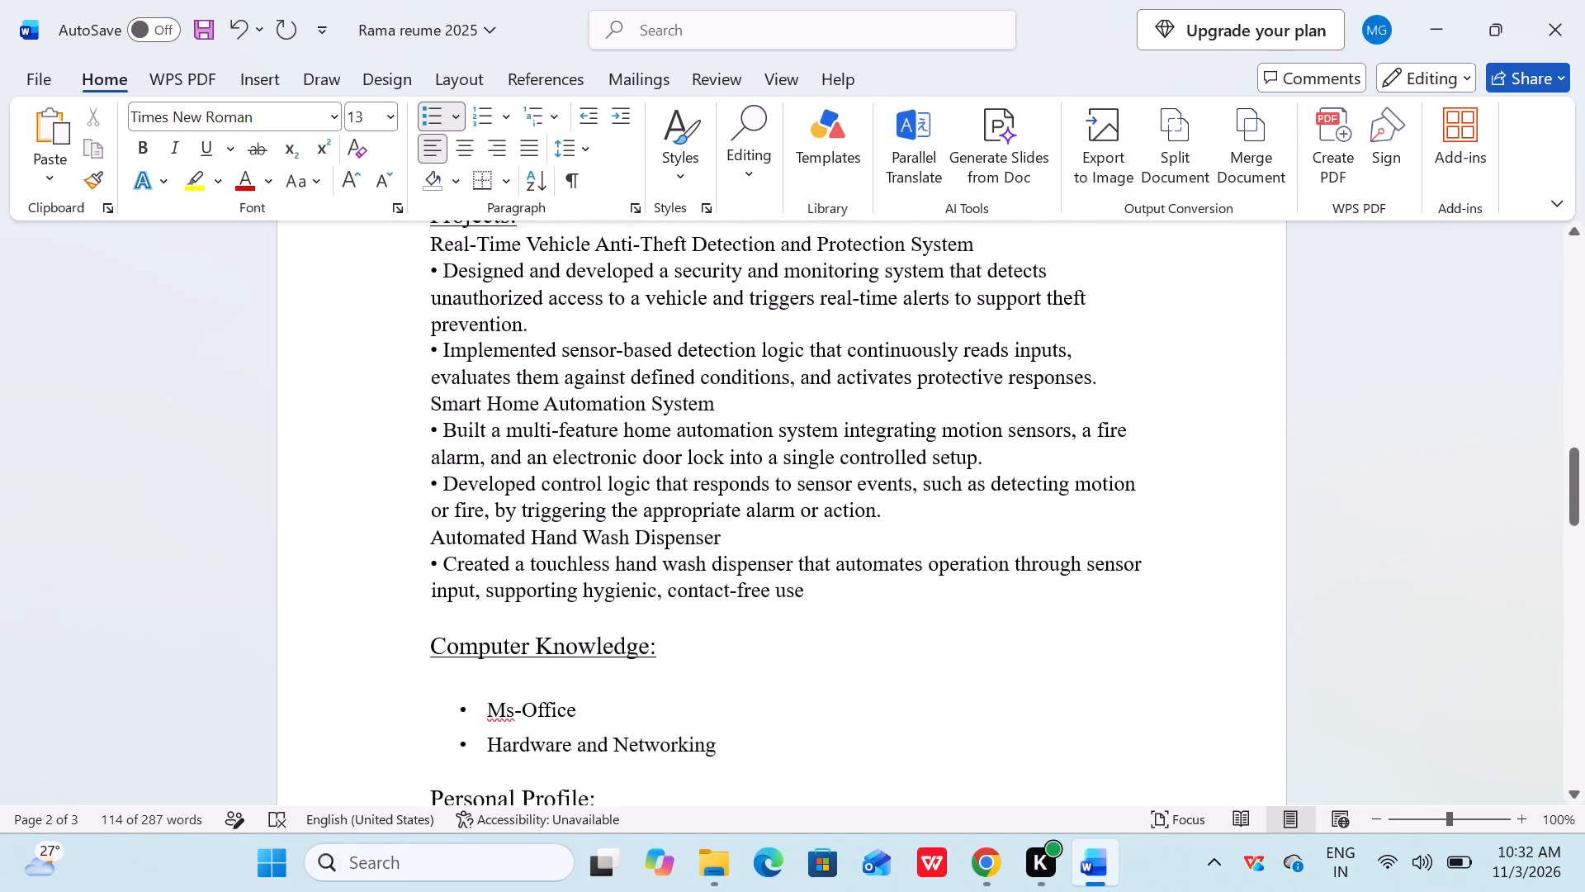
scroll(717, 345, up, 1)
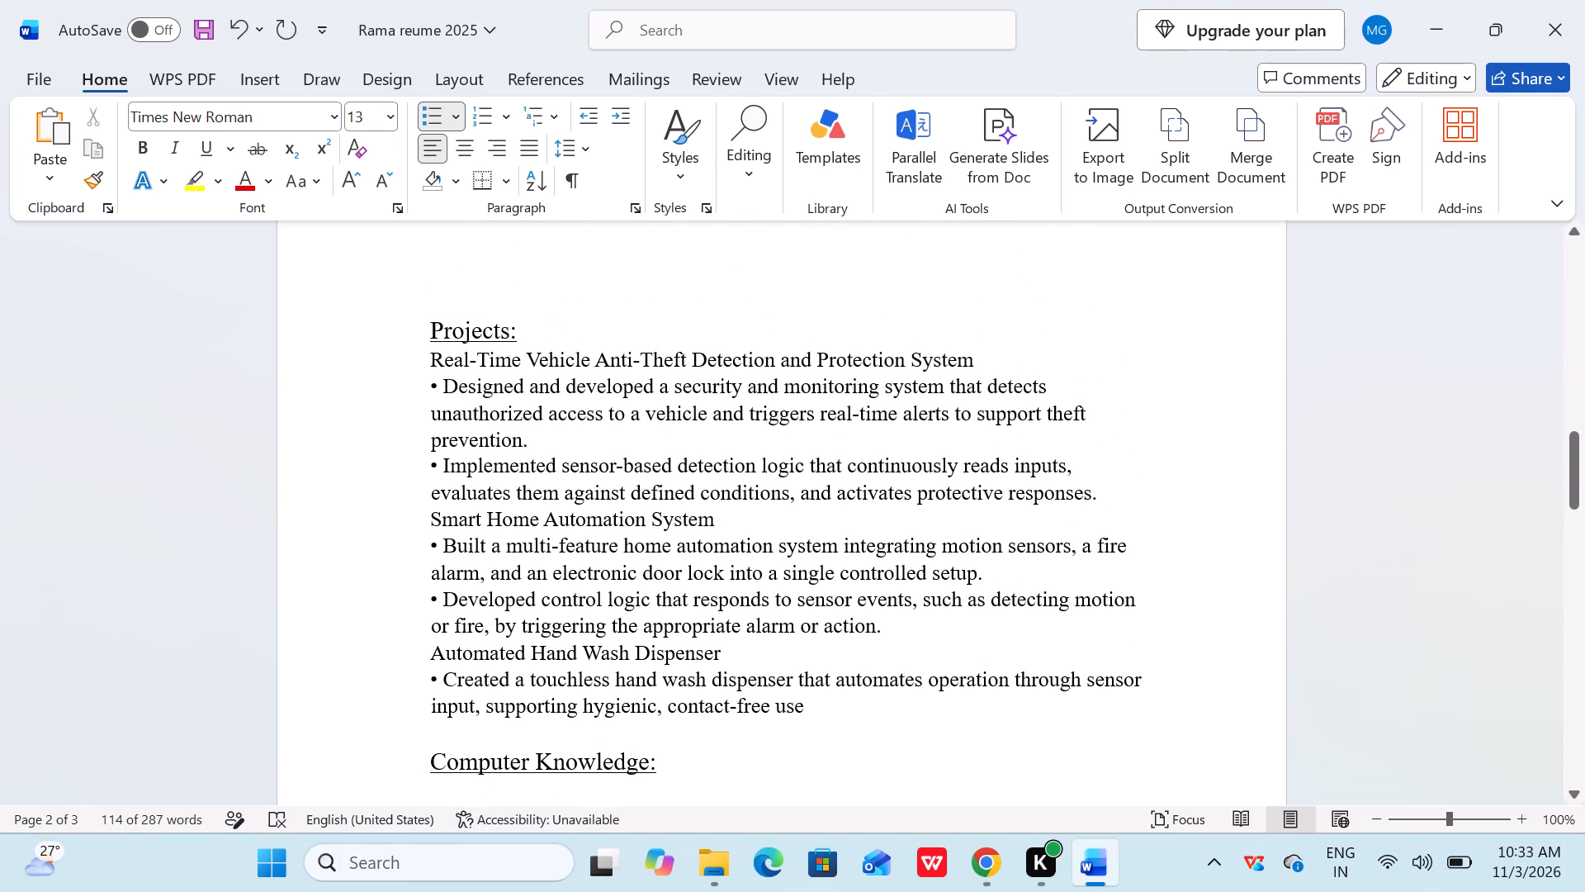
drag(433, 360, 798, 369)
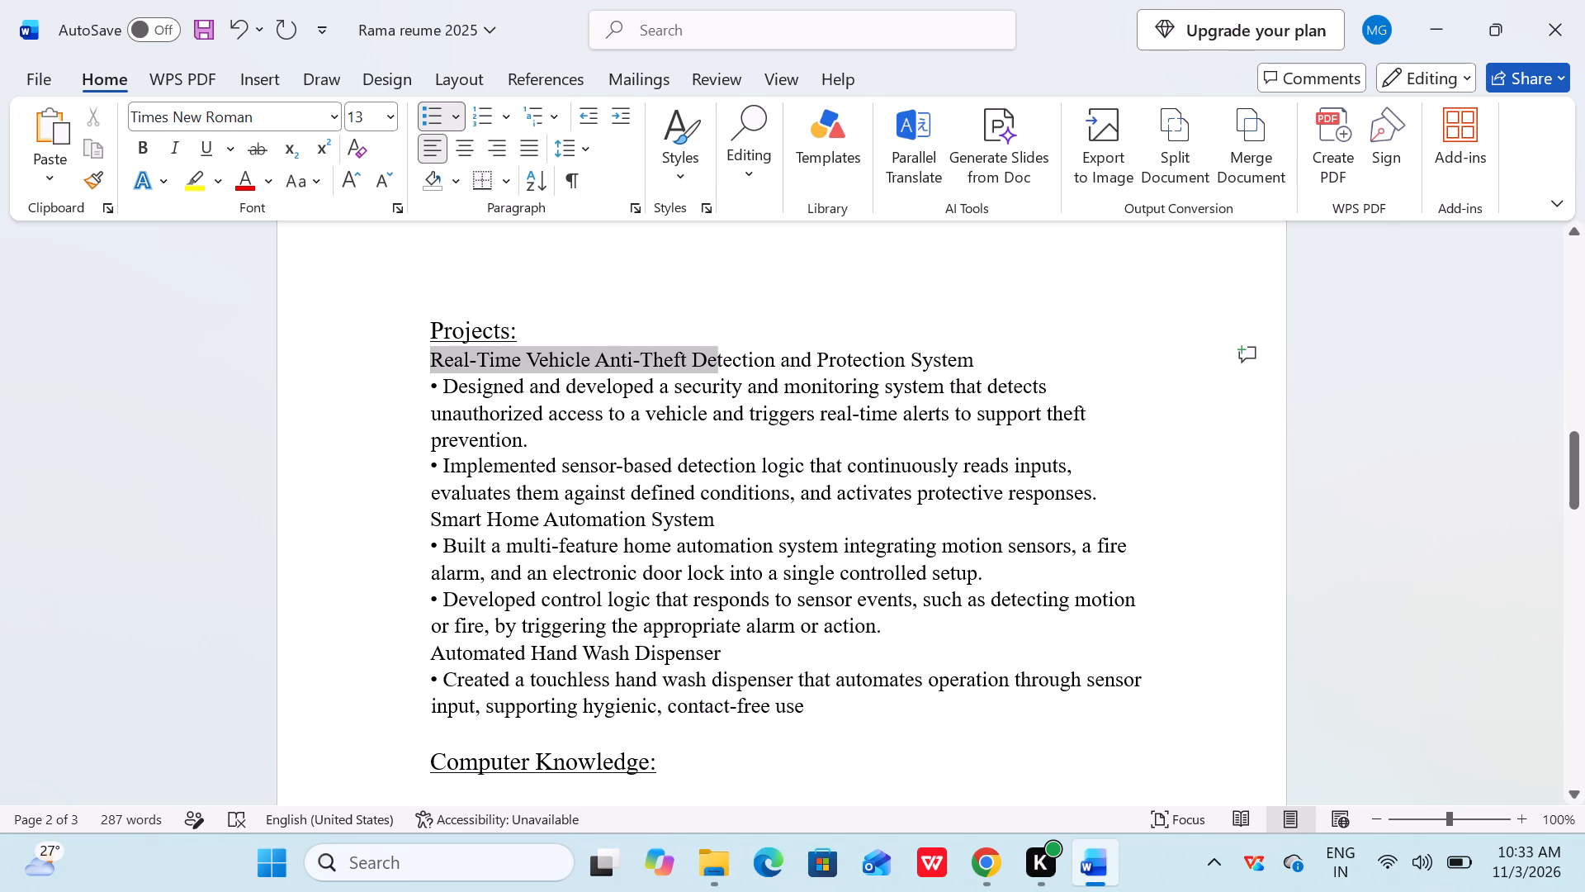
drag(798, 369, 967, 363)
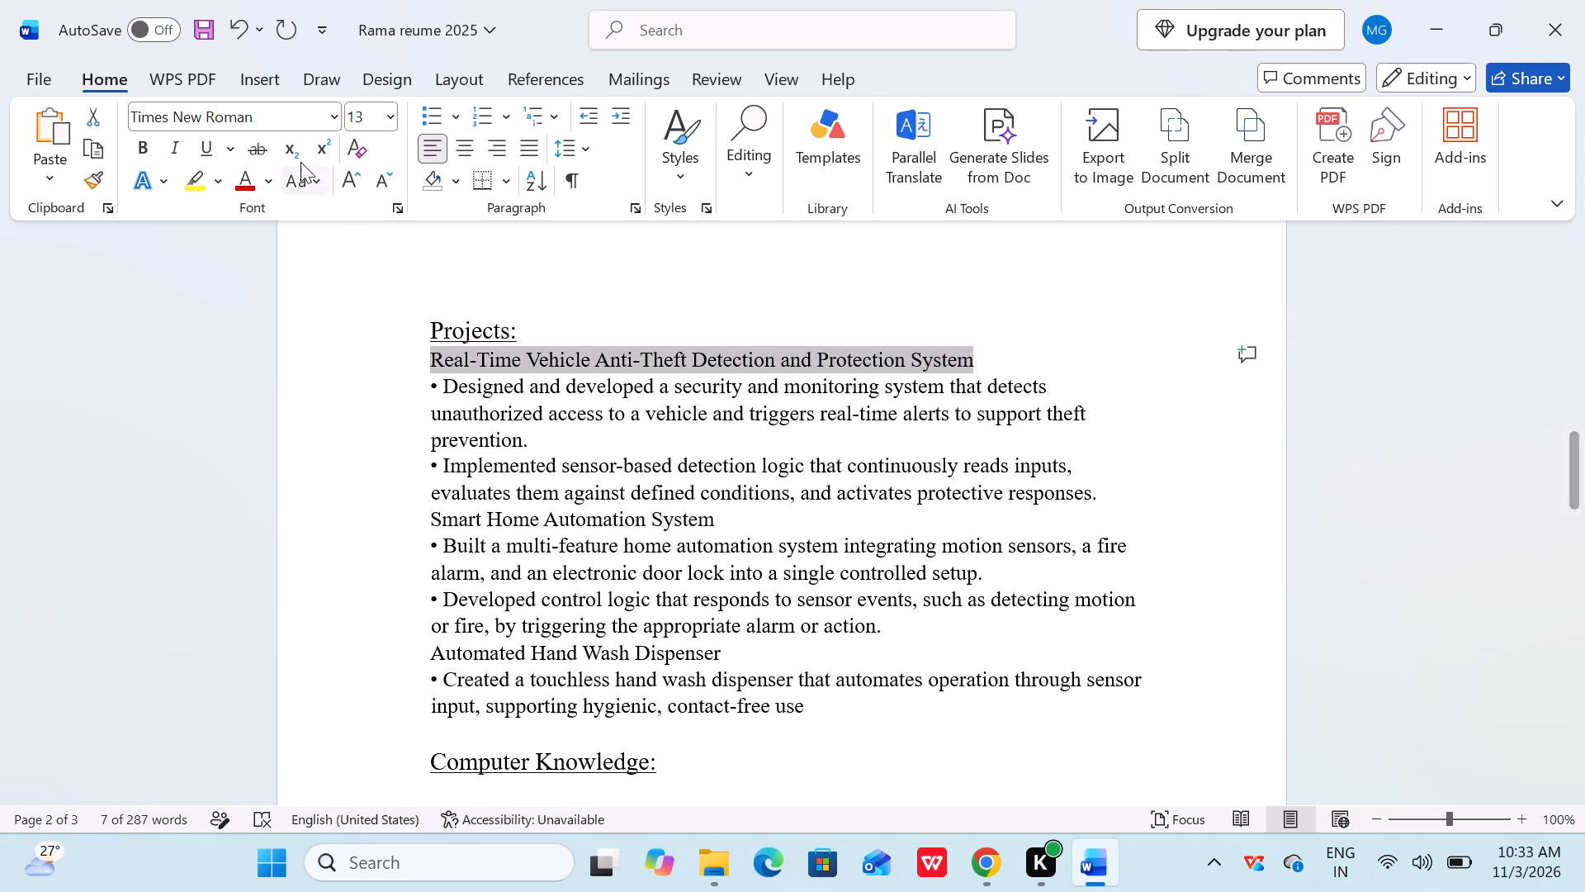
click(139, 150)
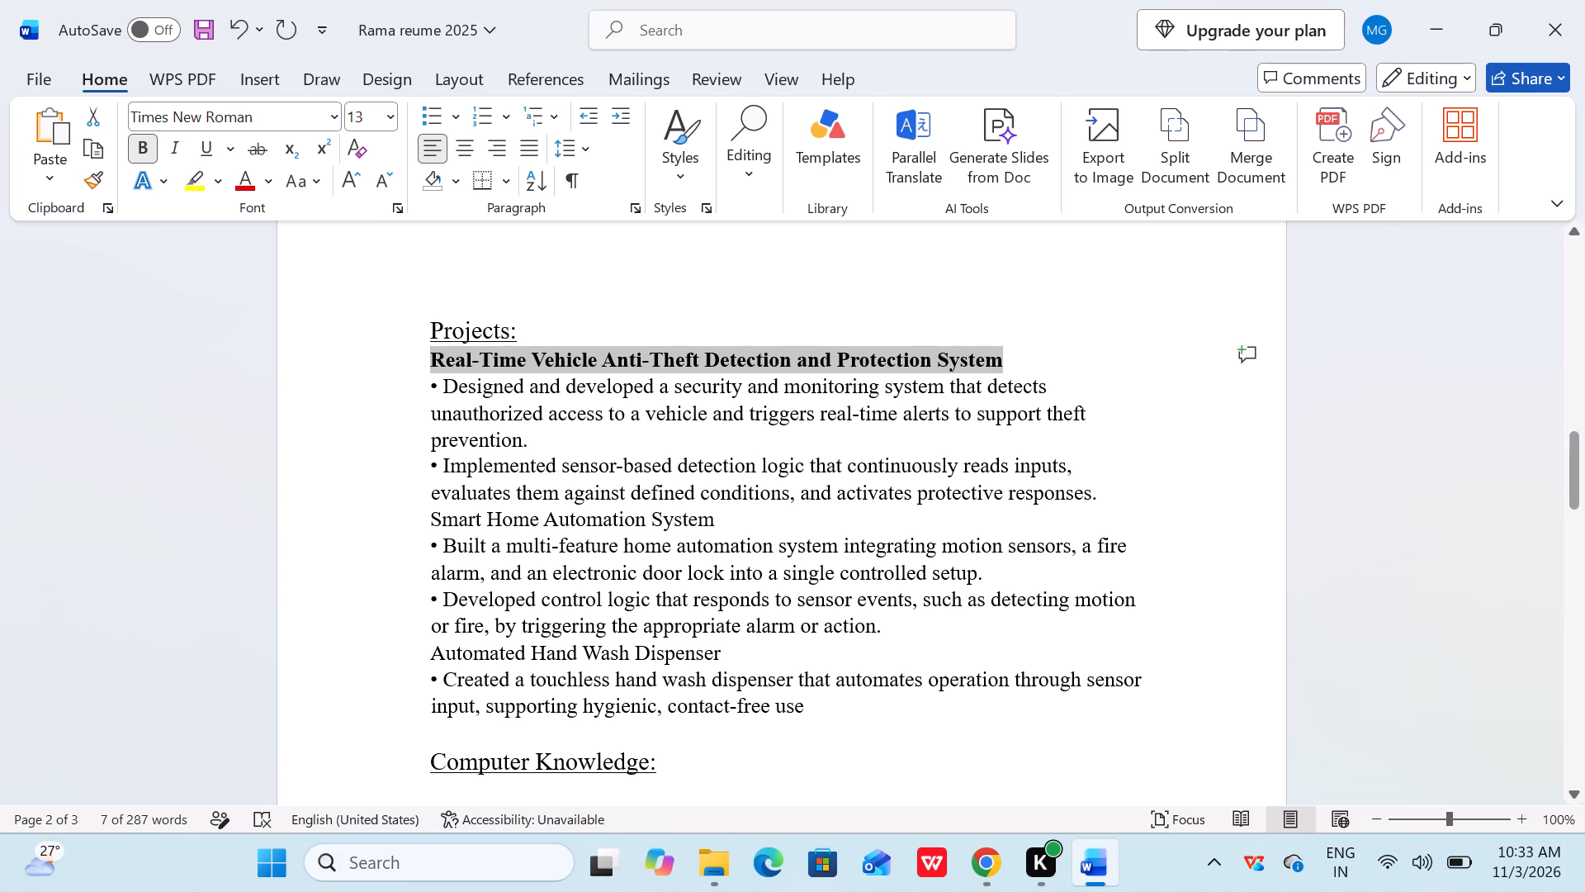
drag(427, 521, 719, 514)
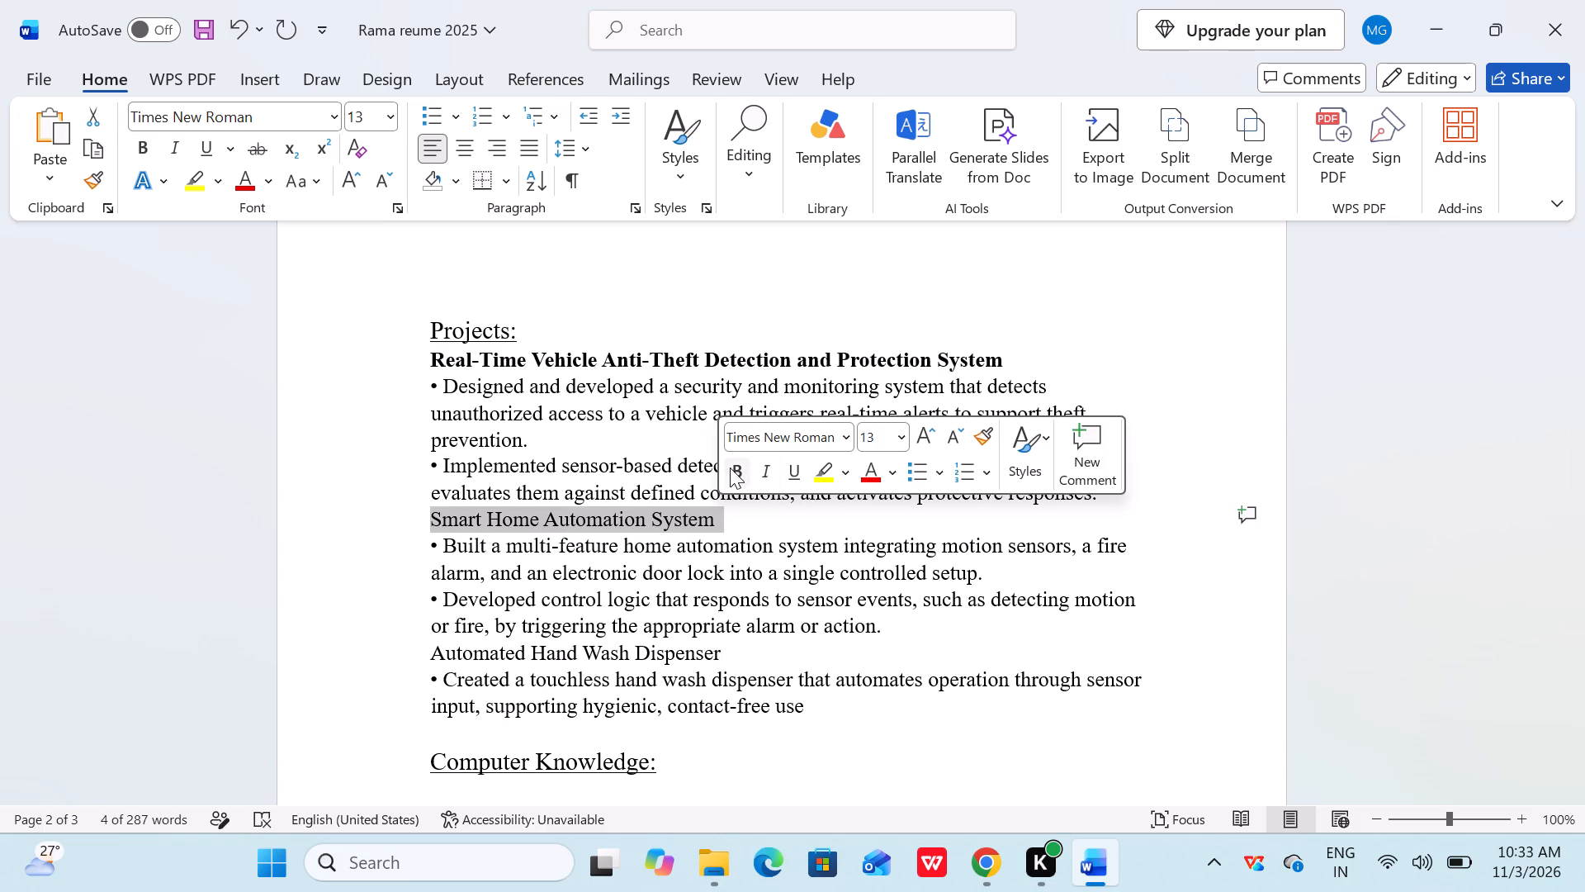
click(730, 467)
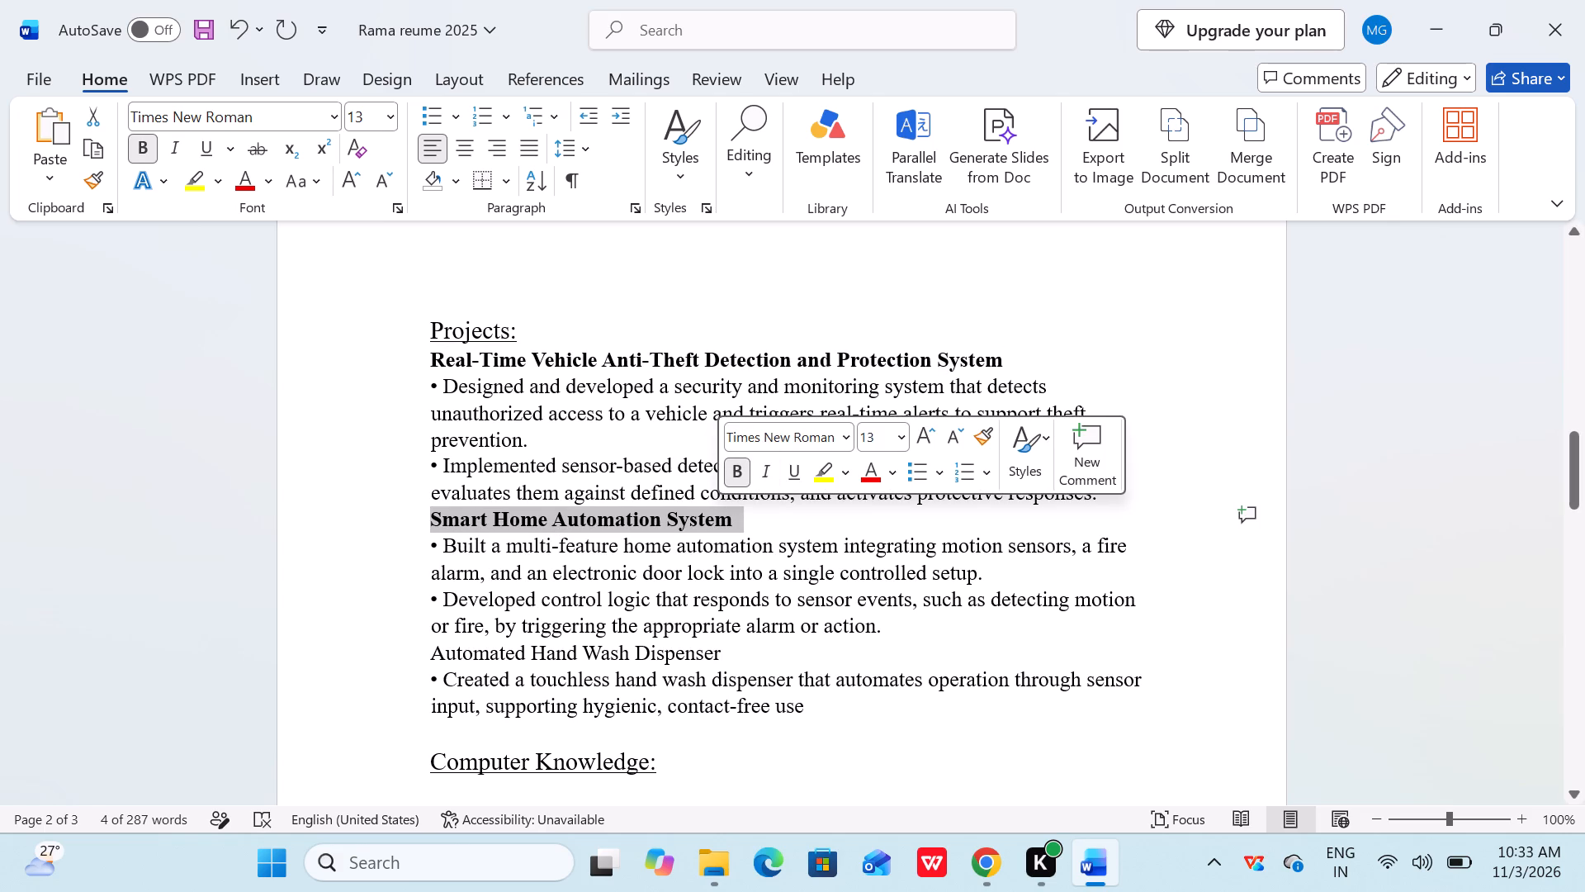
drag(430, 653, 731, 656)
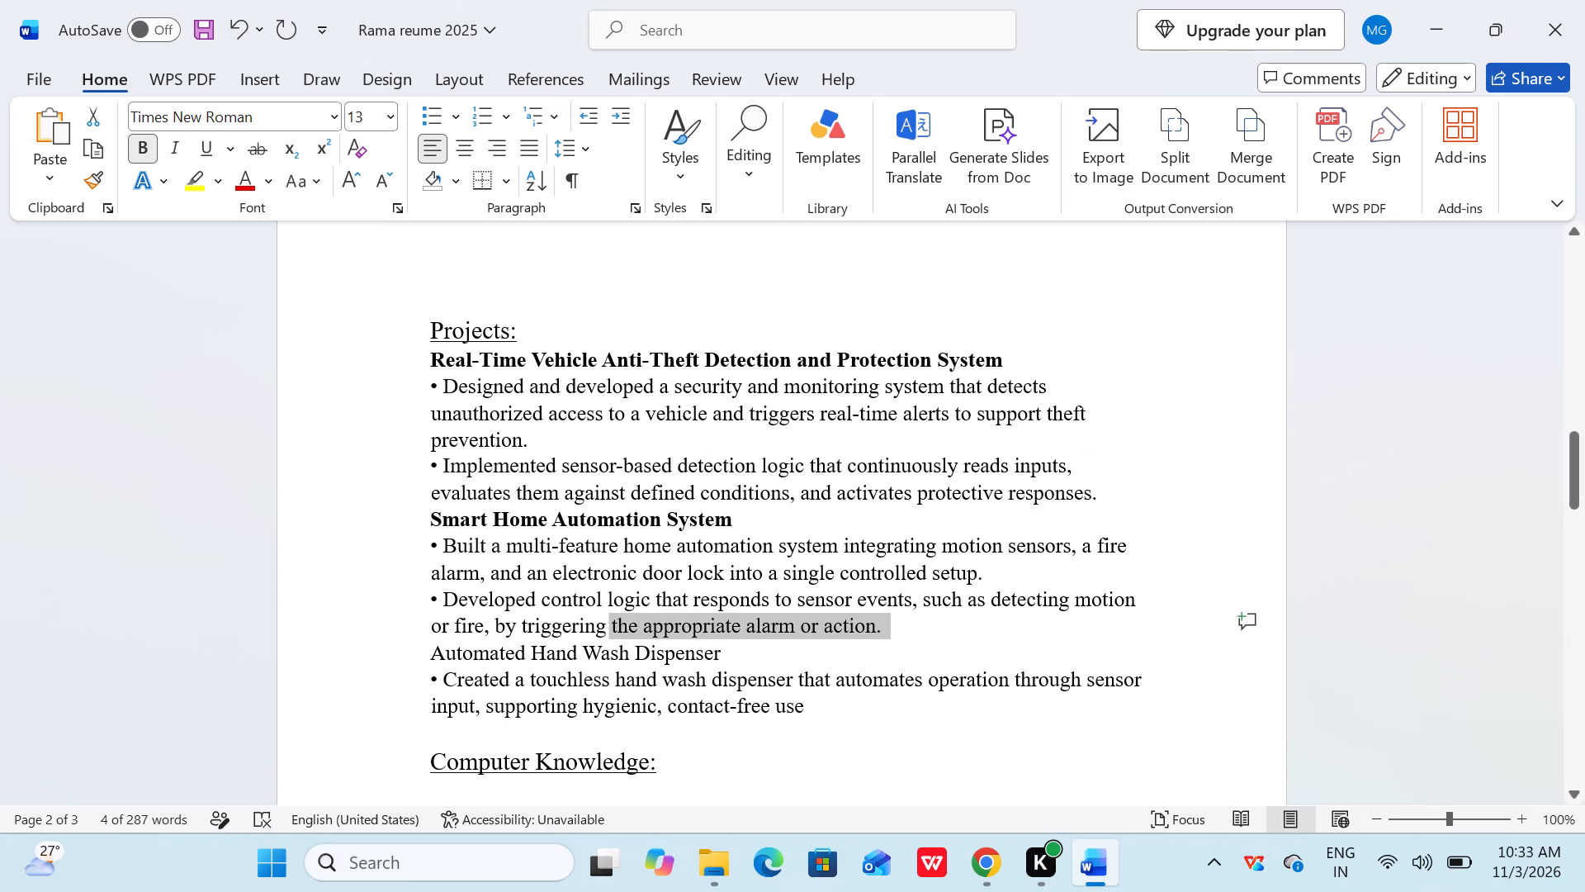
drag(731, 656, 730, 656)
click(744, 620)
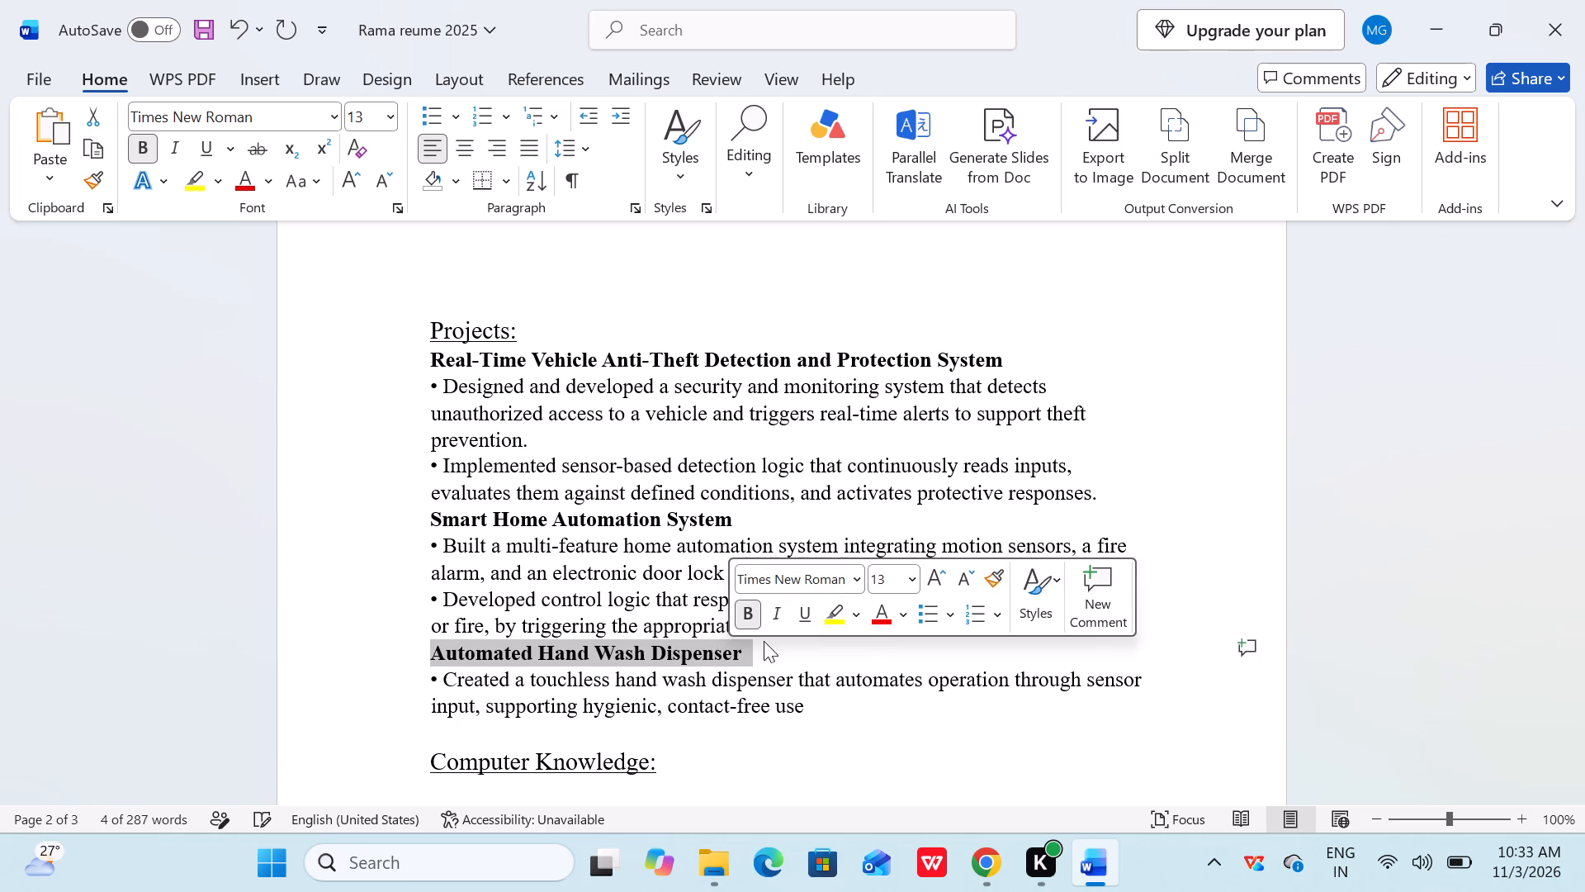
click(792, 662)
Delete the Automated Hand Wash Dispenser title and its bullet from the end of the Projects section.
scroll(854, 565, down, 3)
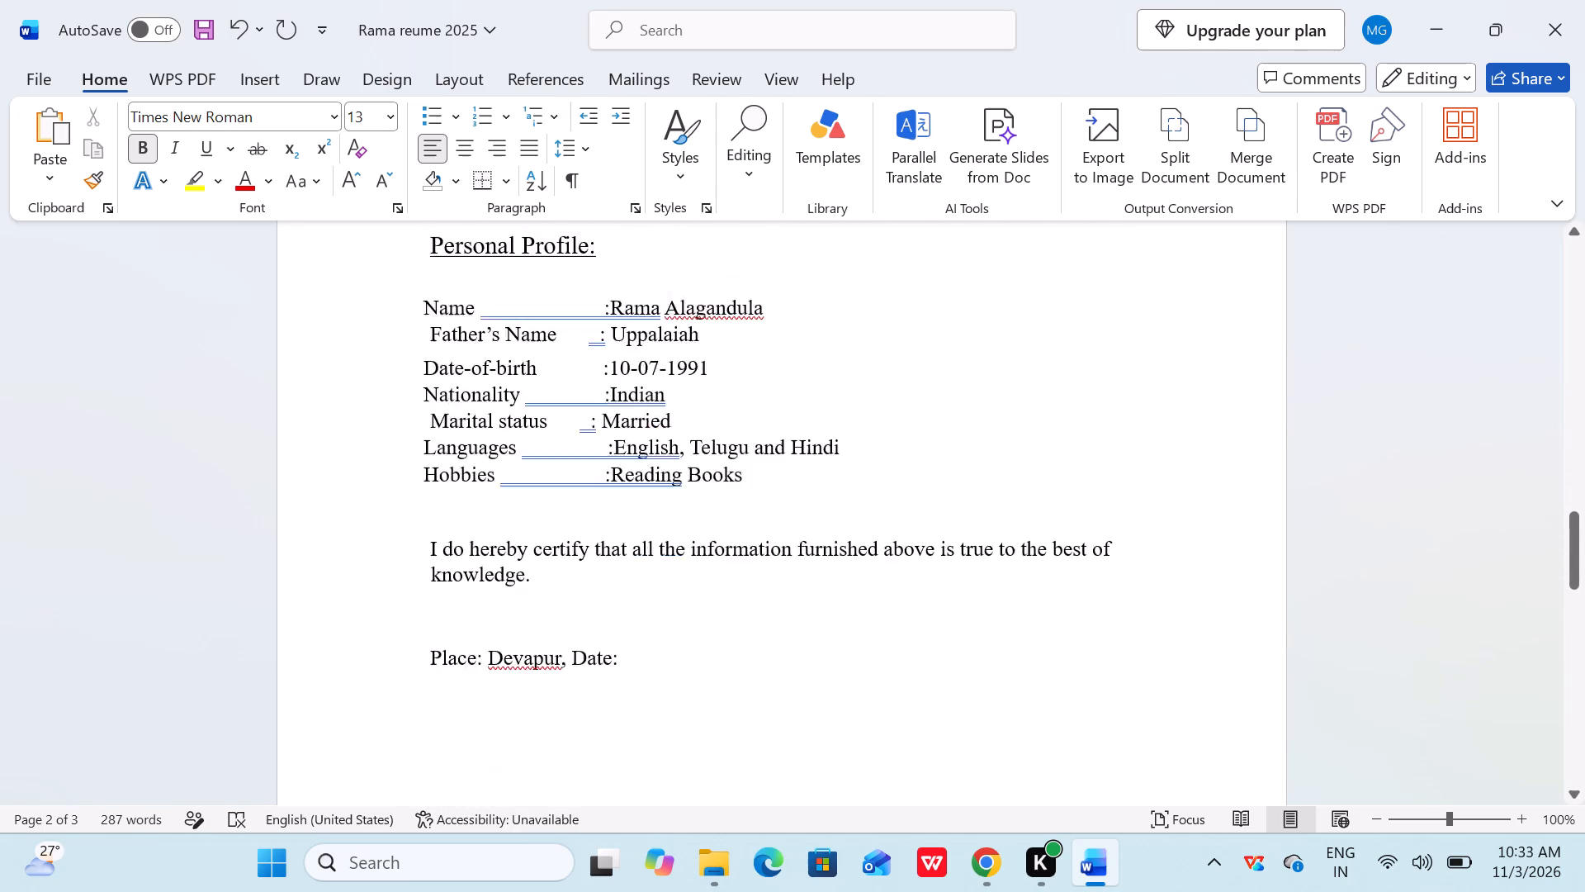
scroll(854, 565, up, 1)
scroll(854, 565, down, 1)
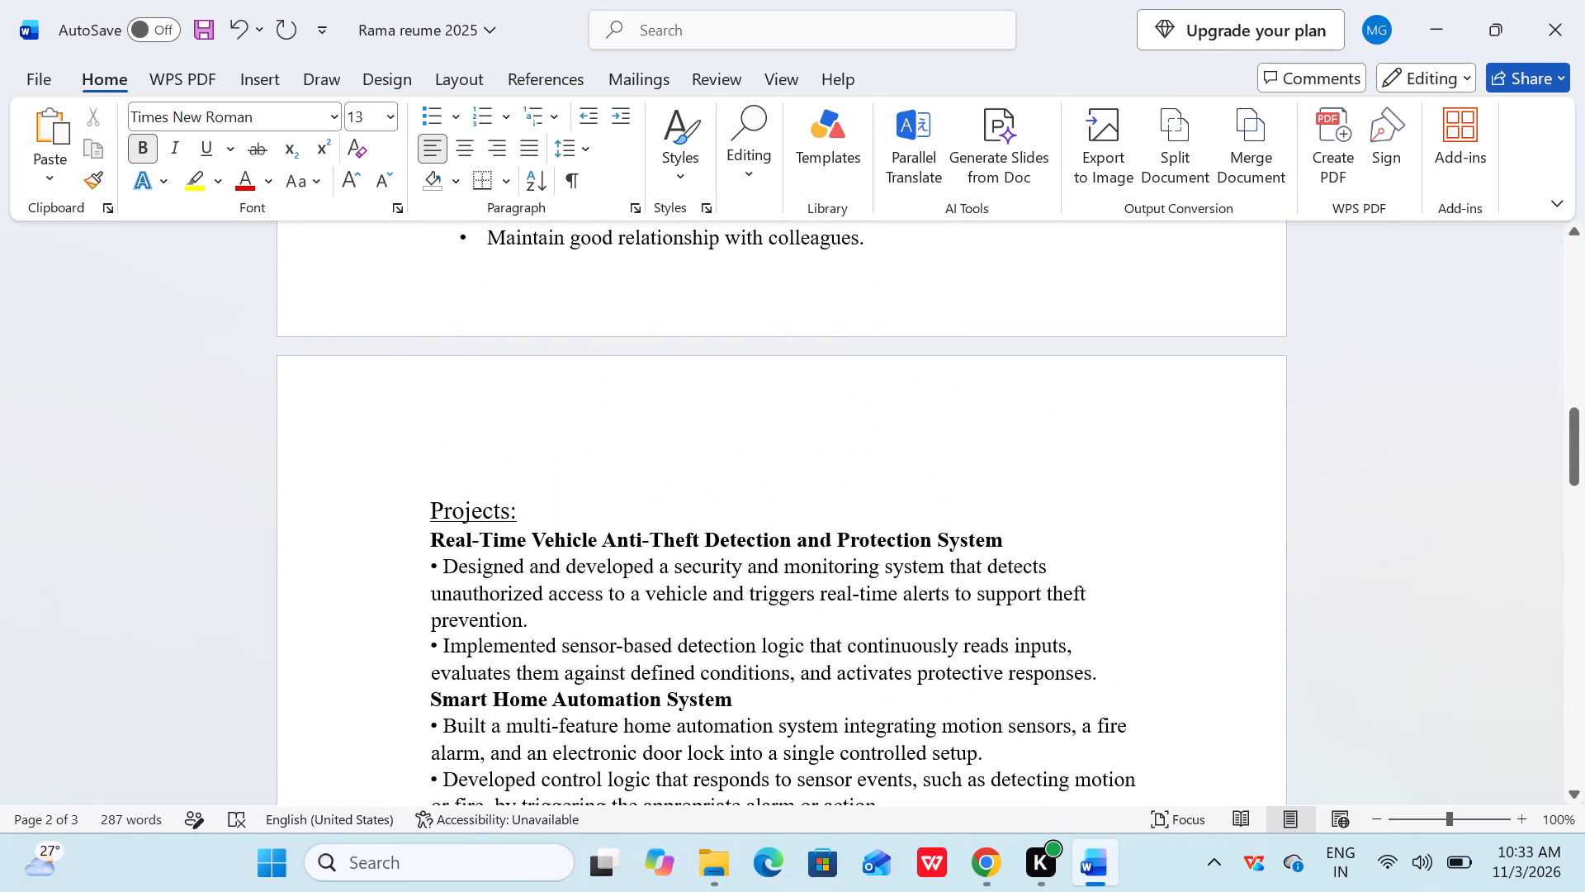
scroll(854, 565, down, 1)
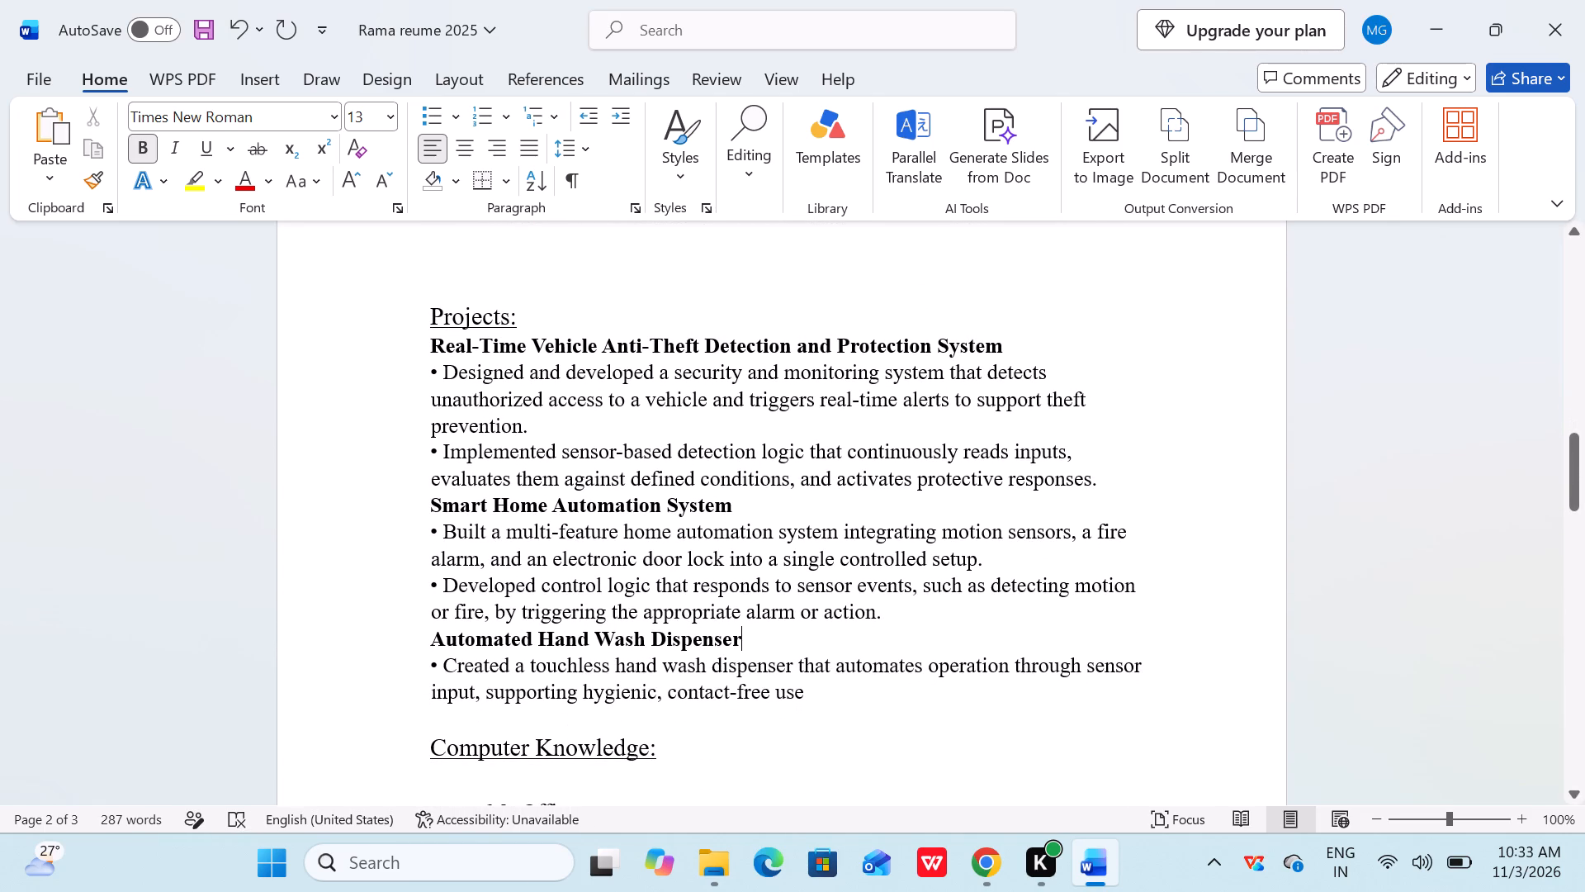
drag(828, 696, 465, 650)
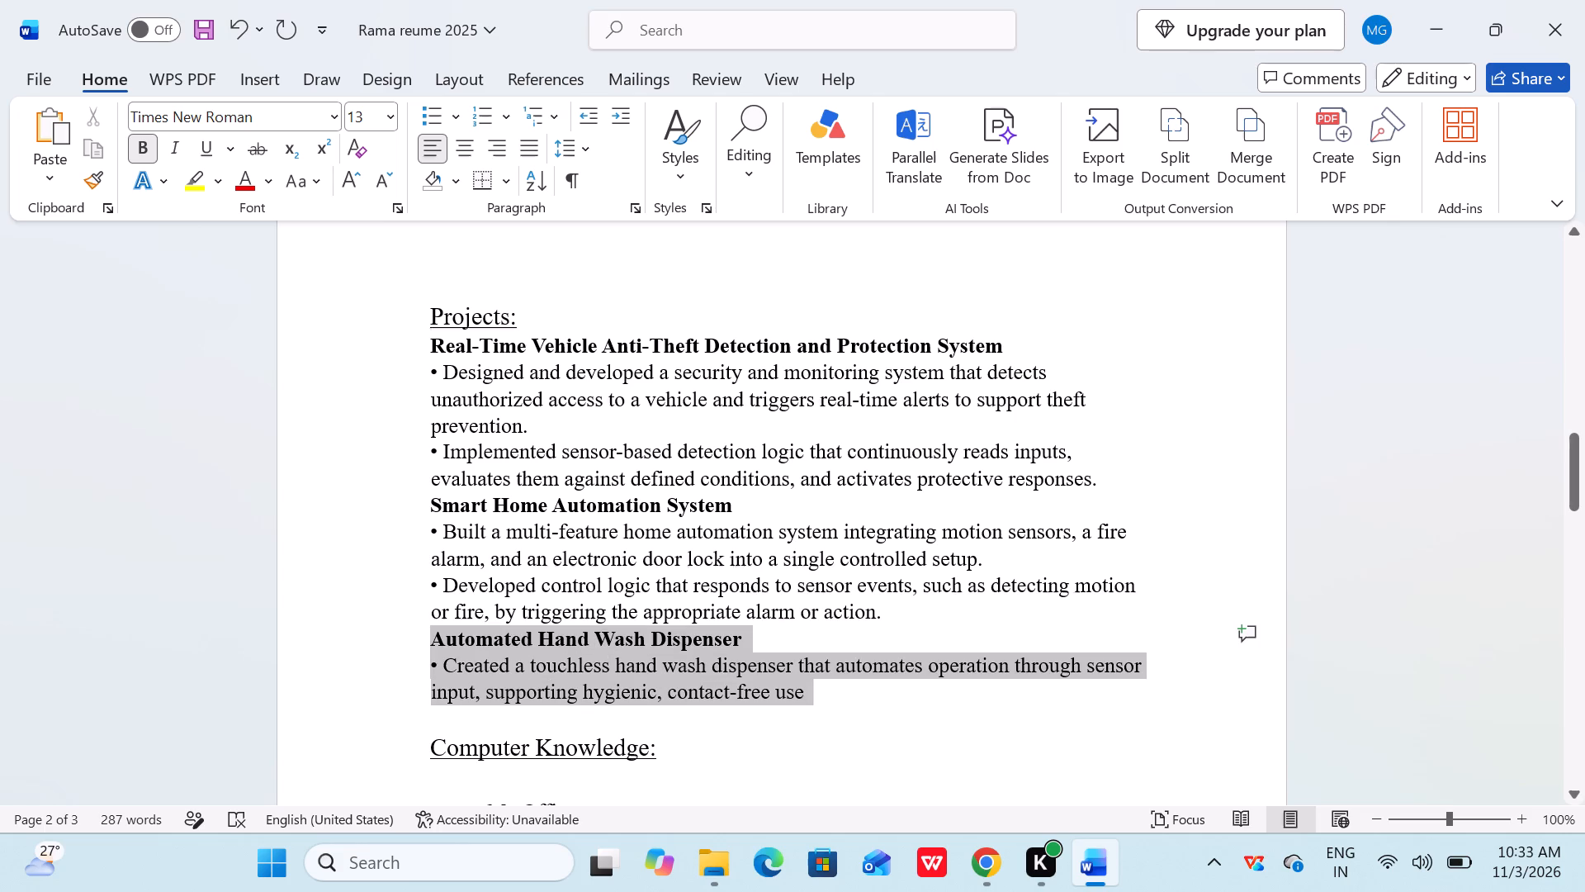
drag(465, 650, 460, 649)
key(BackSpace)
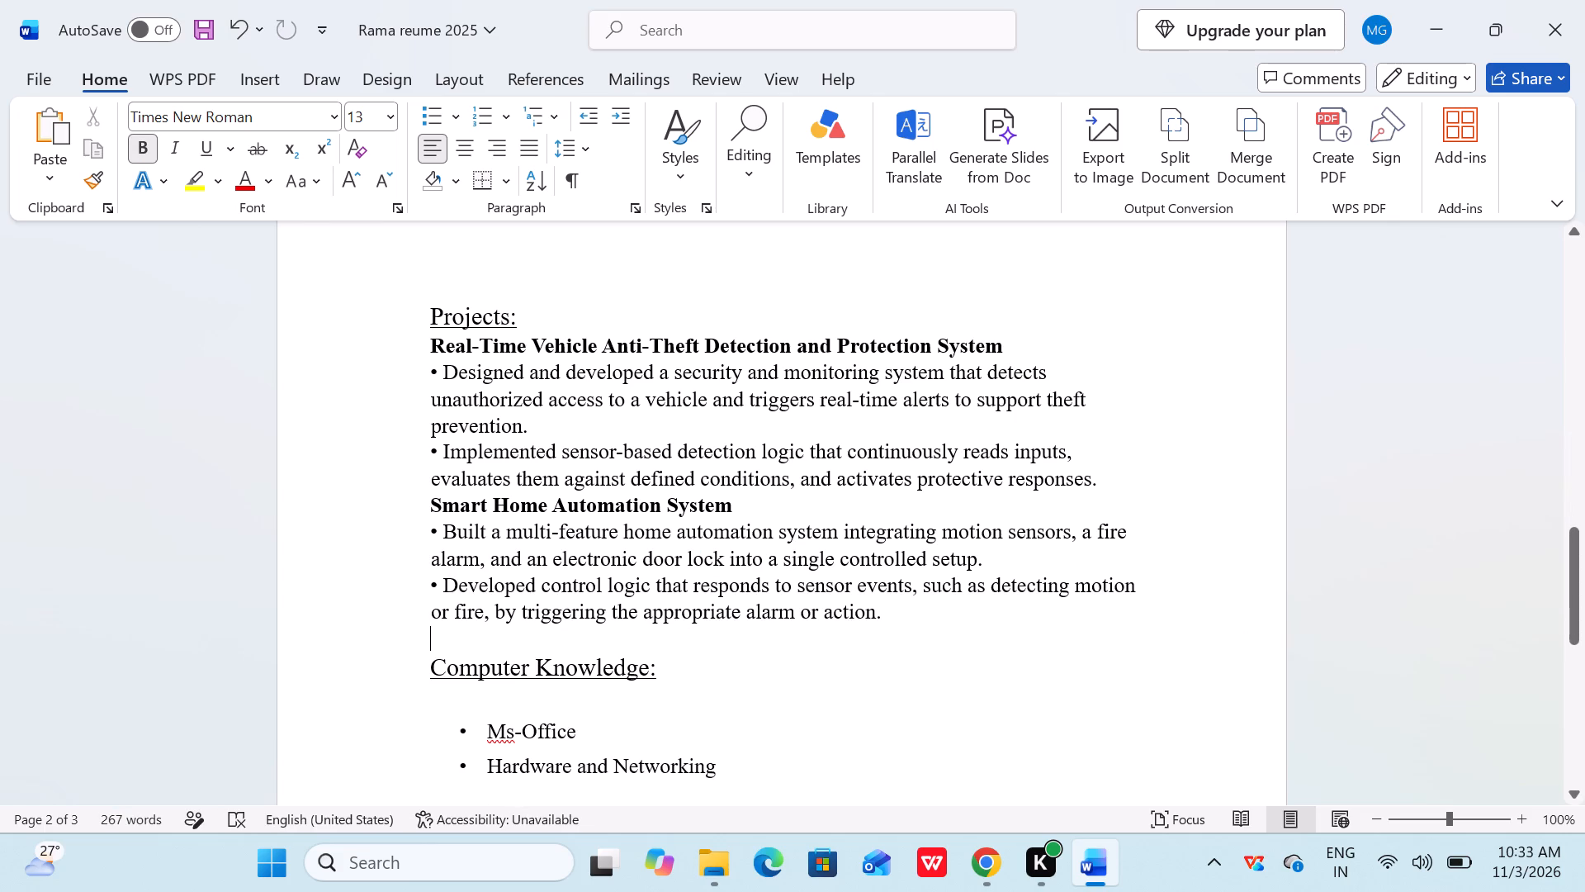
Add a wide run of spaces and a tab after Ms-Office in the Computer Knowledge list.
scroll(707, 648, down, 1)
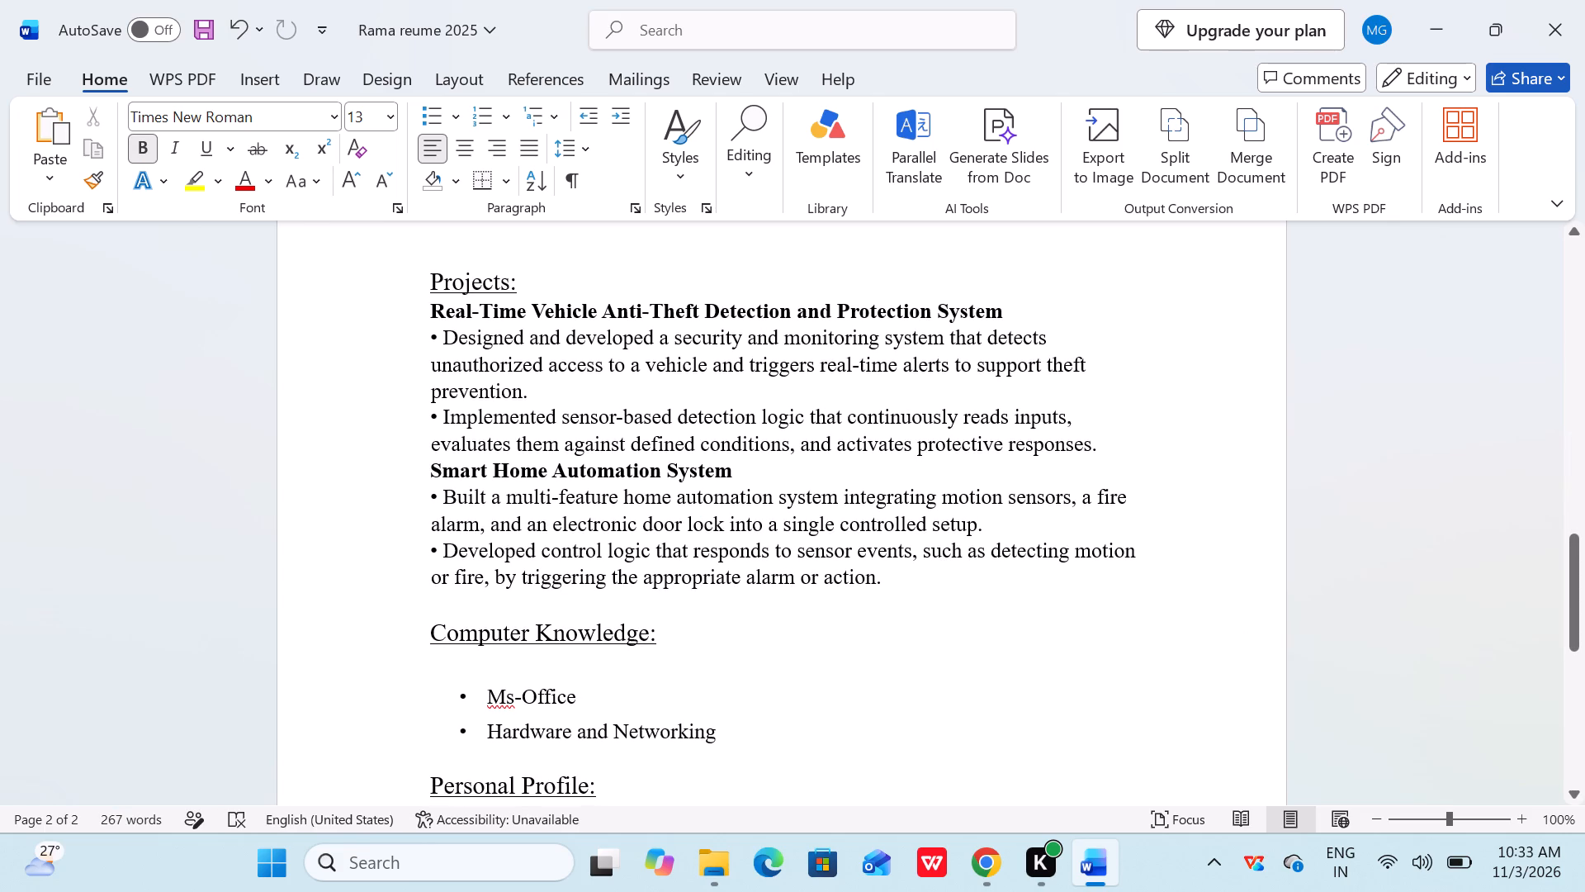
scroll(707, 648, down, 2)
scroll(707, 648, up, 1)
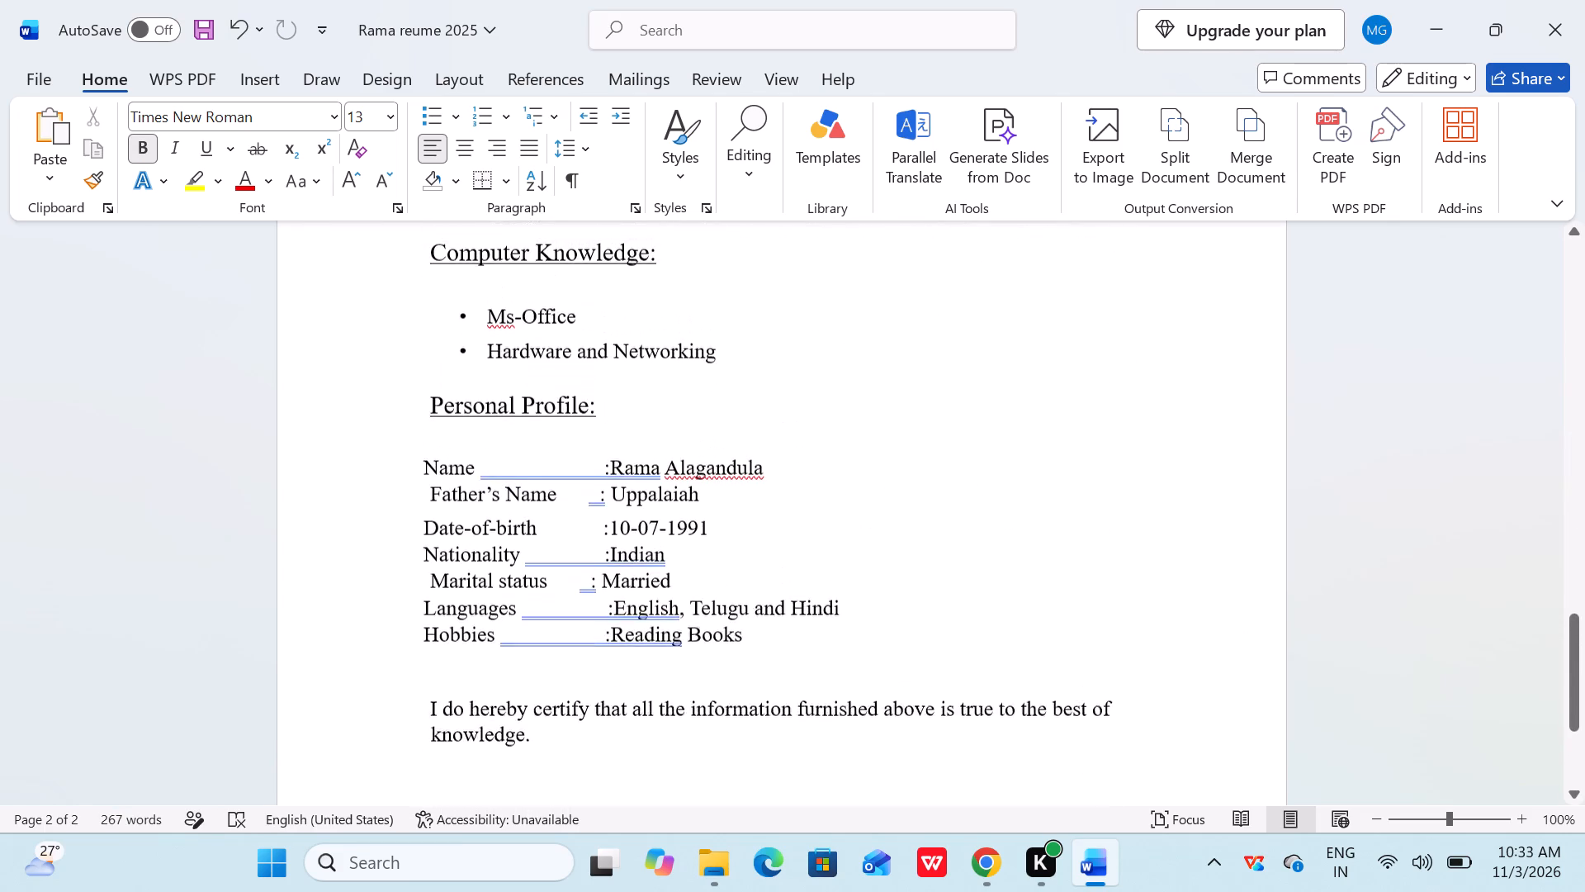
scroll(707, 648, up, 1)
scroll(707, 648, down, 2)
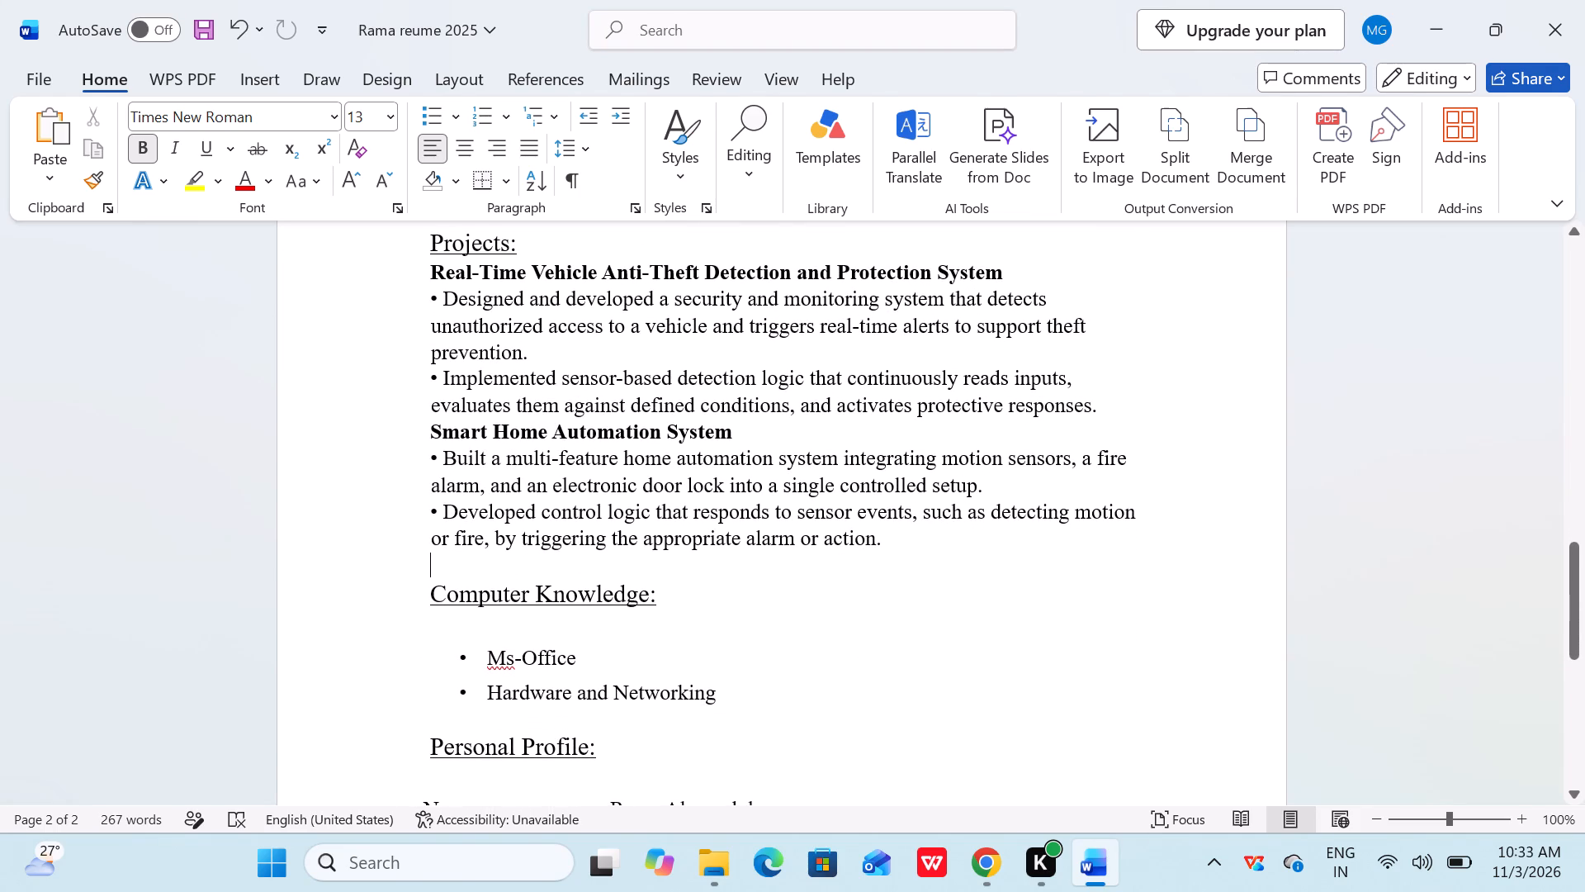
click(575, 649)
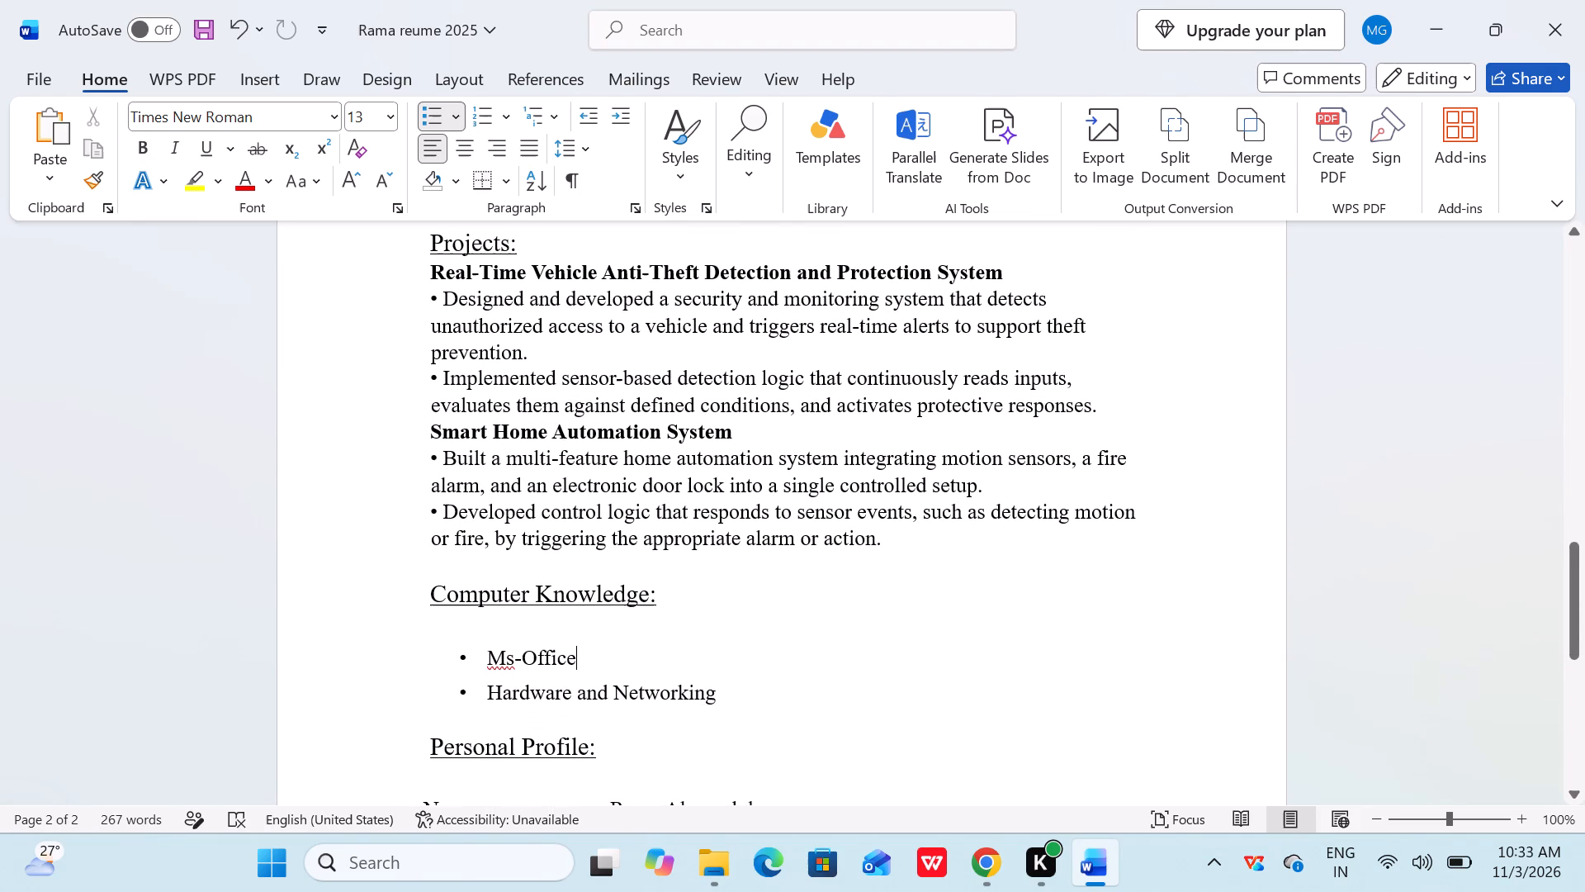
click(730, 696)
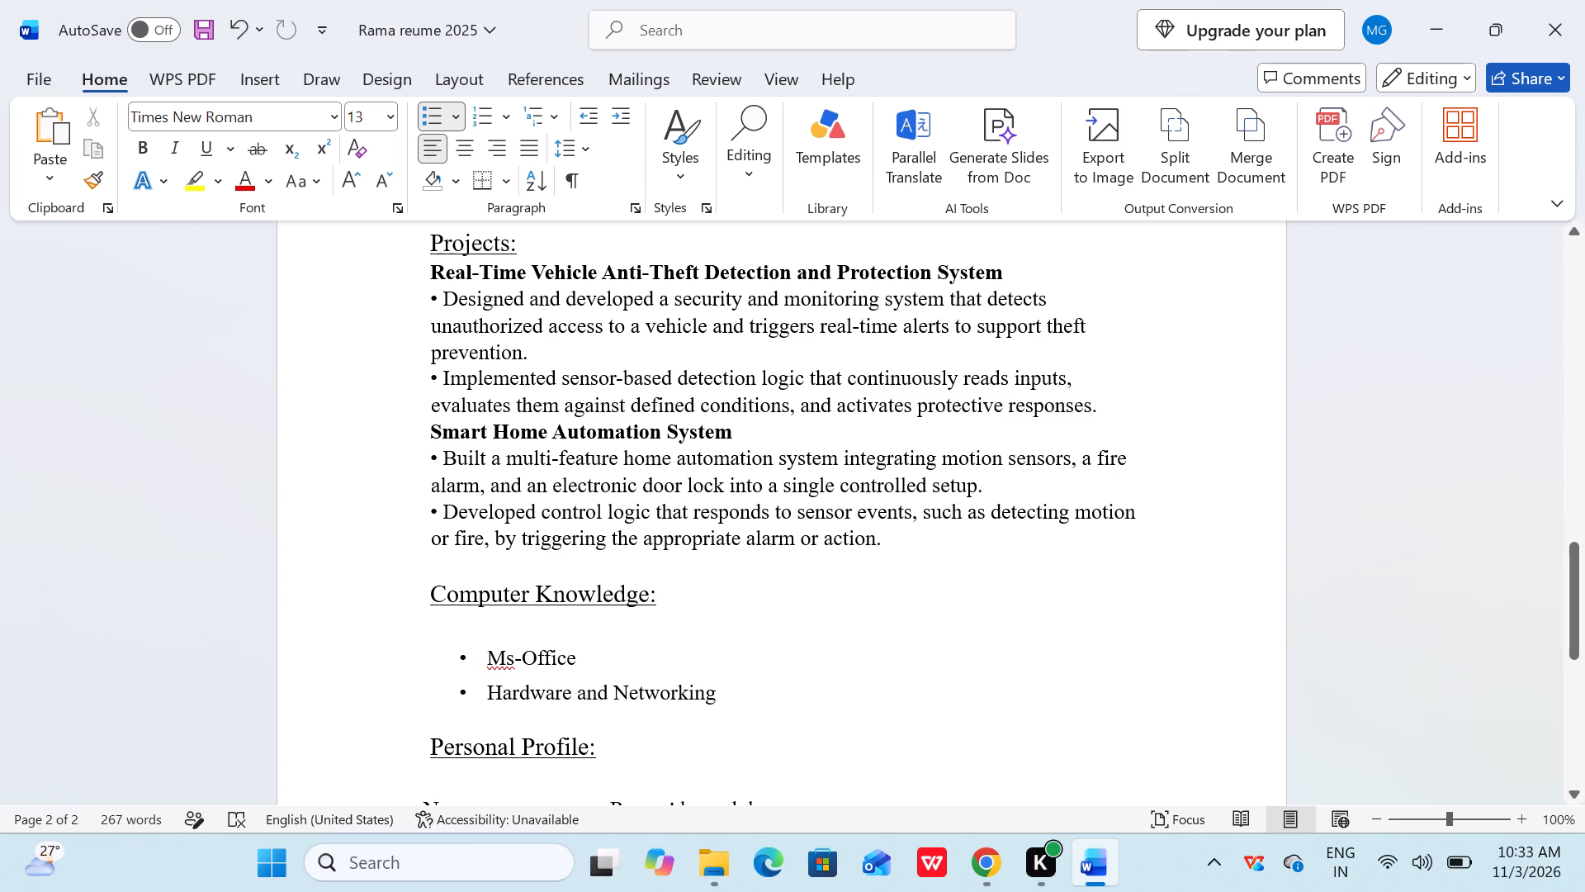
click(595, 660)
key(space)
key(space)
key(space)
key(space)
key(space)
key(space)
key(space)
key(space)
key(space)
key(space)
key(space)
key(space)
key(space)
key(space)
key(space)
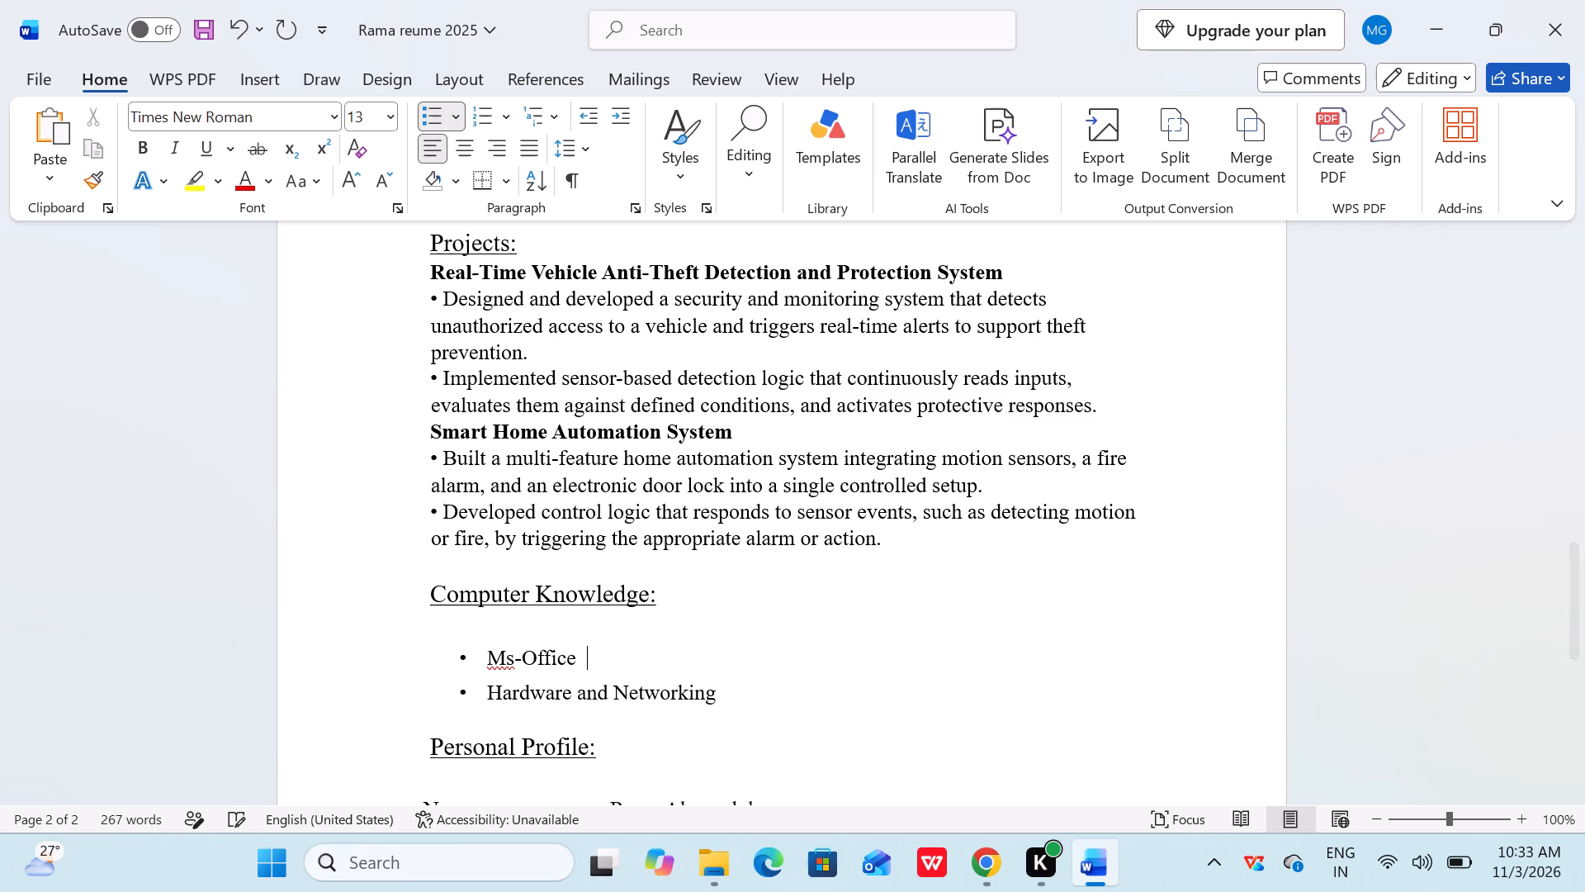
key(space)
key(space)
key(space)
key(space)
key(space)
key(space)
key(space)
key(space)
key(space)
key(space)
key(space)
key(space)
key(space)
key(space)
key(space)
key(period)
key(BackSpace)
key(shift+greater)
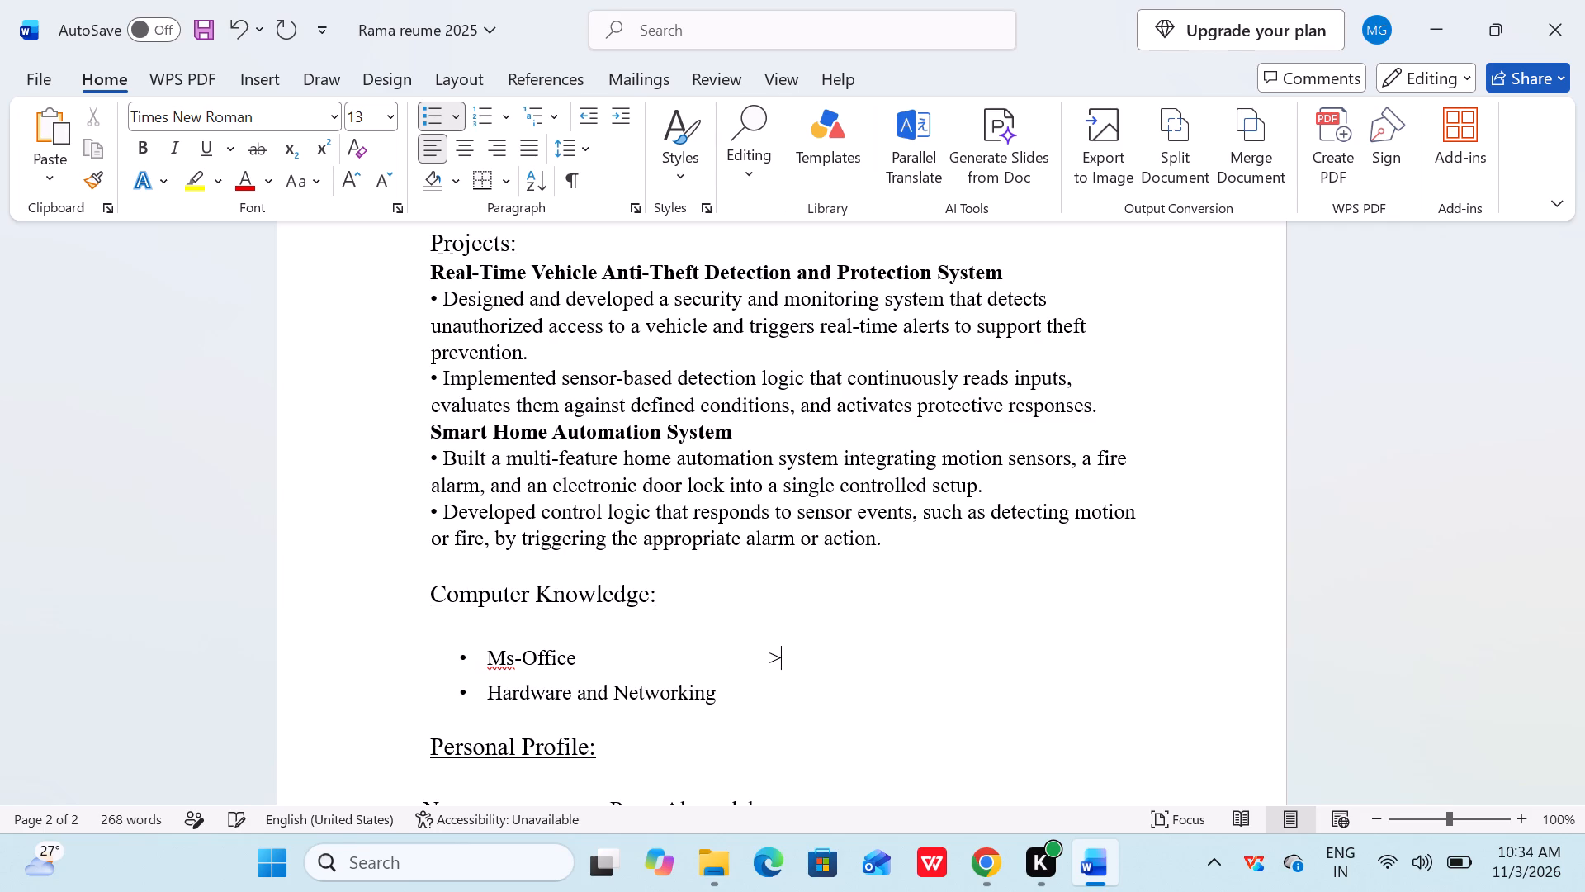
key(BackSpace)
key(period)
key(BackSpace)
key(Tab)
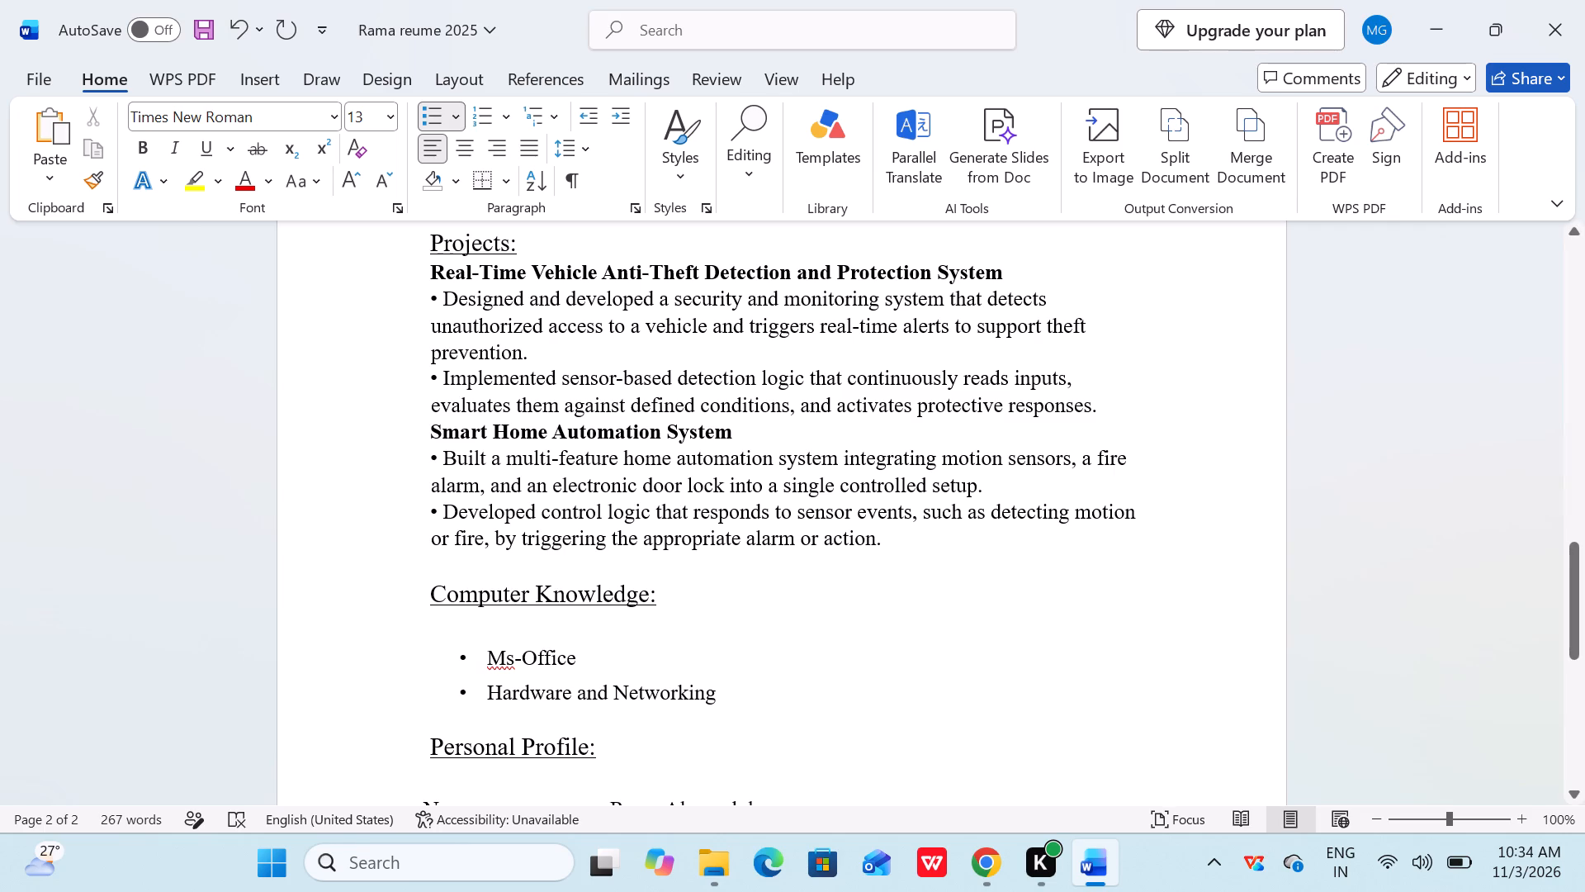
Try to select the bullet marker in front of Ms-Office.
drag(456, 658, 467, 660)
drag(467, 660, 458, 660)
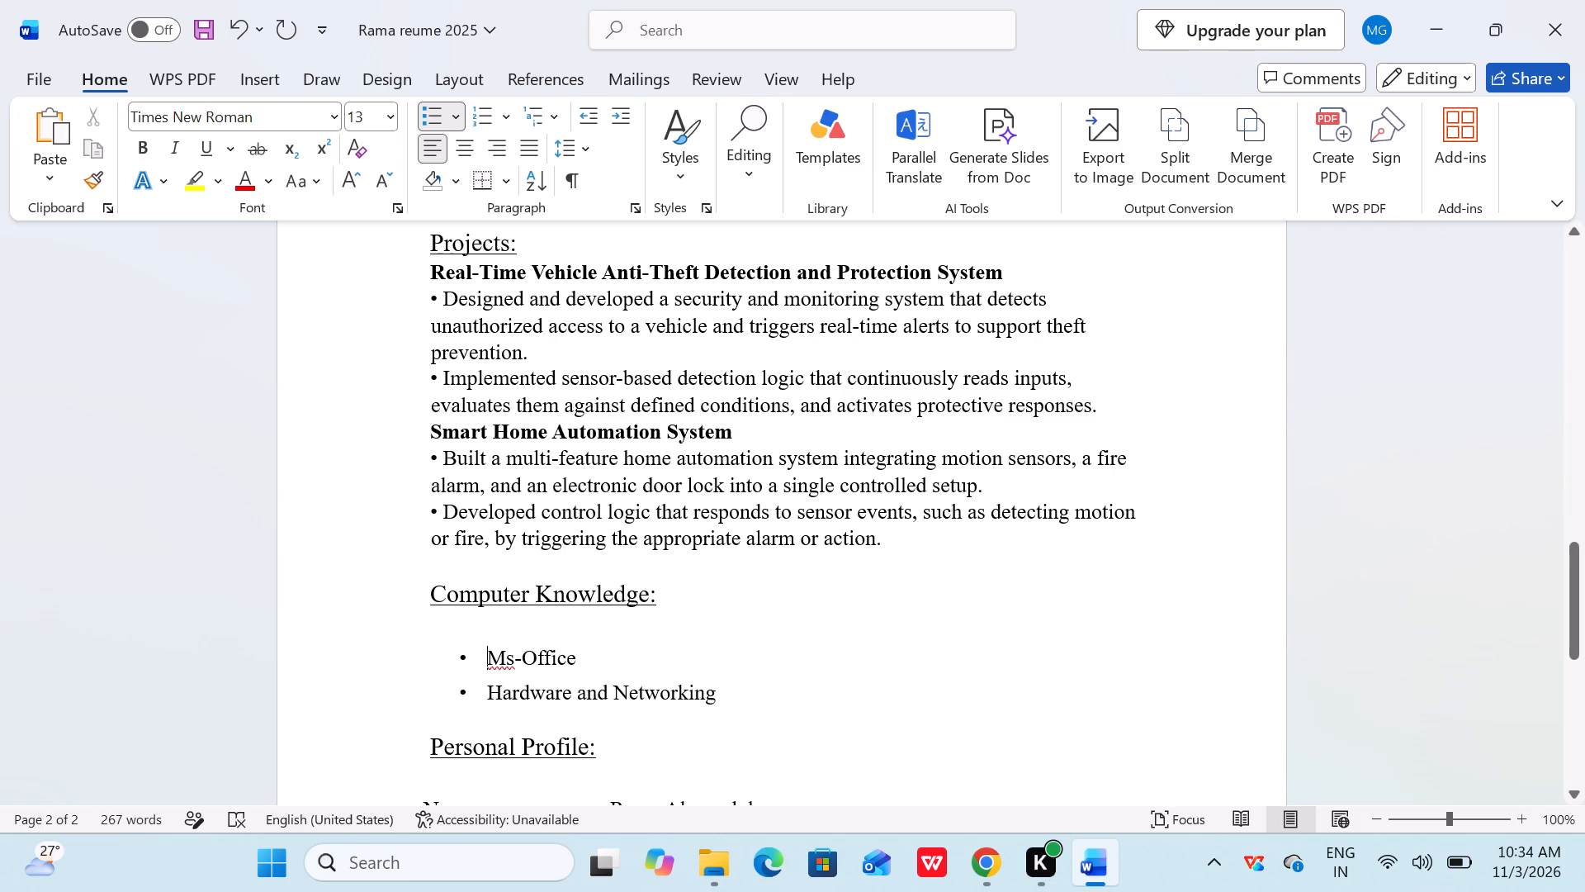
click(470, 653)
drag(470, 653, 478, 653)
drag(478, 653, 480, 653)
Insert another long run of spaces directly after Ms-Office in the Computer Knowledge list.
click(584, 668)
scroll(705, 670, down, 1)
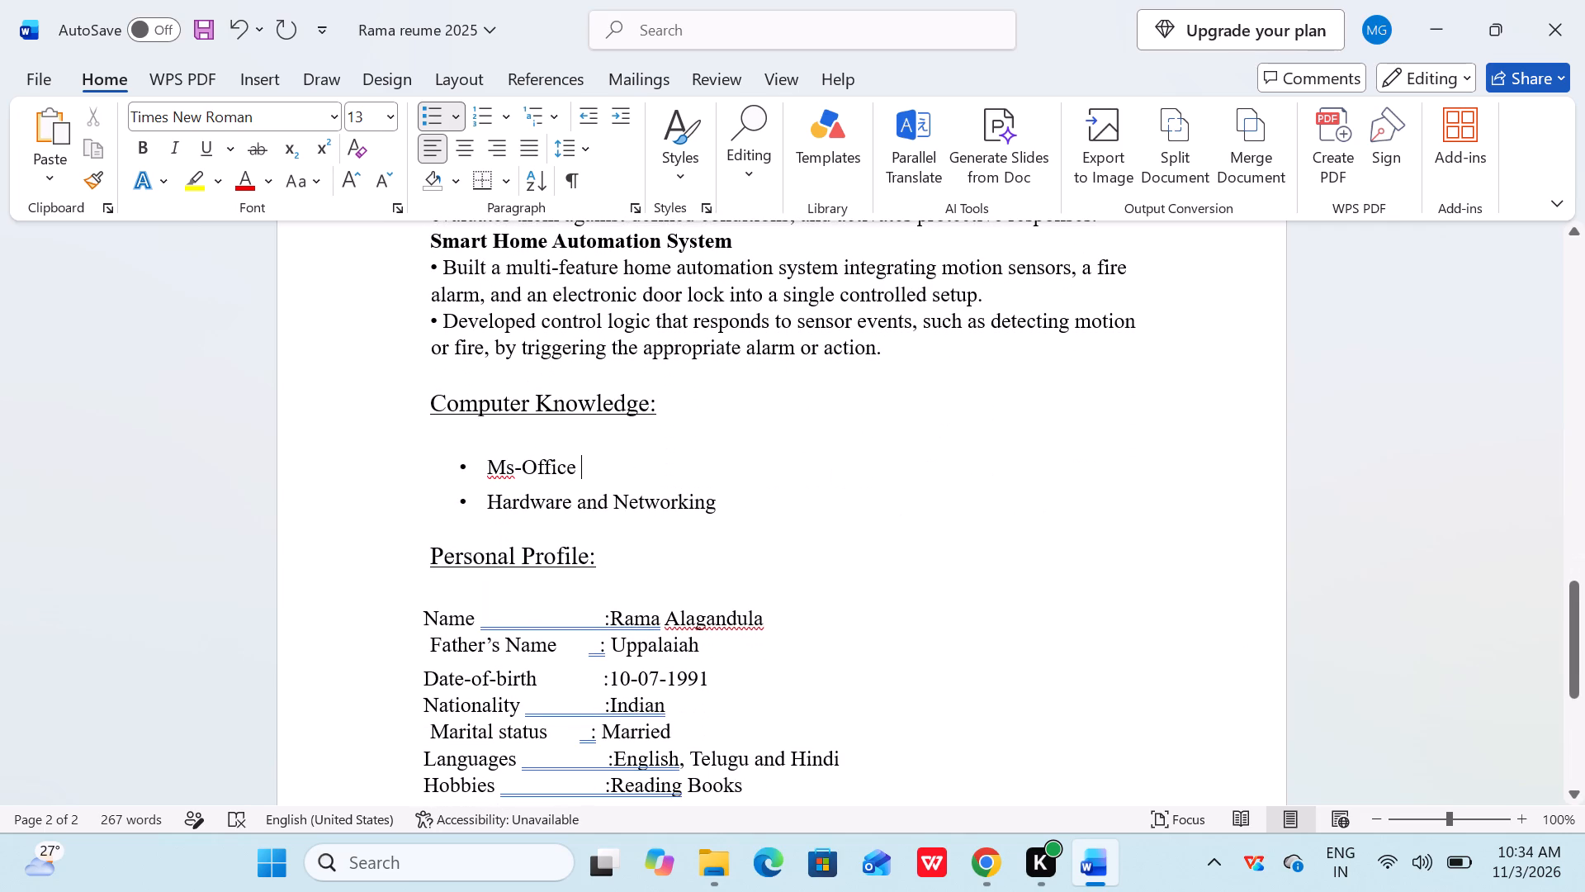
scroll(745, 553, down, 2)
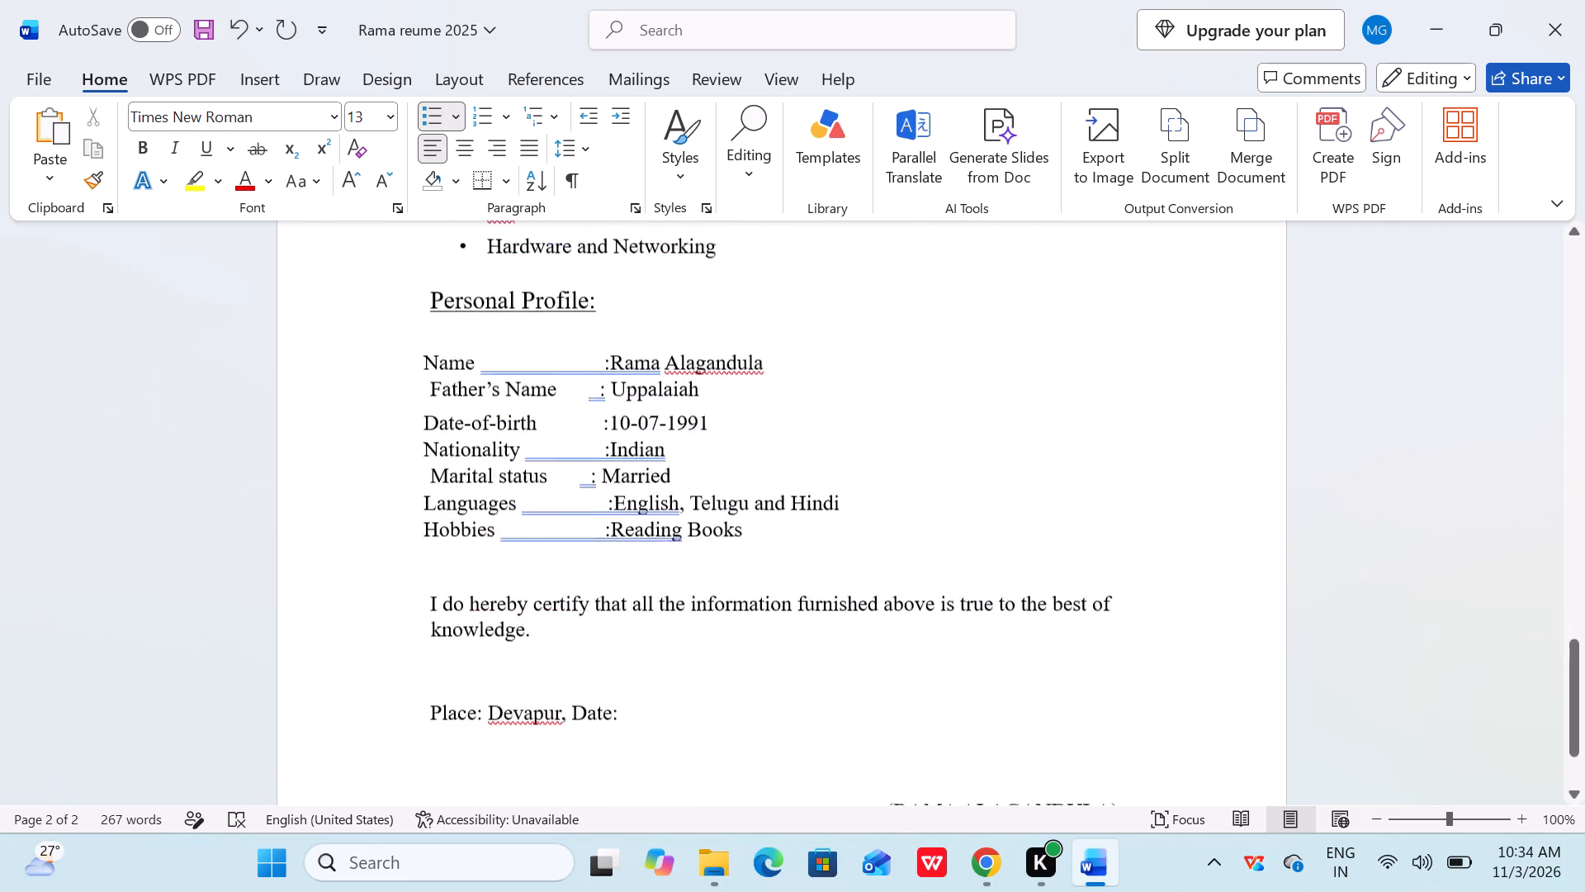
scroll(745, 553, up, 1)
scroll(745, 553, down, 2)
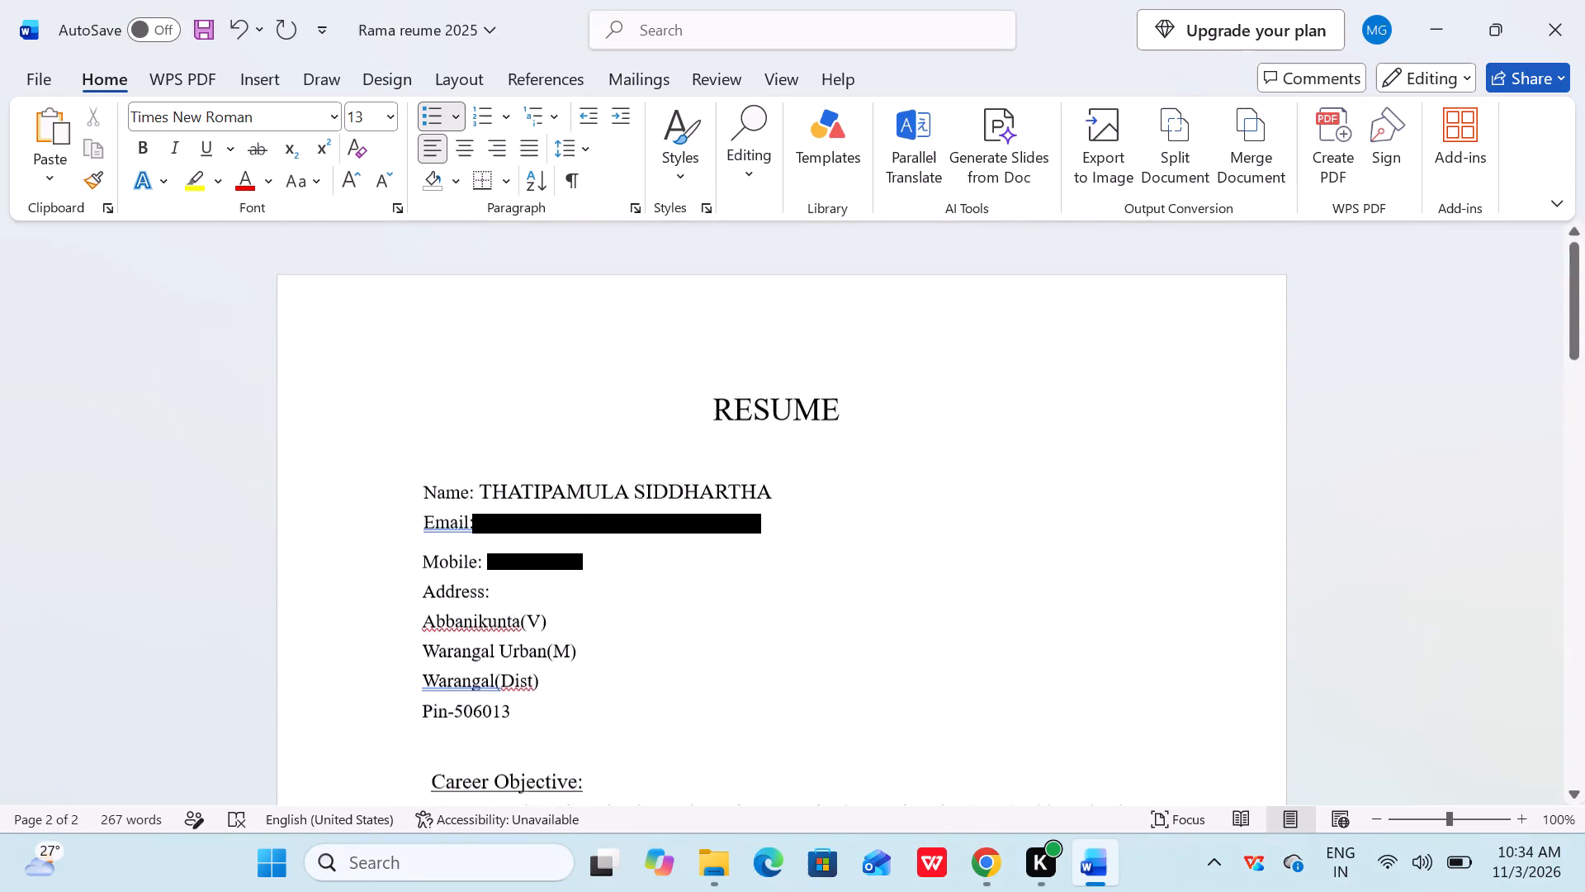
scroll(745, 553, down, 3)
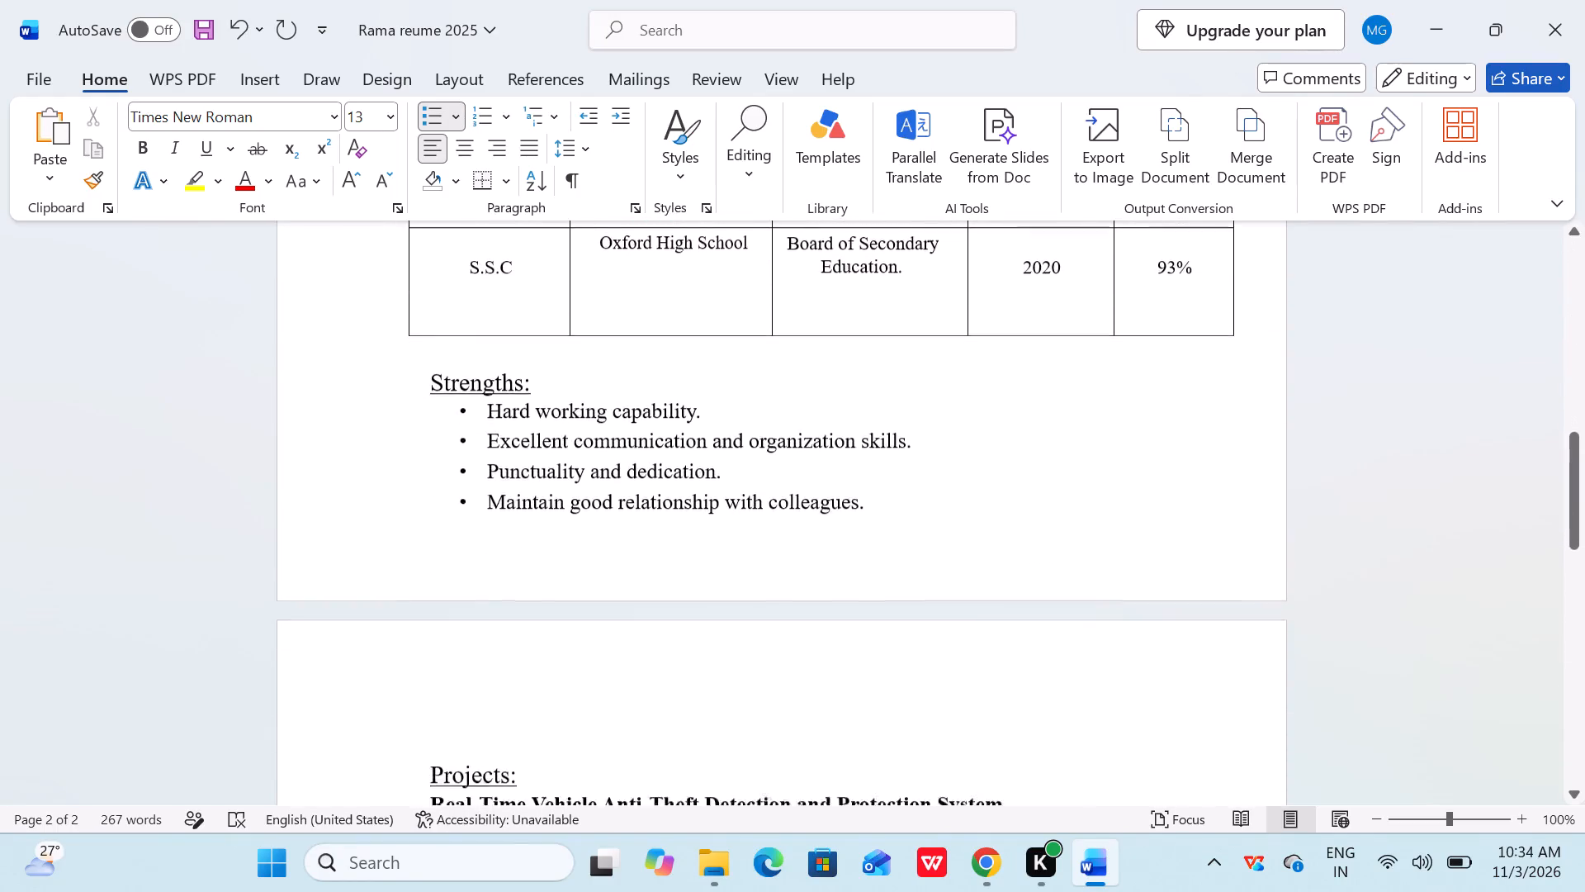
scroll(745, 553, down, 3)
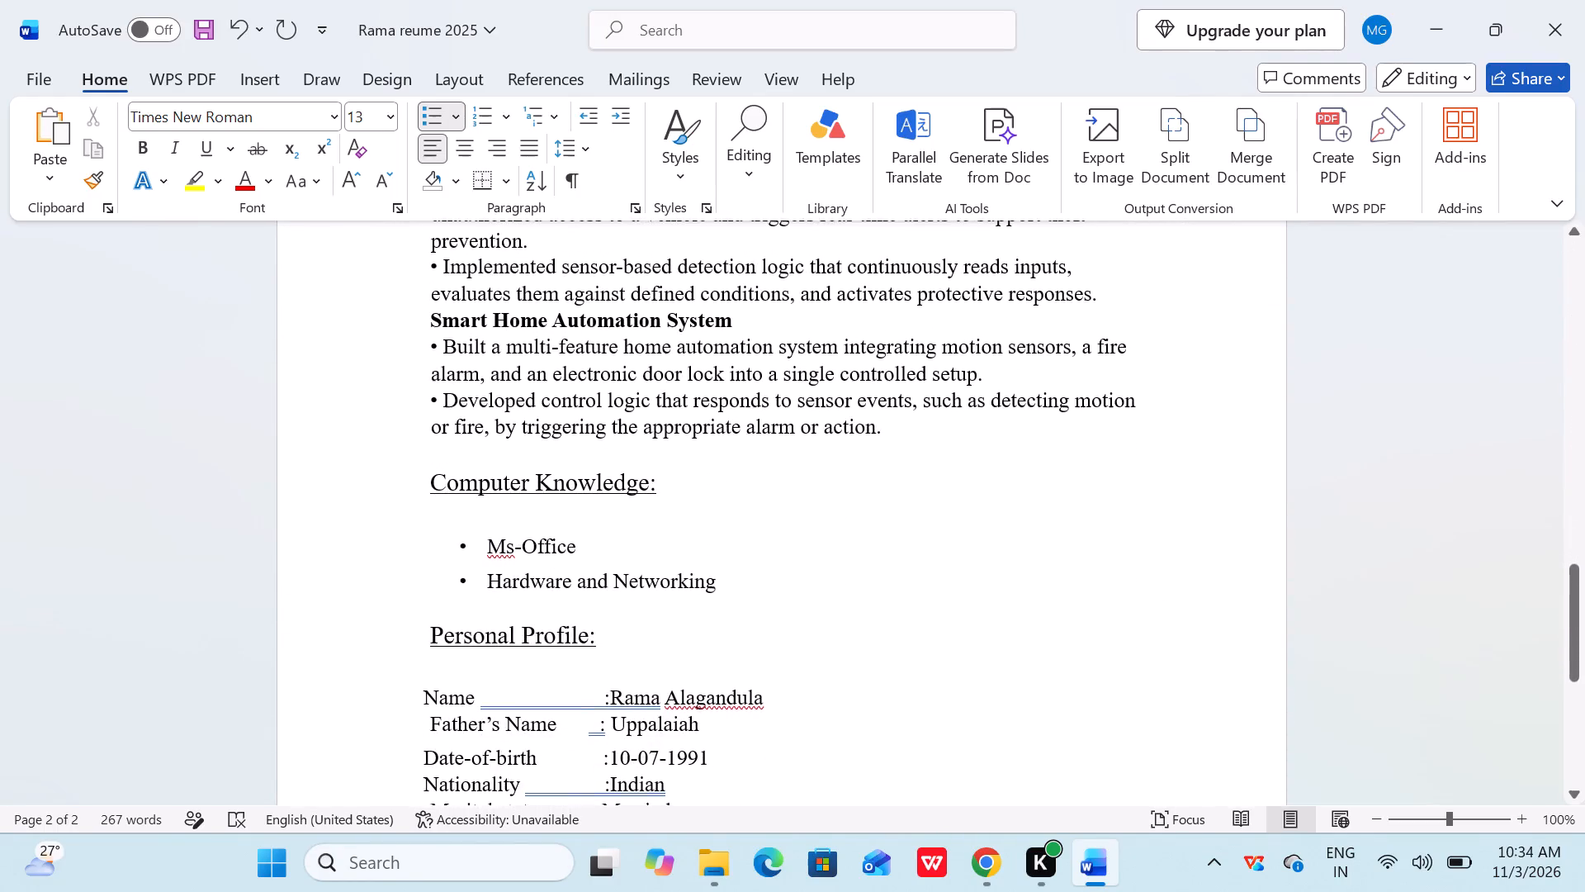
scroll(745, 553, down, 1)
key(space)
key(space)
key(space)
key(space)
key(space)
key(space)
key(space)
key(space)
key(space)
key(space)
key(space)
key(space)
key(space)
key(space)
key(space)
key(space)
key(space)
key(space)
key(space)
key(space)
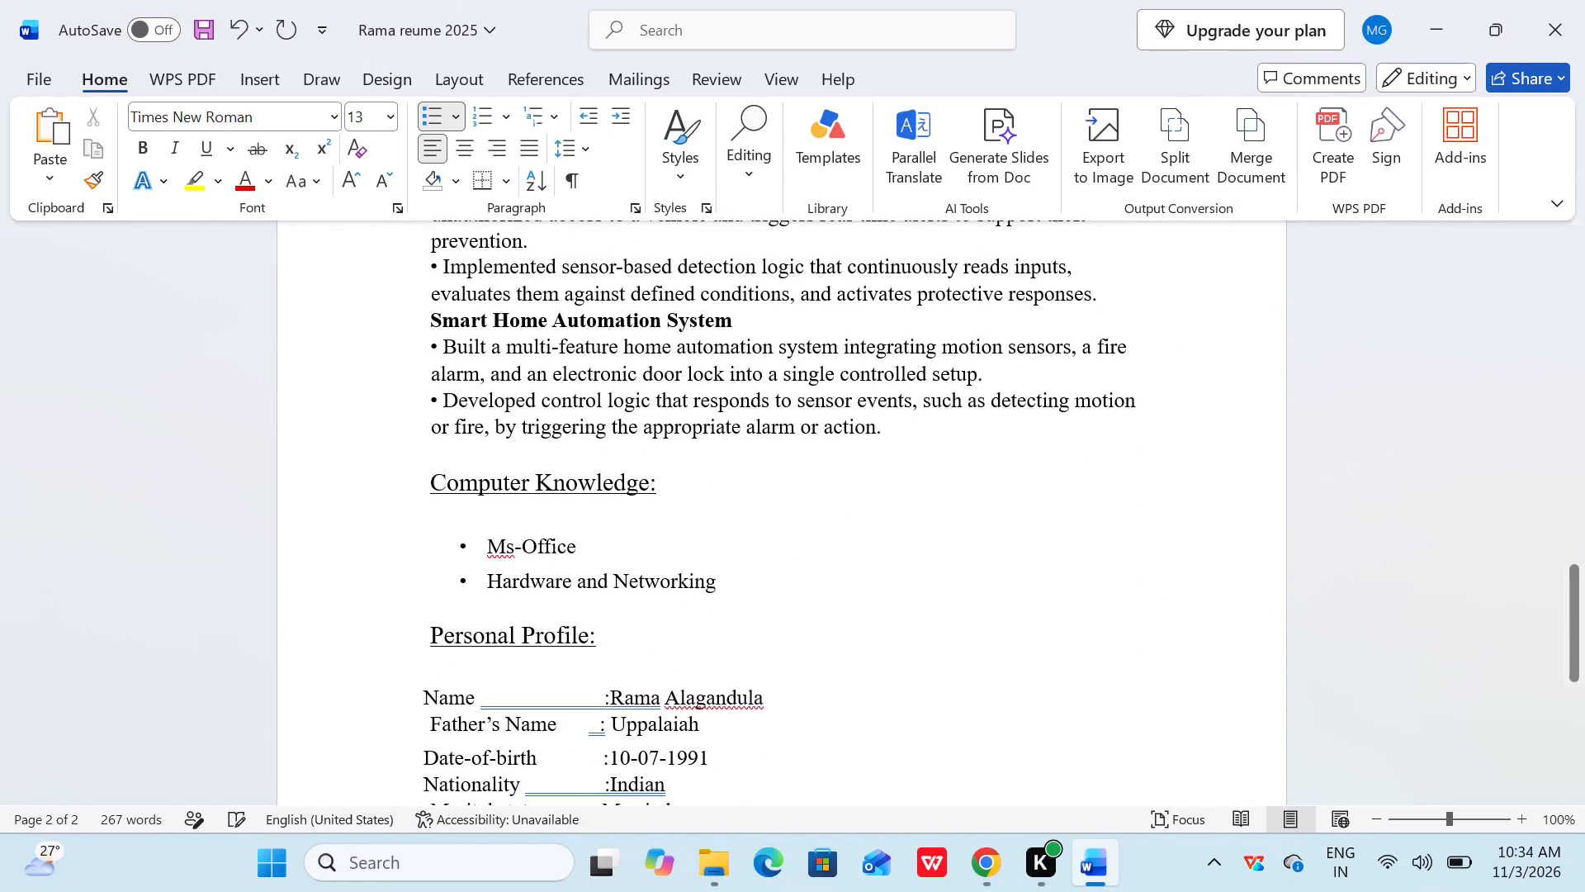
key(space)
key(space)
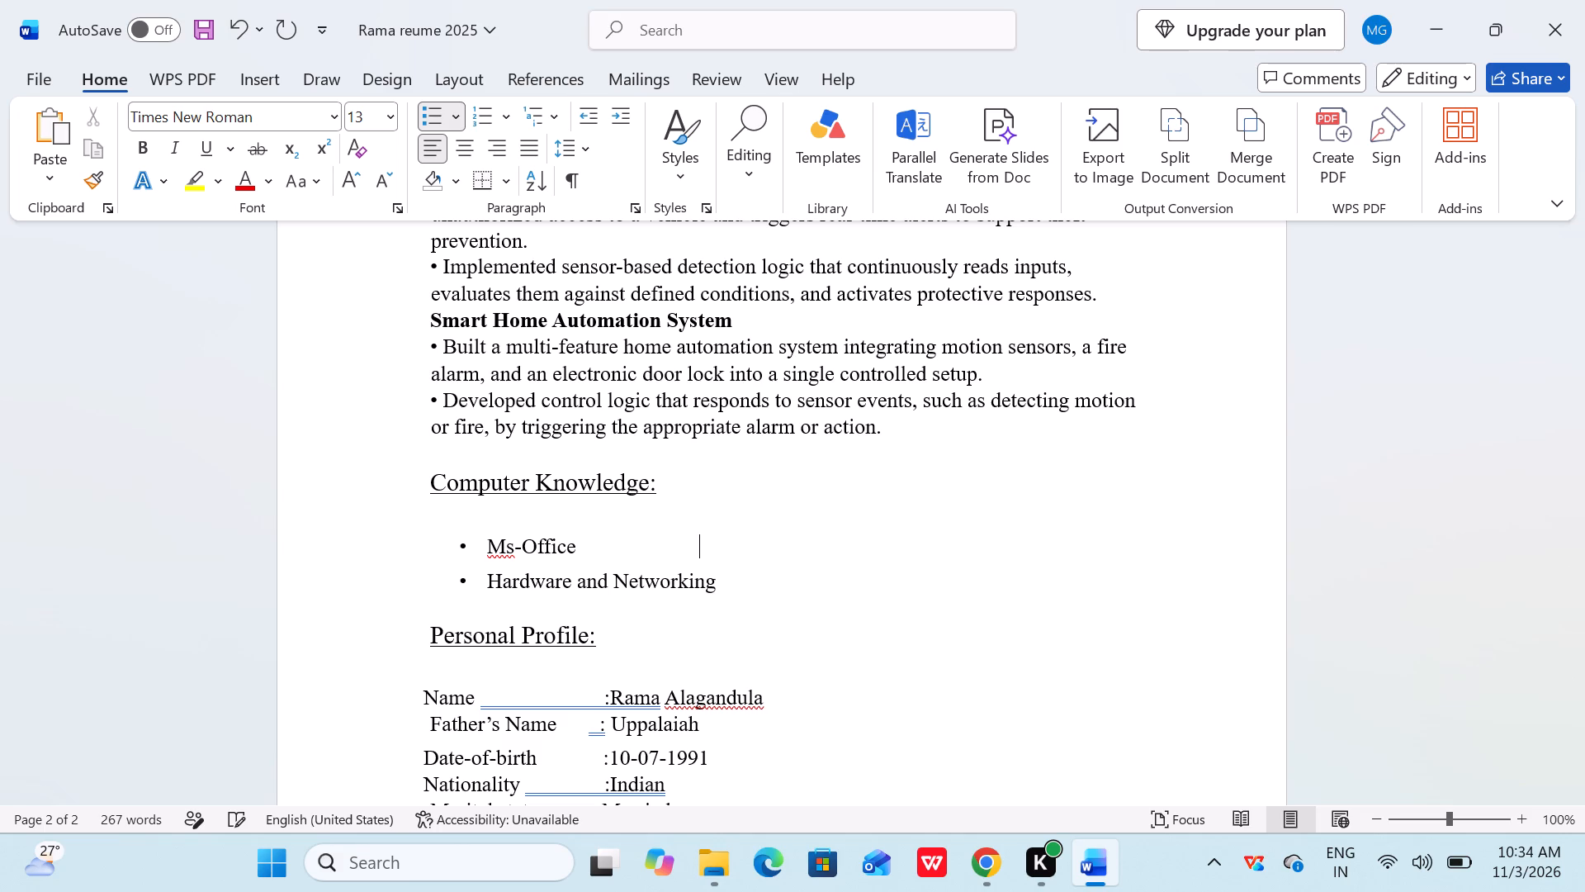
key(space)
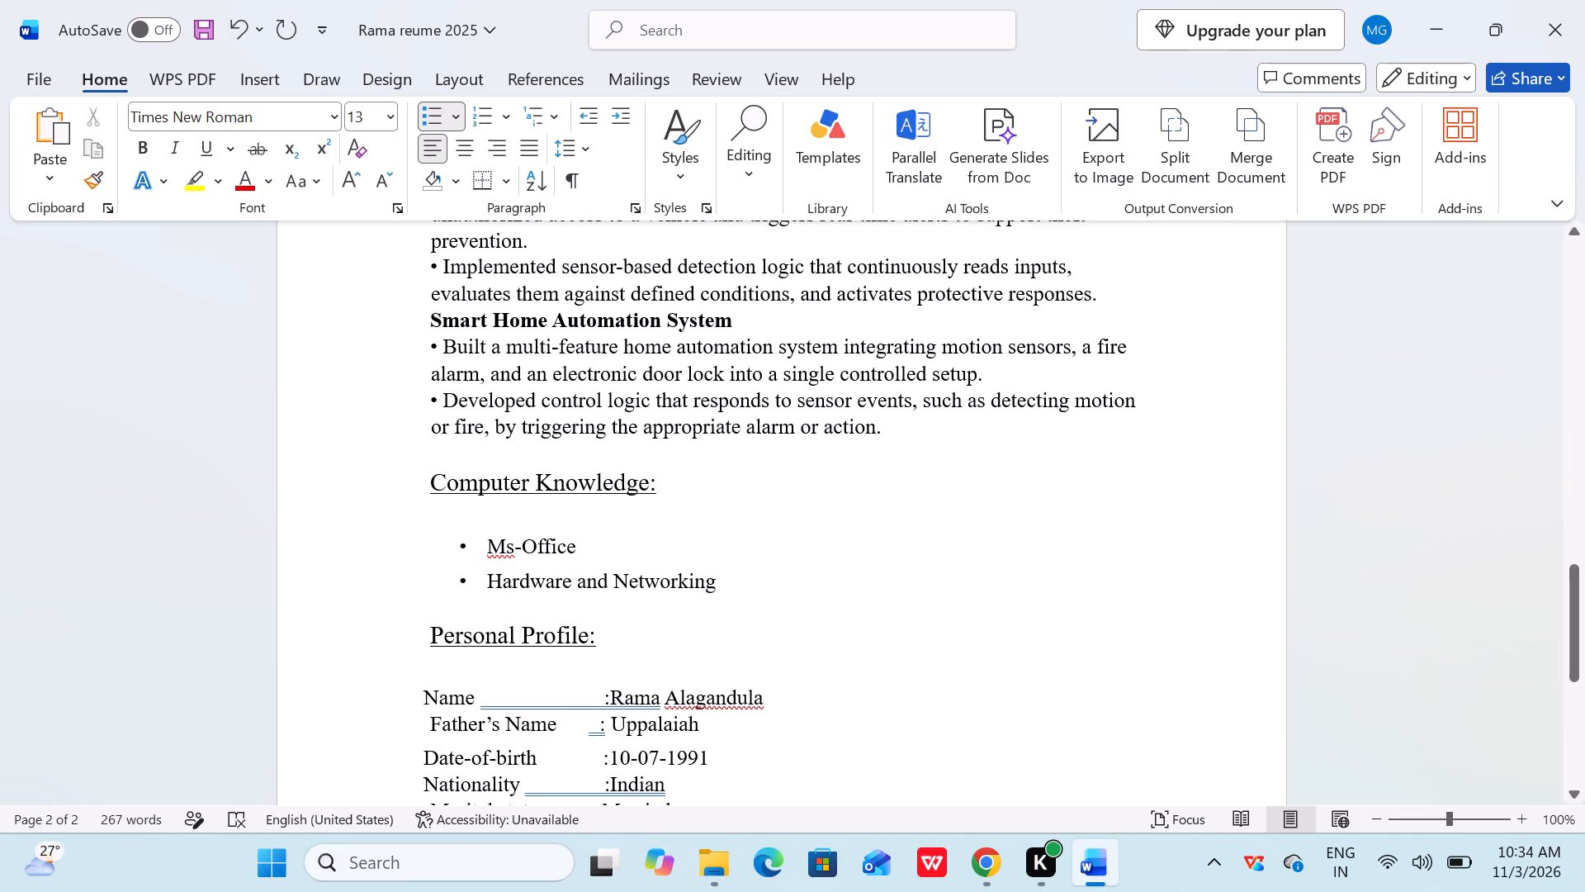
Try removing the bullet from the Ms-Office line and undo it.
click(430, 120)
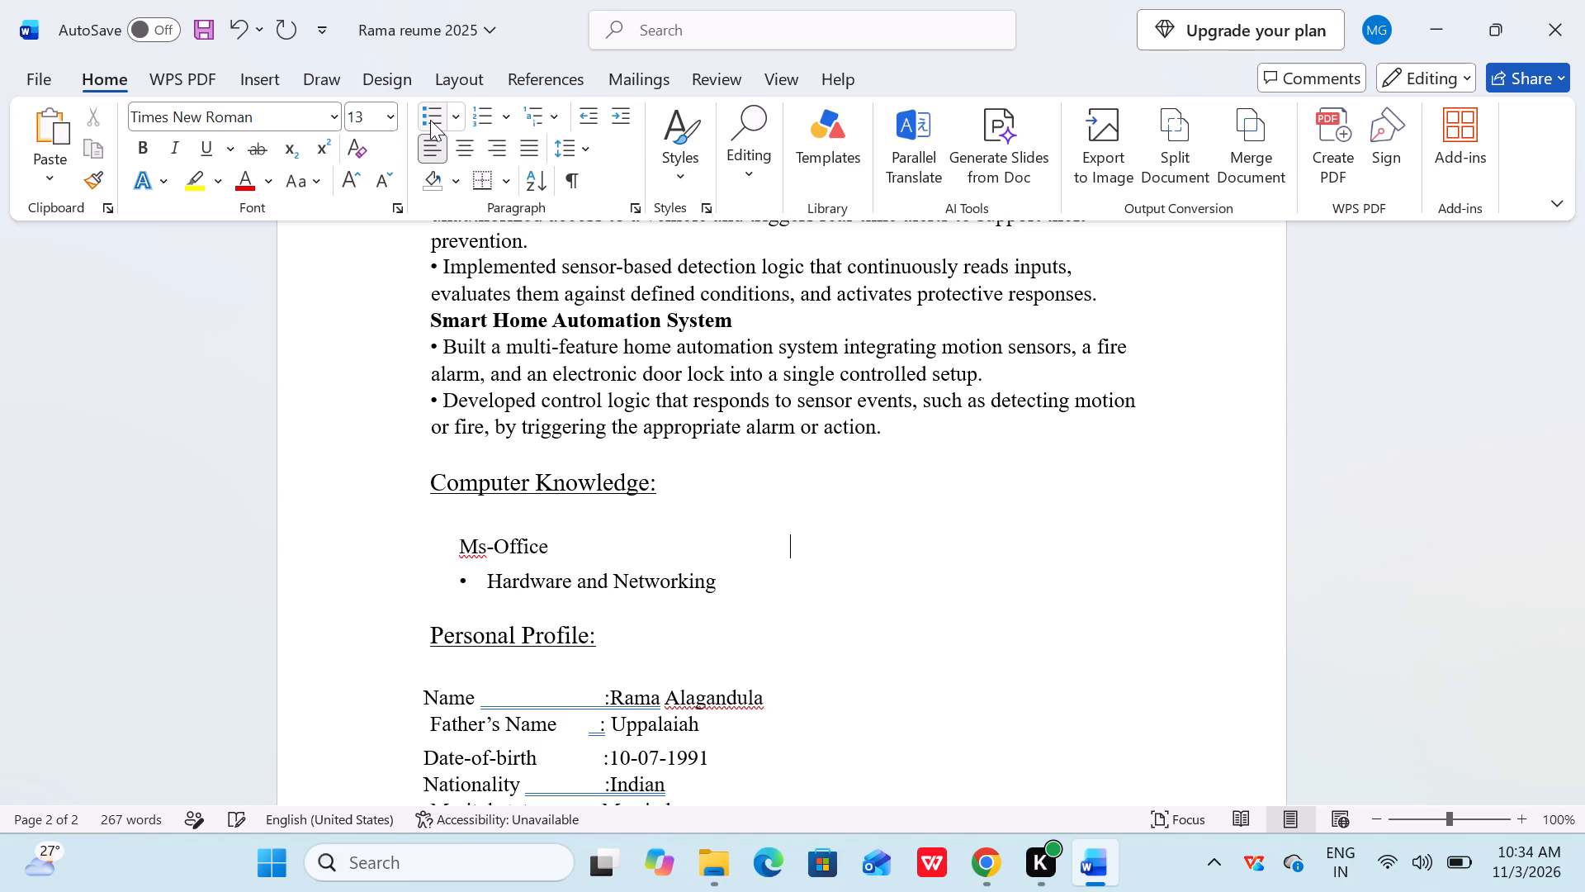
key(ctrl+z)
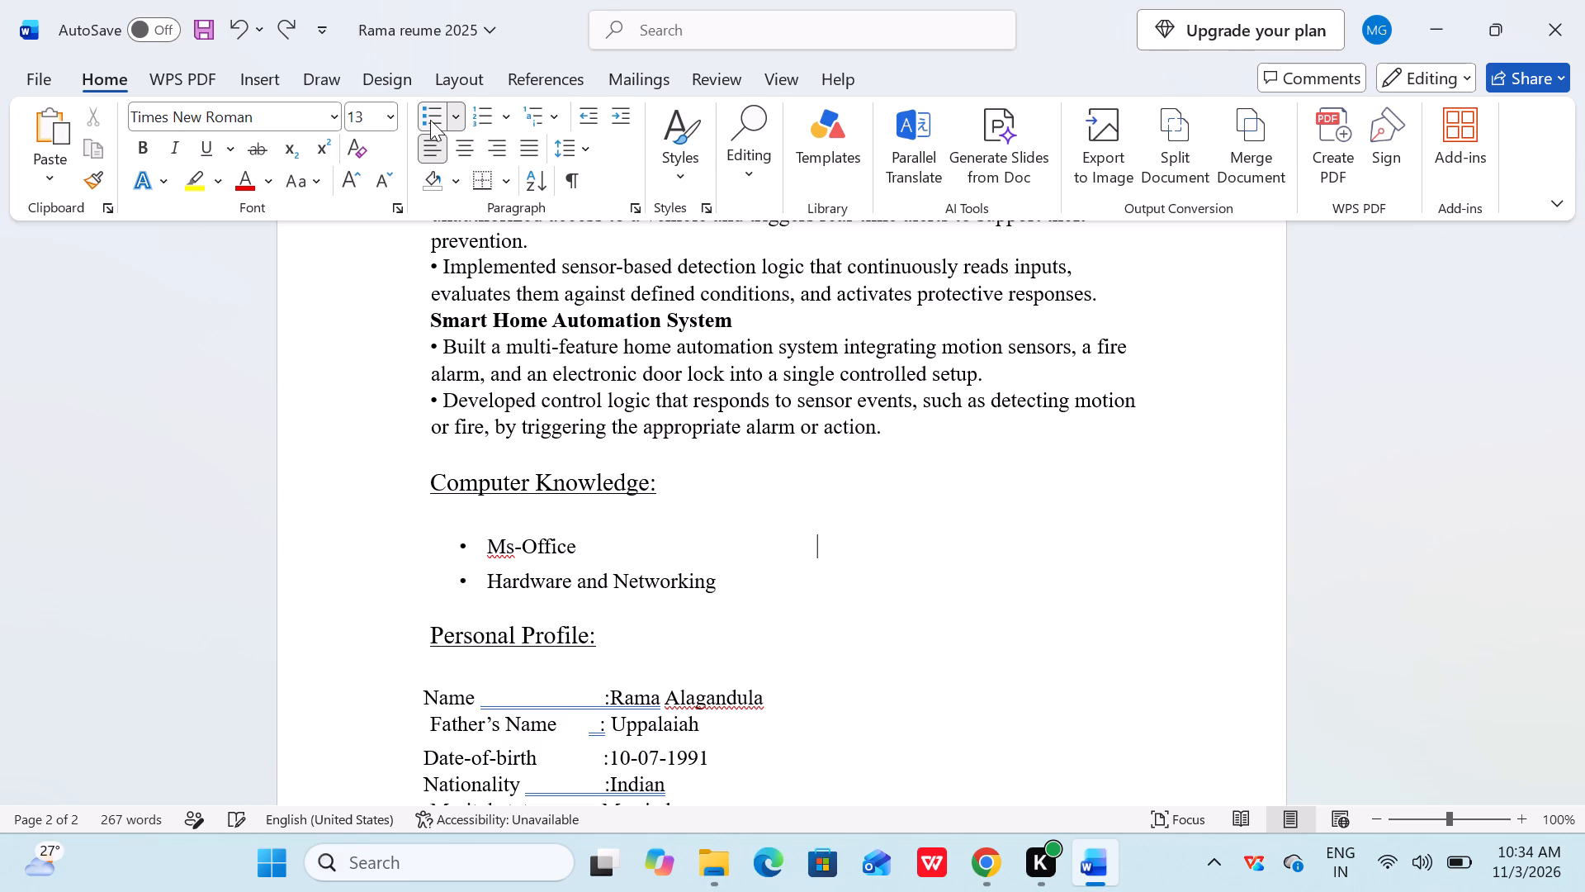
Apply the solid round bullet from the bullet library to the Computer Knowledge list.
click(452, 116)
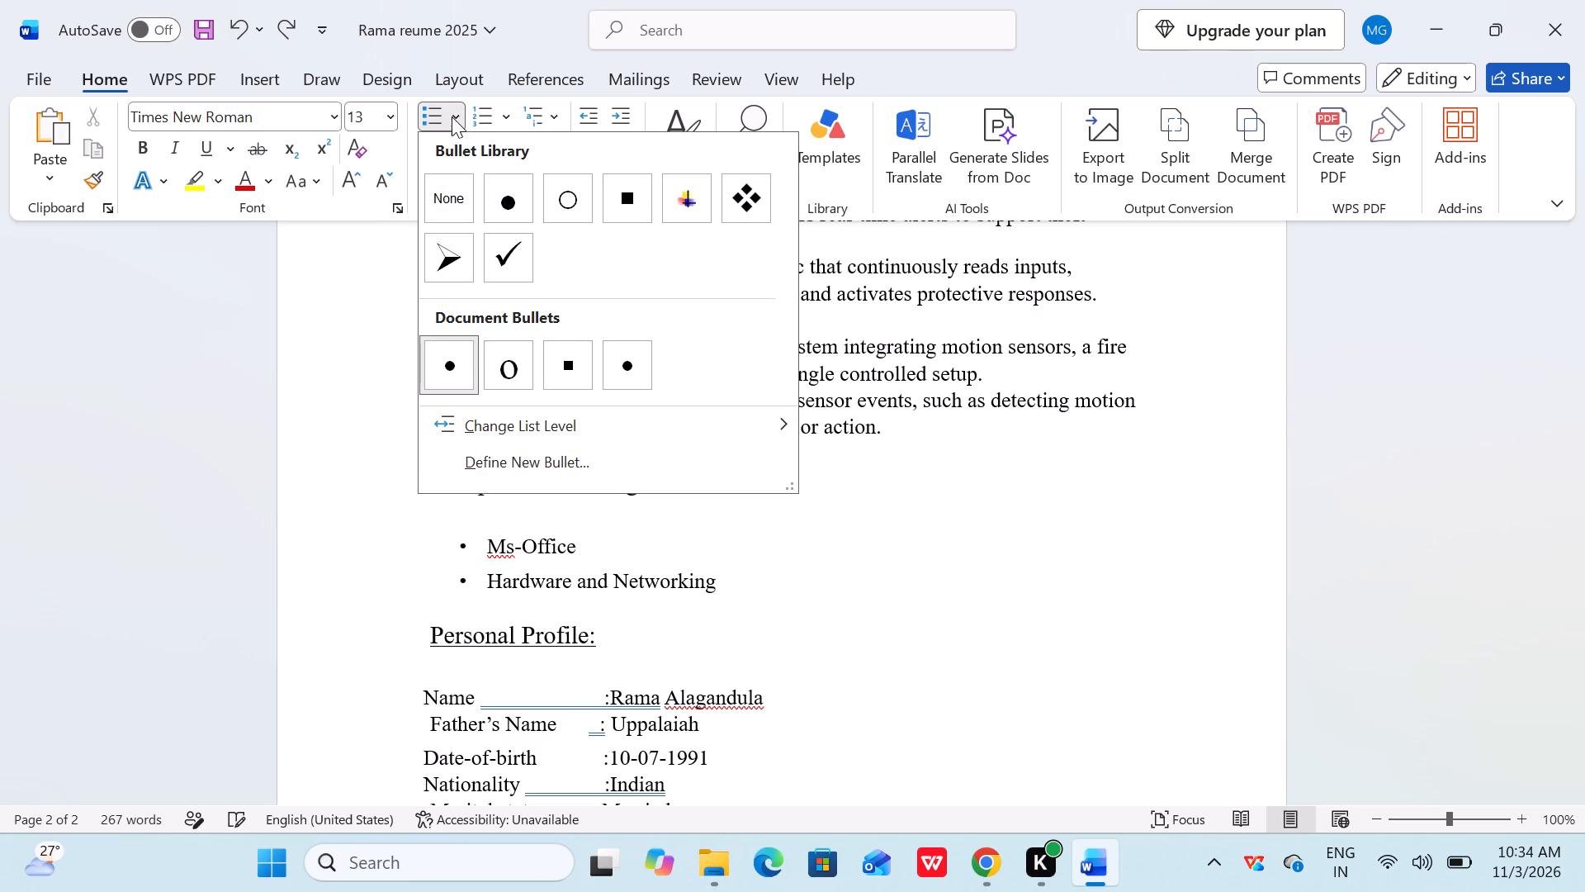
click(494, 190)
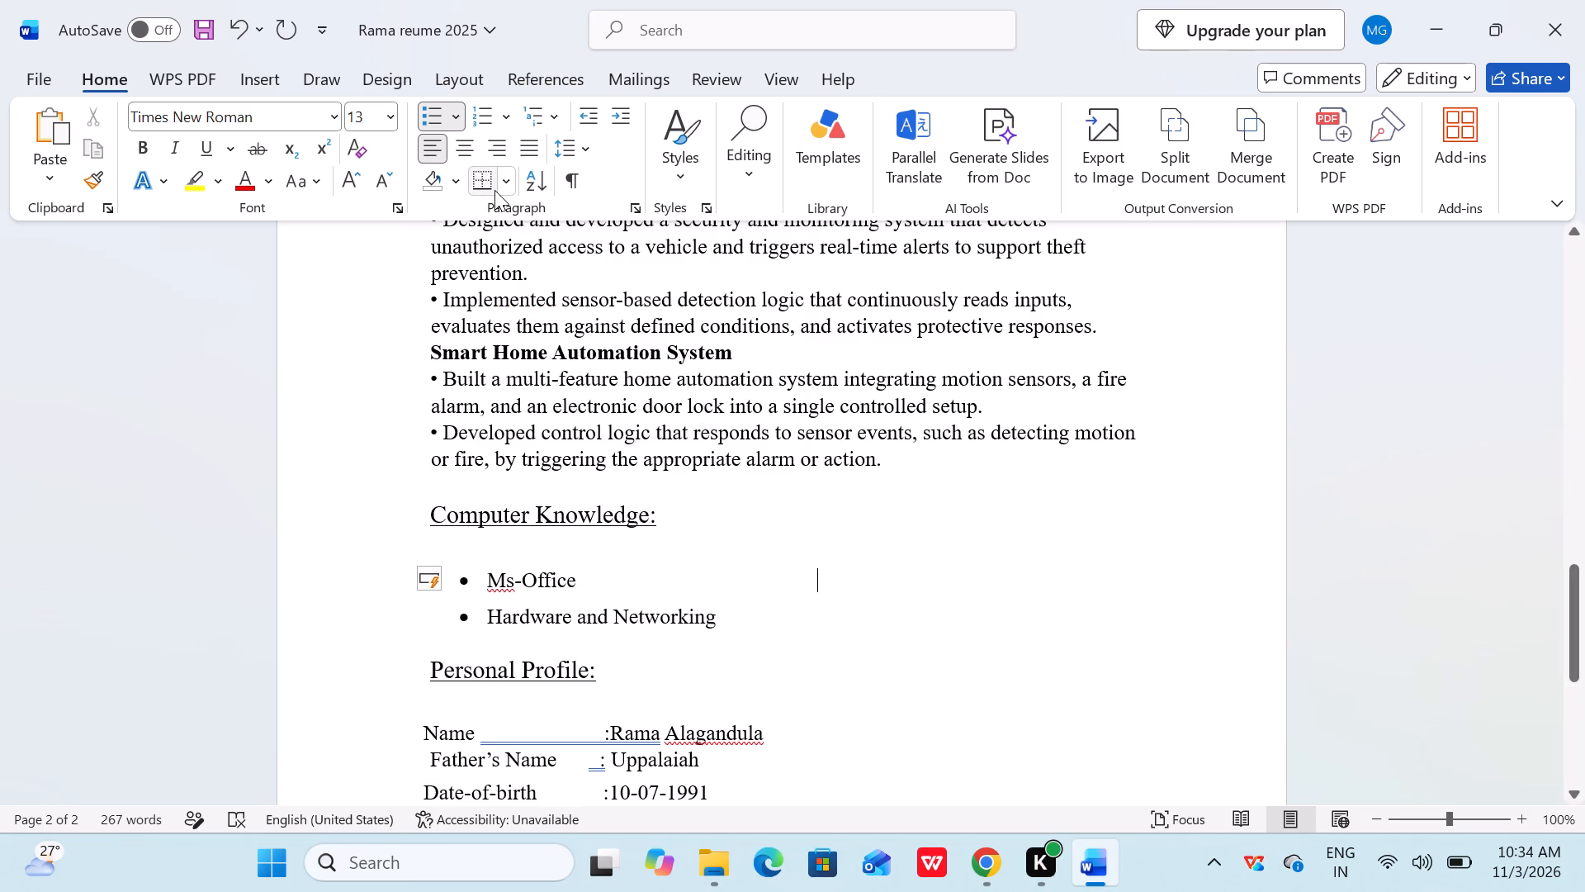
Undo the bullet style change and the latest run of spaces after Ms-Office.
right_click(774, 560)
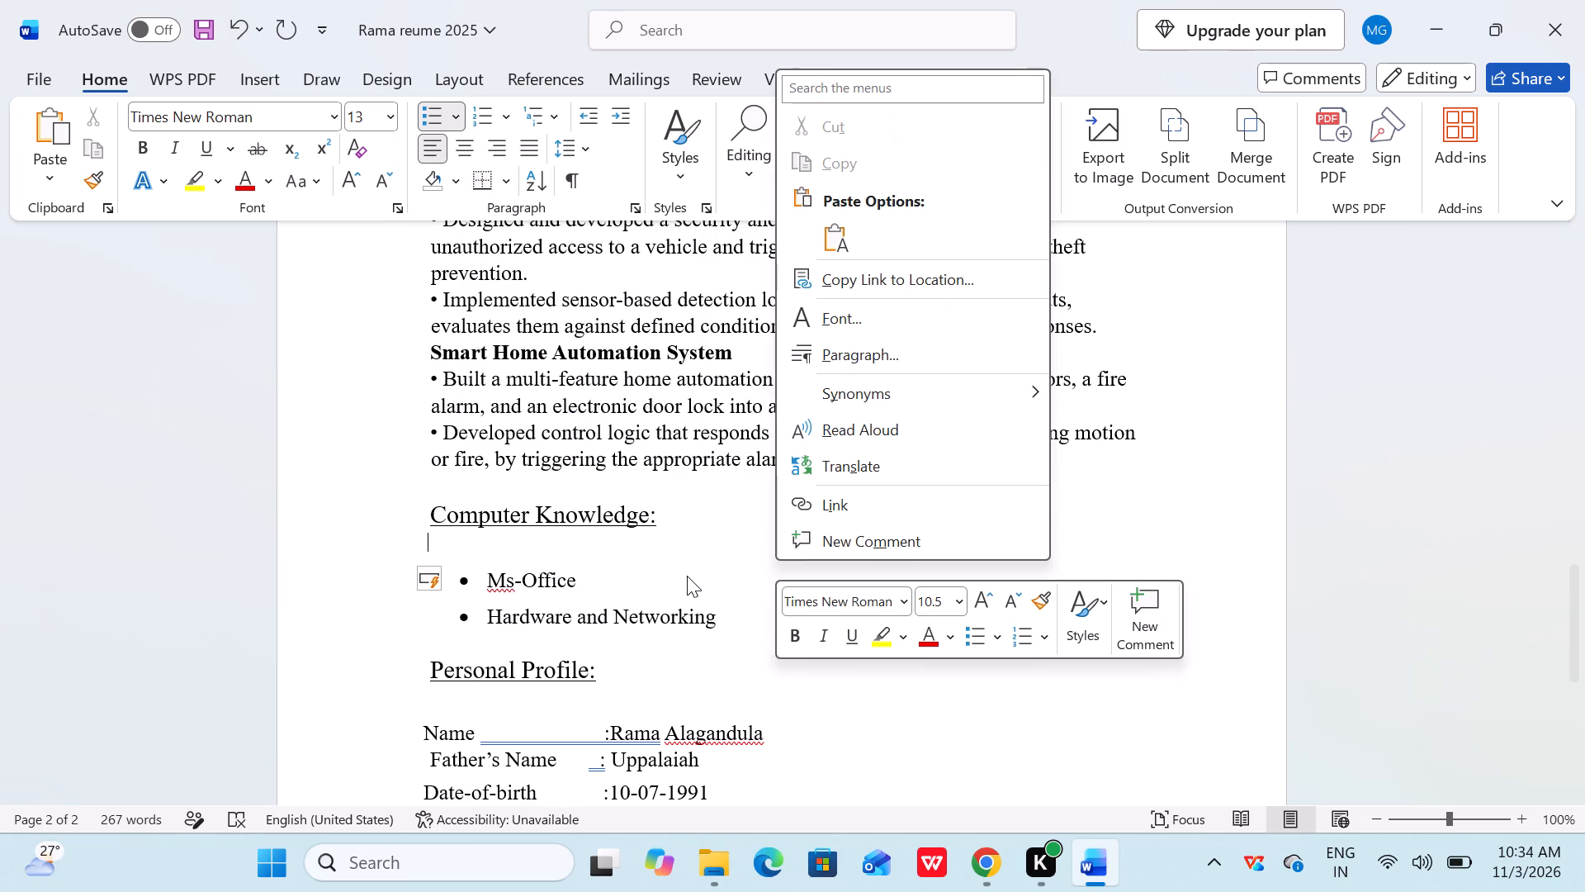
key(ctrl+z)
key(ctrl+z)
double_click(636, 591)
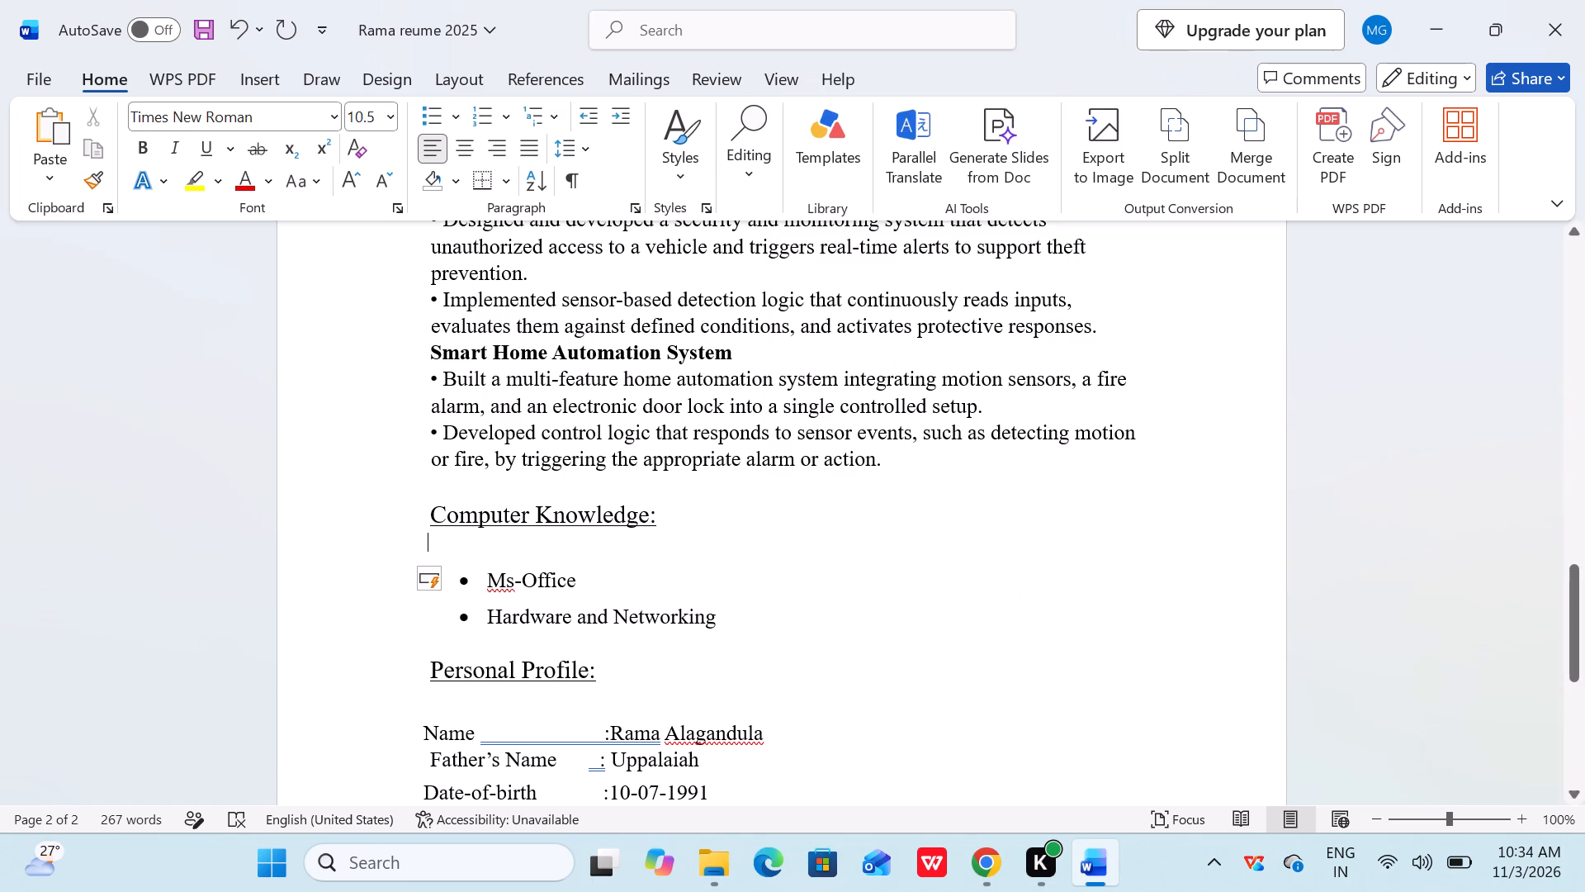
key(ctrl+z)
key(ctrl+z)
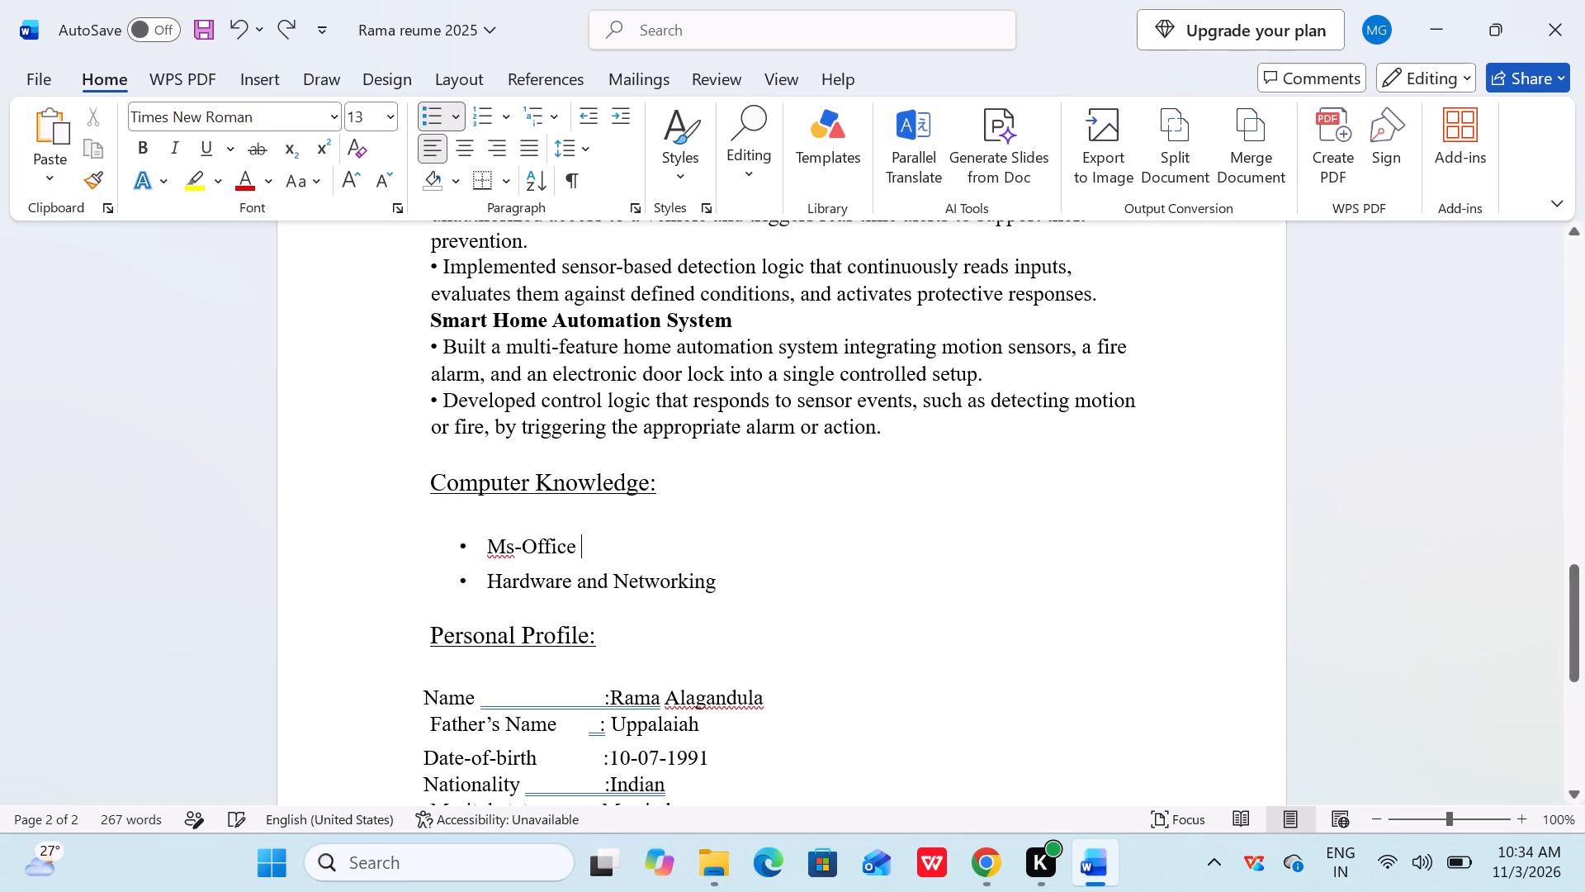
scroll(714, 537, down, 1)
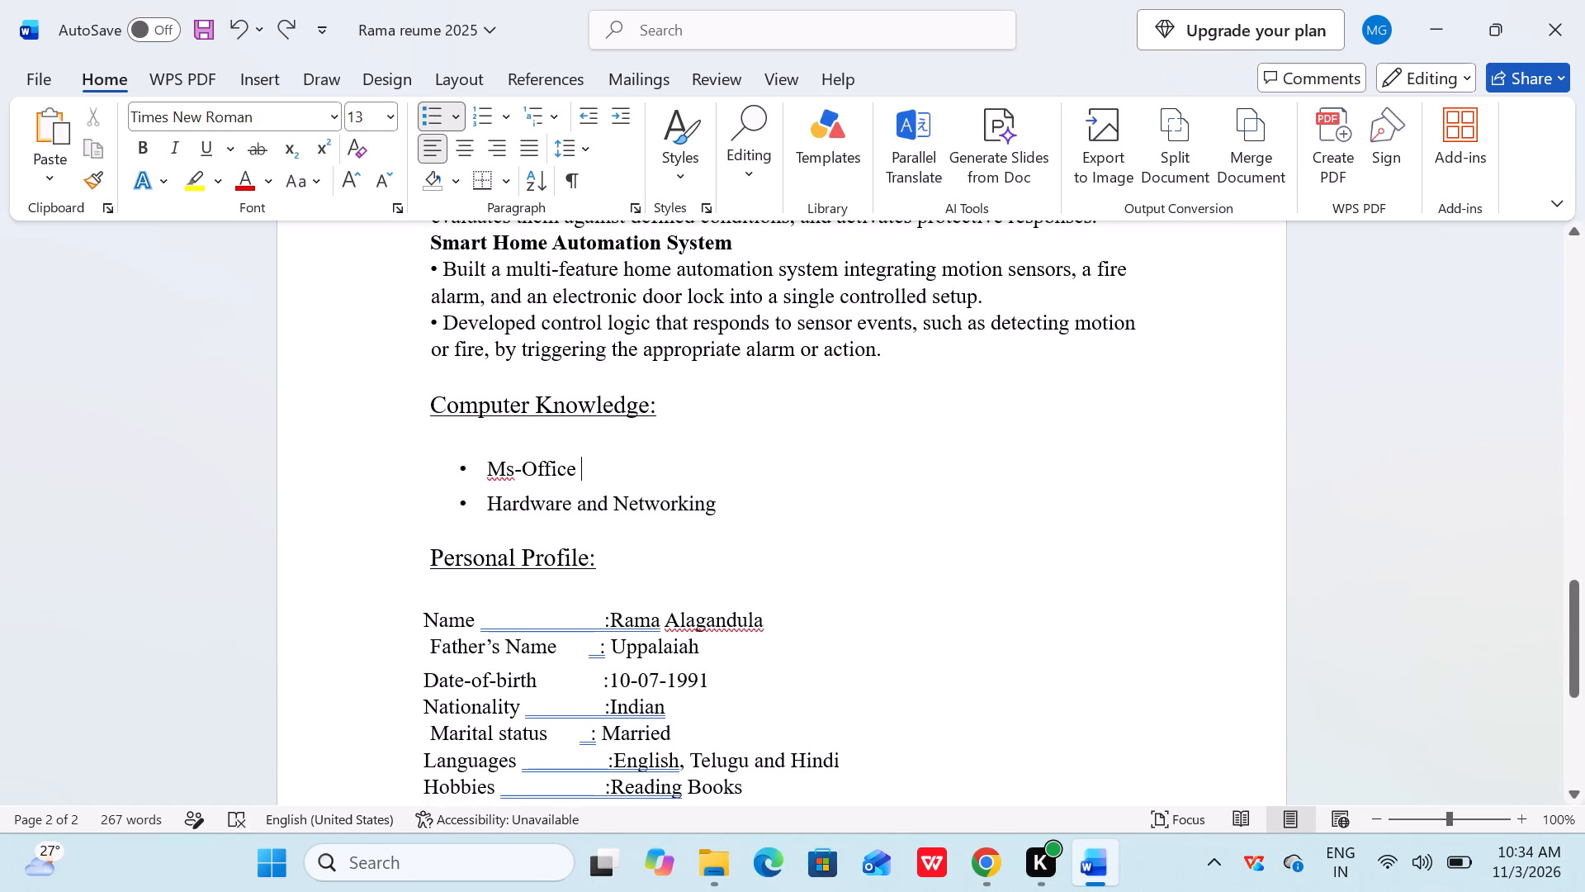
Add another run of spaces after Ms-Office in the Computer Knowledge list.
drag(470, 465, 449, 472)
click(651, 489)
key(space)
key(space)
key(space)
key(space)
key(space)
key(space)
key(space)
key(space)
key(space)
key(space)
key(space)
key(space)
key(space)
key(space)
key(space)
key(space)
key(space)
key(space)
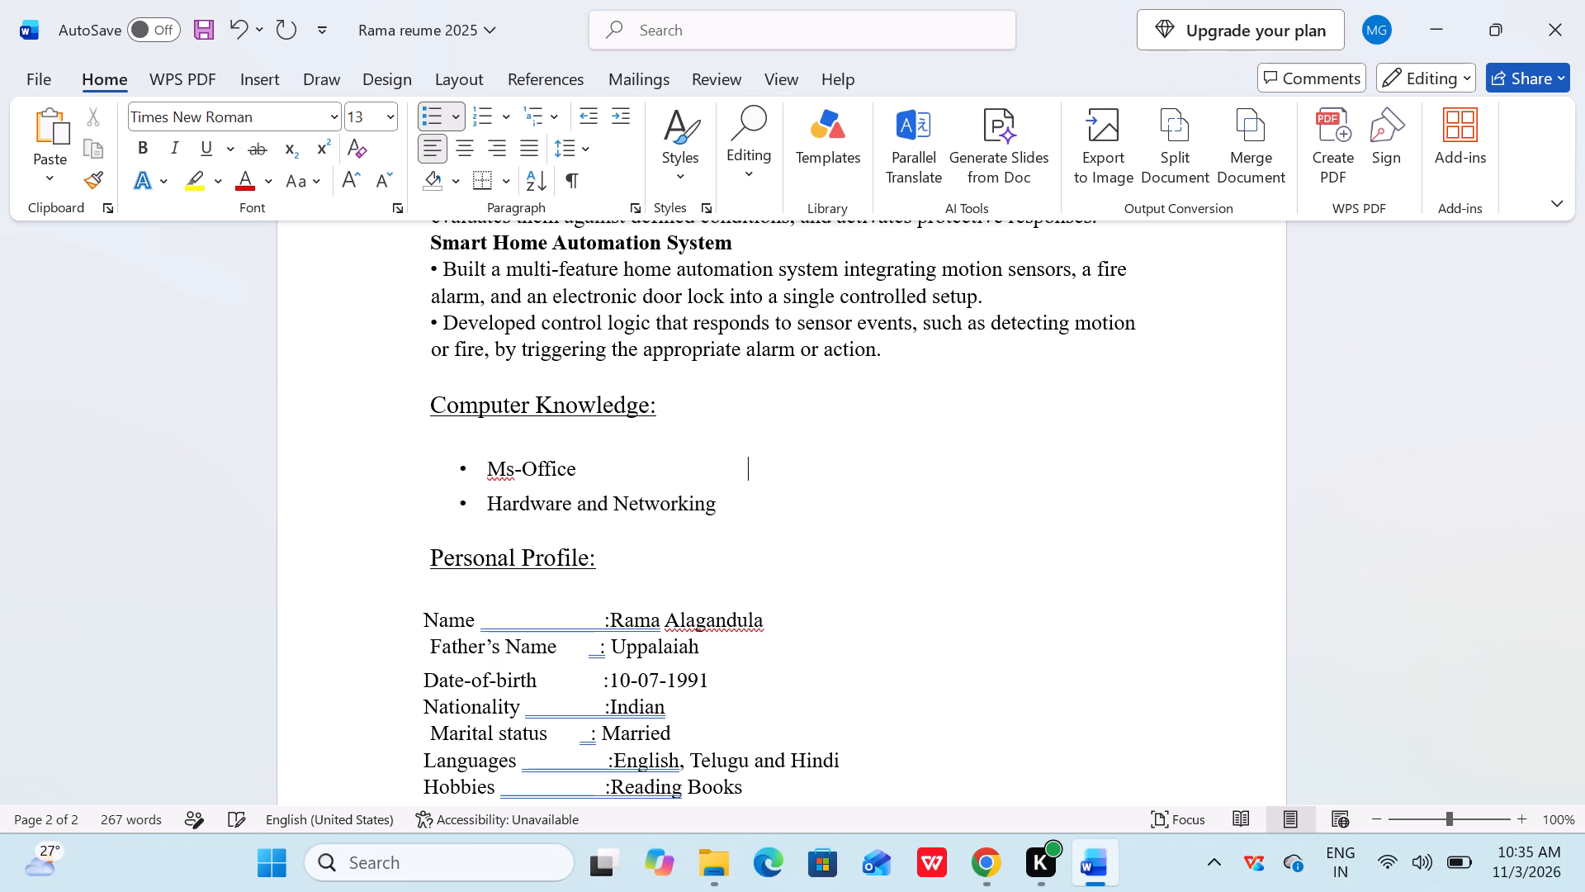
Delete the blank line between the Computer Knowledge heading and the Ms-Office bullet.
click(802, 437)
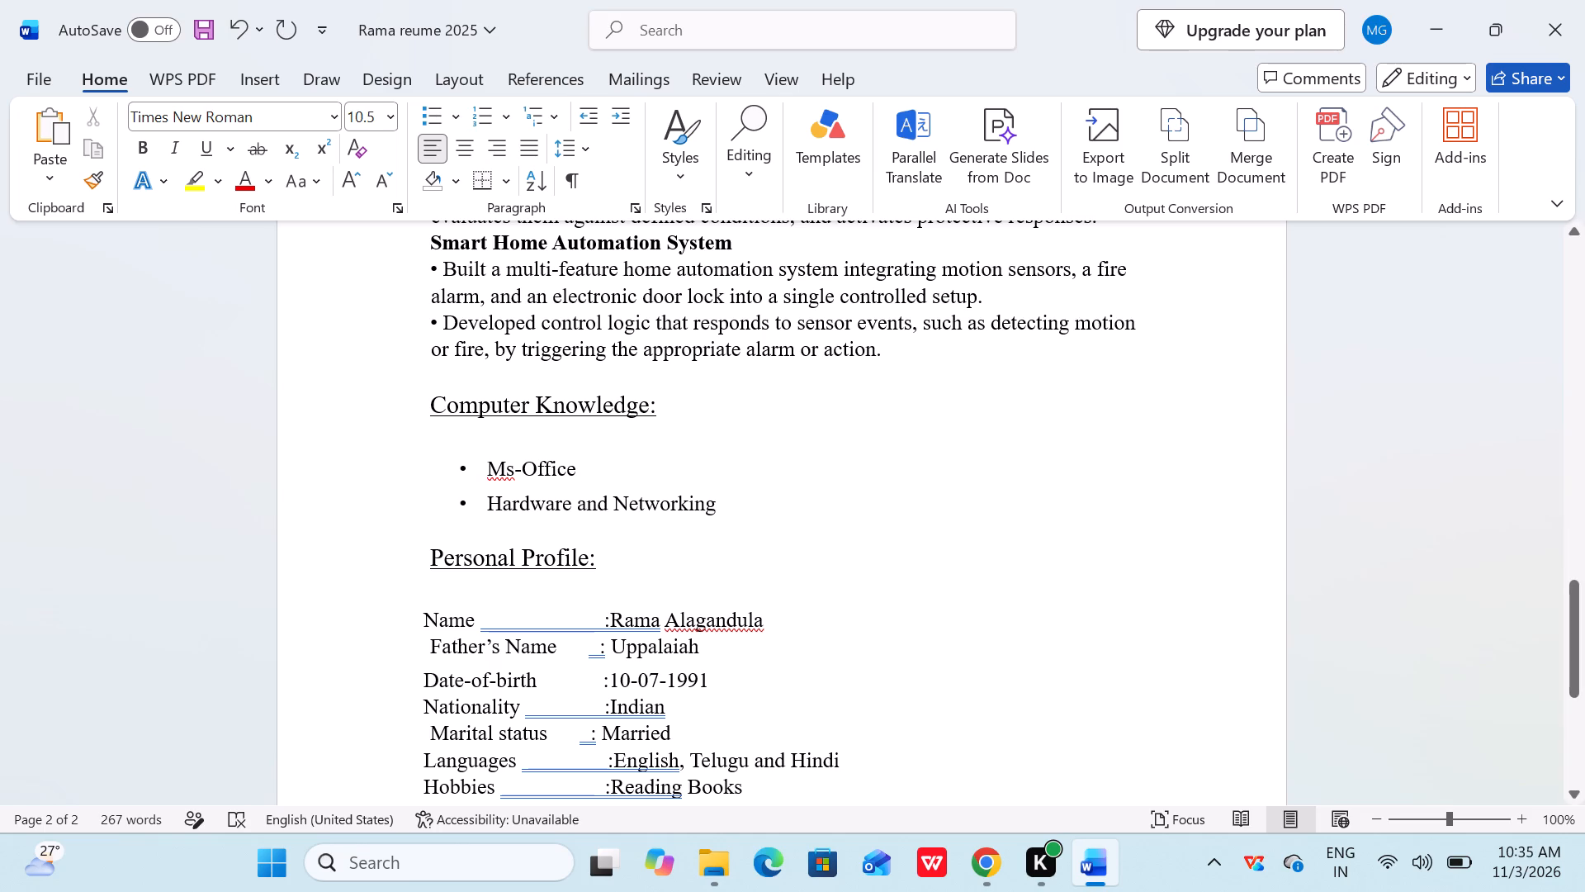
key(BackSpace)
key(BackSpace)
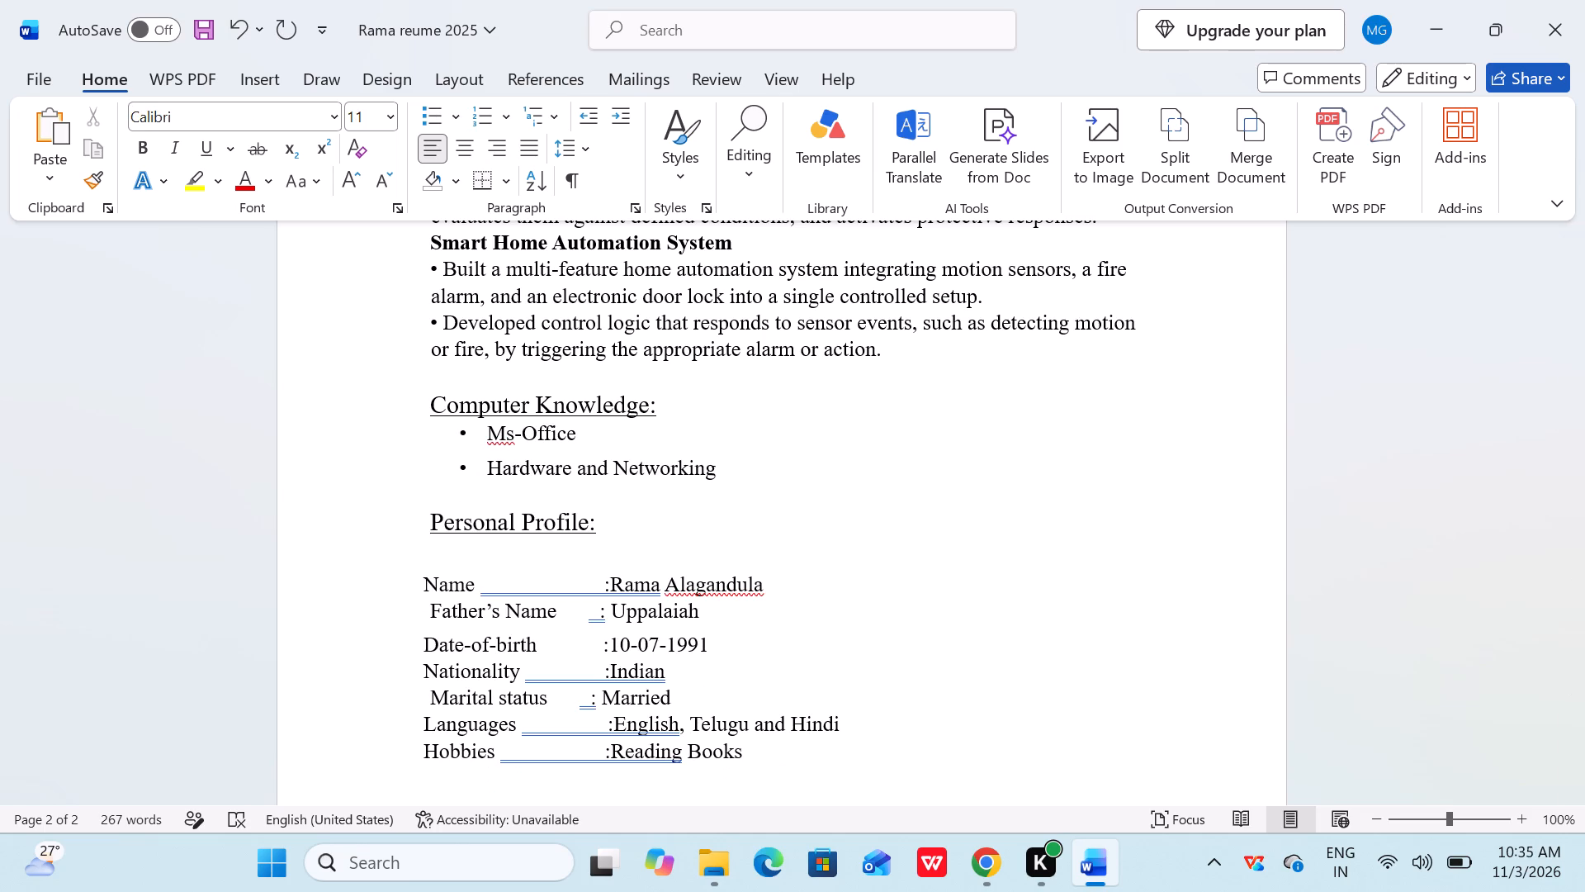
Replace the name in the Personal Profile section with the new applicant's full name.
scroll(735, 472, down, 1)
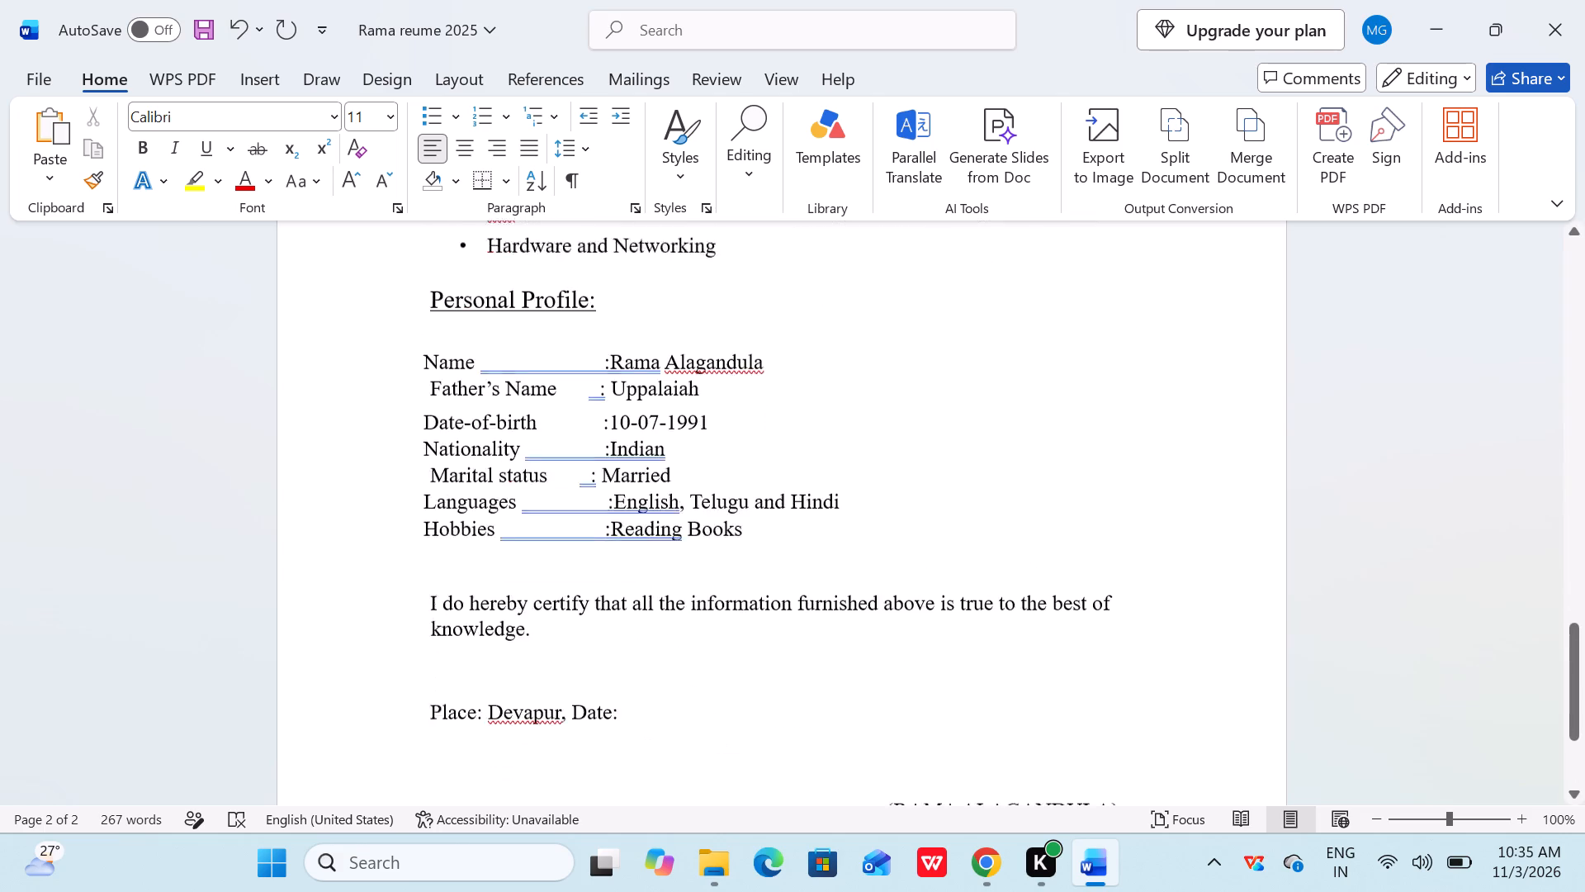
scroll(735, 472, down, 2)
scroll(735, 472, up, 1)
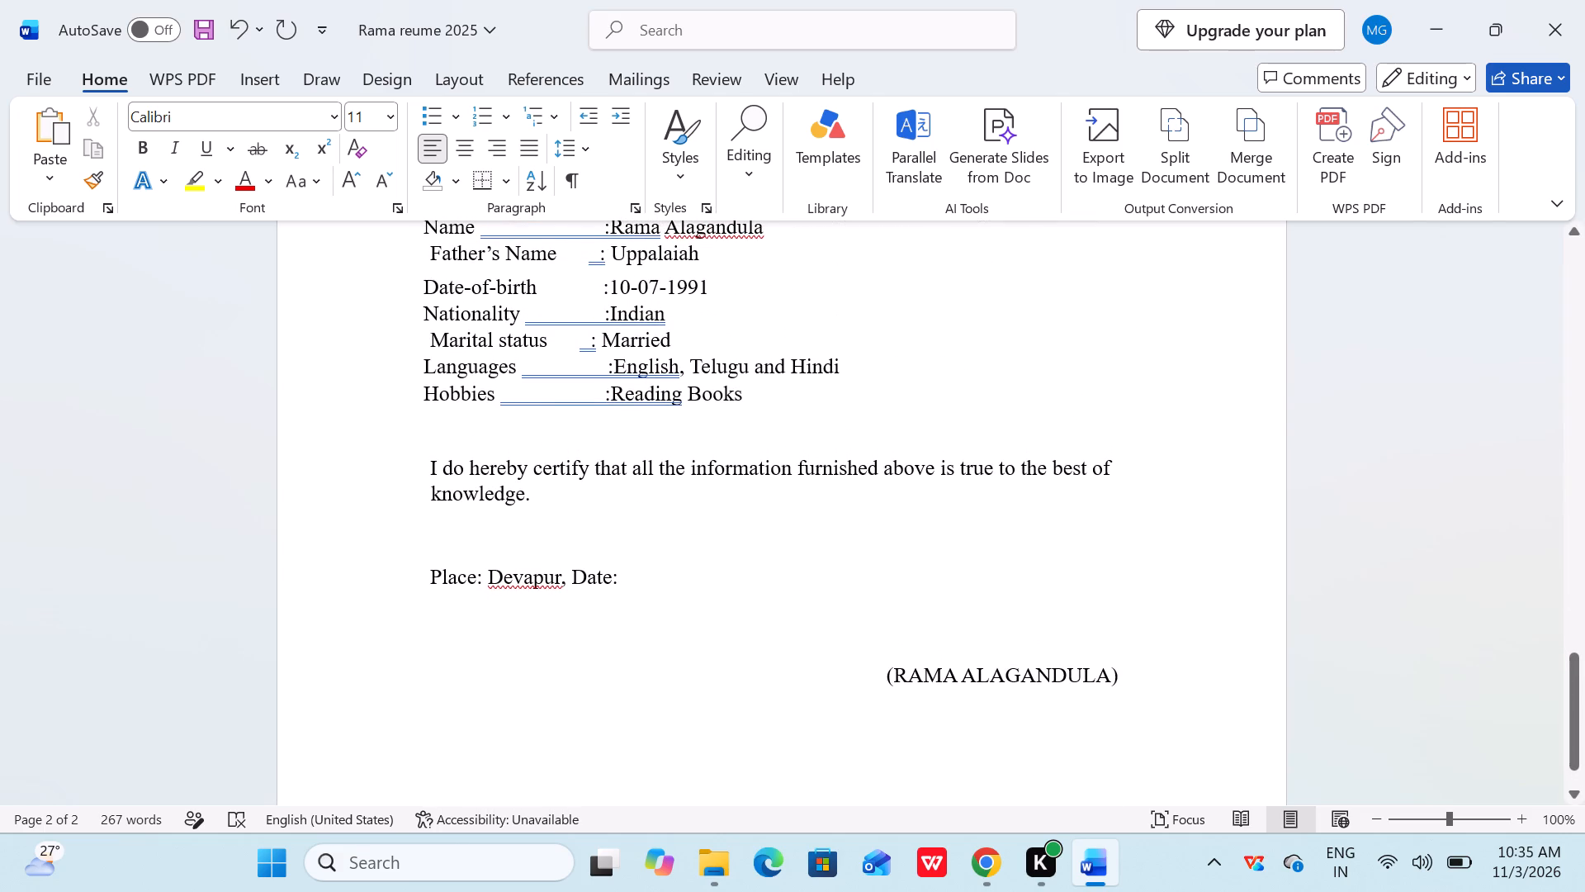
scroll(672, 468, up, 1)
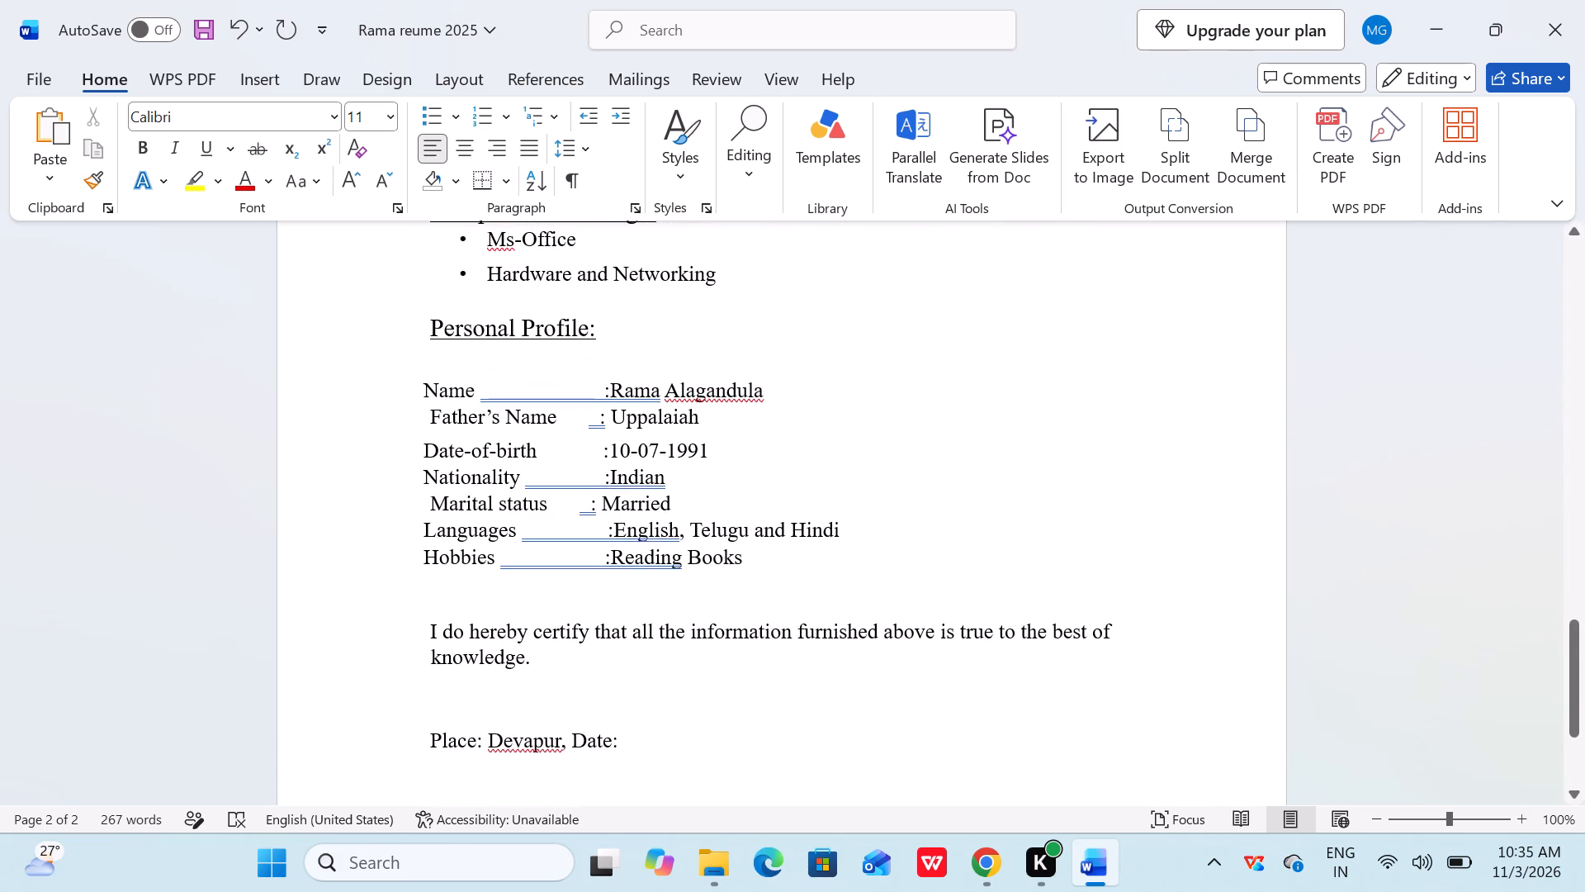
scroll(716, 455, up, 1)
click(769, 441)
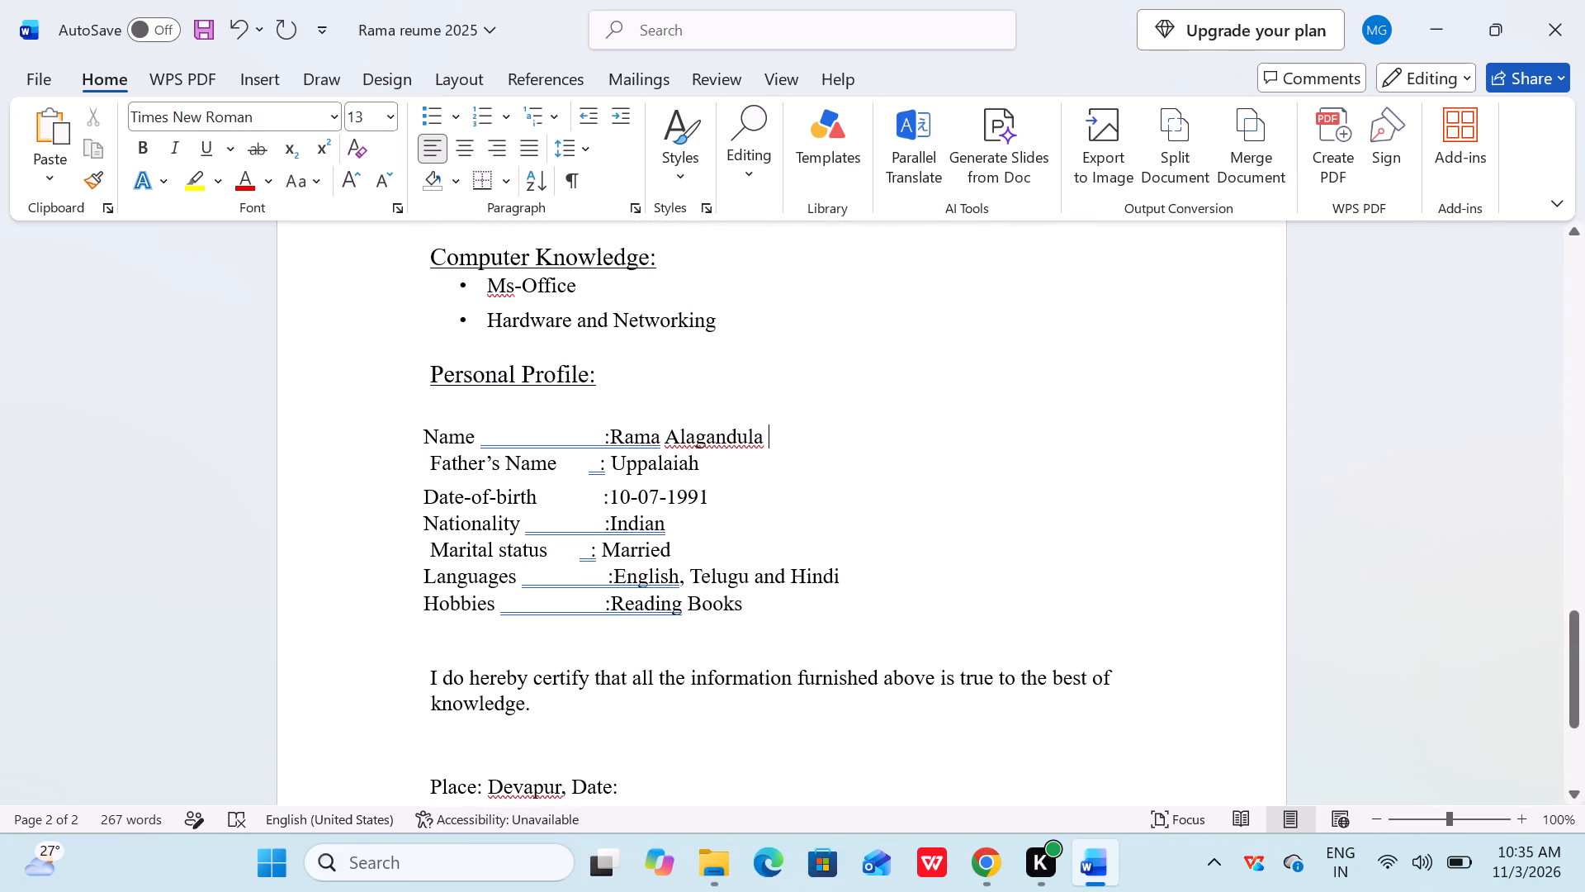
key(Left)
key(BackSpace)
key(BackSpace)
key(BackSpace)
key(BackSpace)
key(BackSpace)
key(BackSpace)
key(BackSpace)
key(BackSpace)
key(BackSpace)
key(BackSpace)
key(BackSpace)
key(BackSpace)
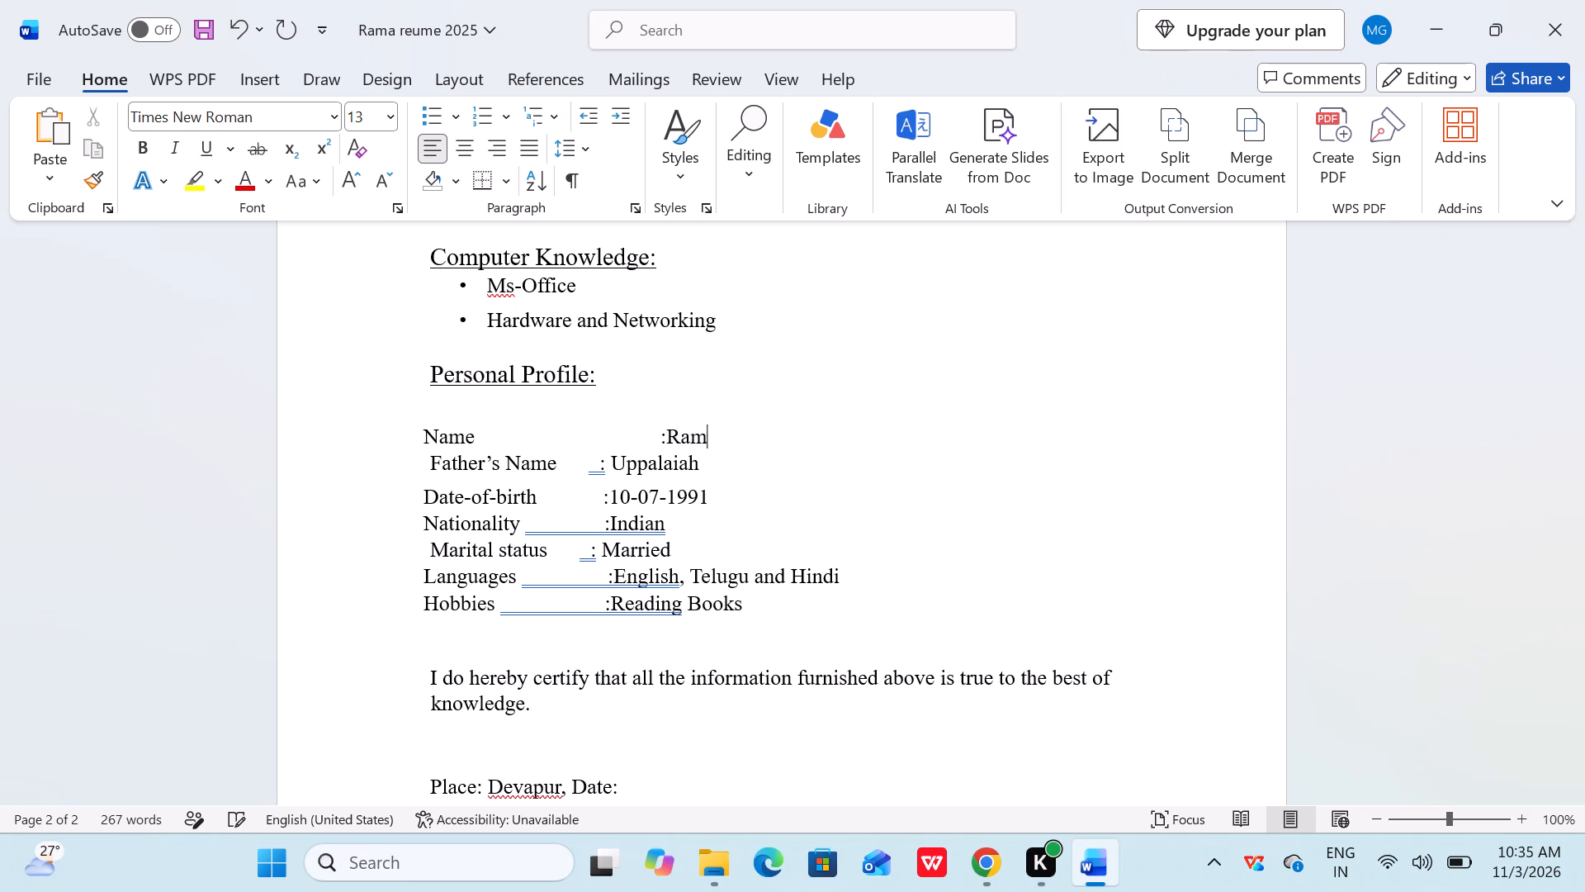
key(BackSpace)
key(BackSpace)
key(BackSpace)
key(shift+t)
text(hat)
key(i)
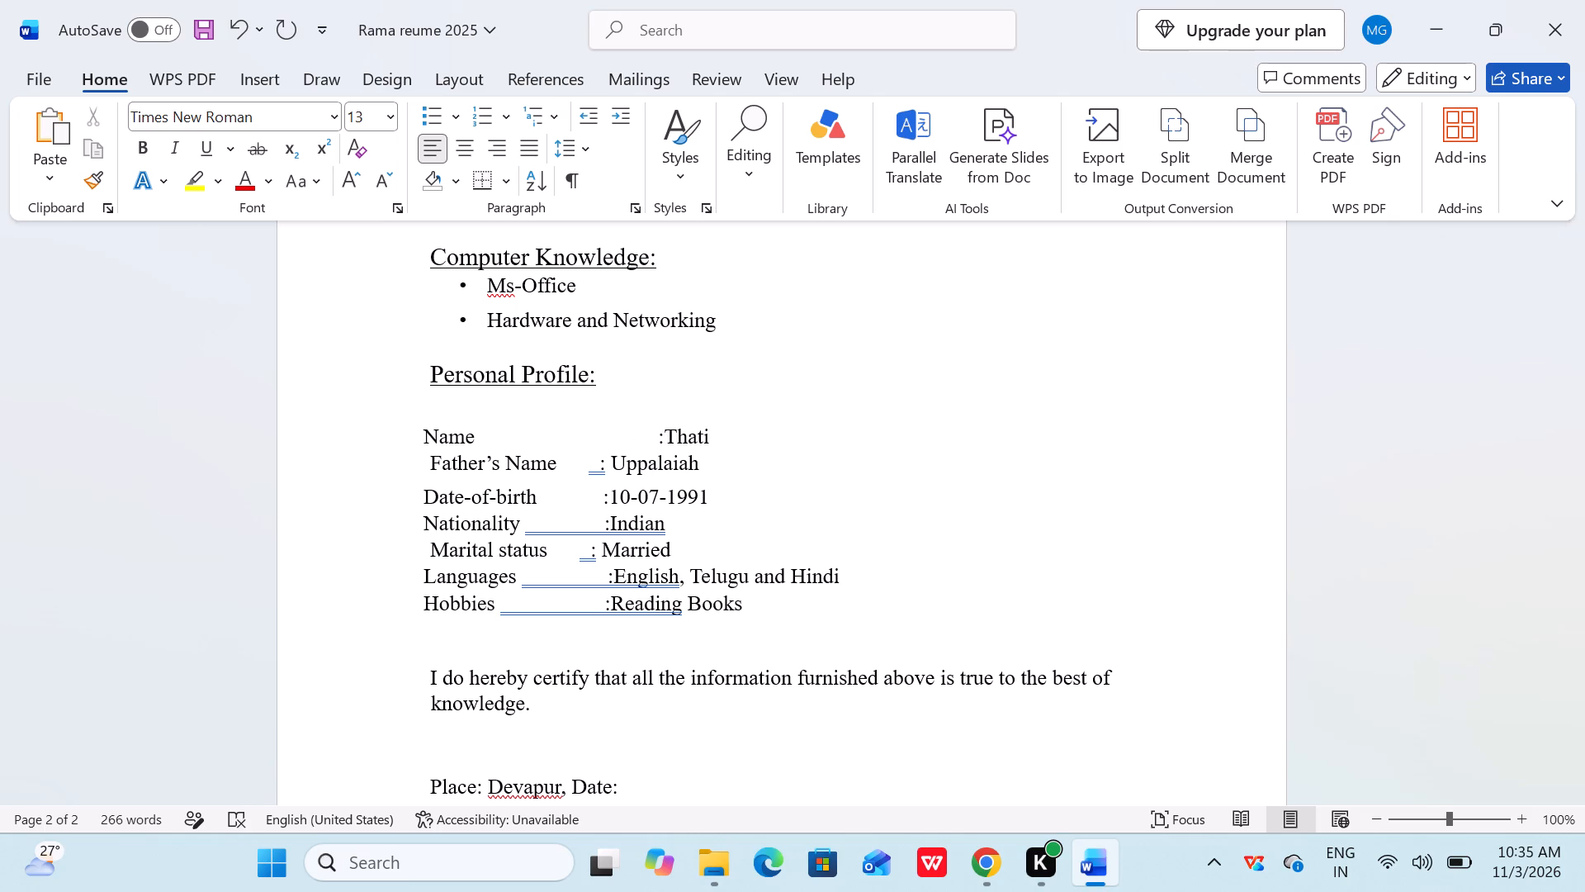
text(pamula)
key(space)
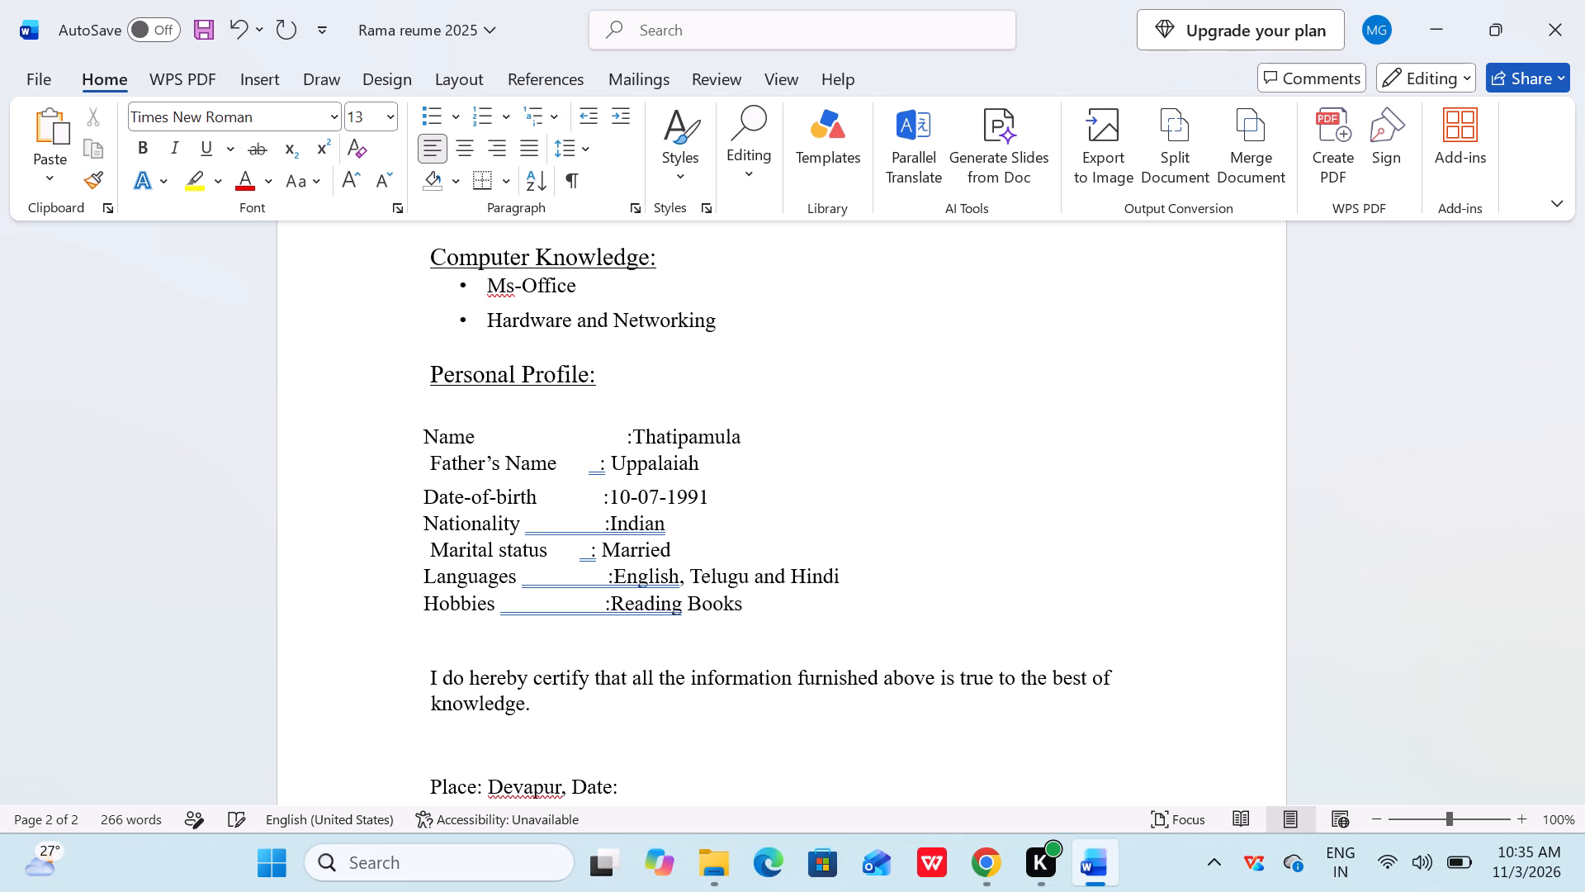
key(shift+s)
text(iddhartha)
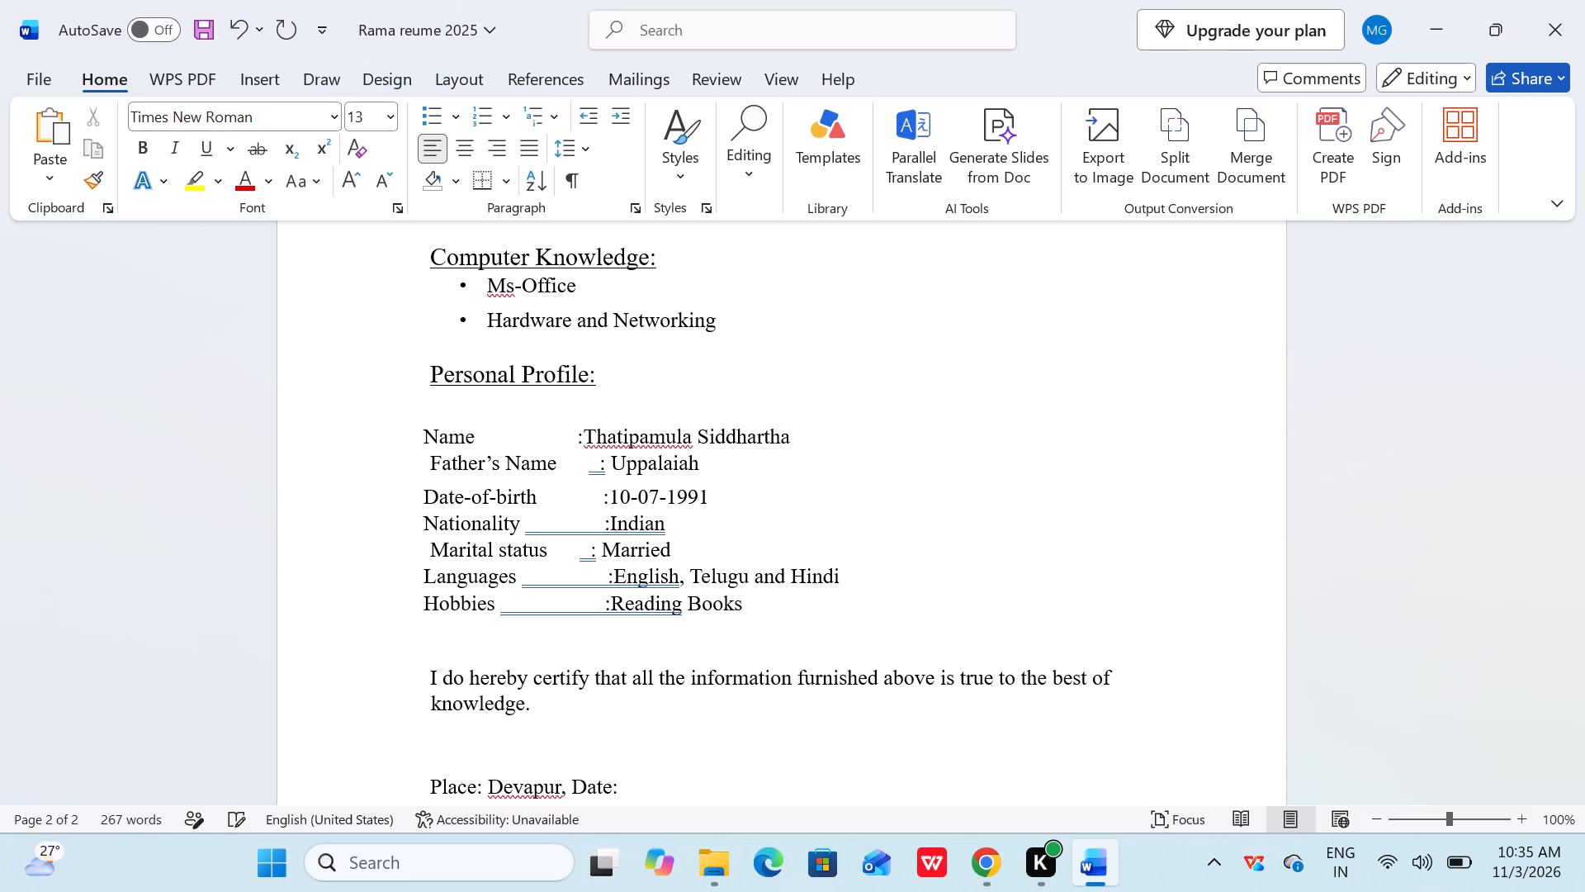
Delete the existing father's name in the Personal Profile section, keeping only its first letter.
click(717, 477)
key(Left)
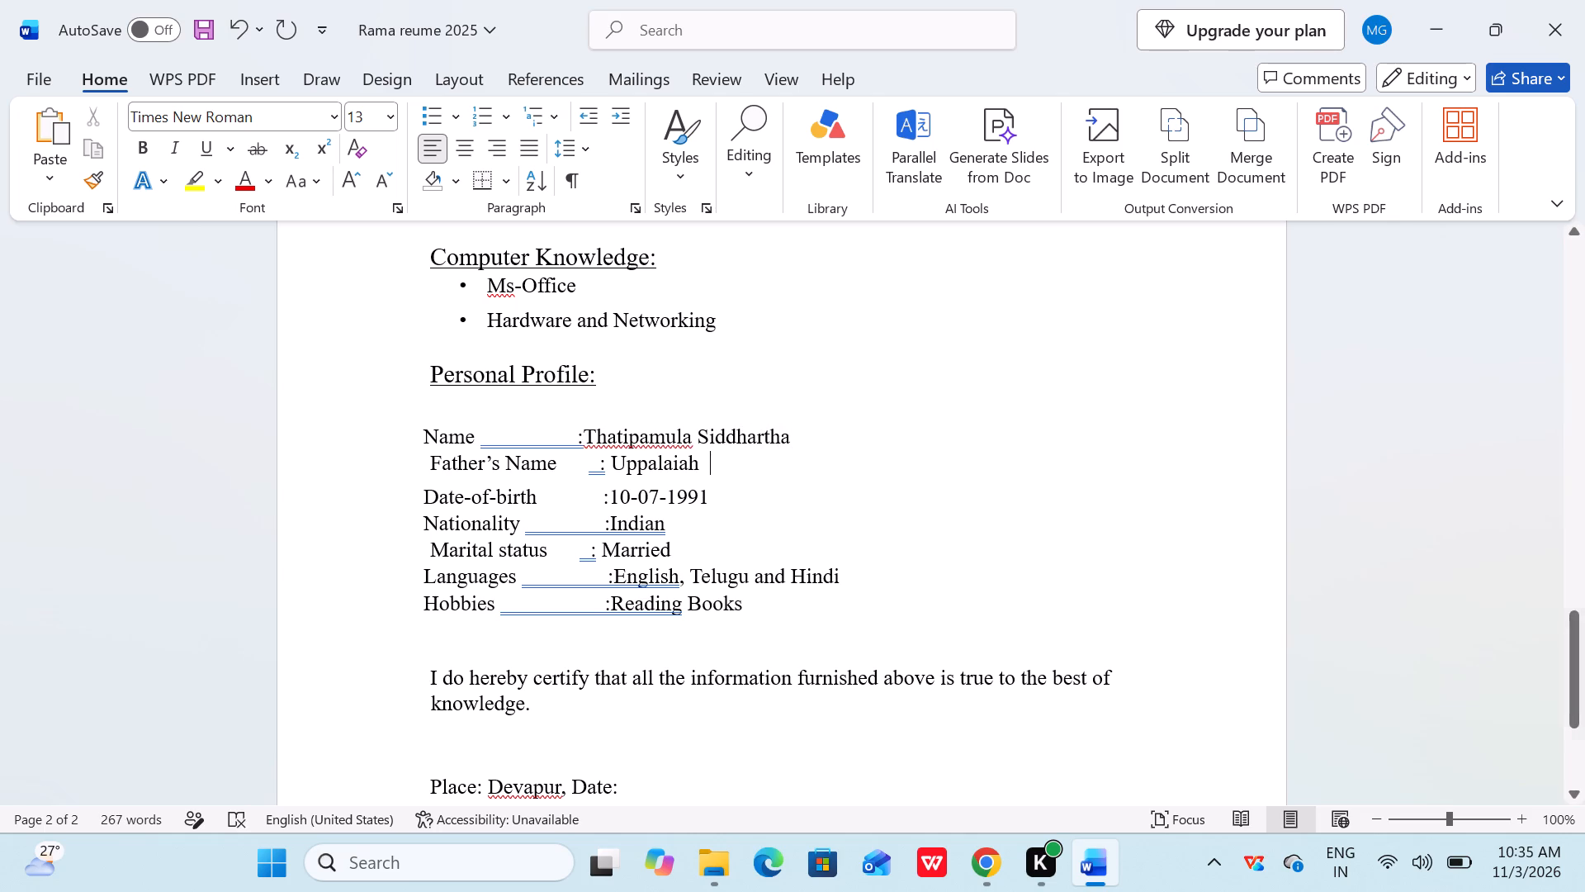
key(BackSpace)
key(BackSpace)
key(BackSpace)
key(BackSpace)
key(BackSpace)
key(BackSpace)
key(BackSpace)
key(BackSpace)
key(BackSpace)
key(BackSpace)
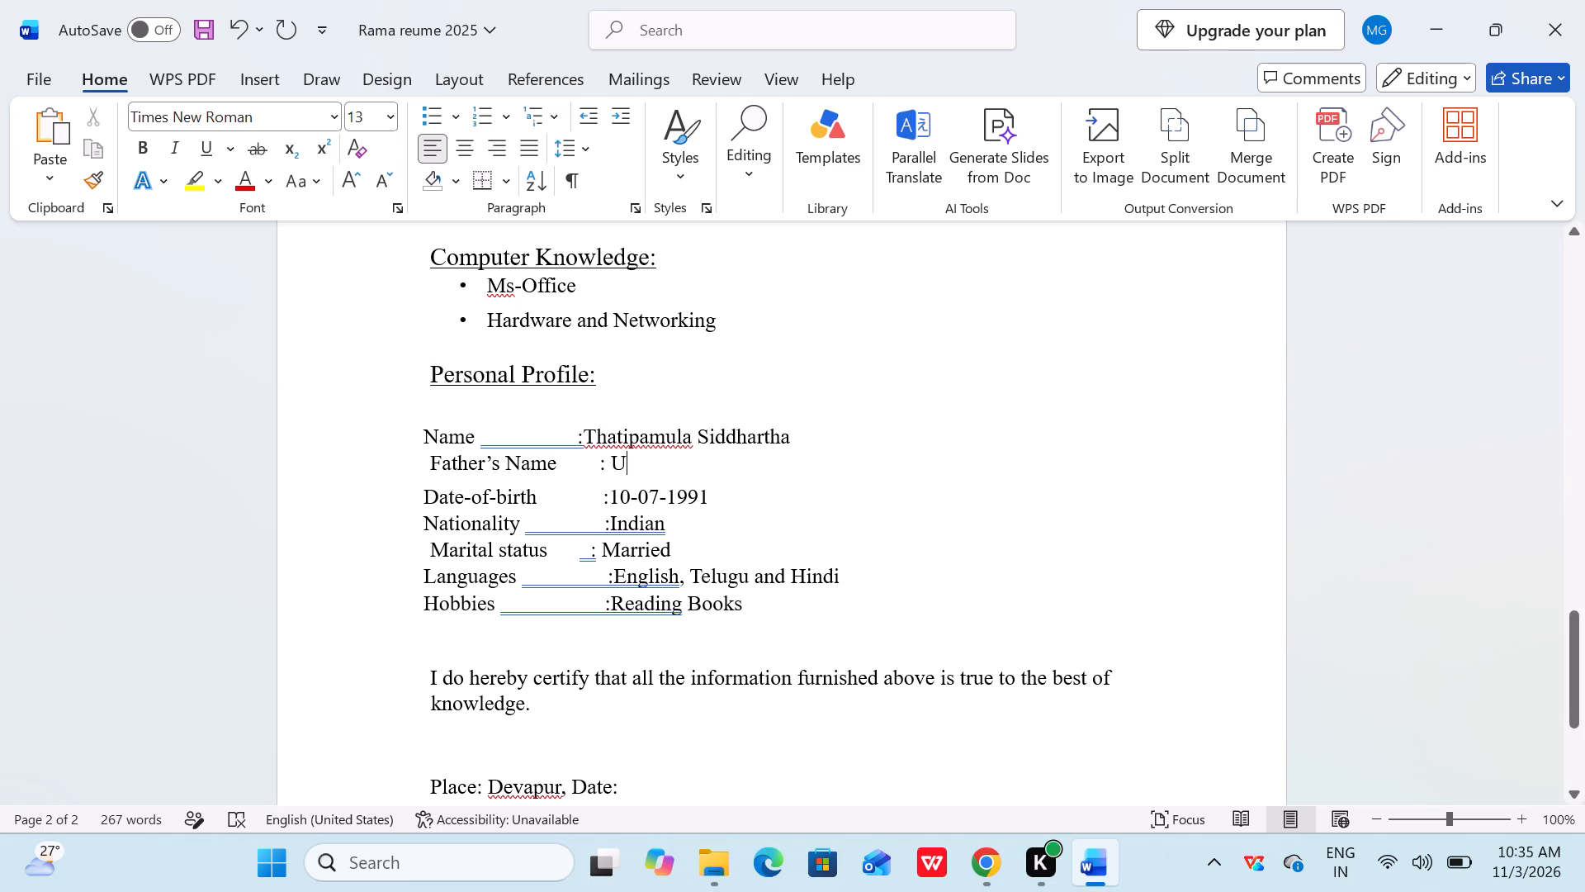
Replace the date of birth in the Personal Profile section with the new applicant's date of birth.
click(716, 491)
key(Left)
key(BackSpace)
key(BackSpace)
key(BackSpace)
key(BackSpace)
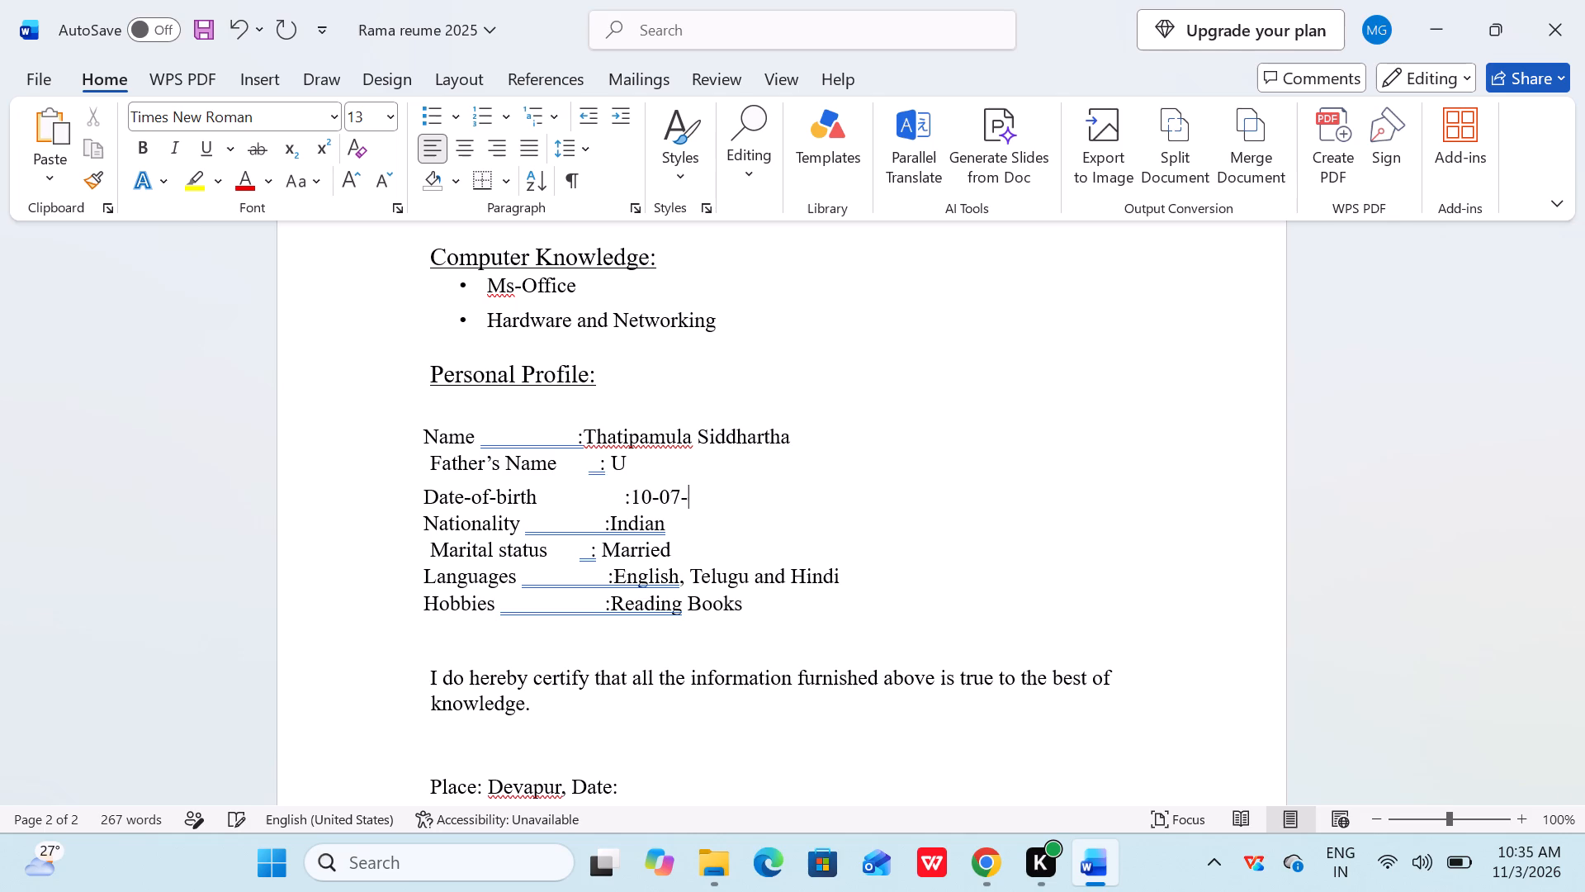
key(BackSpace)
key(BackSpace)
key(BackSpace)
key(BackSpace)
key(BackSpace)
key(BackSpace)
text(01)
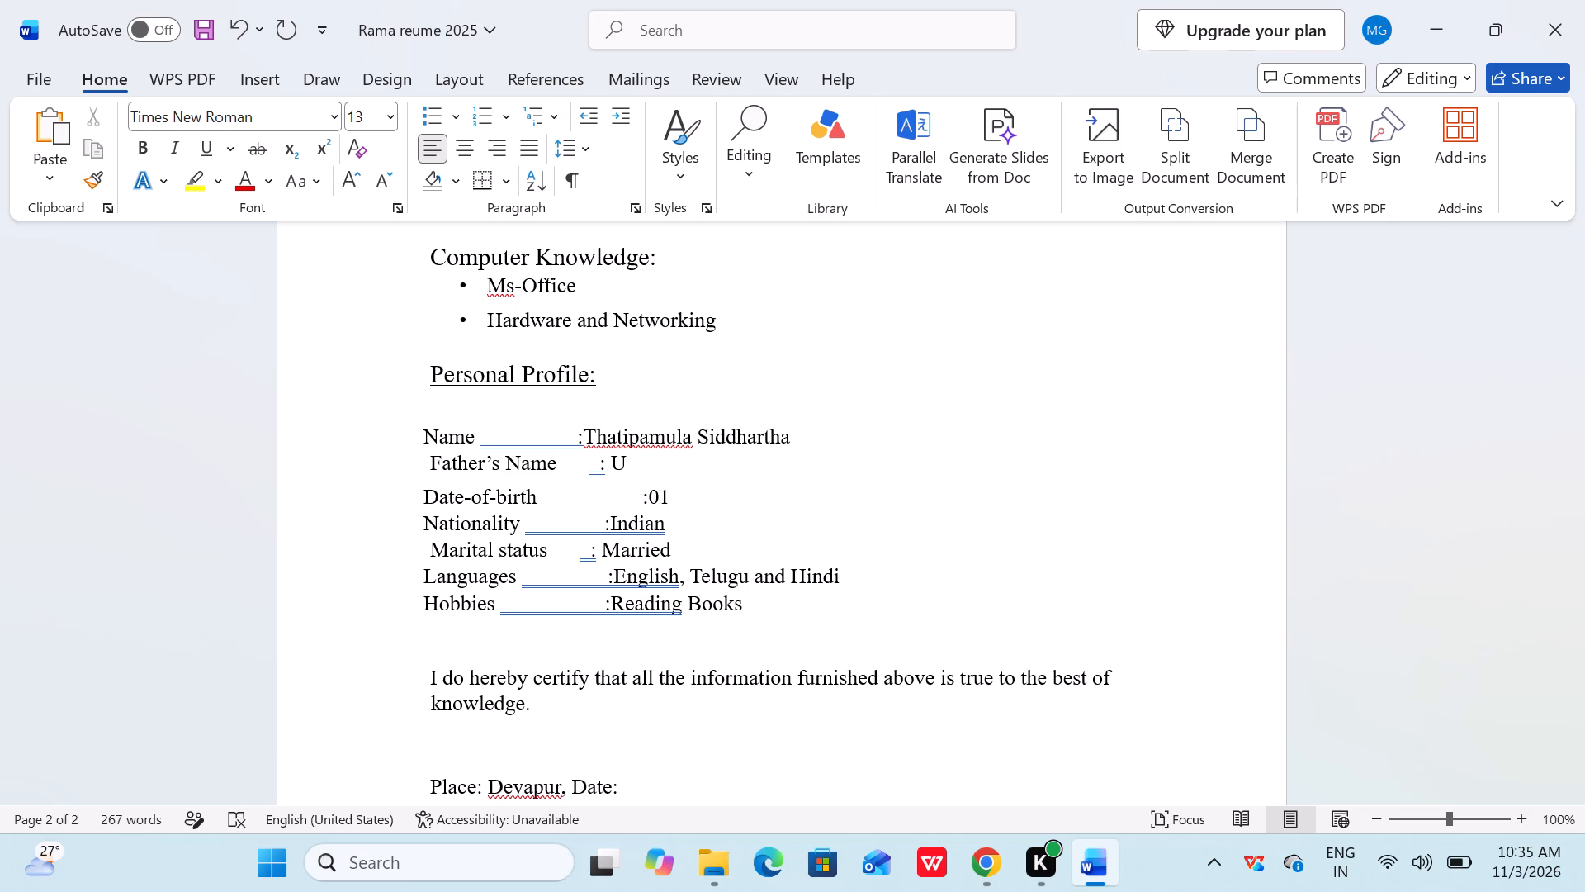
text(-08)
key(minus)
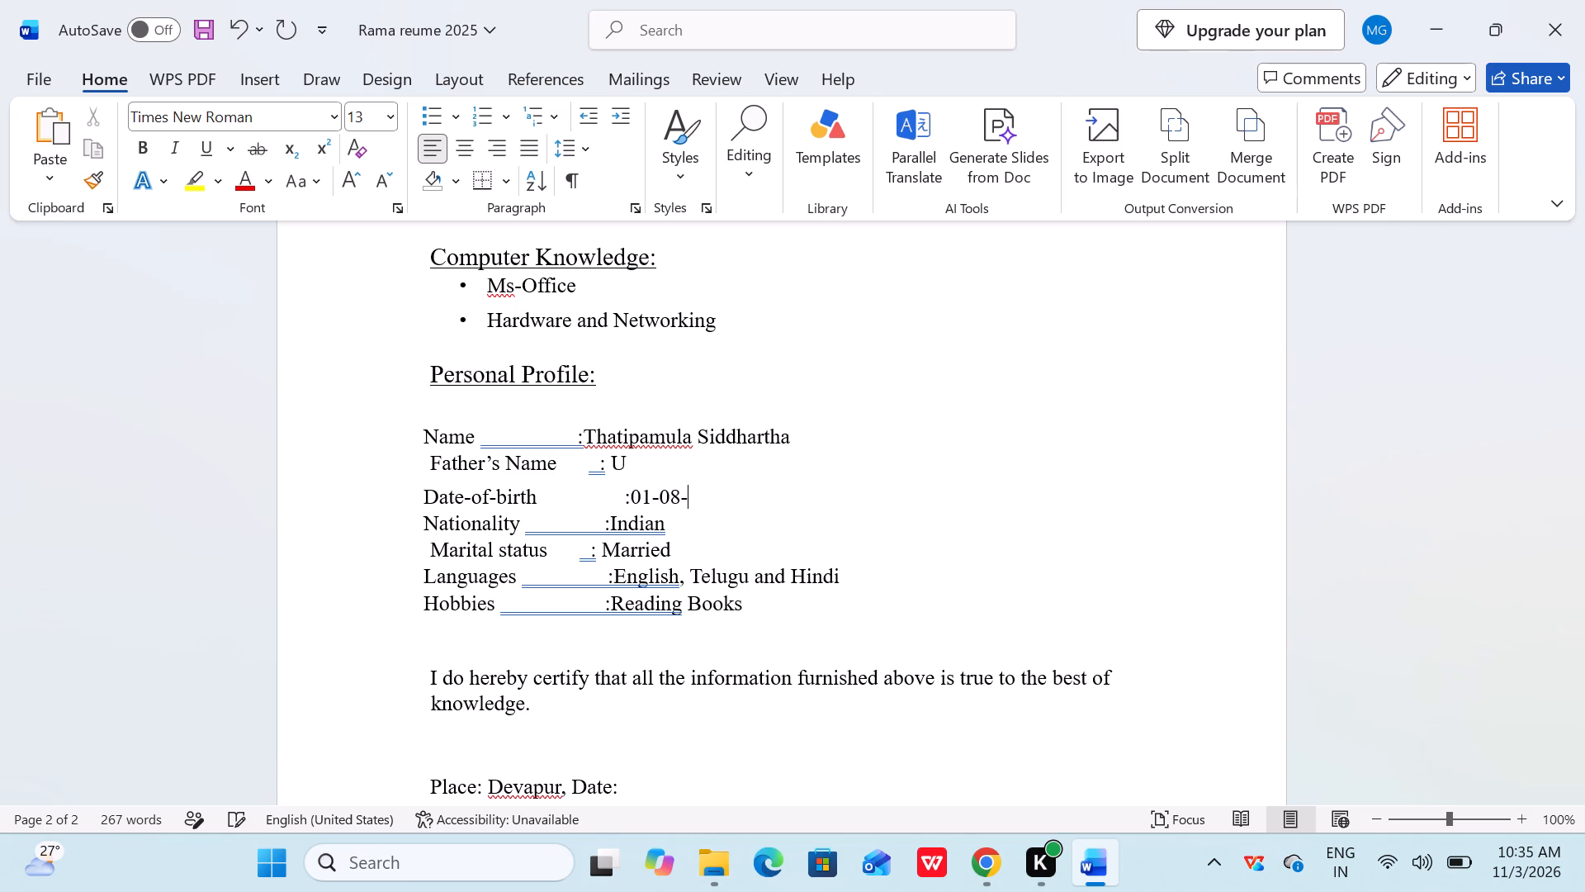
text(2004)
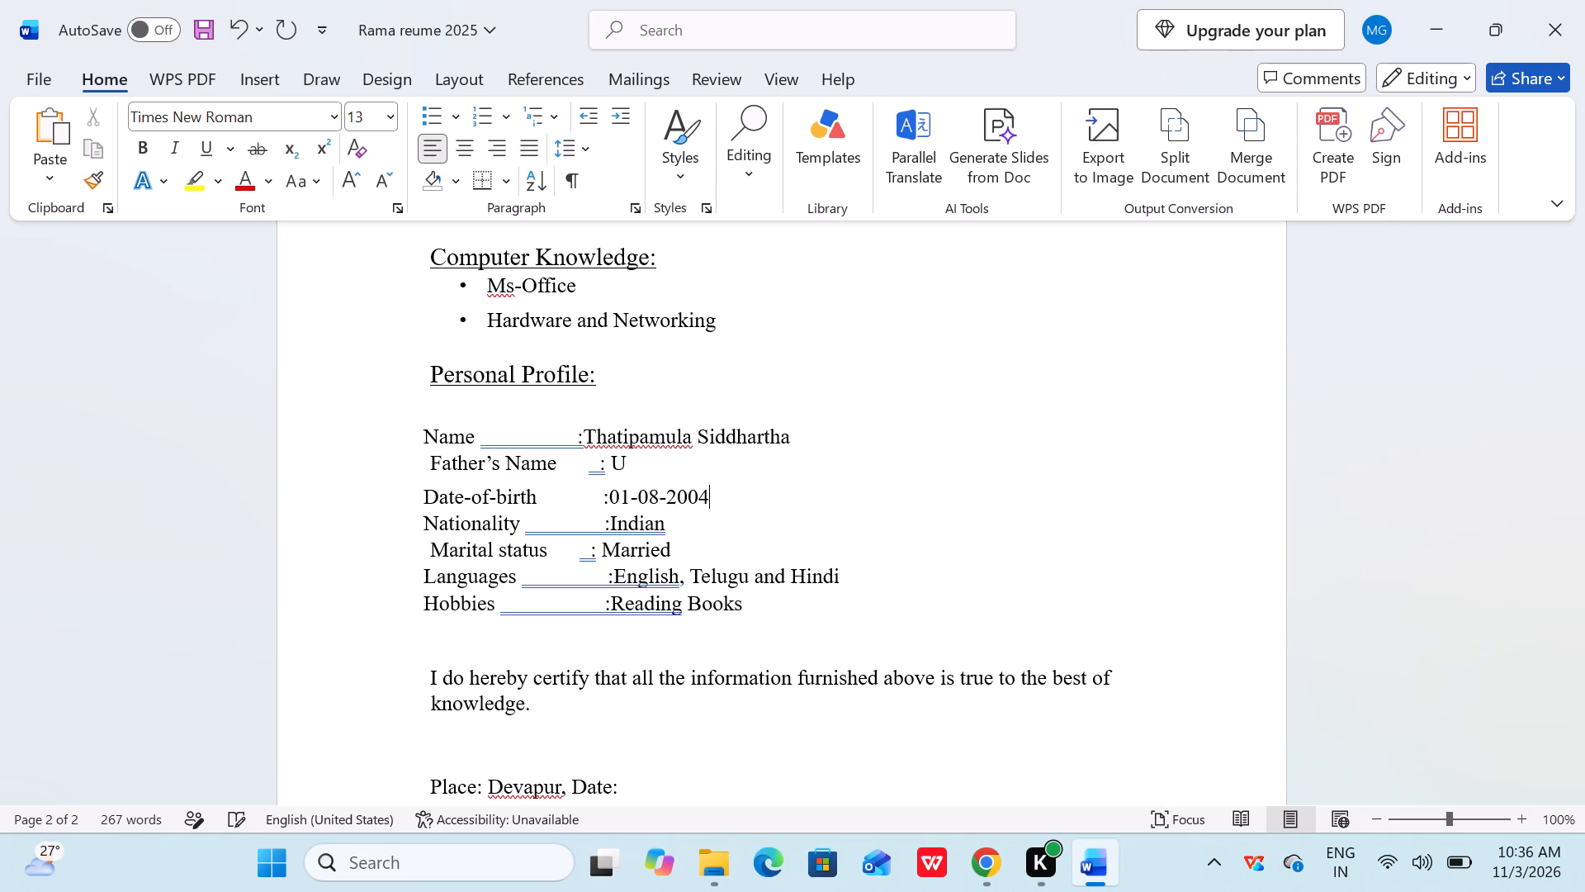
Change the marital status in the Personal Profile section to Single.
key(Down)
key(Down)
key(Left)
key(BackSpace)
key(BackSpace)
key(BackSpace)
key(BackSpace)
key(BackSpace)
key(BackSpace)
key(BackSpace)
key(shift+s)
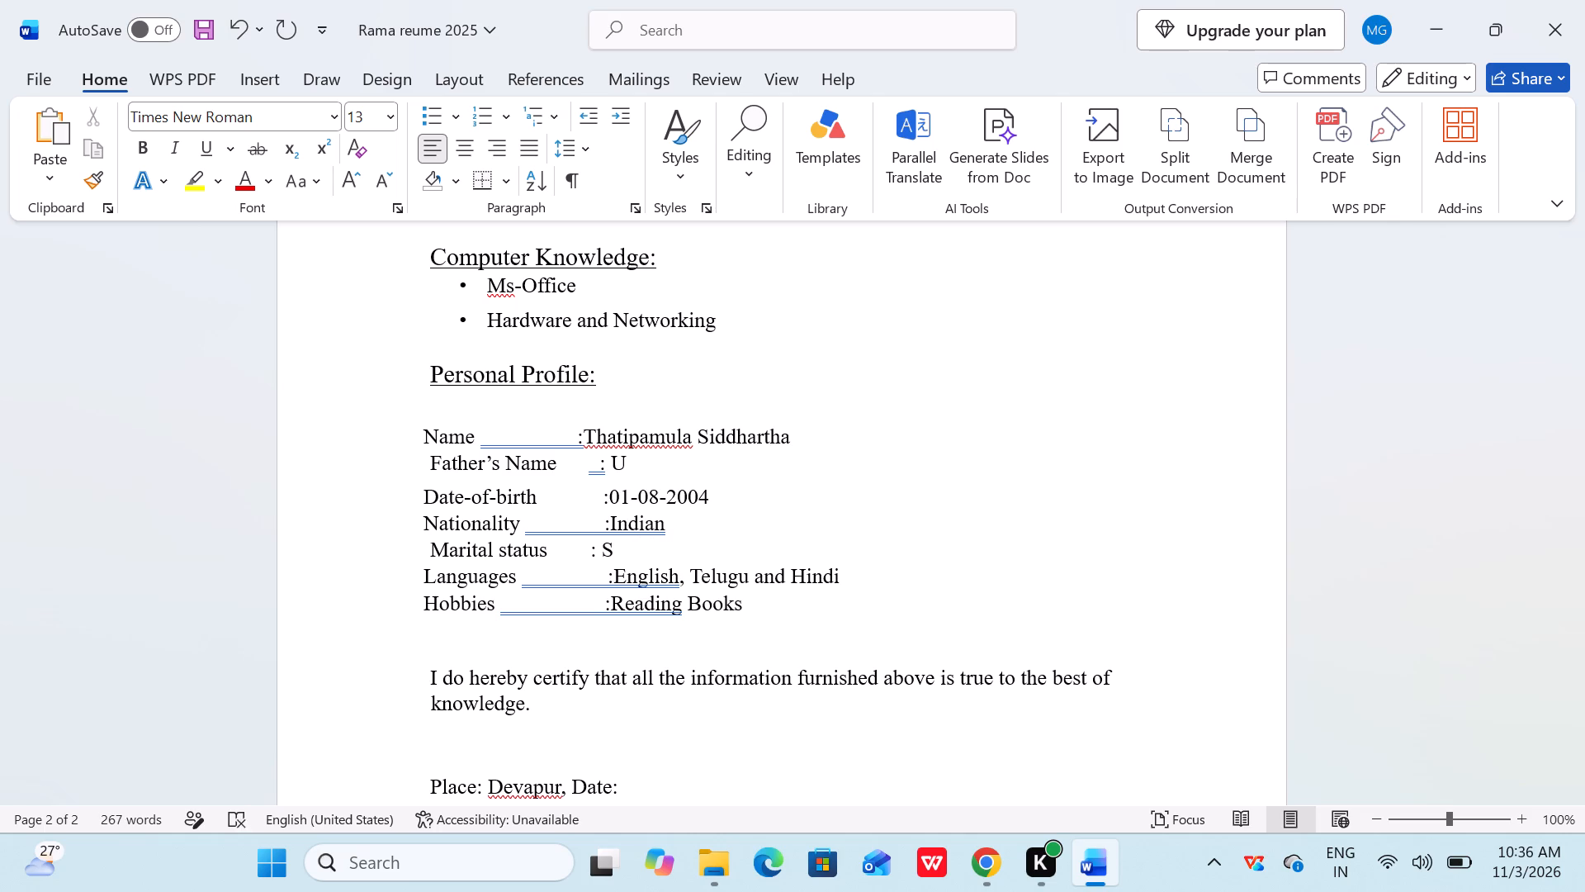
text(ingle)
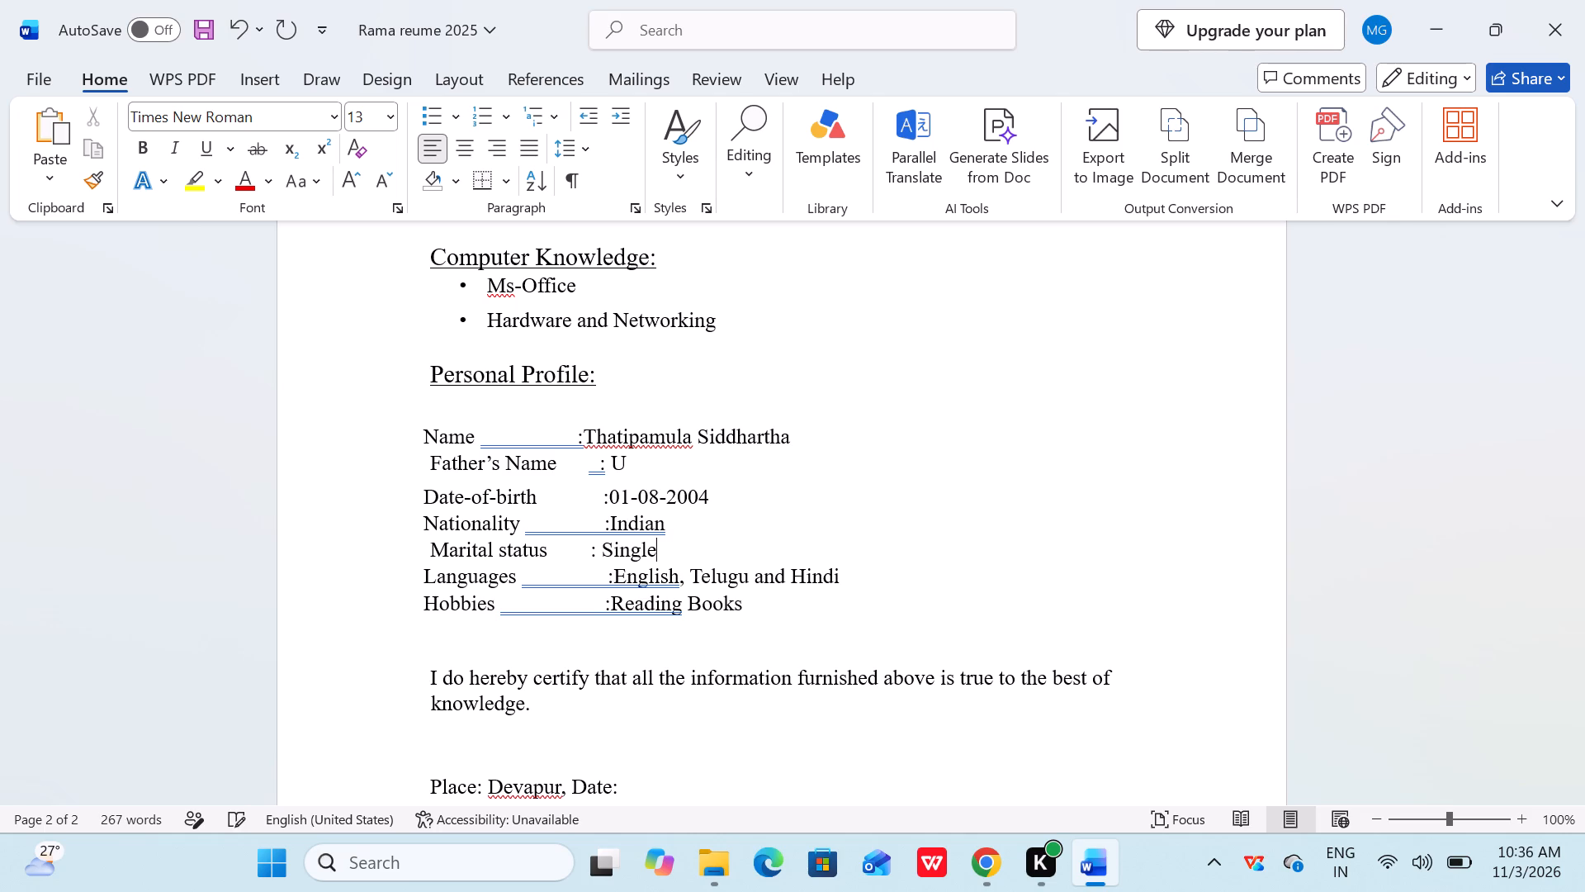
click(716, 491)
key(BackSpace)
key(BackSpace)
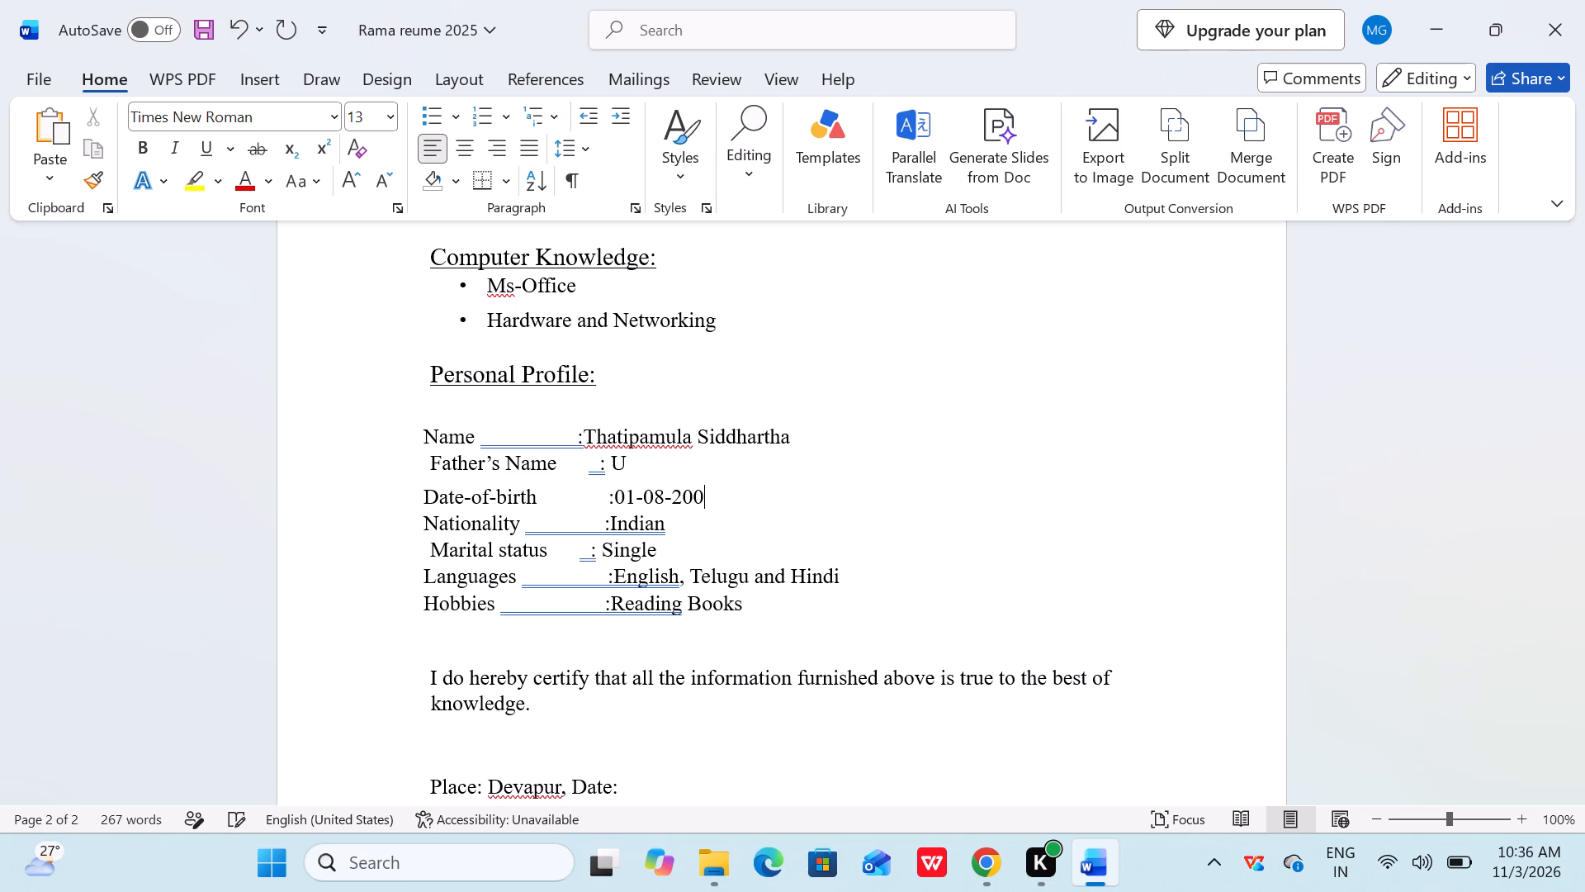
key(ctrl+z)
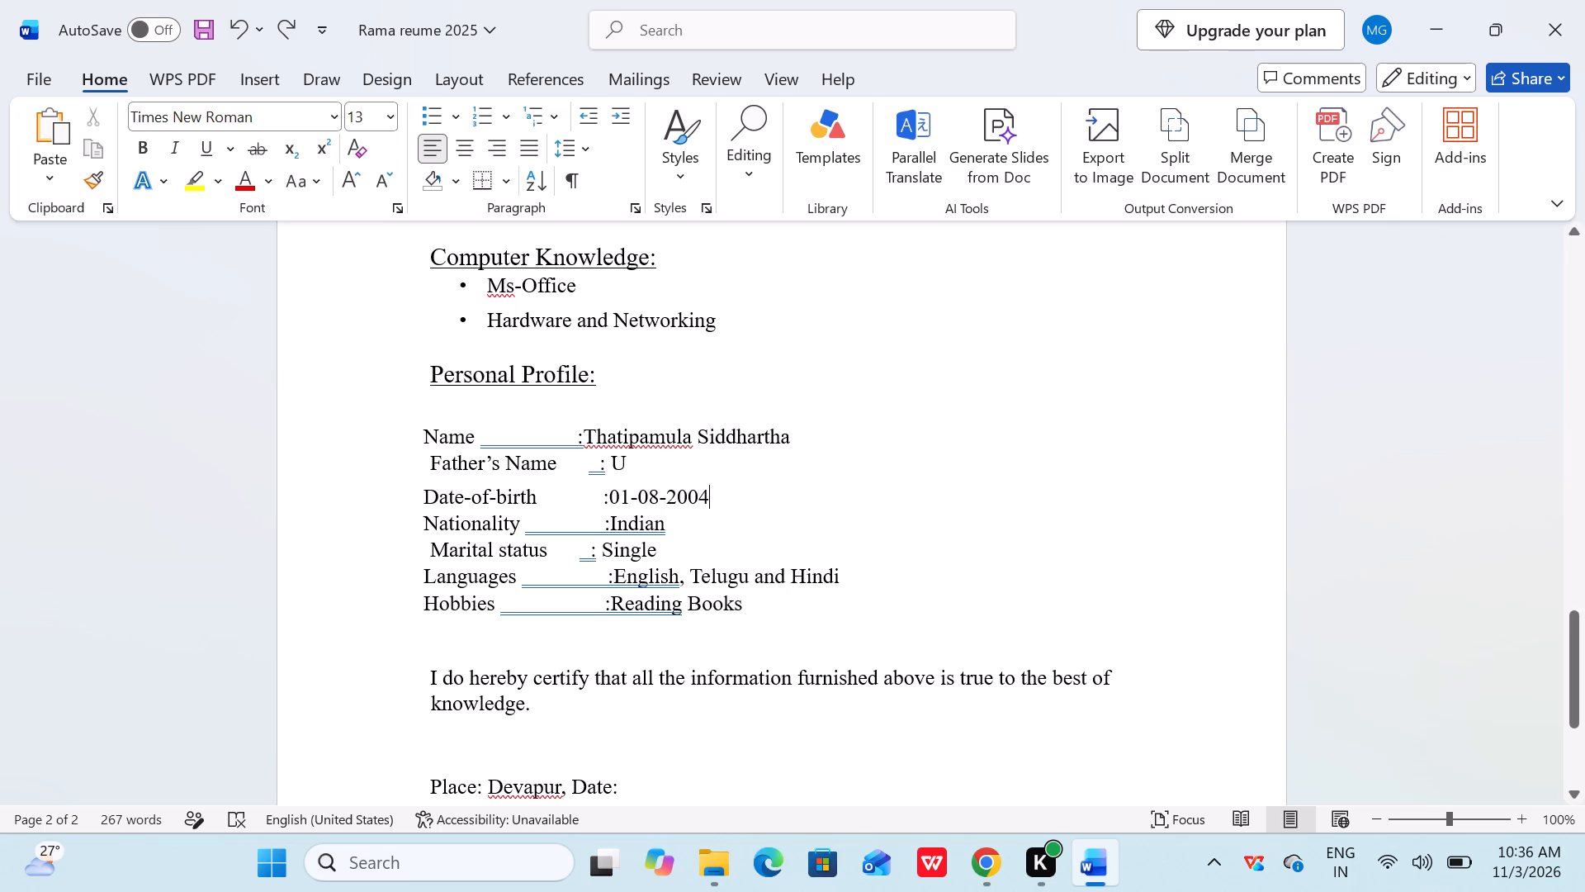
Replace the marital status in the Personal Profile section with "Un Married".
click(672, 553)
key(Left)
key(BackSpace)
key(BackSpace)
key(BackSpace)
key(BackSpace)
key(BackSpace)
key(BackSpace)
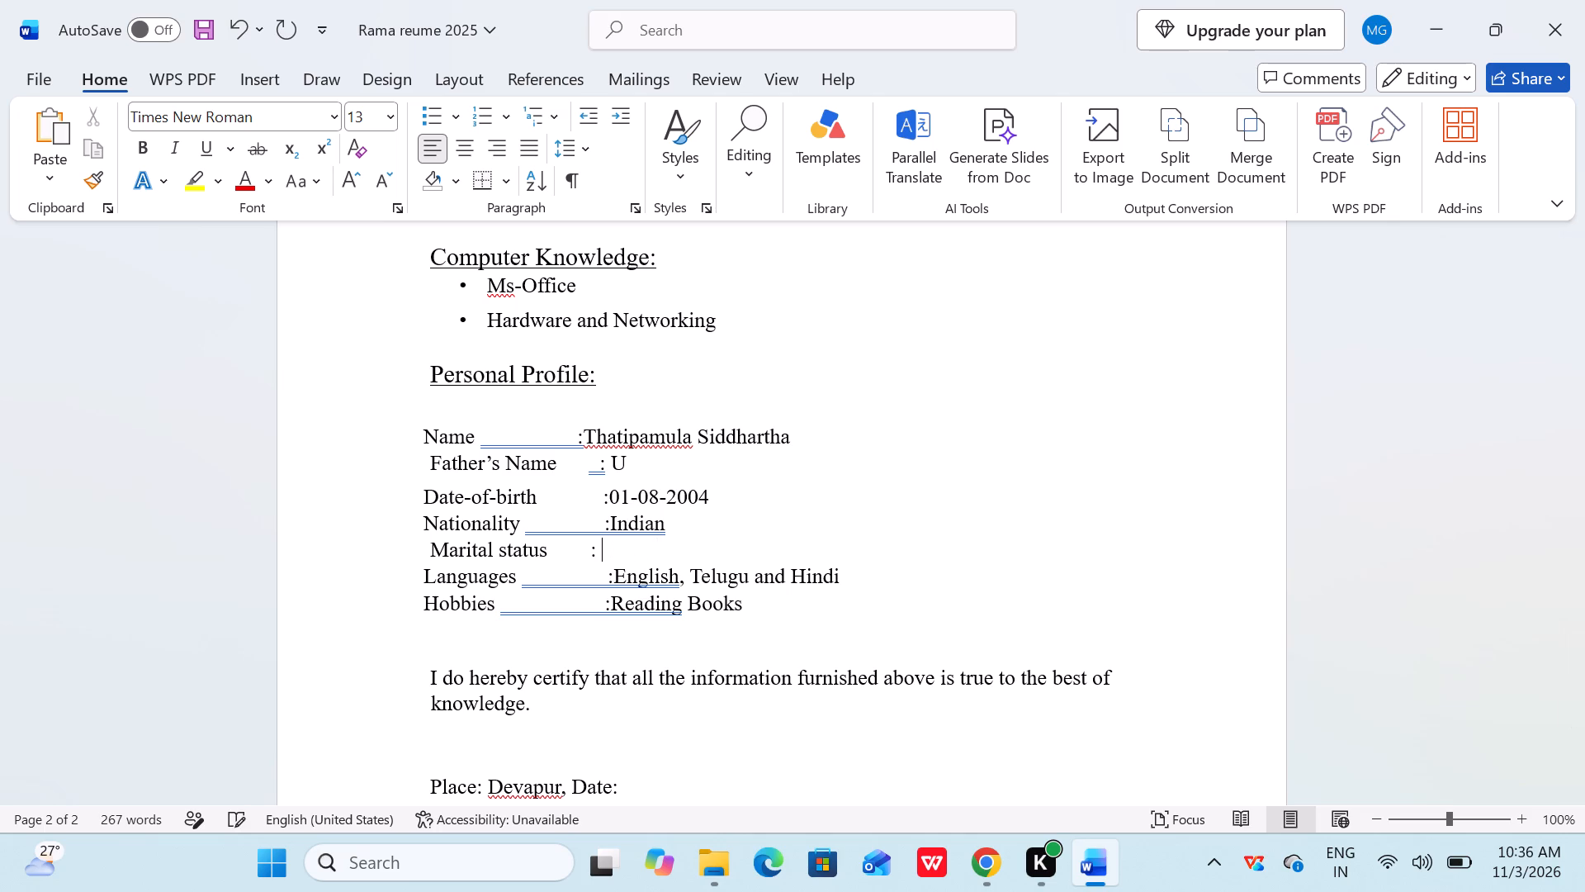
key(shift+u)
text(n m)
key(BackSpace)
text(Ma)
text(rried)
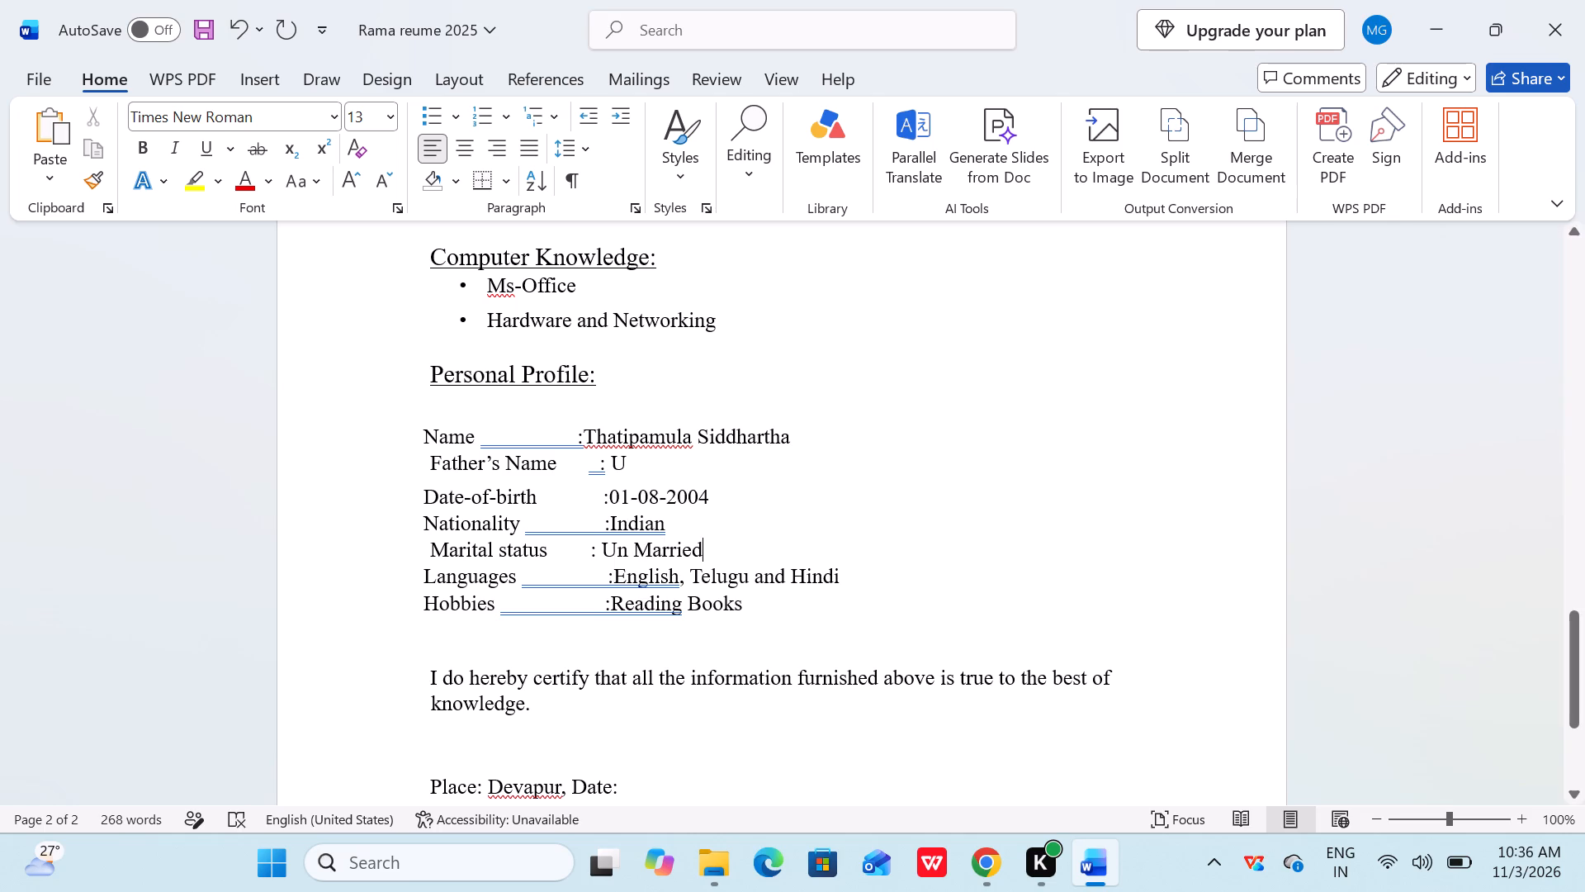
Append ",Browsing Internet" after Reading Books on the Hobbies line of the Personal Profile section.
click(745, 600)
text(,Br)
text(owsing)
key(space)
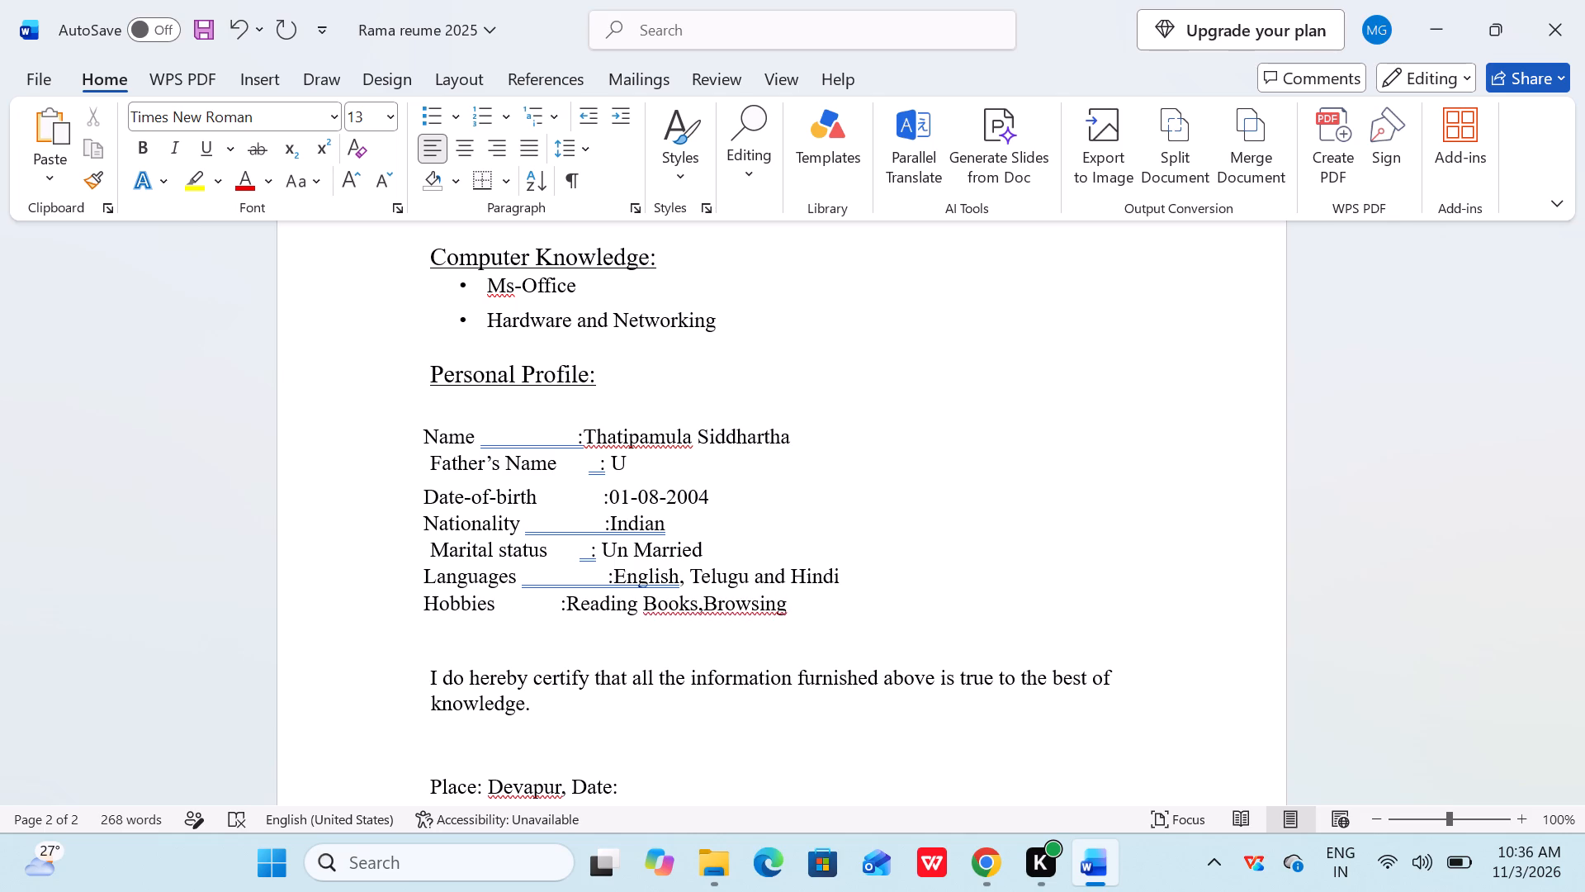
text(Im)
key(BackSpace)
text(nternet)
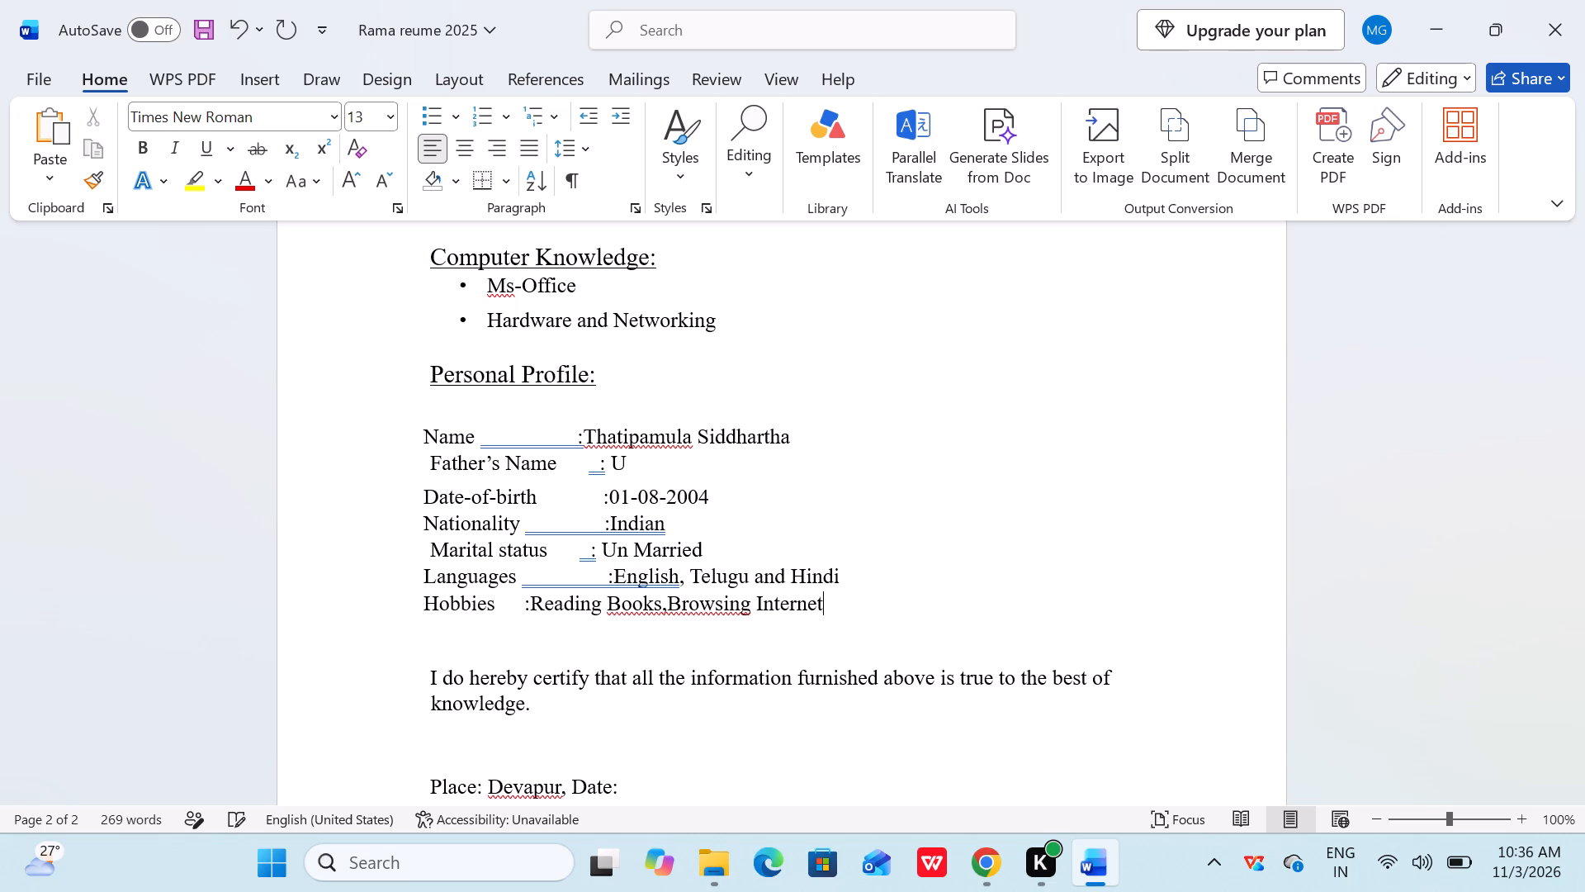
Add spaces before the colon on the Hobbies line so it lines up with the Languages colon.
click(523, 611)
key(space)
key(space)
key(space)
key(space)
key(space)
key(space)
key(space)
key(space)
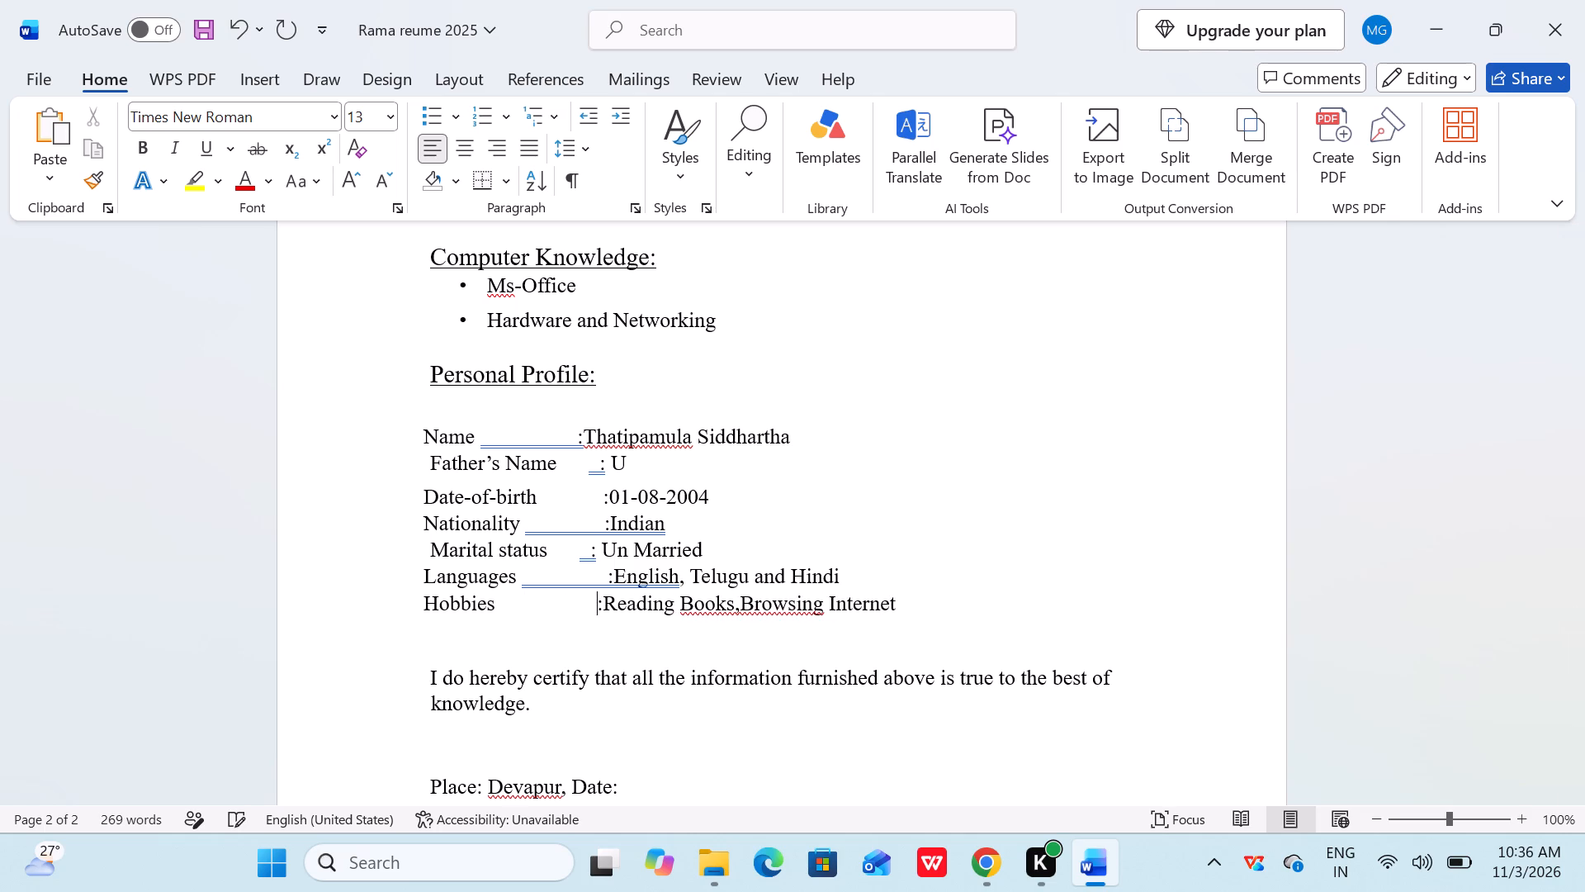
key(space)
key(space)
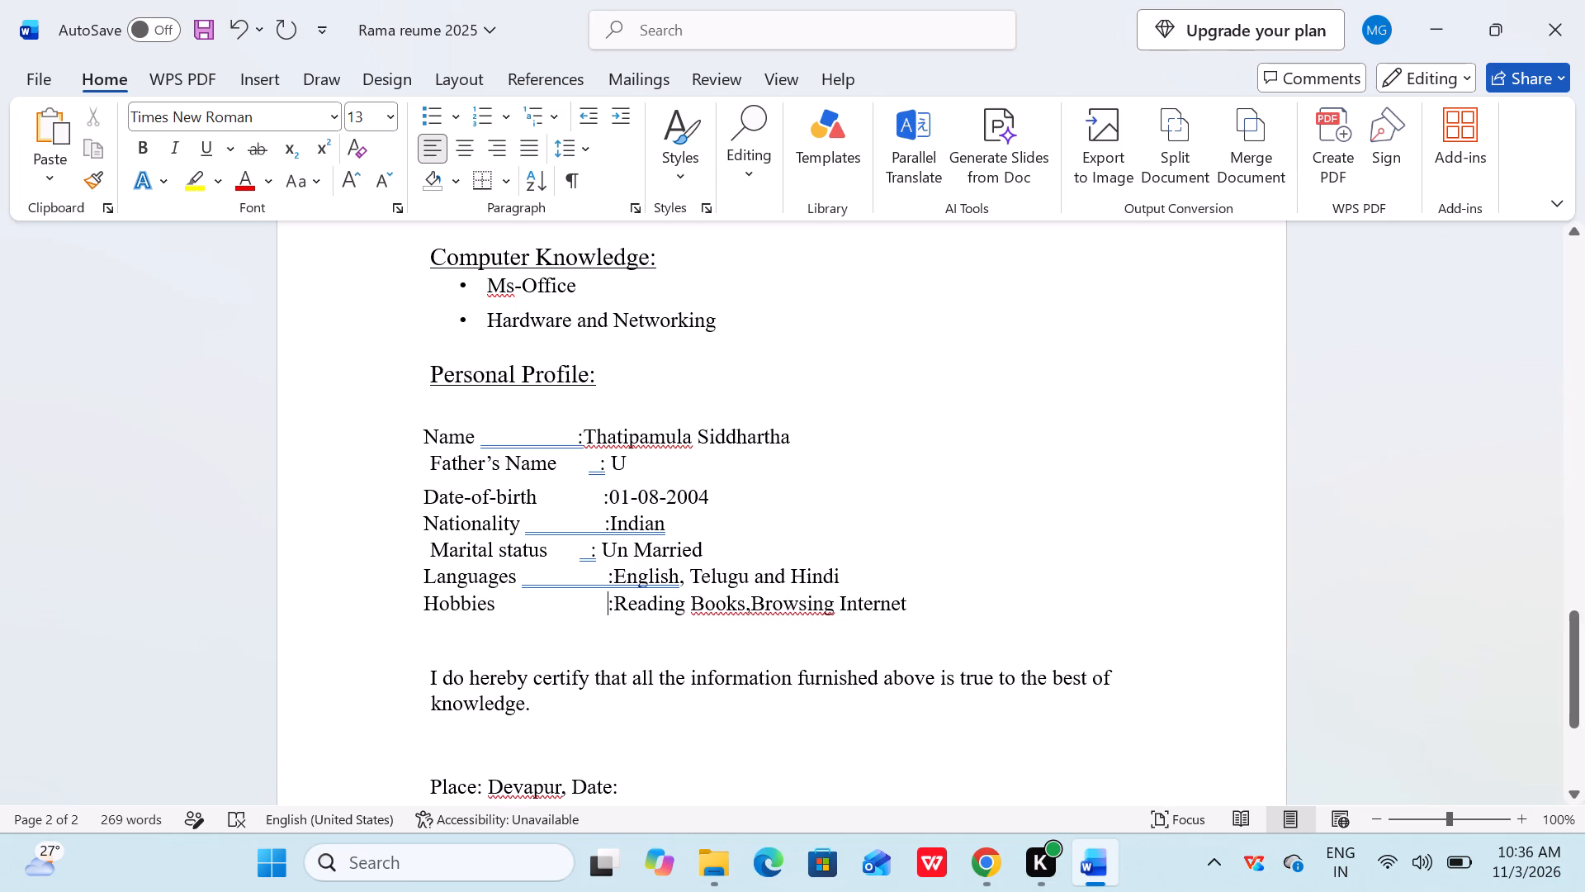
click(590, 547)
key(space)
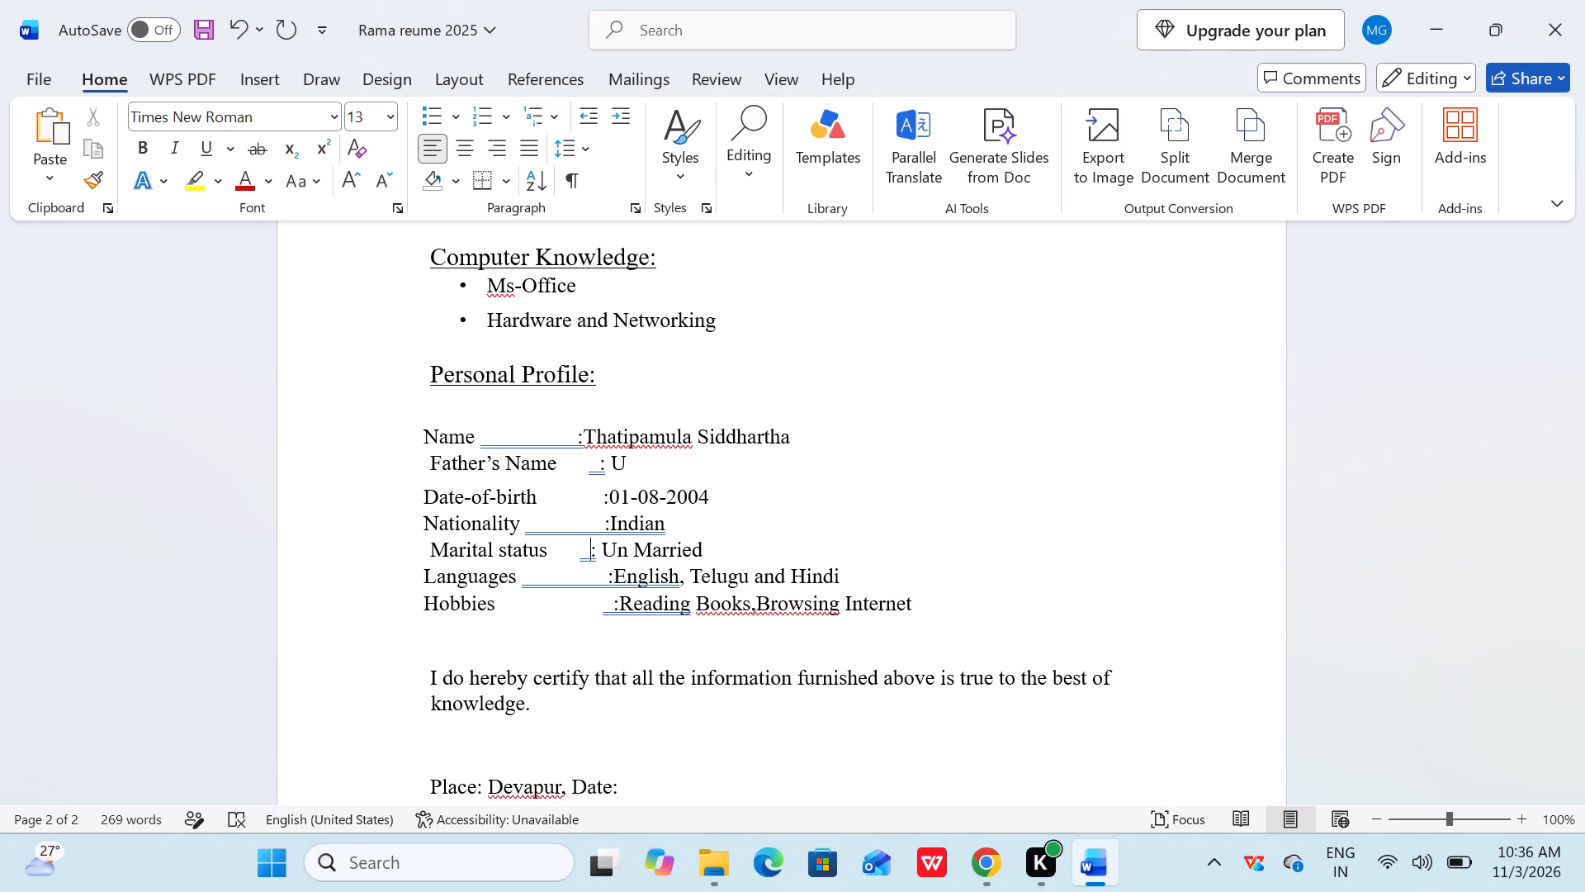
key(ctrl+z)
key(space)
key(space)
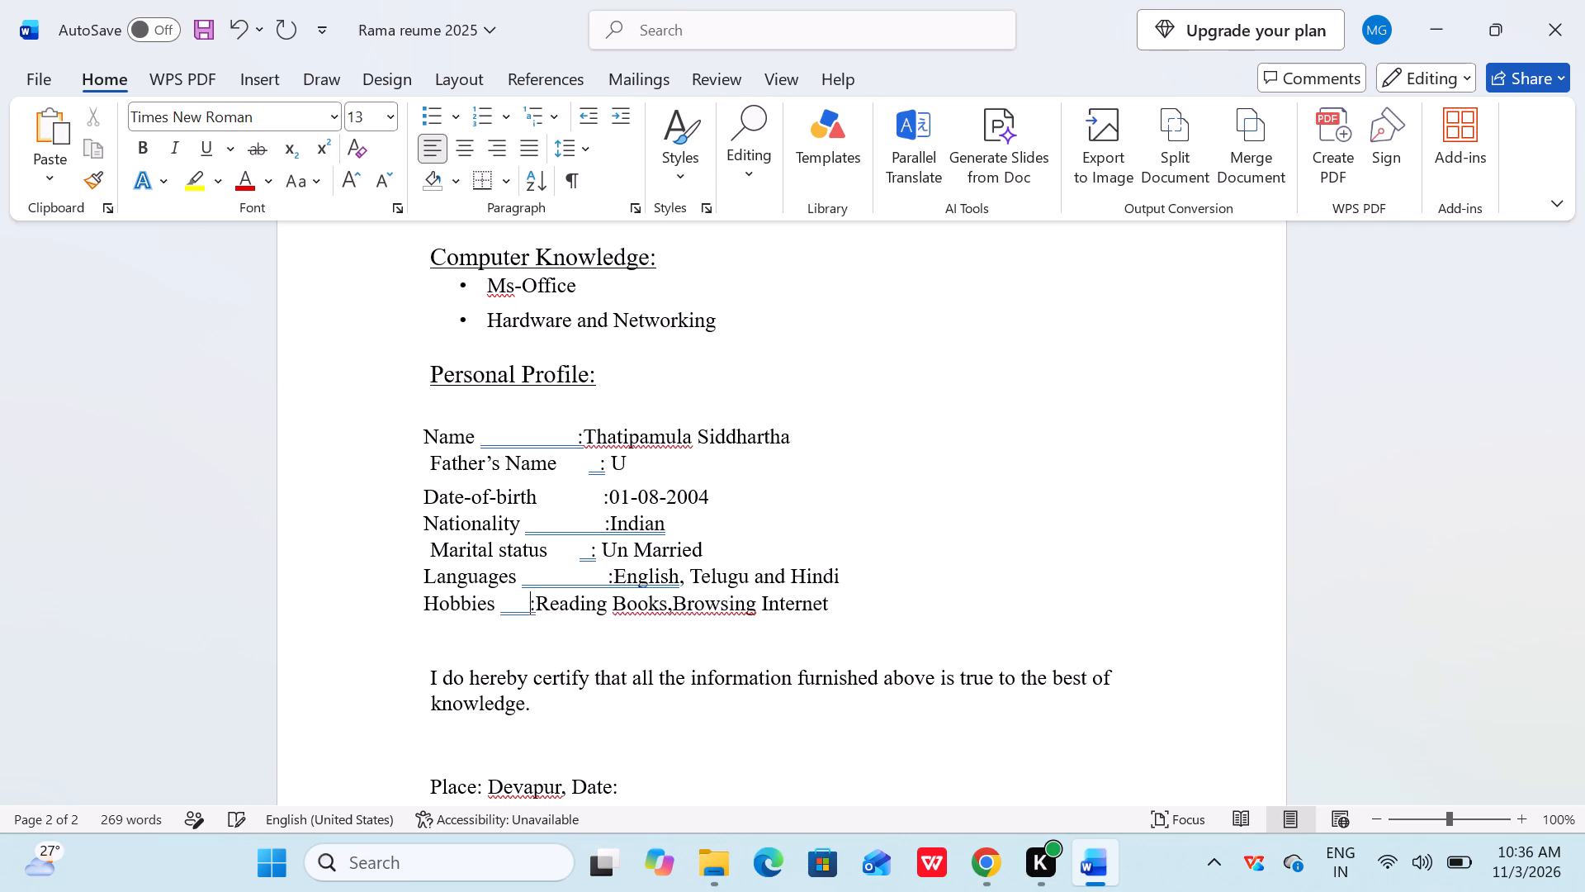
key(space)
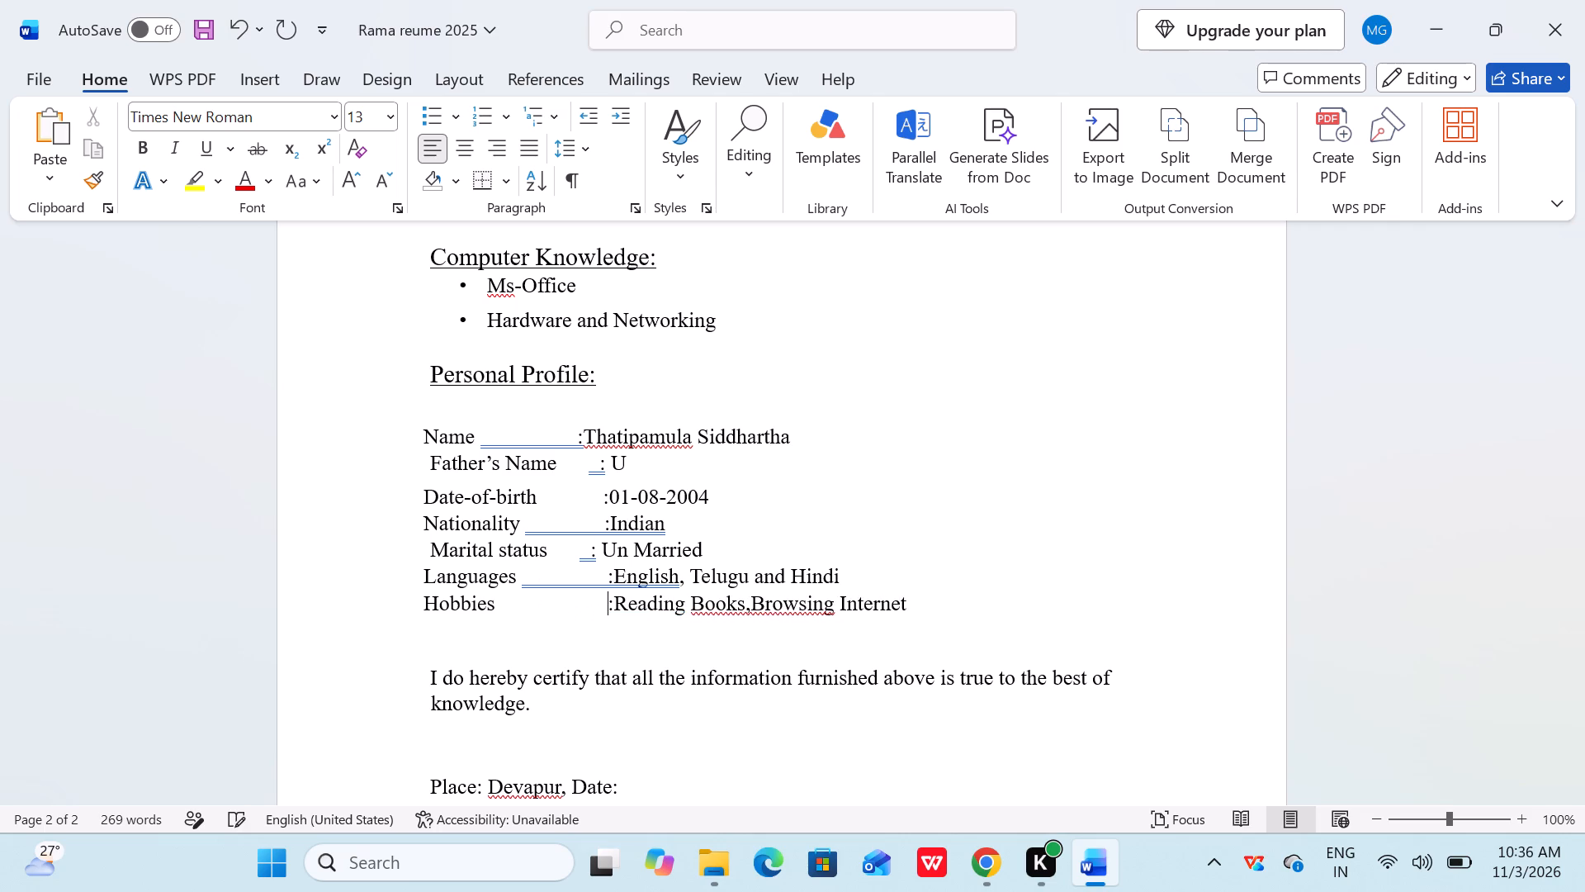
Align the colons of the Marital status, Nationality and Date-of-birth lines with the Languages colon using spaces.
click(580, 550)
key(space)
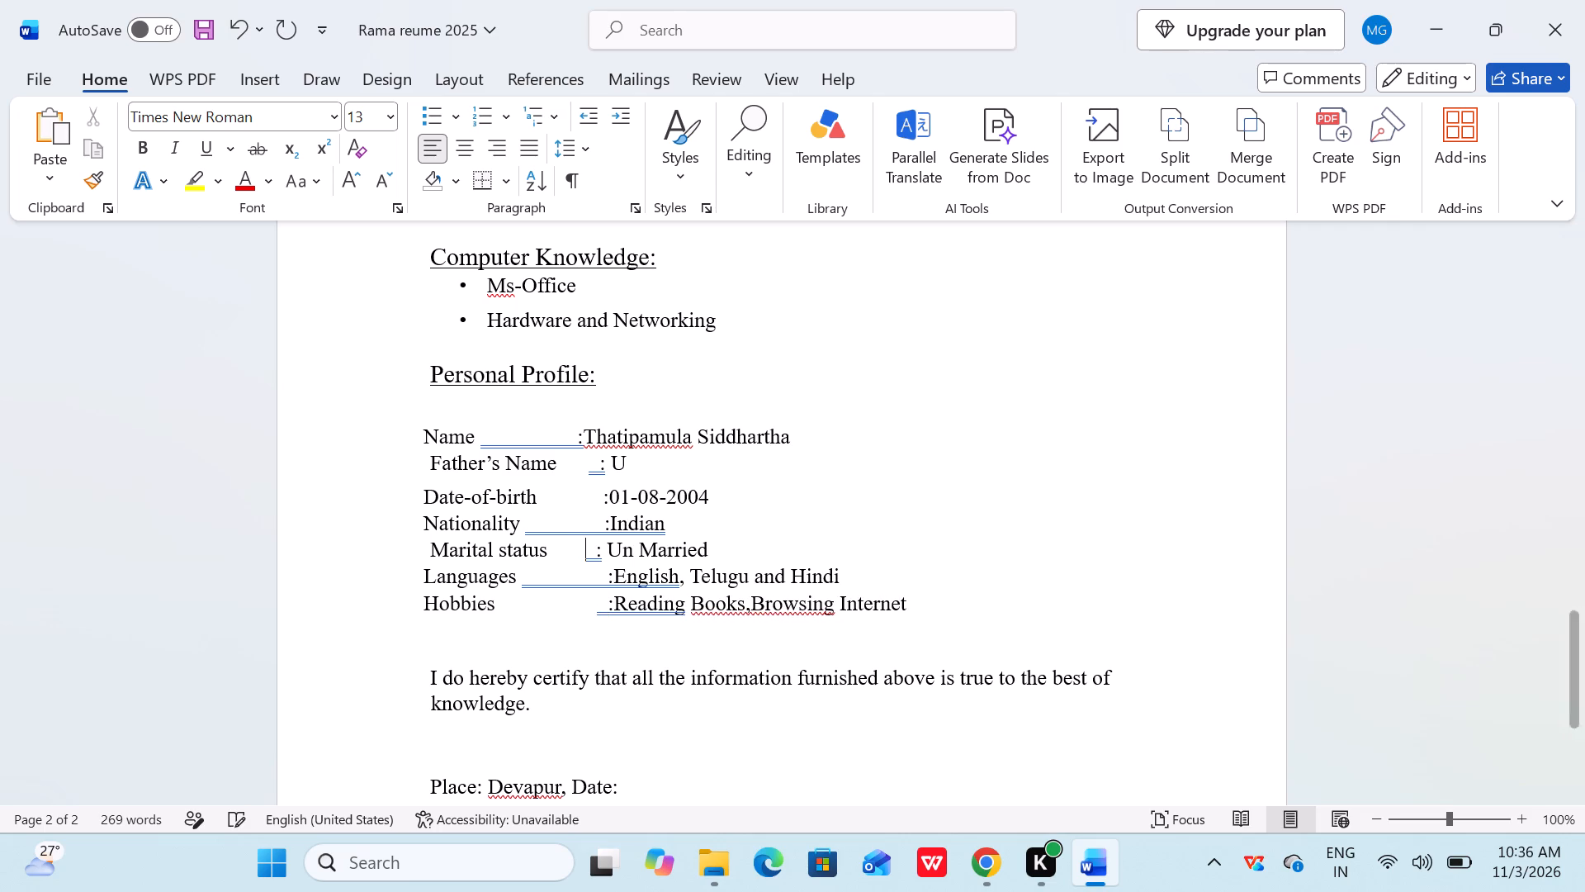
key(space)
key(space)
click(592, 526)
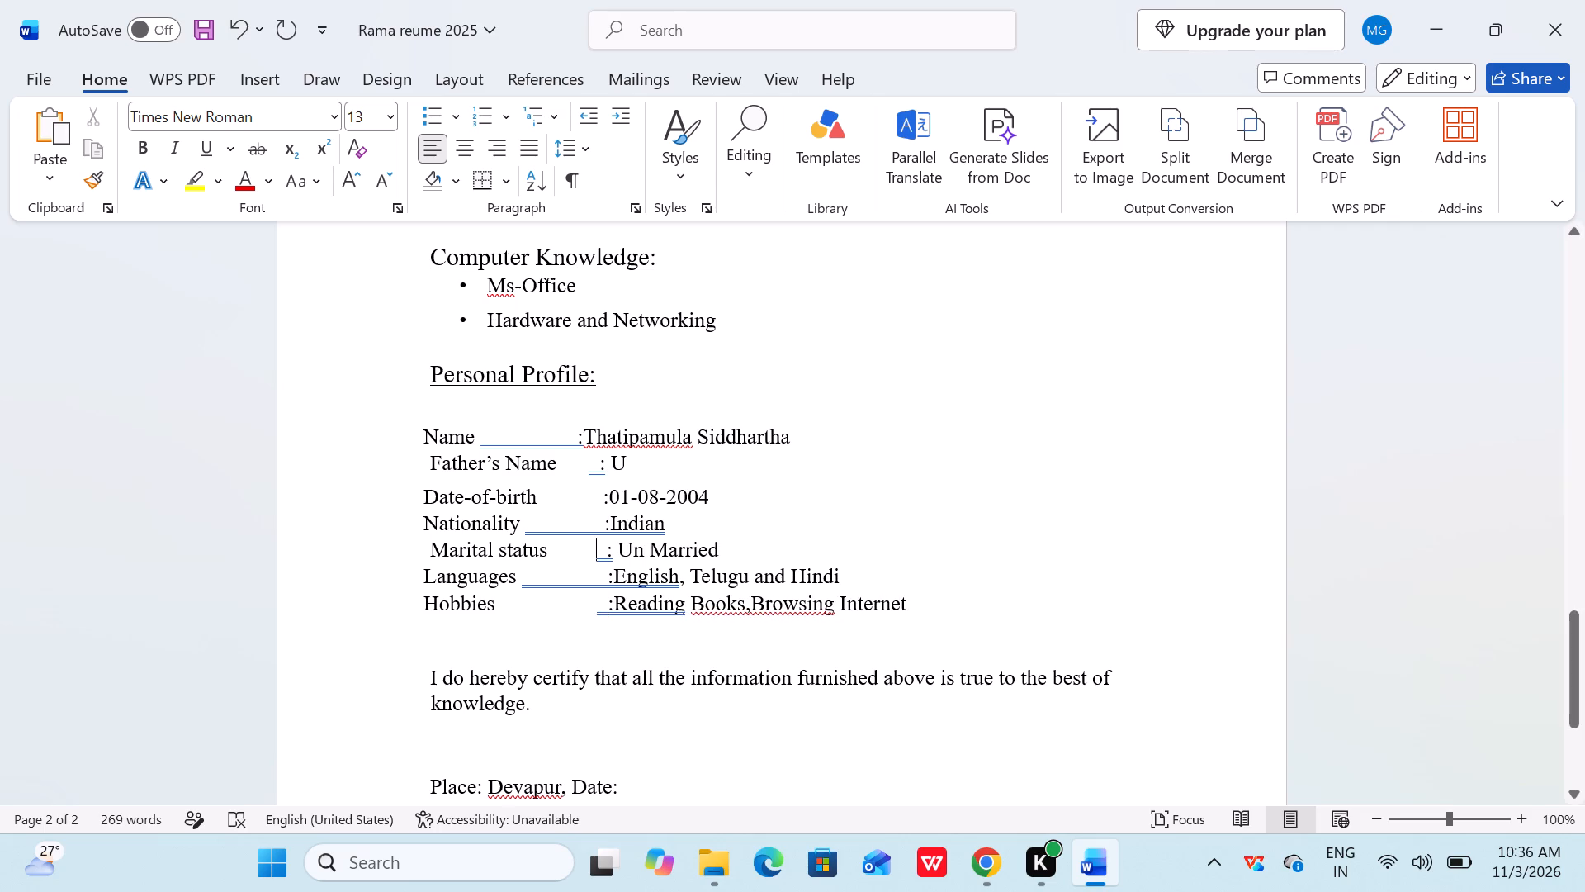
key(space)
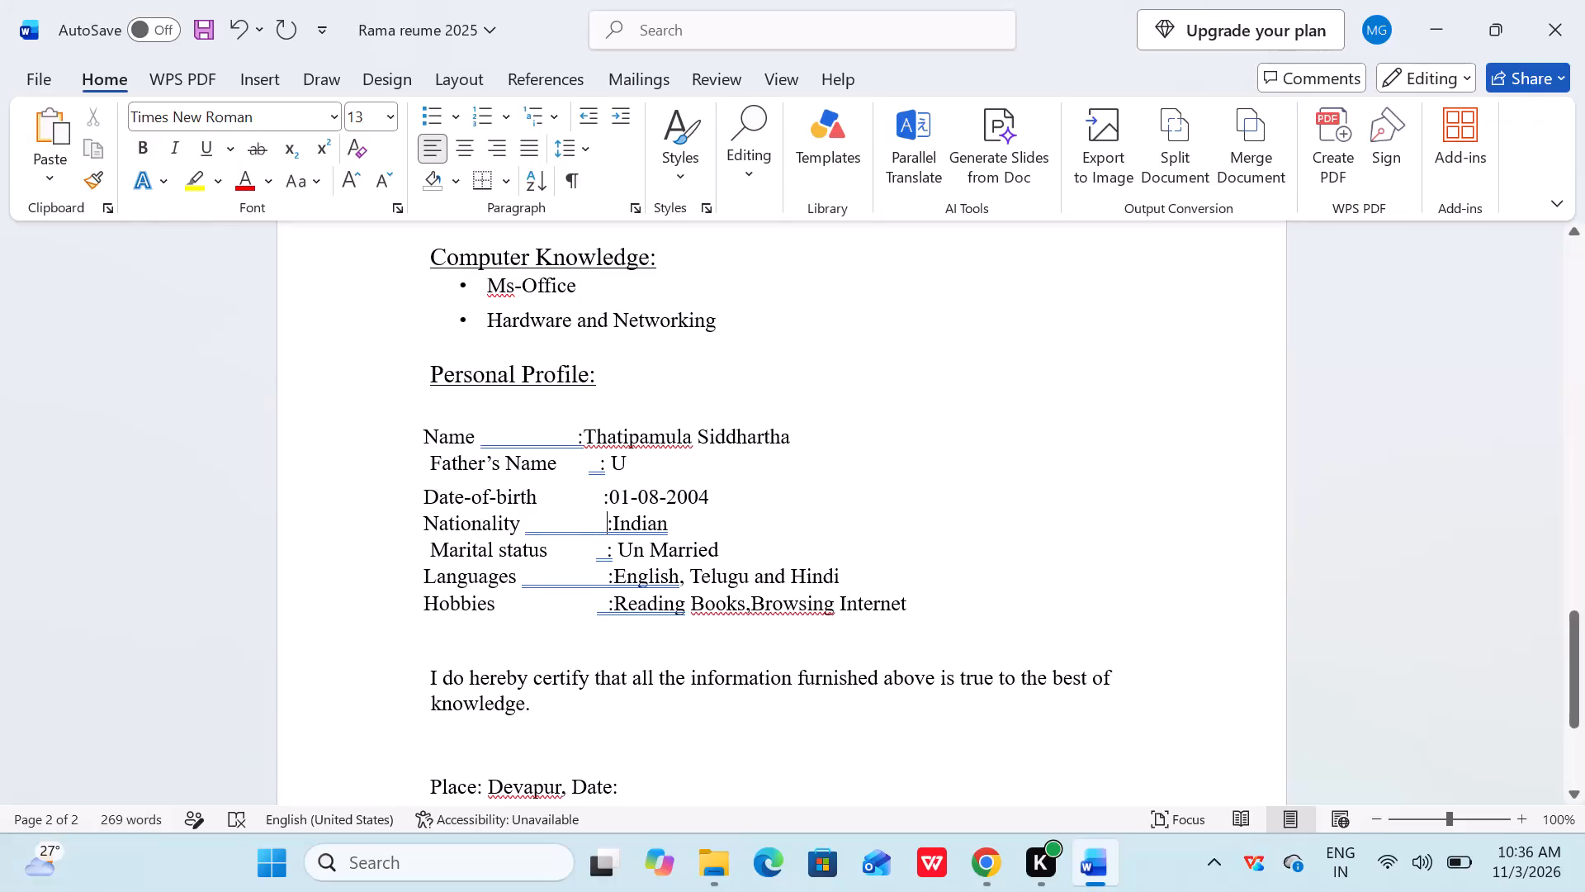
click(590, 503)
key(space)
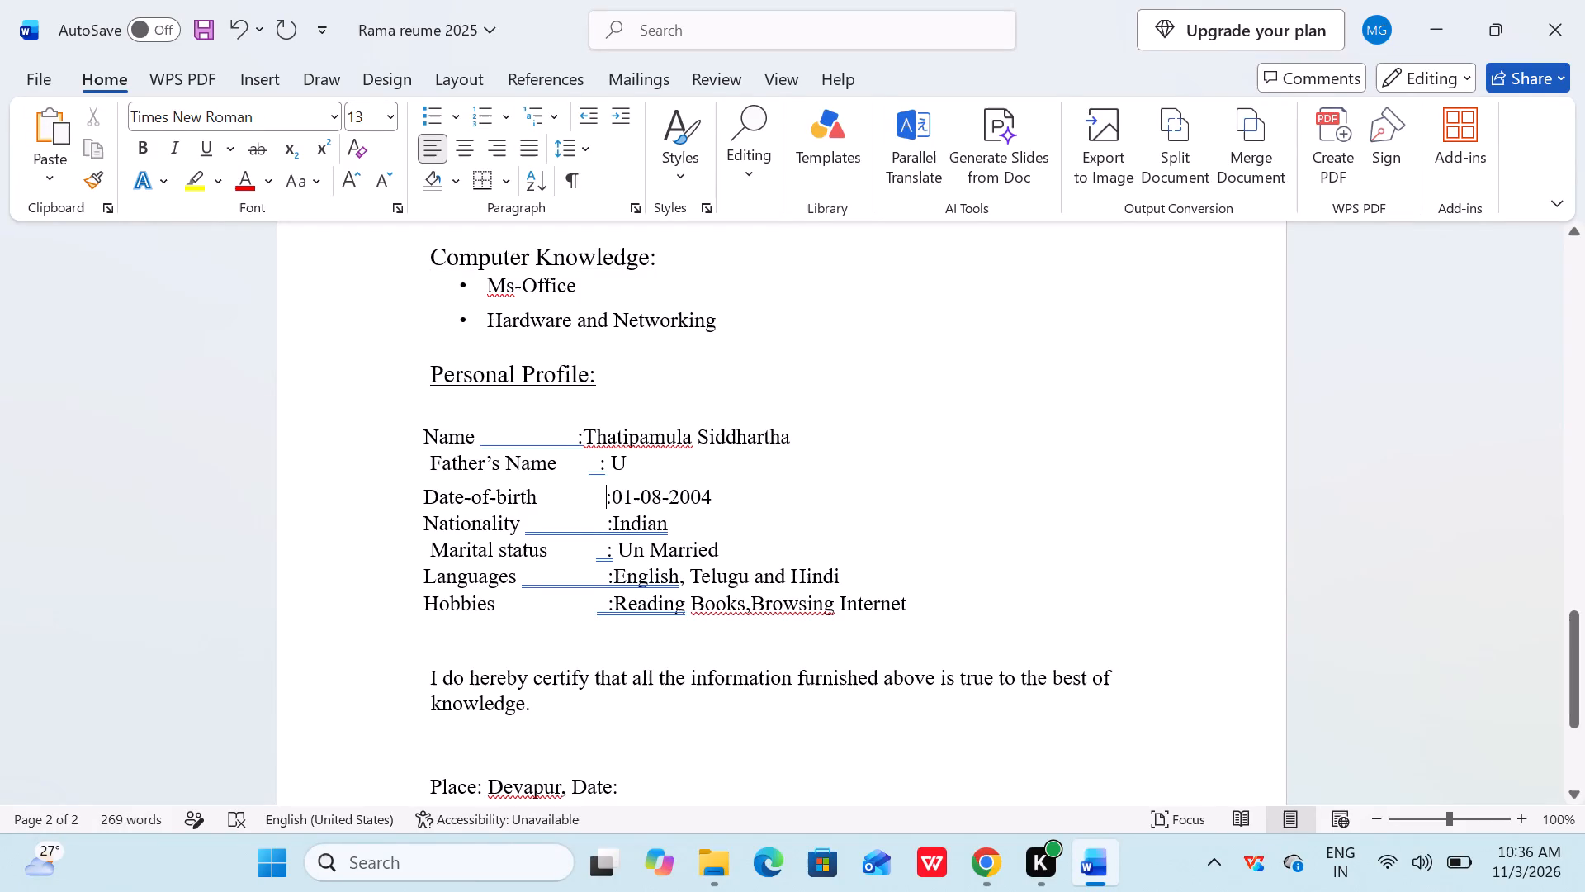
Space out the Father's Name and Name lines so their colons line up with the Personal Profile lines below.
click(594, 469)
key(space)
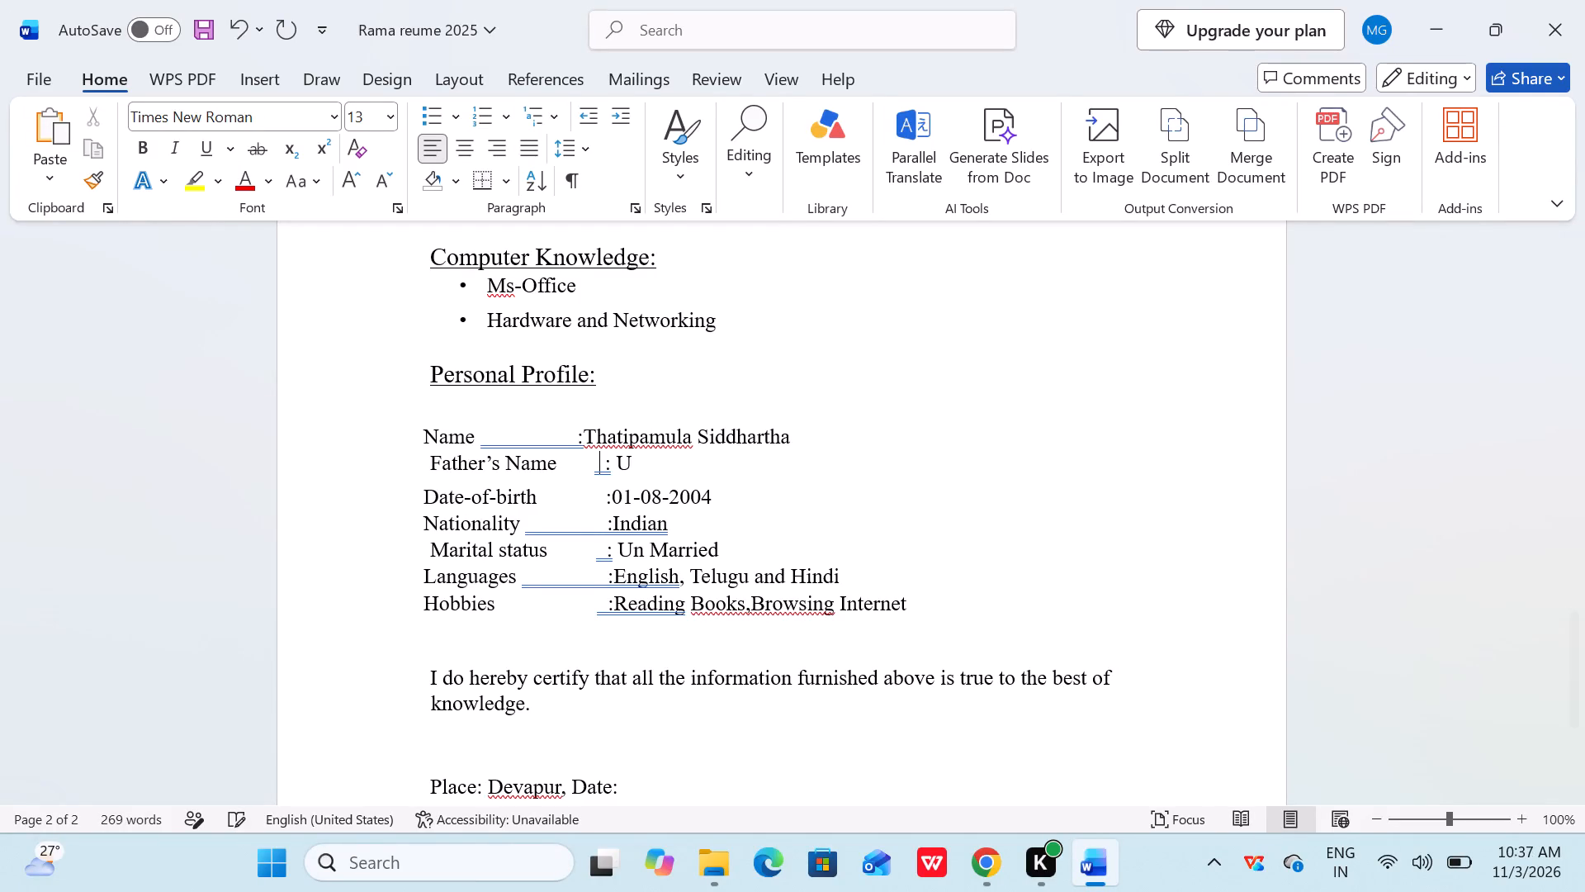
click(571, 439)
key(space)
click(598, 462)
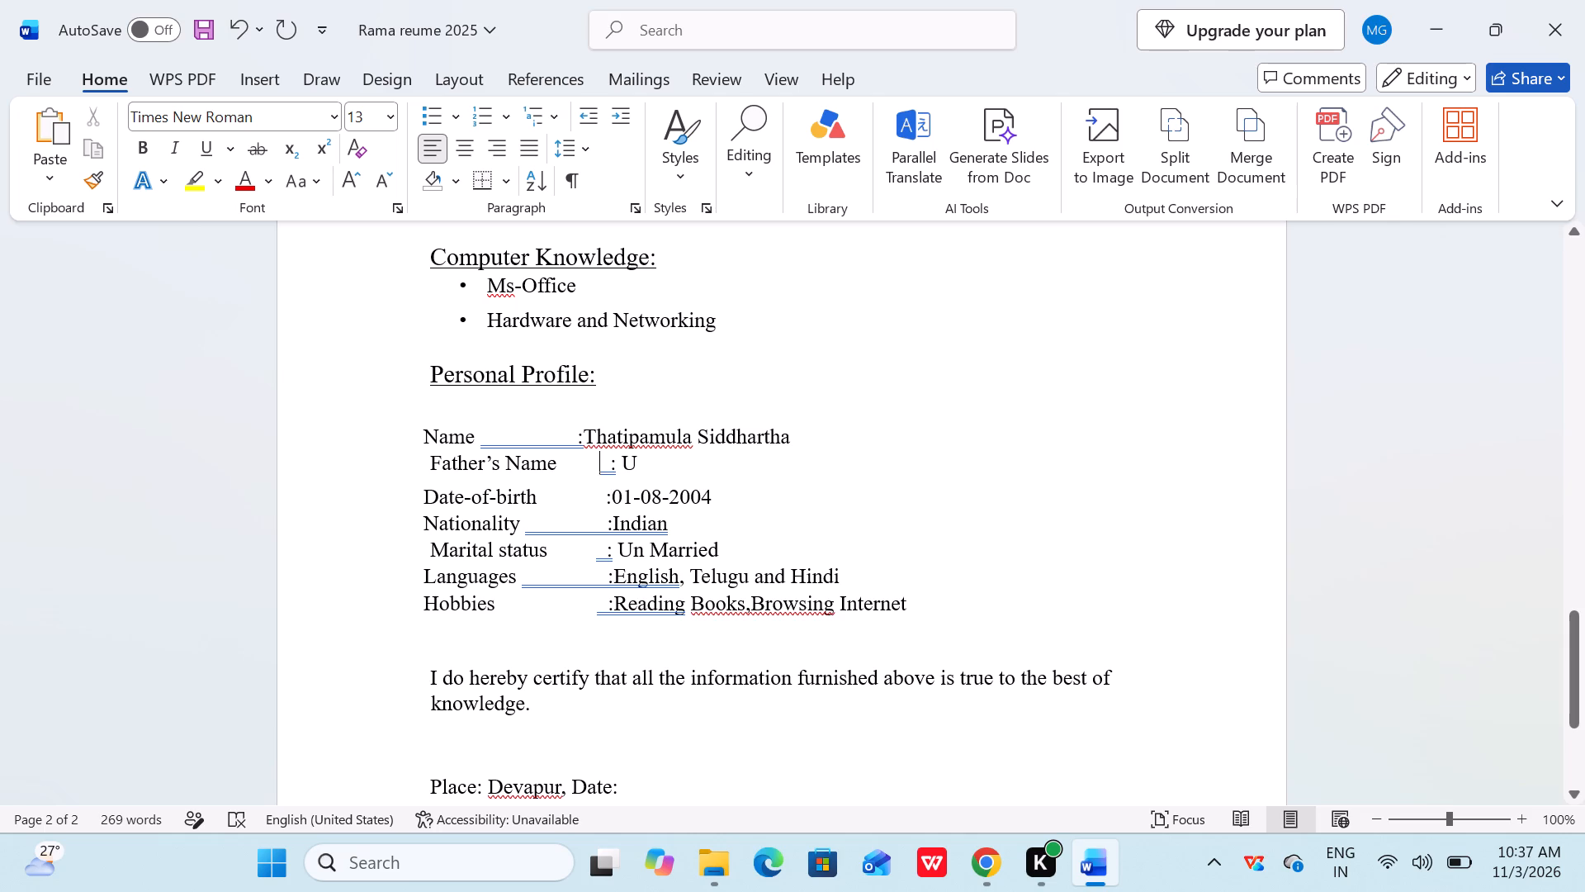
key(BackSpace)
click(563, 438)
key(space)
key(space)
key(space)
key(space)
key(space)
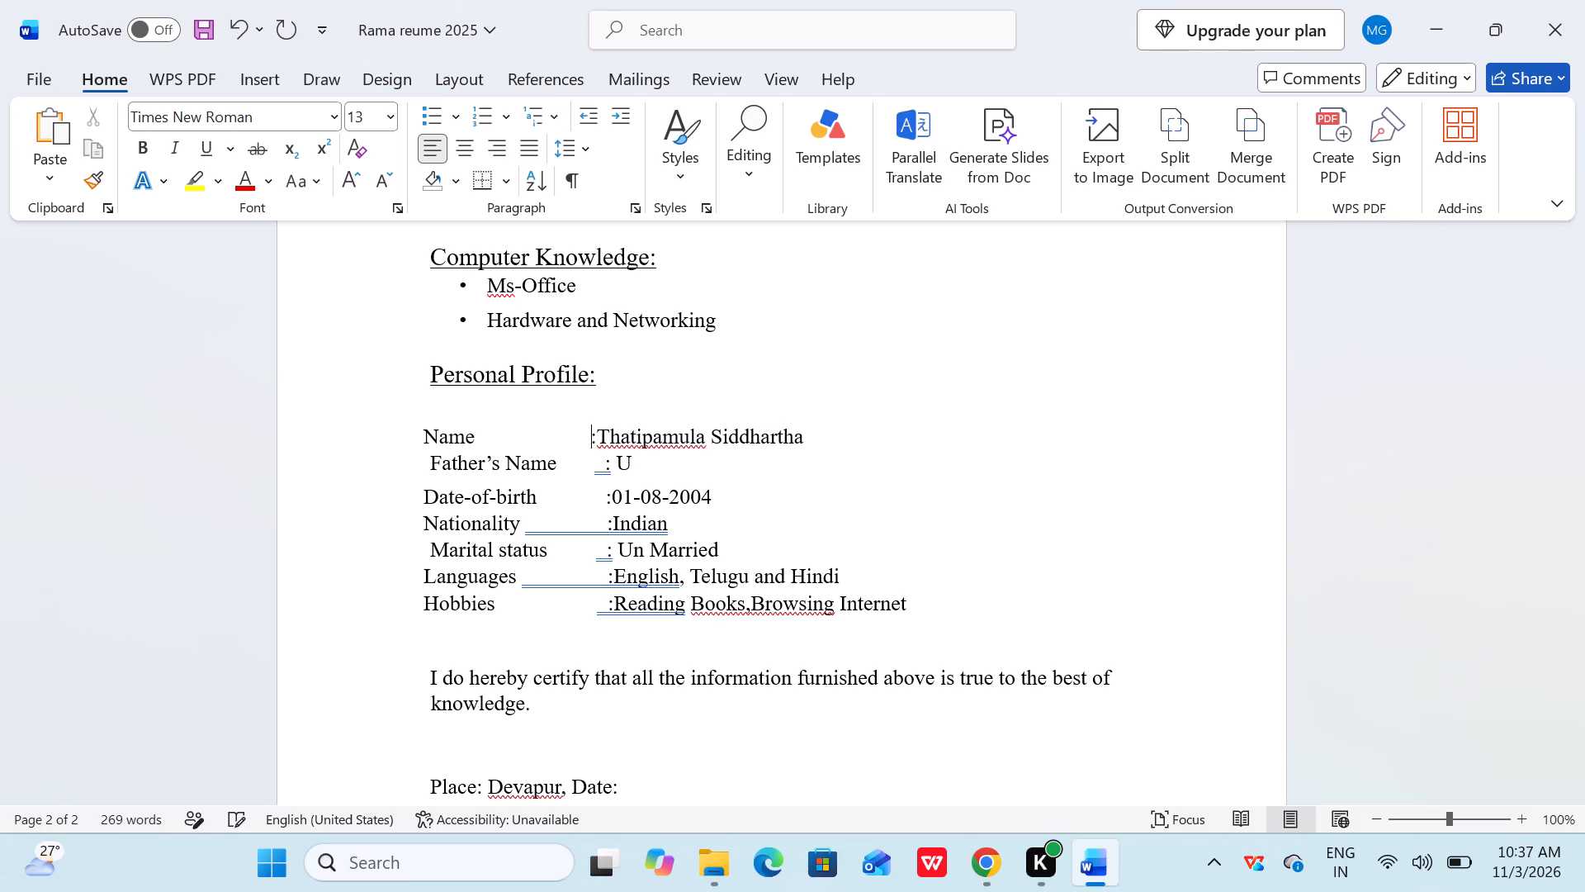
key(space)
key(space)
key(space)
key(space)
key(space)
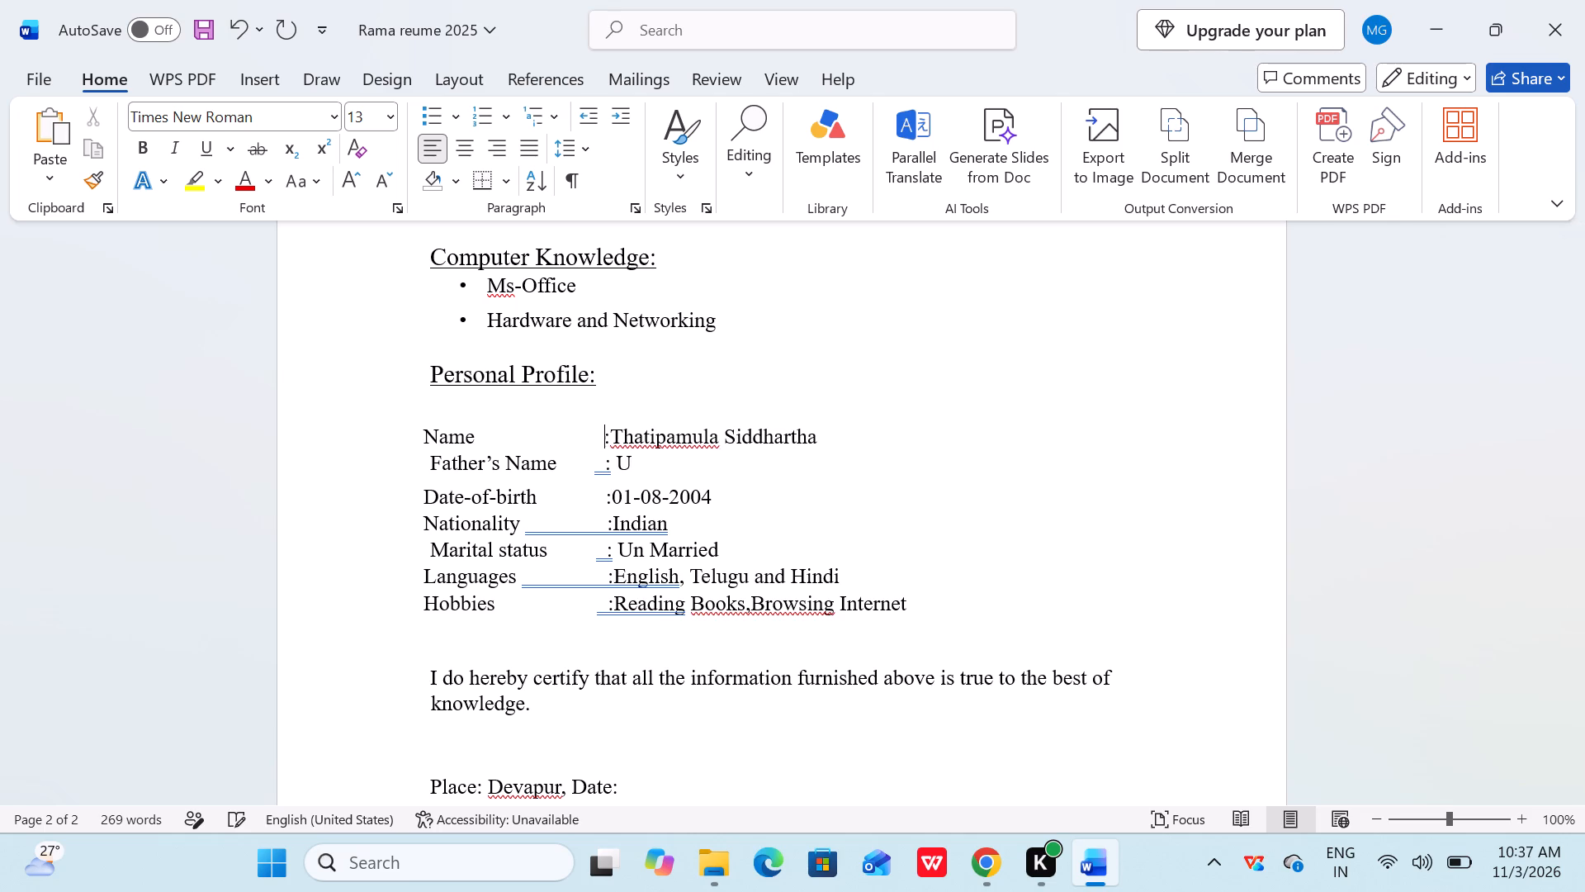
Replace "Devapur, Date:" with "Warangal" on the Place line below the declaration.
scroll(650, 758, down, 2)
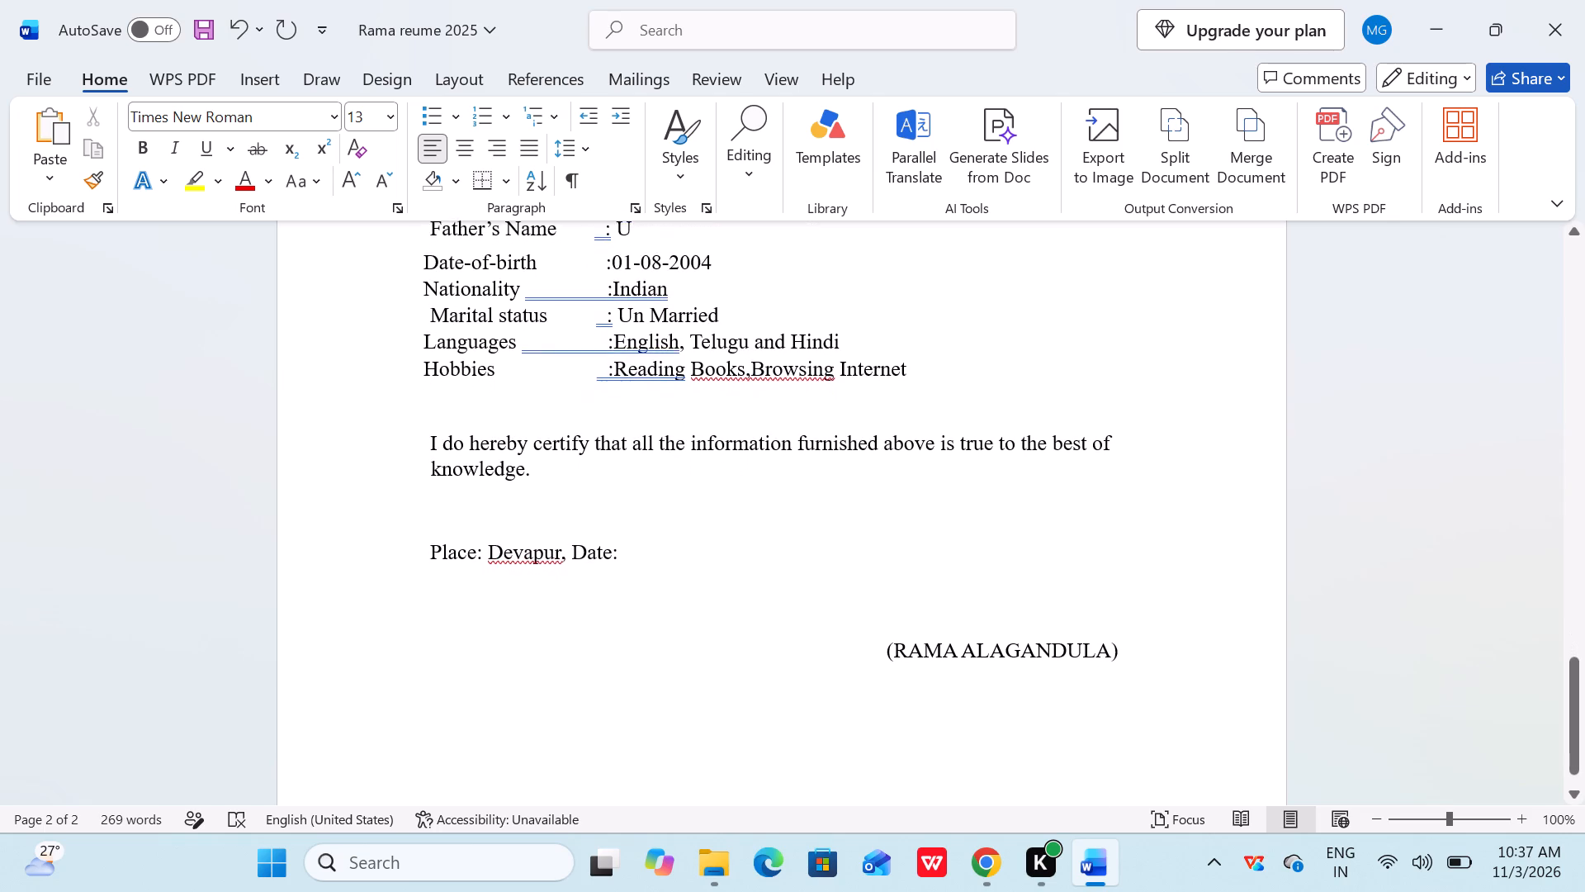
scroll(650, 758, down, 2)
scroll(650, 758, up, 1)
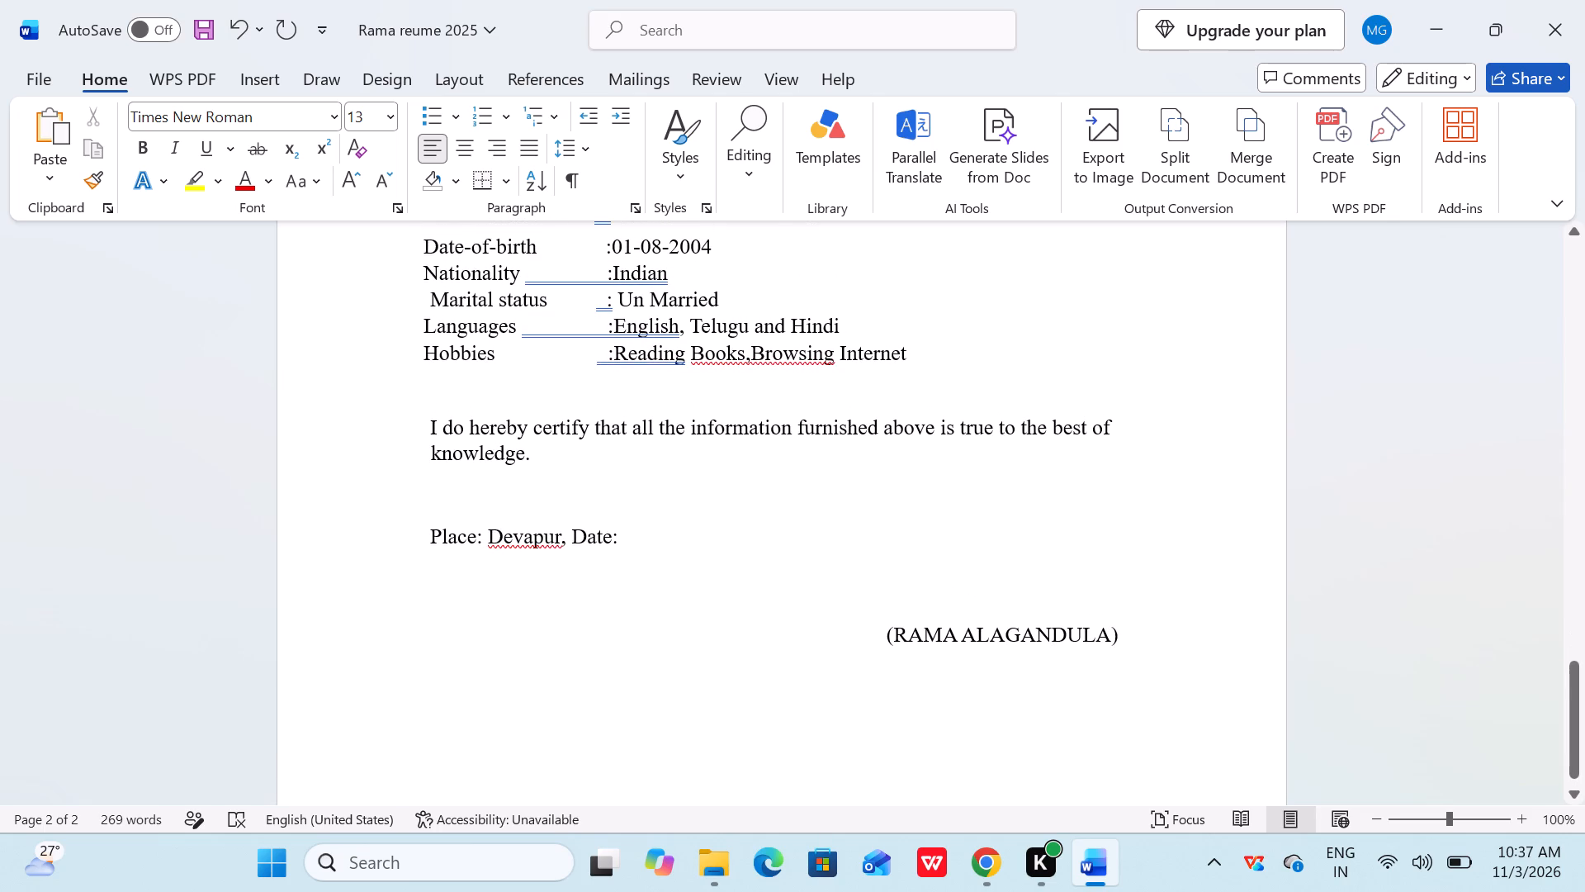
click(569, 532)
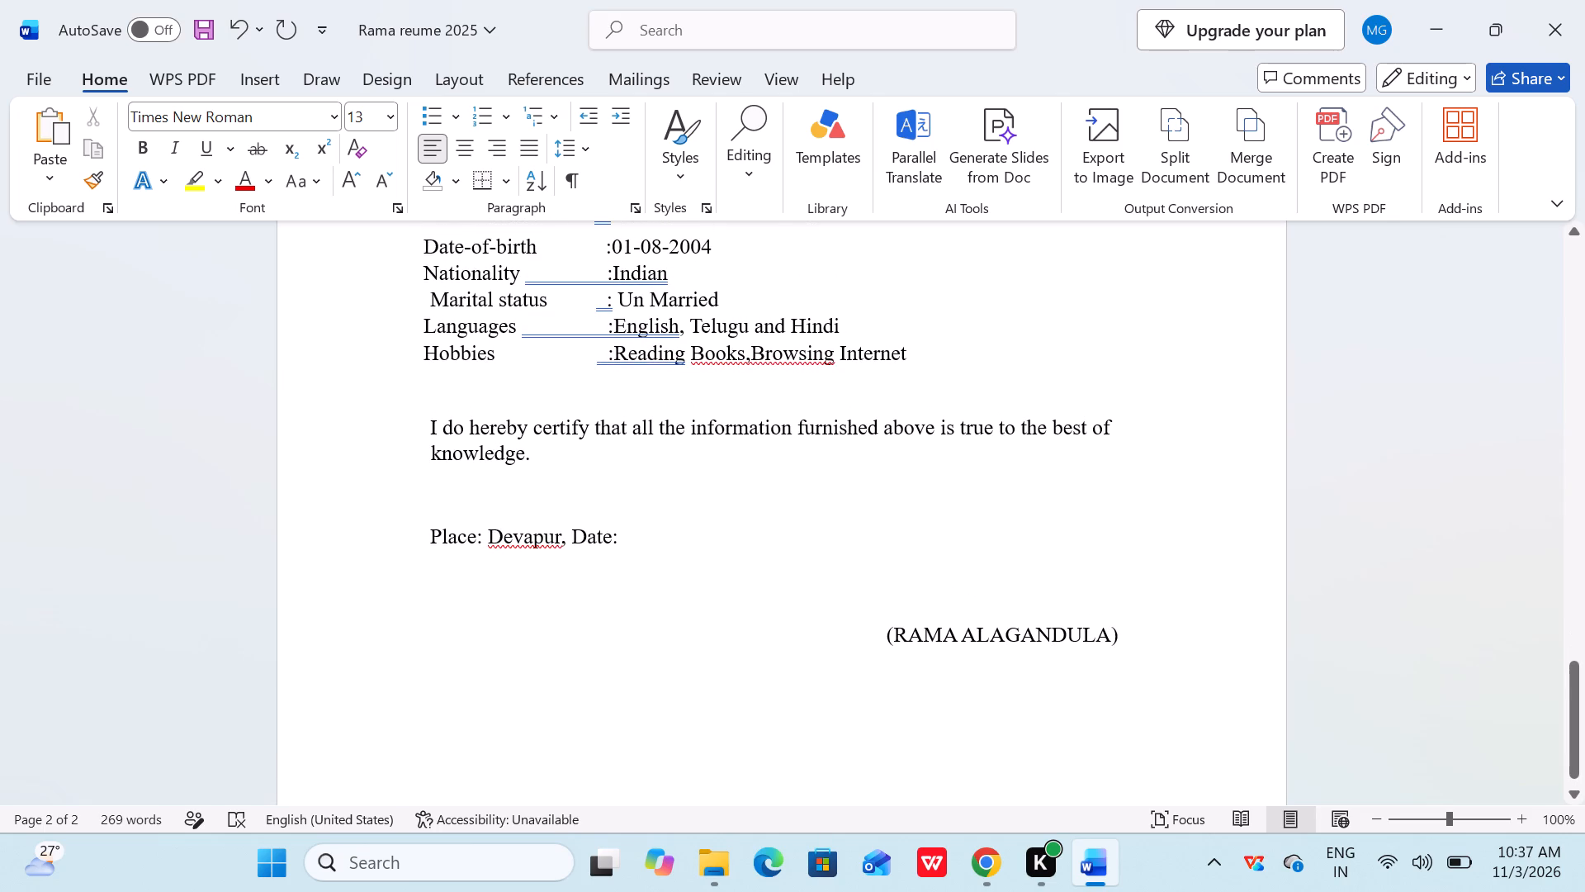
click(620, 536)
click(620, 536)
key(BackSpace)
key(BackSpace)
key(BackSpace)
key(BackSpace)
key(BackSpace)
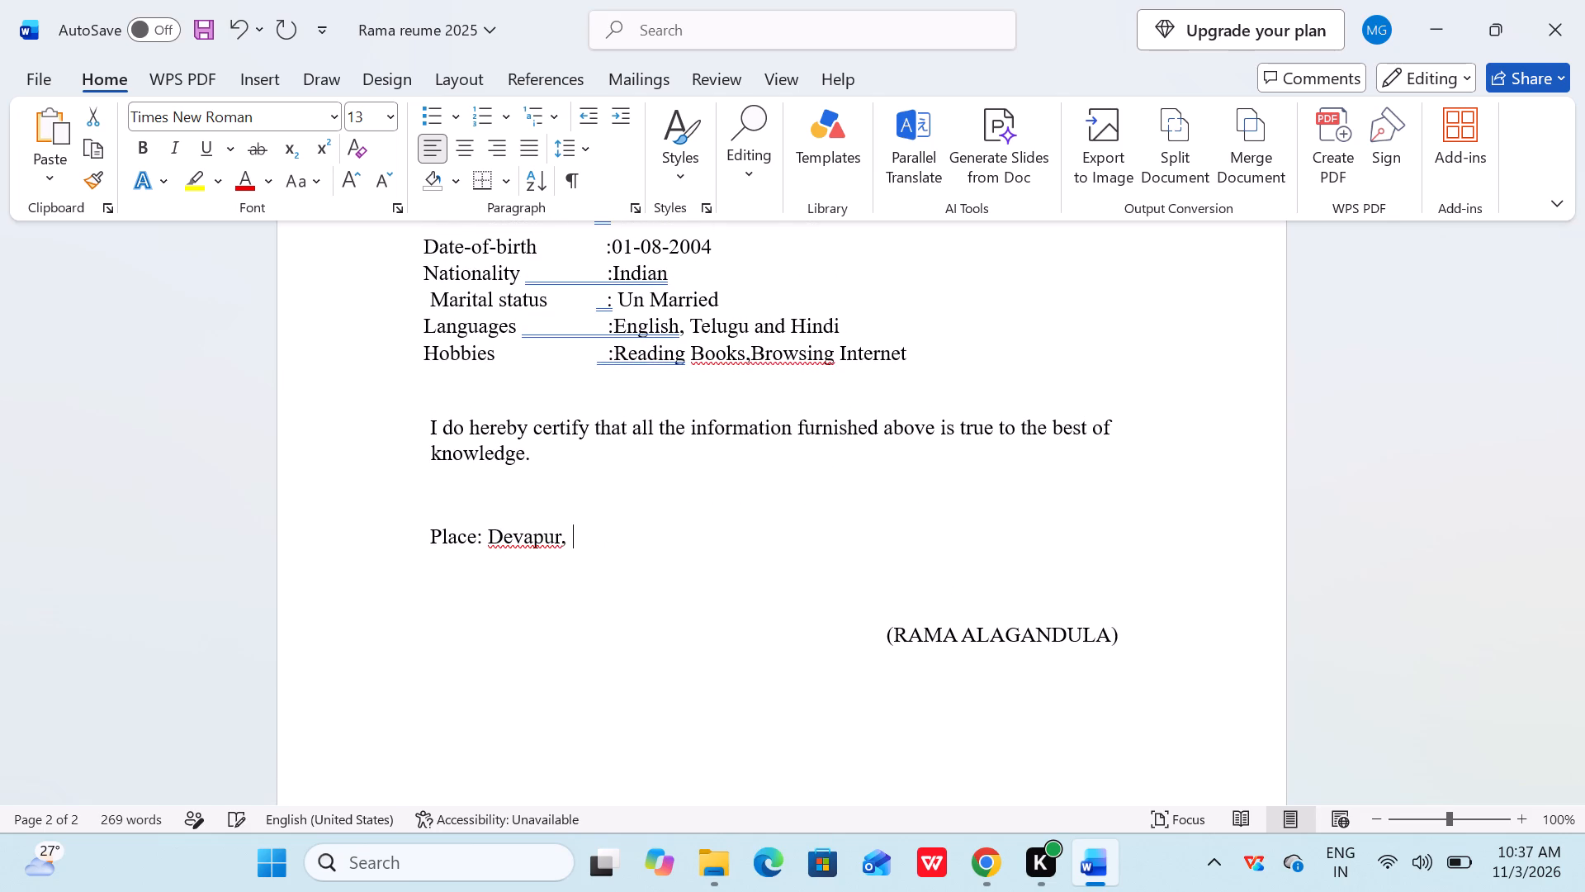
key(BackSpace)
key(BackSpace)
key(BackSpace)
key(BackSpace)
key(BackSpace)
key(BackSpace)
key(BackSpace)
key(BackSpace)
key(BackSpace)
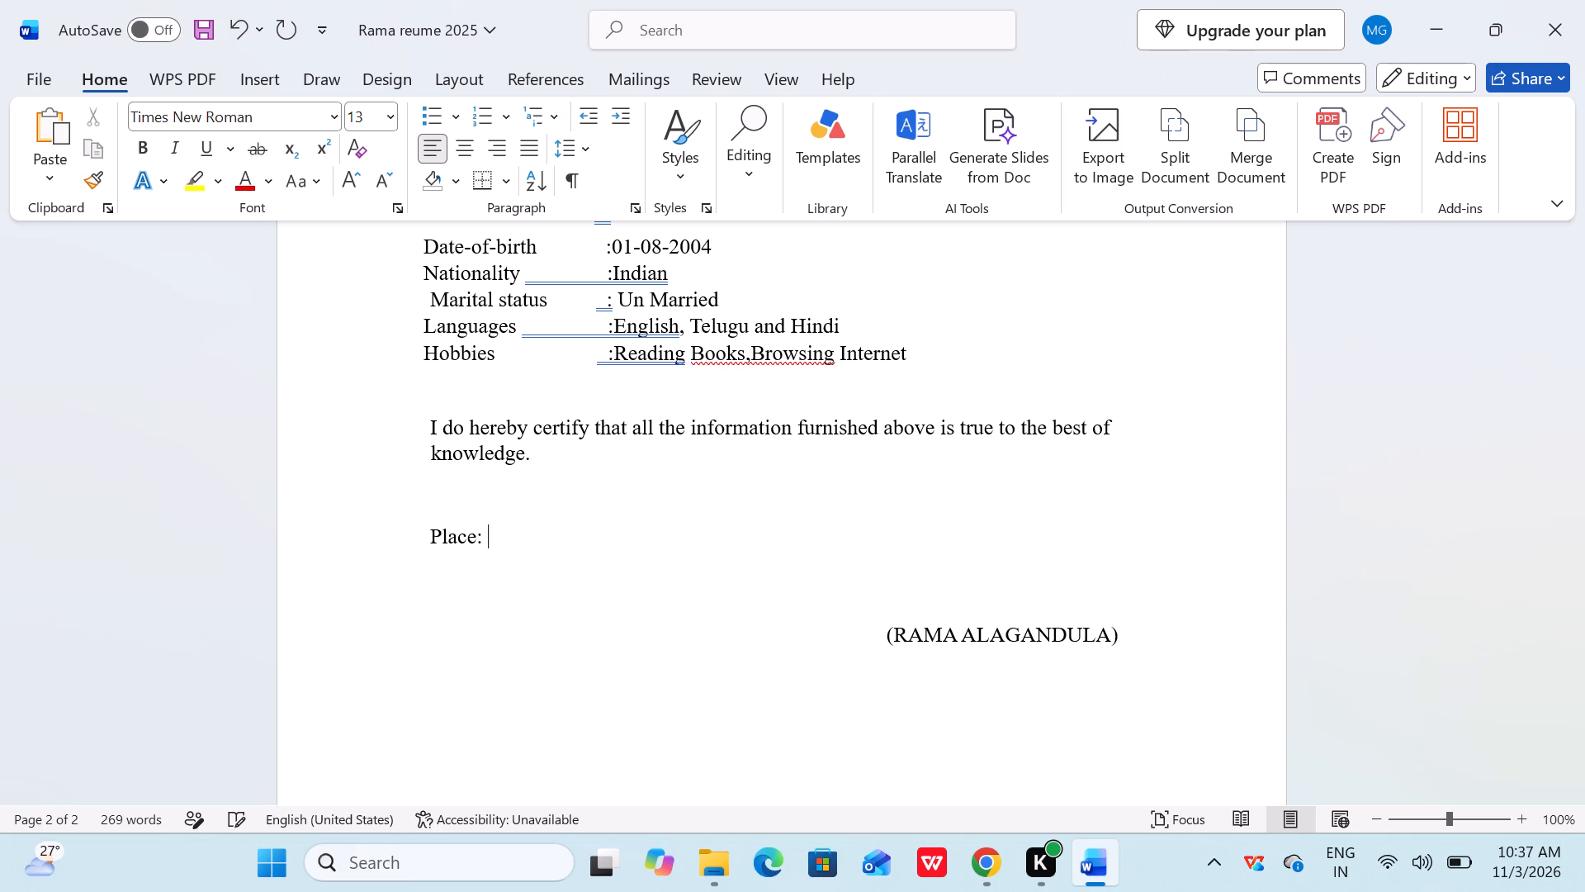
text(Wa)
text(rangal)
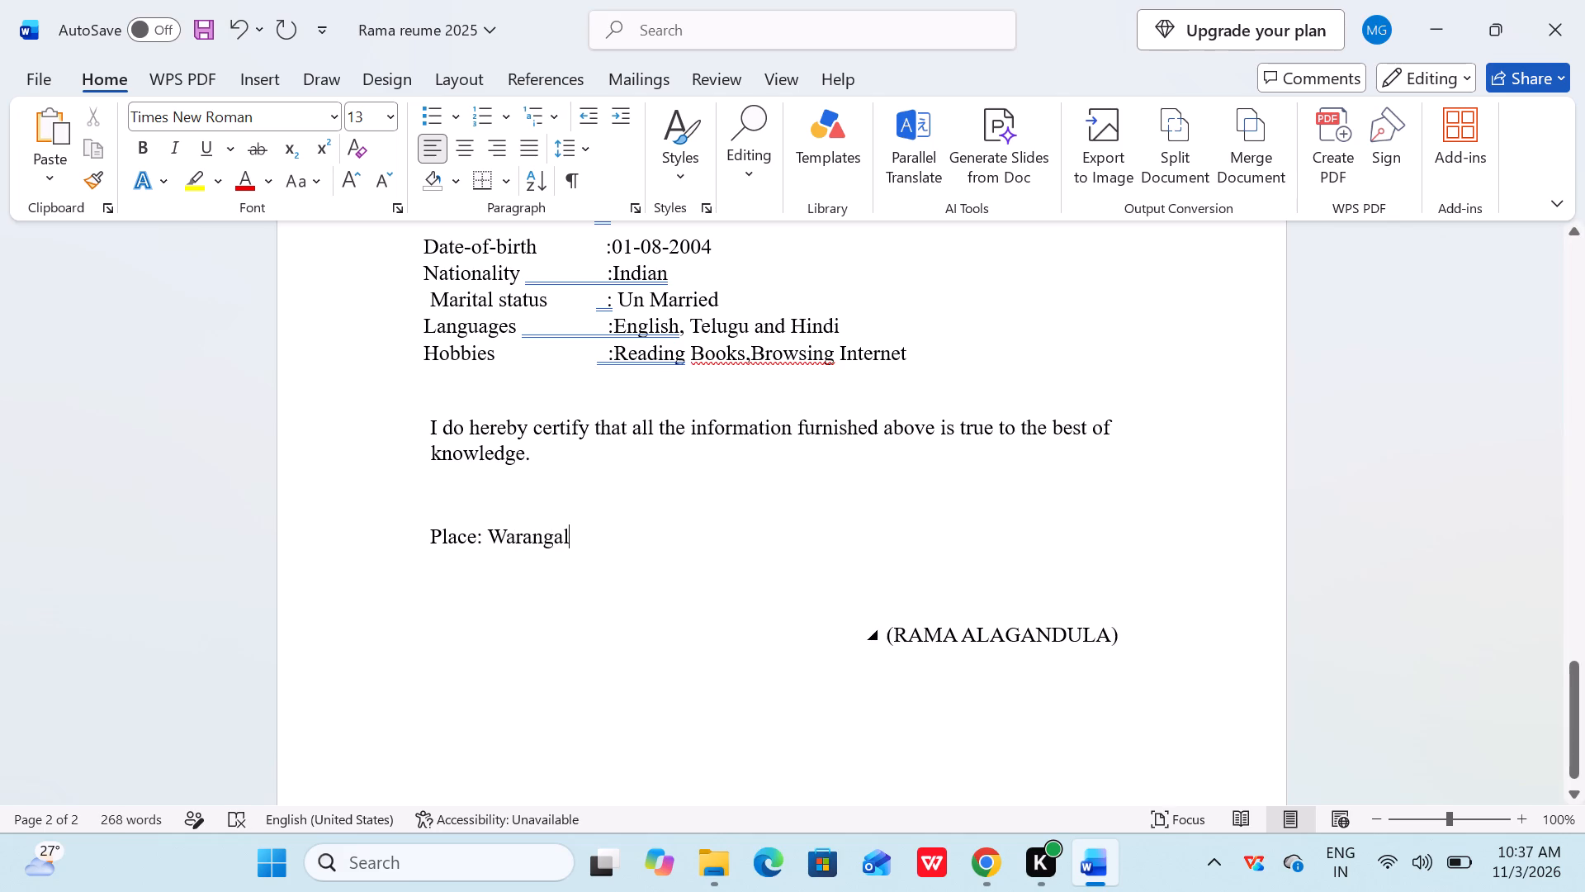
Replace the name in the closing signature parentheses with the new applicant's full name in capital letters.
click(1111, 633)
key(BackSpace)
key(BackSpace)
key(BackSpace)
key(BackSpace)
key(BackSpace)
key(BackSpace)
key(BackSpace)
key(BackSpace)
key(BackSpace)
key(BackSpace)
key(BackSpace)
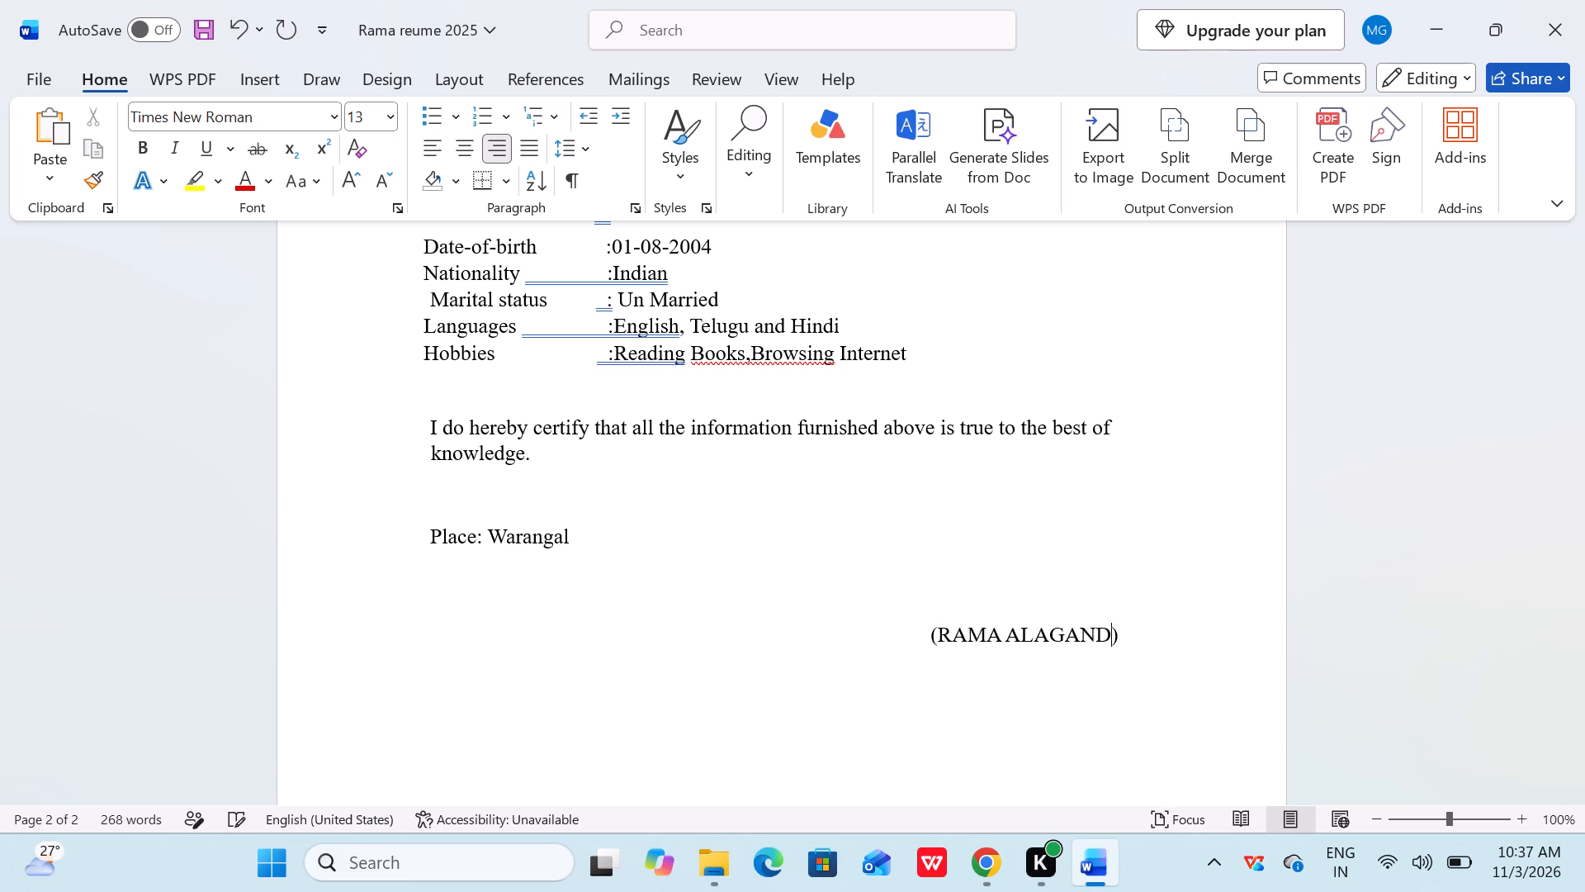
key(BackSpace)
key(BackSpace)
key(BackSpace)
key(BackSpace)
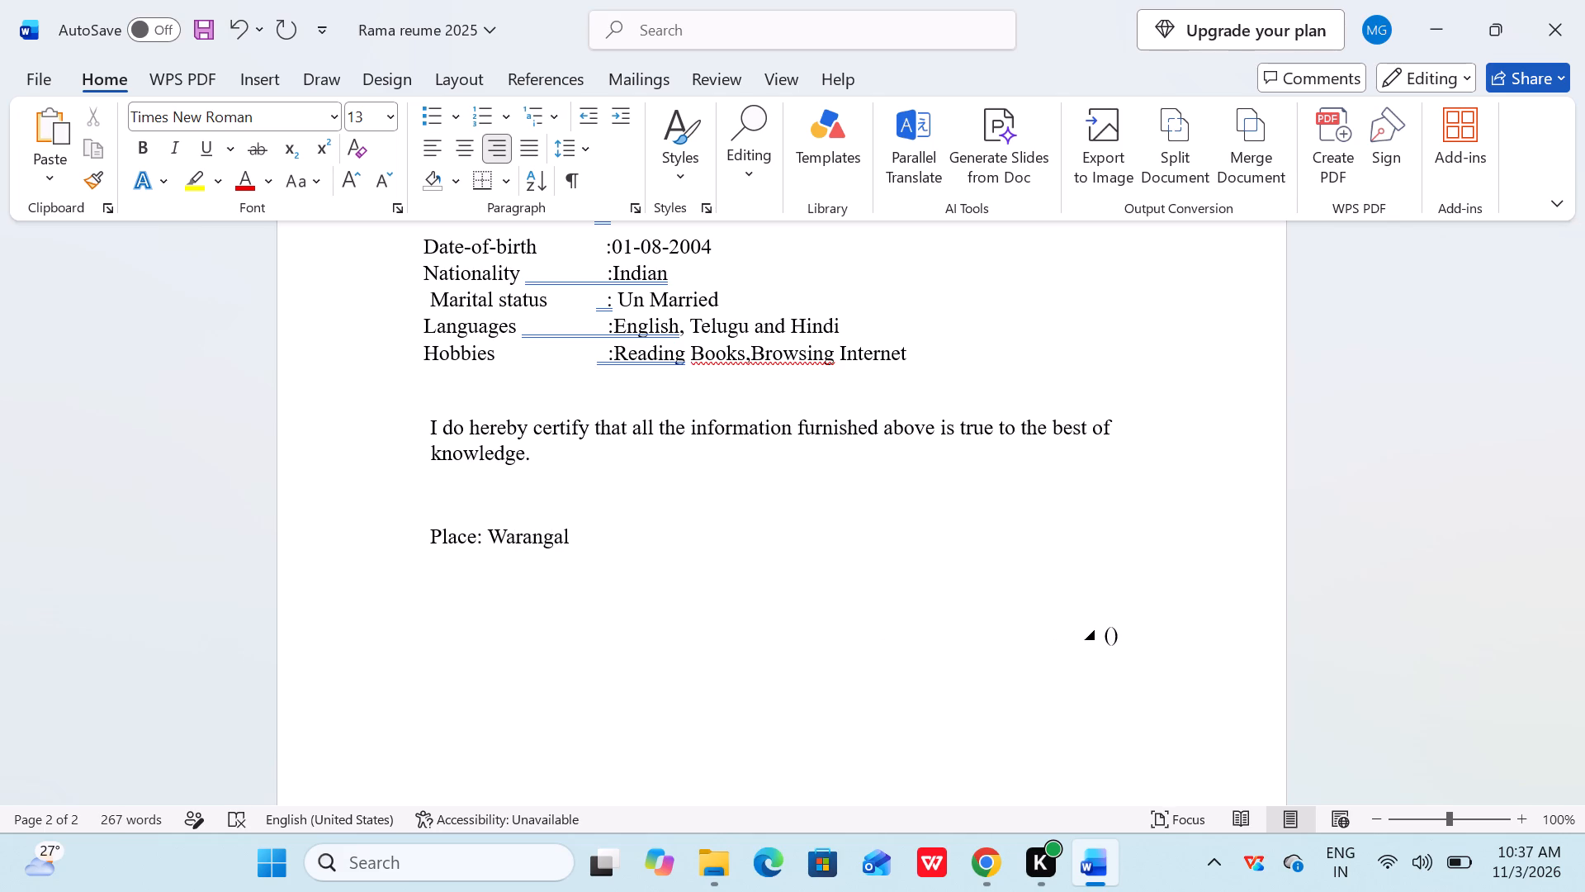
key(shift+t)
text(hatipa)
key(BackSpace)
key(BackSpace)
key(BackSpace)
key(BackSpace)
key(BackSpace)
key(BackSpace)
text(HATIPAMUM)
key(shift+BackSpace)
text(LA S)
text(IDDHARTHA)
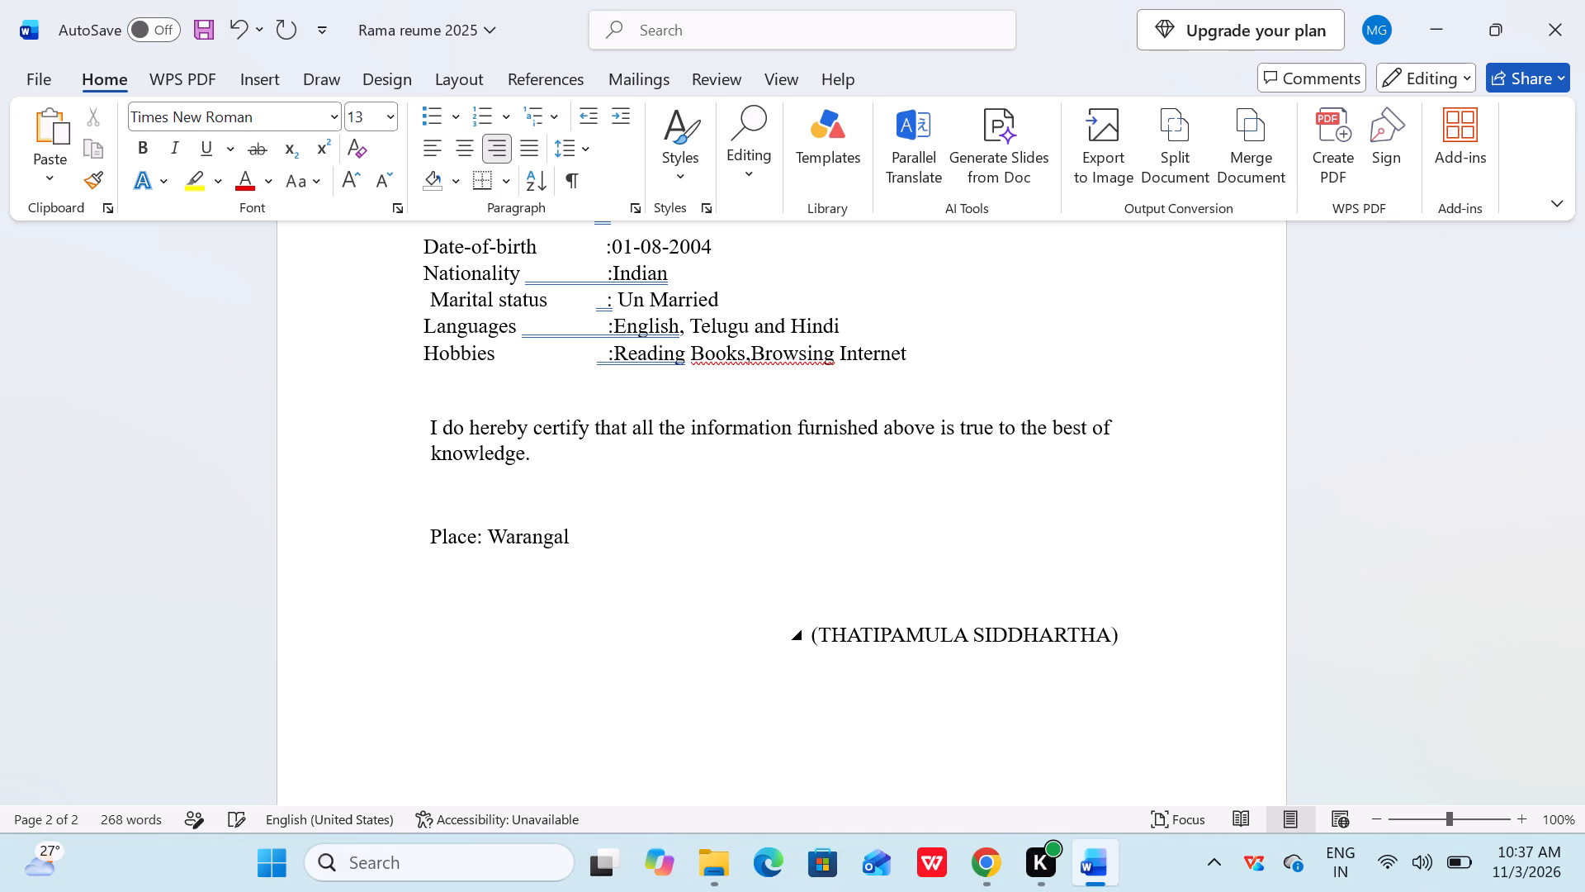
Review the second page from the Projects section down to the signature.
scroll(801, 560, up, 5)
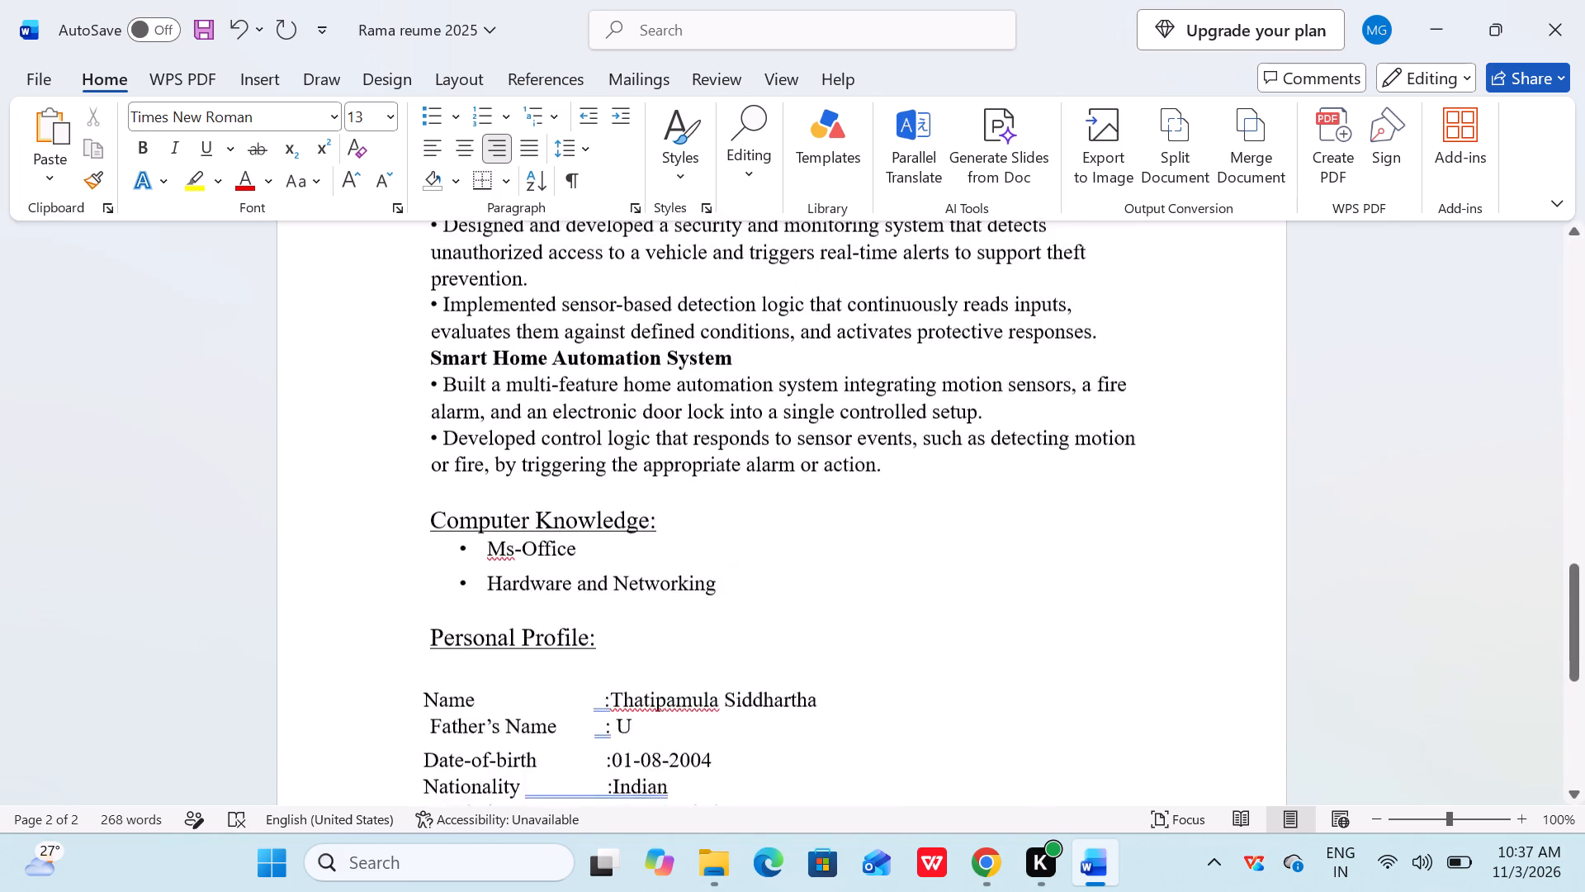
scroll(801, 560, down, 3)
scroll(801, 560, up, 1)
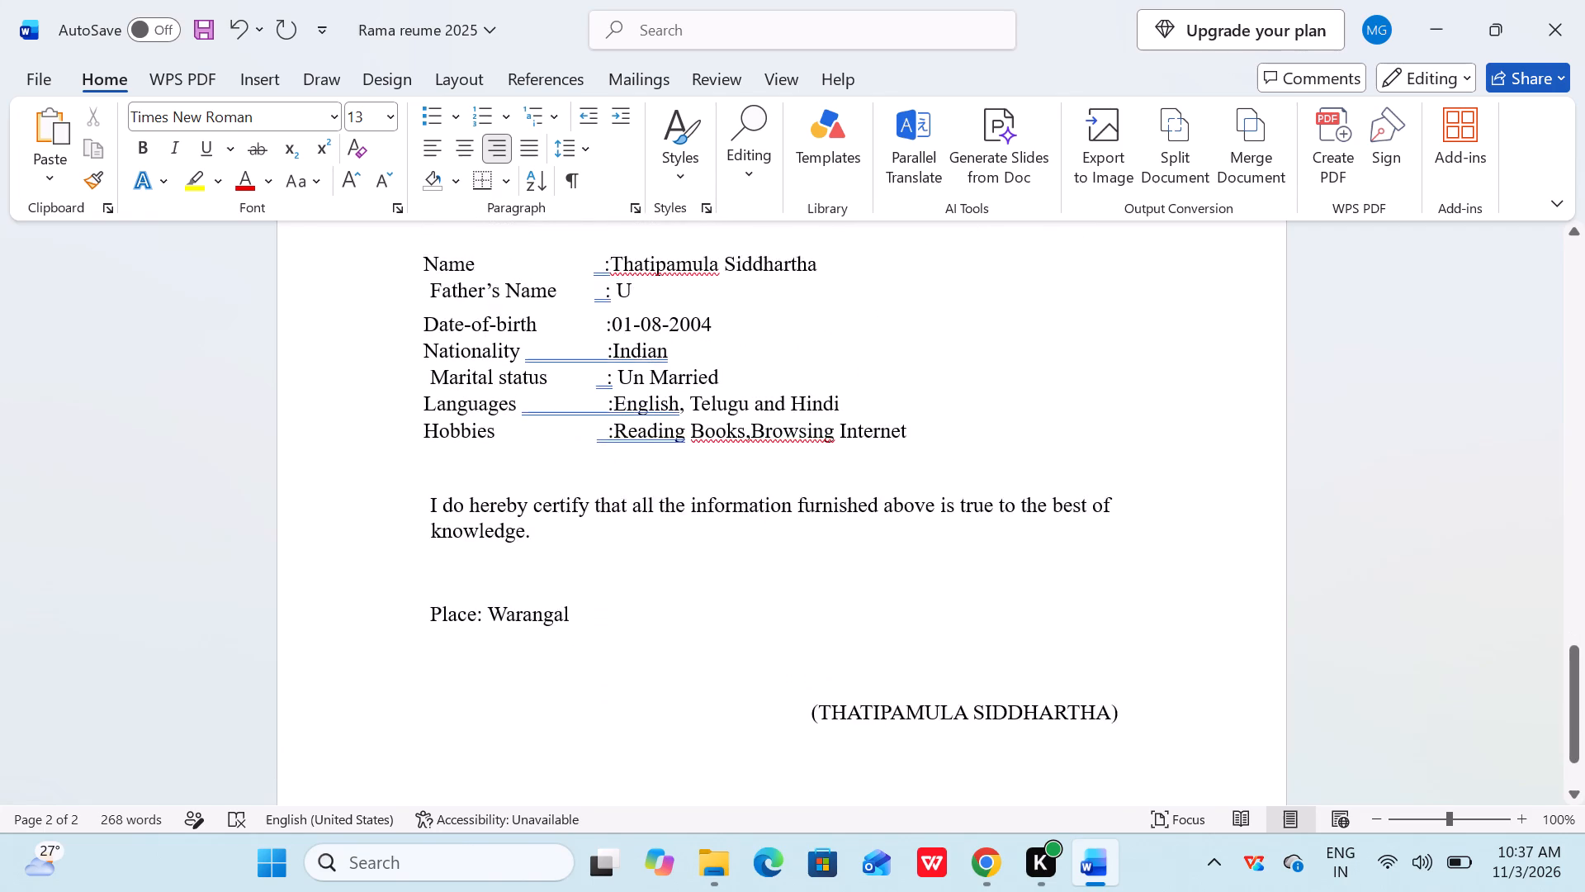
scroll(801, 560, up, 2)
scroll(801, 560, down, 1)
scroll(801, 560, up, 1)
scroll(801, 560, down, 1)
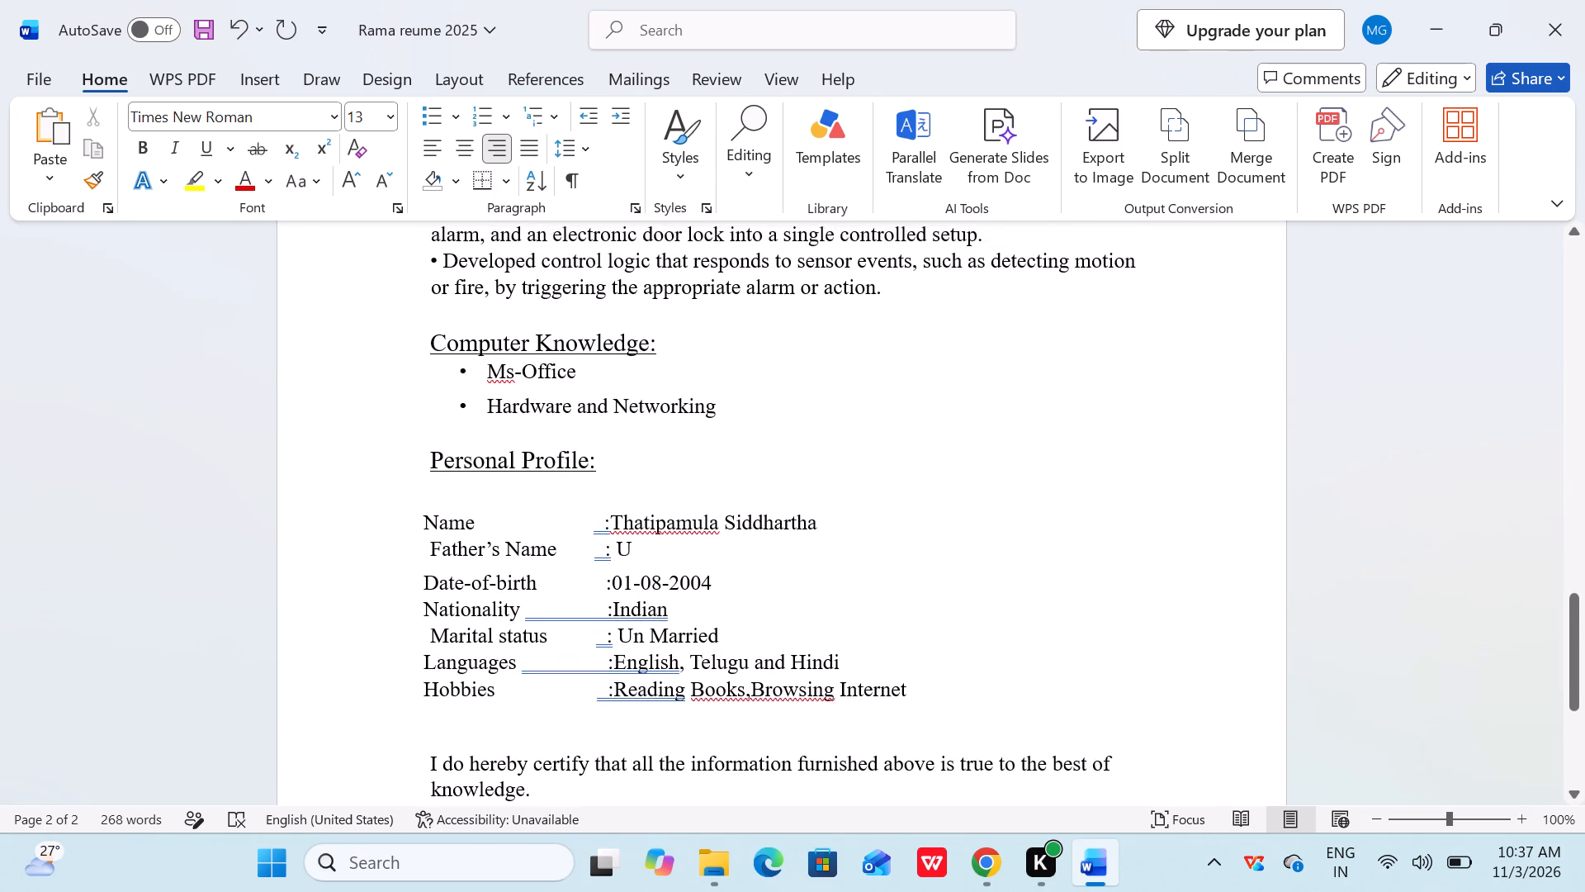
scroll(801, 560, down, 2)
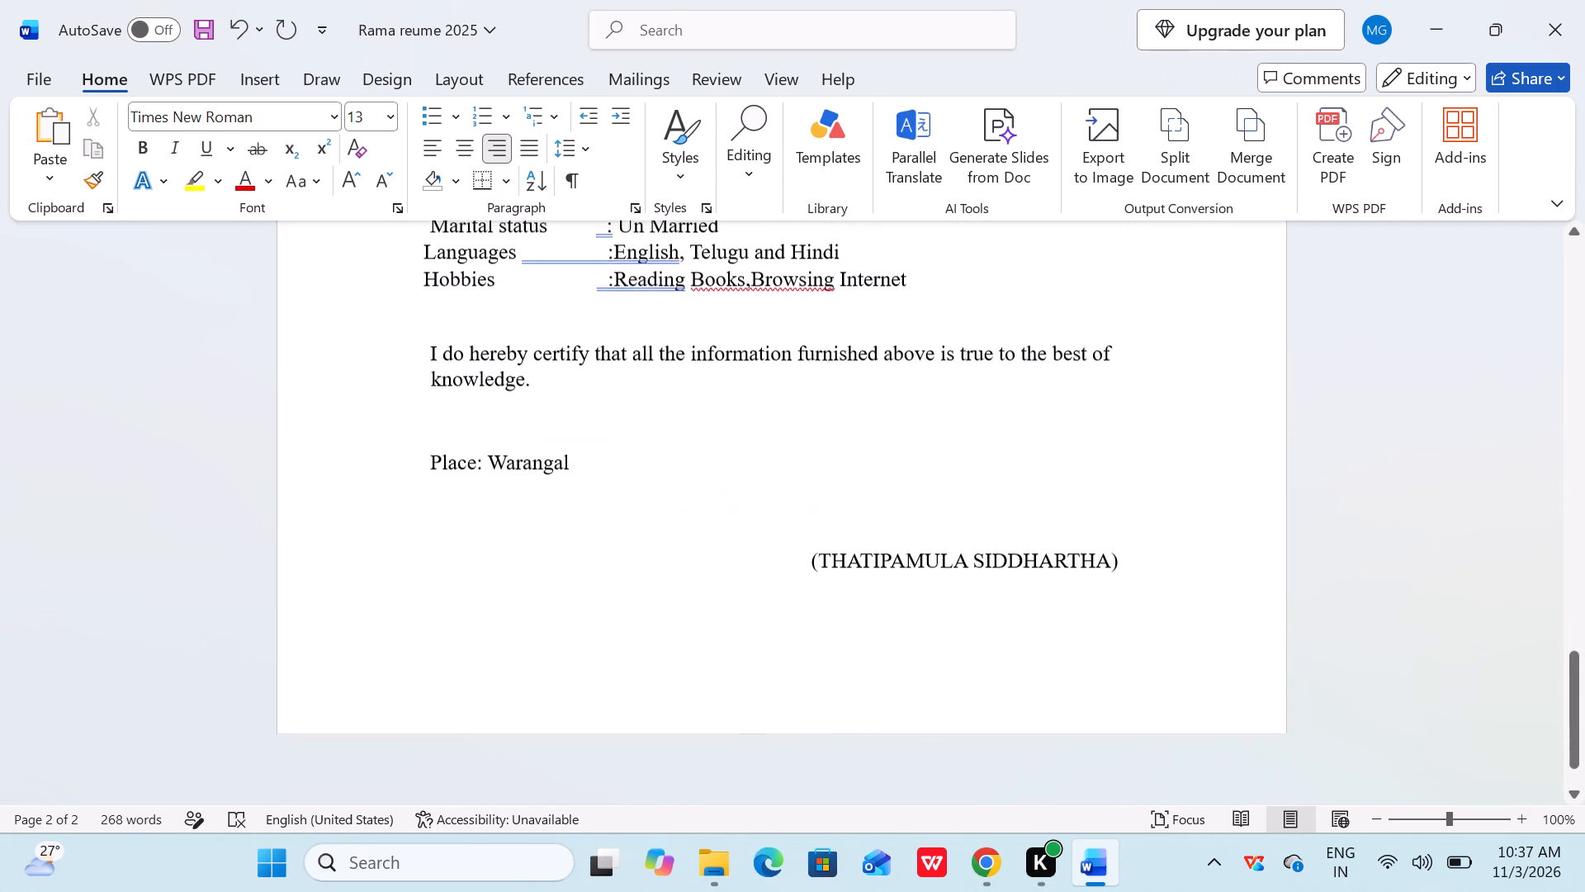
scroll(801, 560, down, 1)
scroll(801, 560, up, 1)
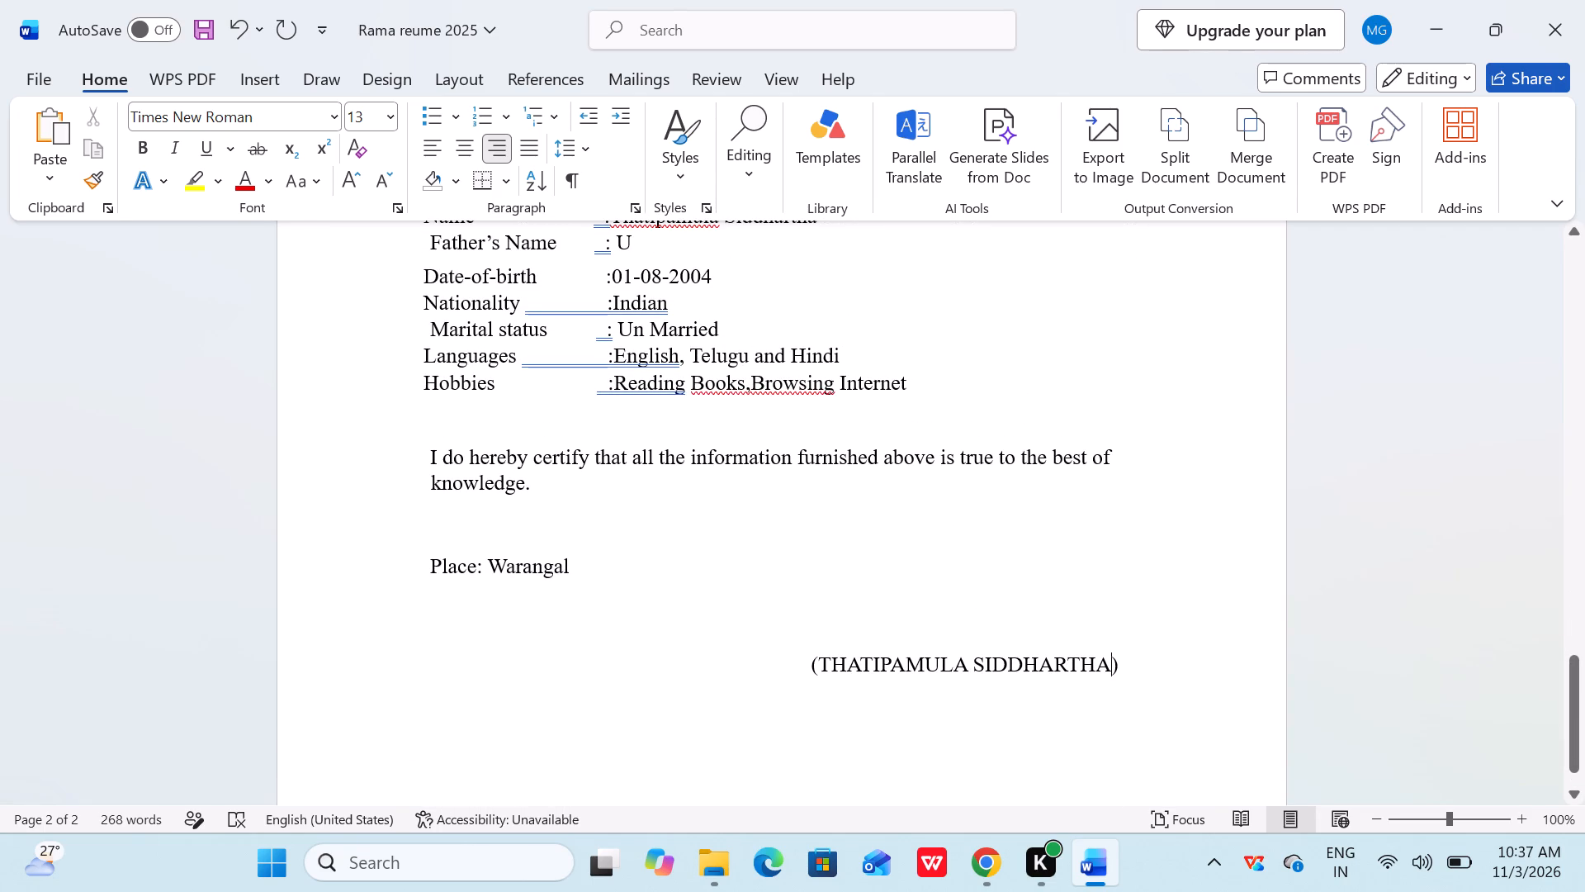
Reduce the blank space between the Place line and the signature name by deleting an empty line.
click(429, 533)
click(462, 626)
key(BackSpace)
key(BackSpace)
key(BackSpace)
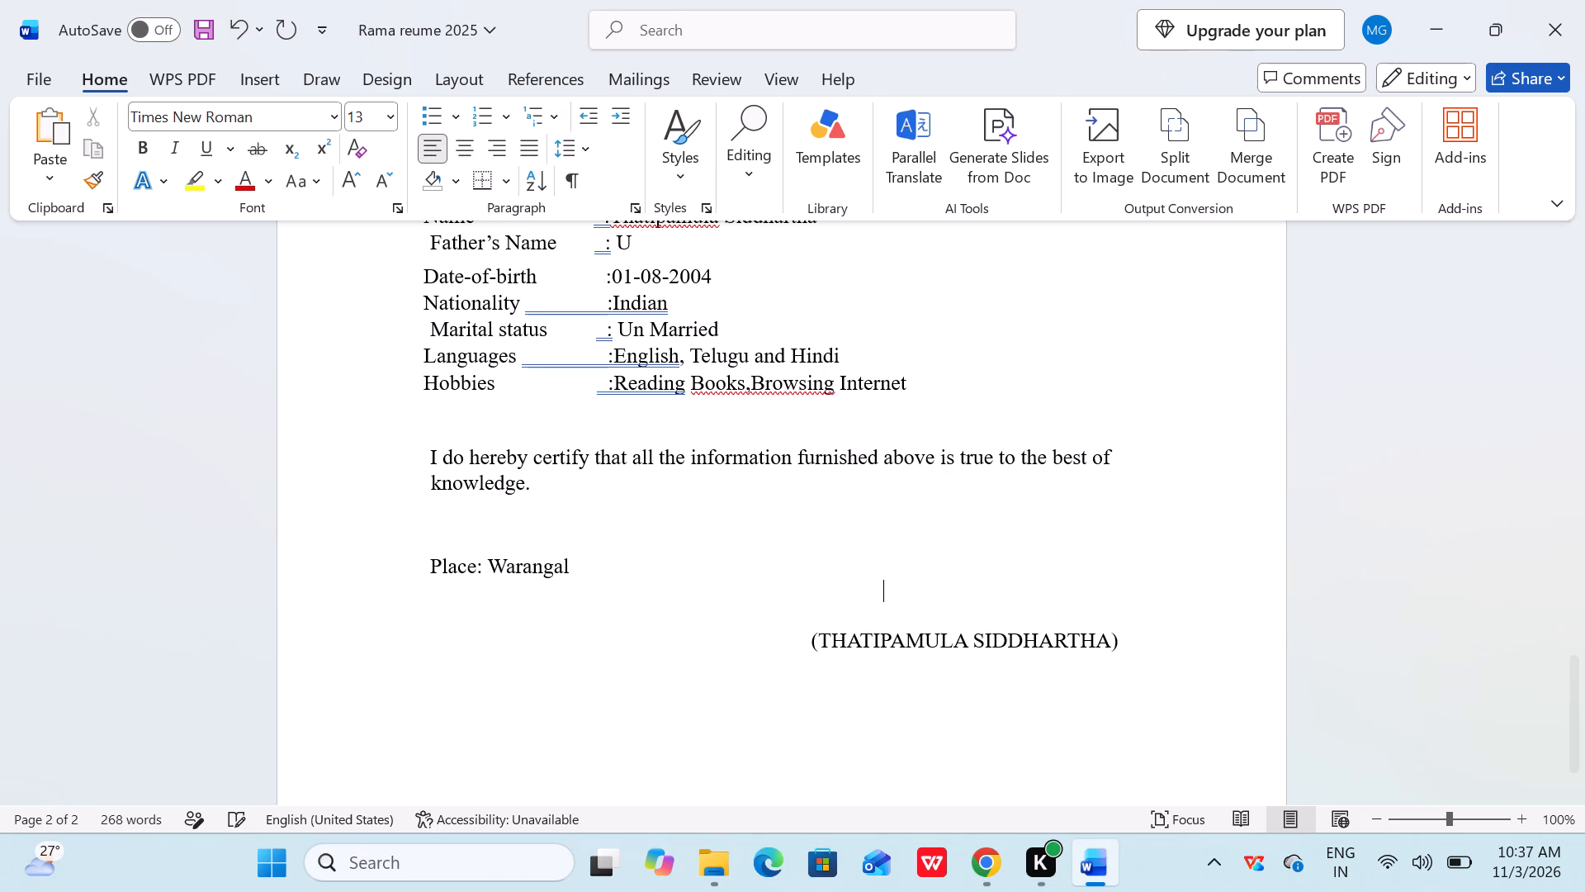
Append "(Ms-Word,Ms-PowerPoint,MS" after Ms-Office in the Computer Knowledge list.
scroll(462, 626, down, 2)
scroll(462, 626, up, 1)
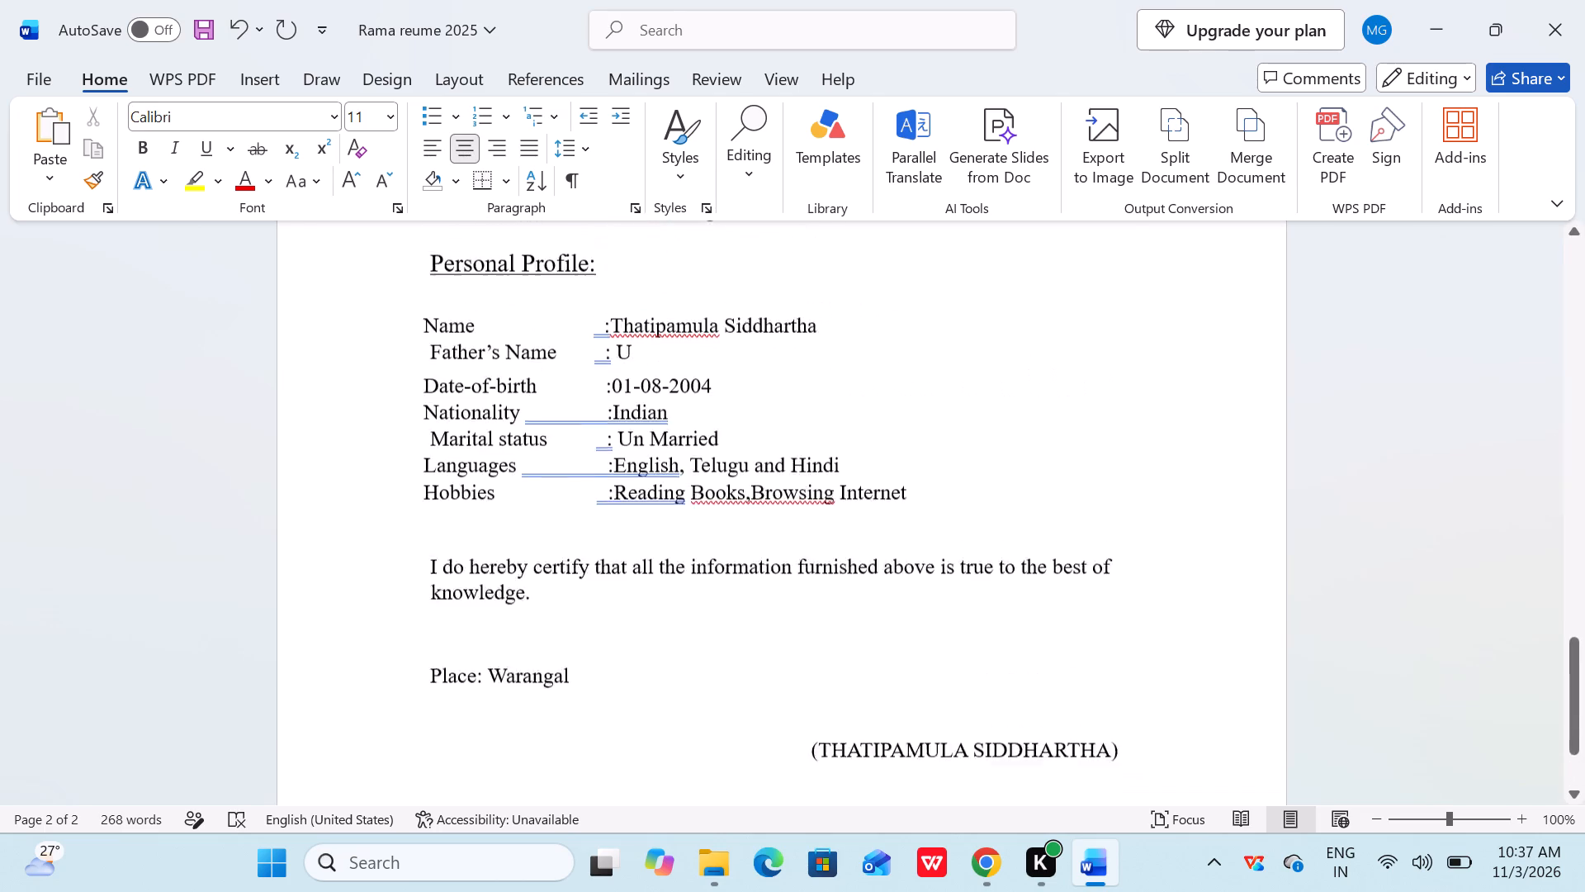
scroll(462, 626, up, 2)
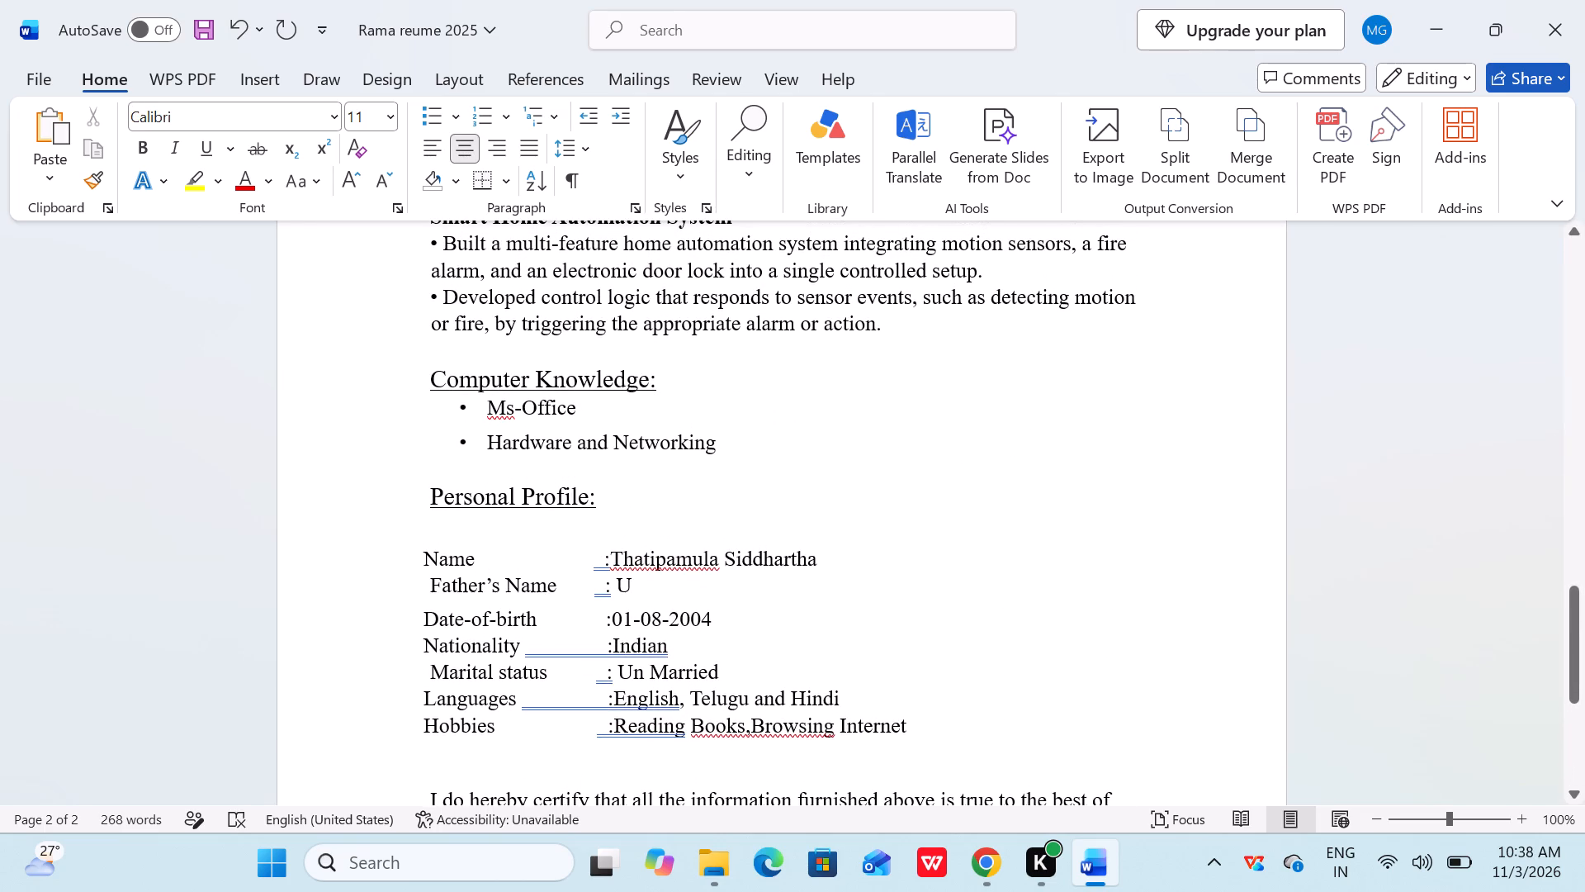
click(584, 398)
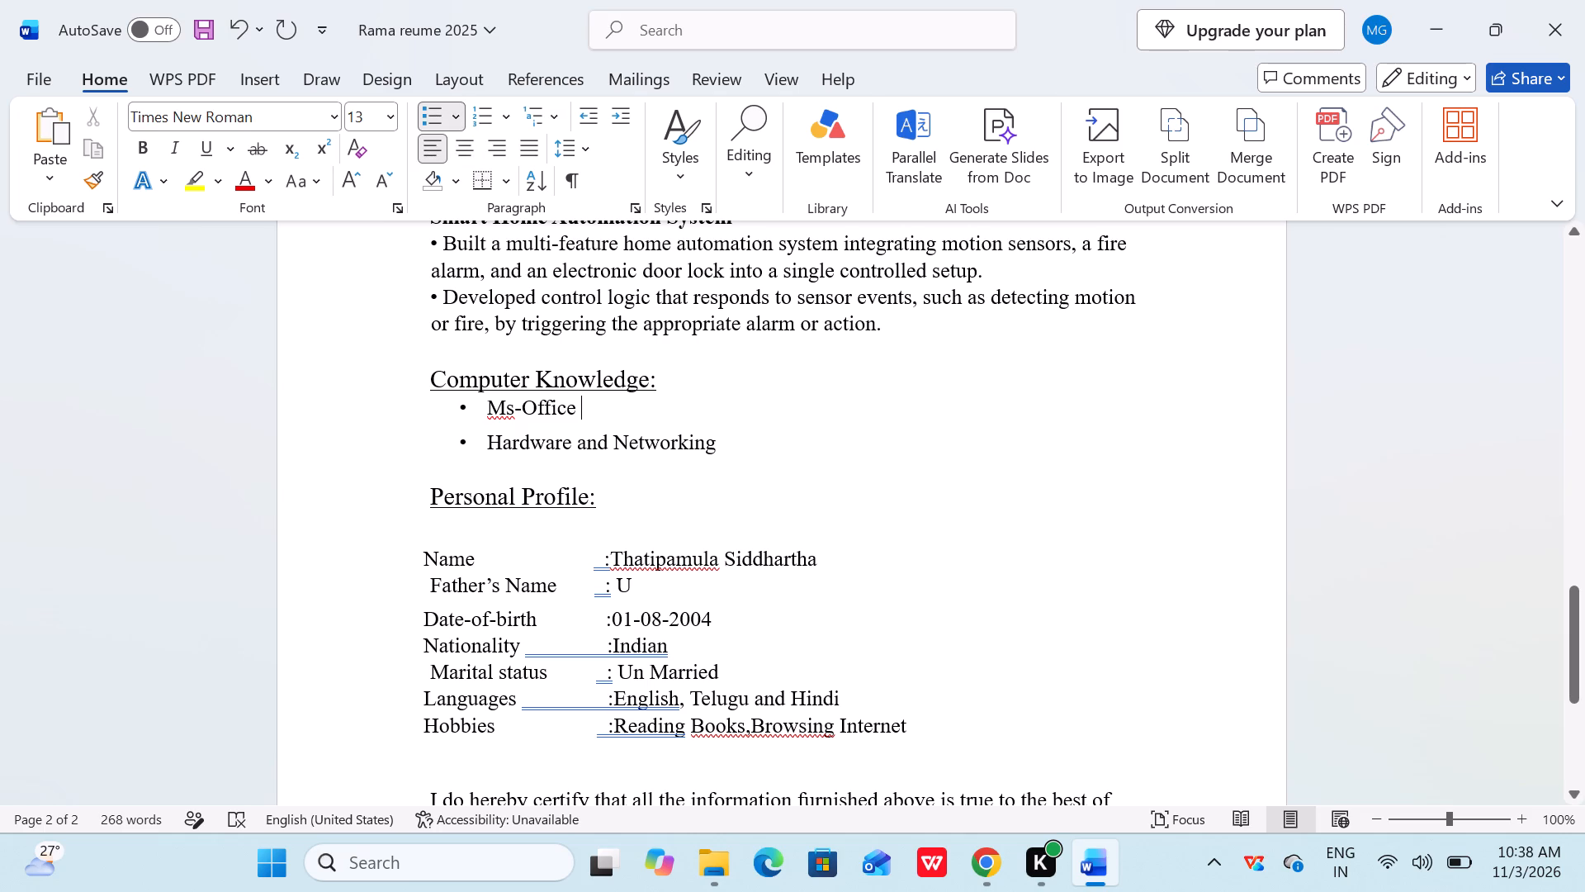
key(shift+parenleft)
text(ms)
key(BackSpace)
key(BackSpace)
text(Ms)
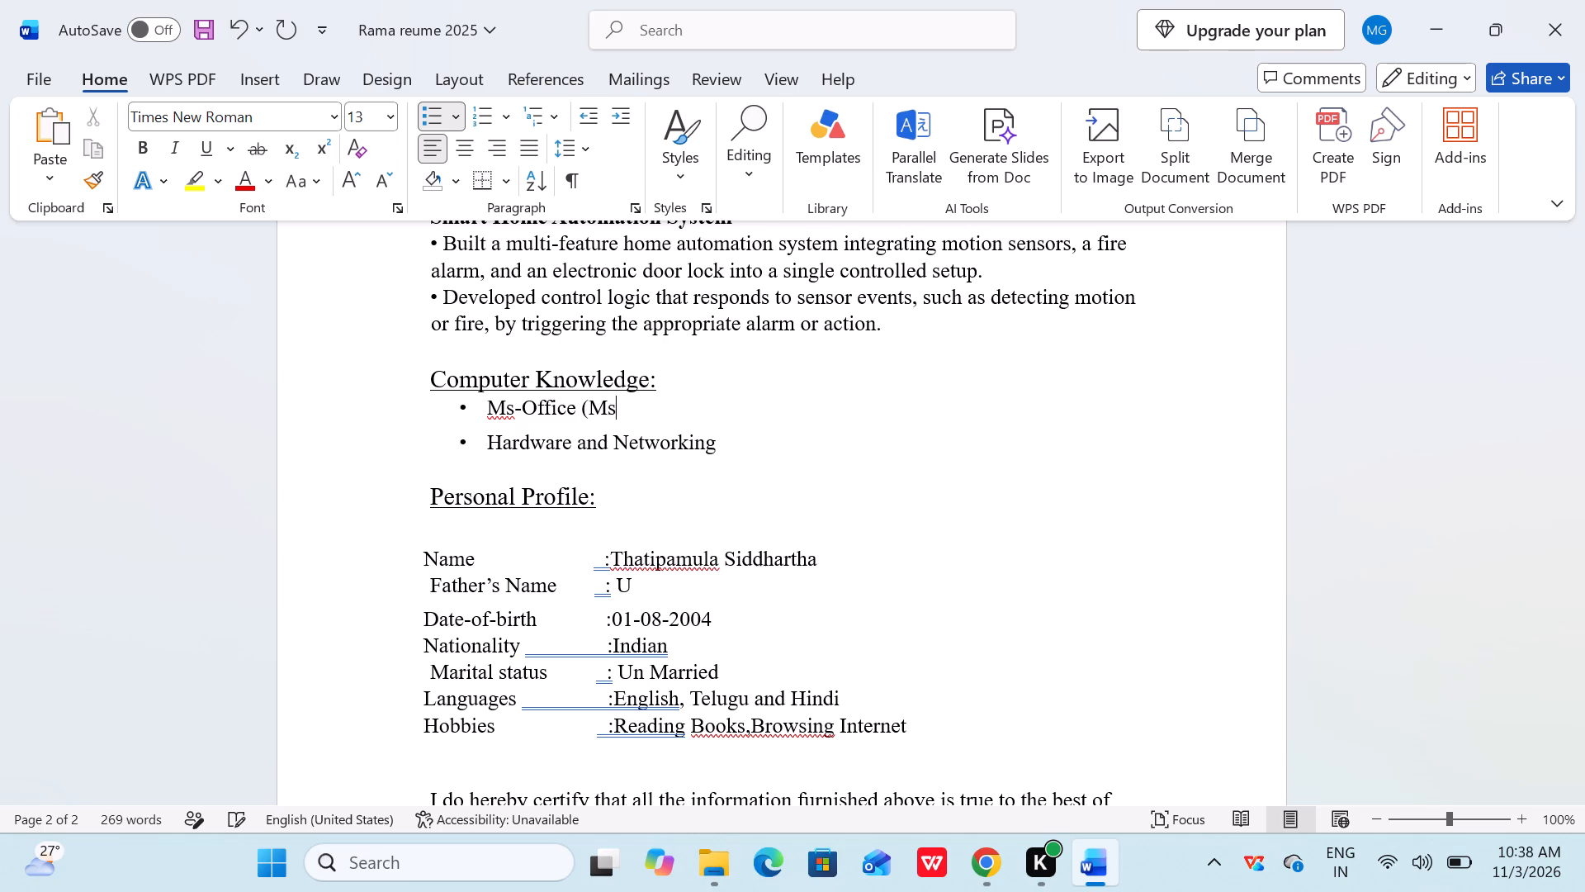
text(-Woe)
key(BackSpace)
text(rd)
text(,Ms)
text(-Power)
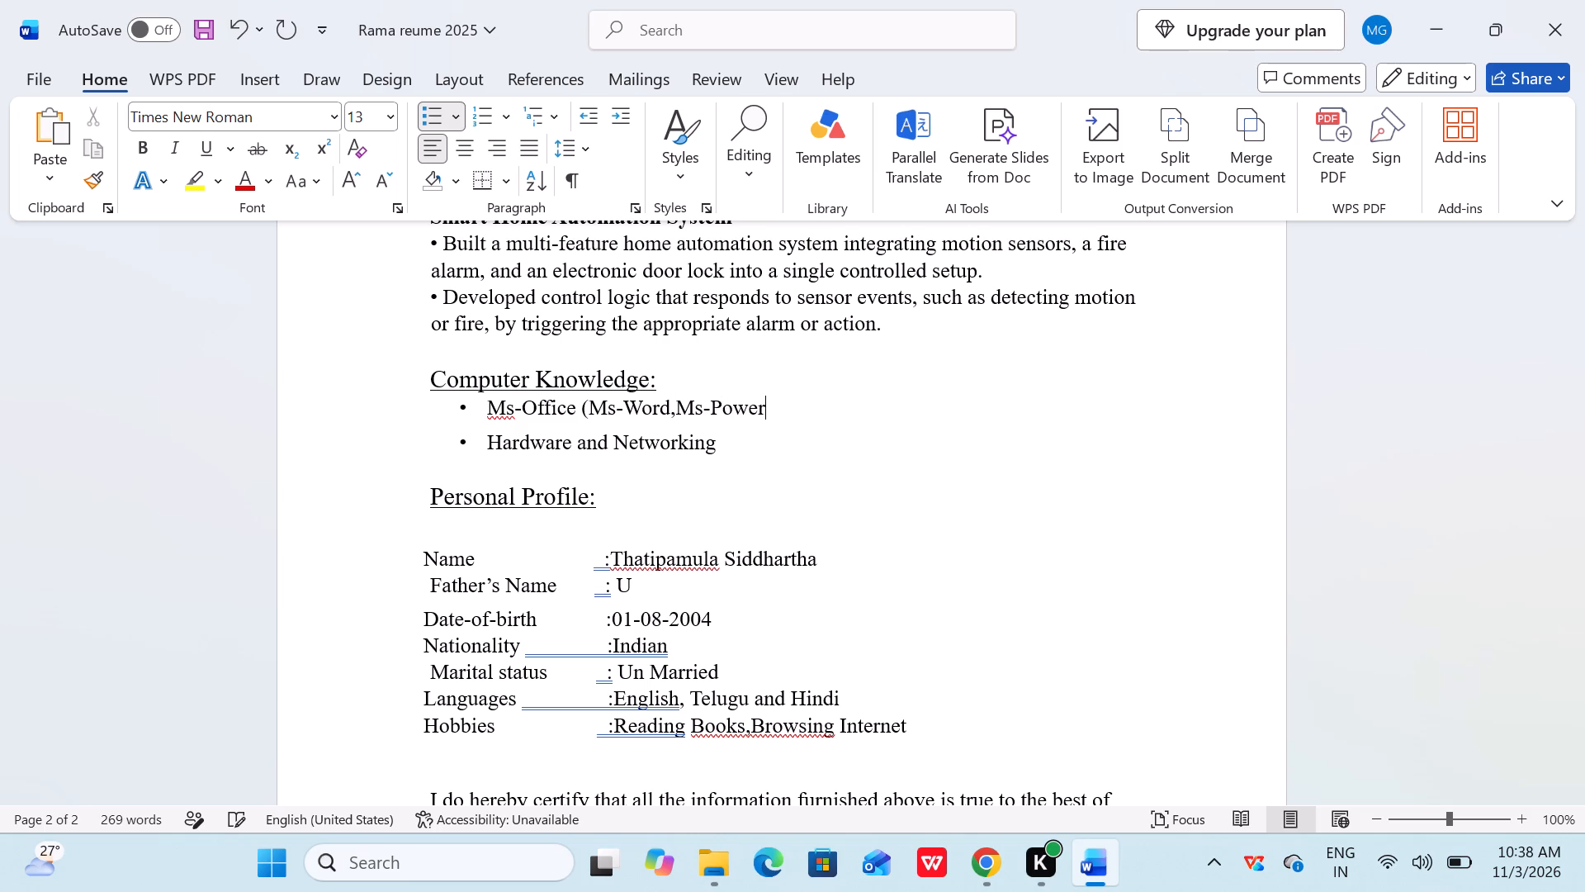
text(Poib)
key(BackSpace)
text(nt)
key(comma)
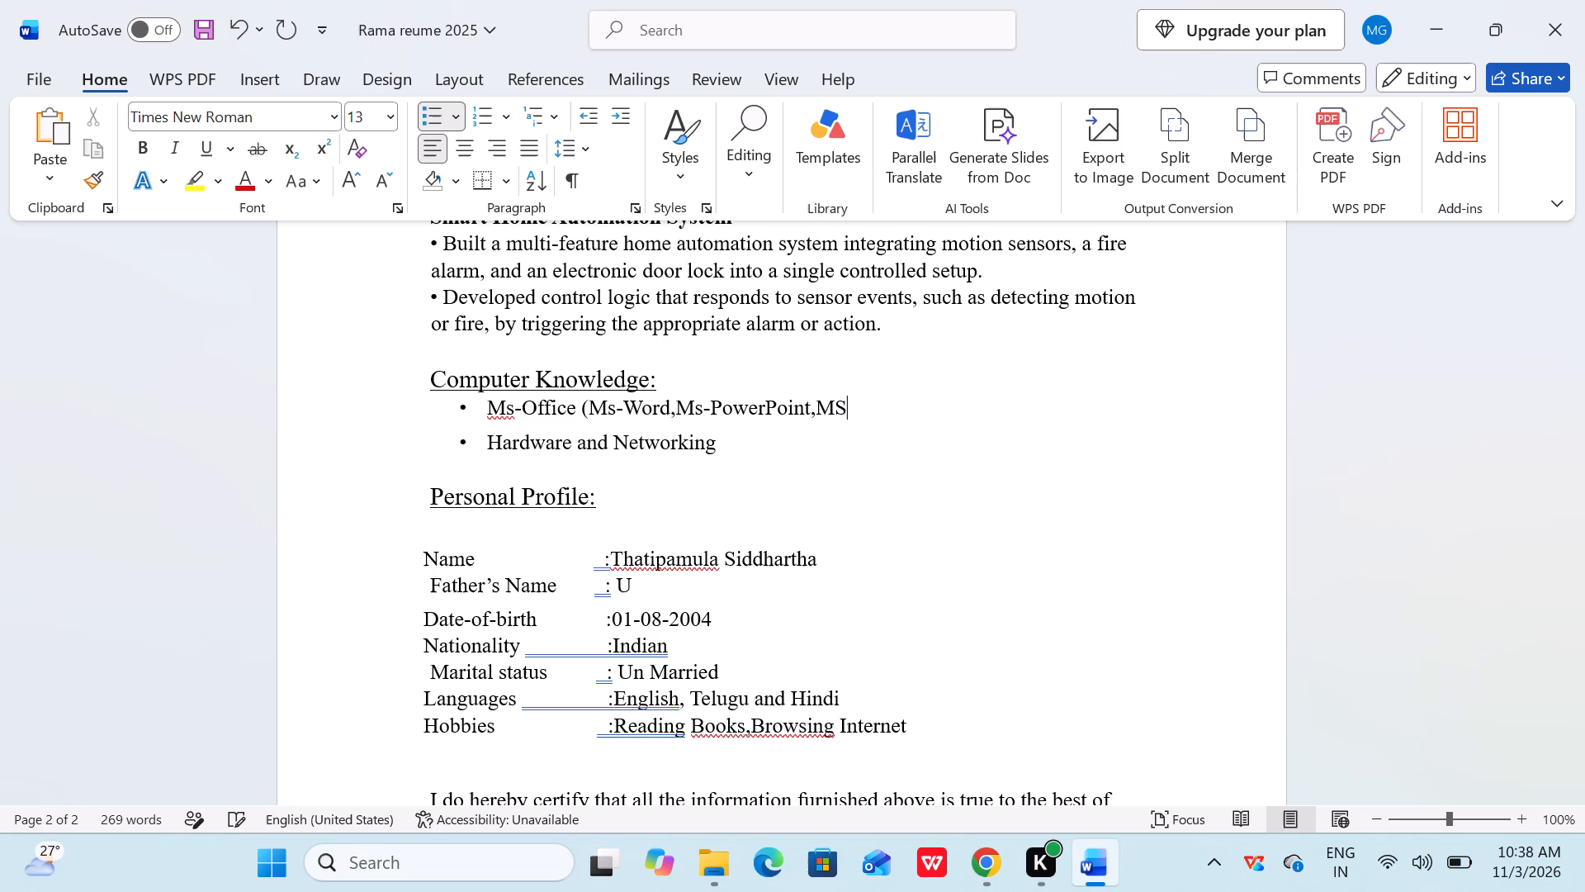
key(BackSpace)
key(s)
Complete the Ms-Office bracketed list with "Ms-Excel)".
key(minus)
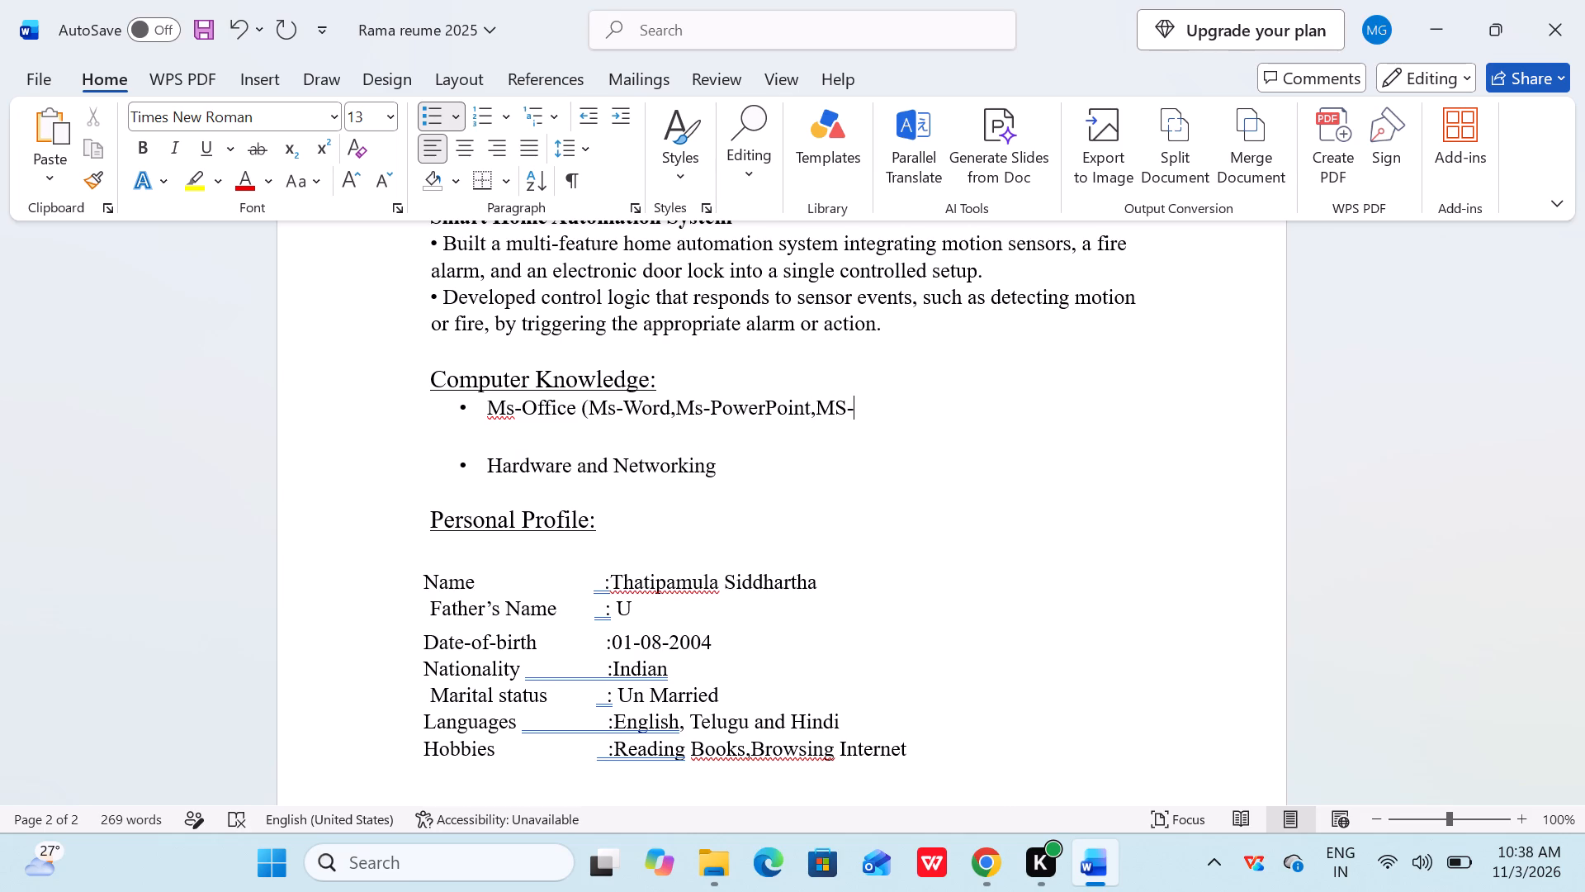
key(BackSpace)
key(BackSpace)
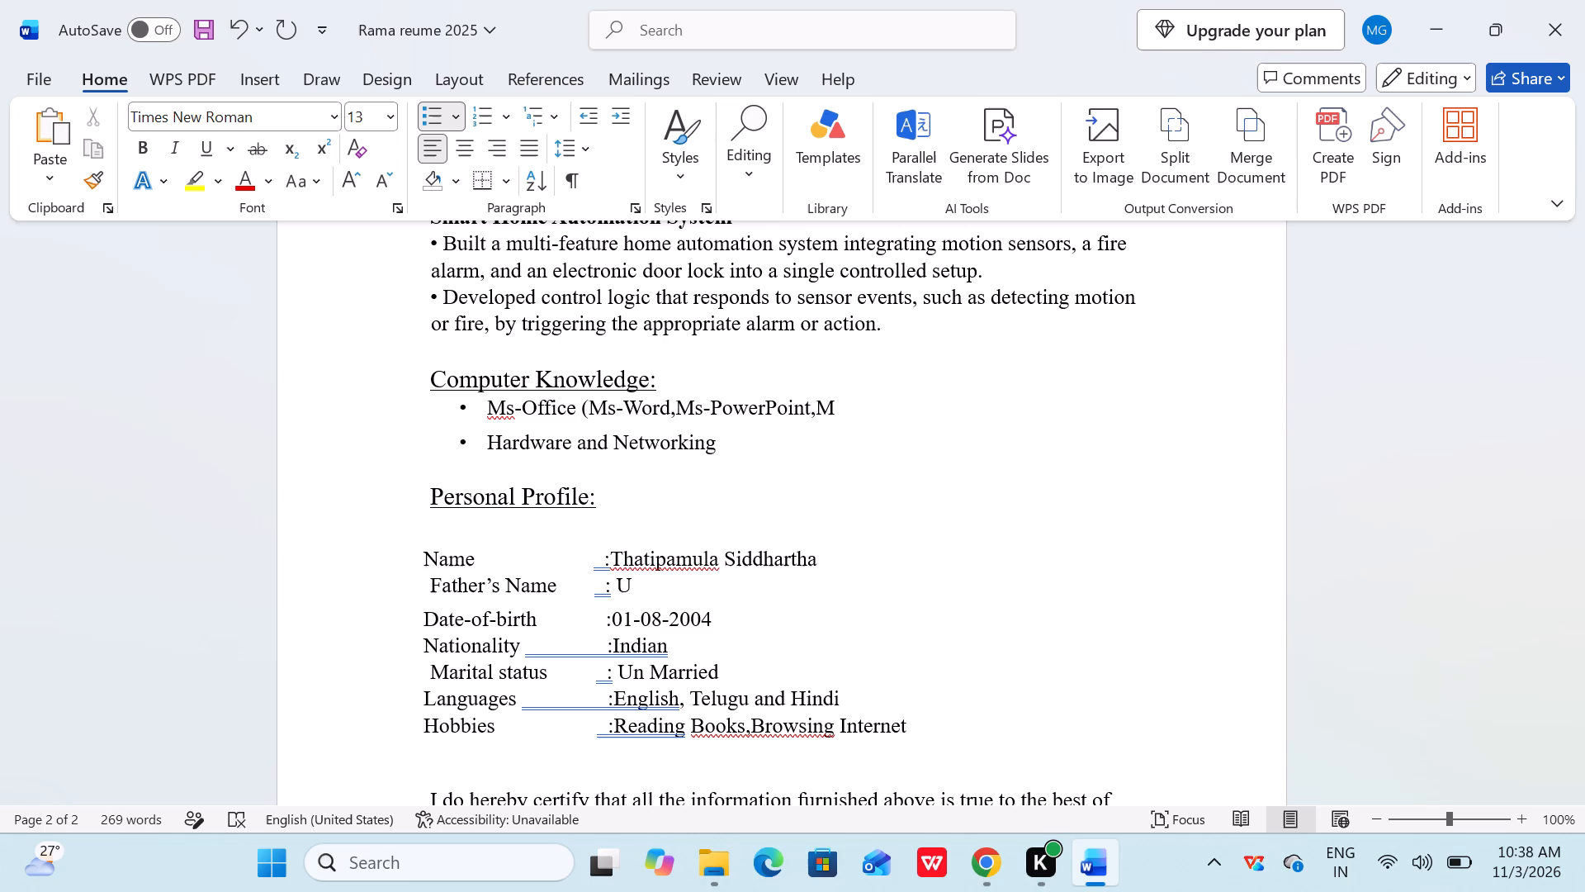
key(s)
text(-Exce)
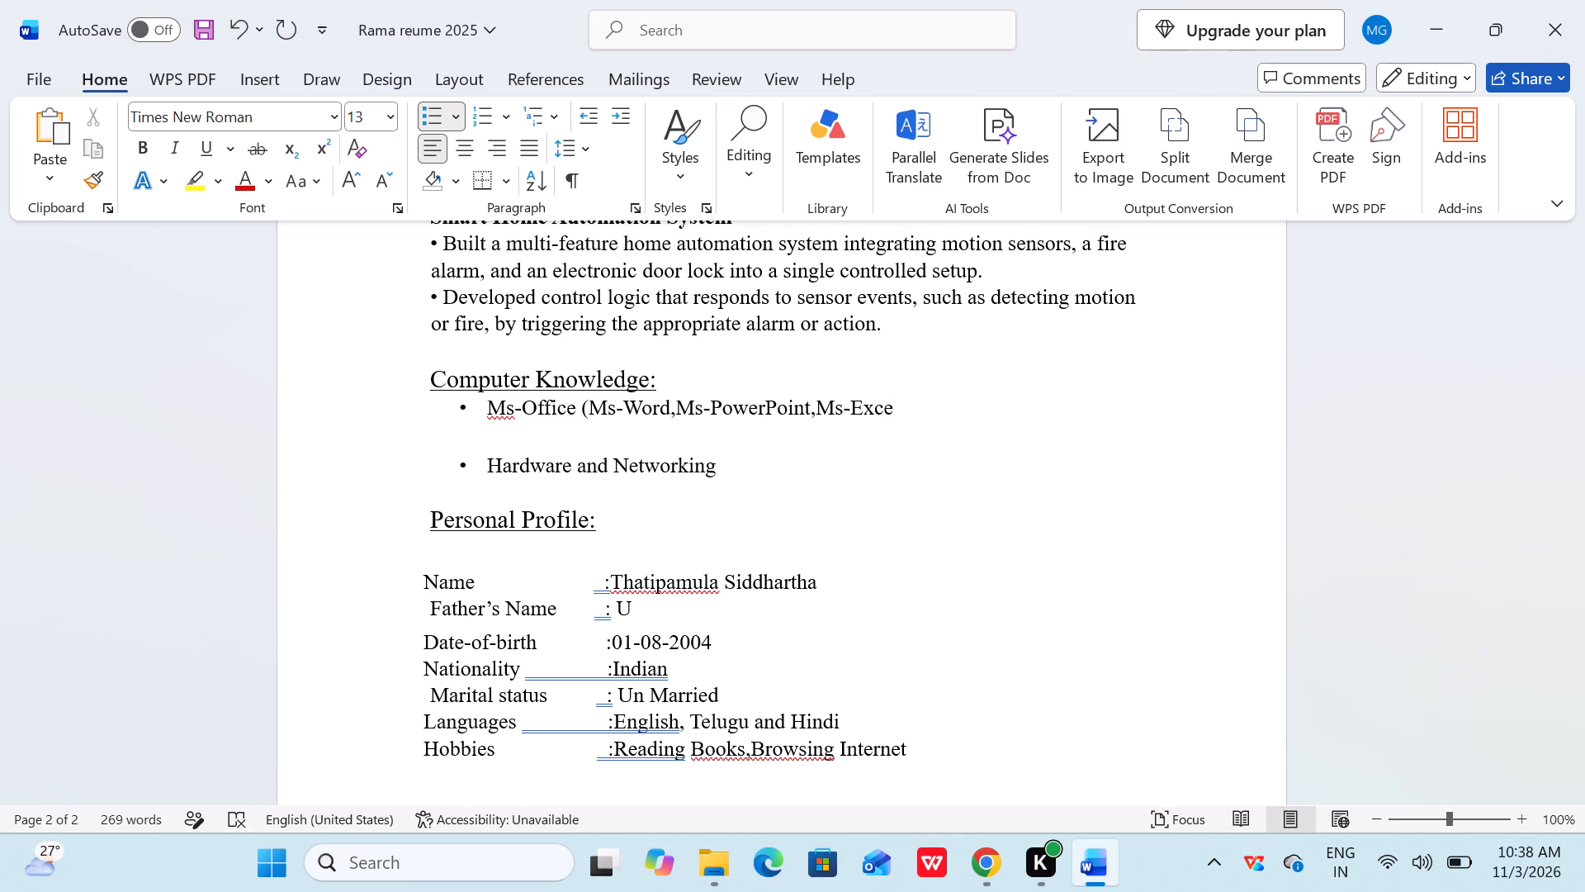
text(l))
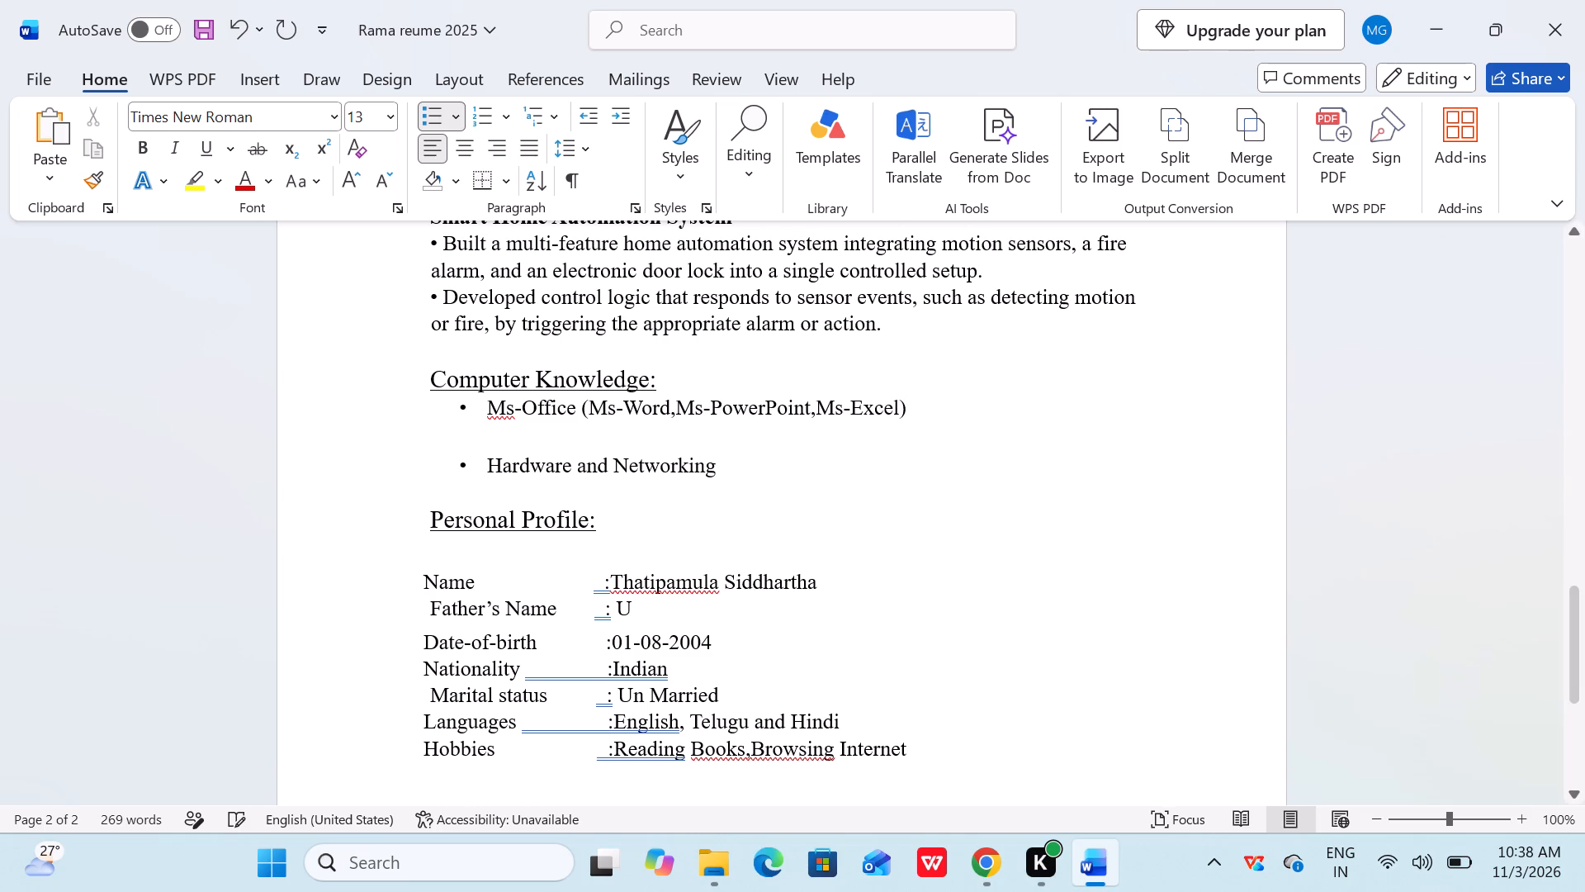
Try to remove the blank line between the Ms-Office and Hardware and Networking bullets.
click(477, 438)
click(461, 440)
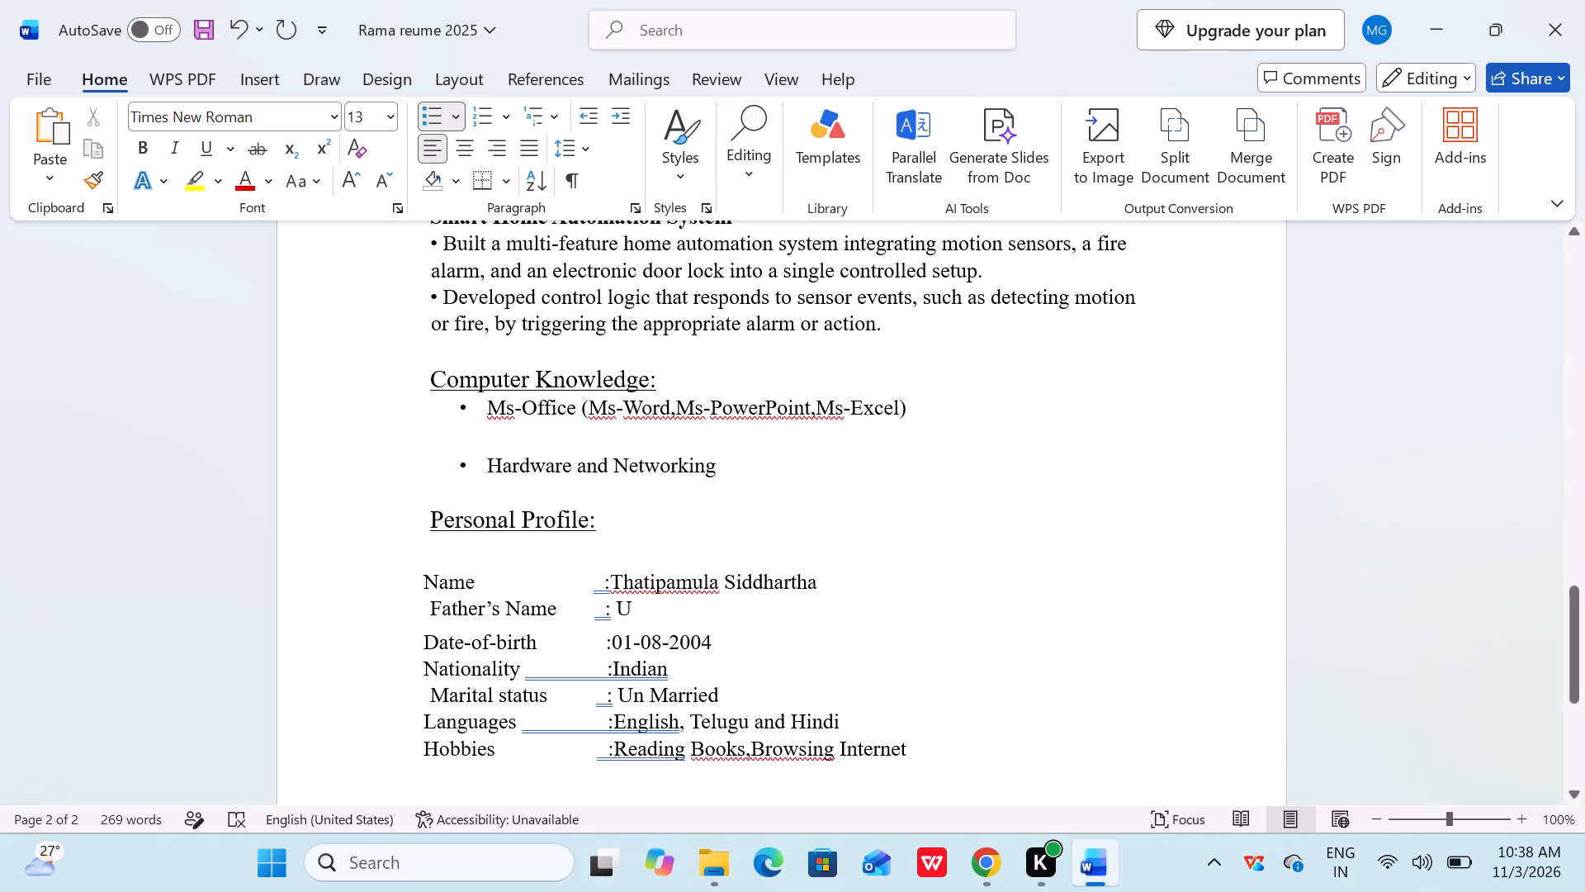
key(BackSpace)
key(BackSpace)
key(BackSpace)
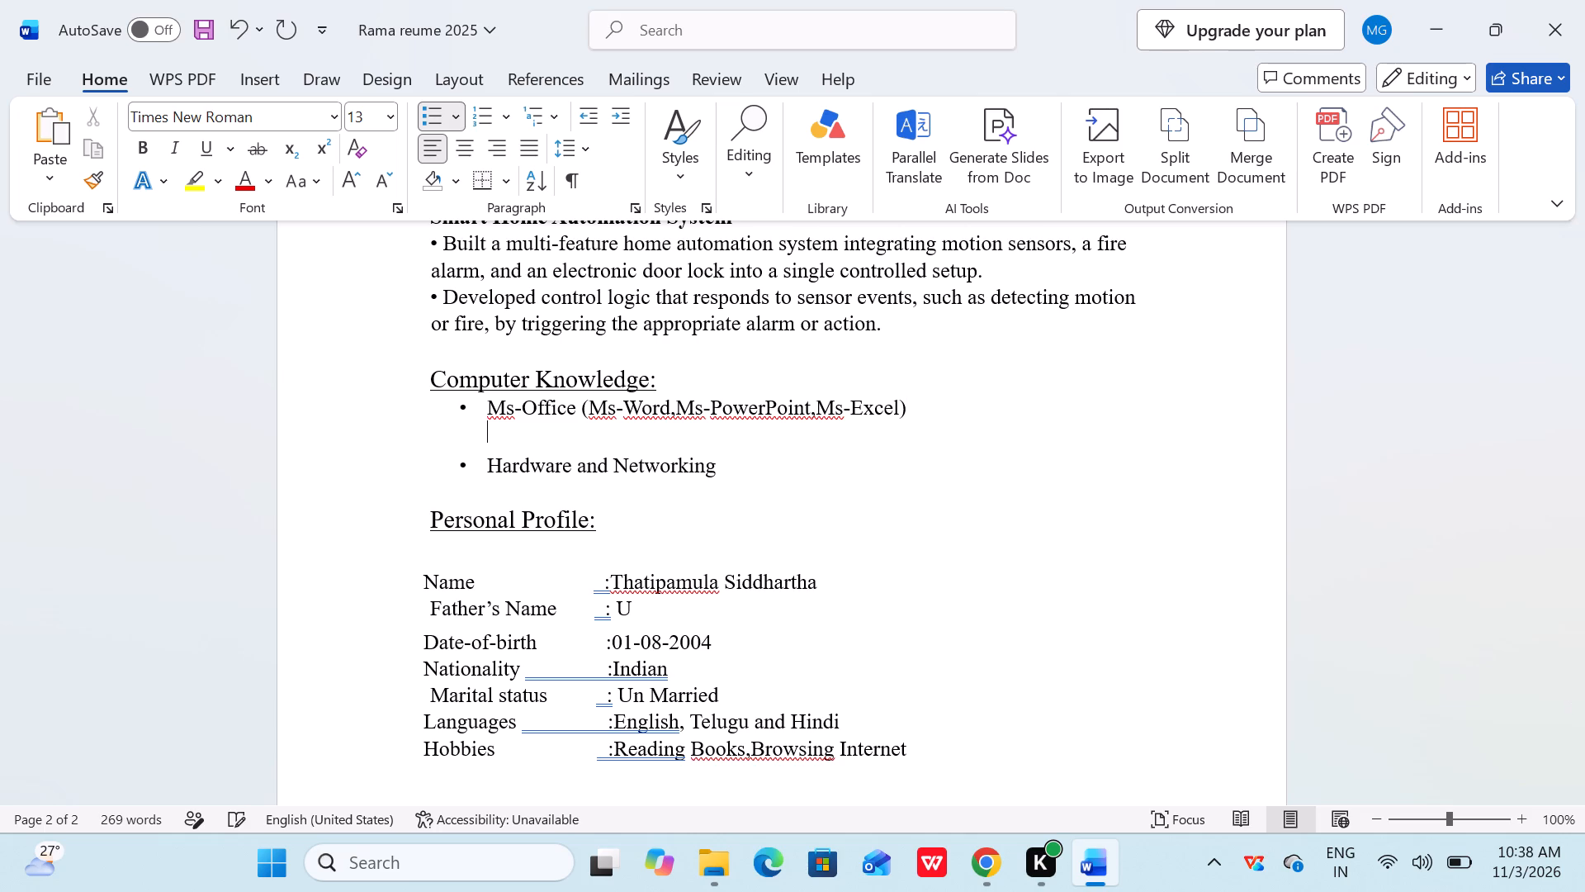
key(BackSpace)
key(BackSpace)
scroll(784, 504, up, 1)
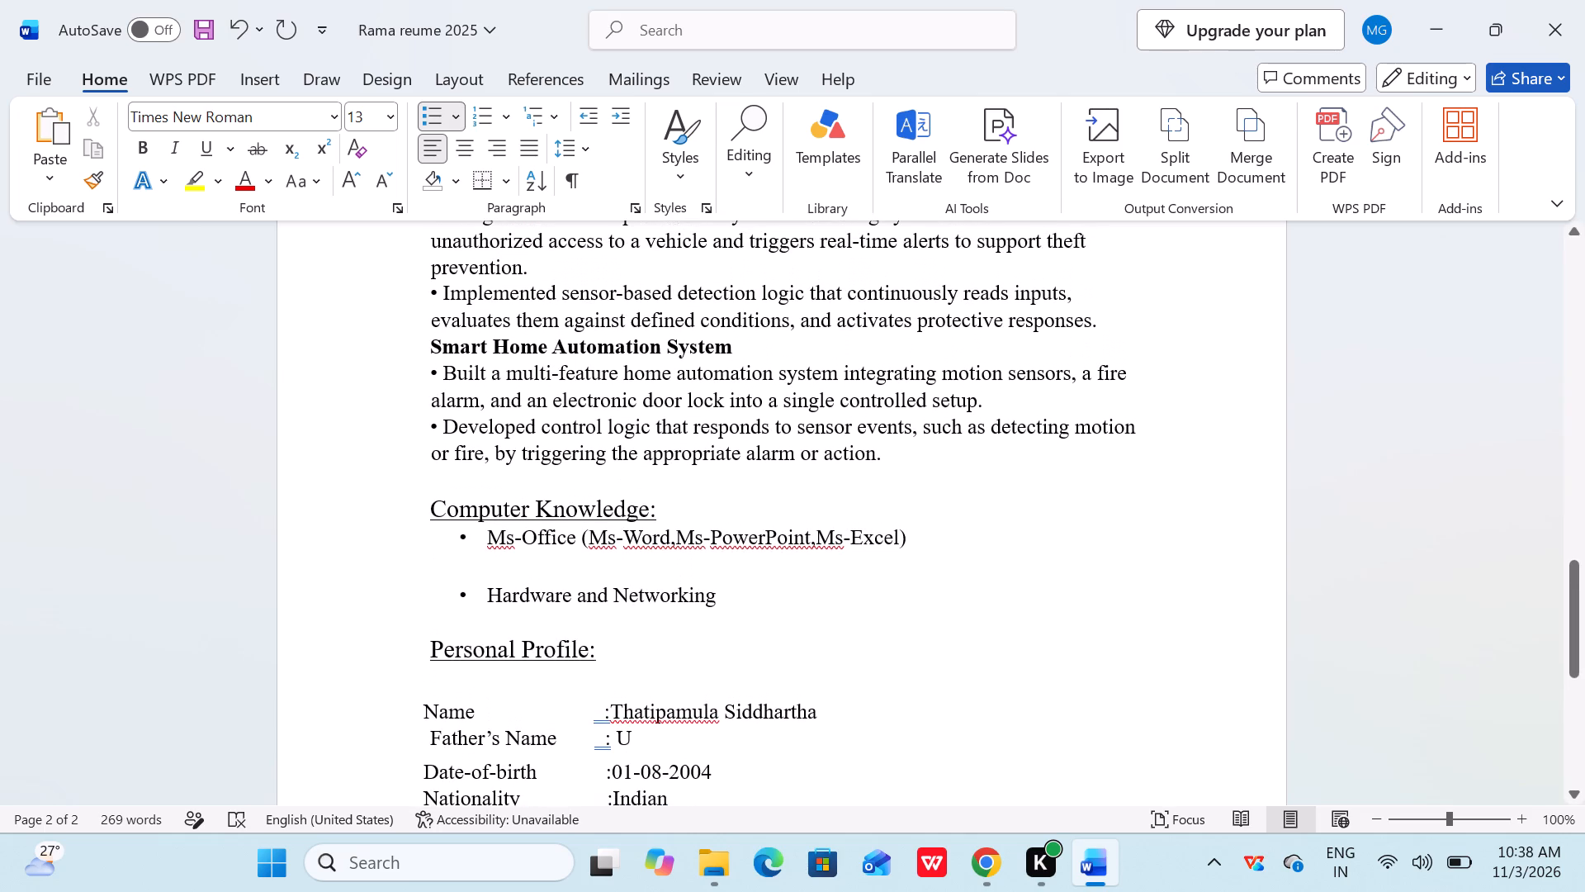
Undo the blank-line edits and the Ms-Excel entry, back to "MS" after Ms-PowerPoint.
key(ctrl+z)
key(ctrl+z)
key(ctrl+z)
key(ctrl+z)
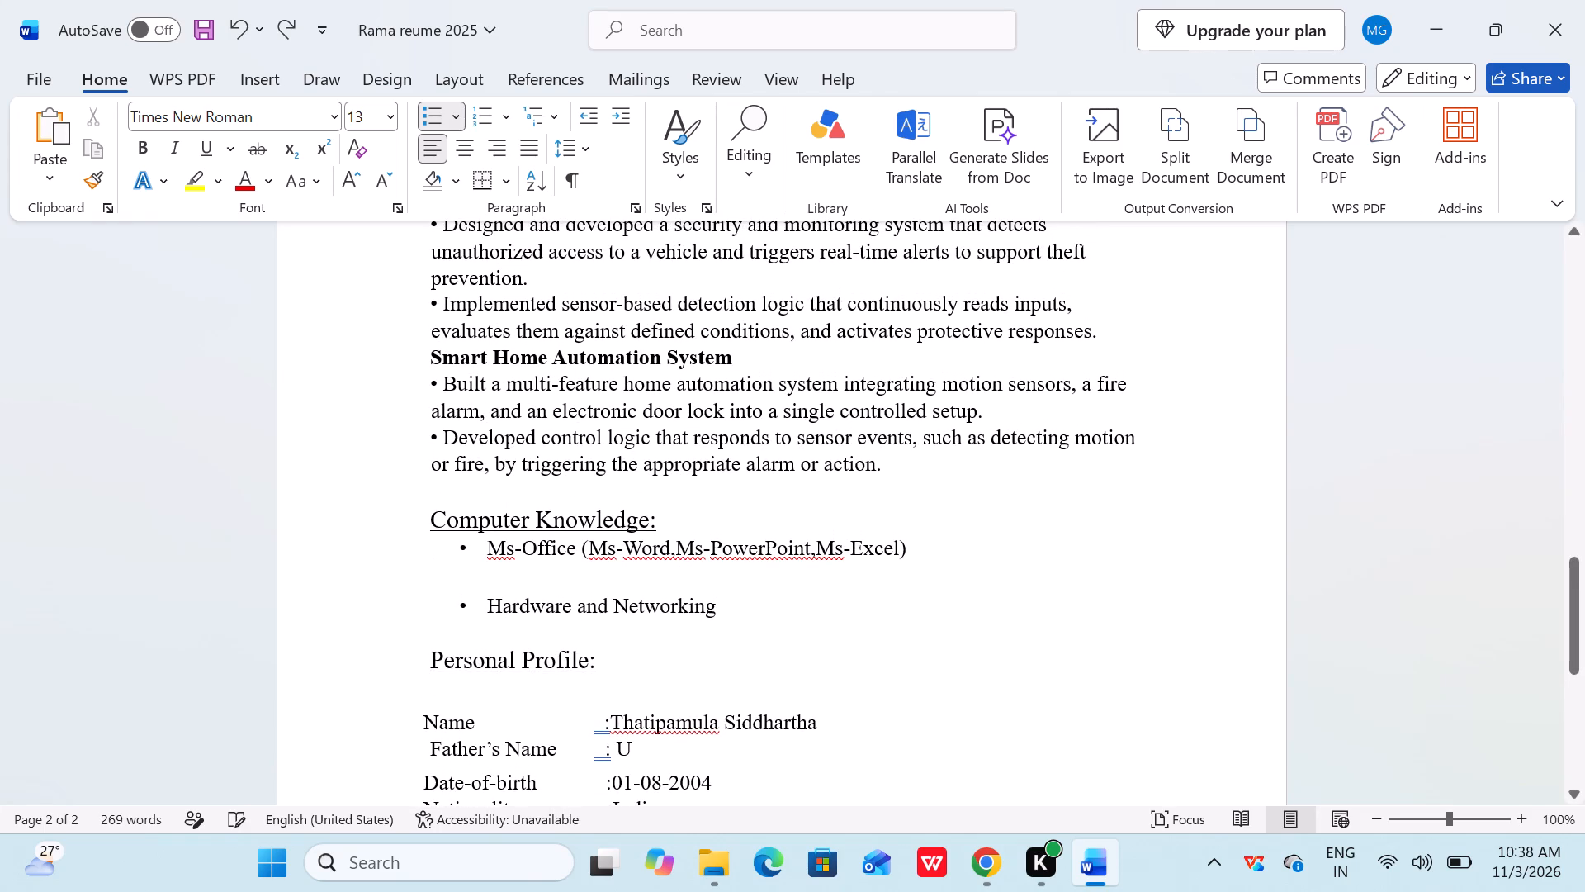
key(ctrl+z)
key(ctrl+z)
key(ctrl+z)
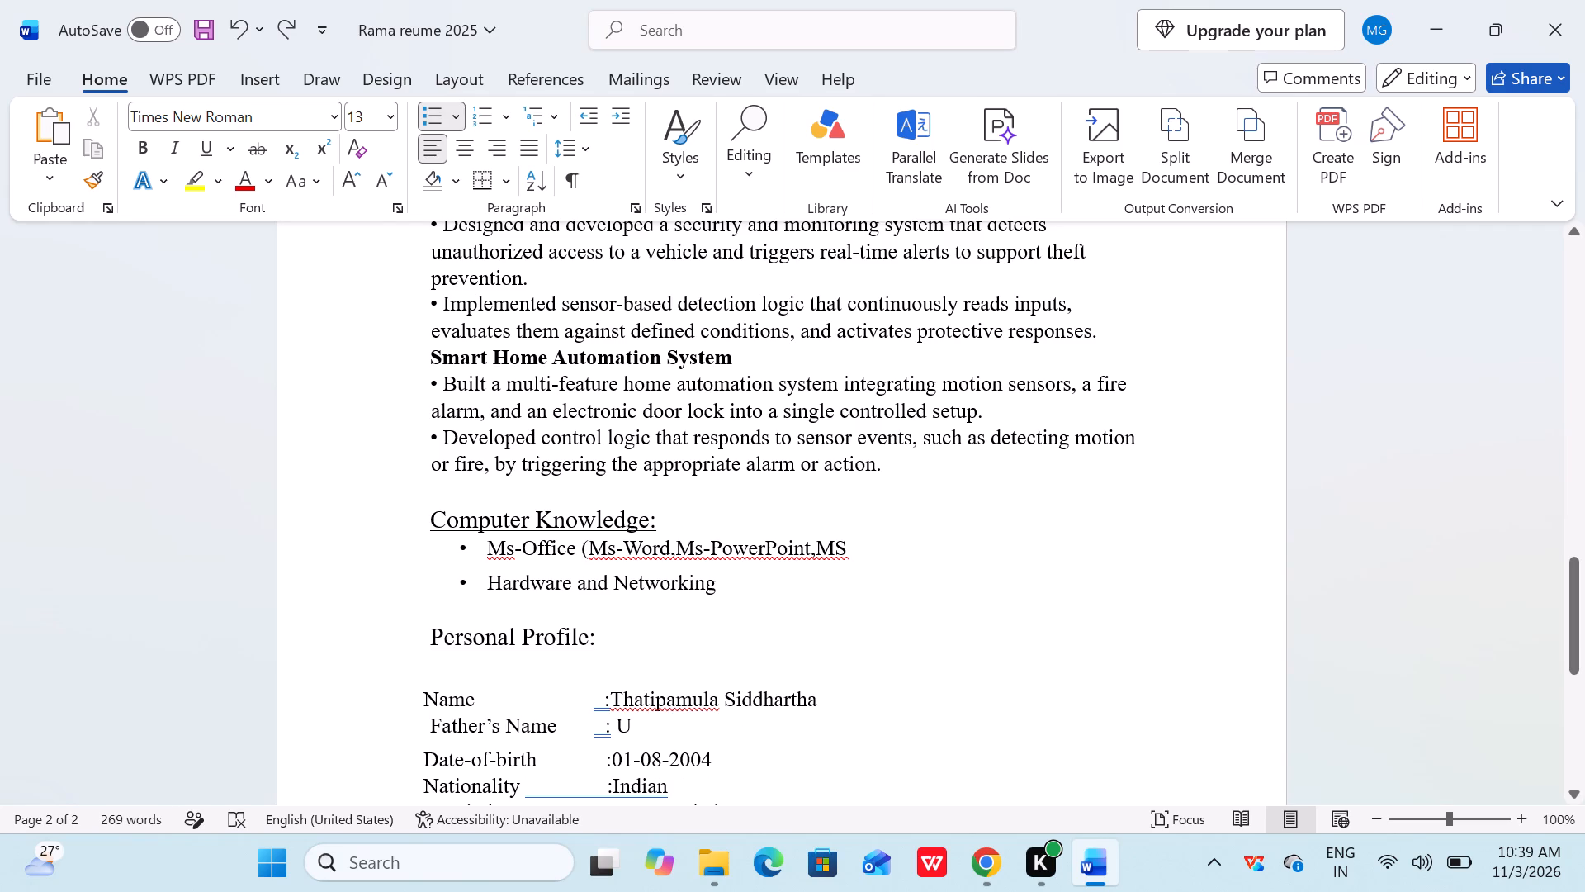
Correct "MS" and finish the Ms-Office bracketed list with "Ms-Excel)".
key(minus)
key(BackSpace)
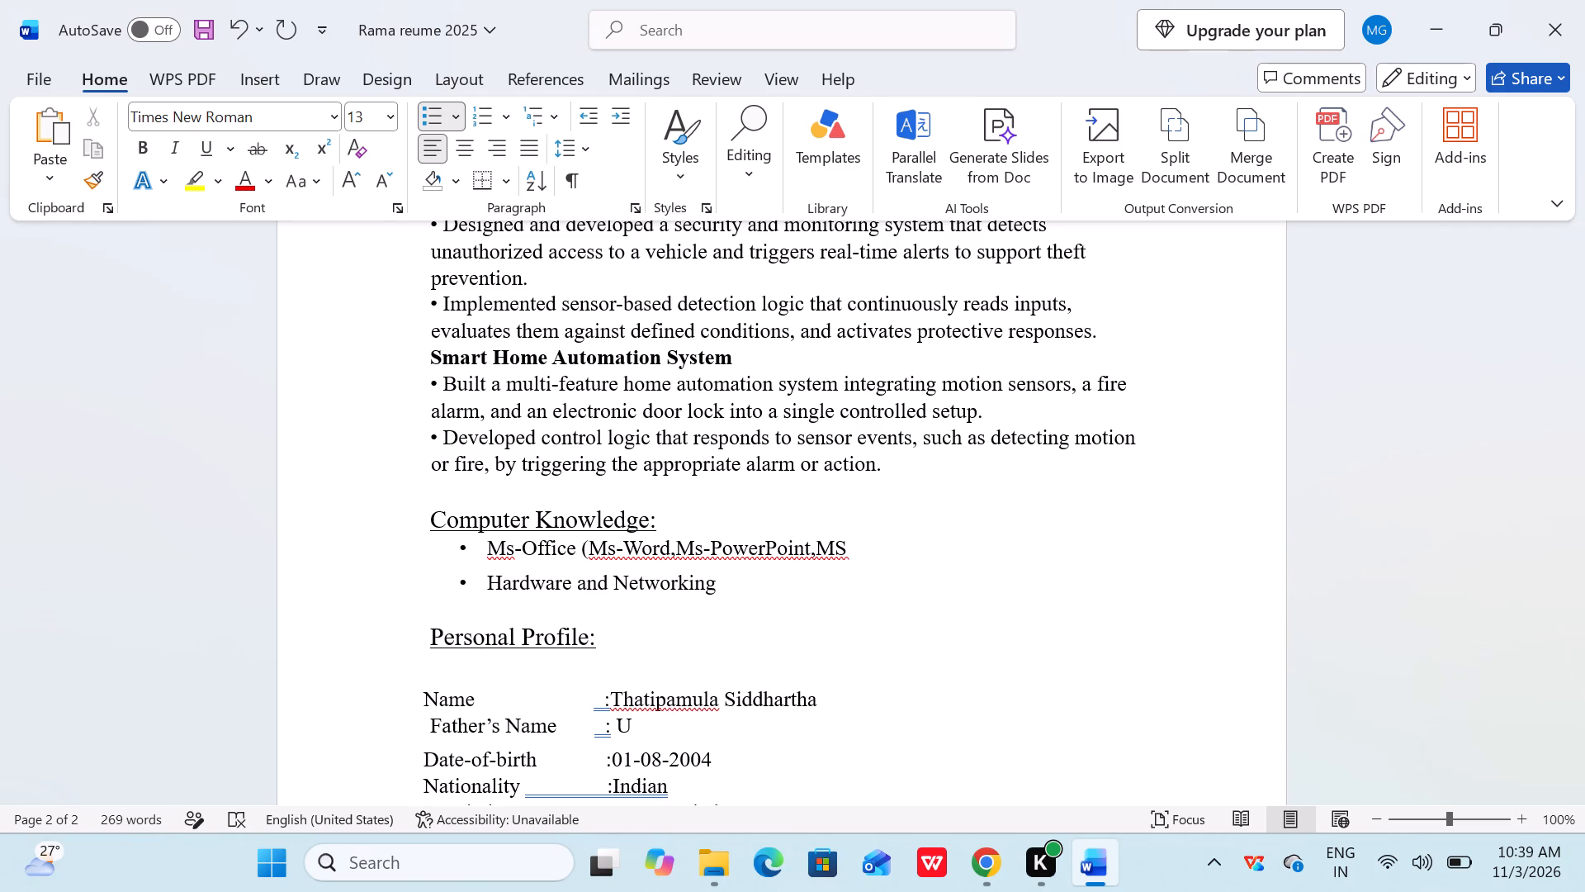
key(BackSpace)
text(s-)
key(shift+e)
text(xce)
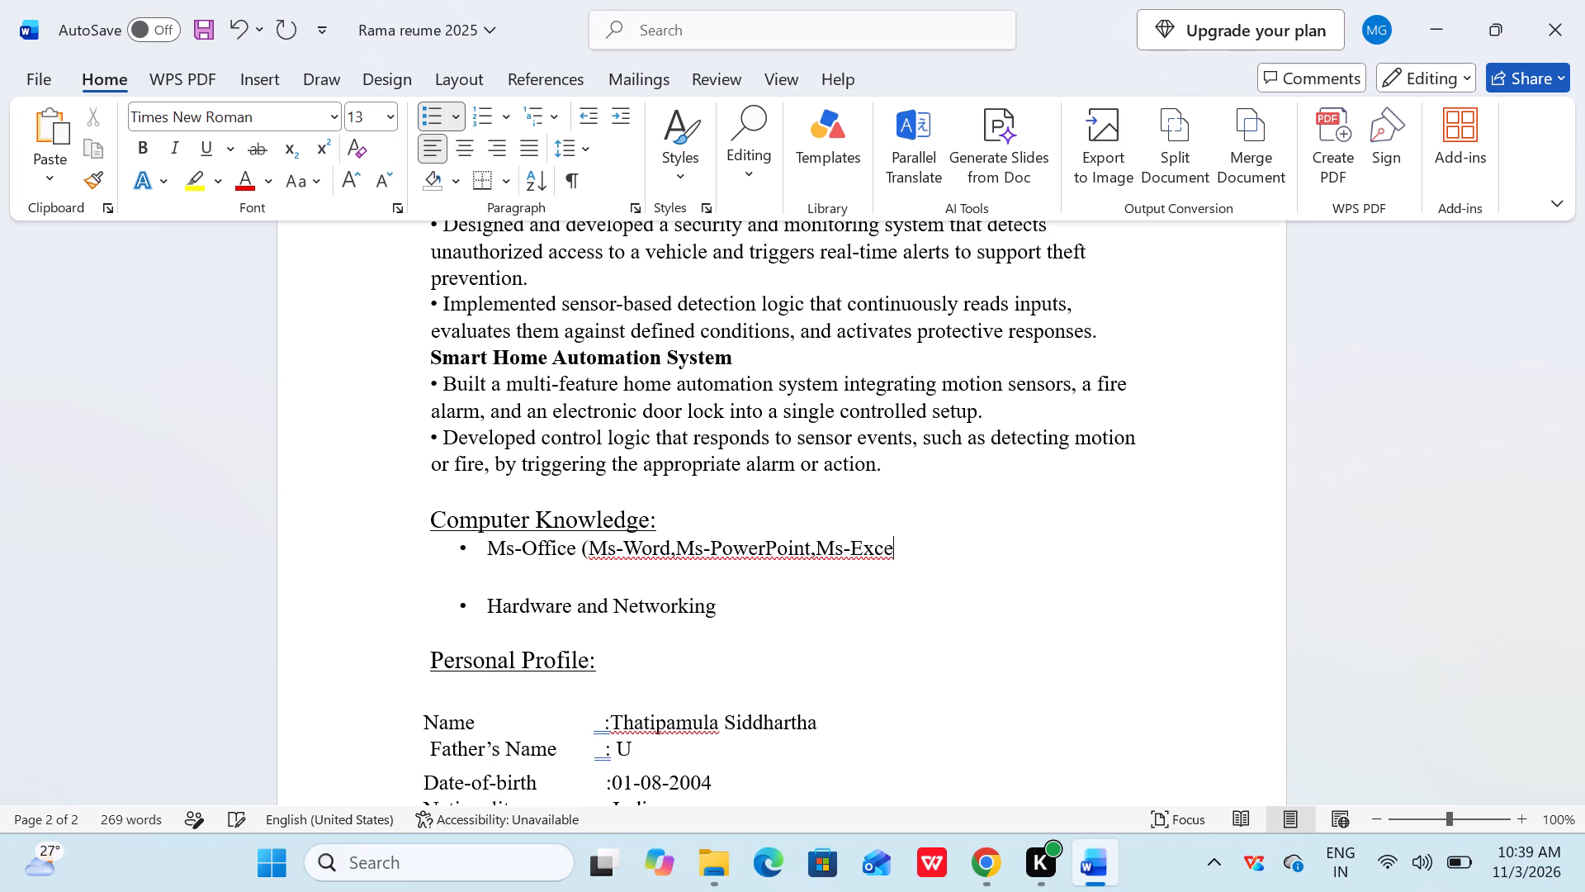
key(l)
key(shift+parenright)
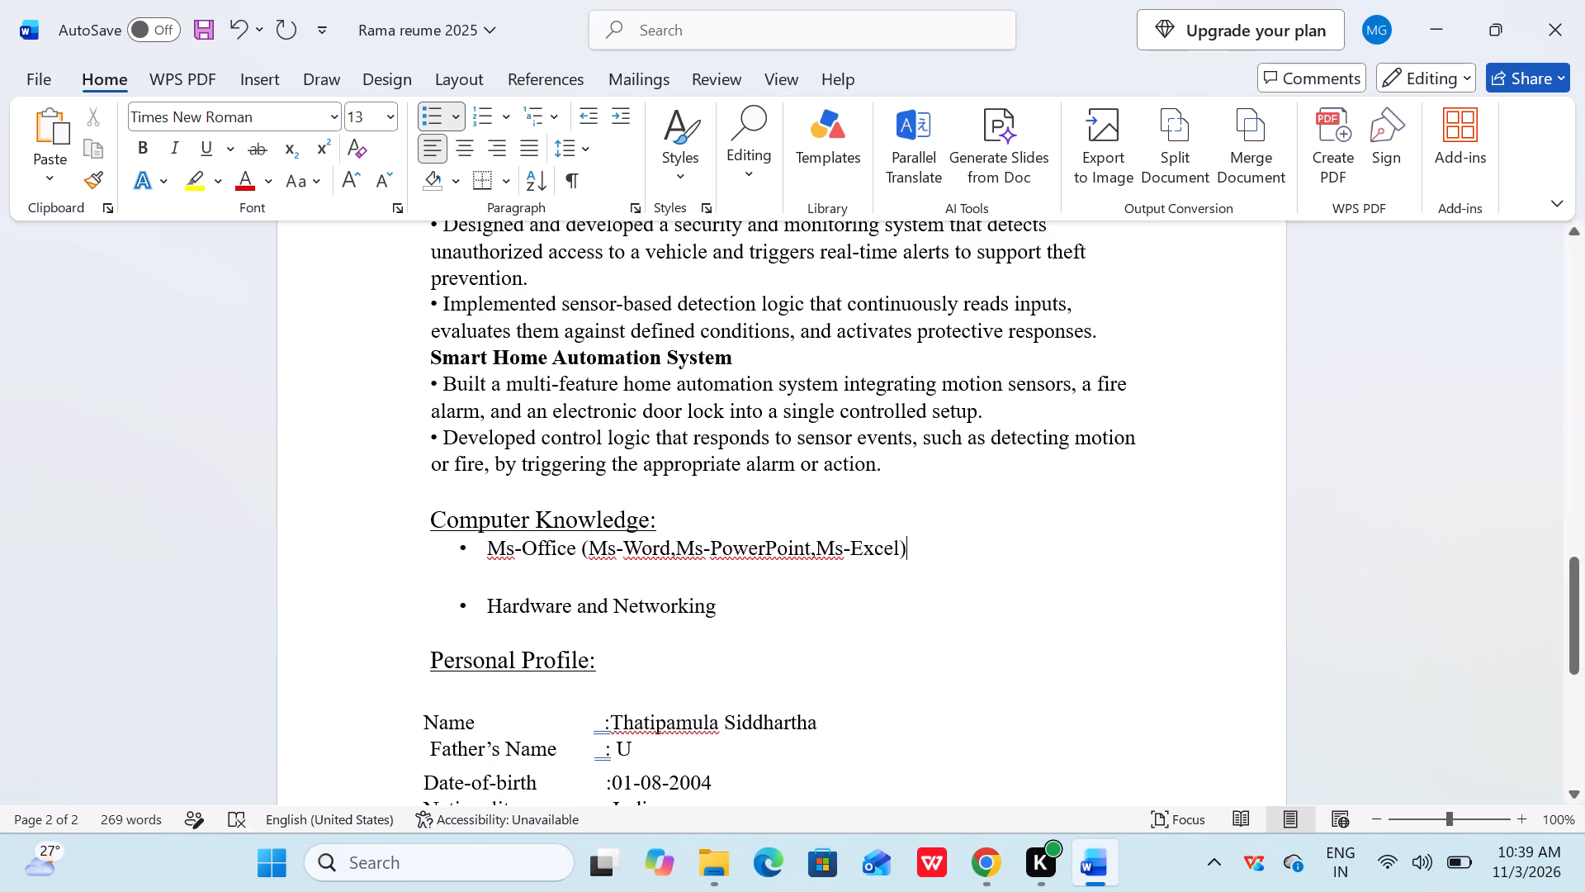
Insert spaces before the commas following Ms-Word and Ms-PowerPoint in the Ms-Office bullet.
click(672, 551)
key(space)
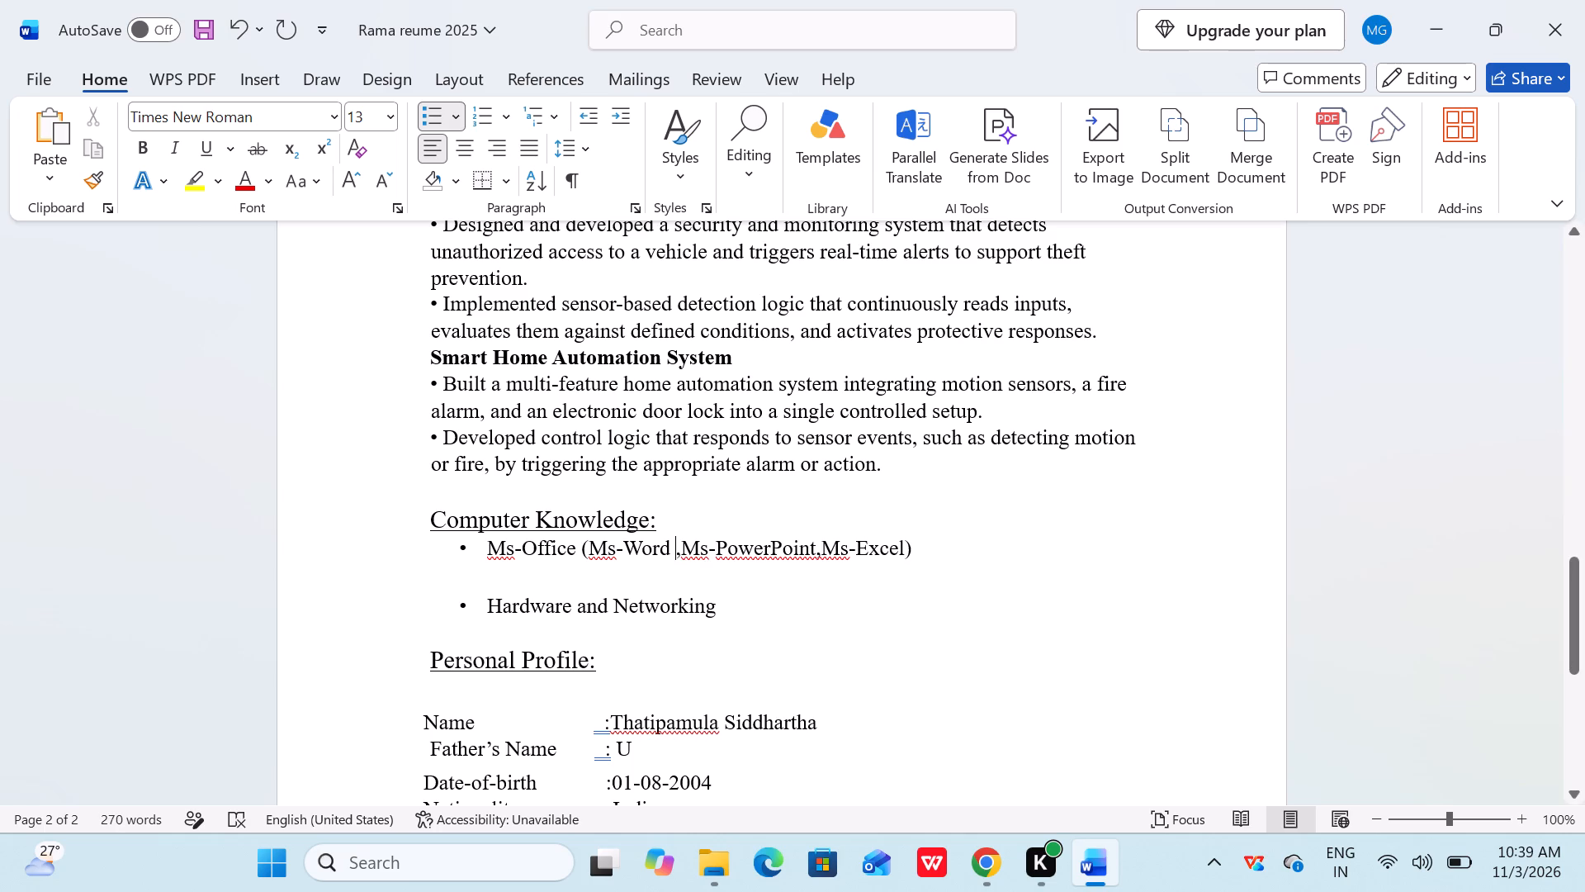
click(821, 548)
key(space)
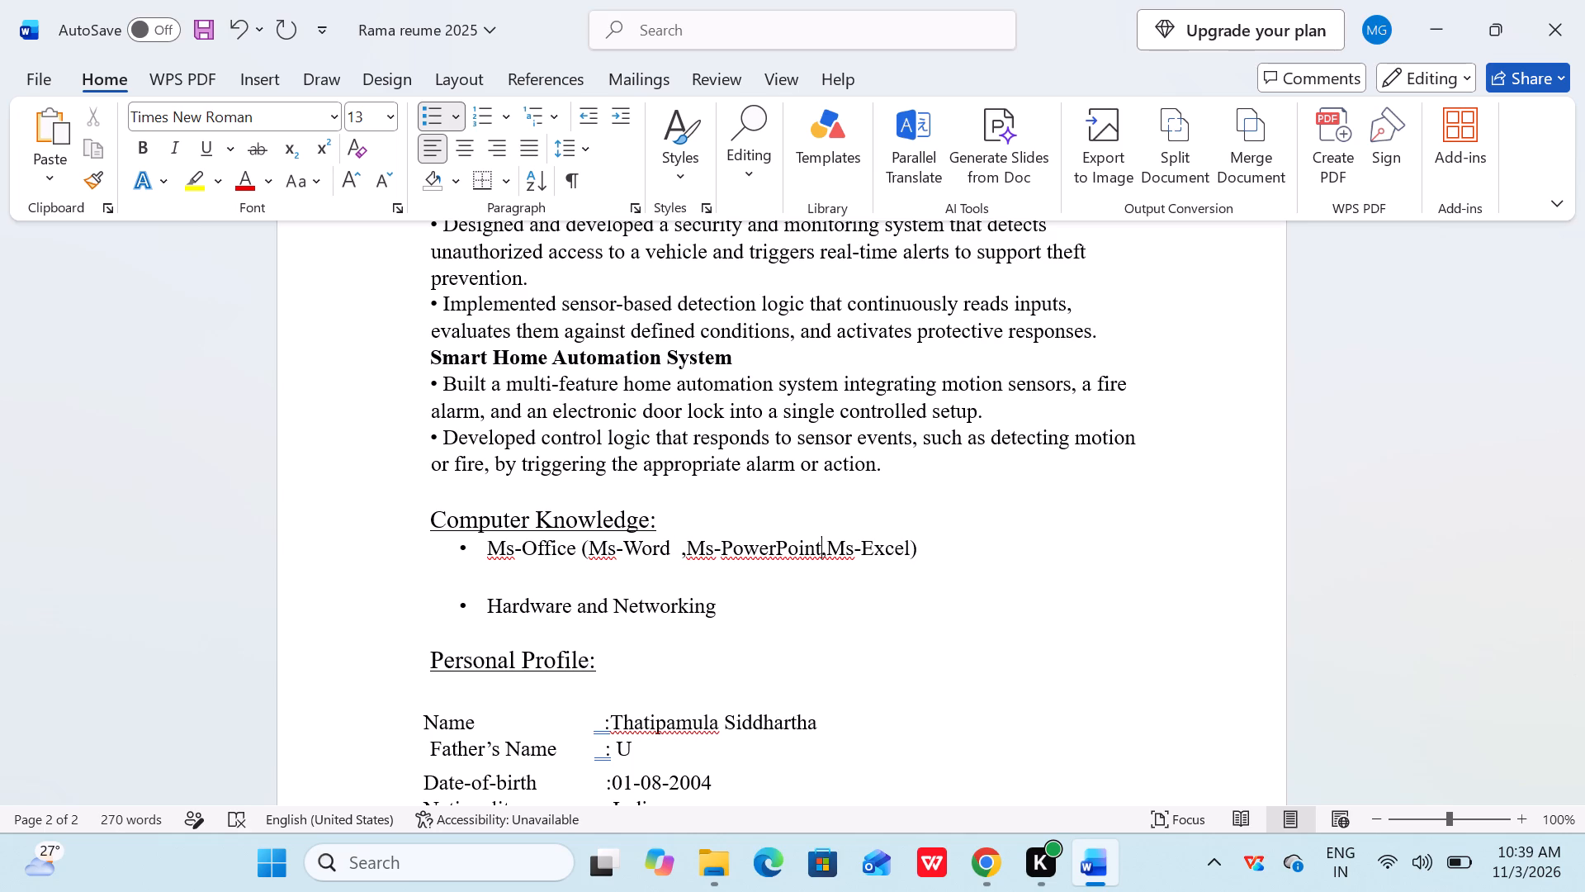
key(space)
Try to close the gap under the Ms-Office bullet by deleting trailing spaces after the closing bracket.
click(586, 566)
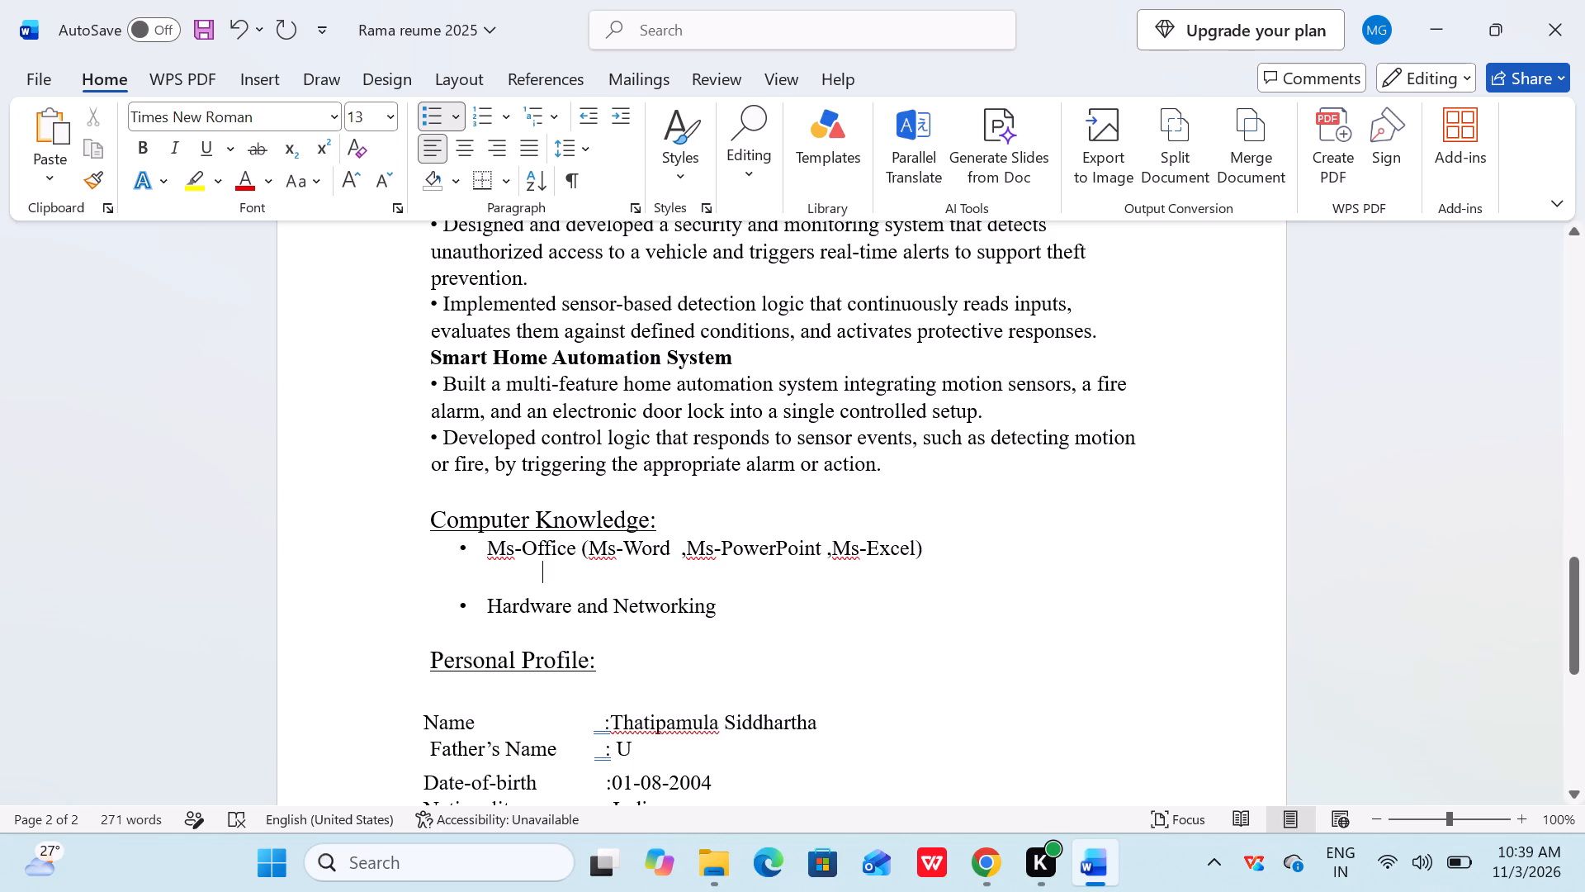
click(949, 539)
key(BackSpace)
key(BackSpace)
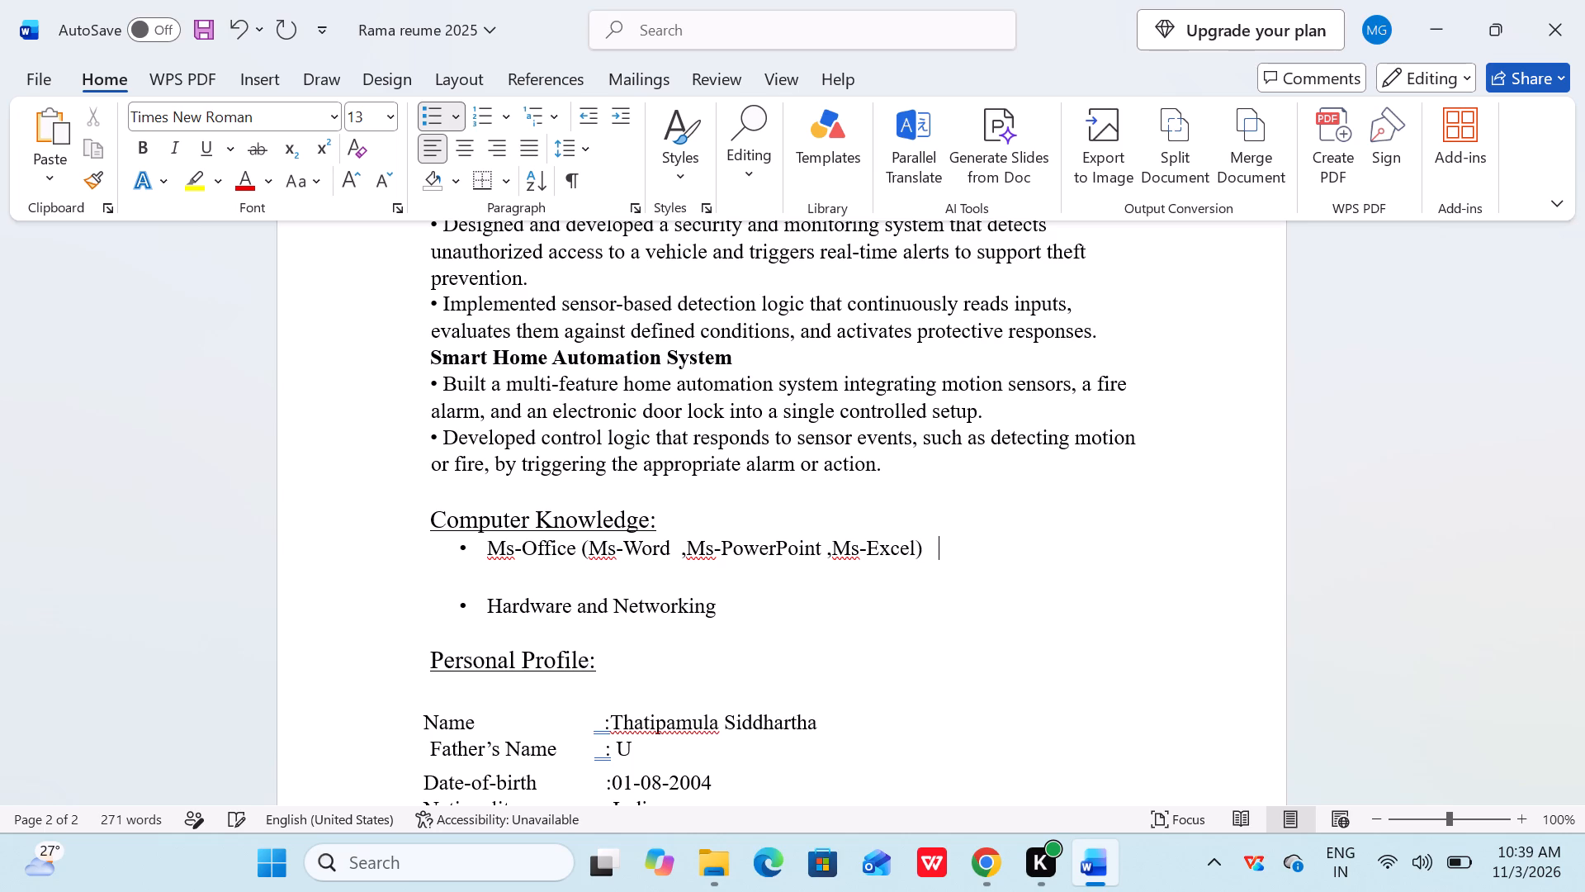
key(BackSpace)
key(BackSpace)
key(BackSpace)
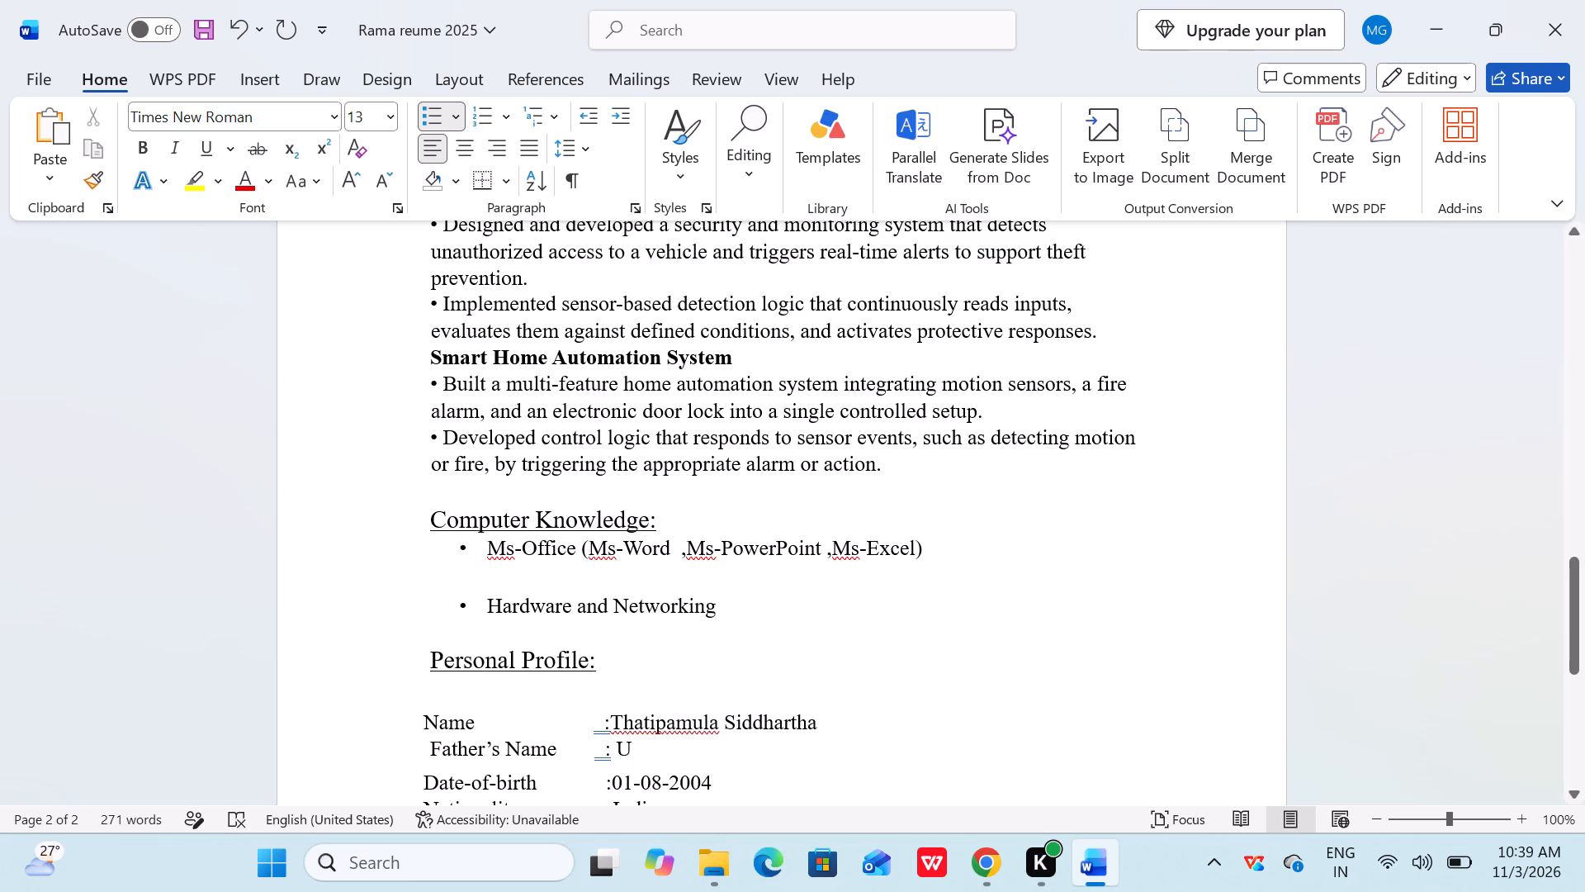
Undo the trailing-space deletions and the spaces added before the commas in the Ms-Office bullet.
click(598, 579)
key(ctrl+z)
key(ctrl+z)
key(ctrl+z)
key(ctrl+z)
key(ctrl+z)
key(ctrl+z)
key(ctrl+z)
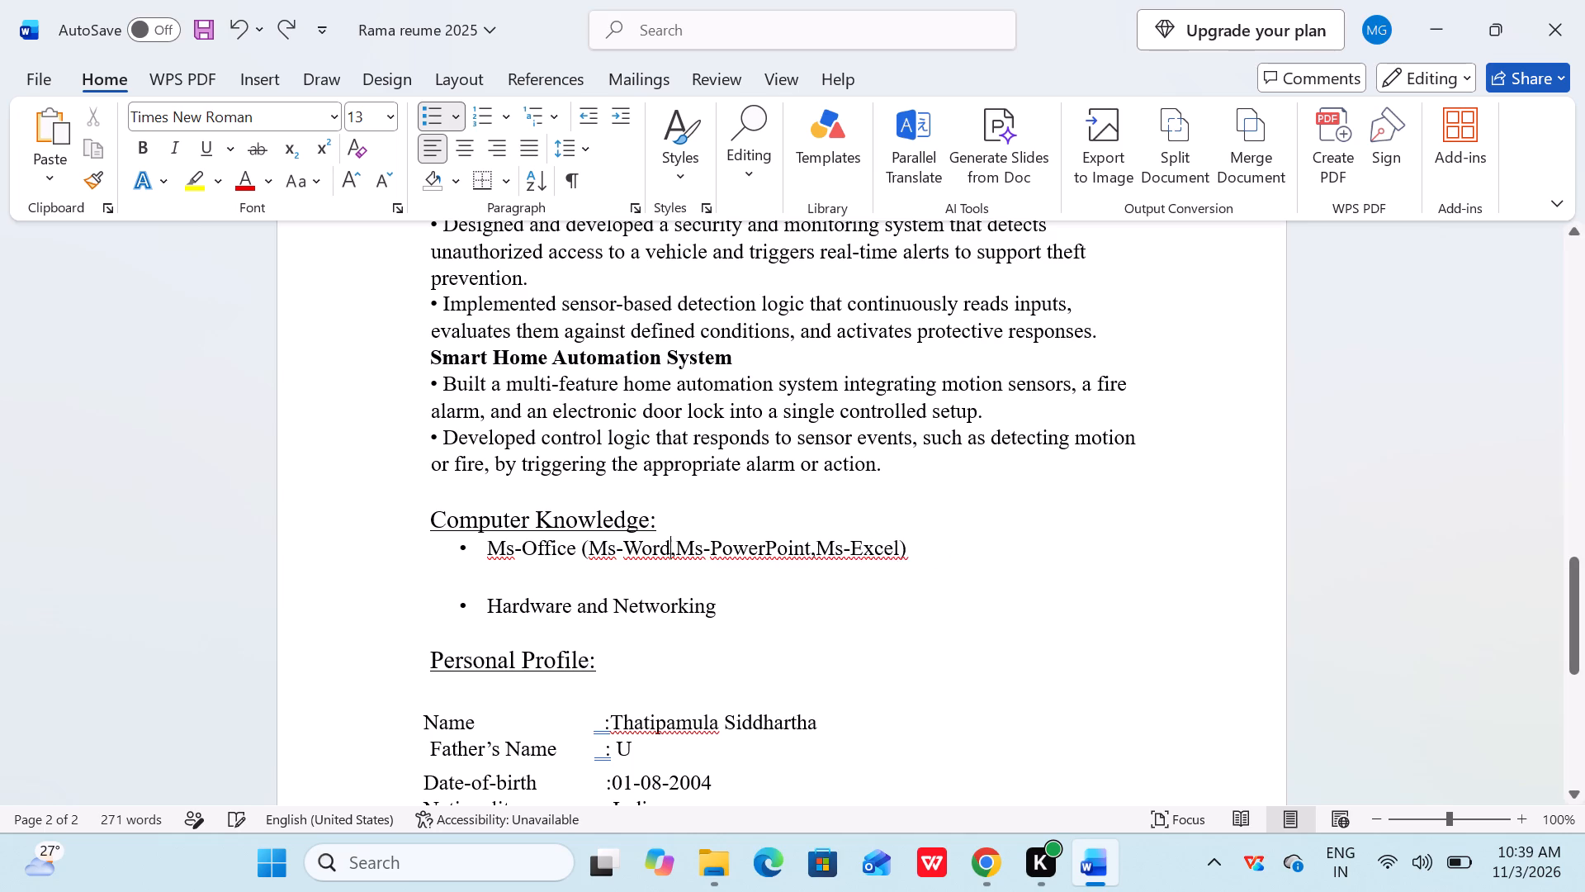
Undo back past the Ms-Excel entry in the Ms-Office bullet and restart it as "Ms-".
key(ctrl+z)
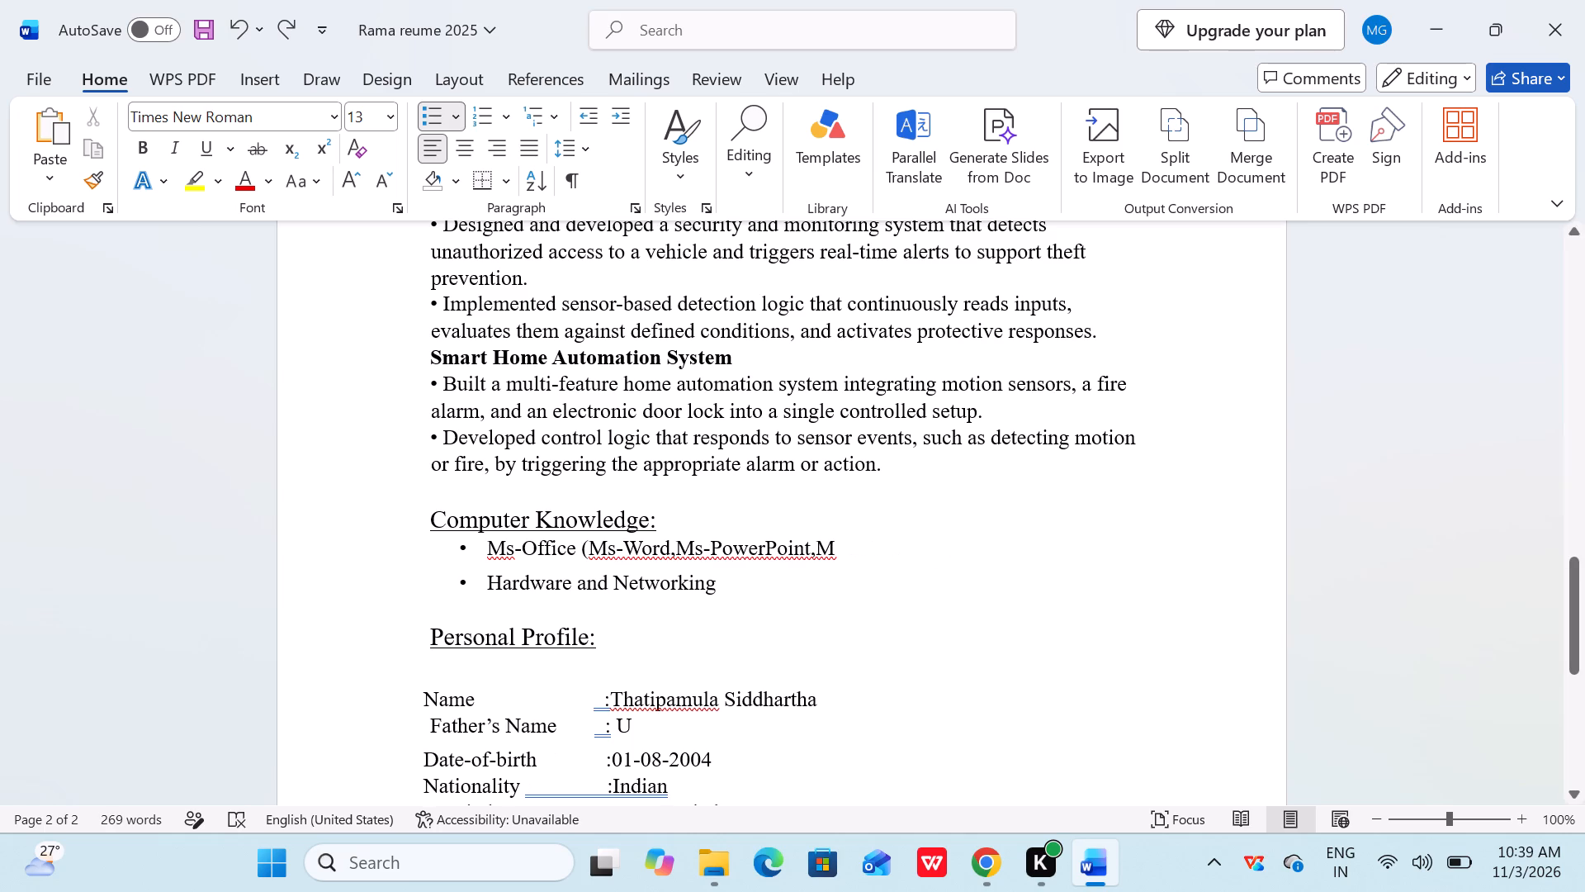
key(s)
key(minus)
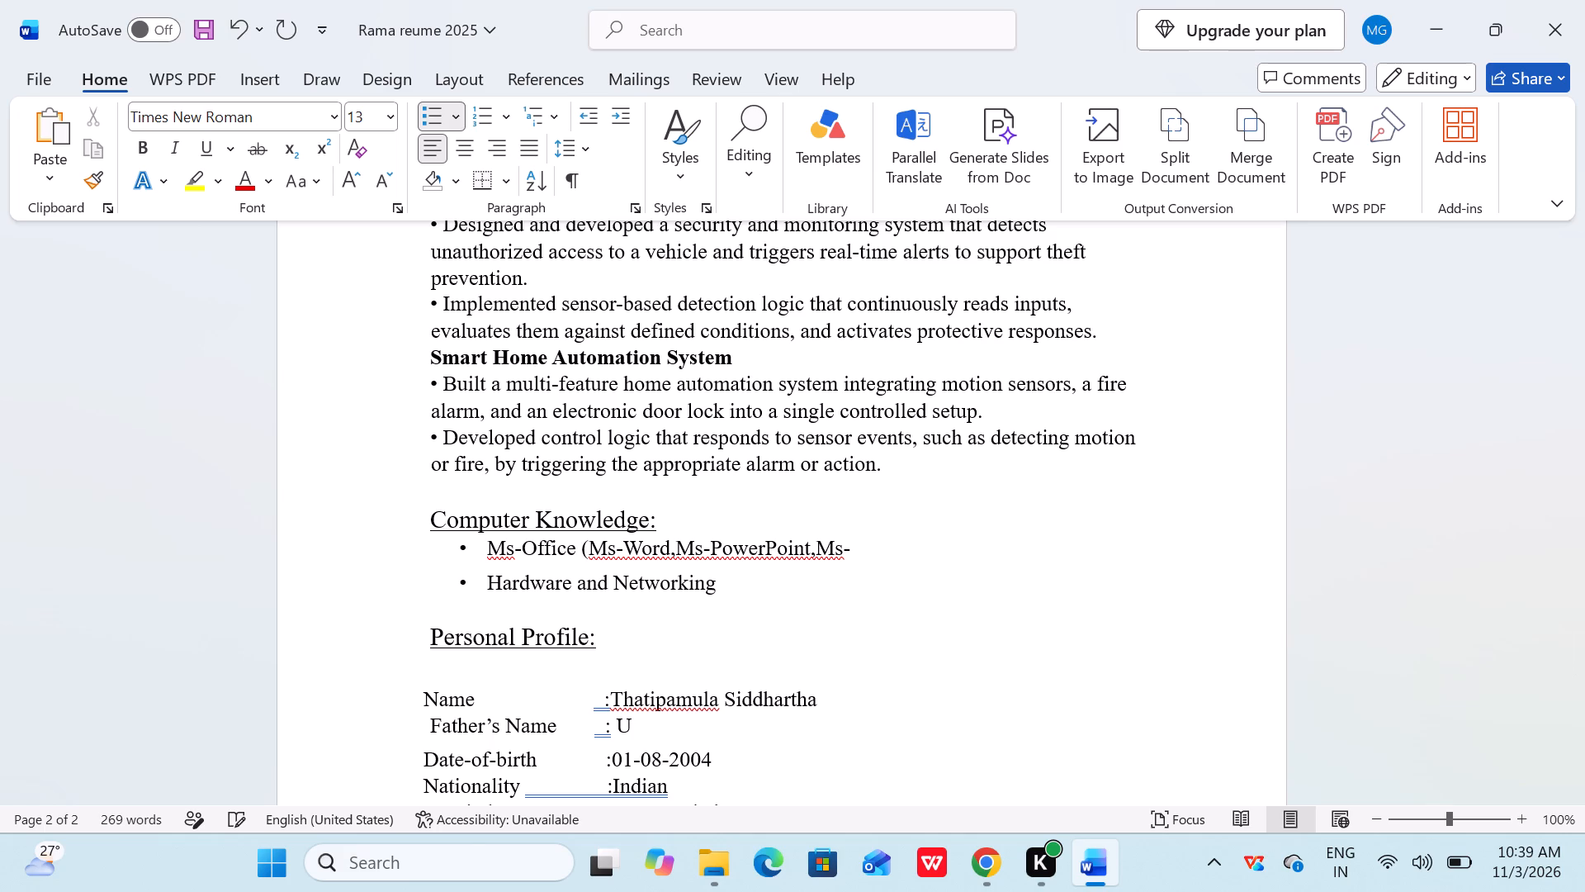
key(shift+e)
key(BackSpace)
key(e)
key(BackSpace)
Insert a blank line beneath the Computer Knowledge heading.
click(666, 517)
key(Return)
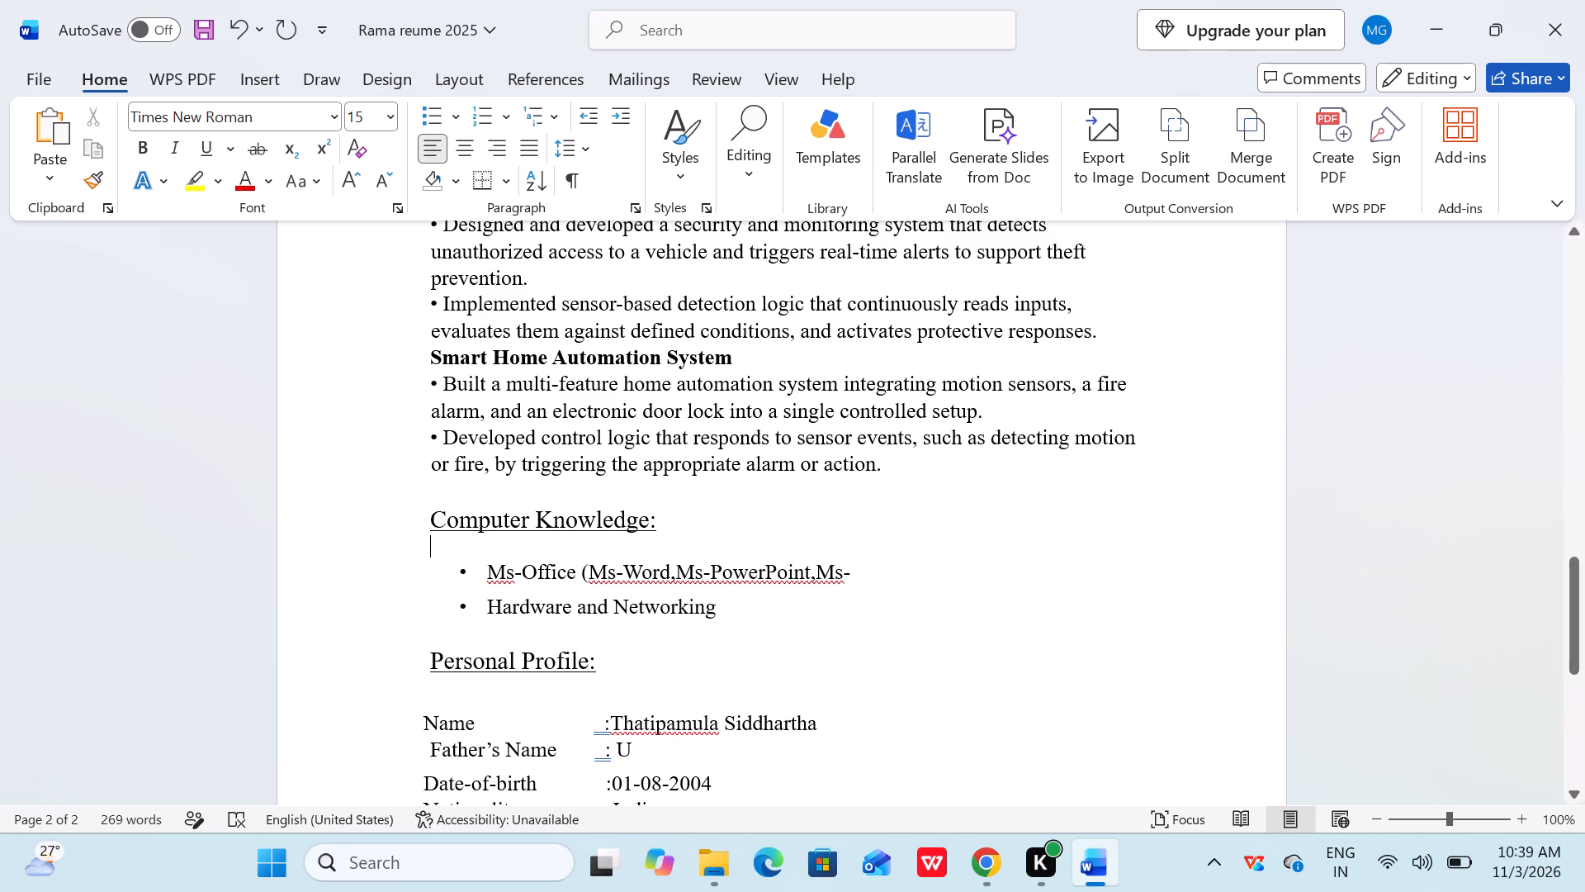
Finish the Ms-Office bullet's bracketed list with "Excel)" directly after the last "Ms-".
click(868, 562)
key(BackSpace)
key(BackSpace)
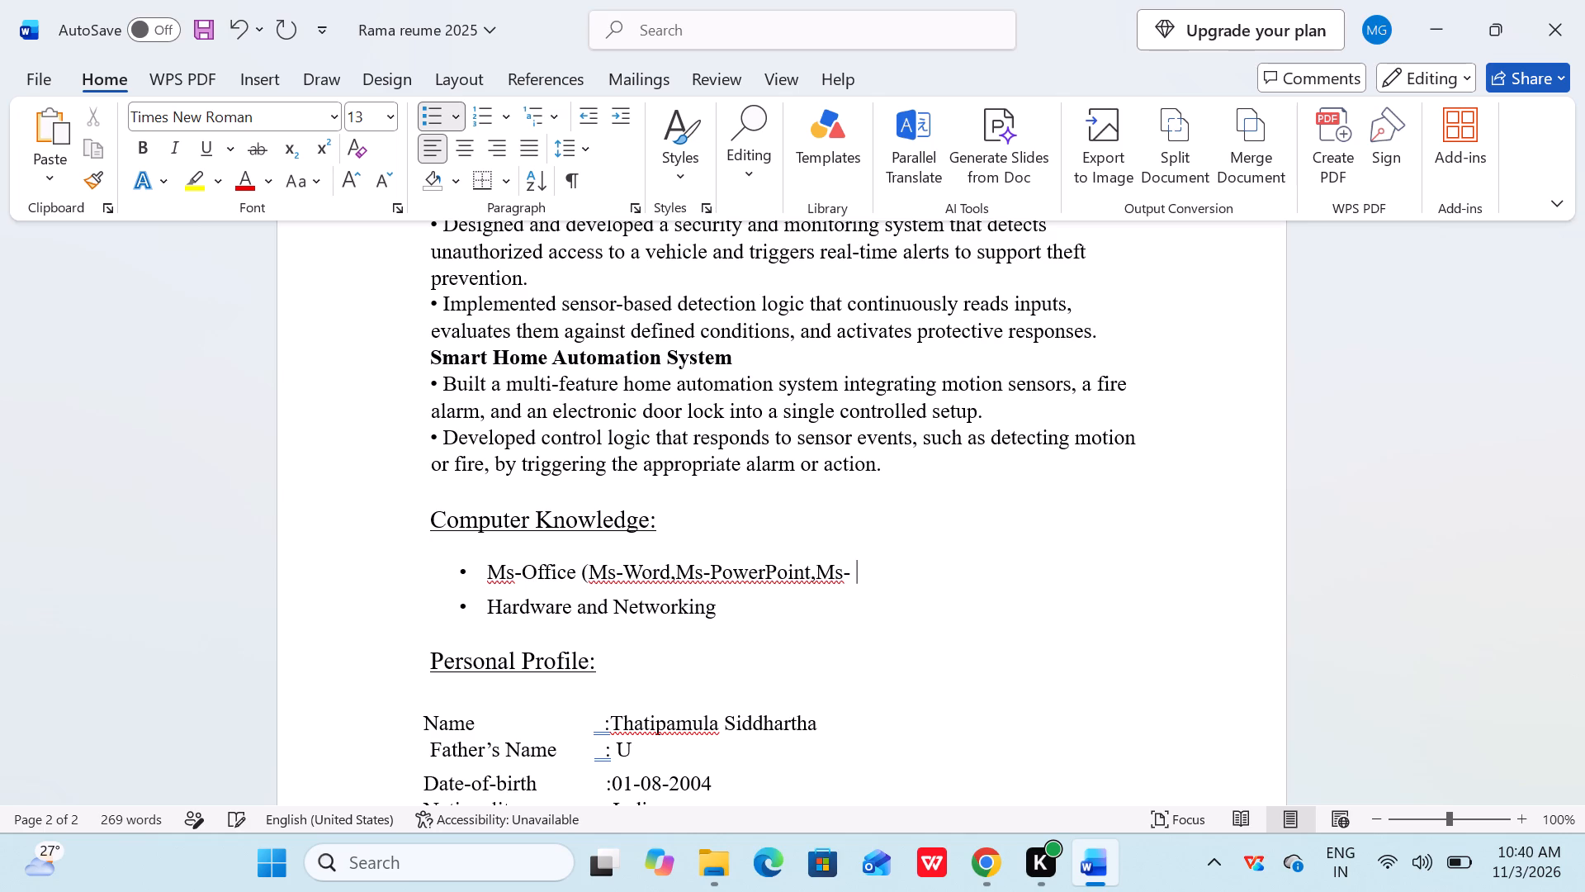
key(BackSpace)
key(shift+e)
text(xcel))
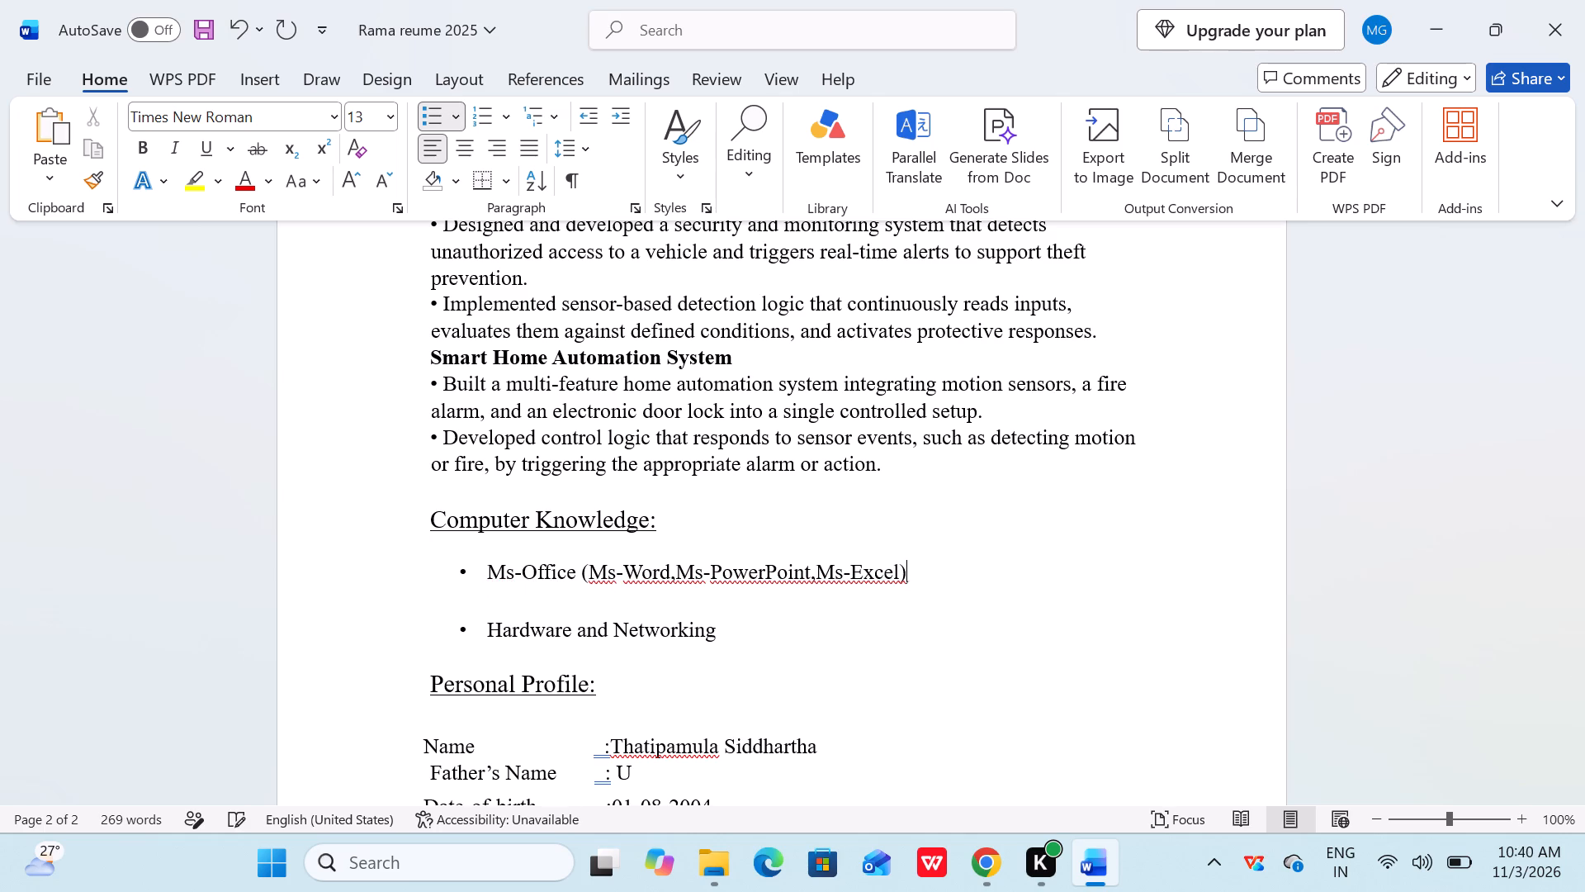
Replace the "Hardware and Networking" bullet text under Computer Knowledge with "Python,OOPs".
click(676, 605)
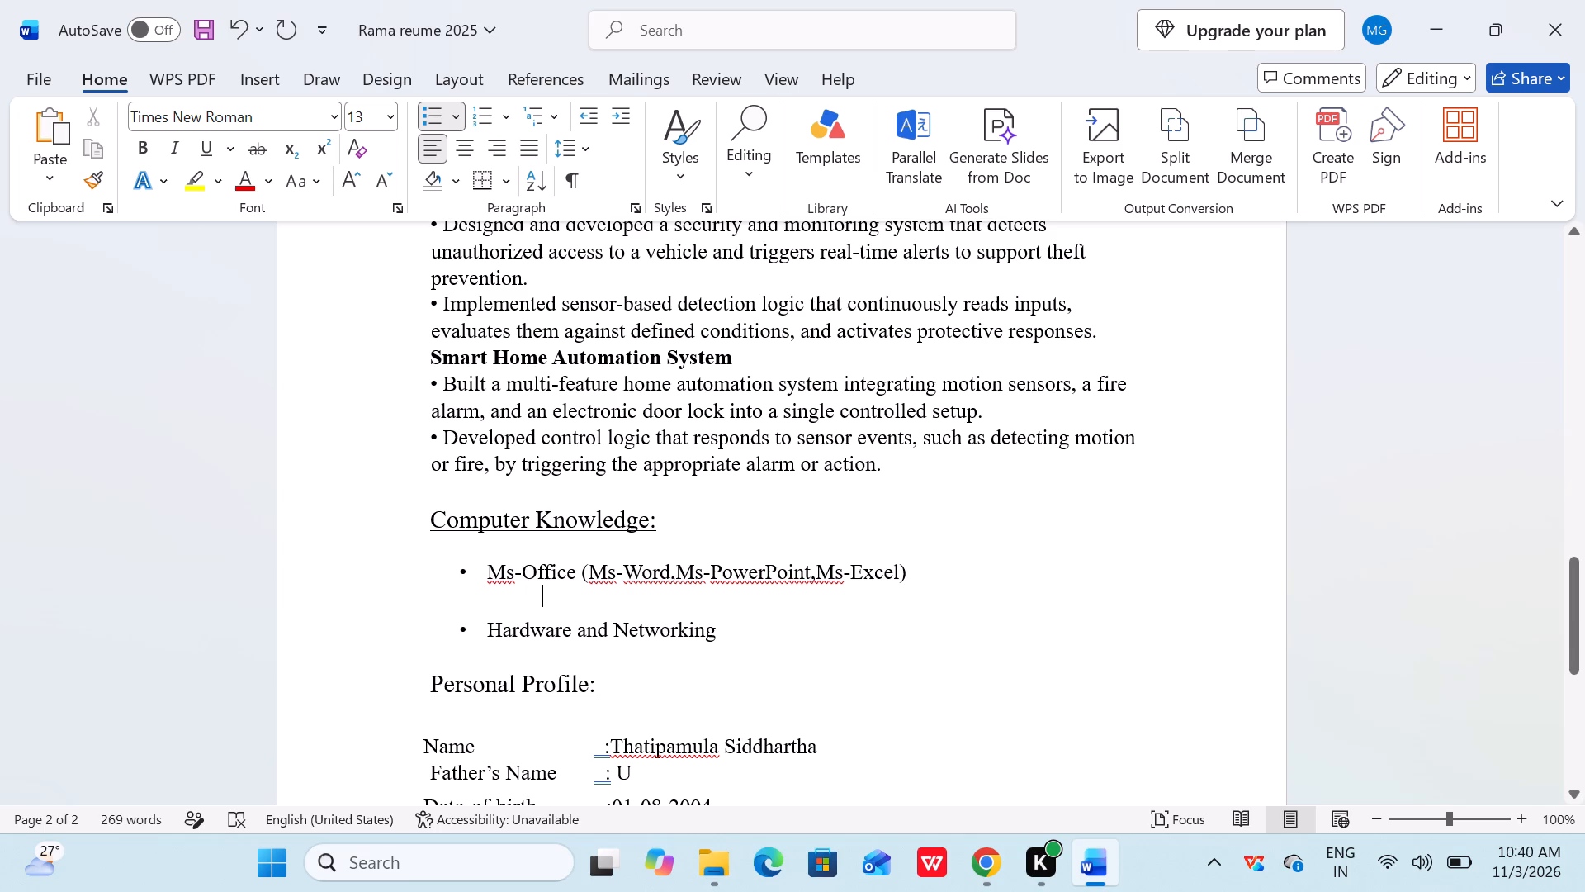
scroll(740, 625, down, 2)
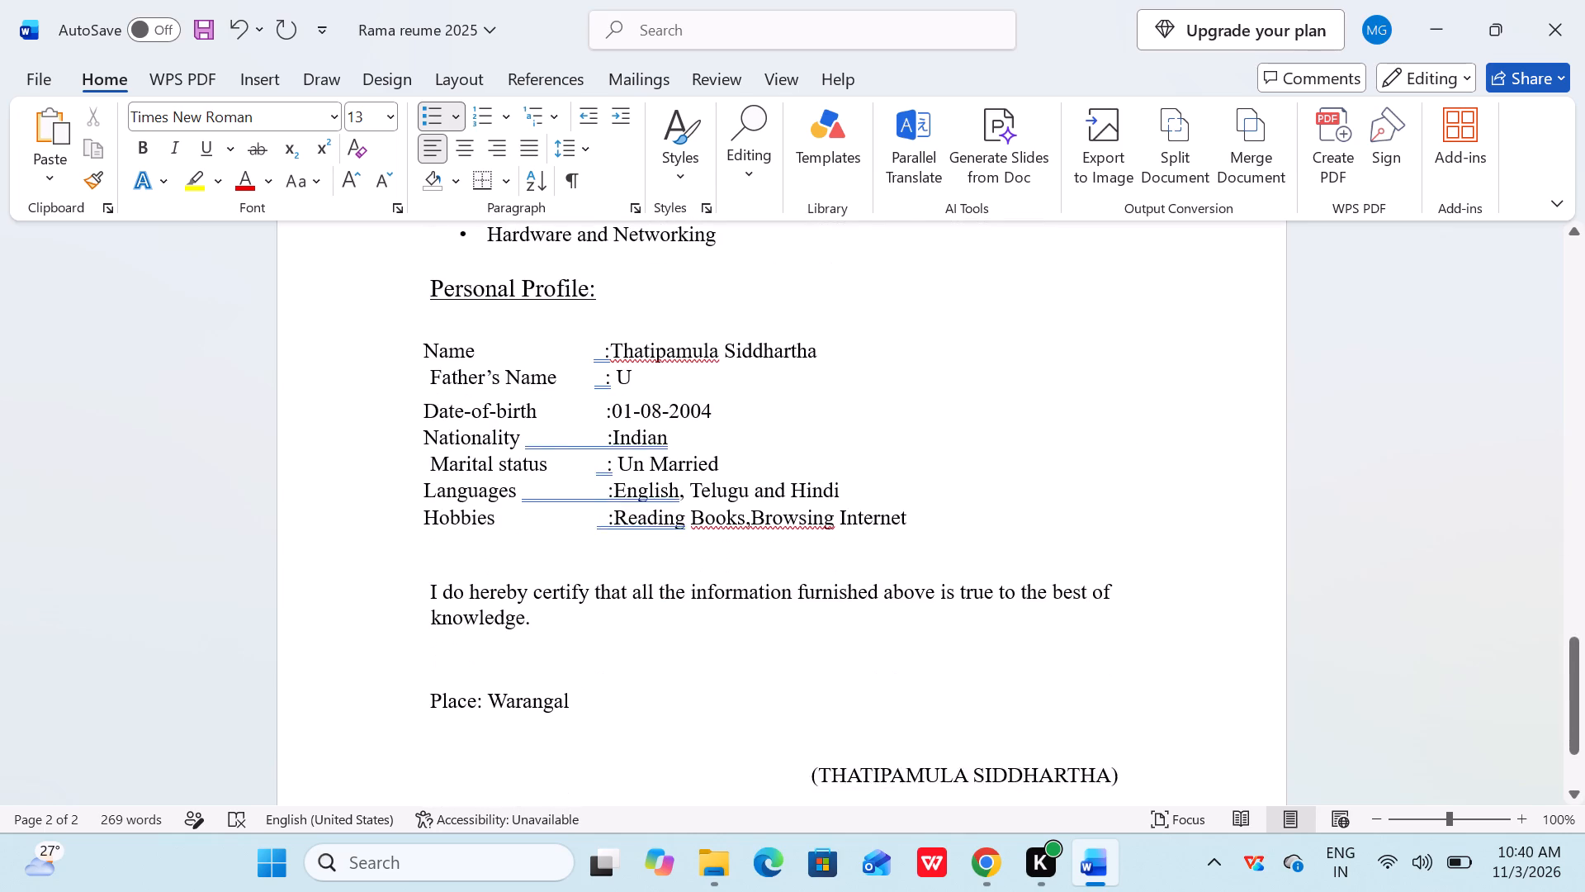
scroll(740, 625, down, 1)
scroll(740, 625, up, 2)
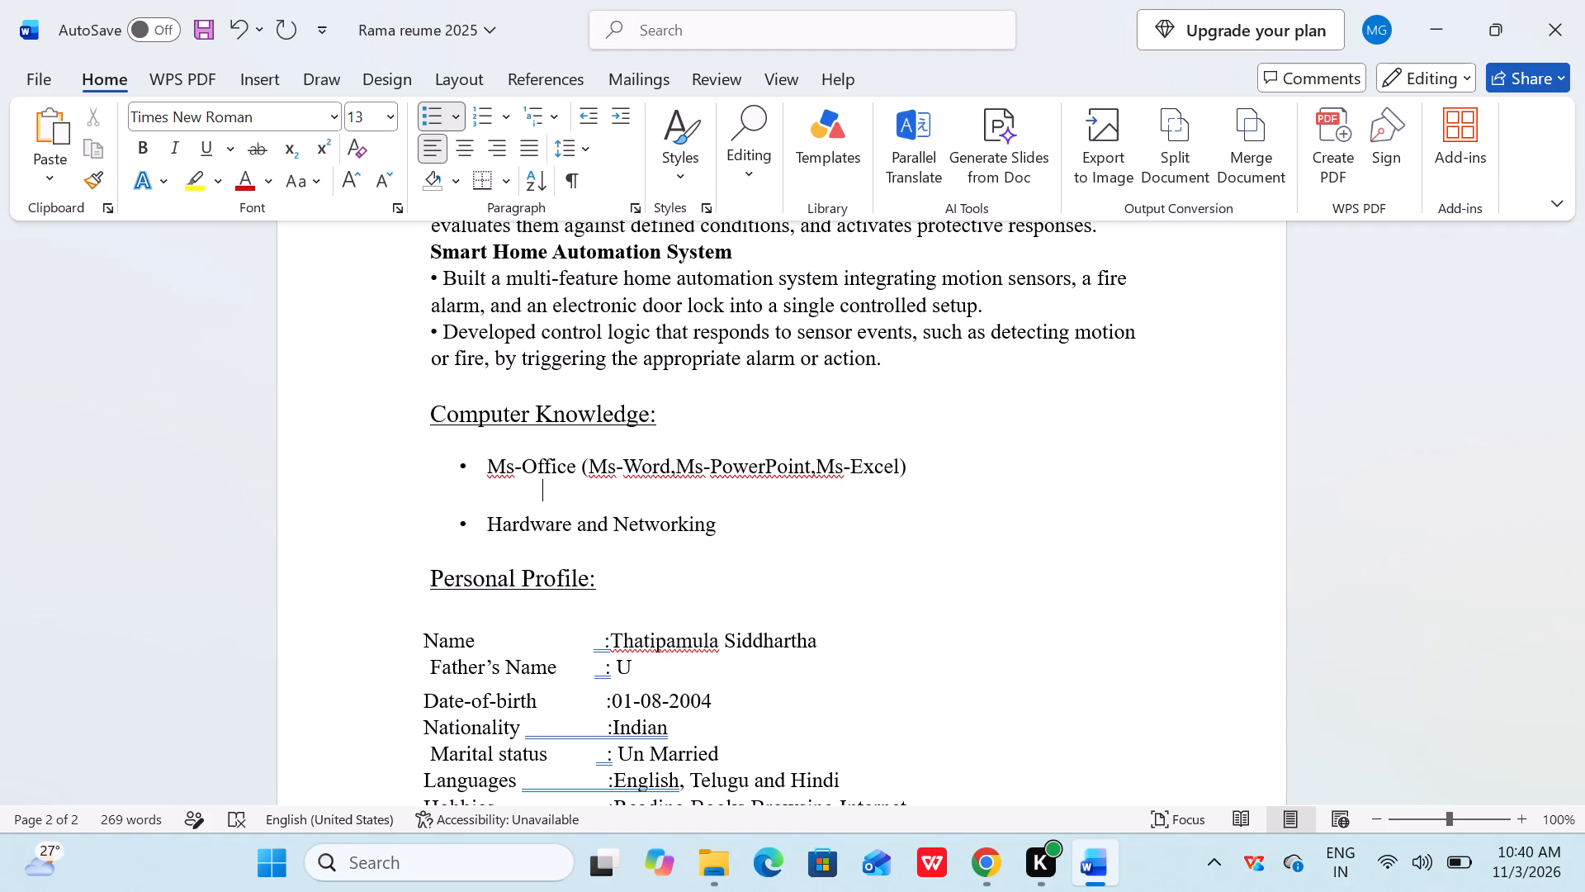
click(722, 520)
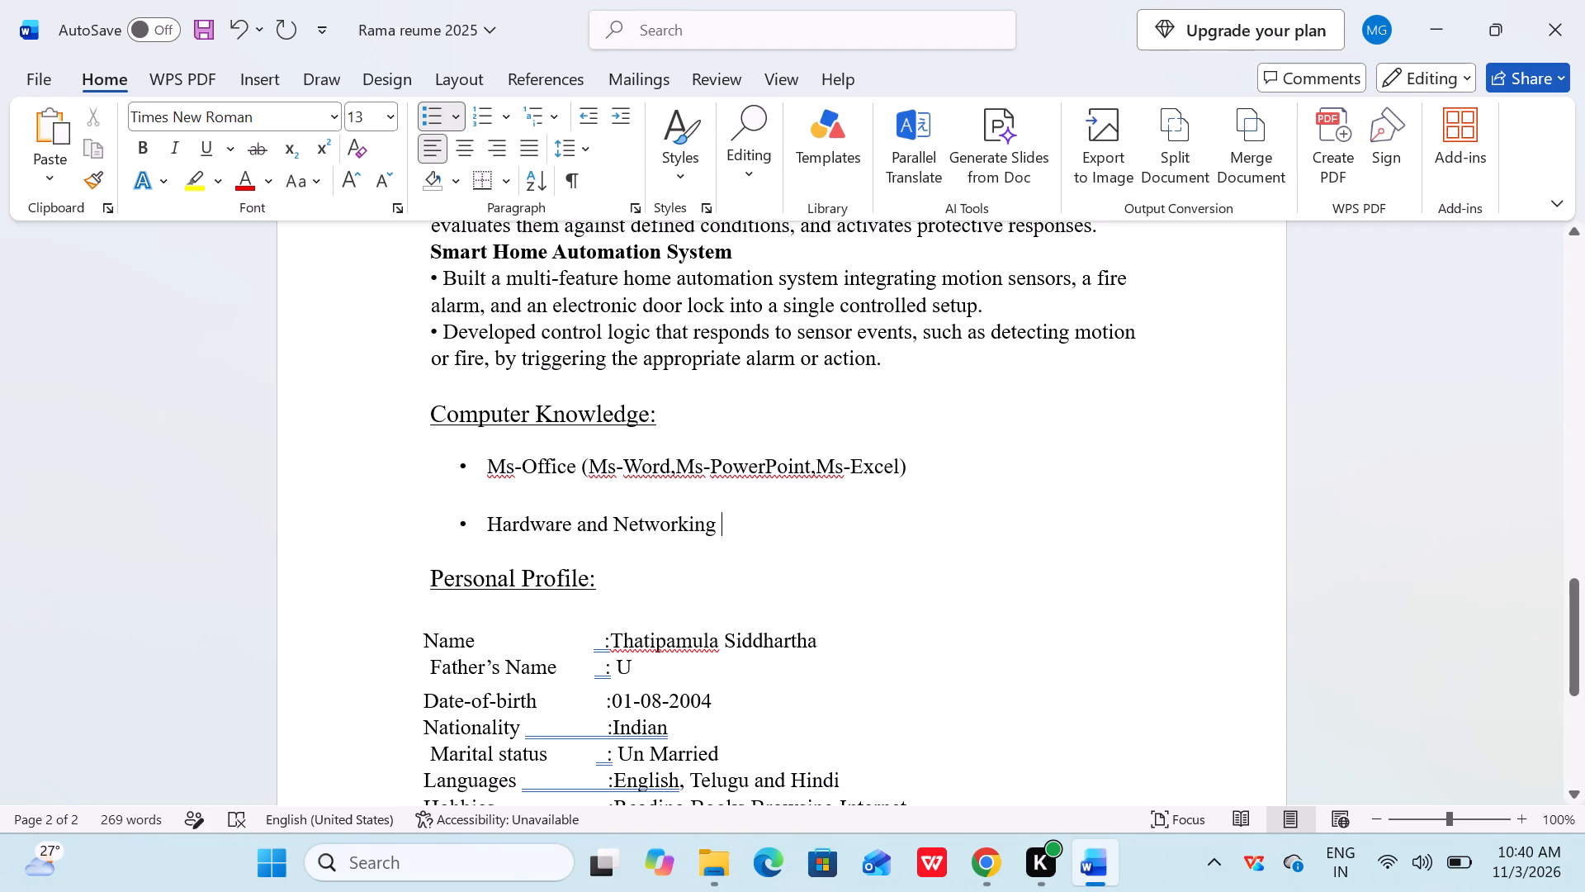
key(Left)
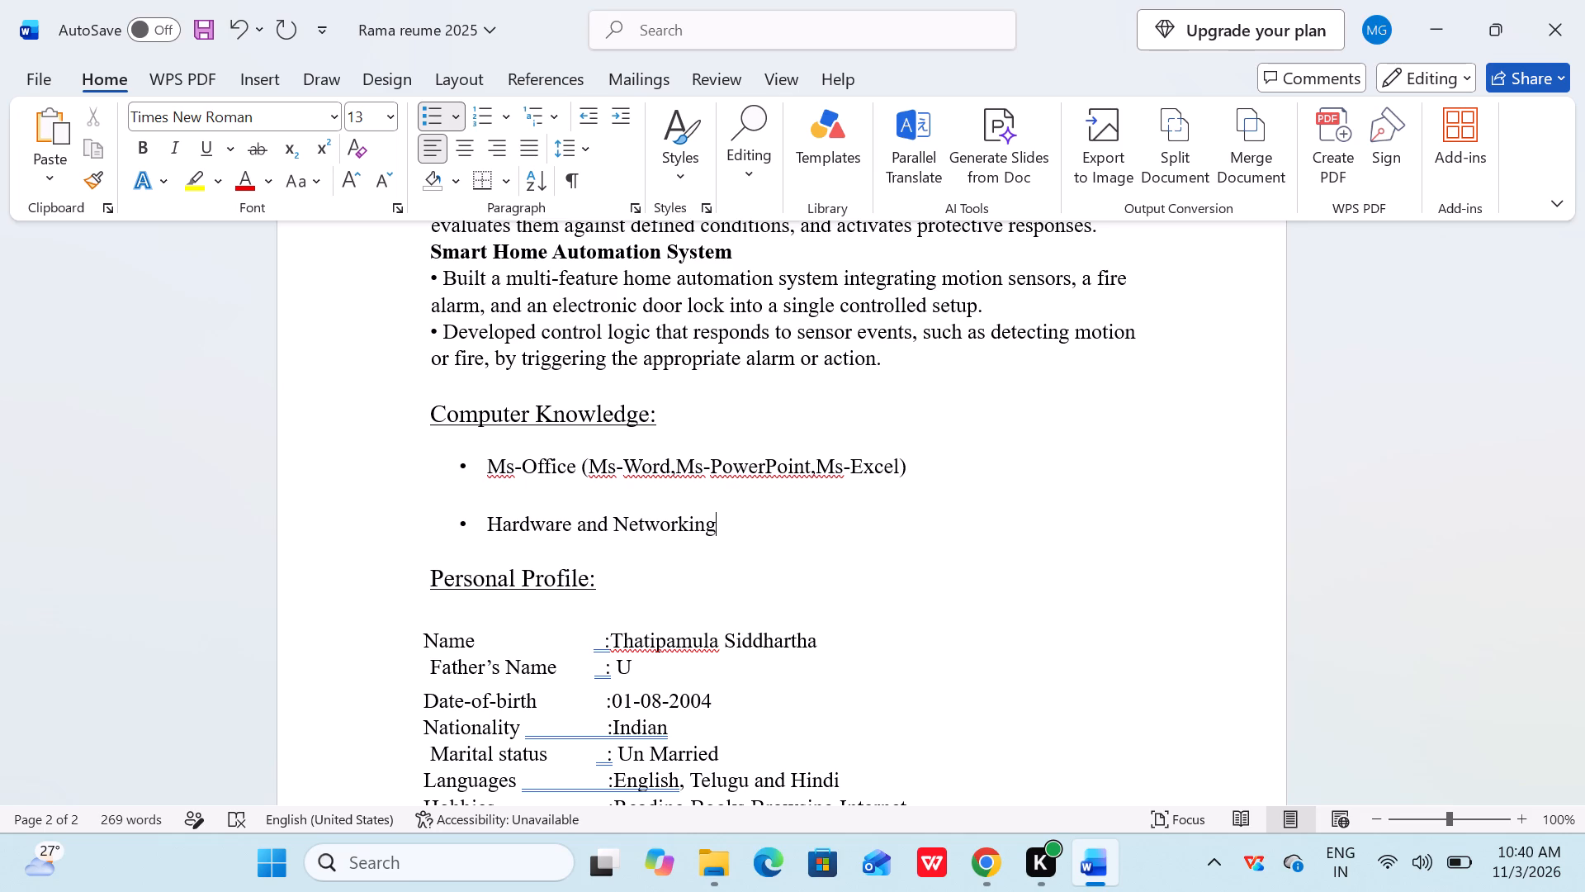
scroll(722, 520, down, 3)
scroll(722, 520, up, 1)
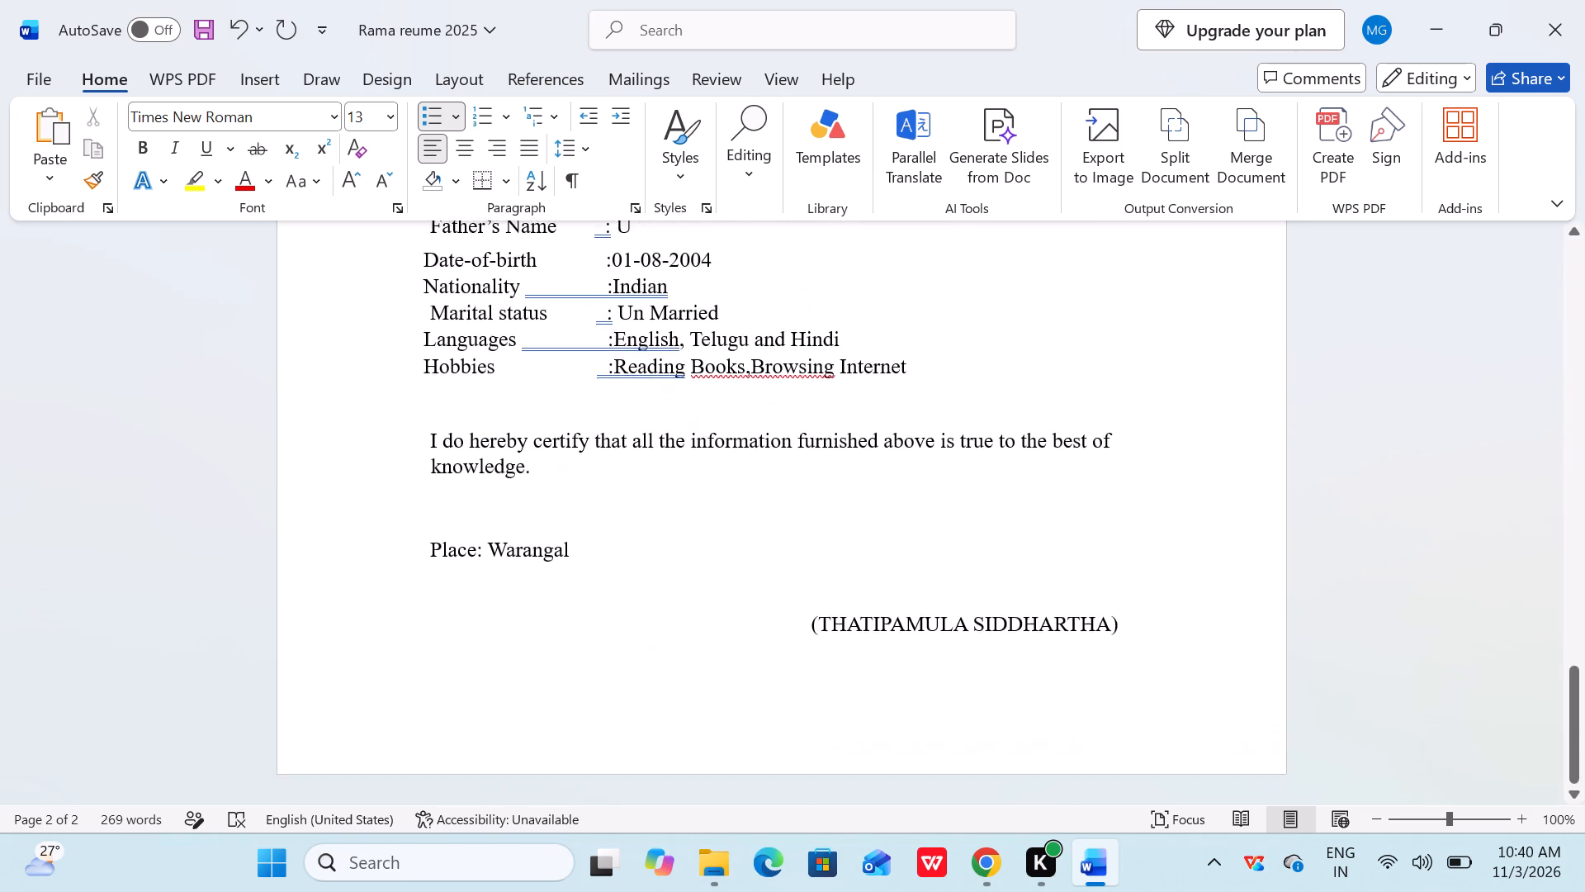
scroll(722, 520, up, 2)
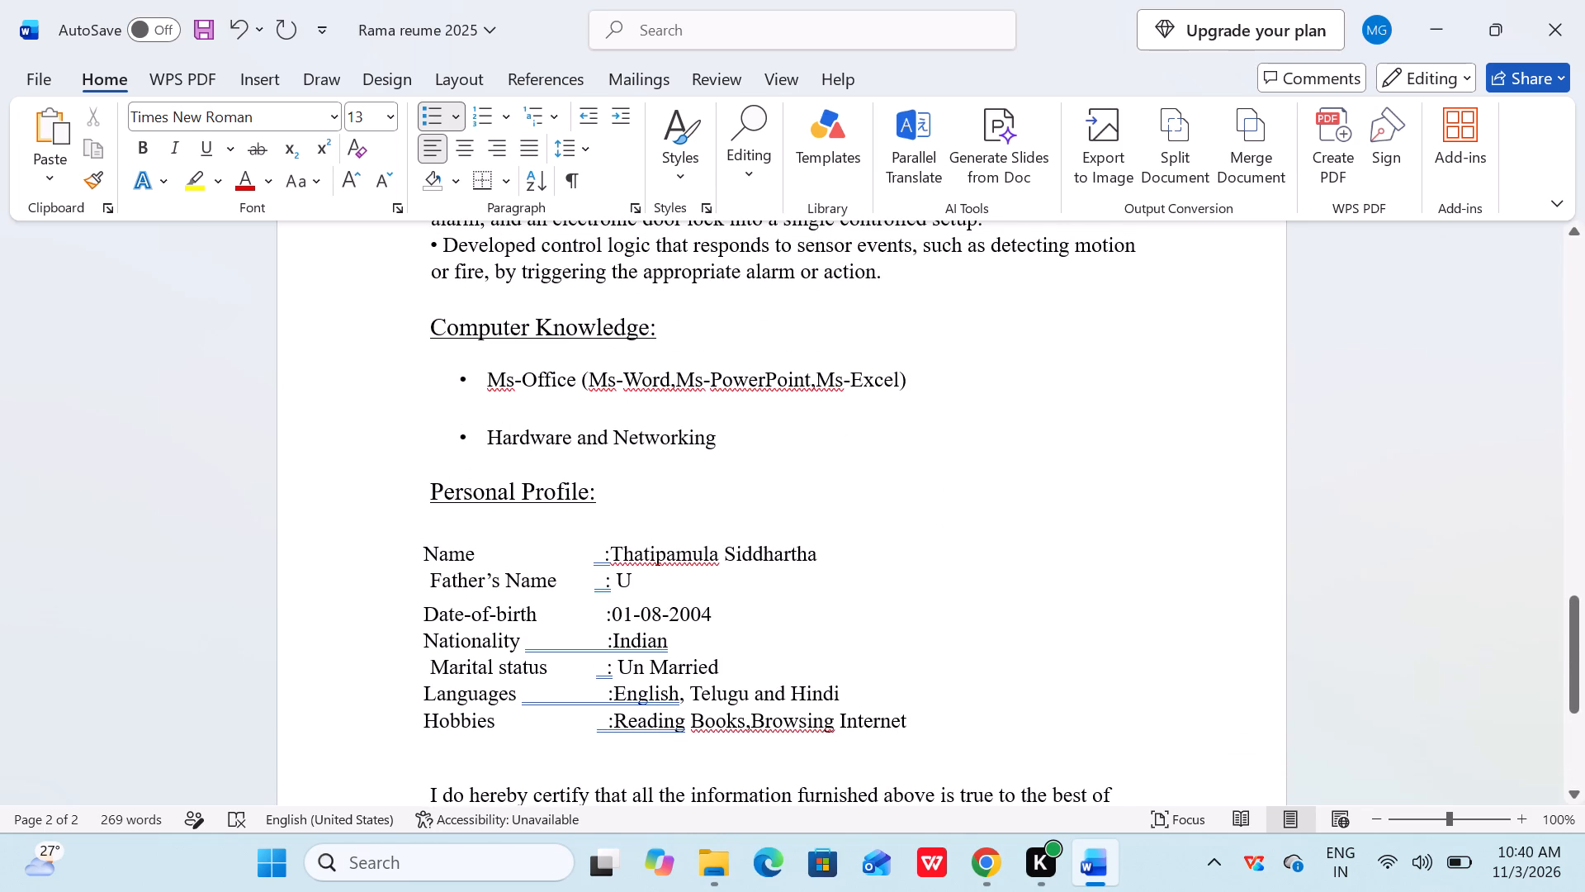
key(BackSpace)
key(BackSpace)
key(BackSpace)
key(BackSpace)
key(BackSpace)
key(BackSpace)
key(BackSpace)
key(BackSpace)
key(BackSpace)
key(BackSpace)
key(BackSpace)
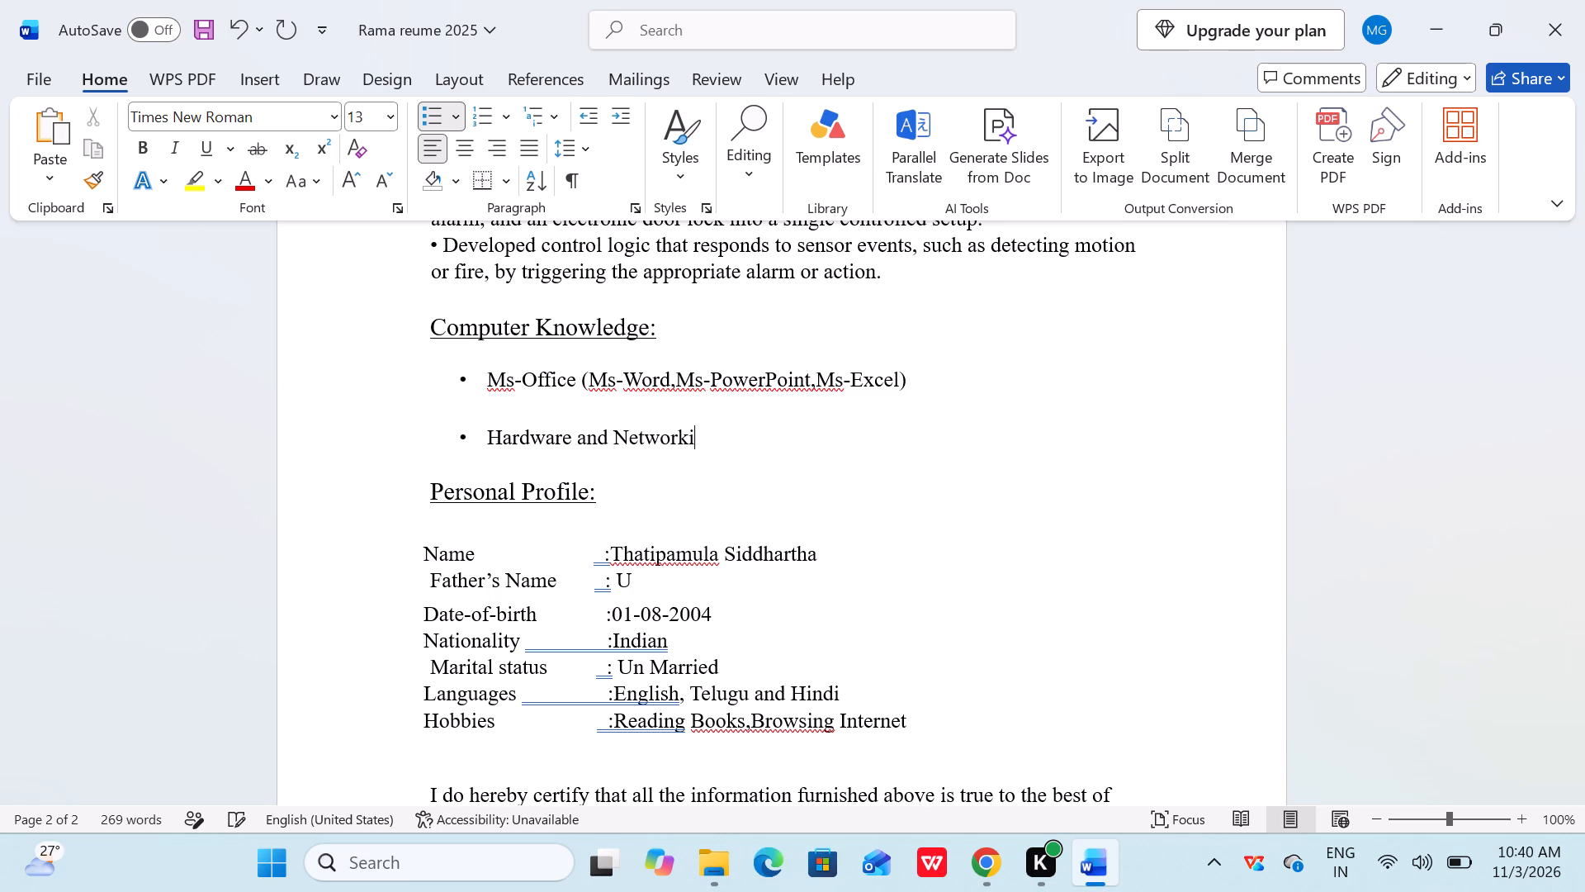
key(BackSpace)
key(BackSpace)
key(BackSpace)
key(BackSpace)
key(BackSpace)
key(BackSpace)
key(BackSpace)
key(BackSpace)
key(BackSpace)
key(BackSpace)
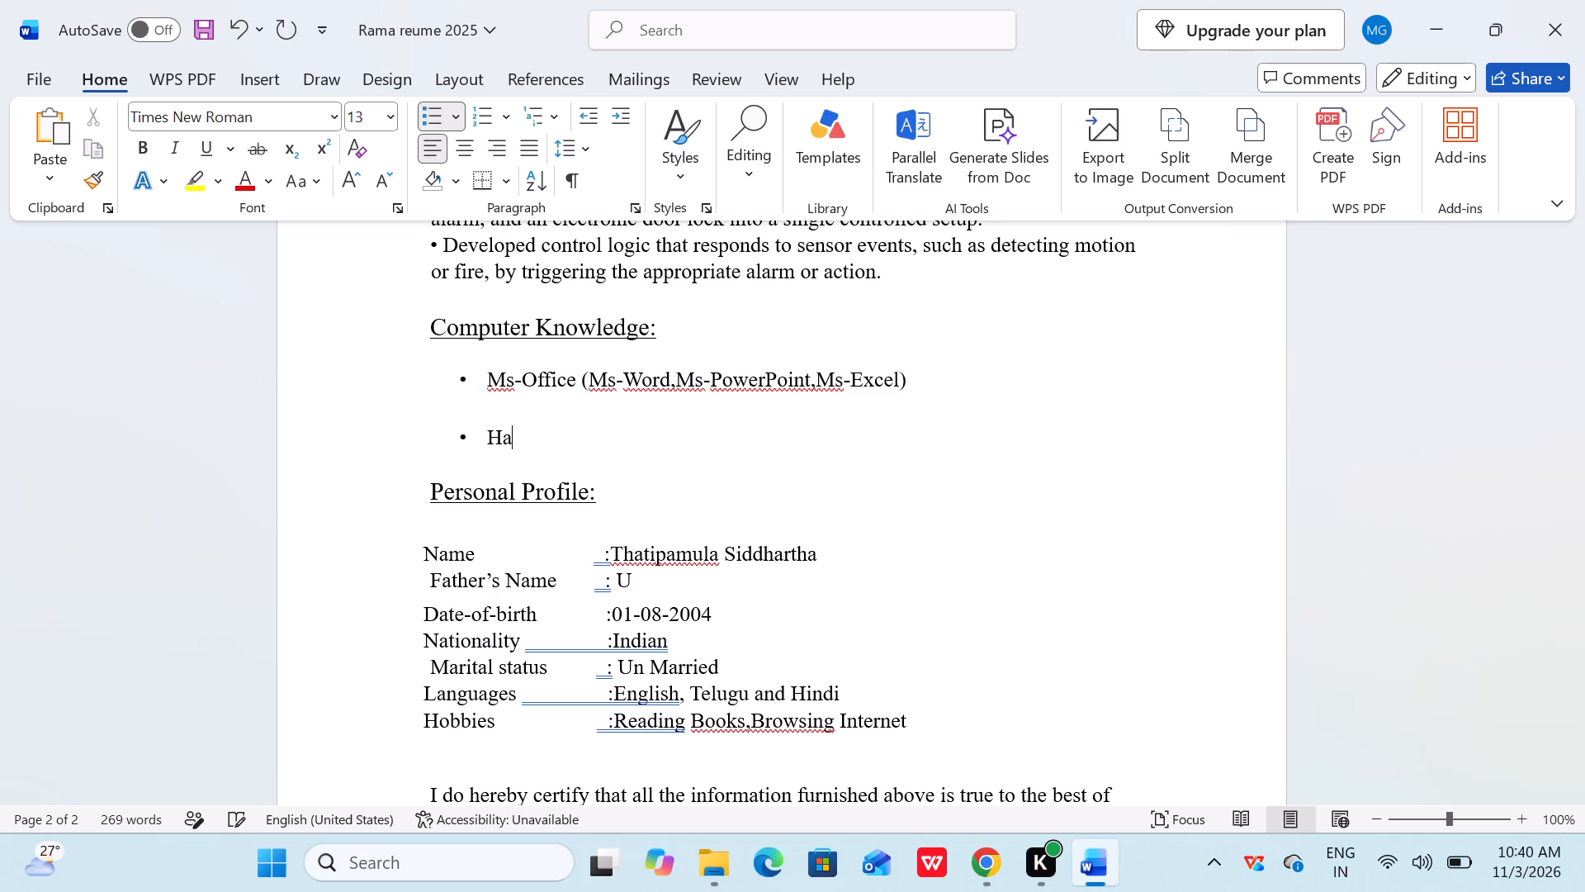
key(BackSpace)
key(BackSpace)
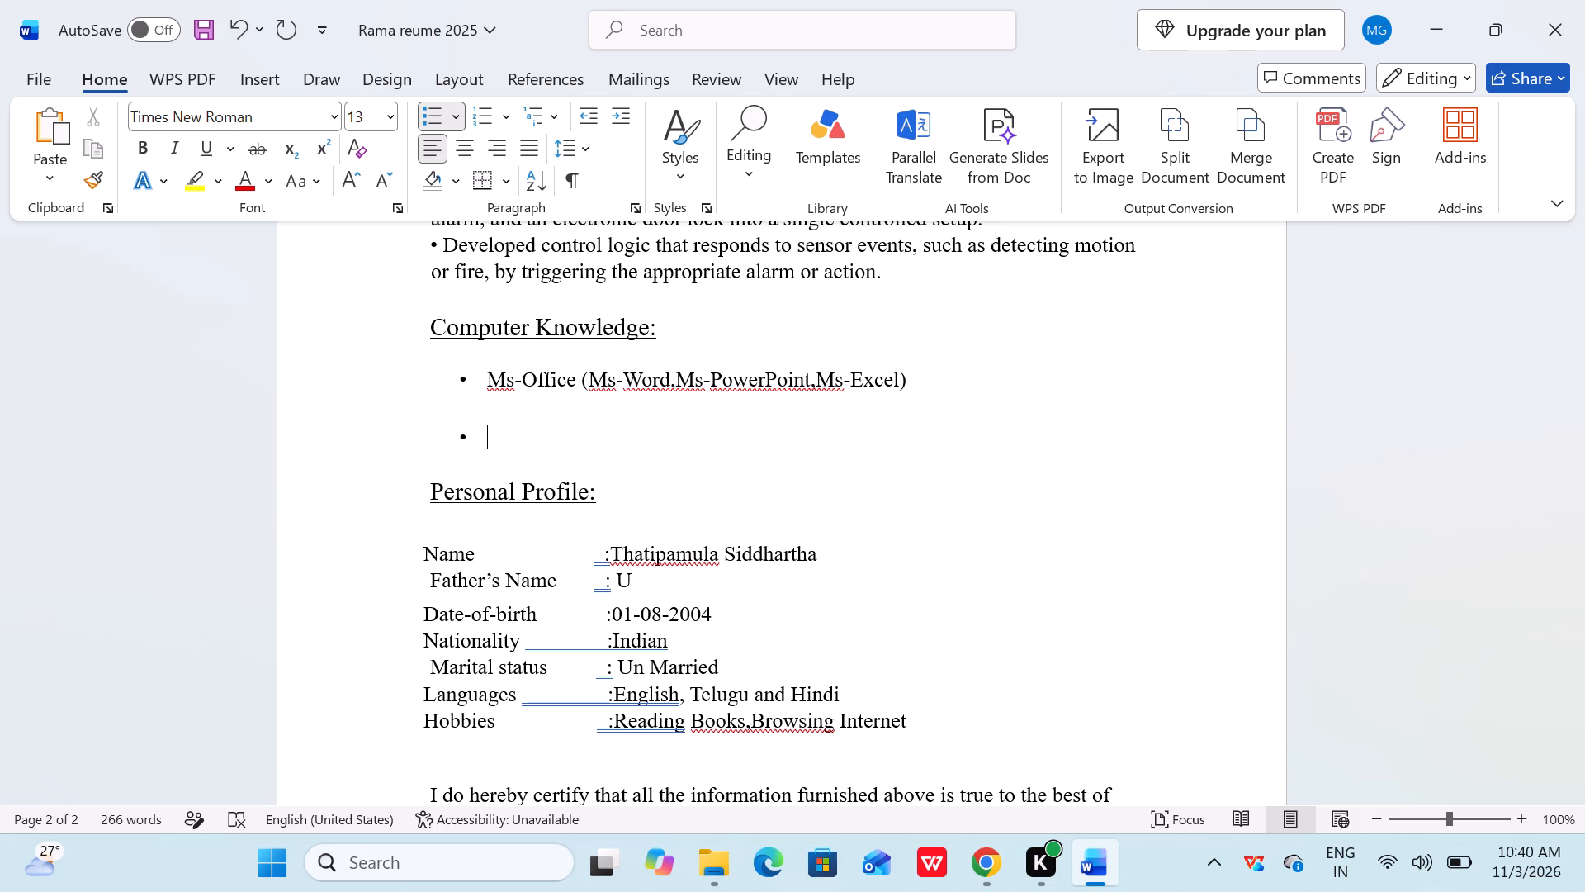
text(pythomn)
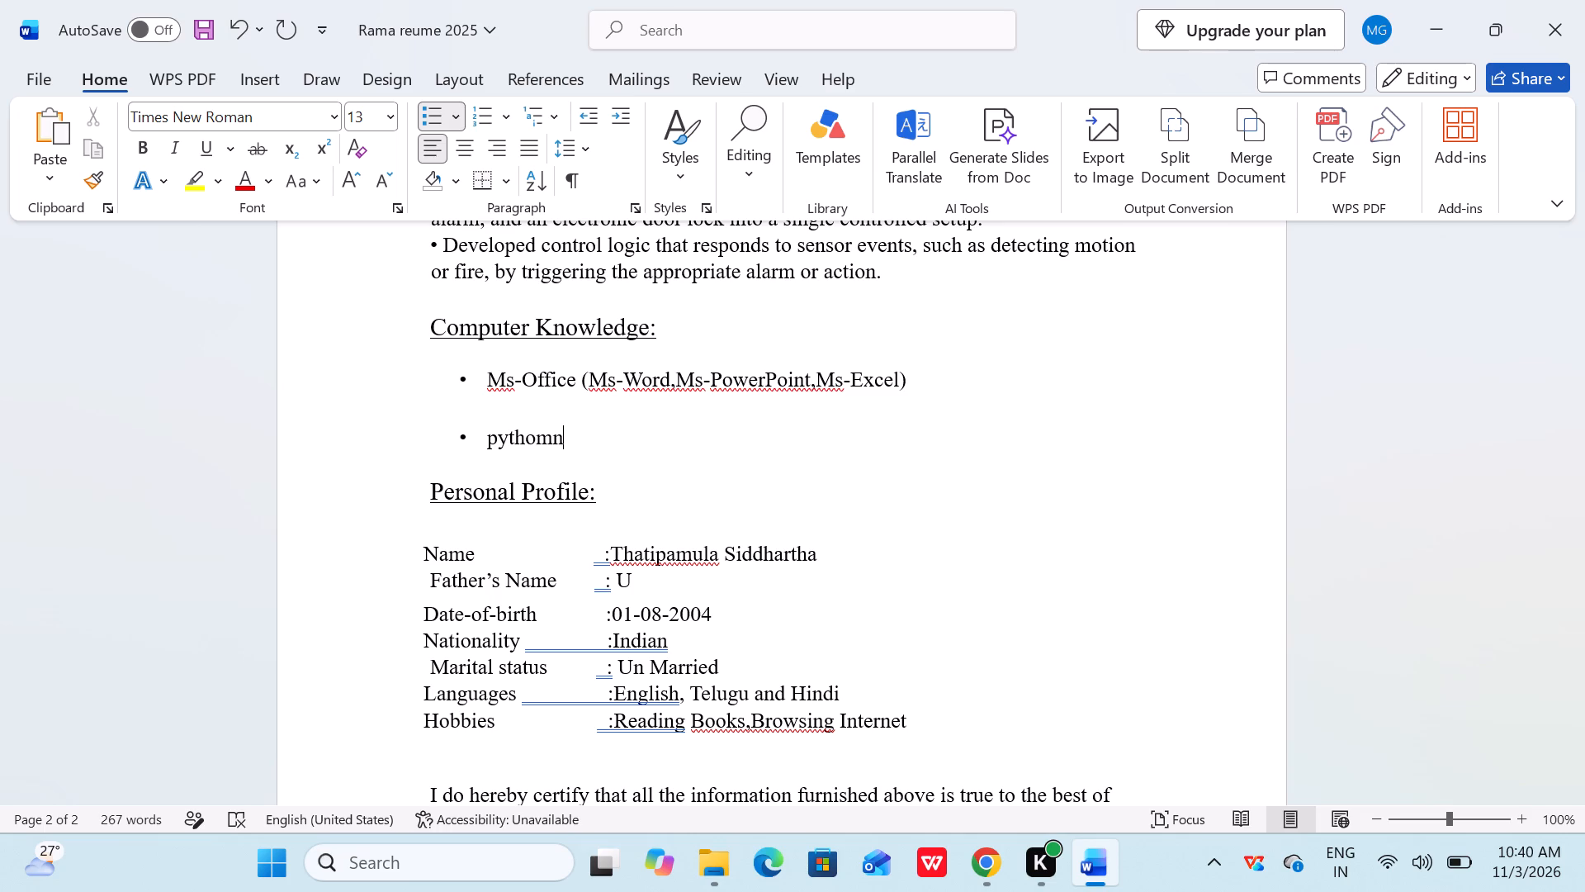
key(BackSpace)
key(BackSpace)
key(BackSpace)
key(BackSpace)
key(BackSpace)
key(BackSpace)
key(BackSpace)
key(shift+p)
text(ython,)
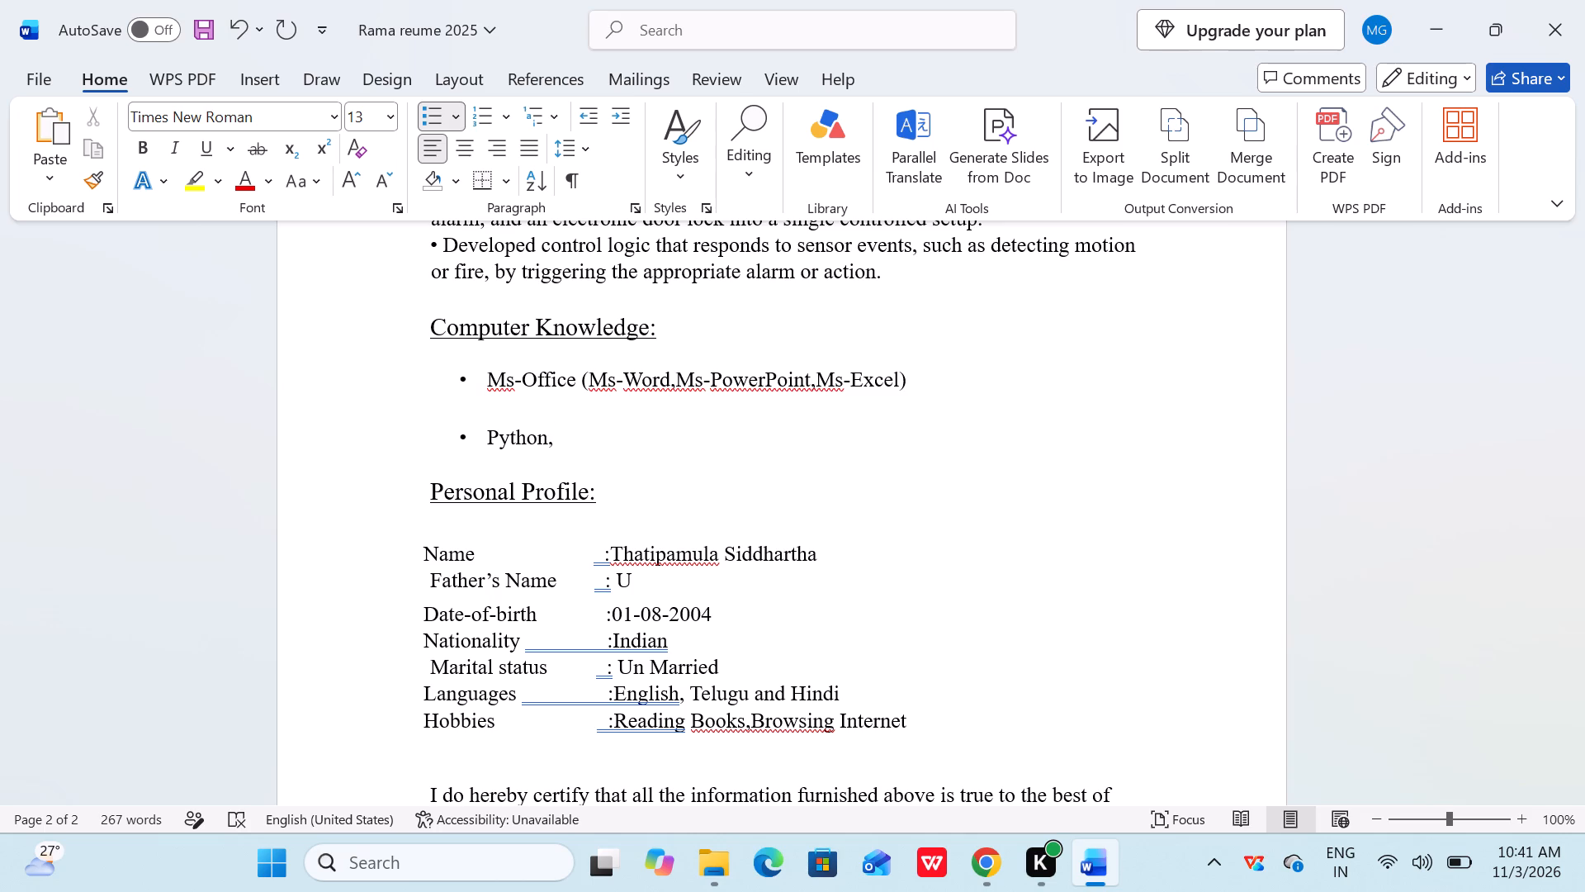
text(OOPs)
Replace the Father's Name entry in the Personal Profile with the applicant's father's name.
click(626, 572)
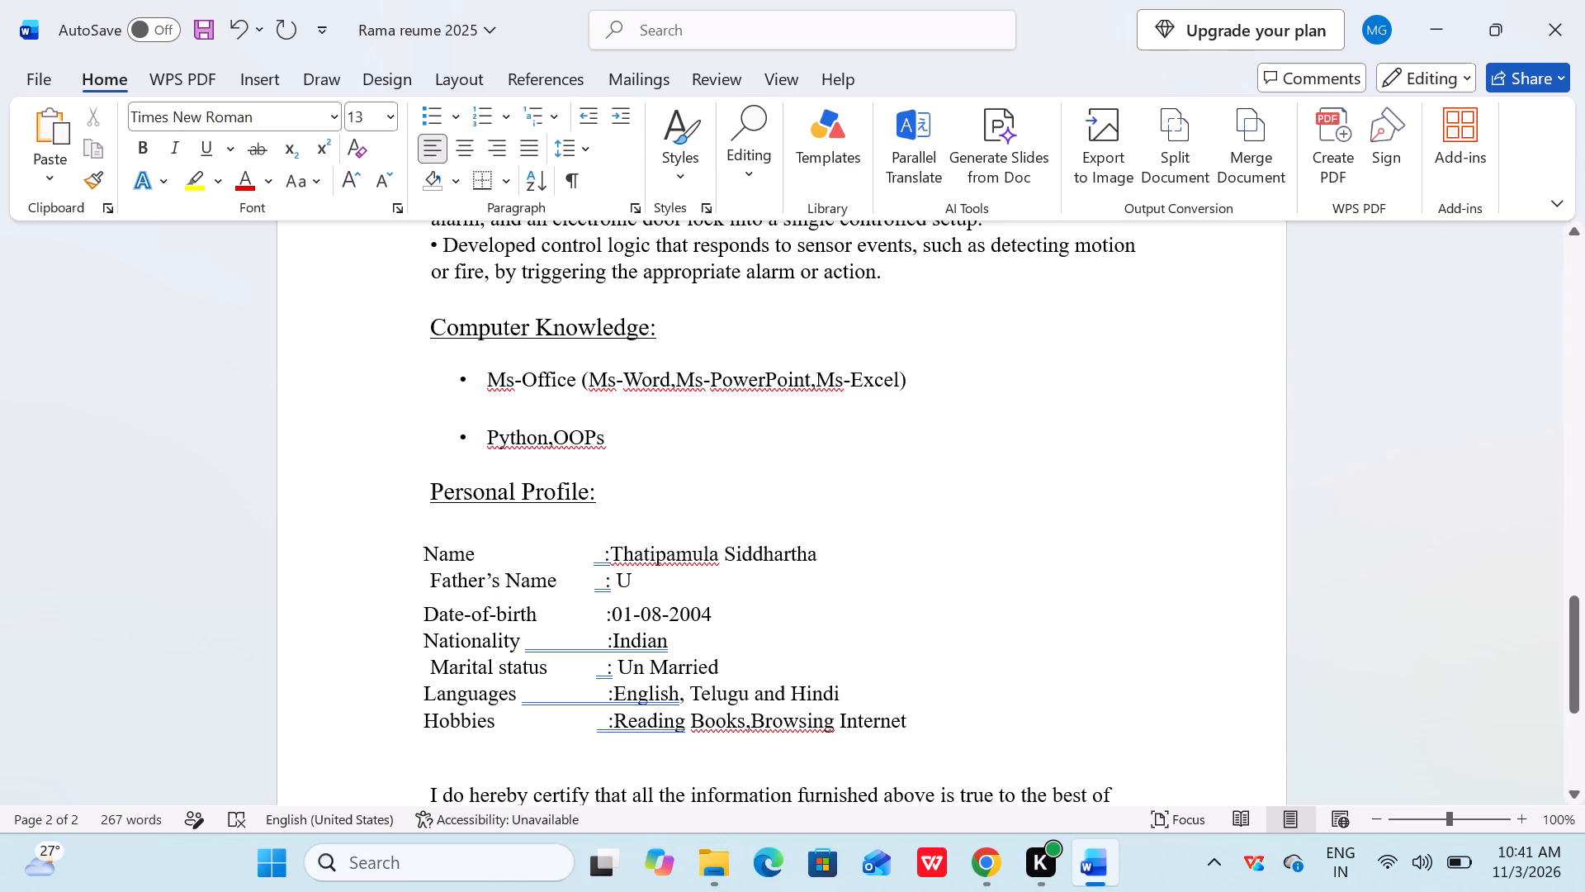
key(BackSpace)
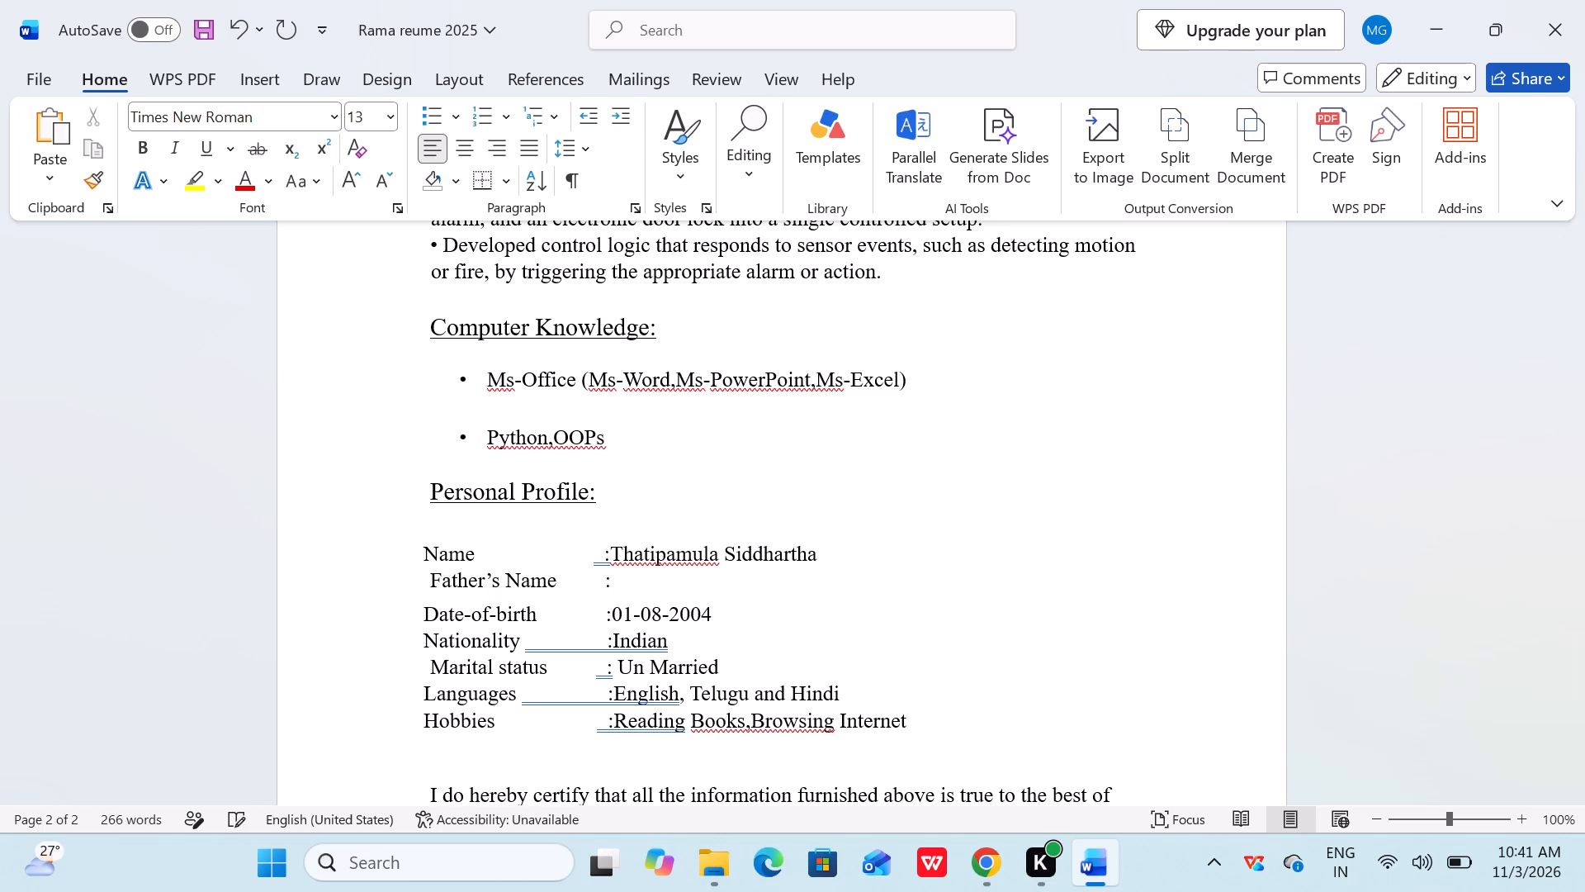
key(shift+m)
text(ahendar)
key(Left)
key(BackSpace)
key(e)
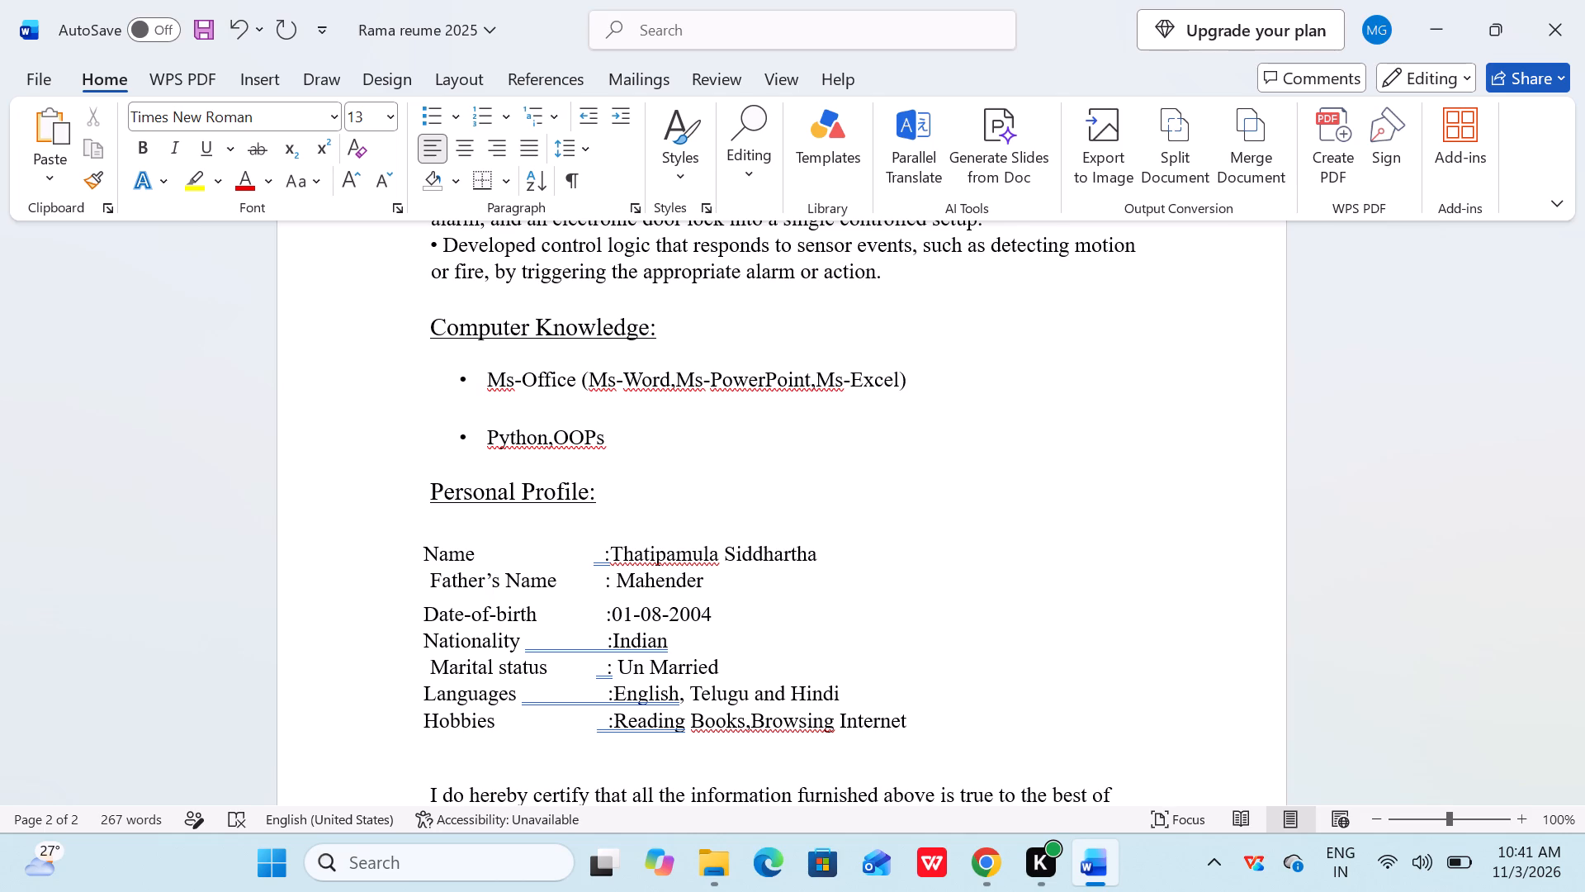
Change the "Computer Knowledge" heading to "Skills", keeping its colon and underline.
click(629, 438)
click(652, 322)
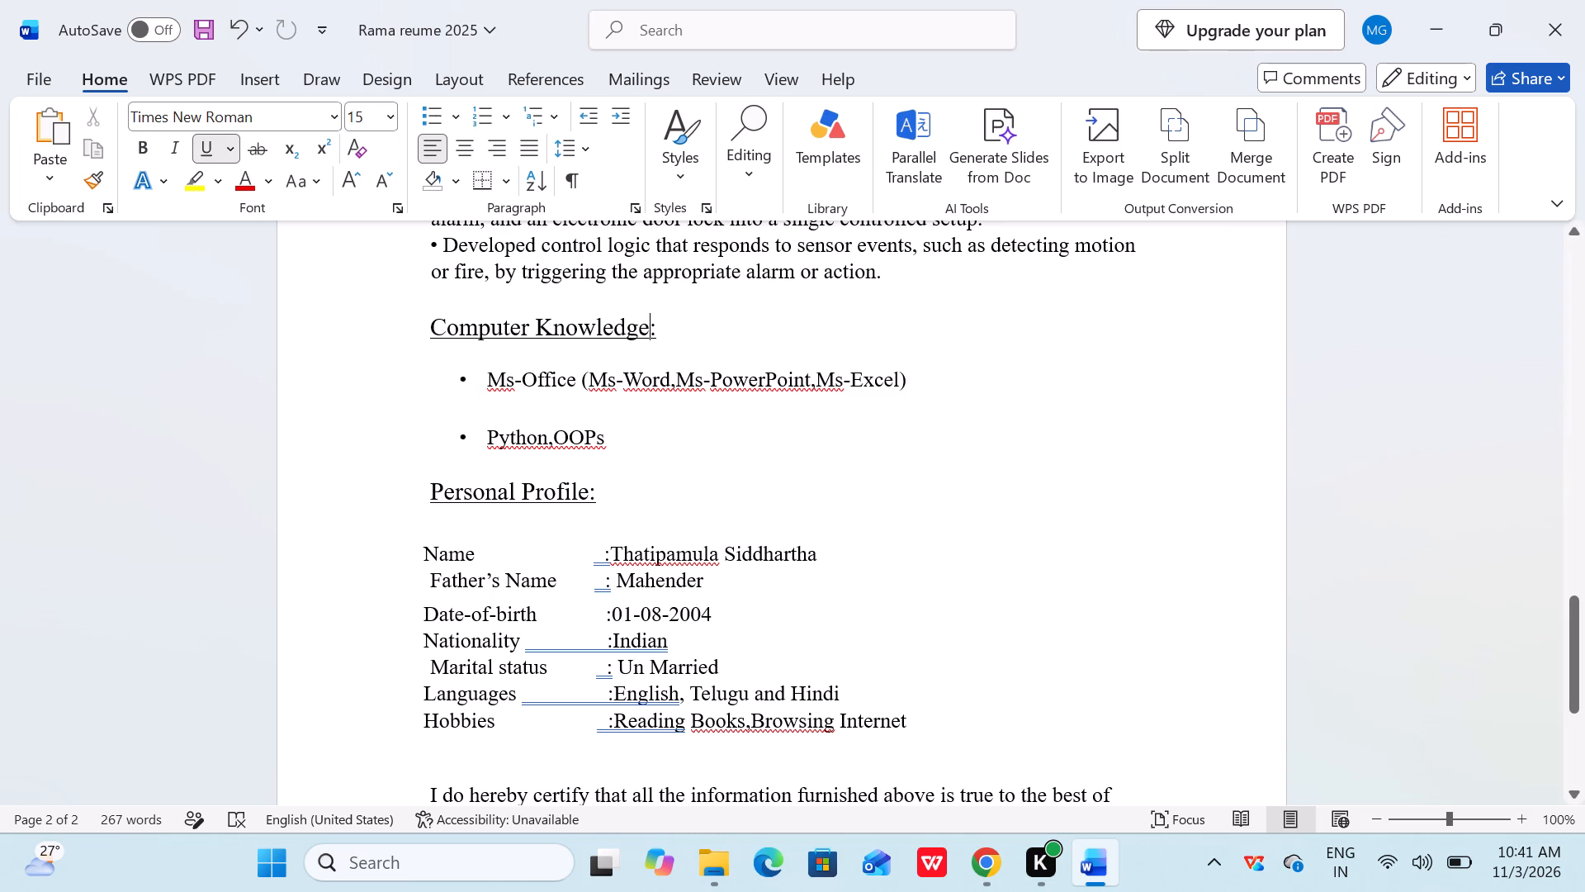
key(BackSpace)
key(BackSpace)
key(BackSpace)
key(BackSpace)
key(BackSpace)
key(BackSpace)
key(BackSpace)
key(BackSpace)
key(BackSpace)
key(BackSpace)
key(BackSpace)
key(BackSpace)
key(BackSpace)
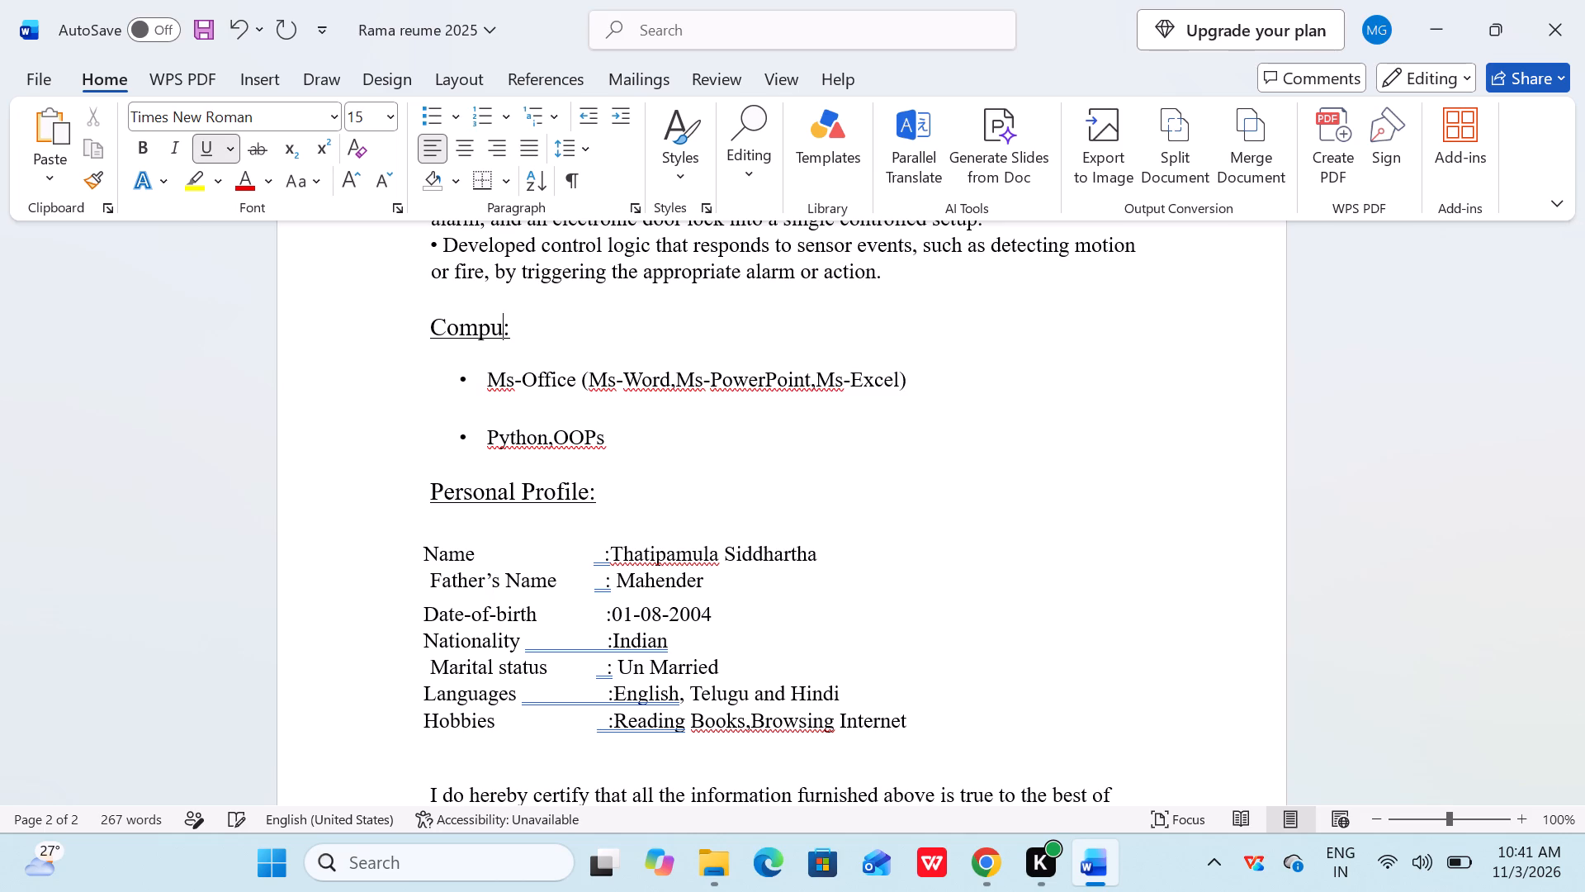
key(BackSpace)
key(BackSpace)
key(BackSpace)
key(BackSpace)
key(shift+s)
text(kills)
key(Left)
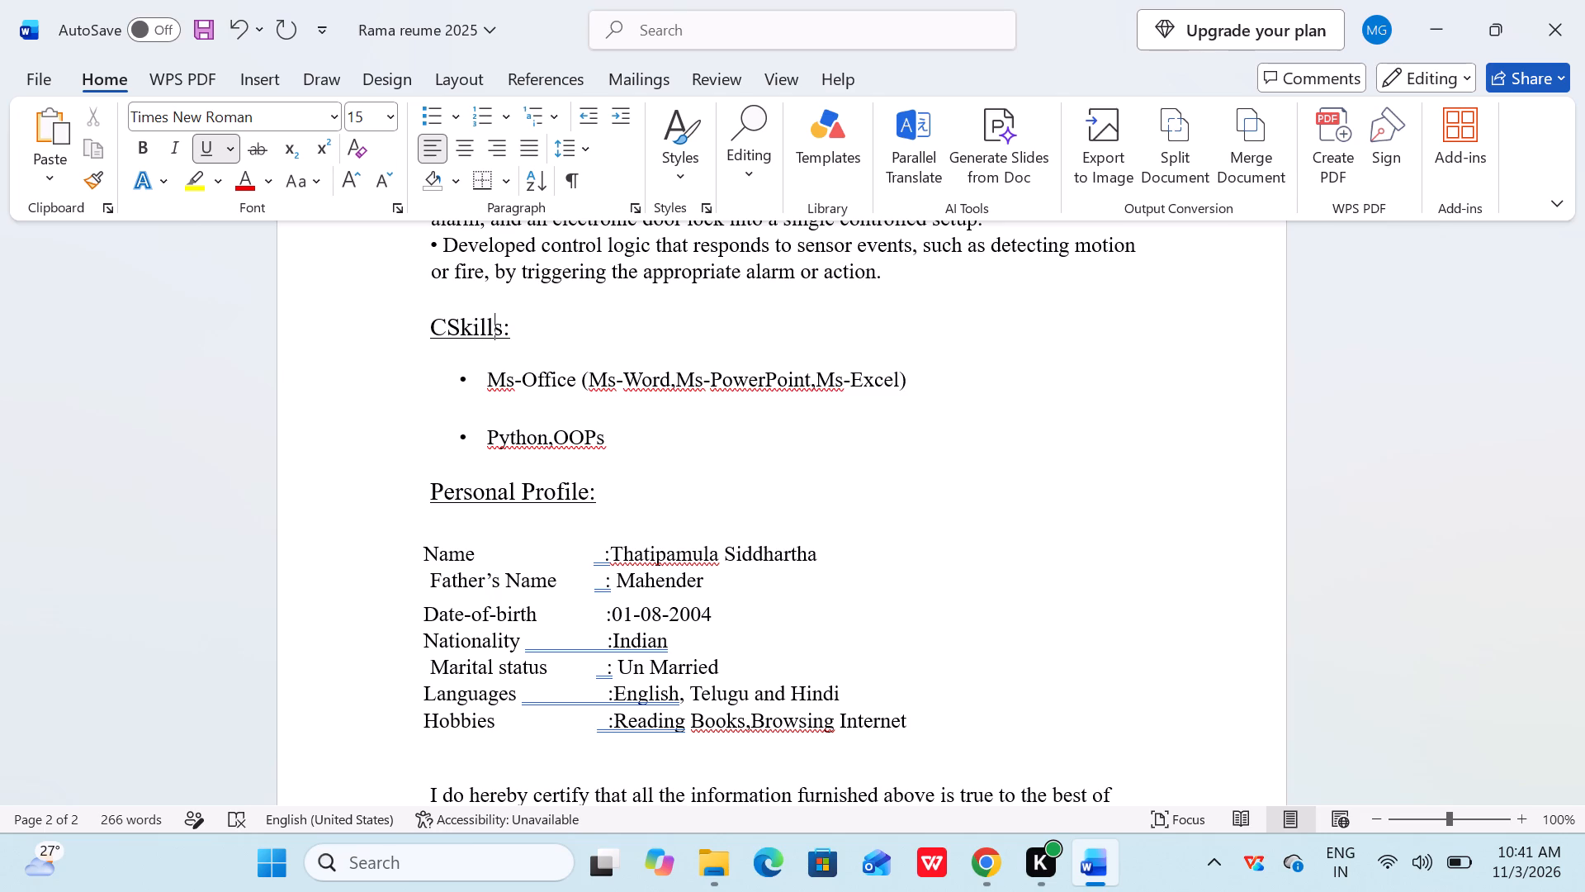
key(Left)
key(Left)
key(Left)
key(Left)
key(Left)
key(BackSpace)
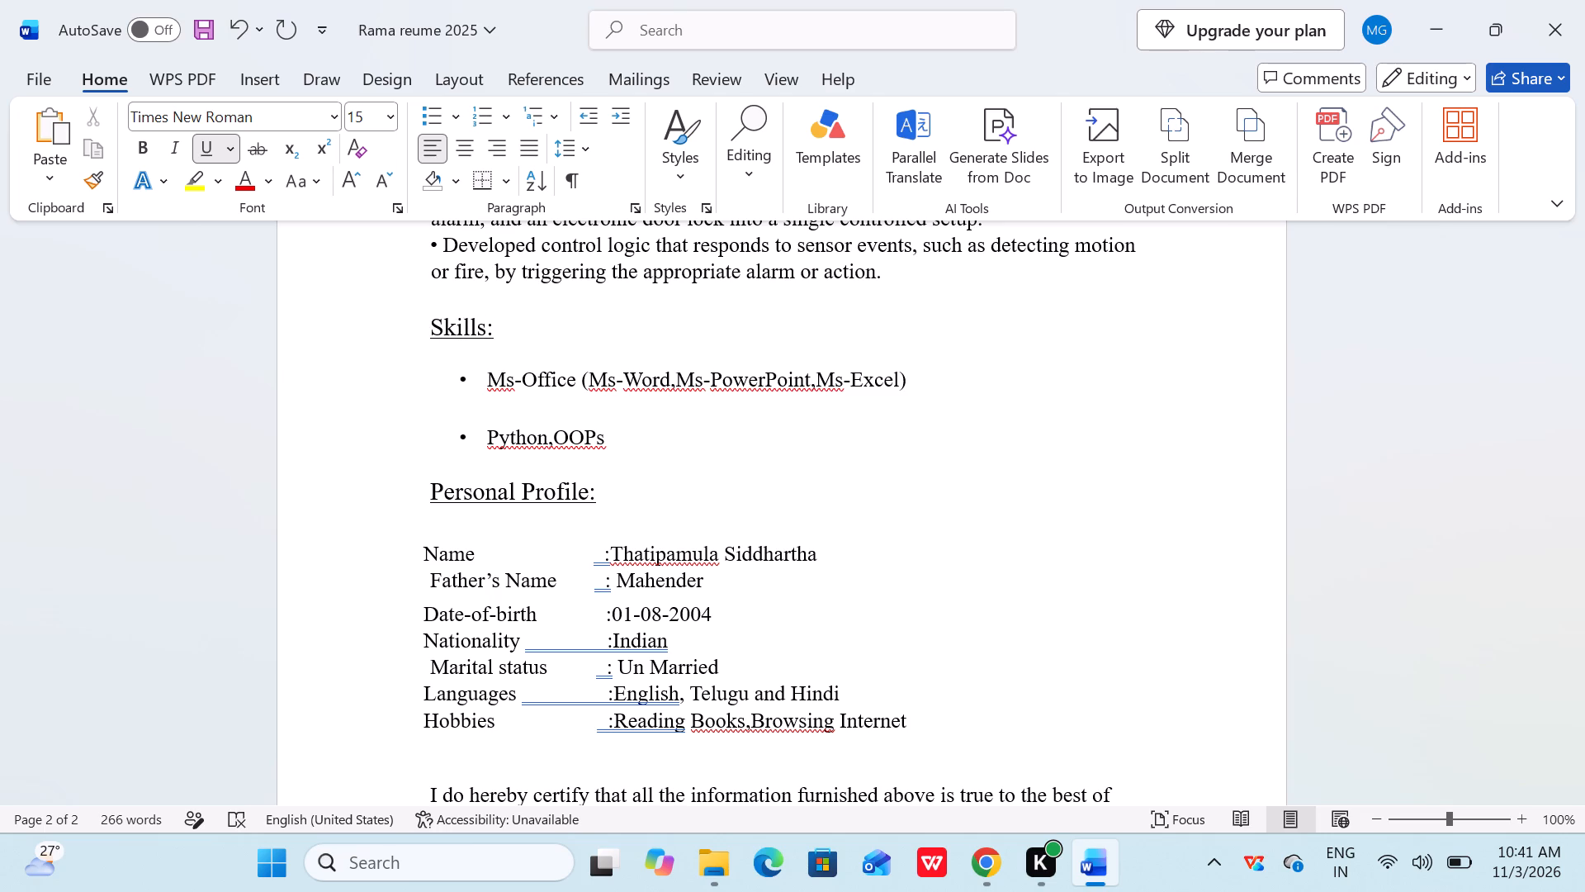
scroll(821, 454, up, 1)
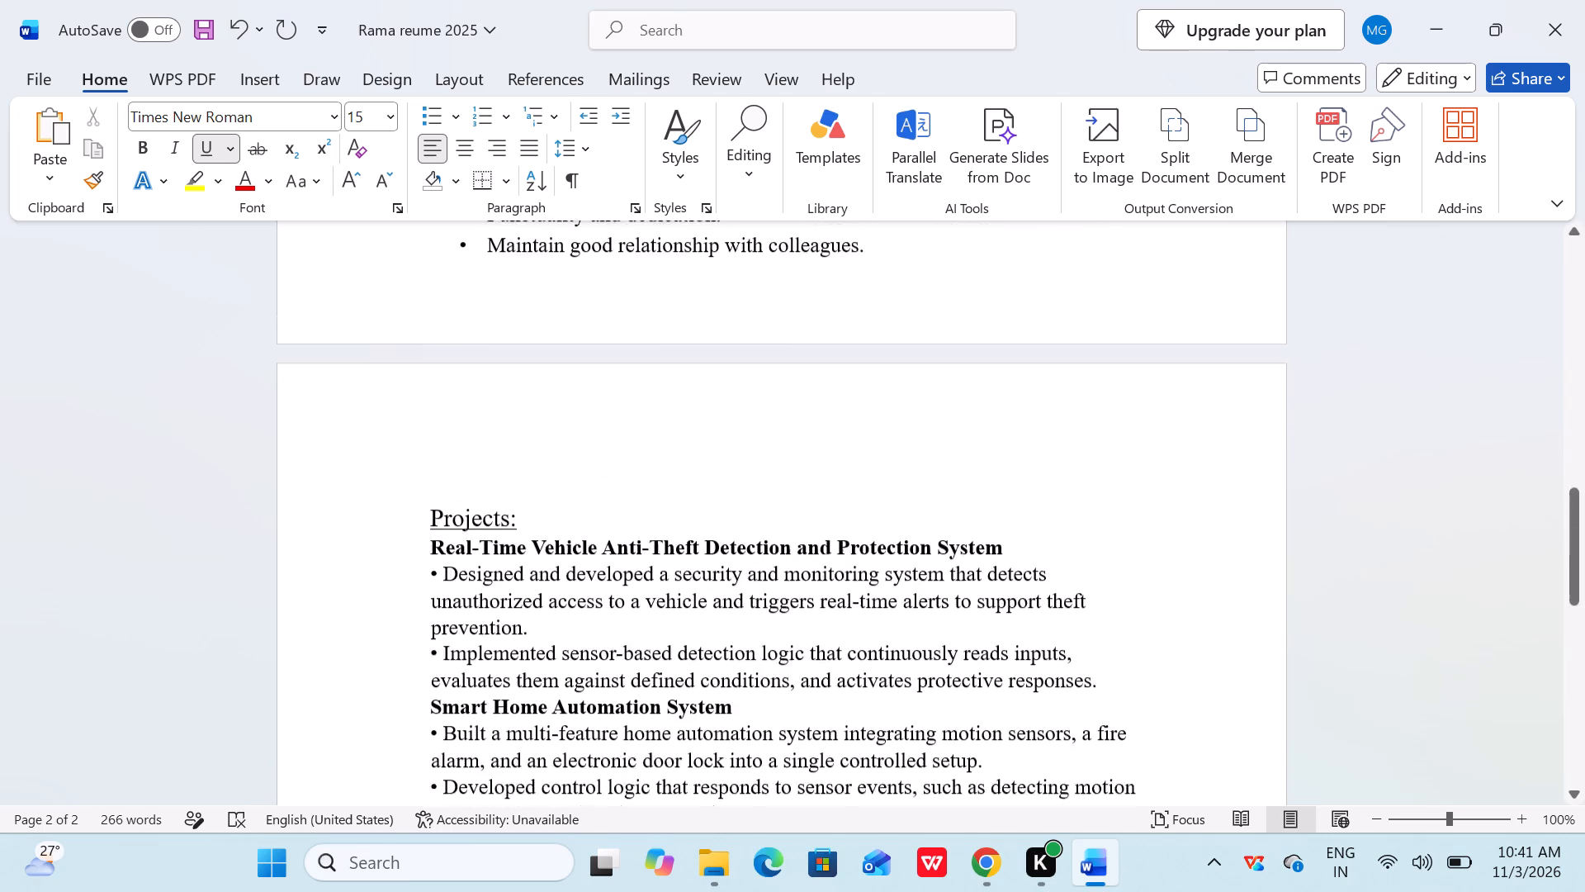
Review the resume from the address block and education table through Projects, Skills and Personal Profile to the signature.
scroll(821, 454, up, 1)
scroll(821, 454, down, 1)
scroll(821, 454, up, 4)
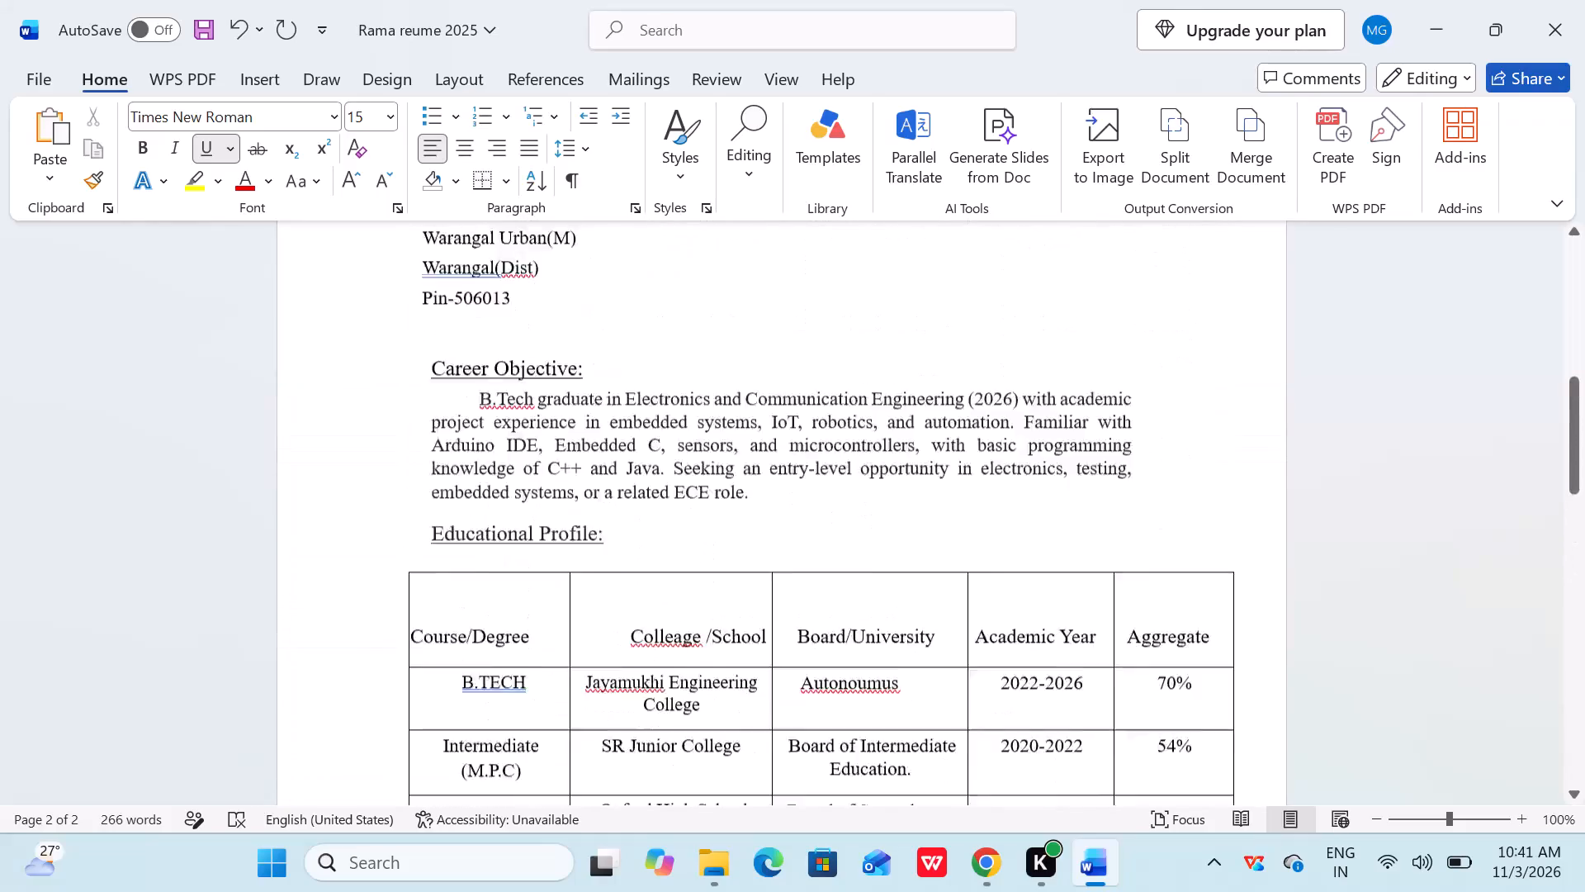
scroll(821, 454, up, 1)
scroll(821, 454, down, 4)
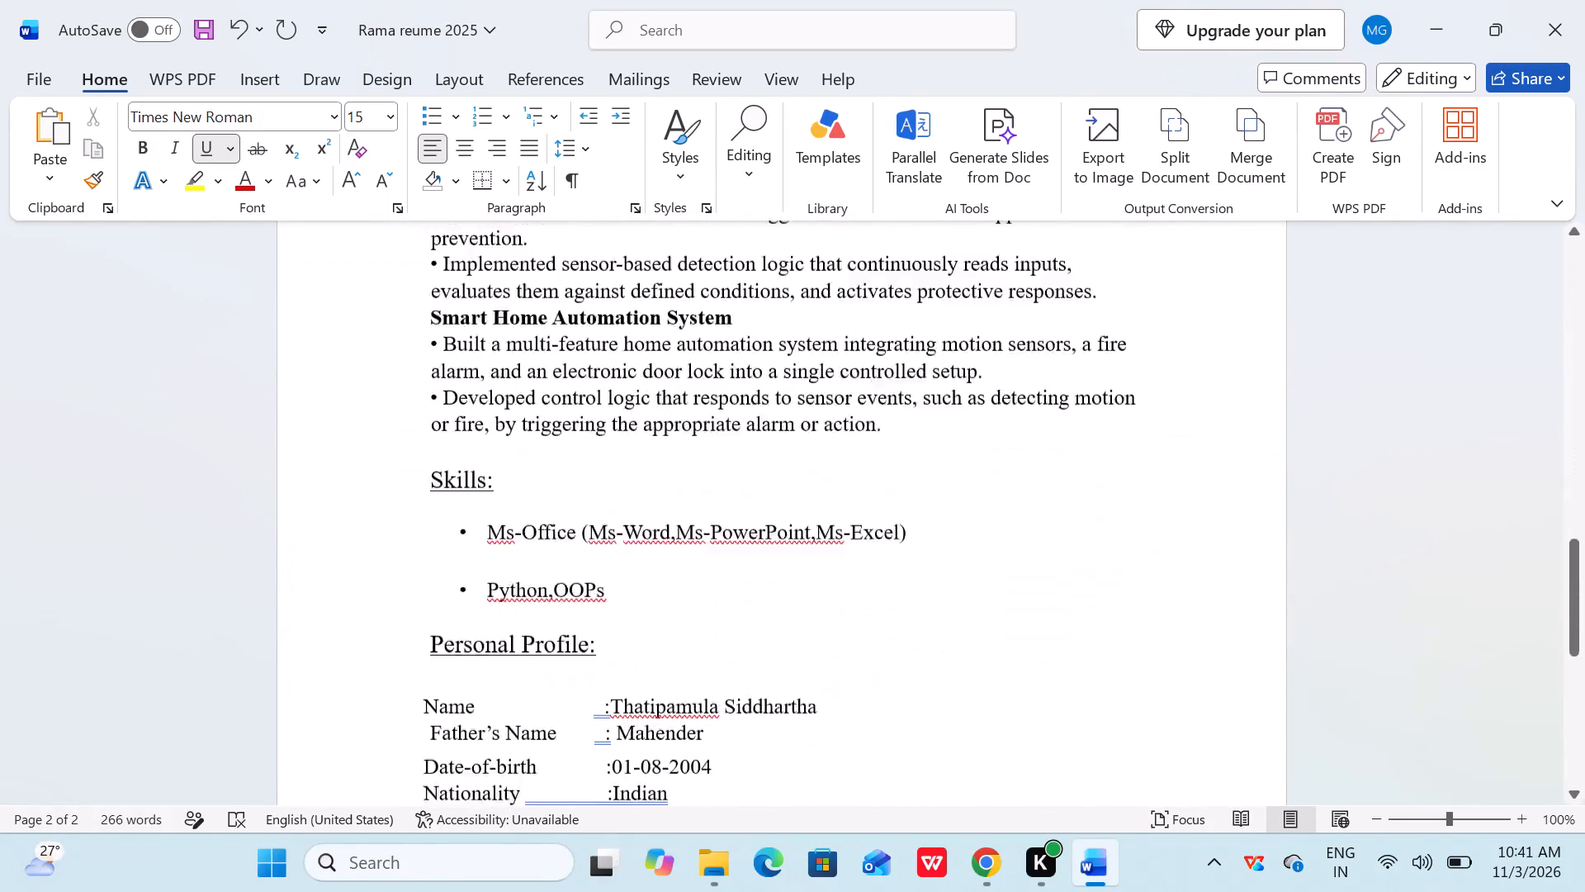
scroll(821, 454, down, 3)
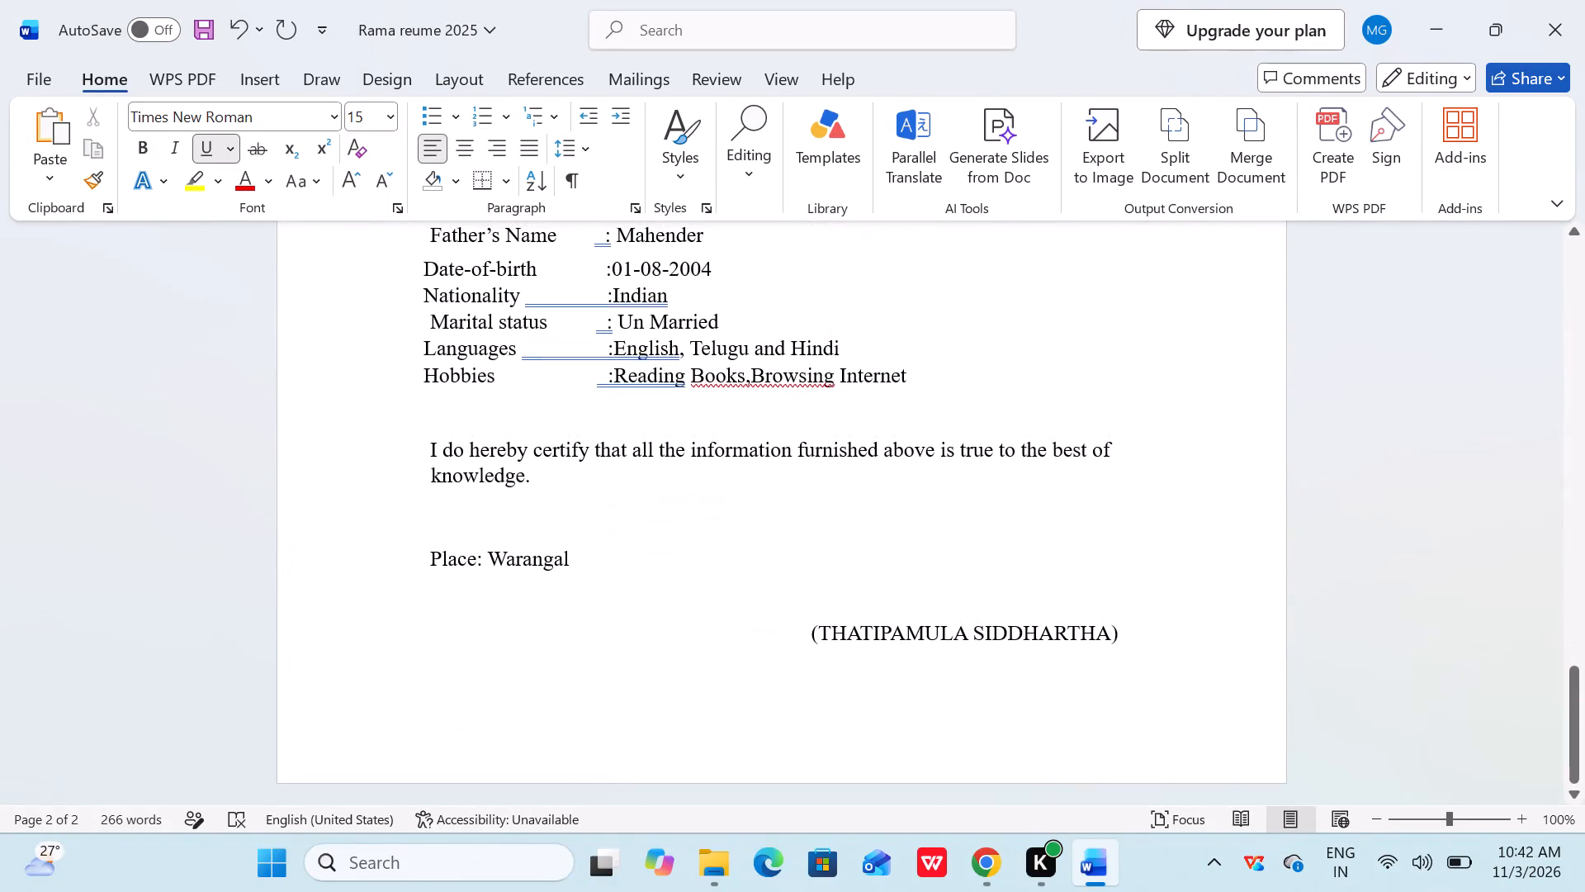
scroll(821, 454, up, 4)
scroll(821, 454, down, 1)
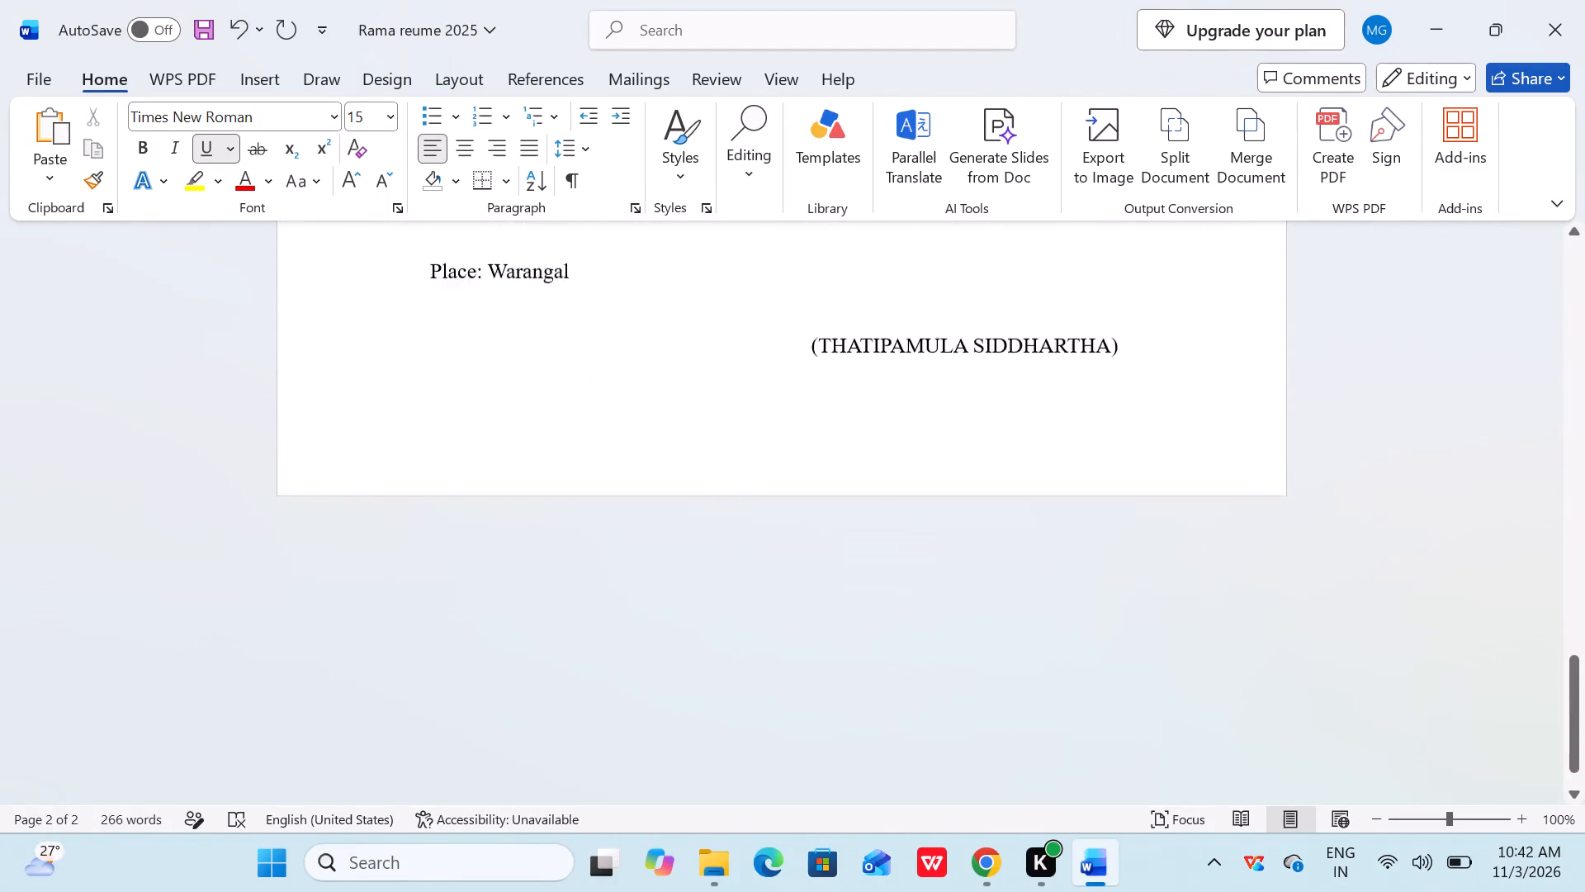
Justify all the text under the Projects heading, from the vehicle anti-theft title through the last Smart Home bullet.
scroll(821, 454, up, 3)
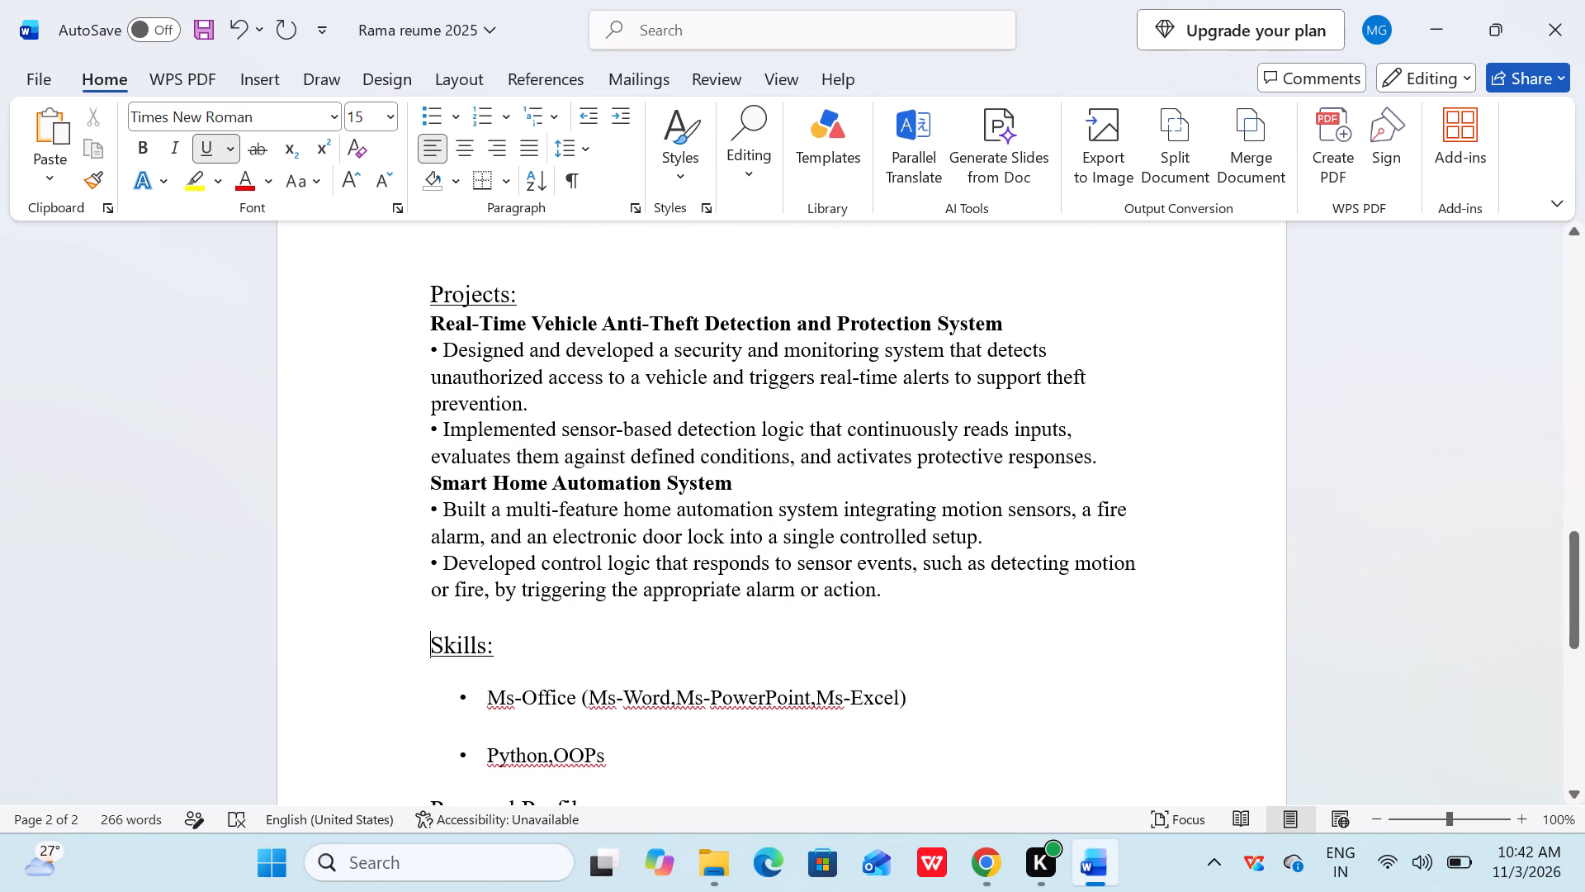
drag(430, 318, 923, 573)
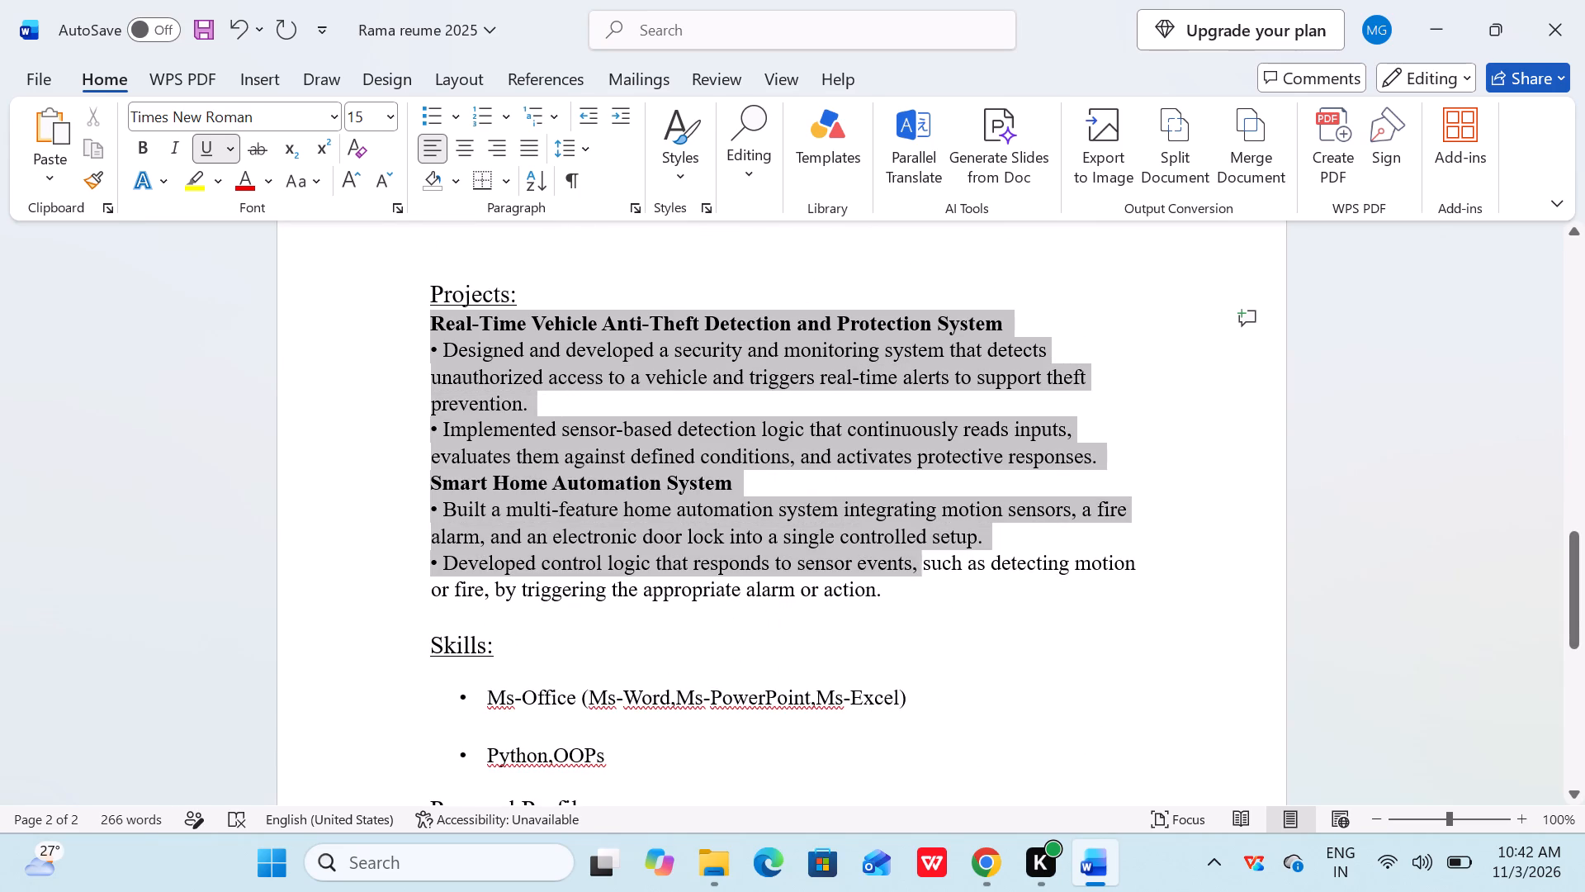
drag(923, 573, 927, 597)
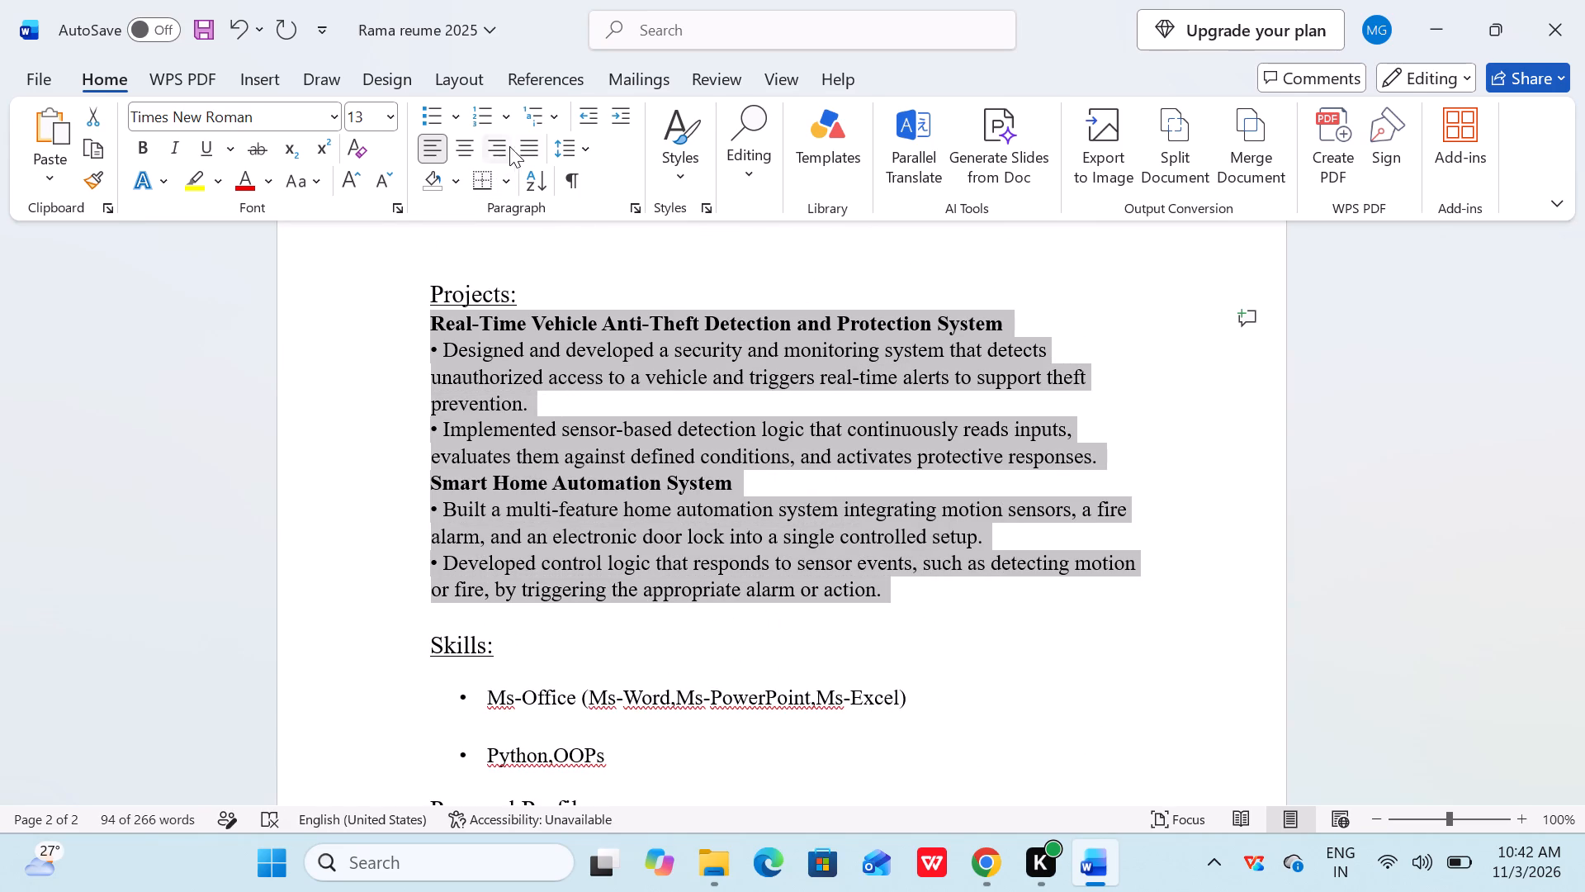
click(519, 146)
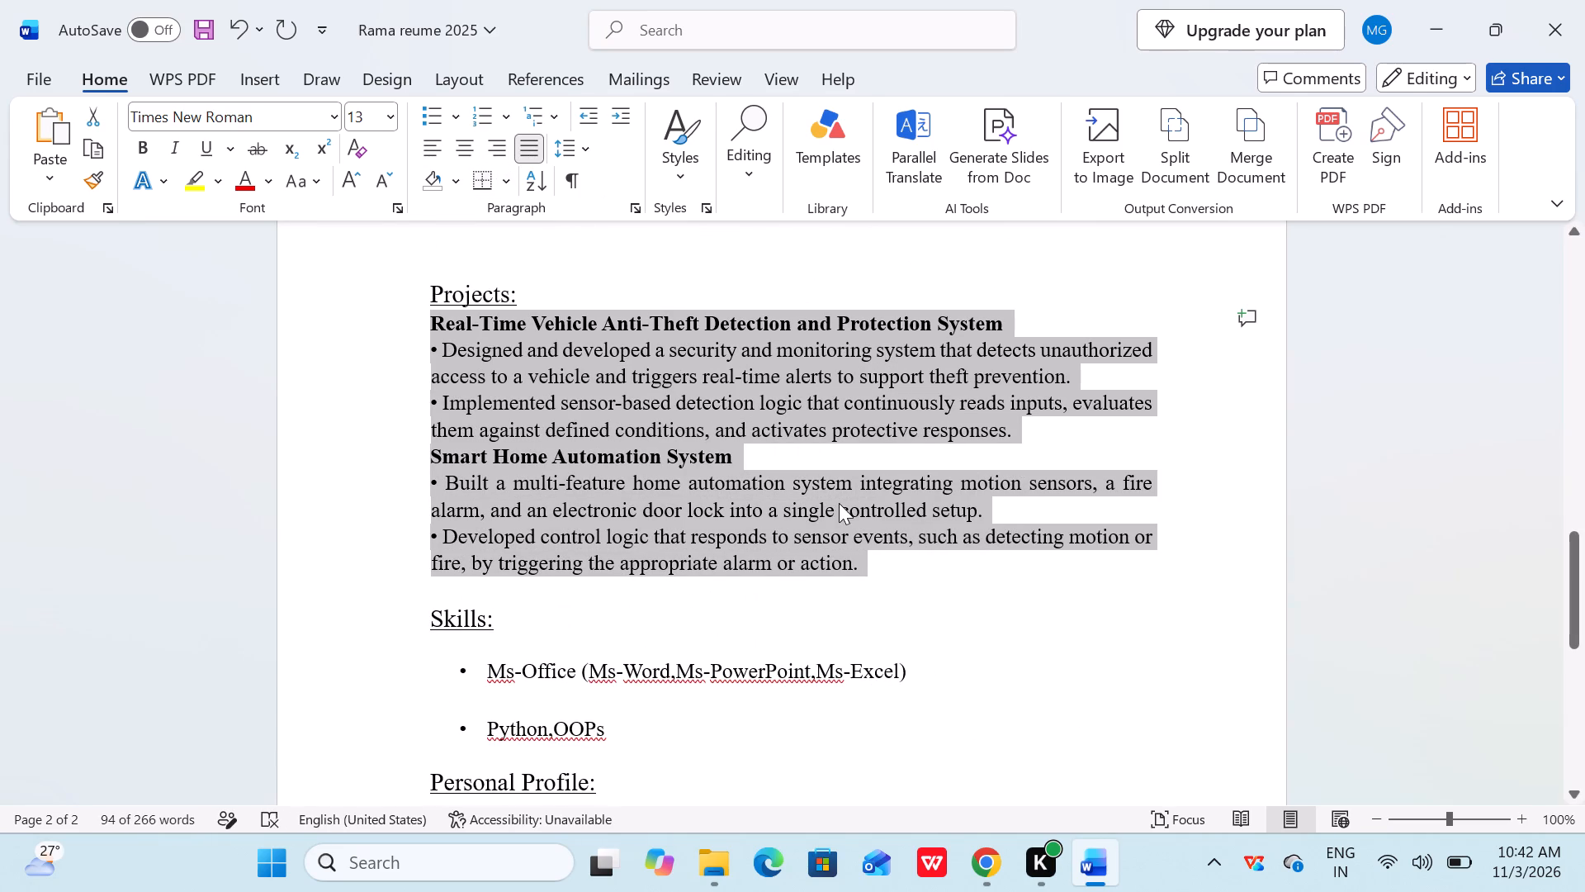
click(883, 557)
Add a bullet below "Python,OOPs" in Skills reading "Embedded Systems :", with a space on each side of the colon.
scroll(900, 567, down, 1)
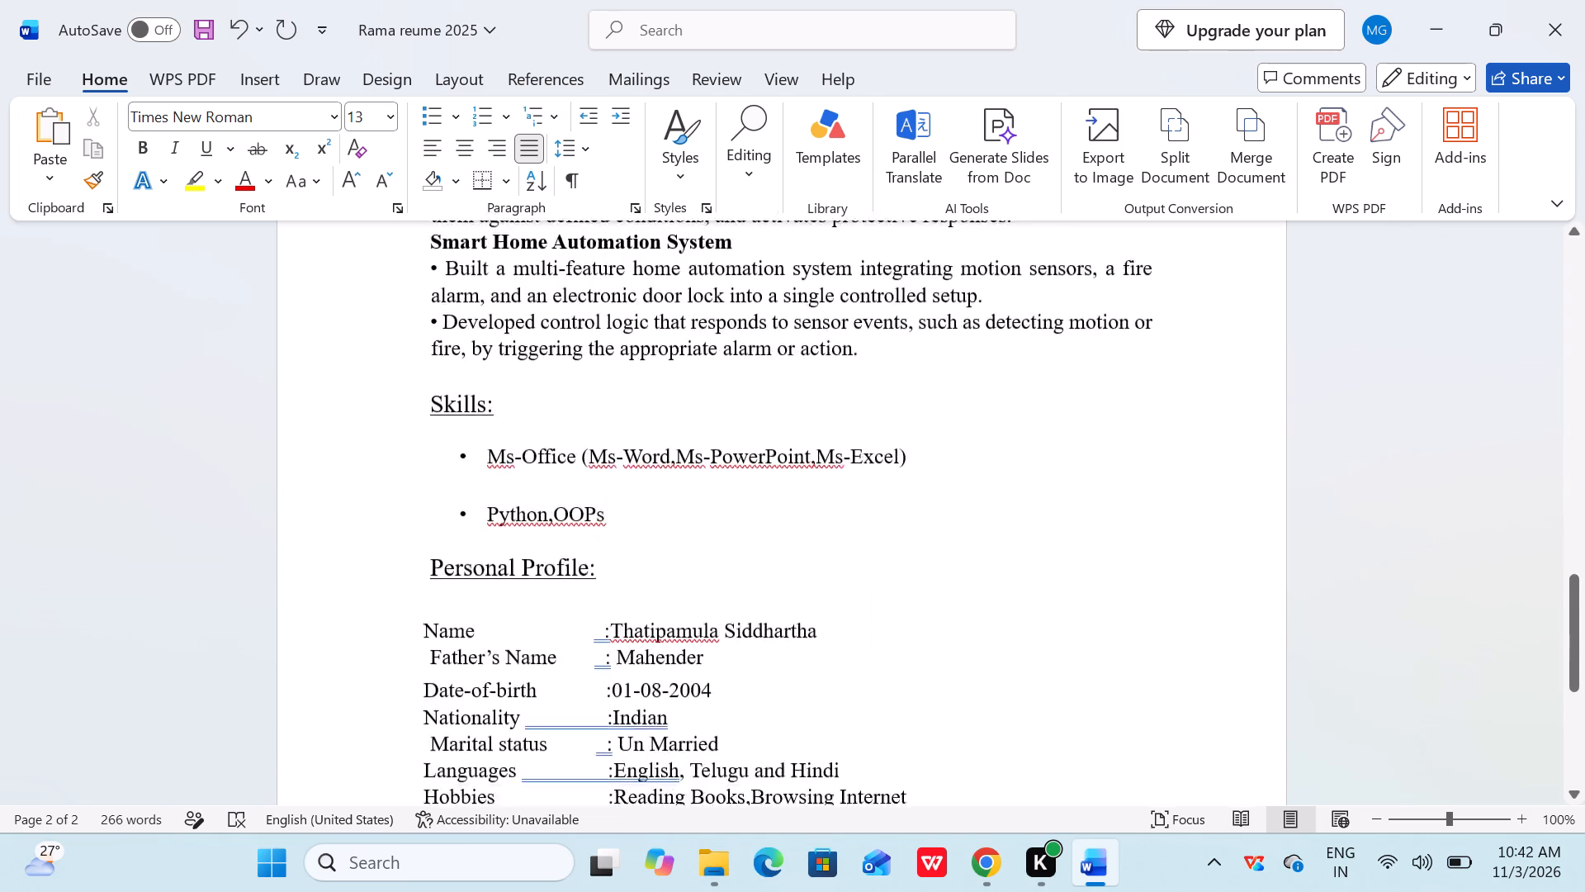
scroll(900, 567, down, 2)
scroll(900, 567, up, 1)
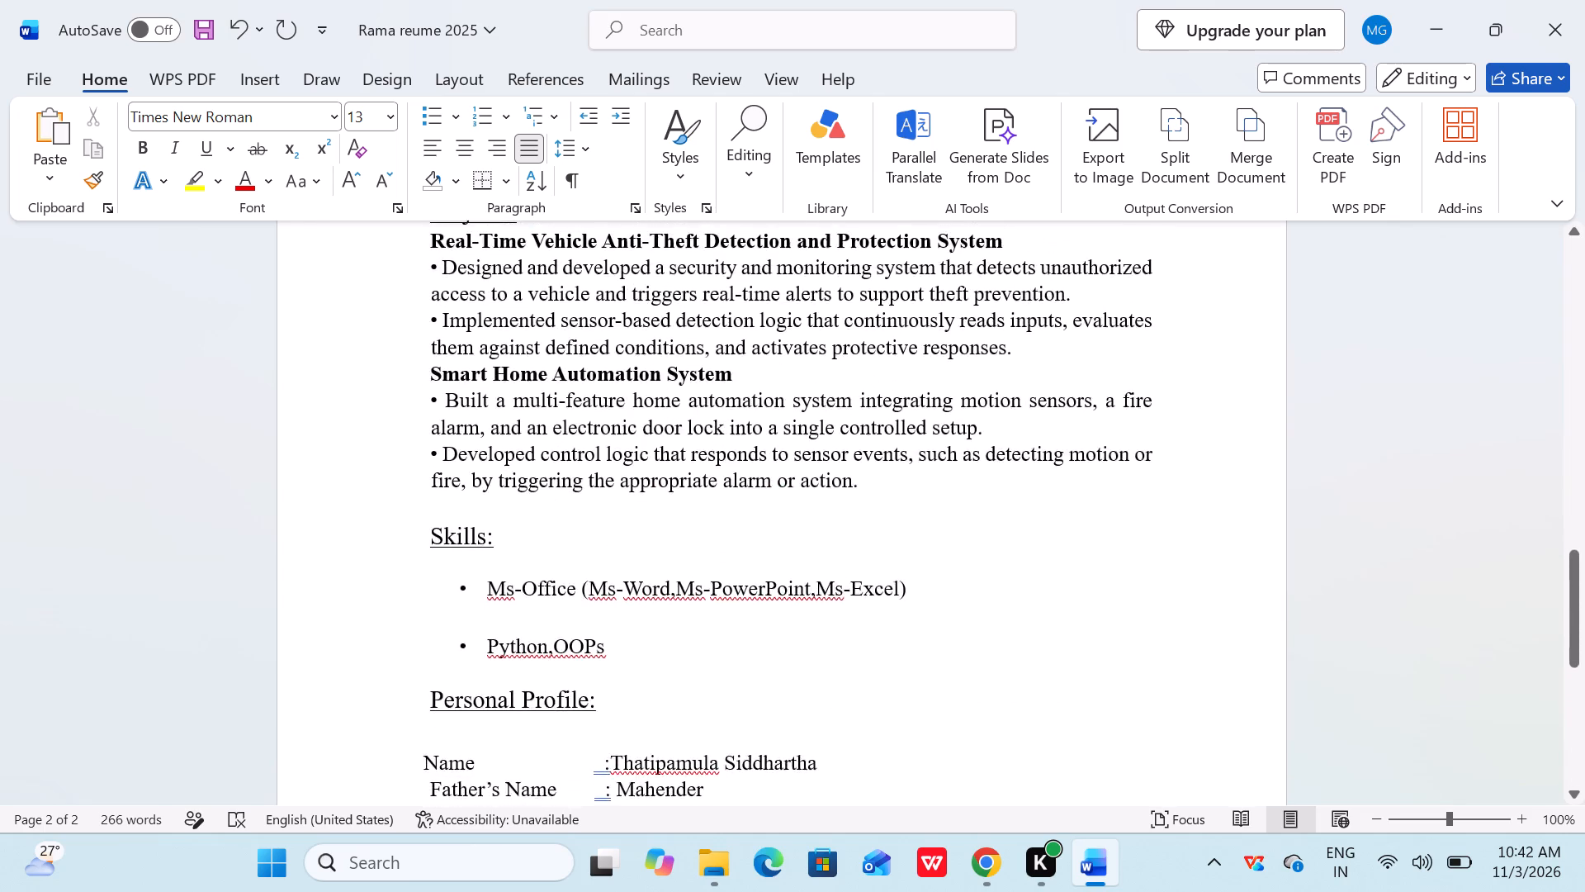
click(667, 363)
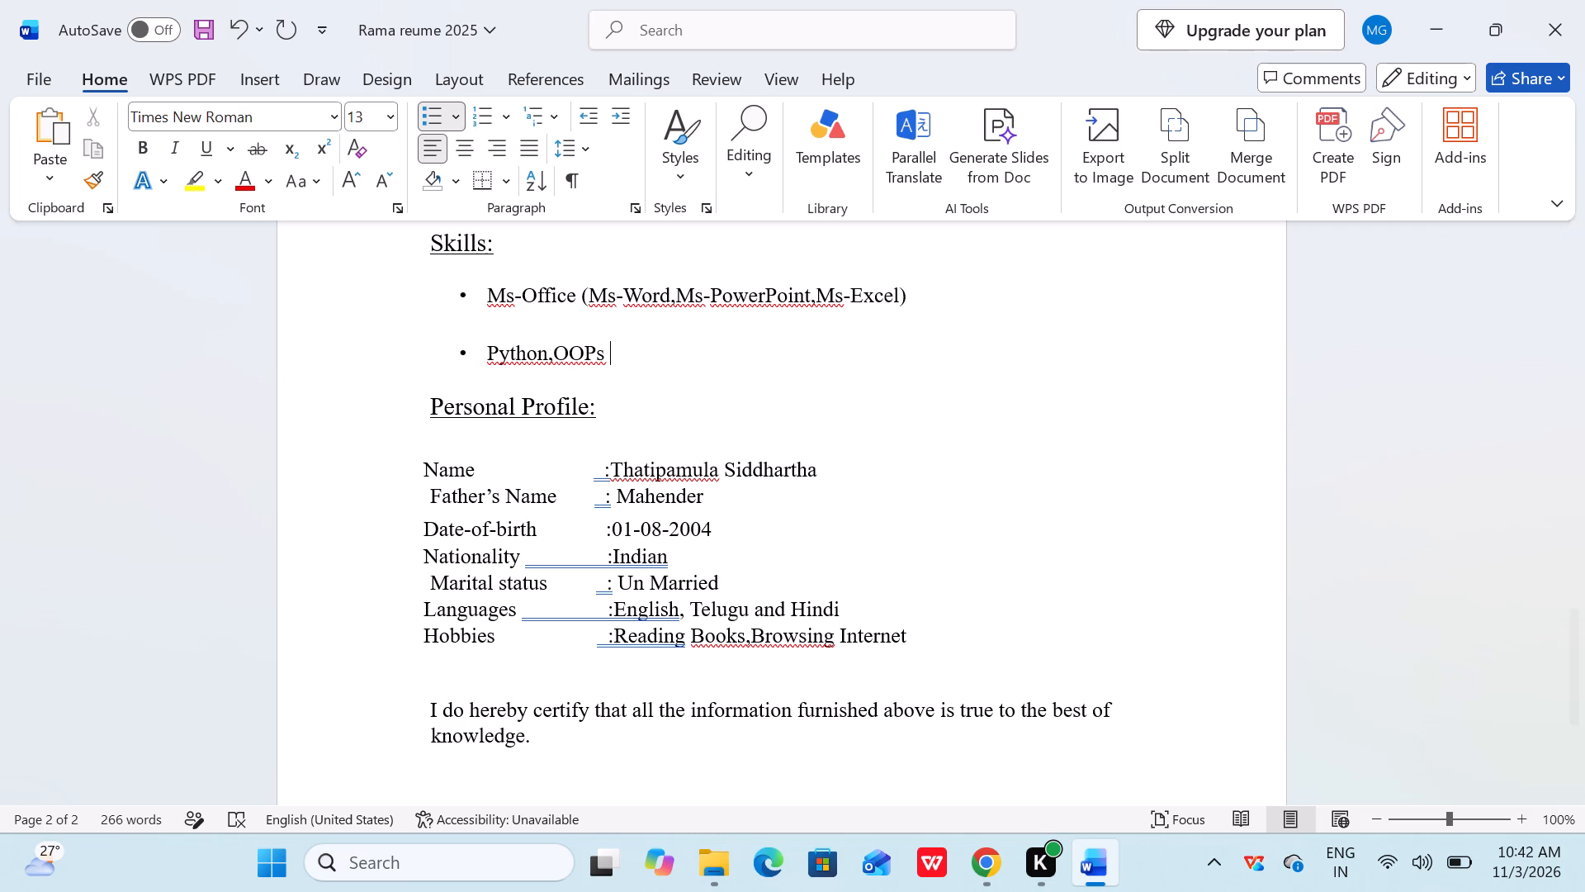
key(Return)
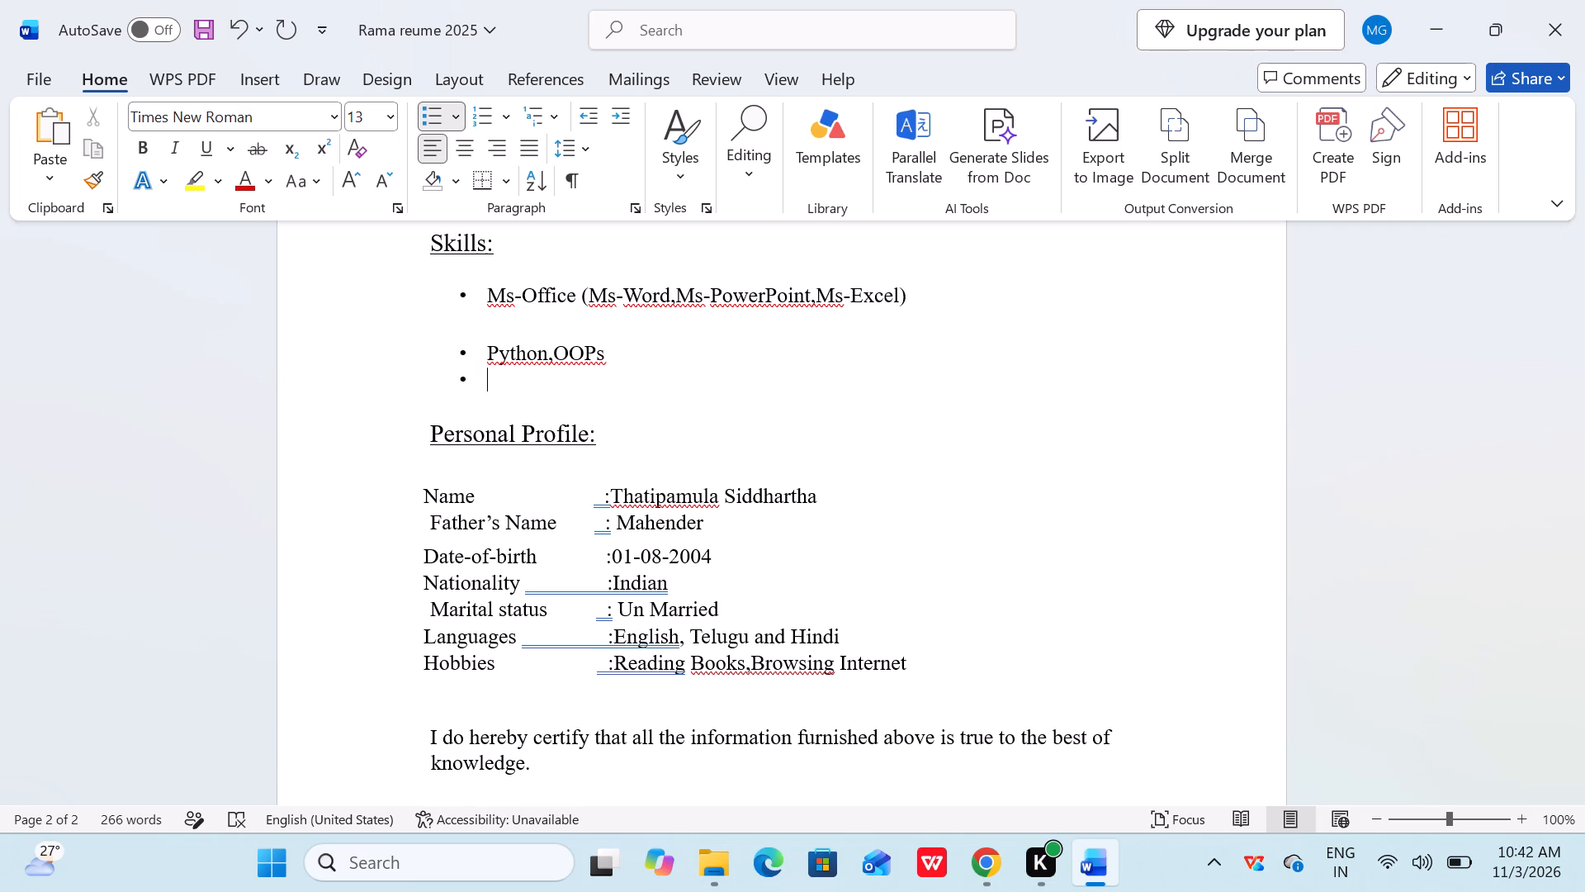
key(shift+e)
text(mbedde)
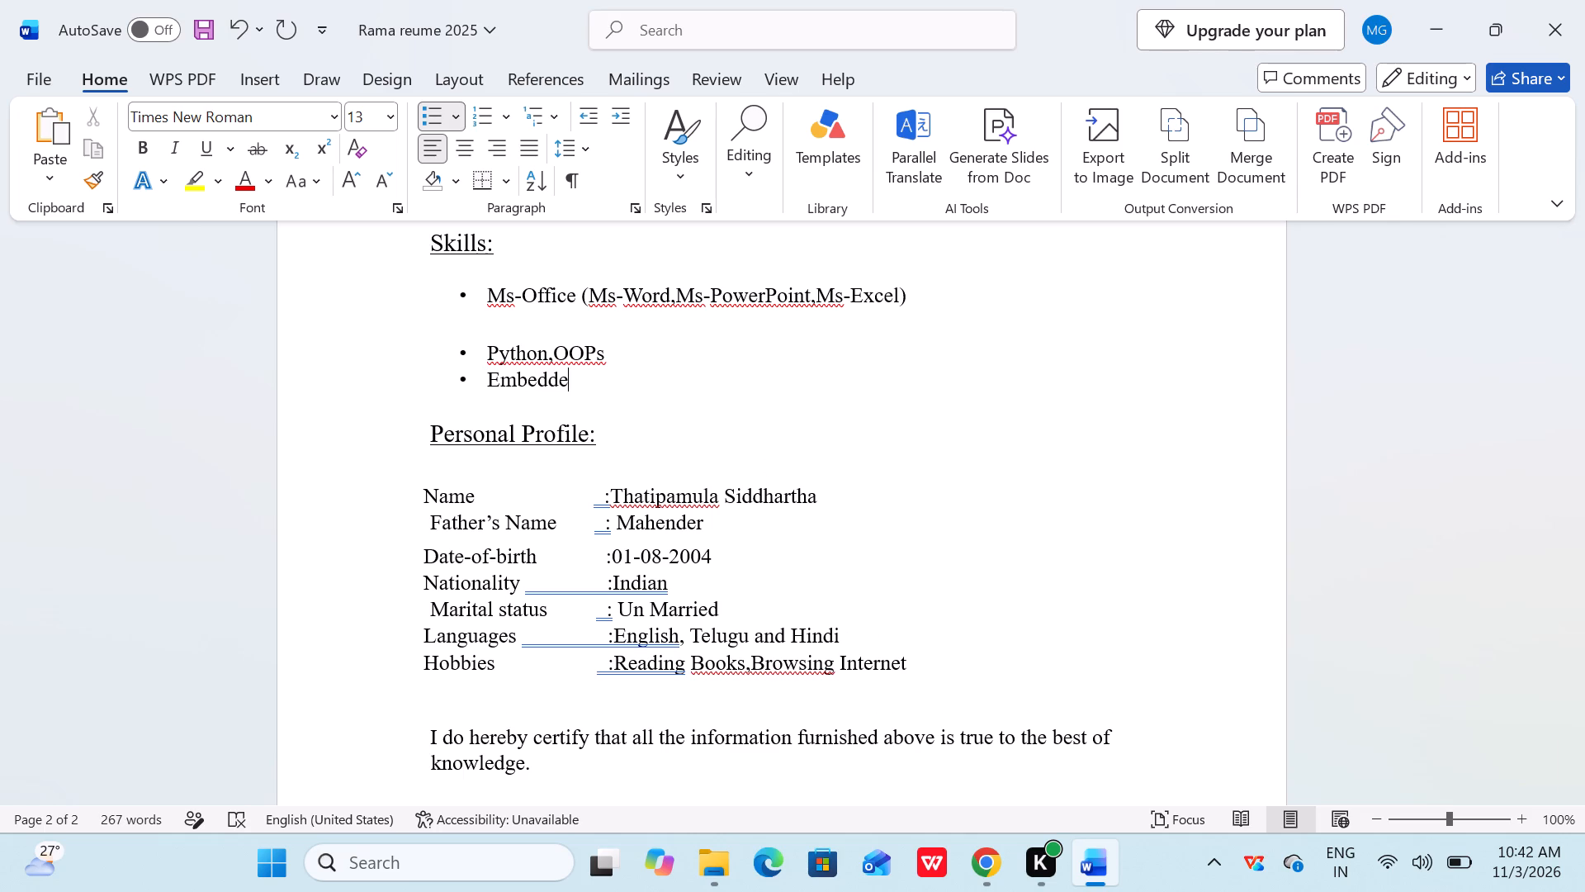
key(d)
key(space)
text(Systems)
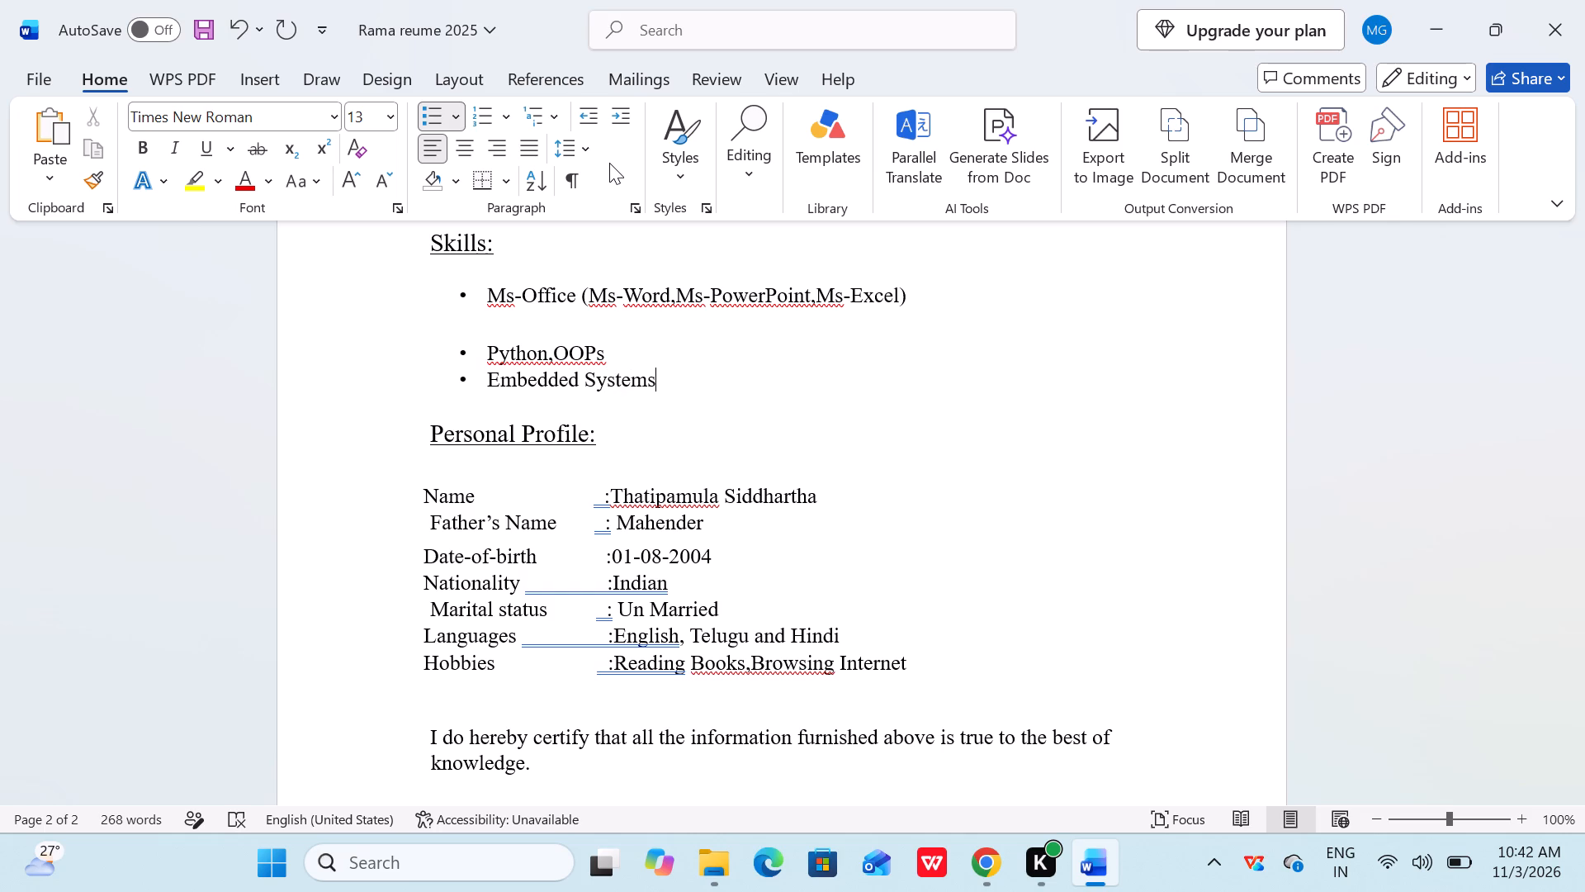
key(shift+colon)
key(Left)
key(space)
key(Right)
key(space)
Enter "Arduino IDE" after the colon in the Embedded Systems bullet, with IDE in capitals.
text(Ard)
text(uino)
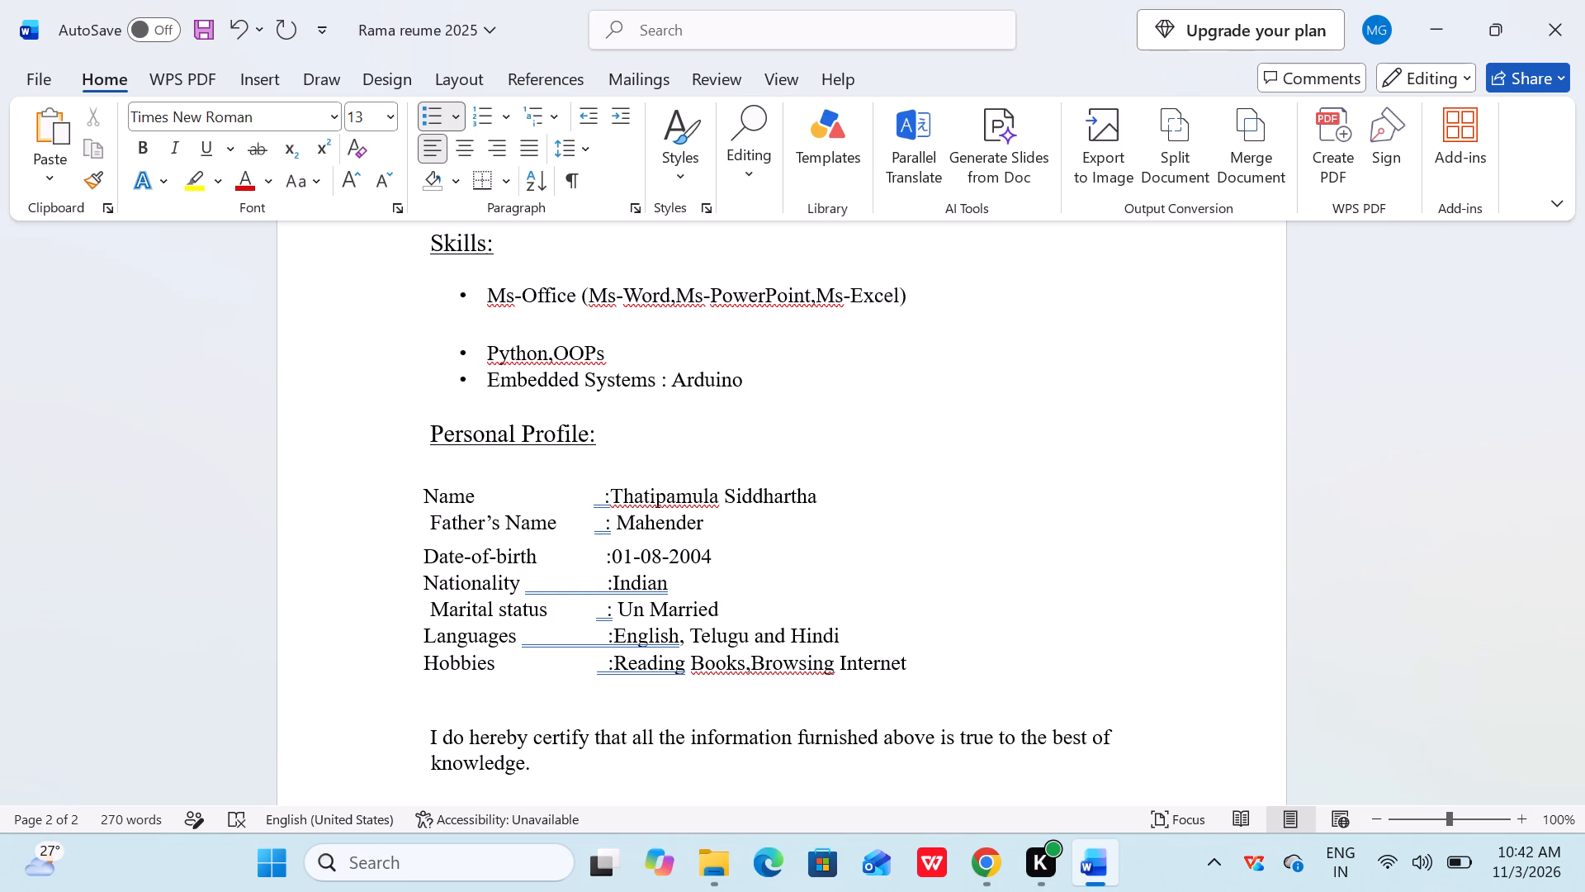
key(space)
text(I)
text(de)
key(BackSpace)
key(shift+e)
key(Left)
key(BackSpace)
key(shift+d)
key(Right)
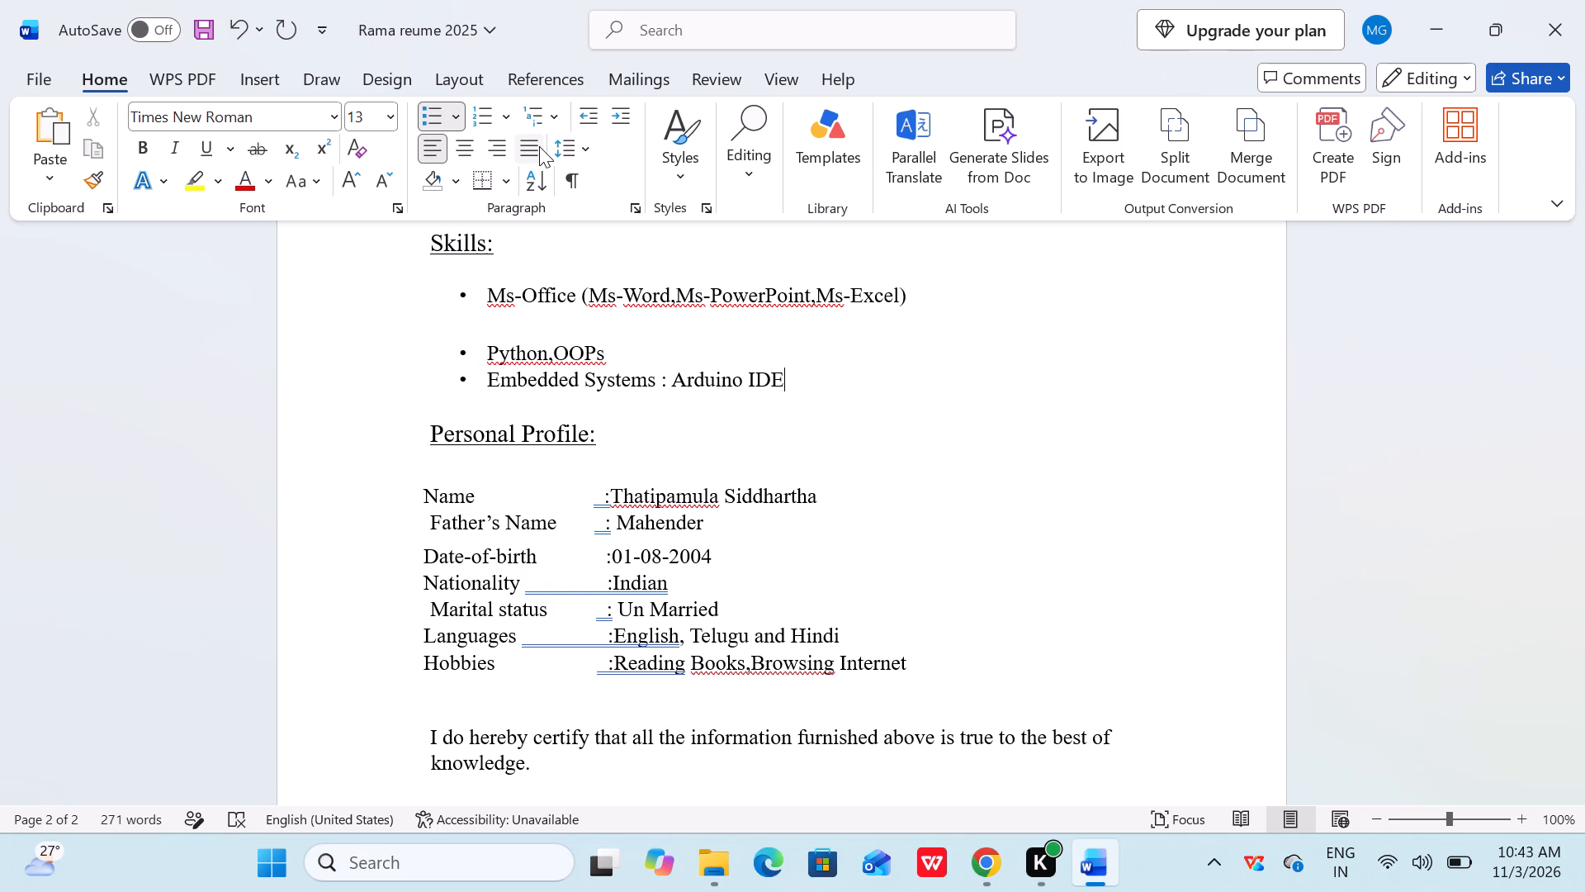
Extend the Embedded Systems bullet with ", Embeddded C" after "Arduino IDE", keeping a space after the comma.
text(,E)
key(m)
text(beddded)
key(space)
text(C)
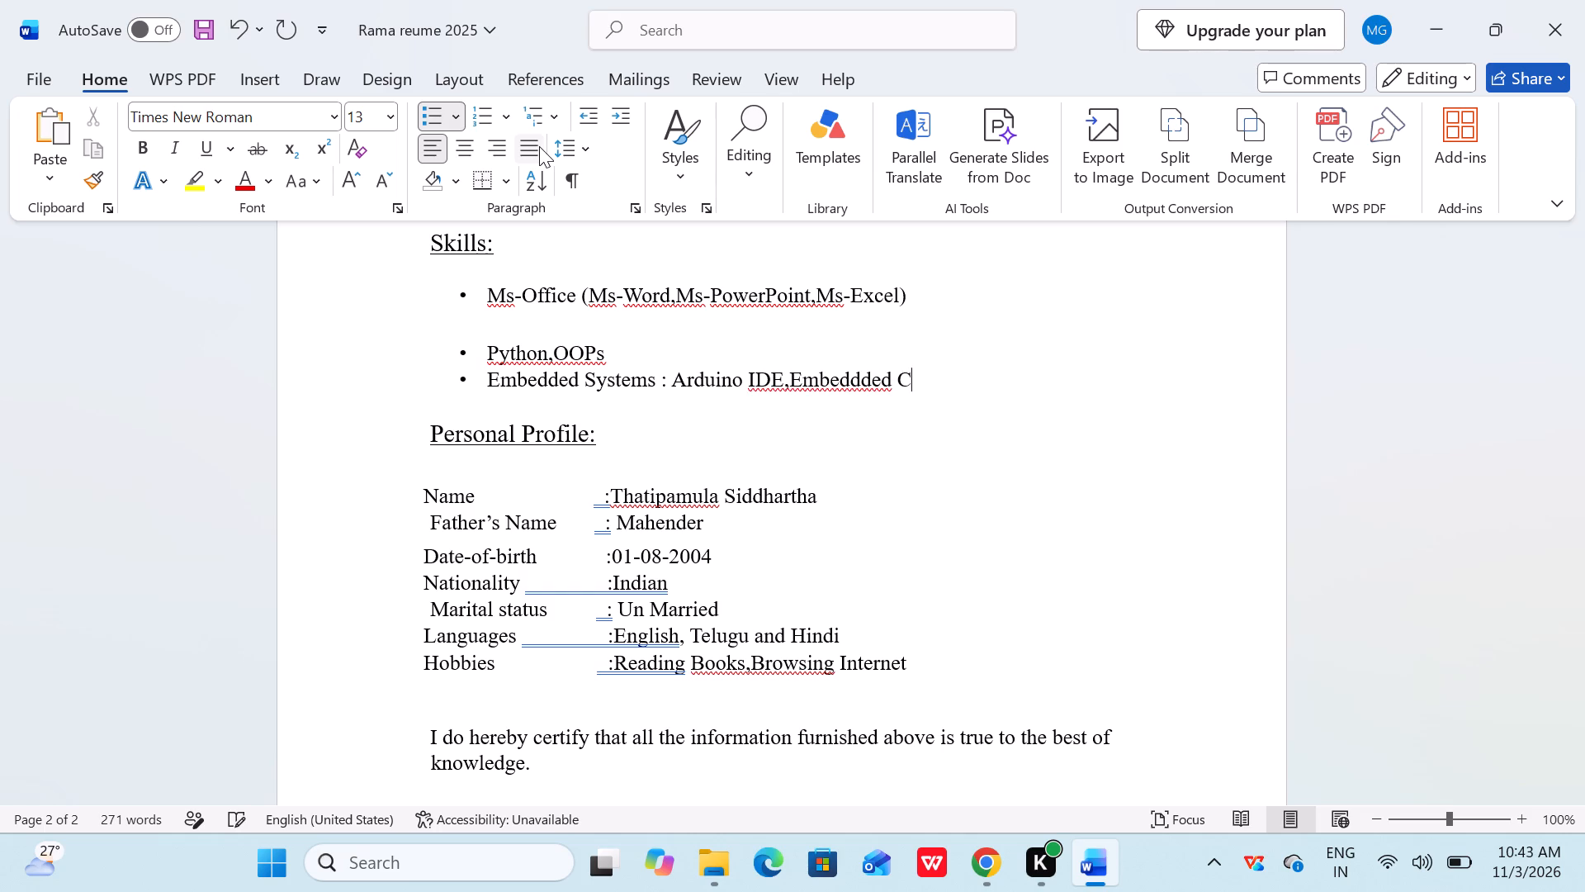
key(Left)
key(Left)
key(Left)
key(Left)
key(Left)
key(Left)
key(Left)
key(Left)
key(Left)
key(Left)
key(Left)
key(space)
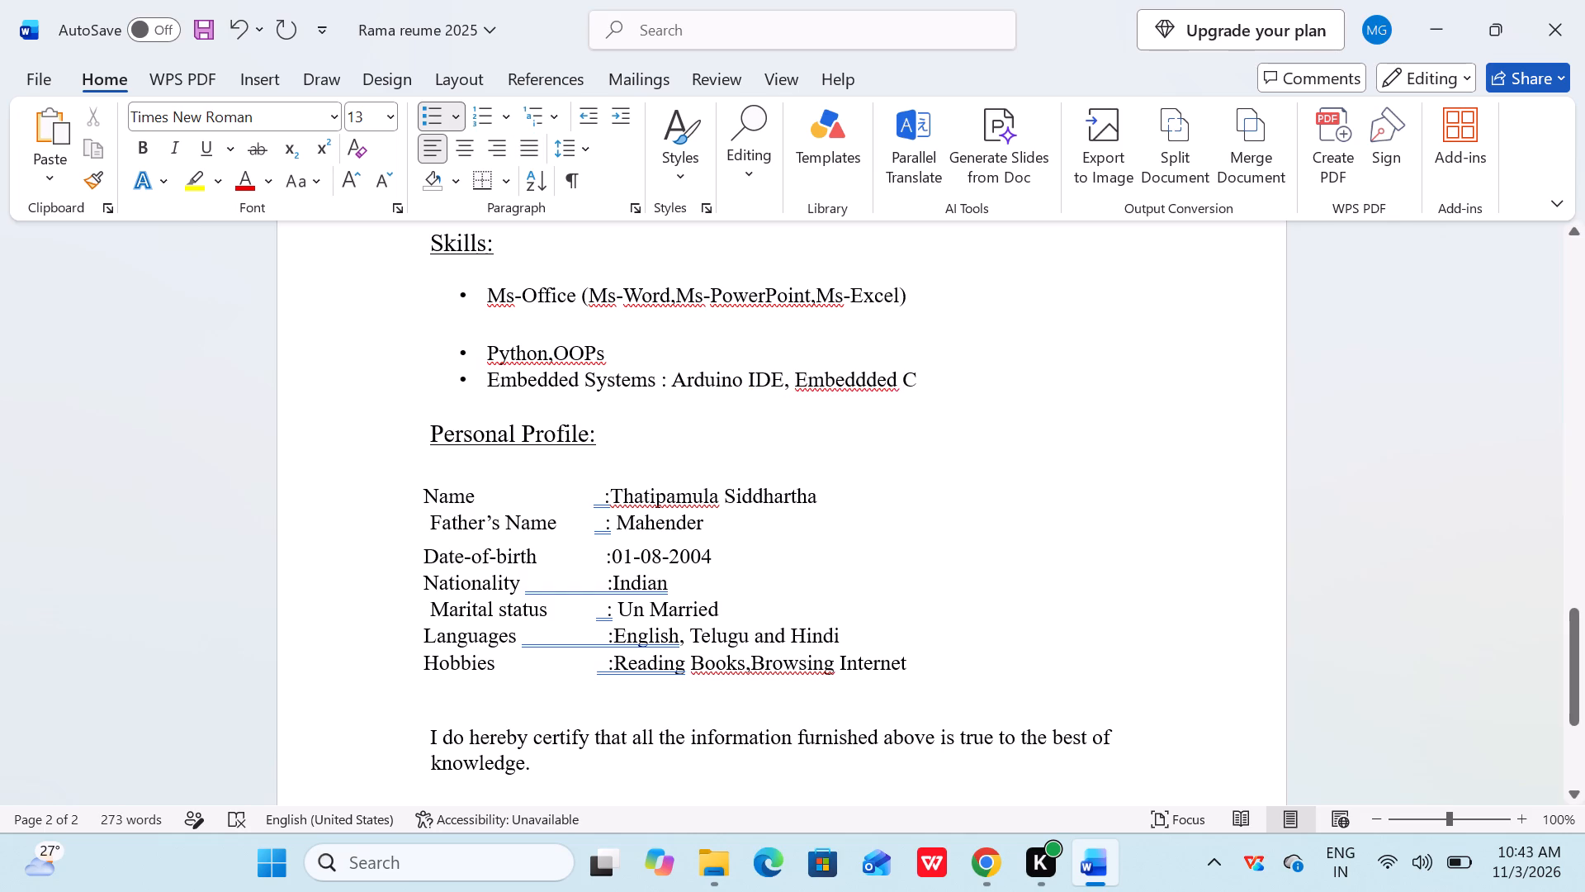
Make the "Embedded Systems" label bold in its Skills bullet.
drag(659, 377, 494, 384)
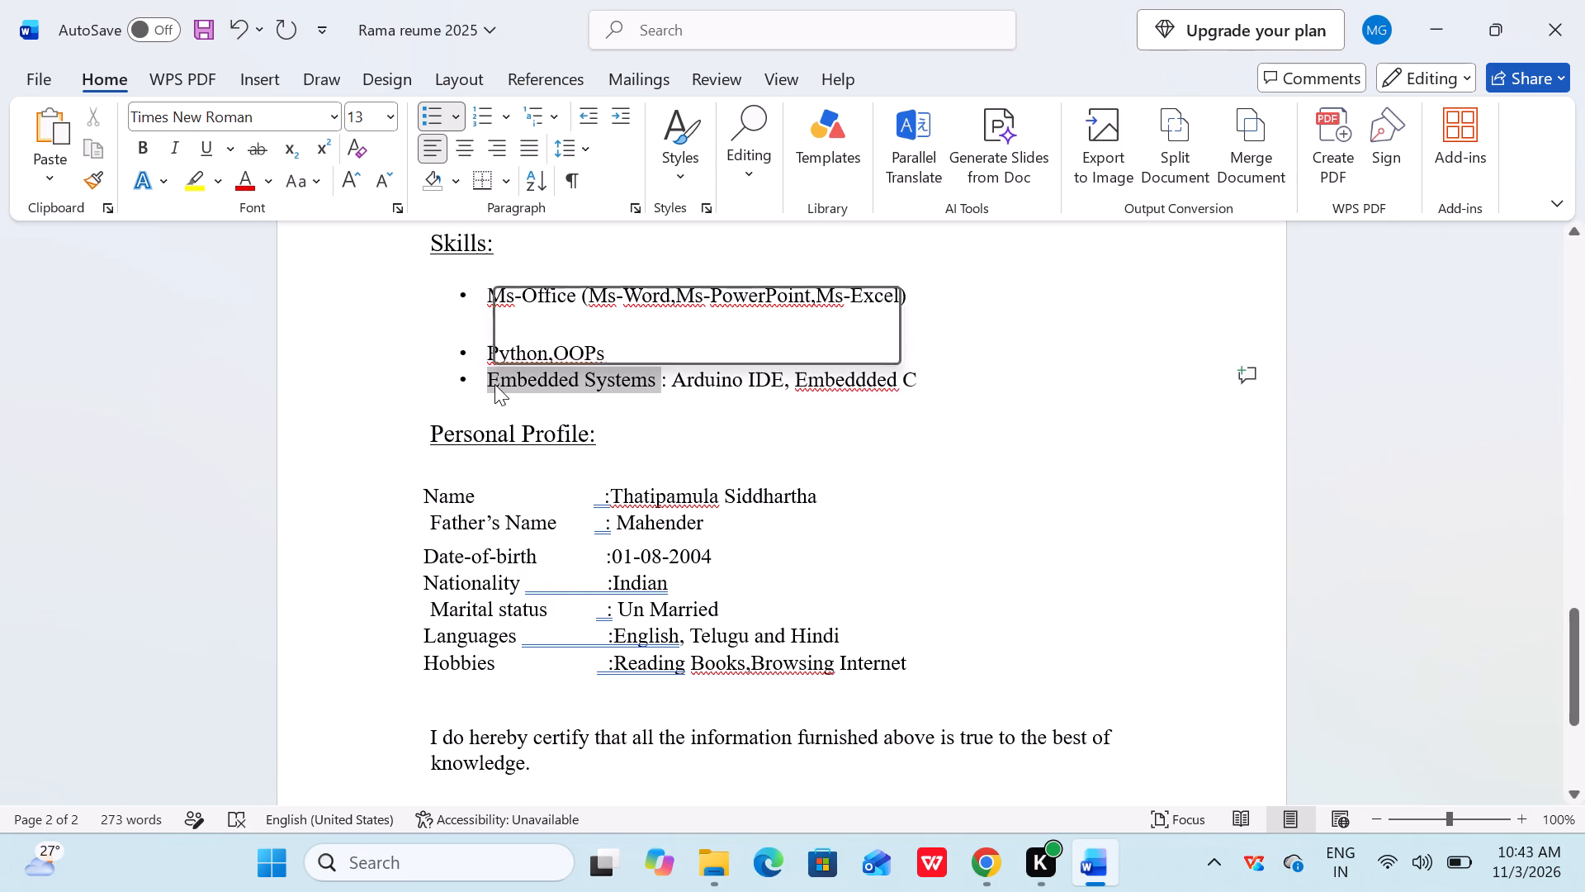
click(147, 145)
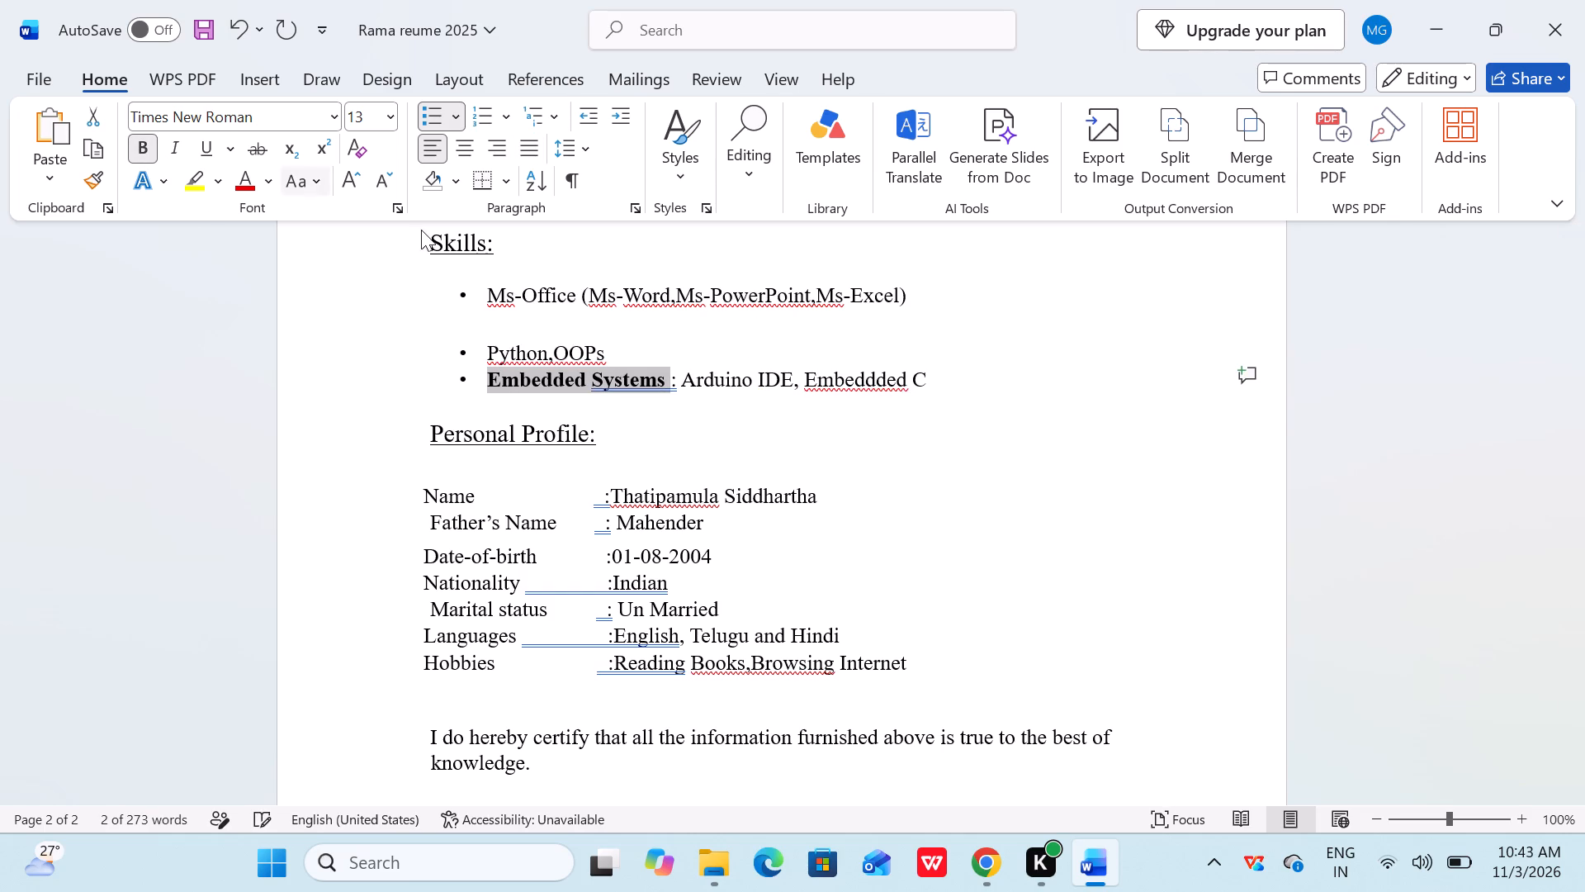
click(654, 398)
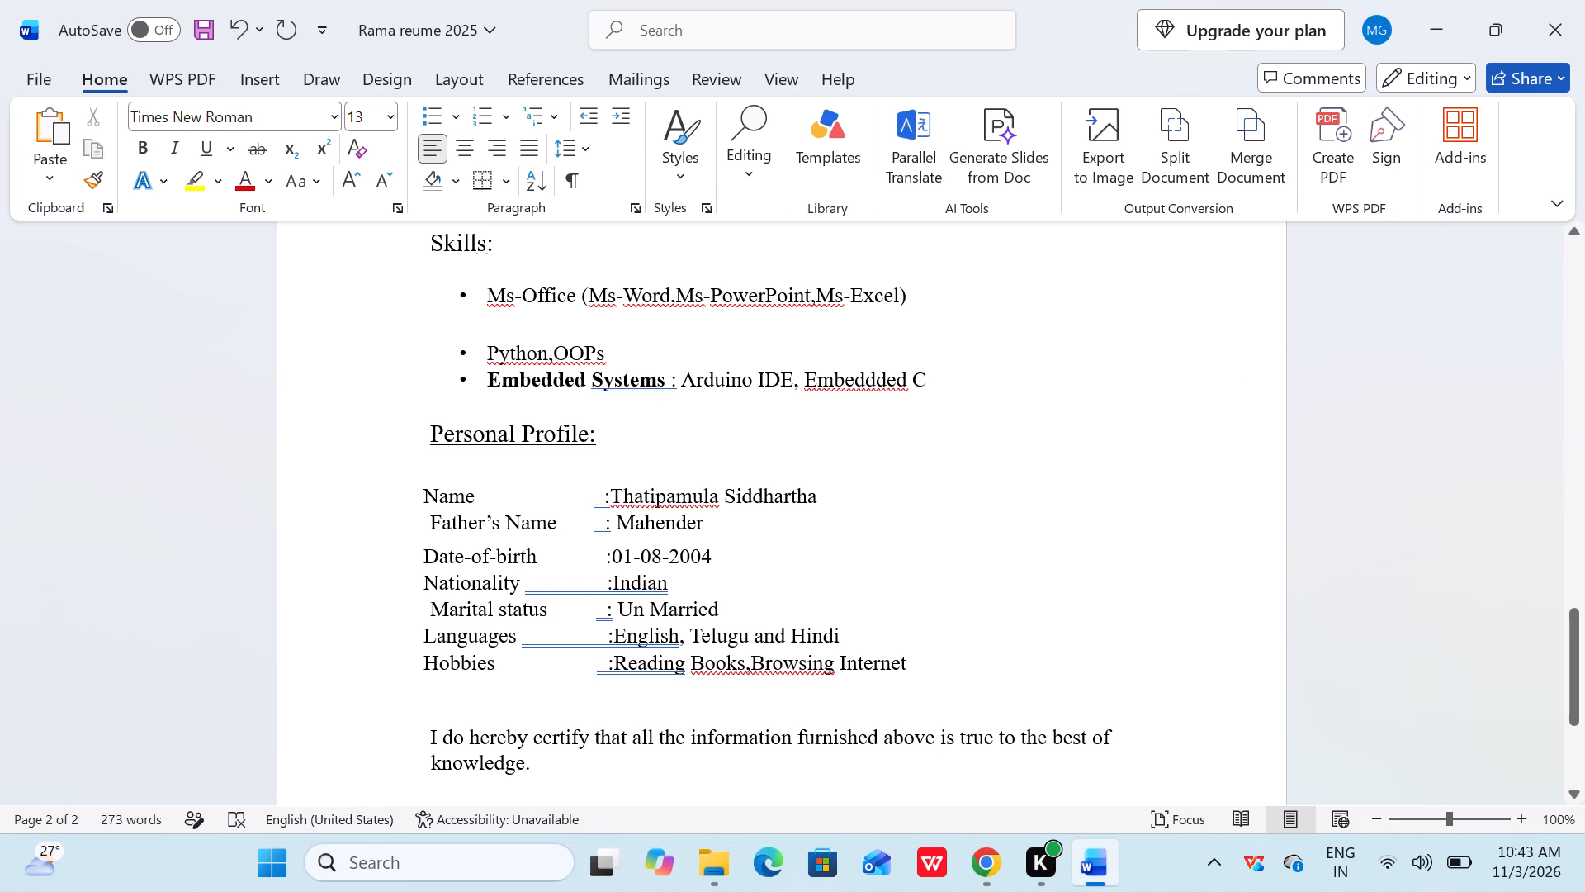
Insert a blank, unbulleted line between the "Python,OOPs" and "Embedded Systems" bullets.
click(627, 347)
key(Return)
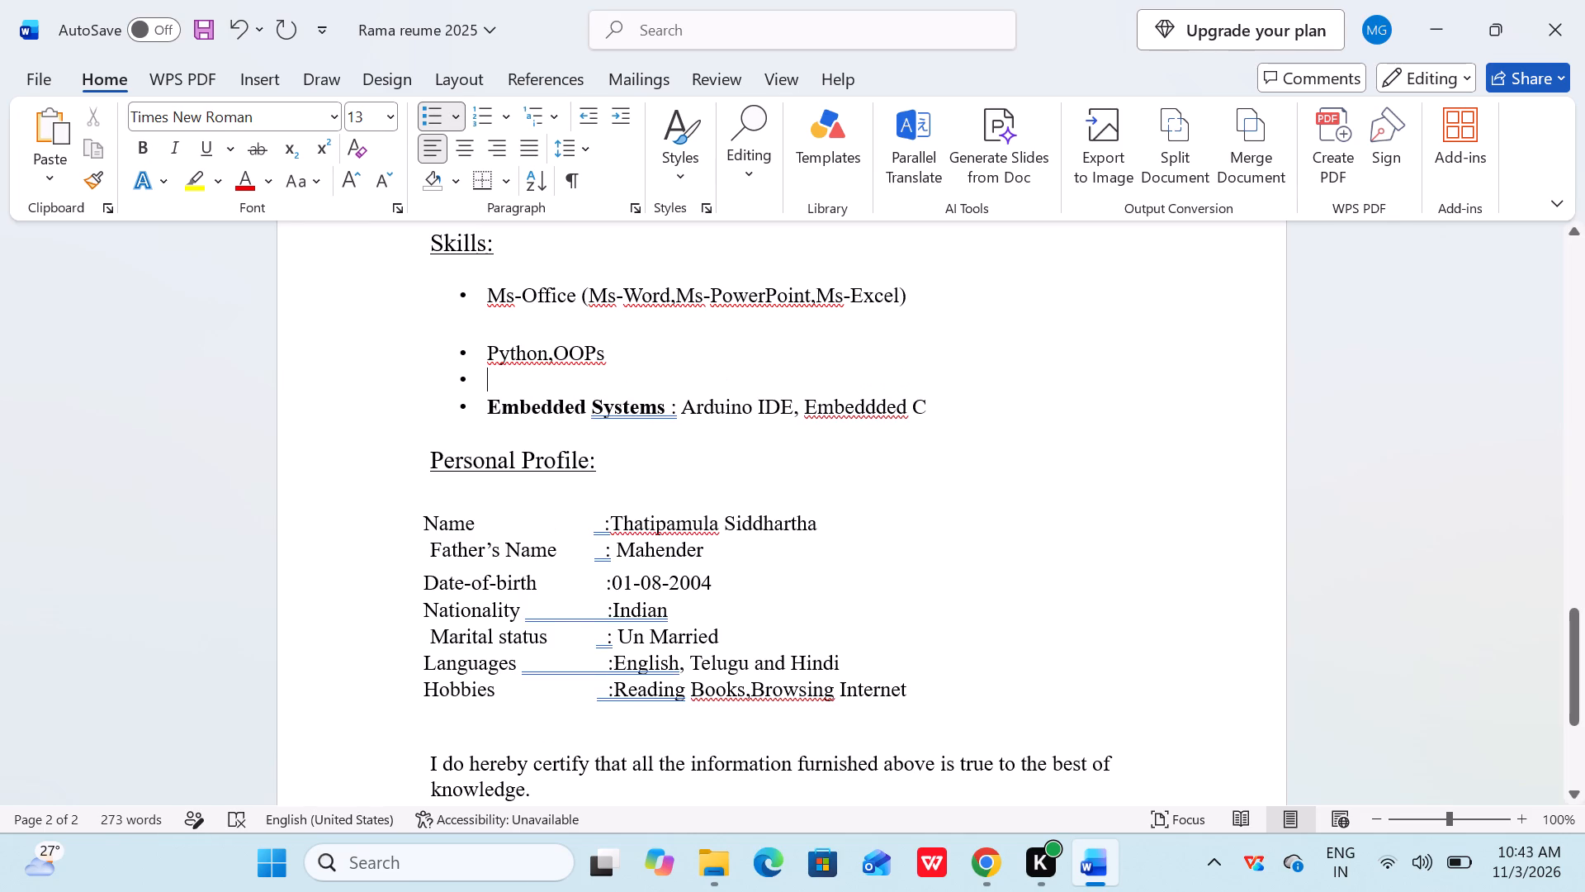
key(BackSpace)
key(BackSpace)
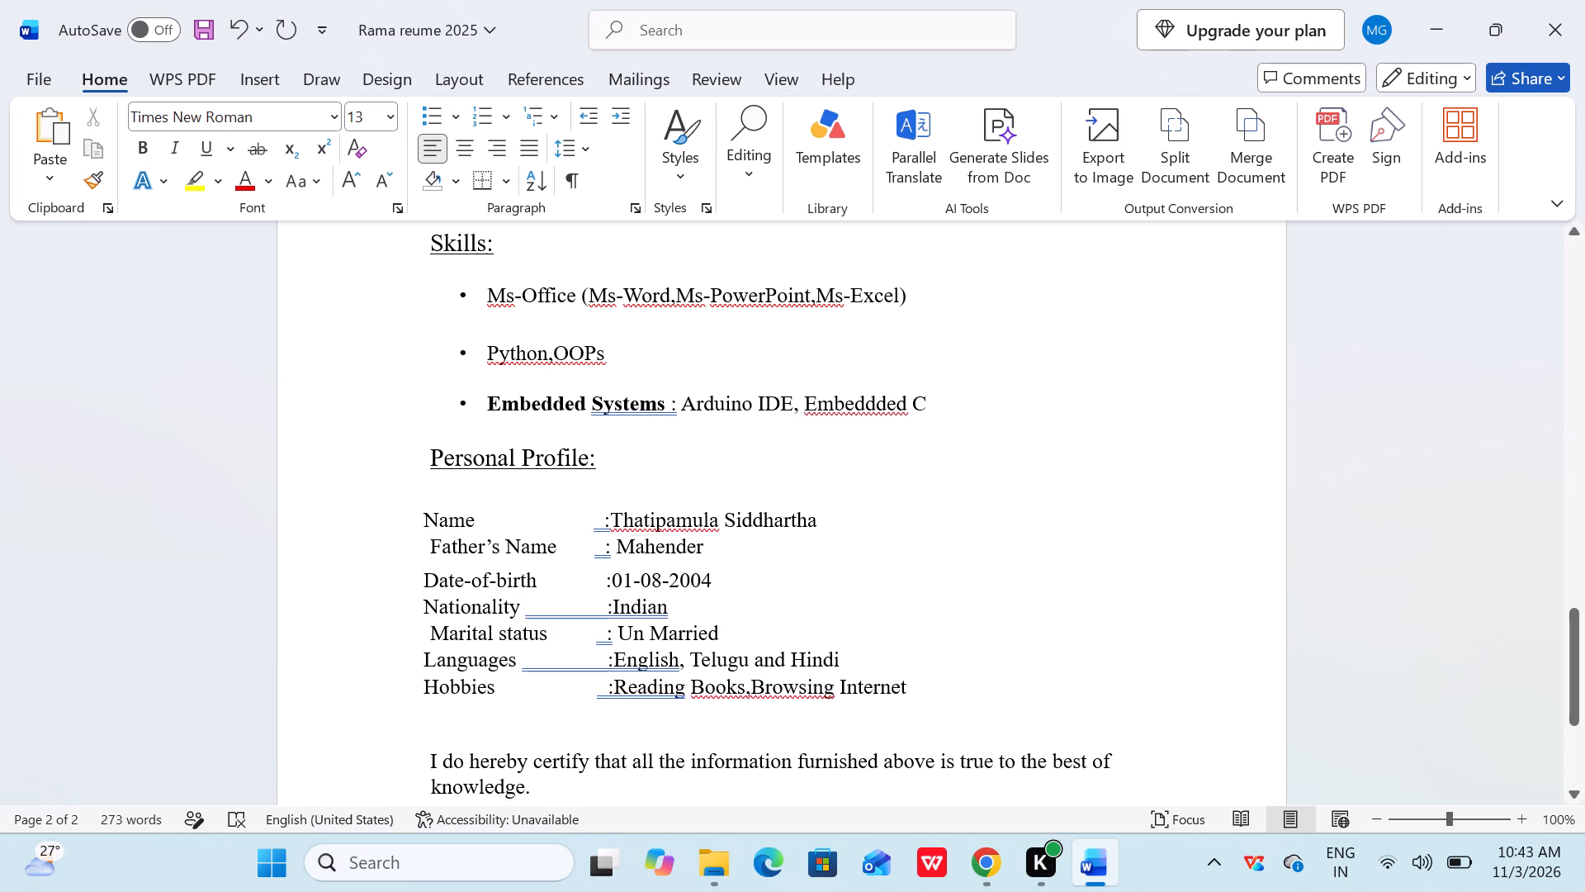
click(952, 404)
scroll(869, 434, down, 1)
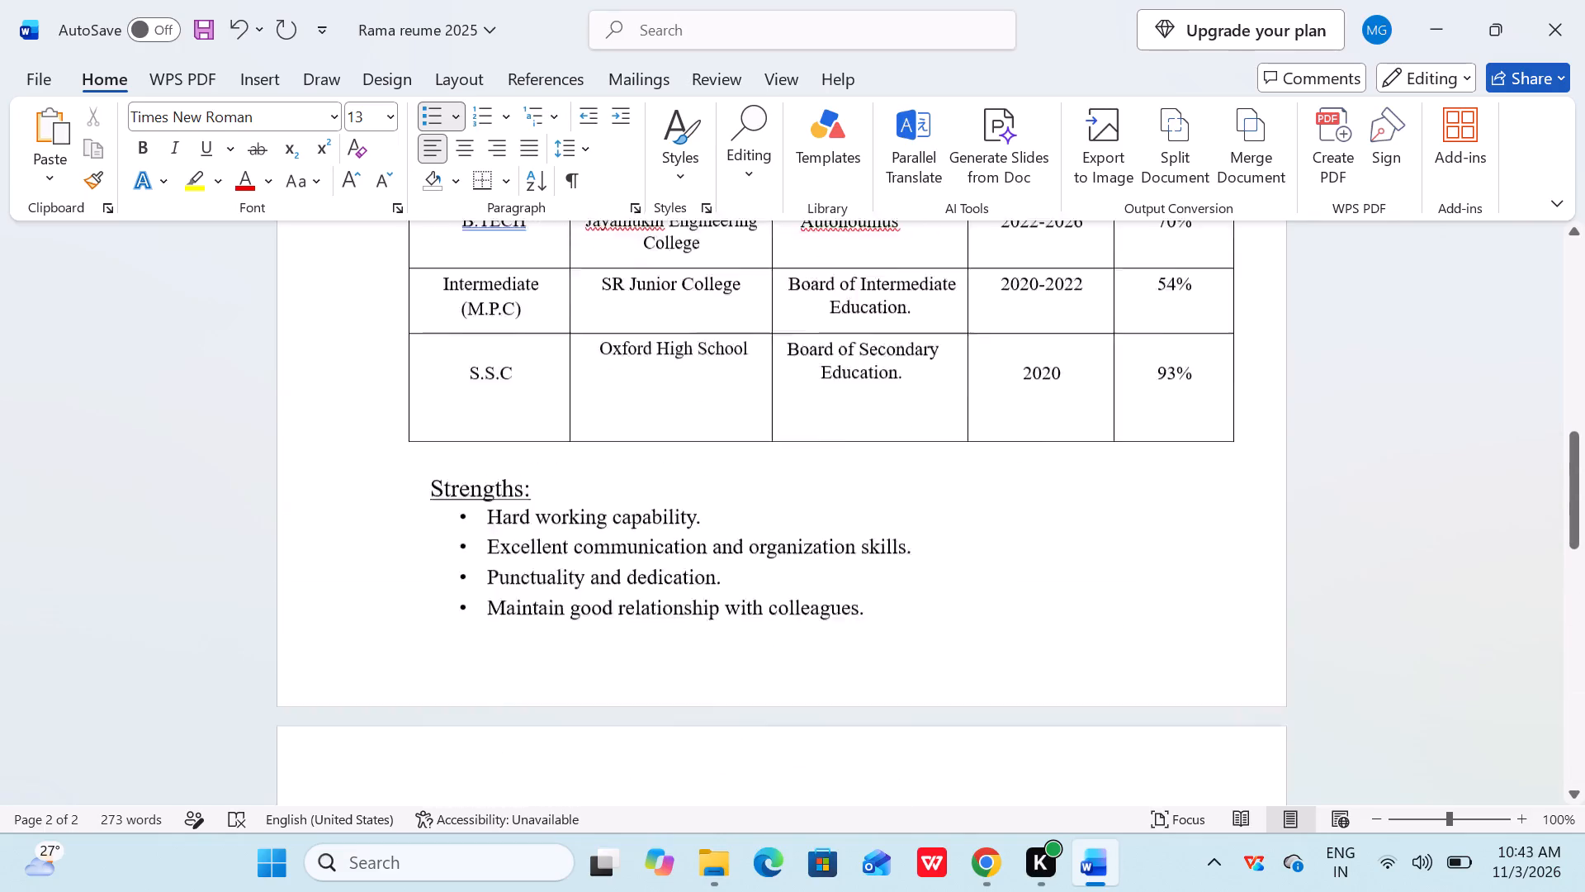
Remove the blank line between the "Python,OOPs" and "Embedded Systems" bullets in the Skills section.
scroll(869, 434, down, 2)
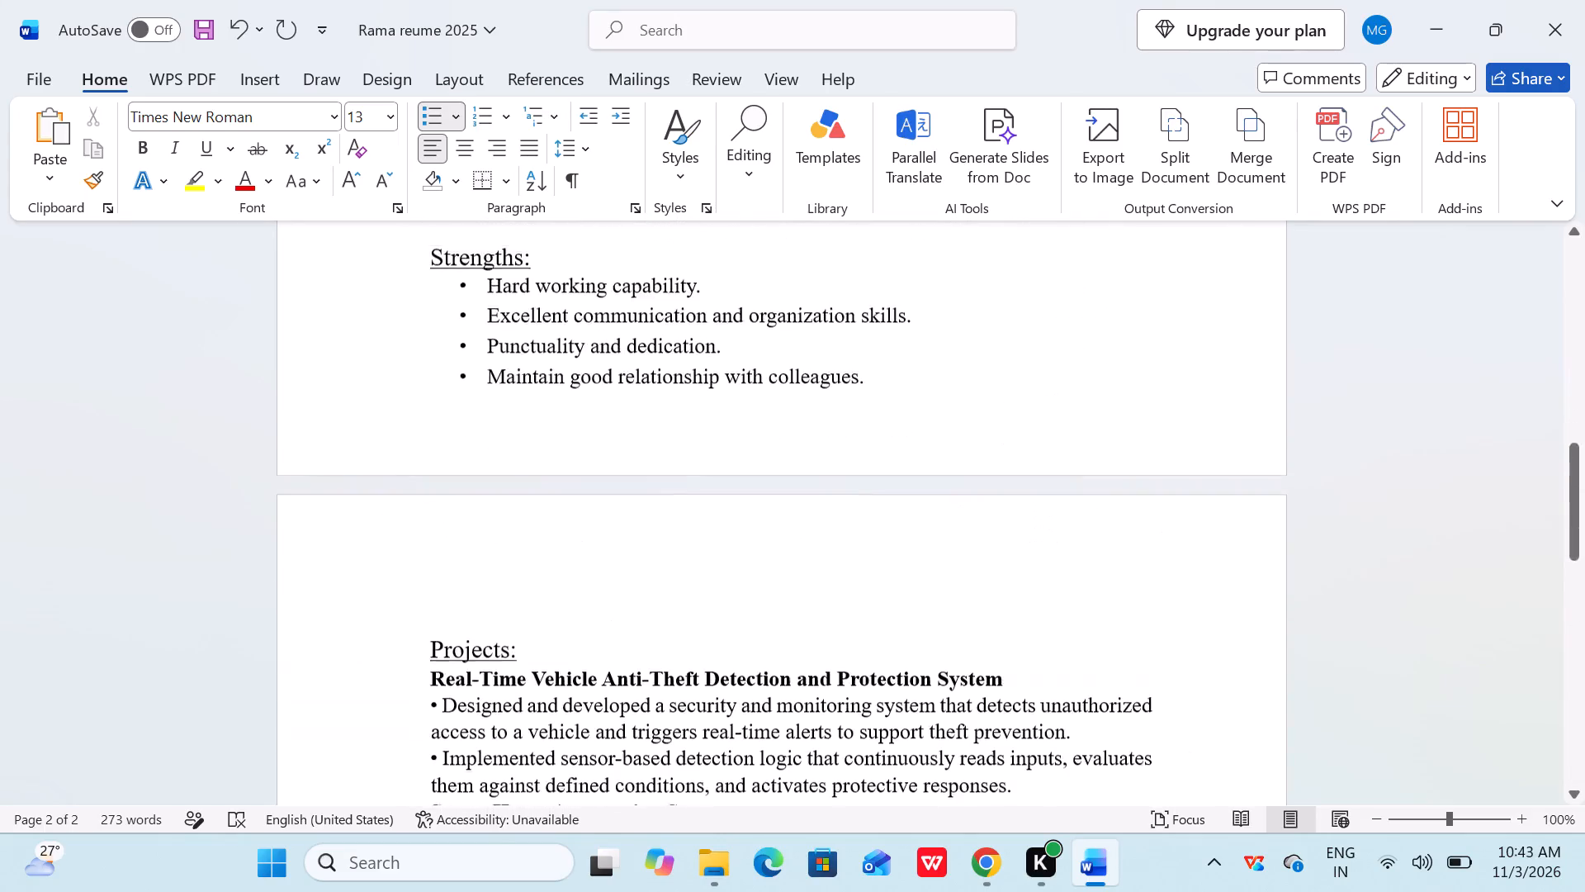
scroll(869, 434, down, 4)
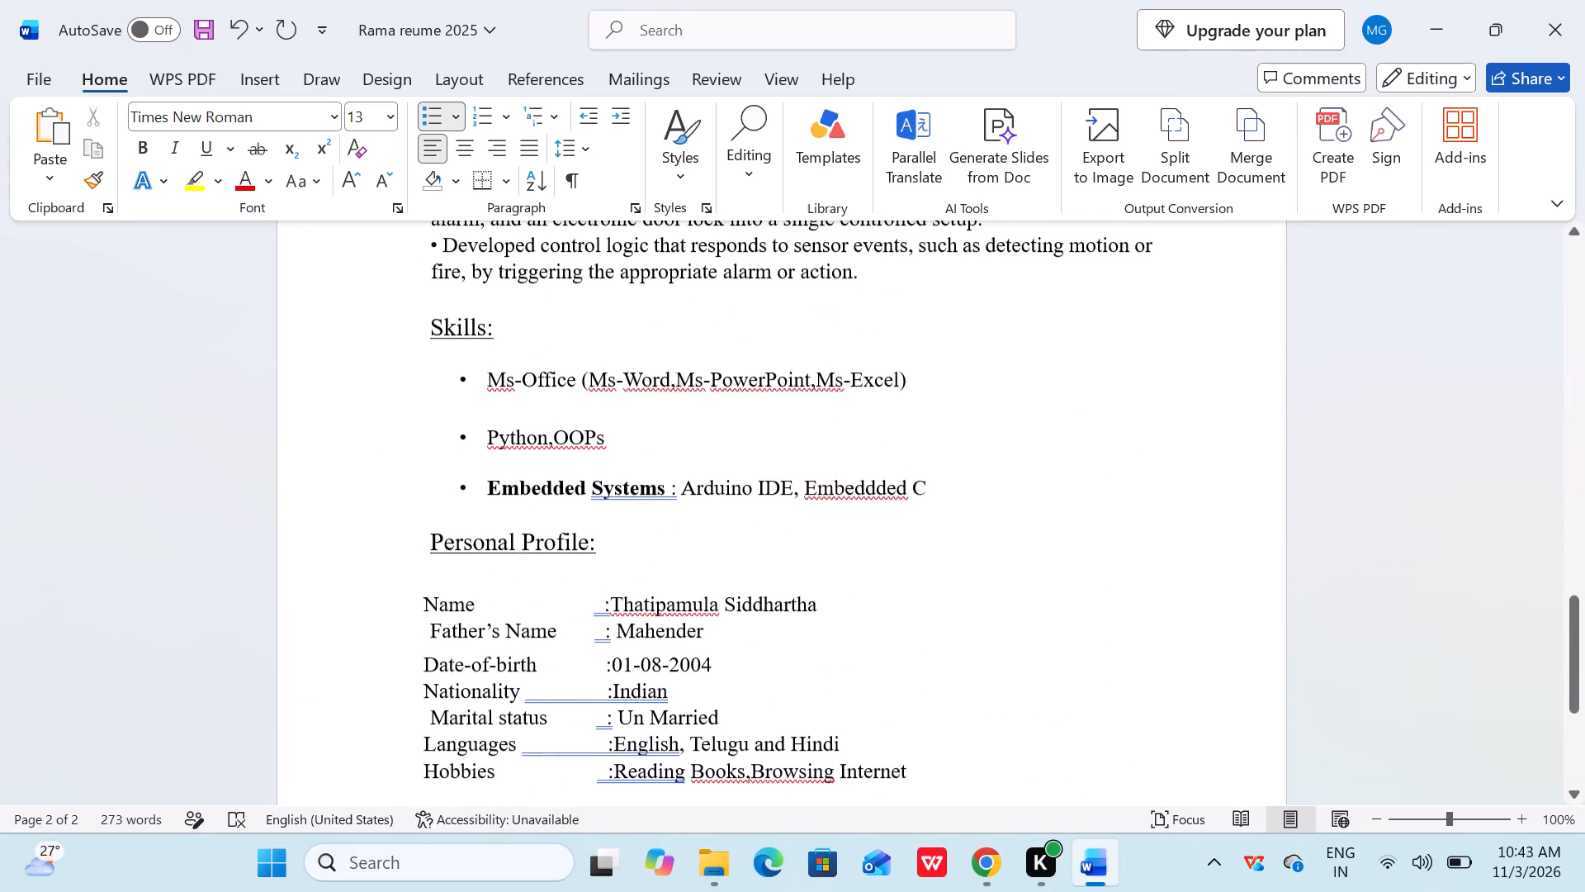
click(495, 420)
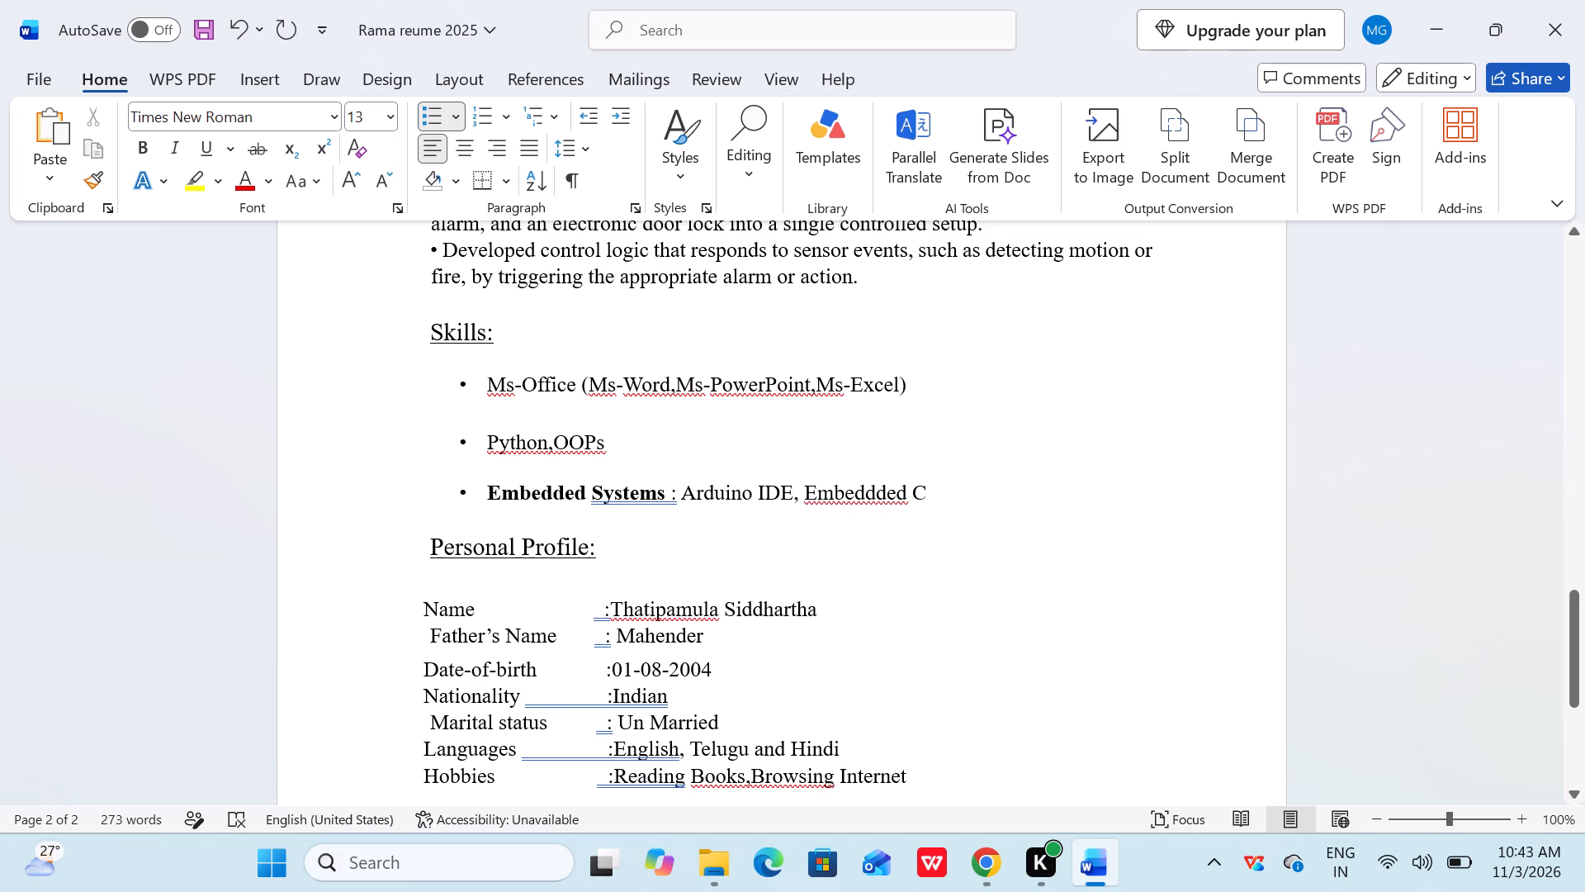
click(475, 463)
key(BackSpace)
key(BackSpace)
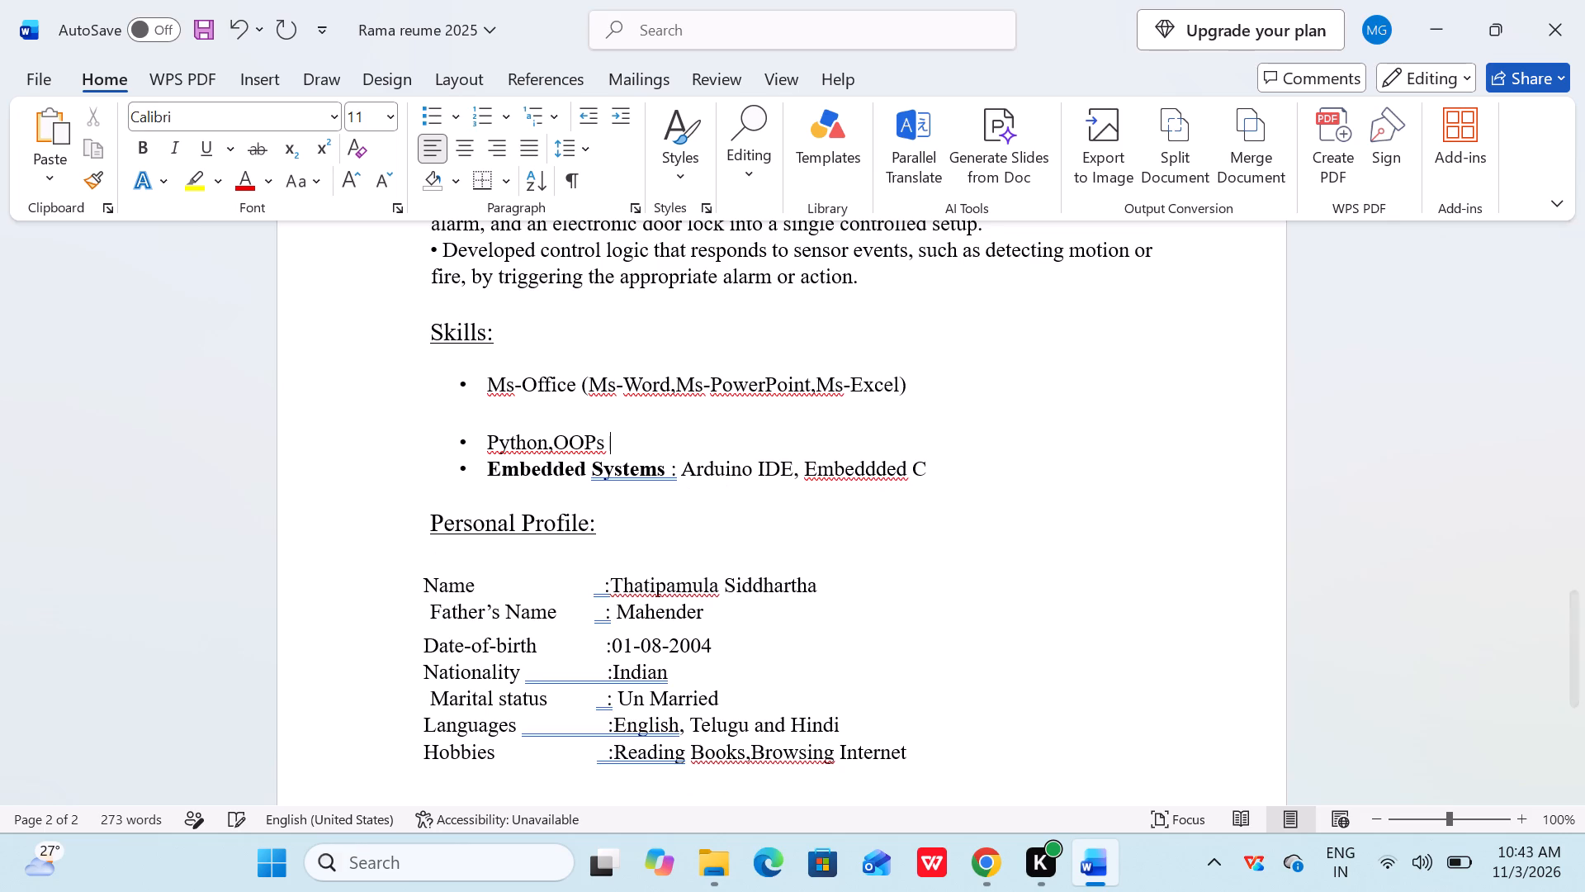
Remove the blank line between the Ms-Office and "Python,OOPs" bullets in the Skills section.
click(443, 405)
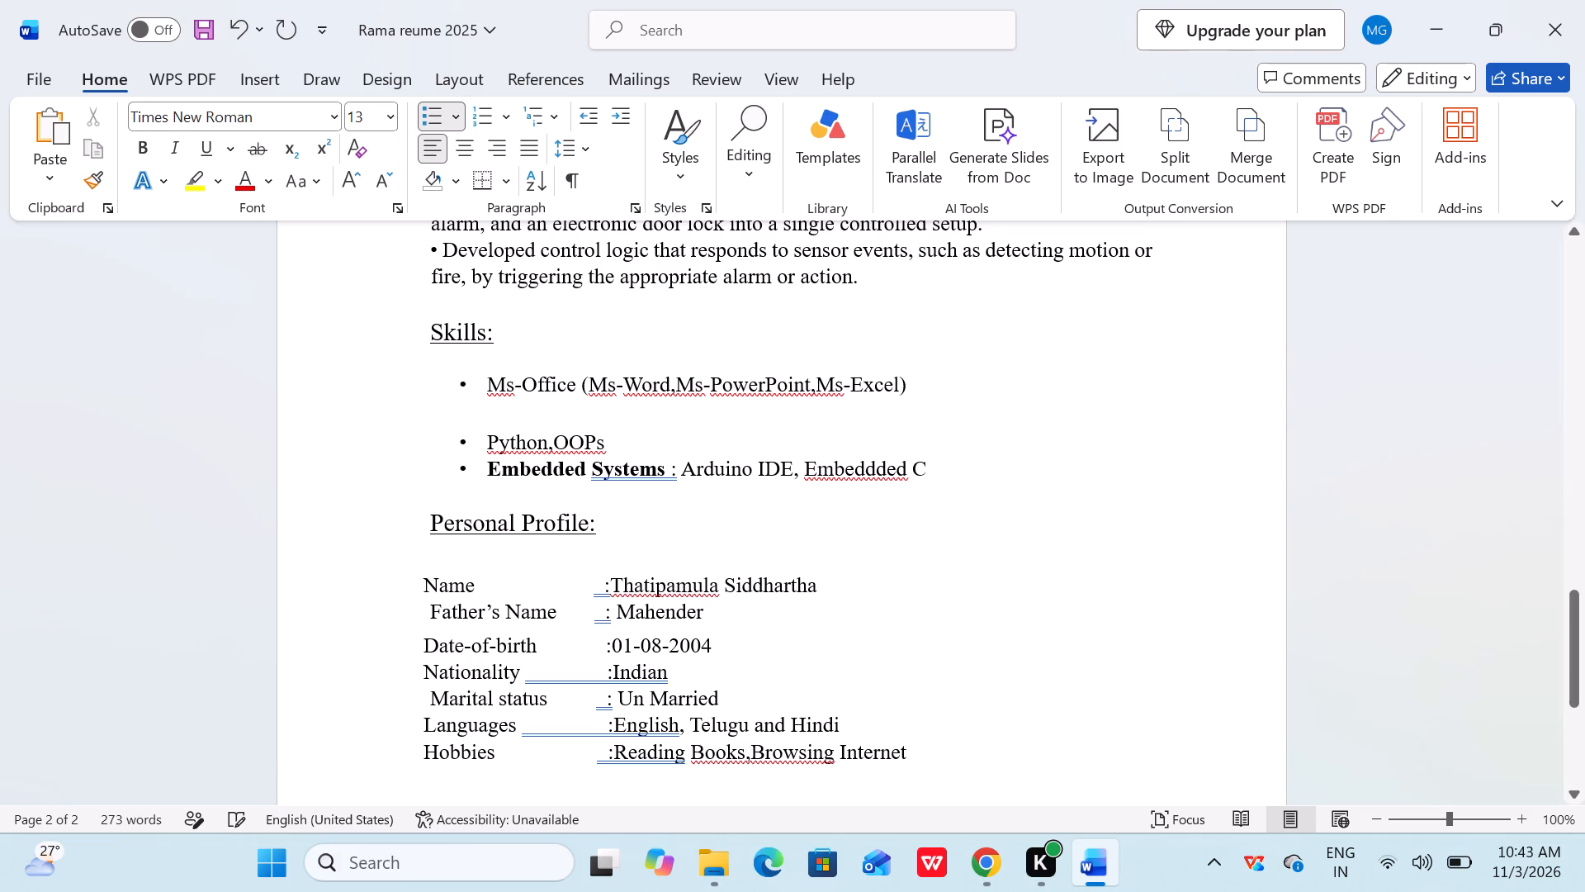
key(Left)
key(BackSpace)
key(BackSpace)
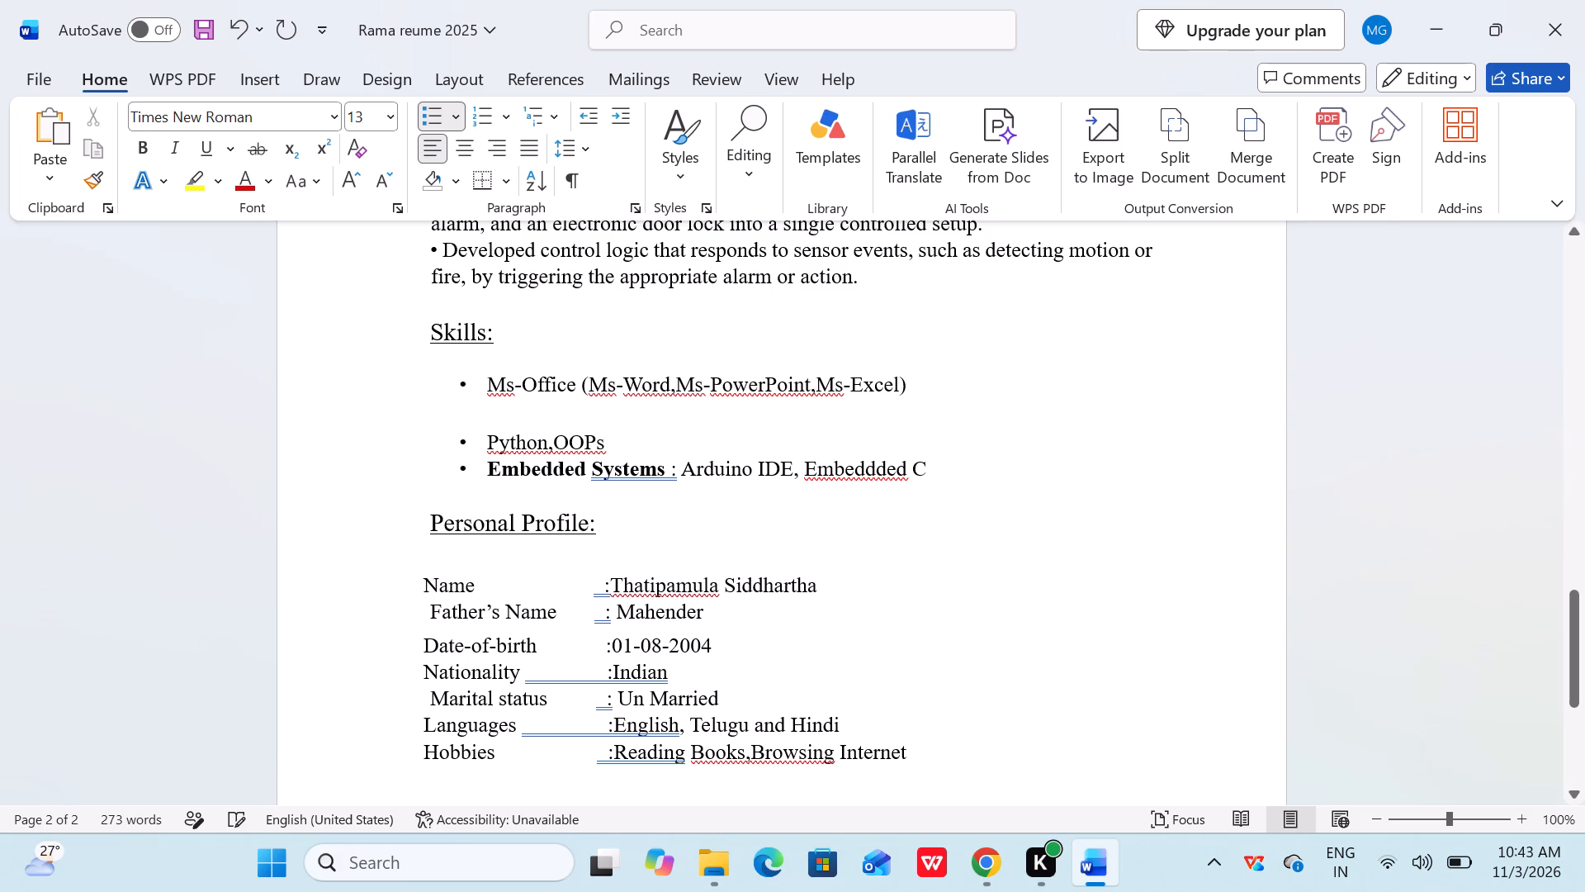
click(509, 397)
key(BackSpace)
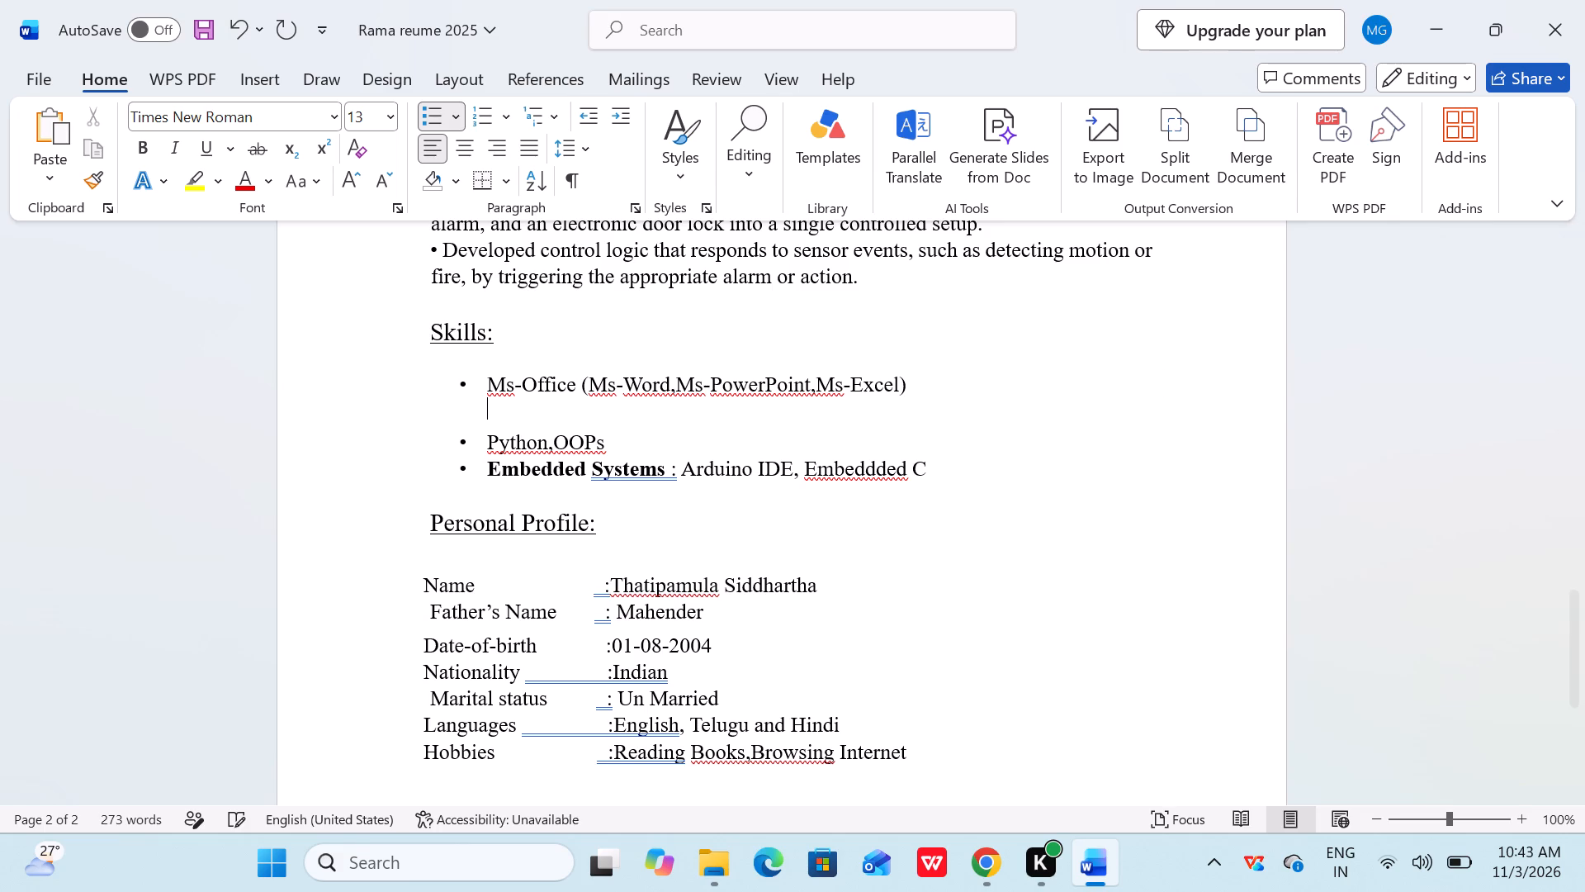
key(BackSpace)
key(BackSpace)
key(BackSpace)
key(BackSpace)
key(BackSpace)
key(BackSpace)
key(BackSpace)
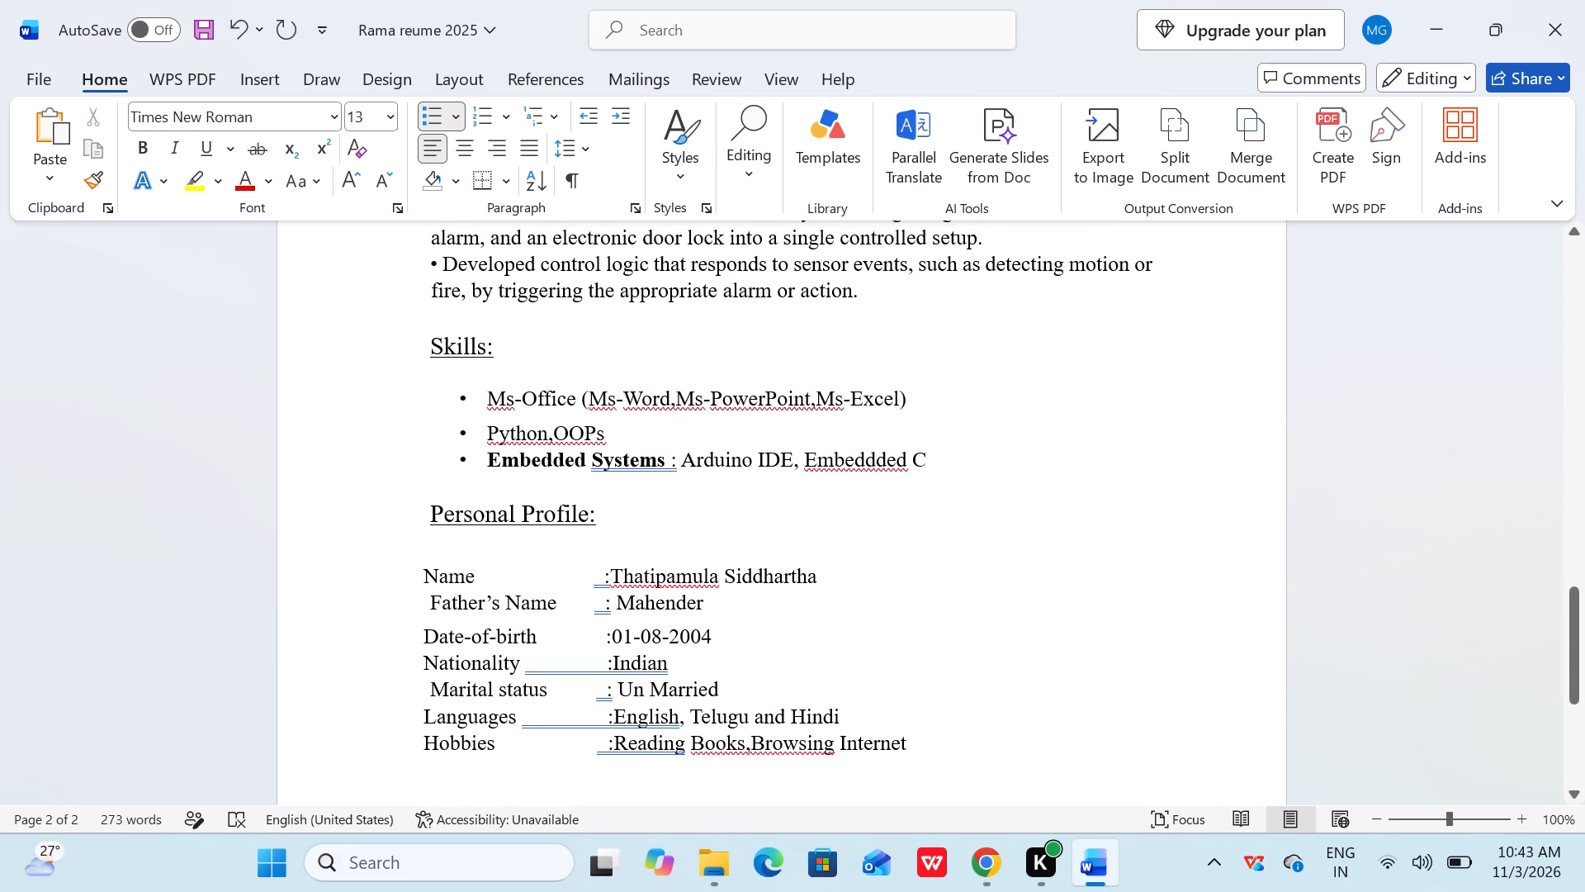
Copy the "Skills:" heading and paste it on its own line directly above the "Personal Profile:" heading.
drag(428, 342, 489, 350)
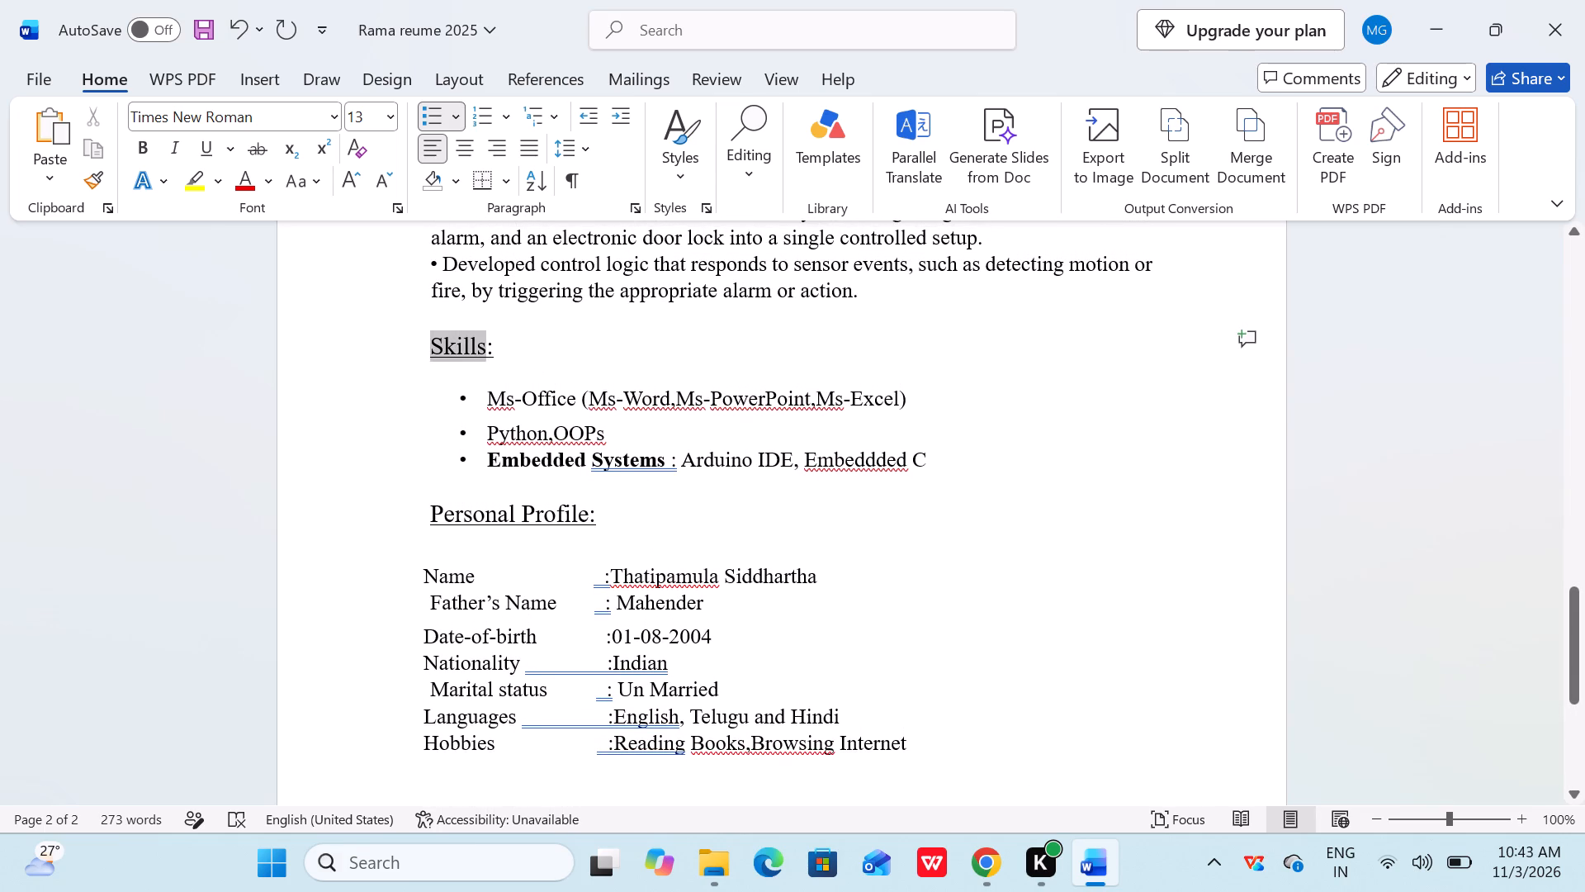
drag(489, 350, 493, 352)
key(ctrl+c)
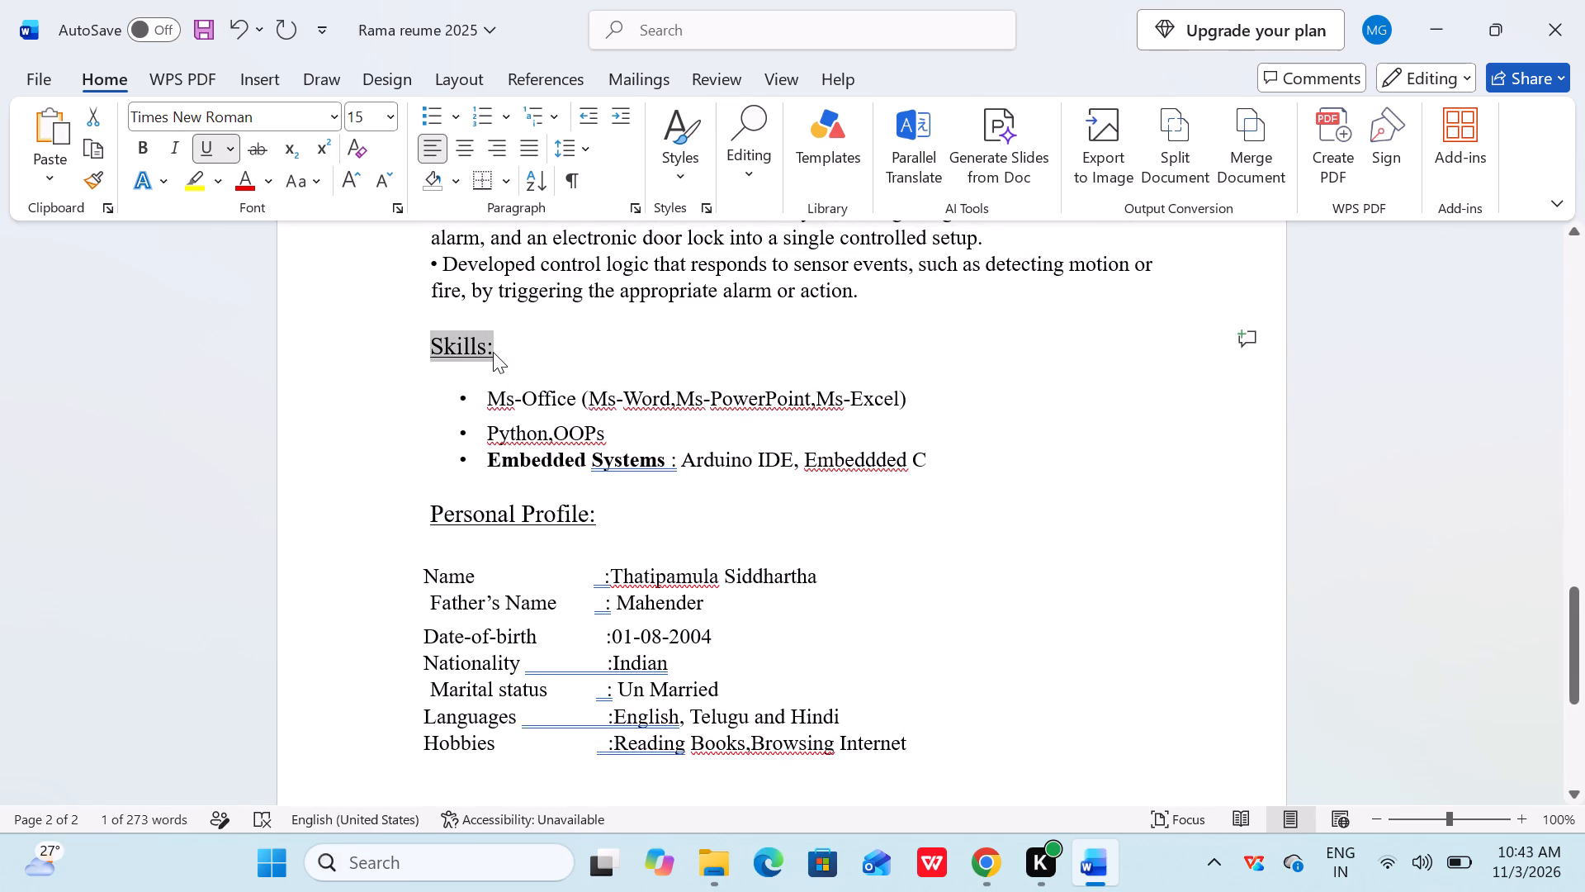
click(432, 517)
key(ctrl+v)
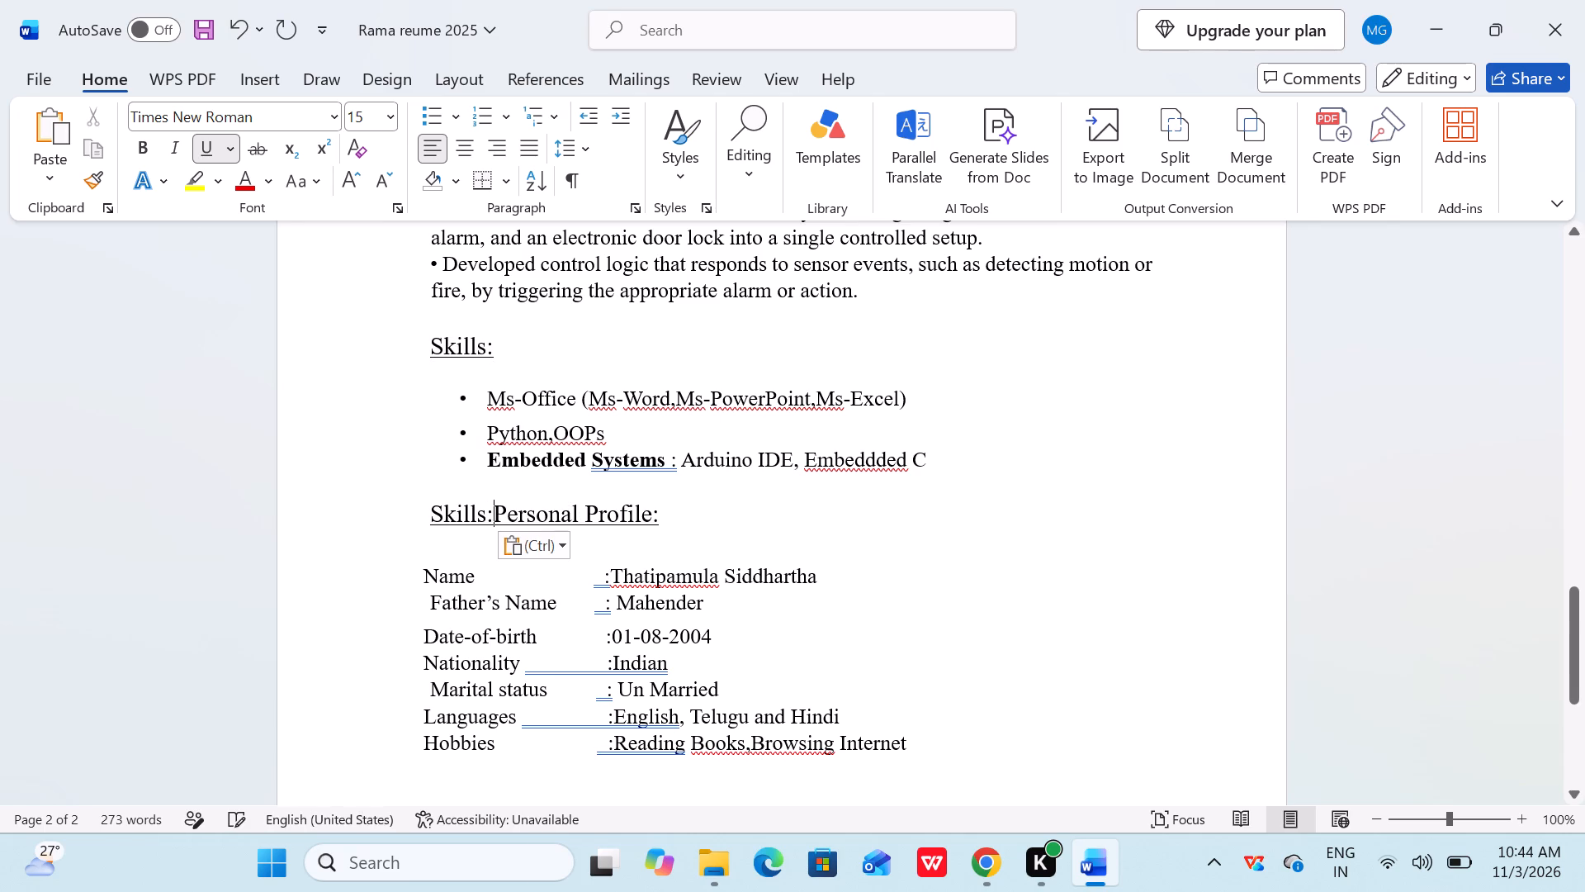
key(Return)
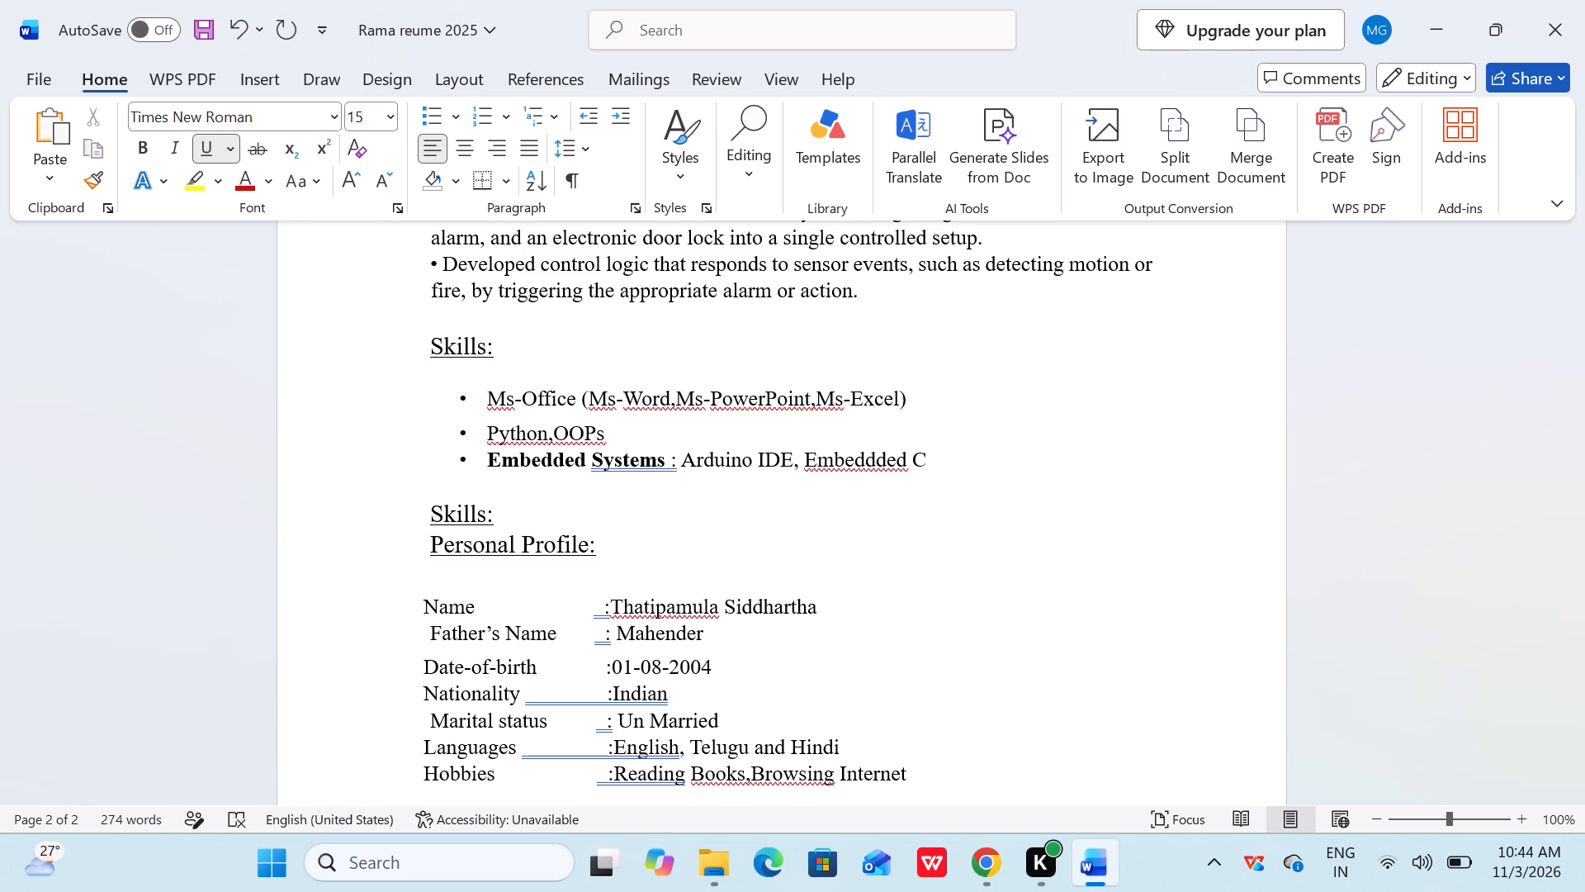
Start editing at the end of the duplicated "Skills:" heading above "Personal Profile:".
click(523, 505)
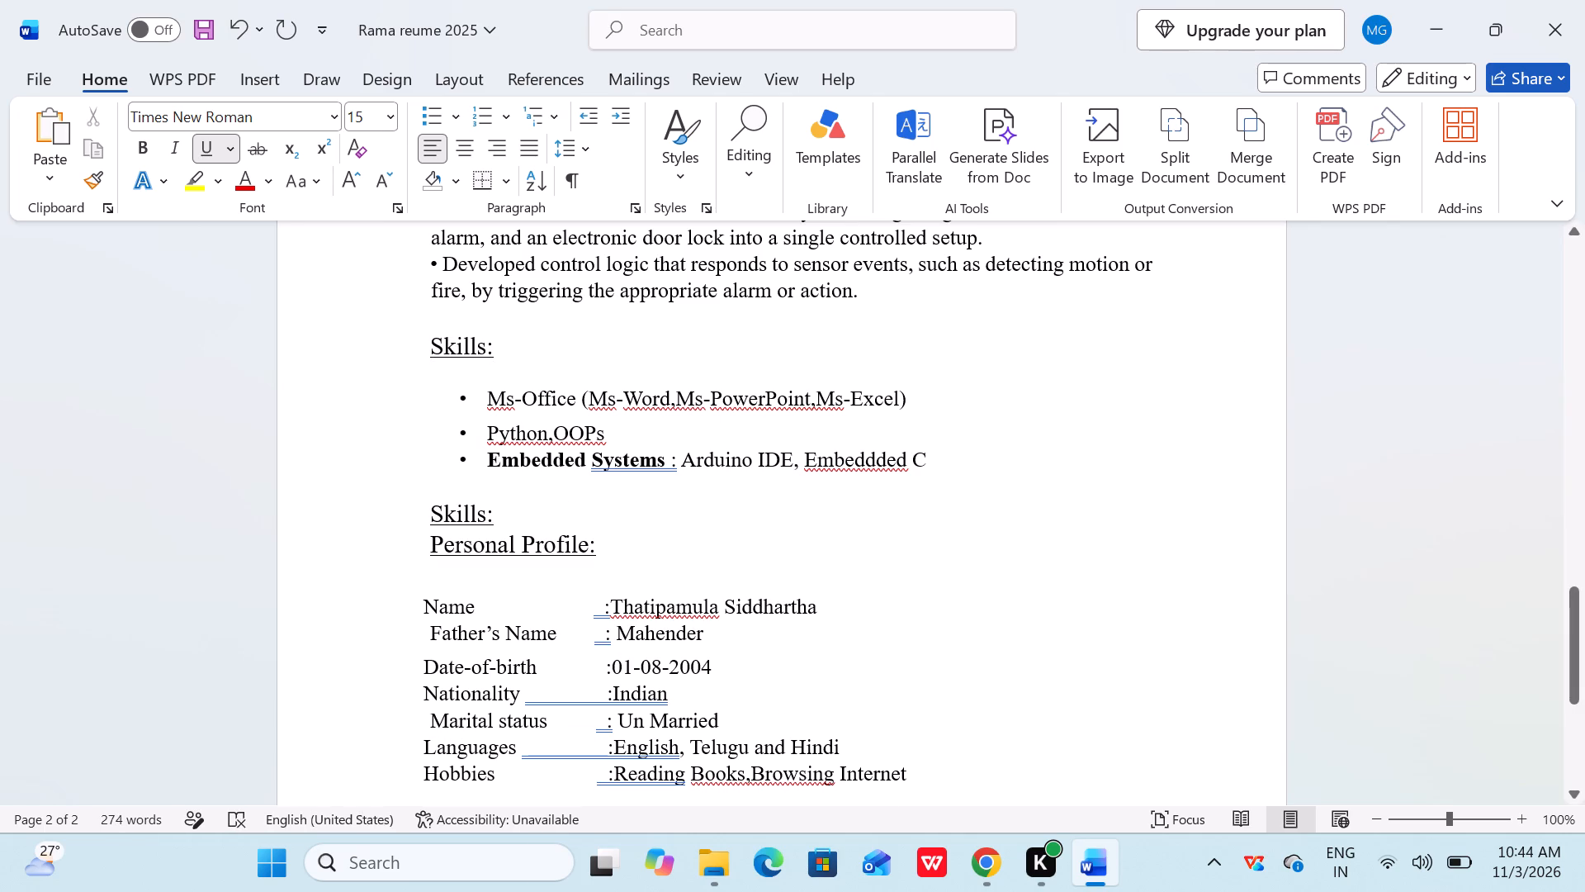
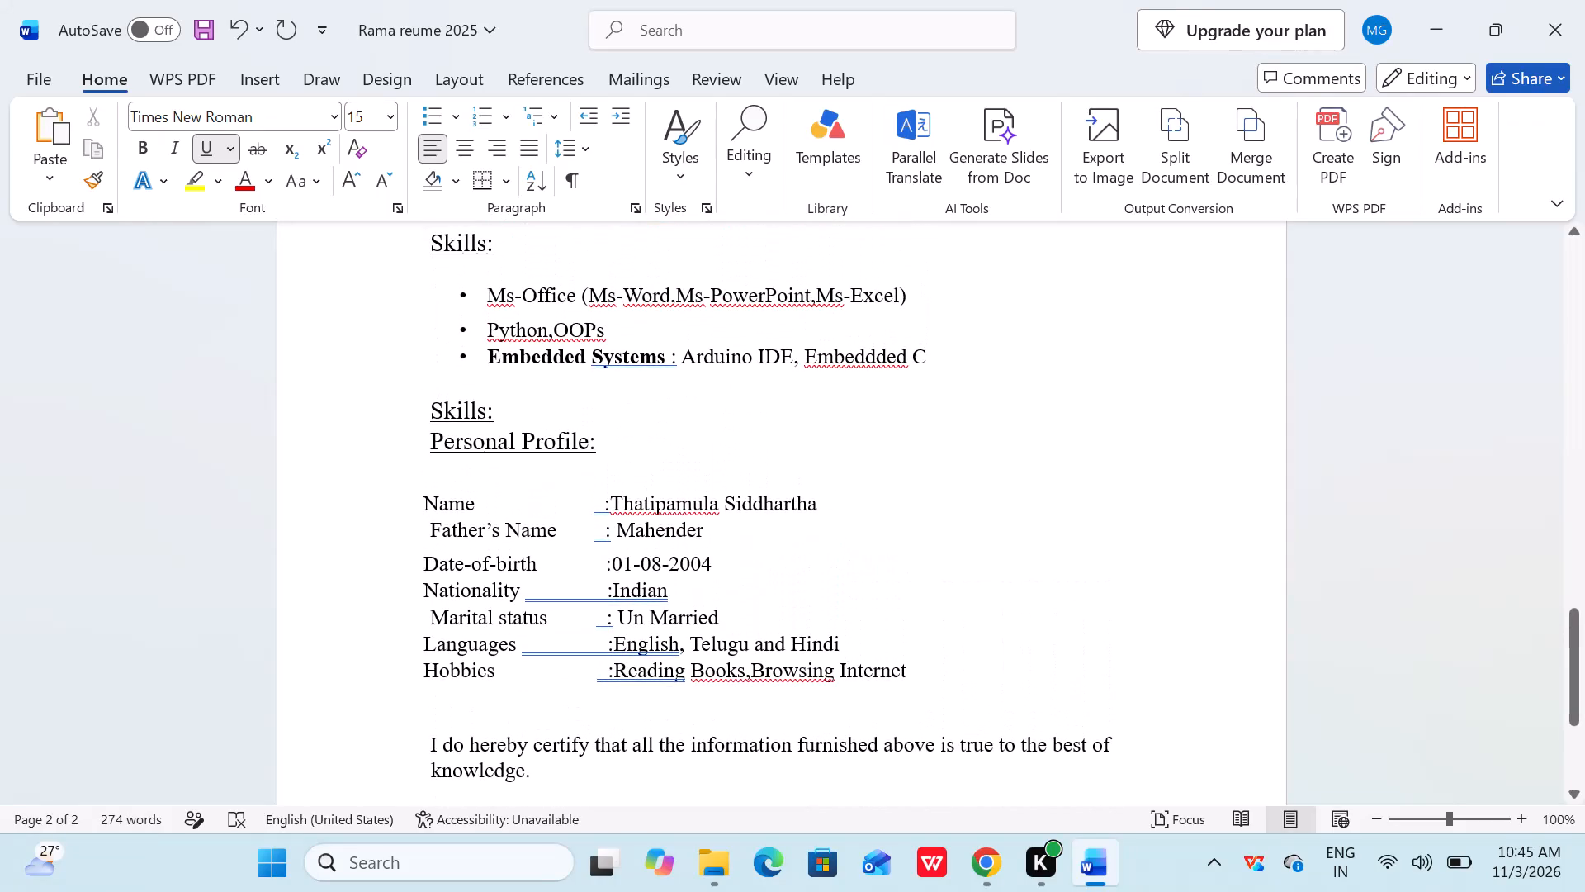
Replace the wording of the duplicated "Skills:" heading above "Personal Profile:" so it reads "Achivements:".
click(544, 407)
key(Left)
key(BackSpace)
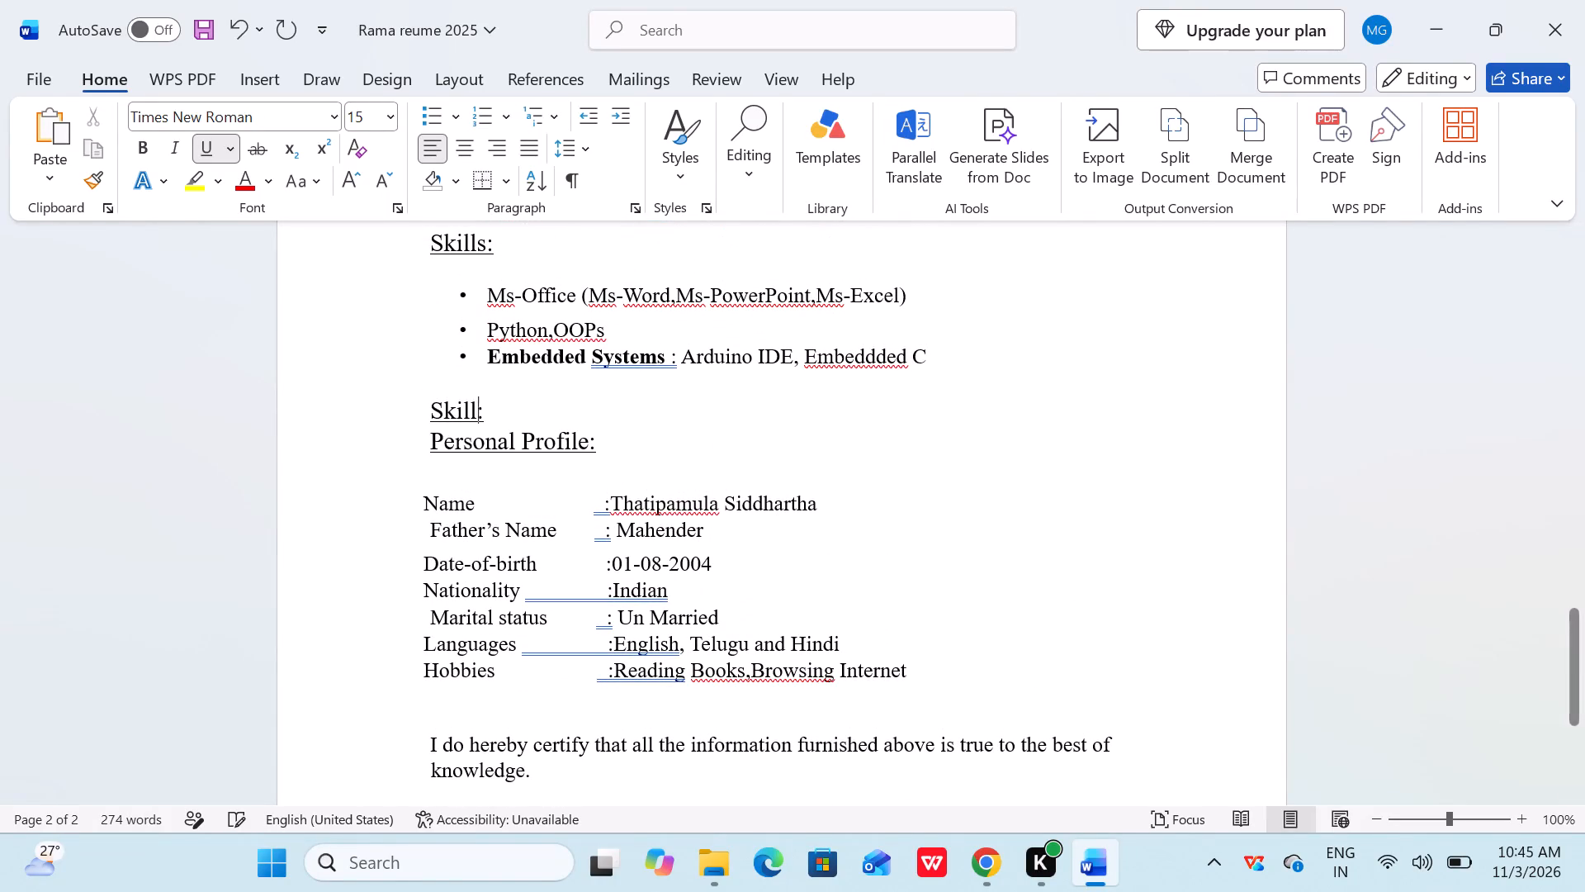
key(BackSpace)
key(BackSpace)
key(BackSpace)
key(BackSpace)
key(shift+a)
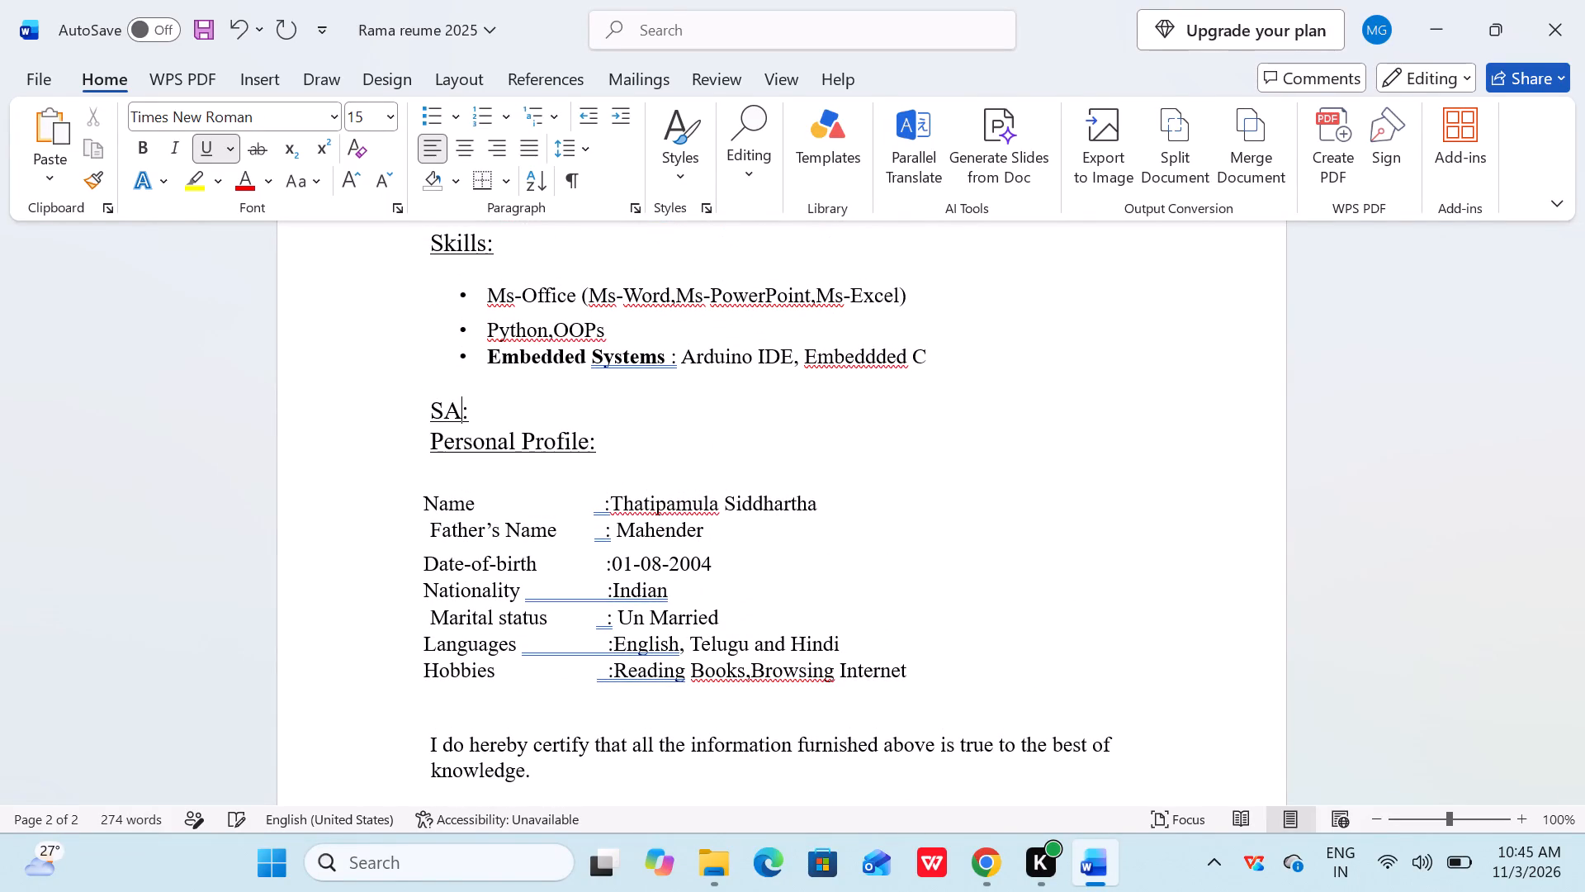
text(chi)
text(ve)
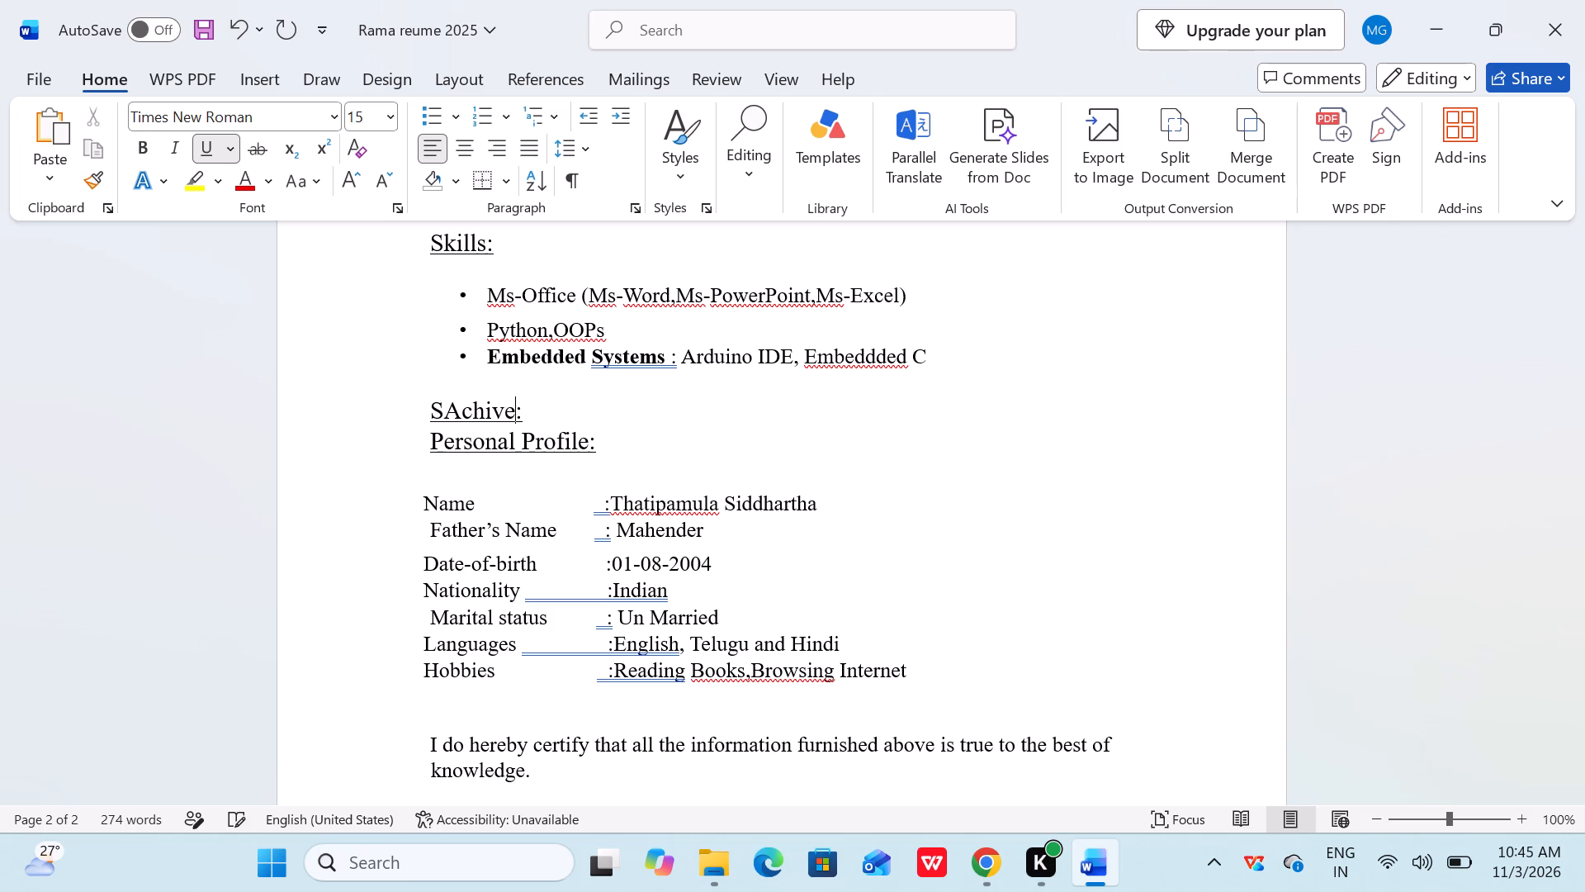
text(ments)
key(Left)
key(Left)
key(Left)
key(Left)
key(Left)
key(Left)
key(Left)
key(Left)
key(Left)
key(Left)
key(Left)
key(Left)
key(Right)
key(BackSpace)
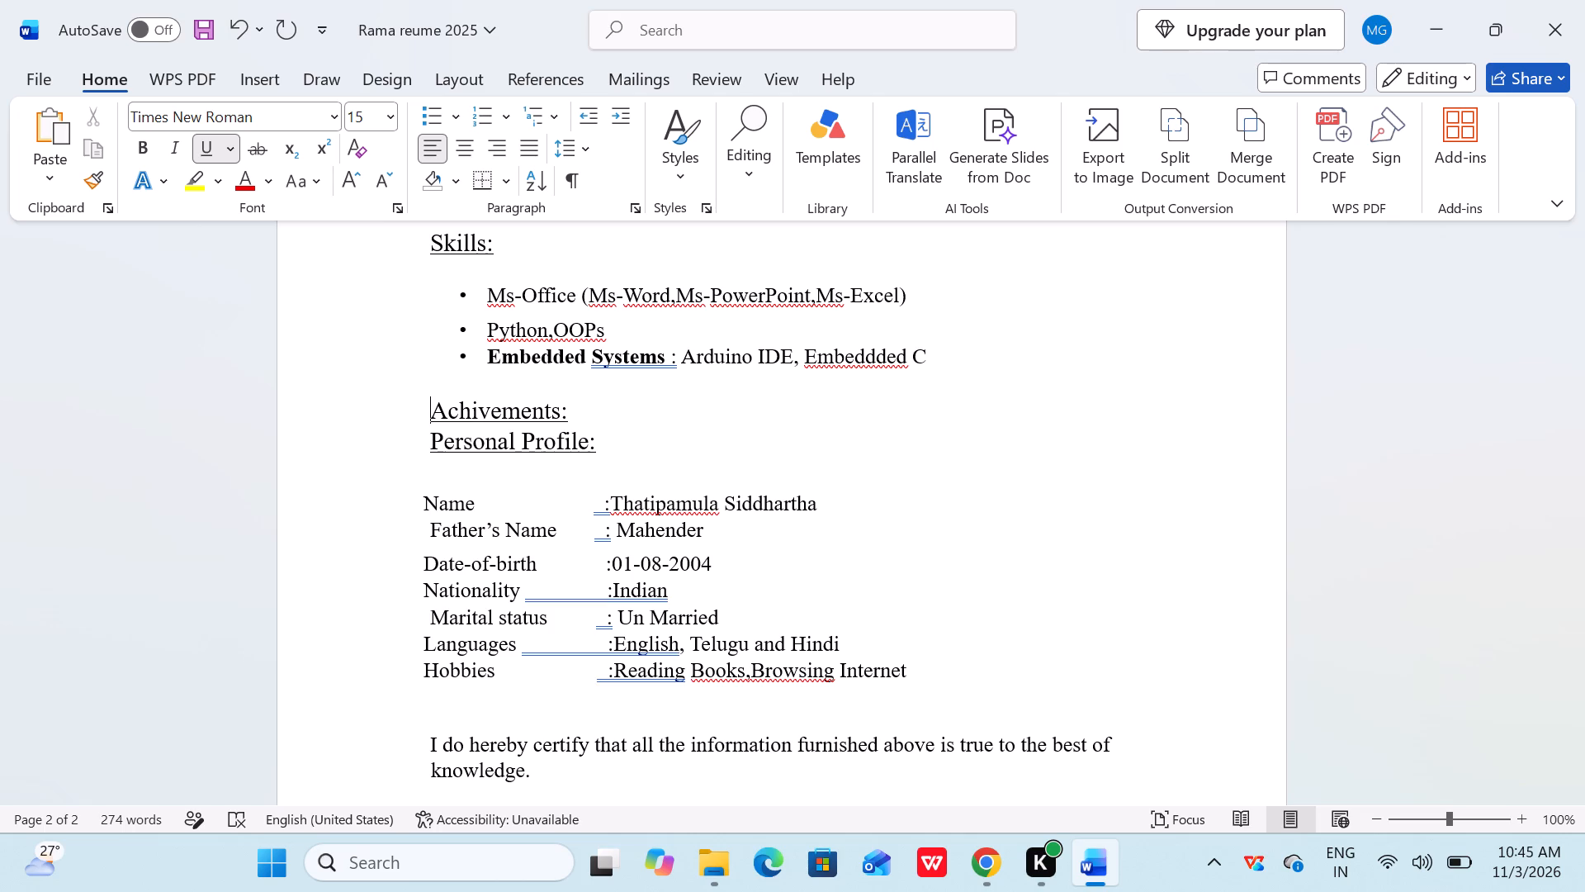
Change the "Achivements:" heading to the singular "Achivement:".
key(Right)
key(Right)
key(Right)
key(Right)
key(Right)
key(Right)
key(Right)
key(Right)
key(Right)
key(Right)
key(Right)
key(Right)
key(Left)
key(BackSpace)
key(Right)
Paste the copied bullet about participating in the National Level Project Expo at AICTE Headquarters, Delhi (2025) on a new line under "Achivement:".
key(Return)
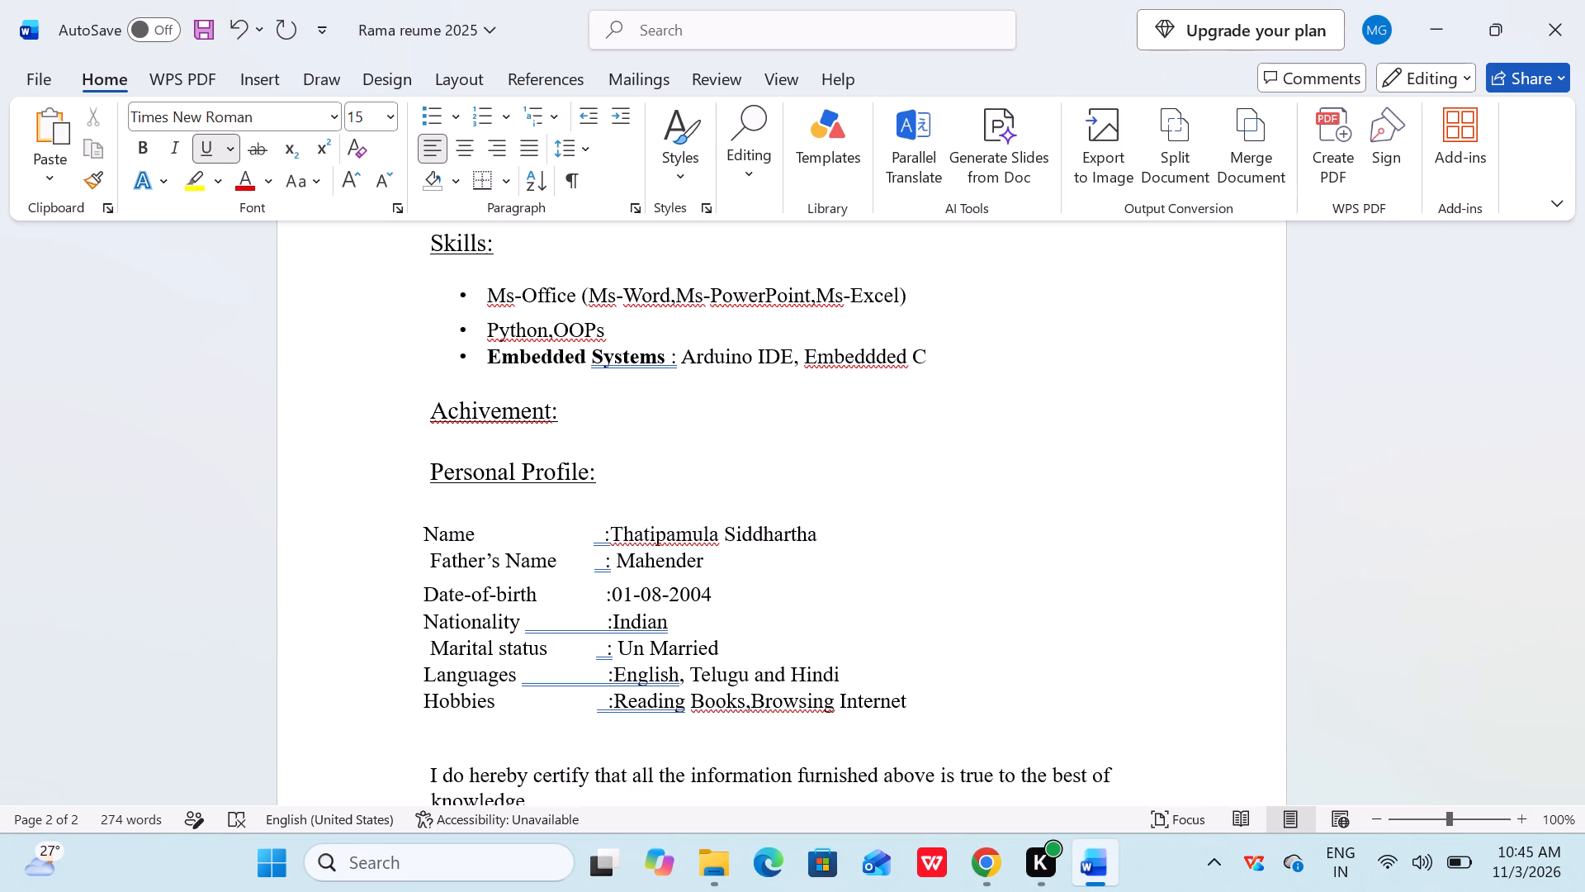
key(Return)
key(BackSpace)
key(ctrl+v)
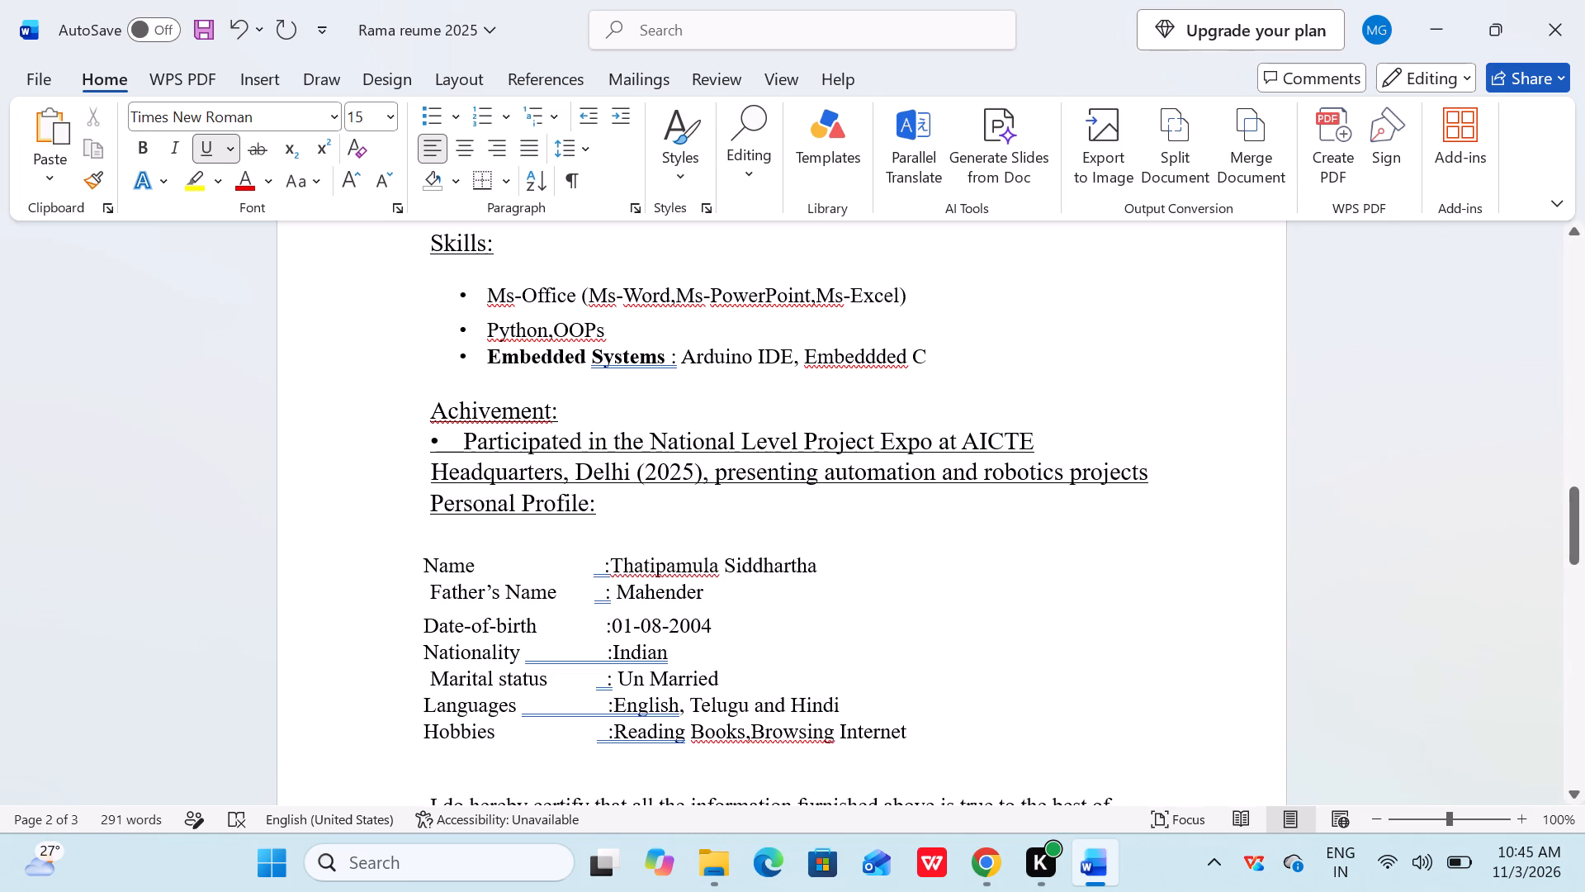
Set the pasted achievement text and the "Personal Profile:" heading to font size 13 and remove their underline.
drag(468, 439, 596, 513)
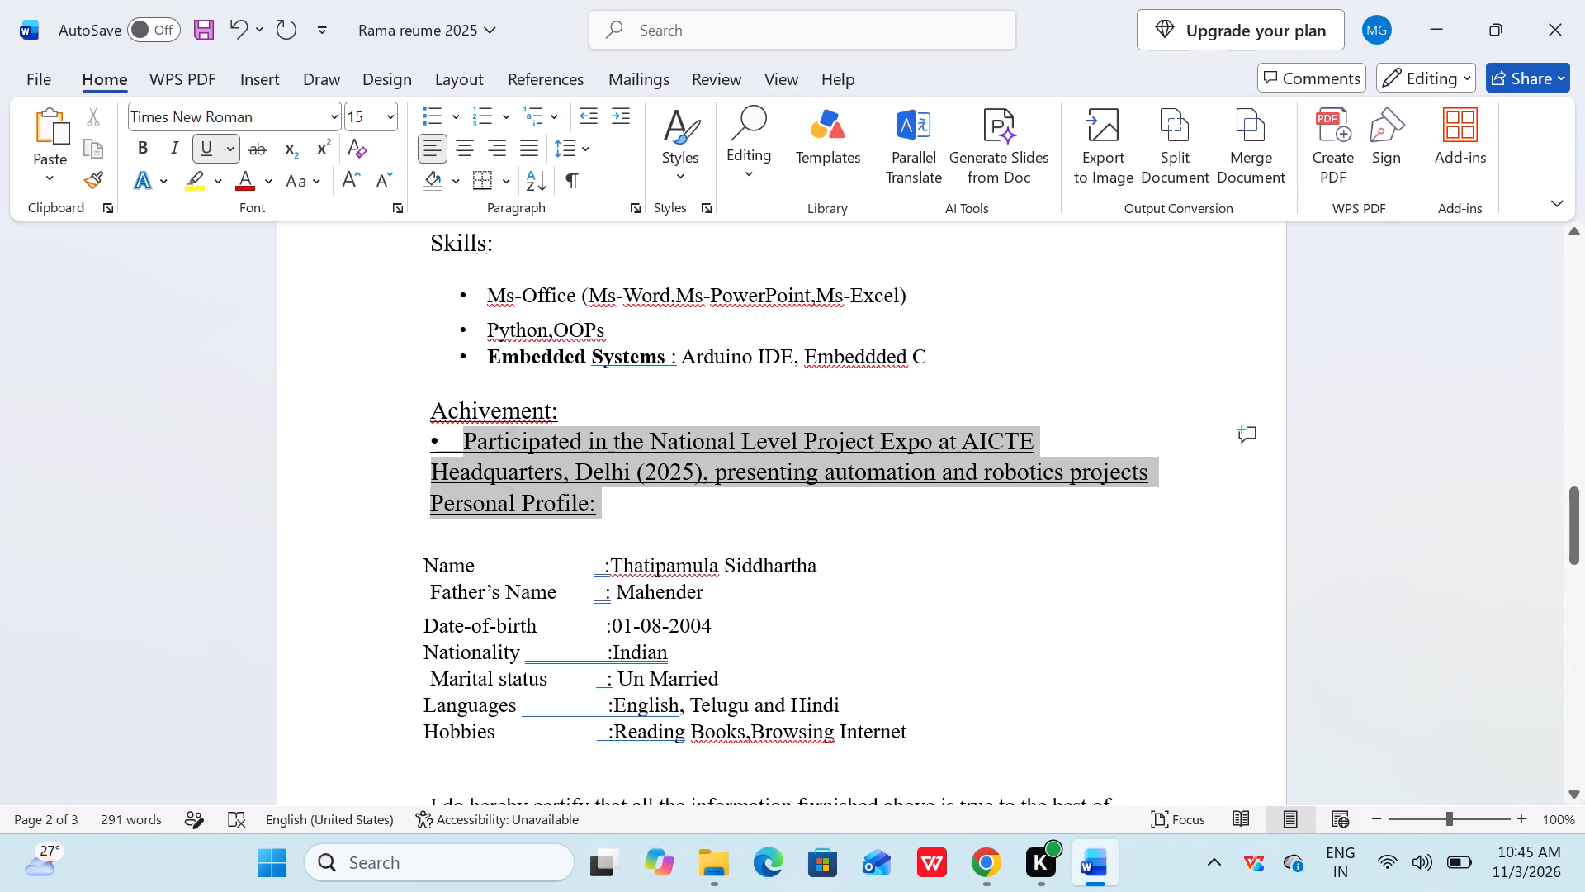
drag(596, 513, 596, 512)
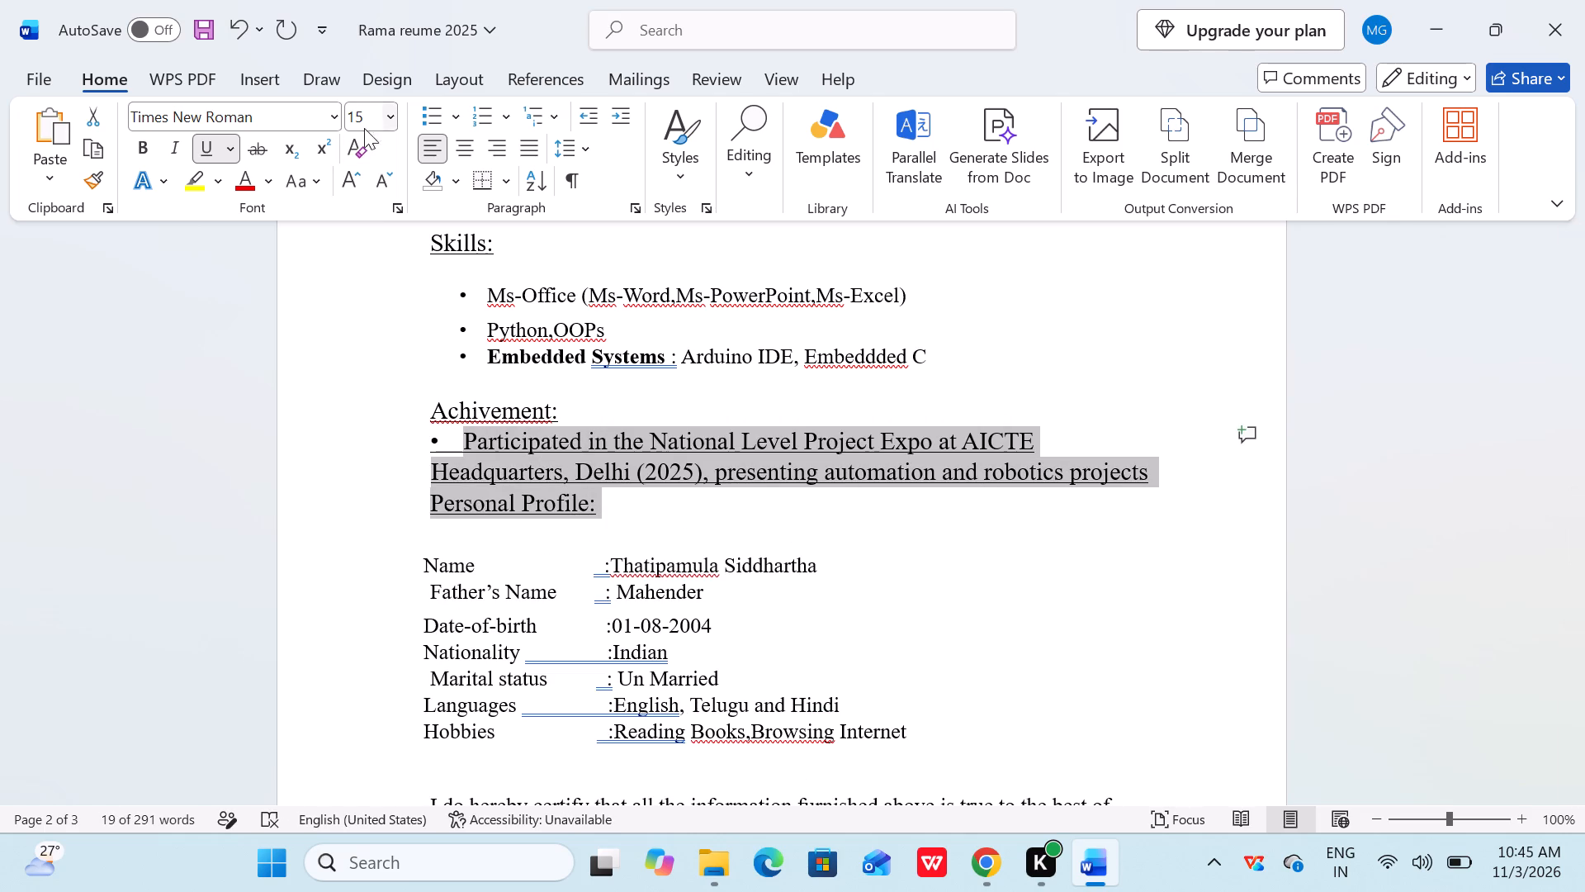
click(369, 113)
text(13)
key(Return)
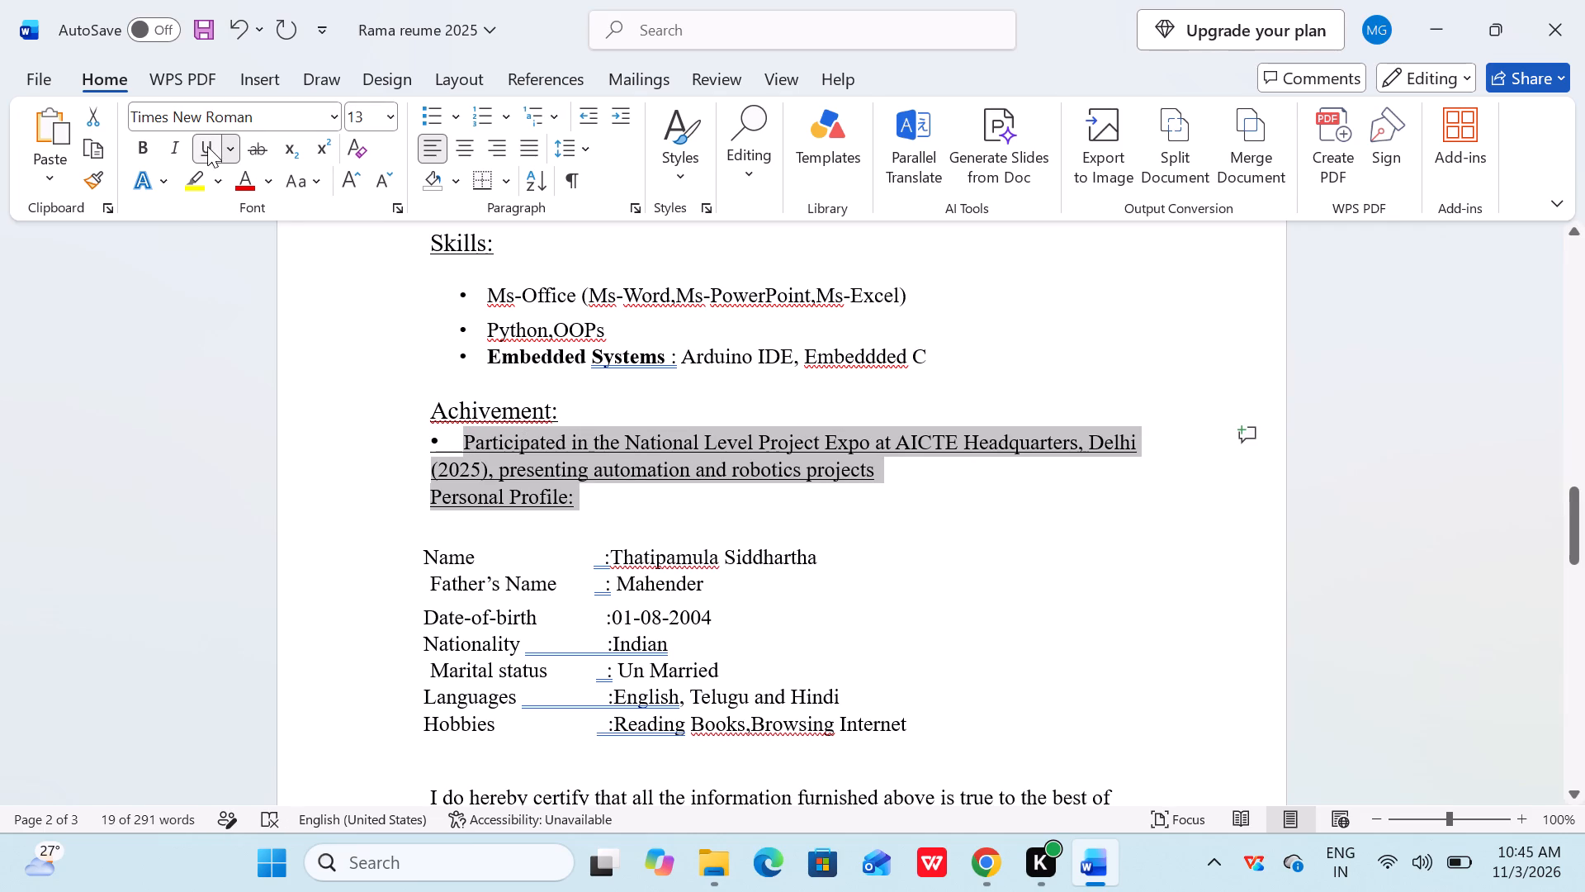
click(207, 146)
click(612, 501)
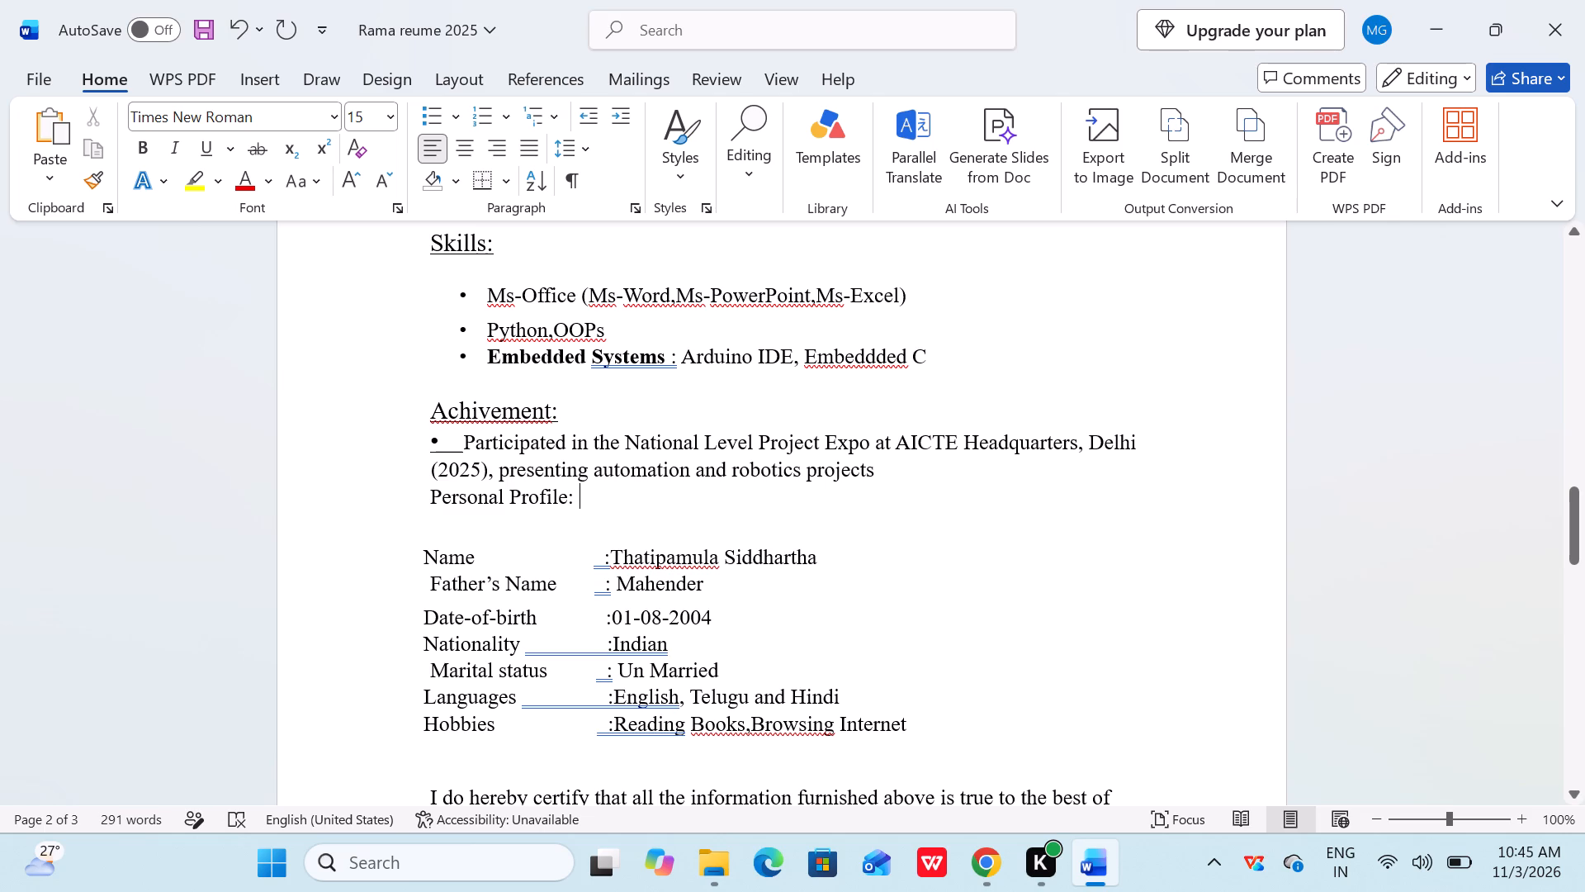
Insert a blank line between the achievement bullet and the "Personal Profile:" heading.
click(879, 467)
key(Return)
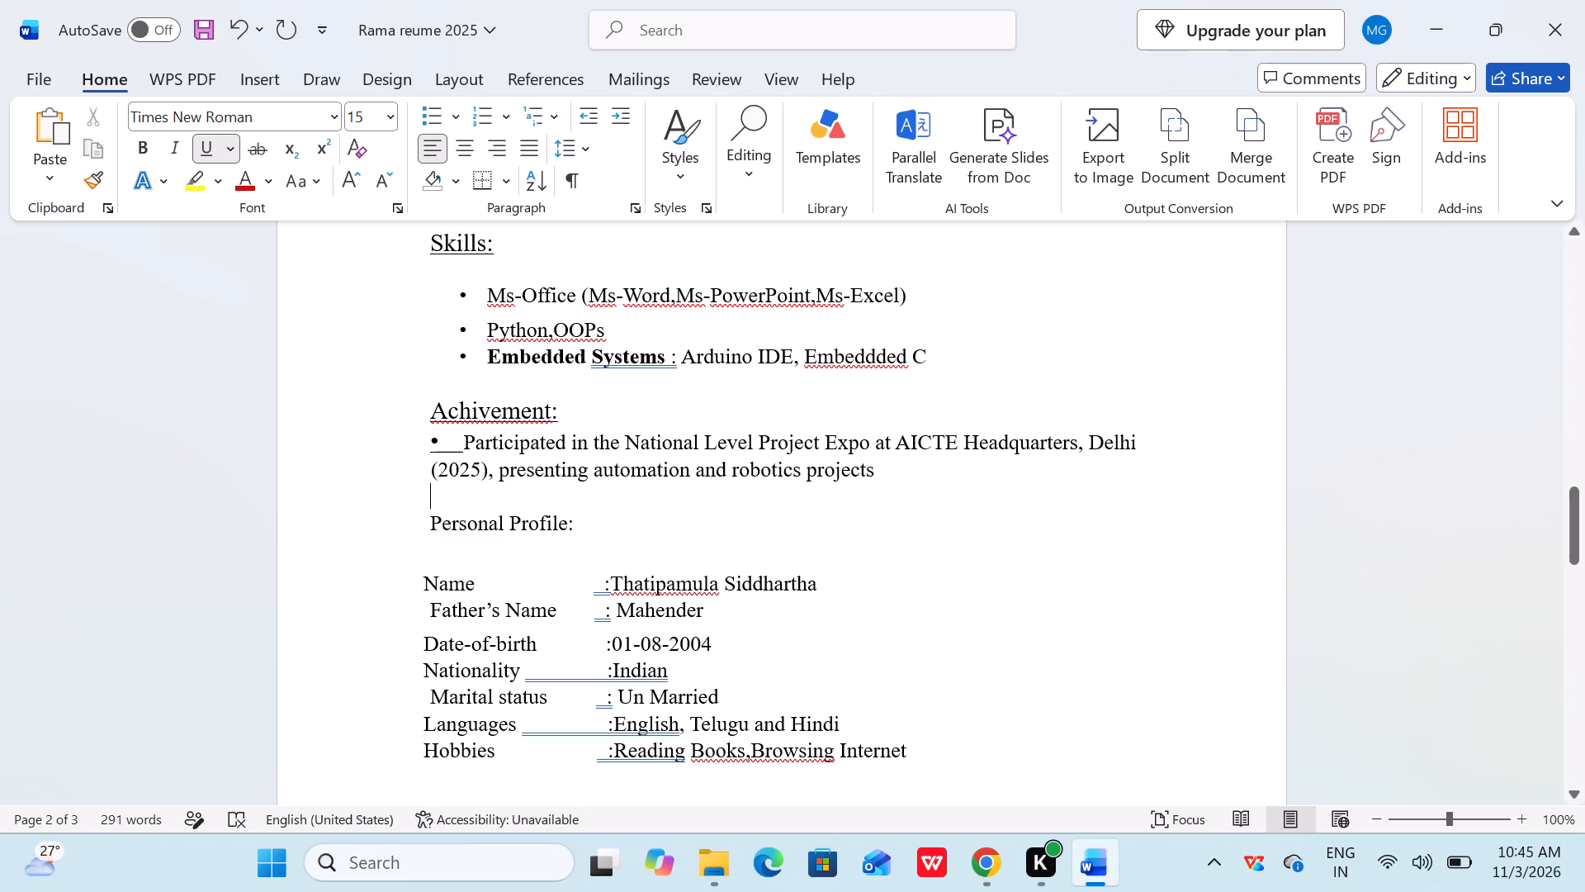
Underline the "Personal Profile:" heading again.
drag(431, 525, 583, 540)
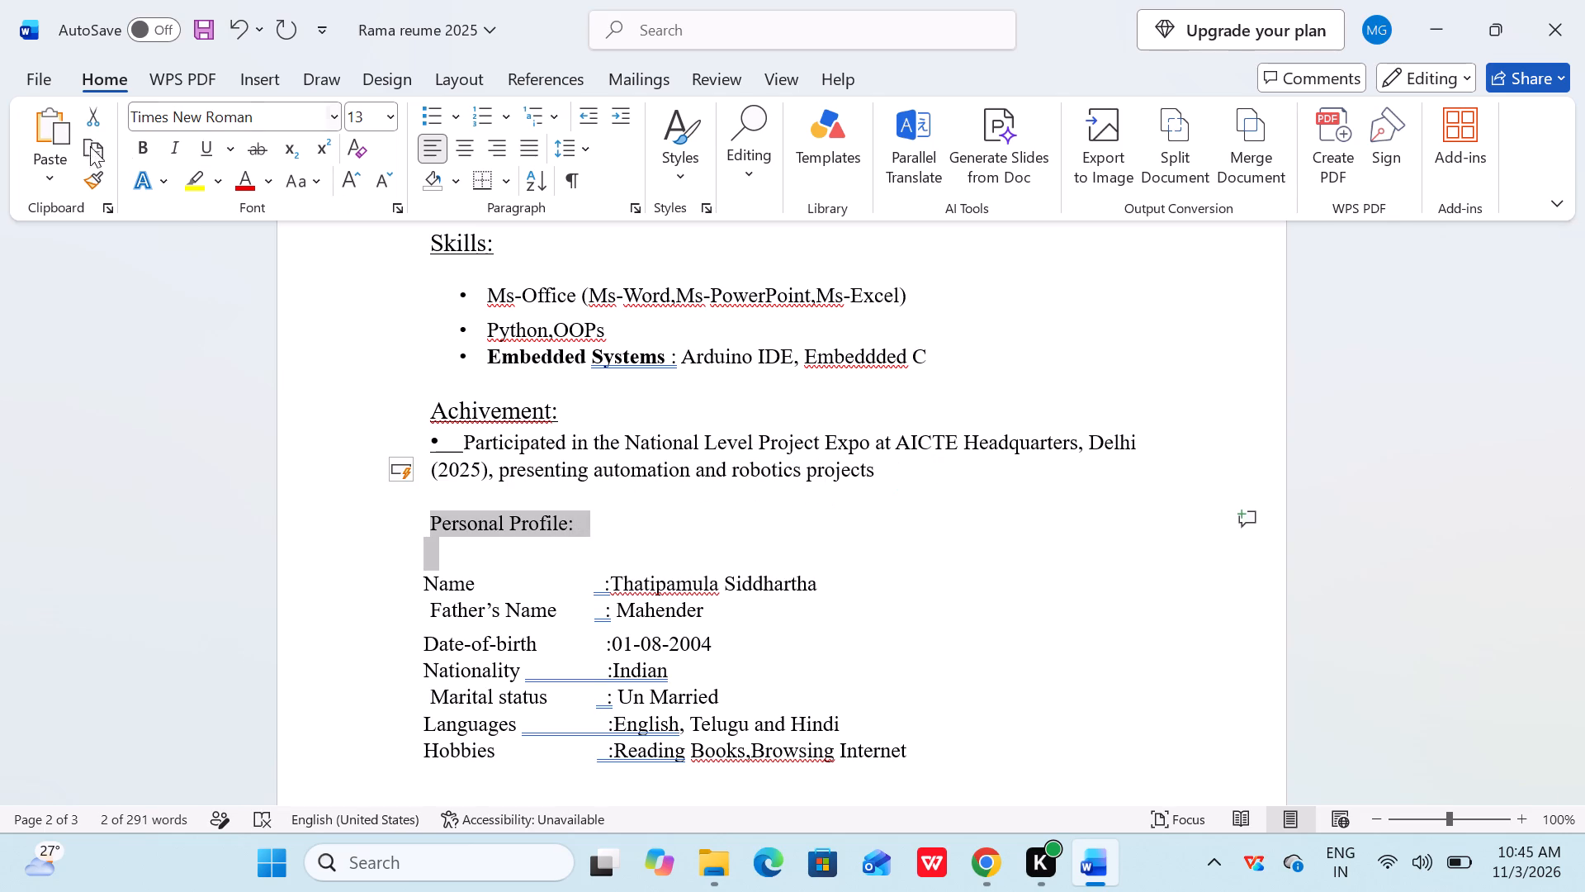
click(199, 154)
click(723, 548)
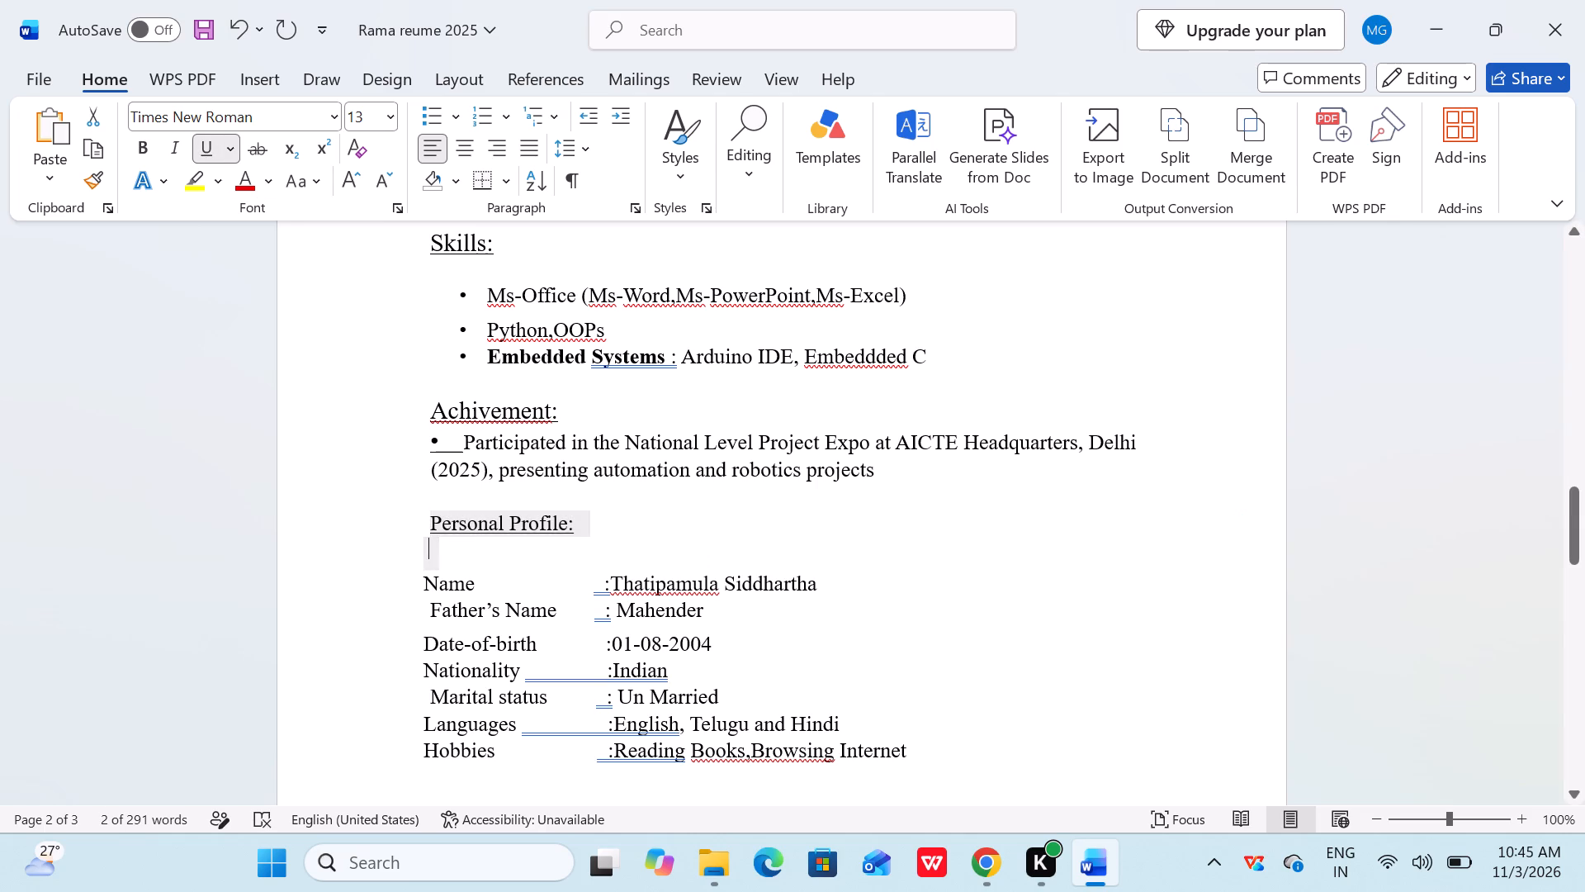
Remove the blank line between the "Personal Profile:" heading and the Name row, along with the heading's trailing space.
scroll(887, 586, down, 2)
scroll(887, 586, up, 1)
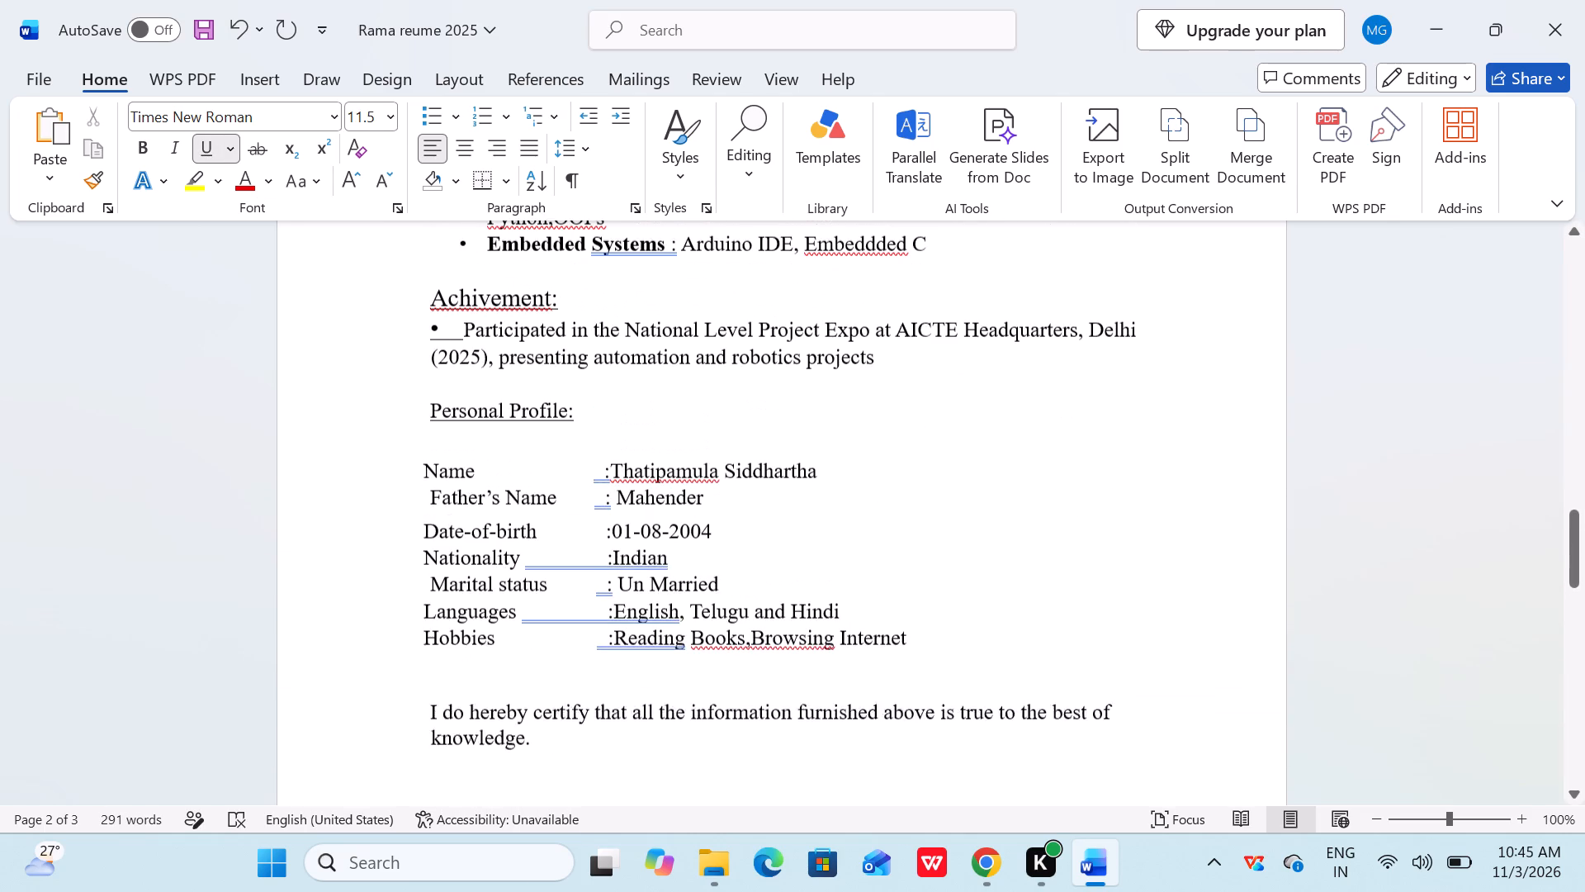
scroll(887, 586, up, 1)
key(BackSpace)
key(BackSpace)
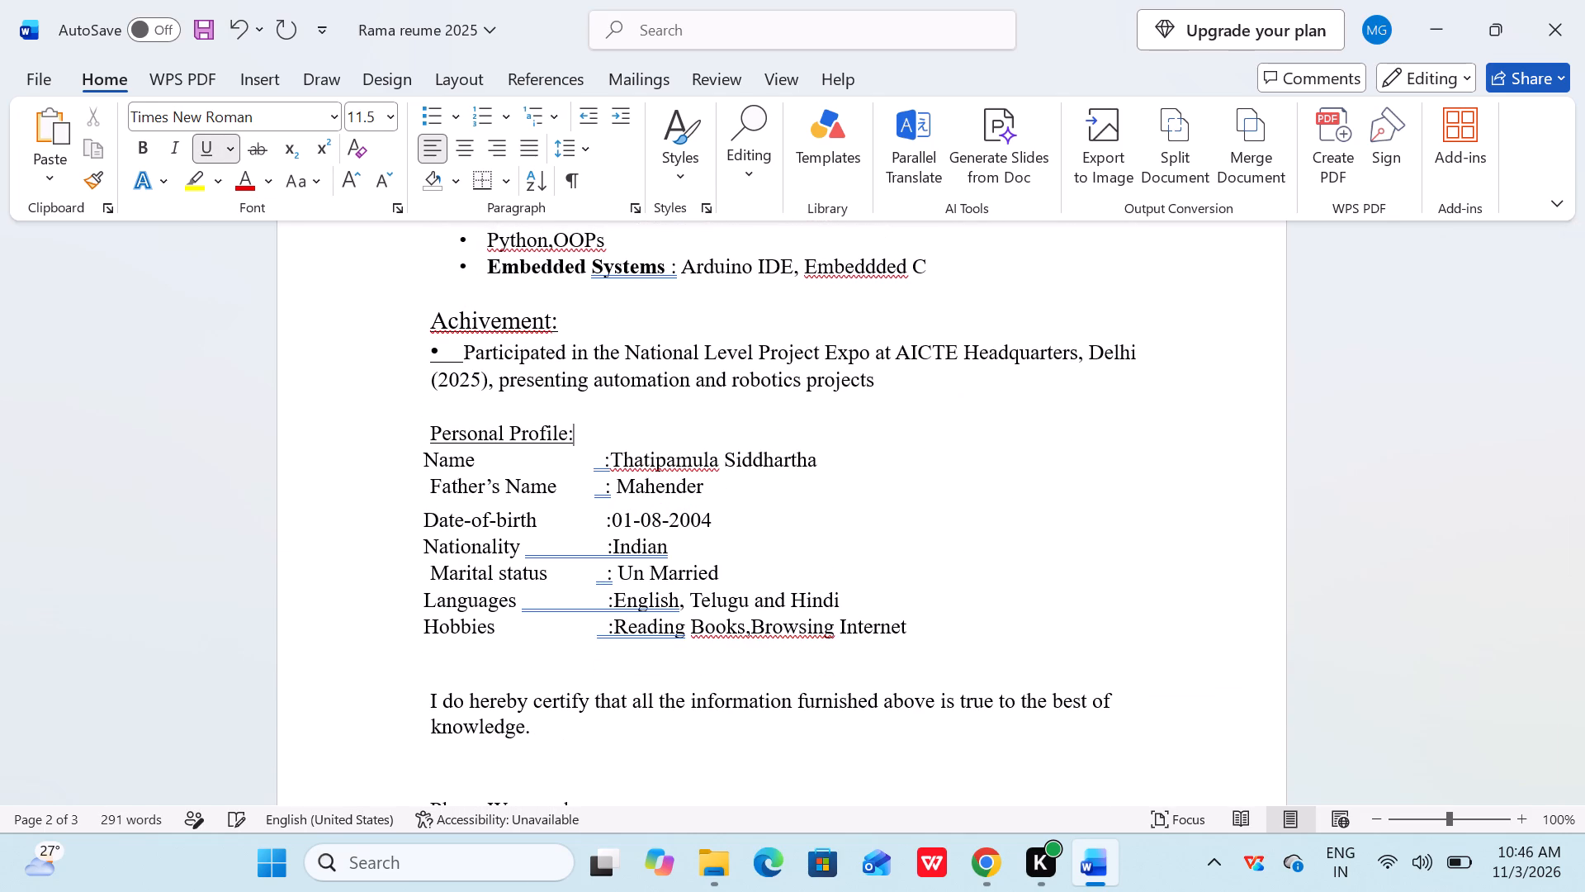
Review the whole resume from the signature back up to the contact details, career objective and education table.
scroll(665, 507, down, 1)
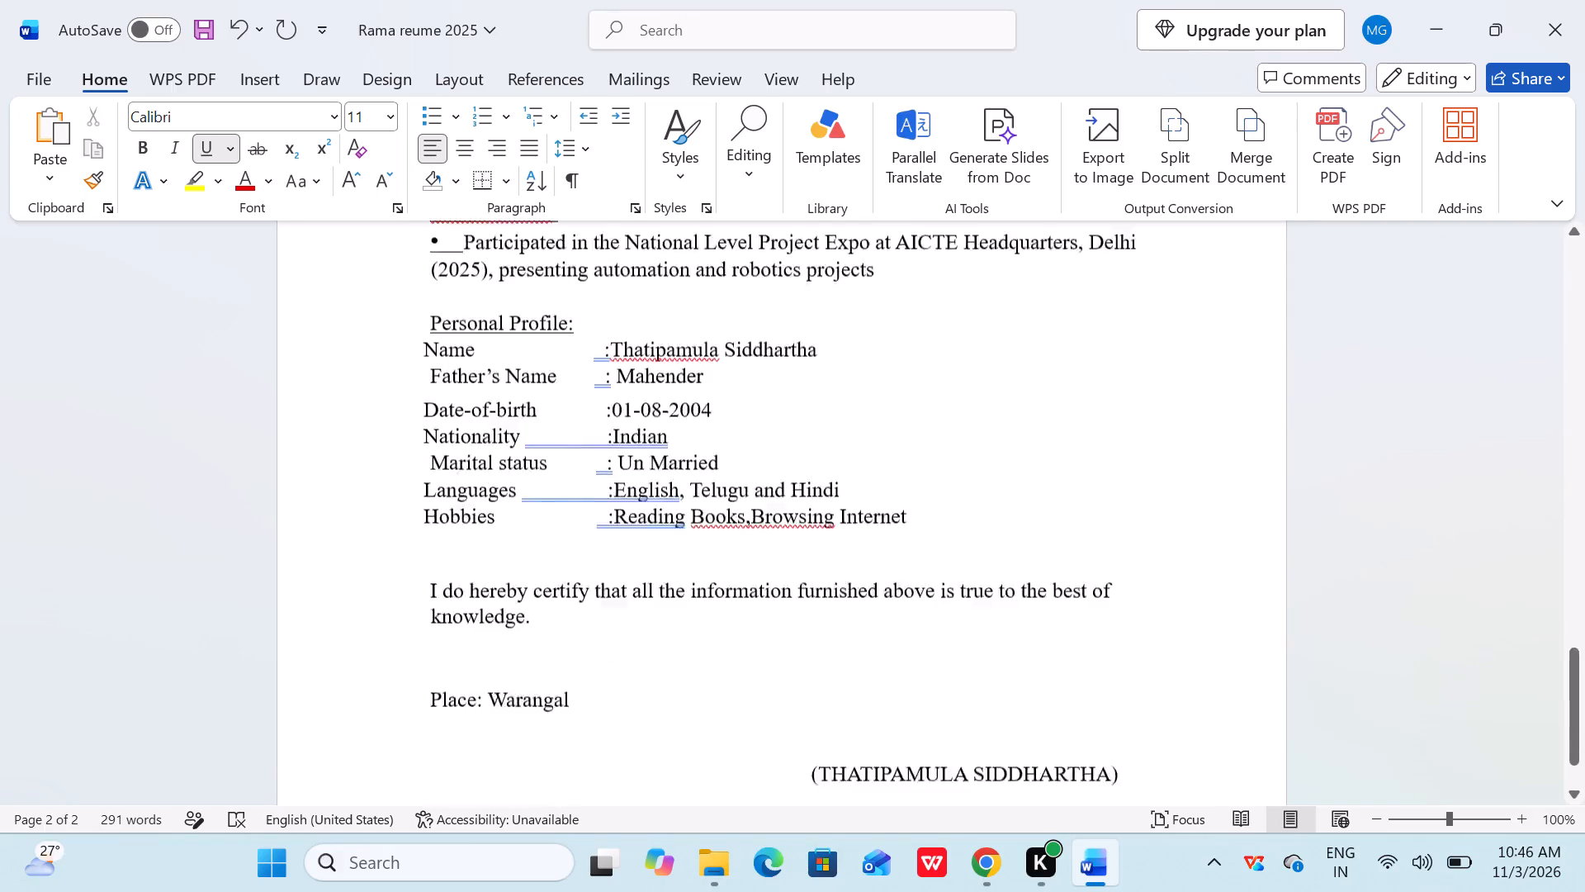
scroll(665, 507, down, 1)
scroll(665, 507, up, 3)
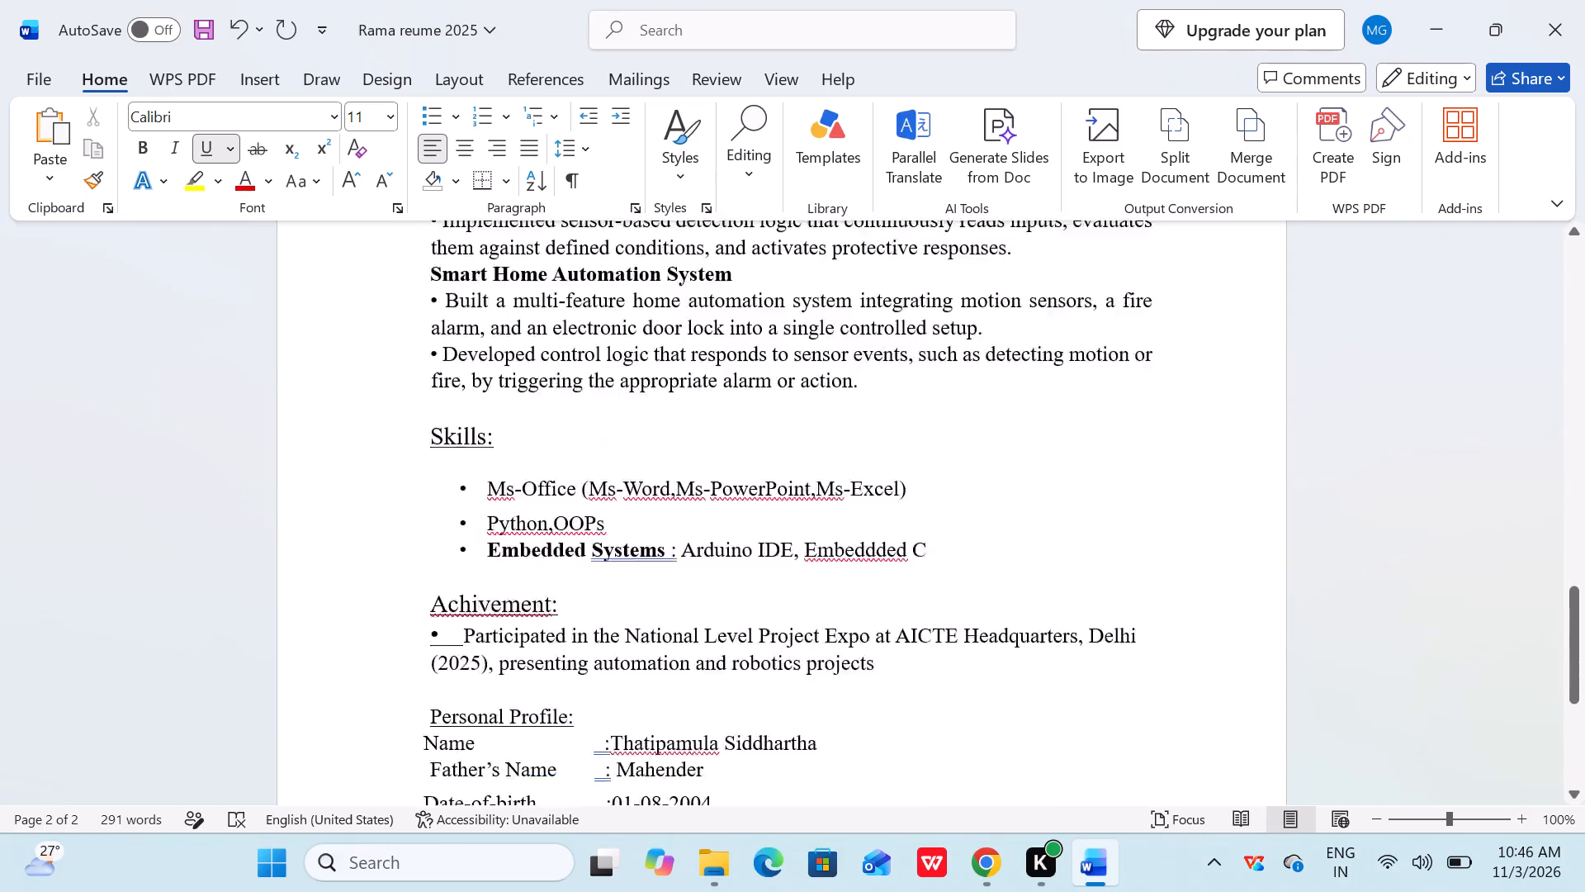
scroll(665, 507, up, 4)
scroll(665, 507, down, 1)
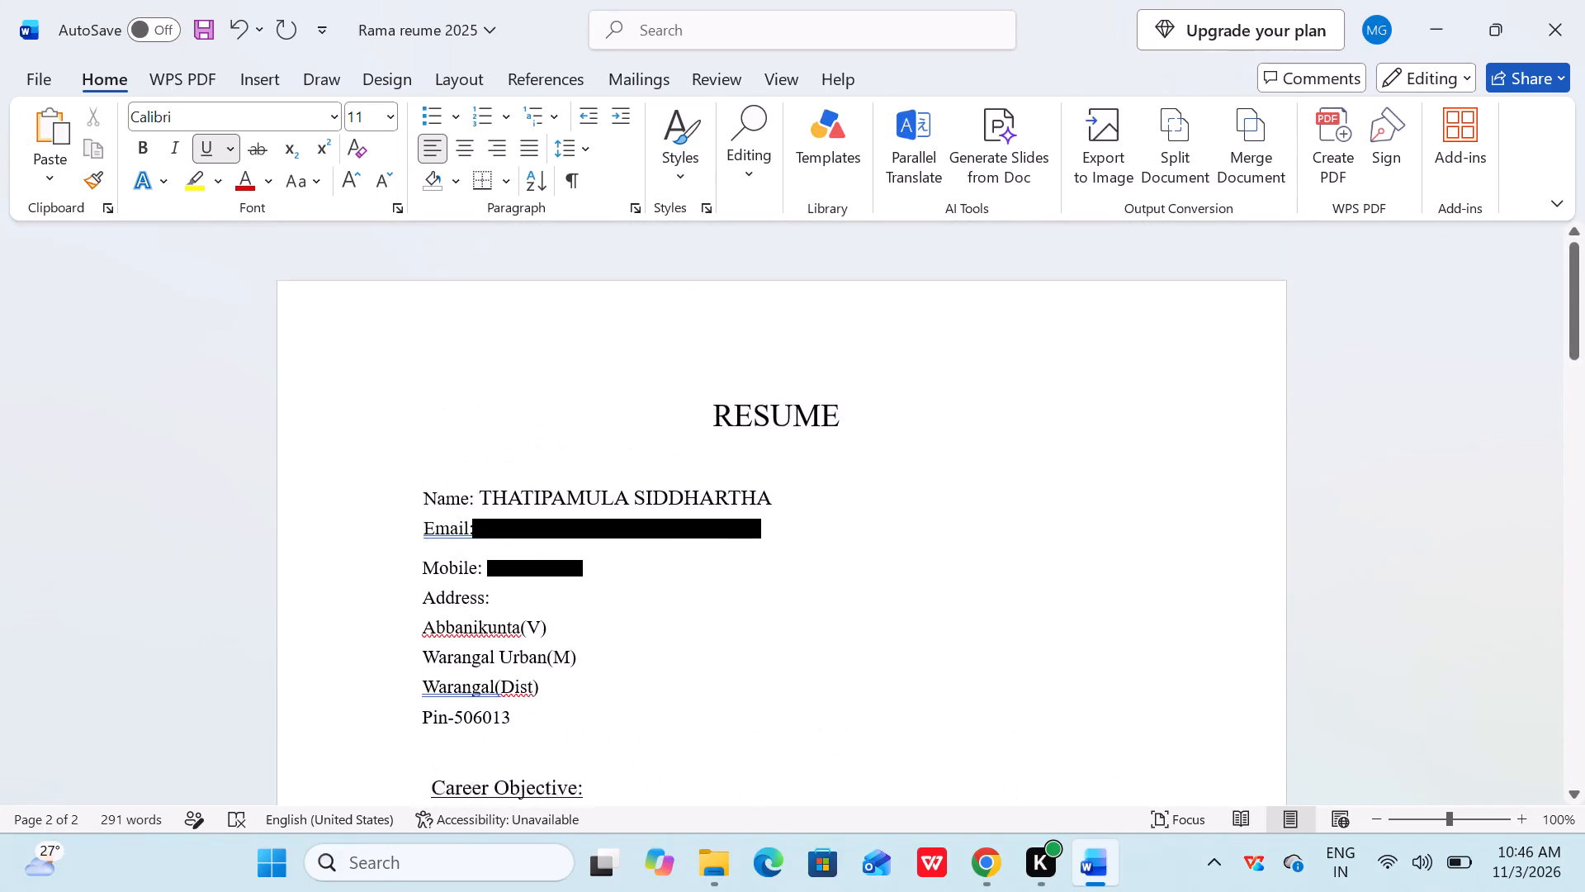
scroll(665, 507, down, 1)
scroll(665, 507, up, 3)
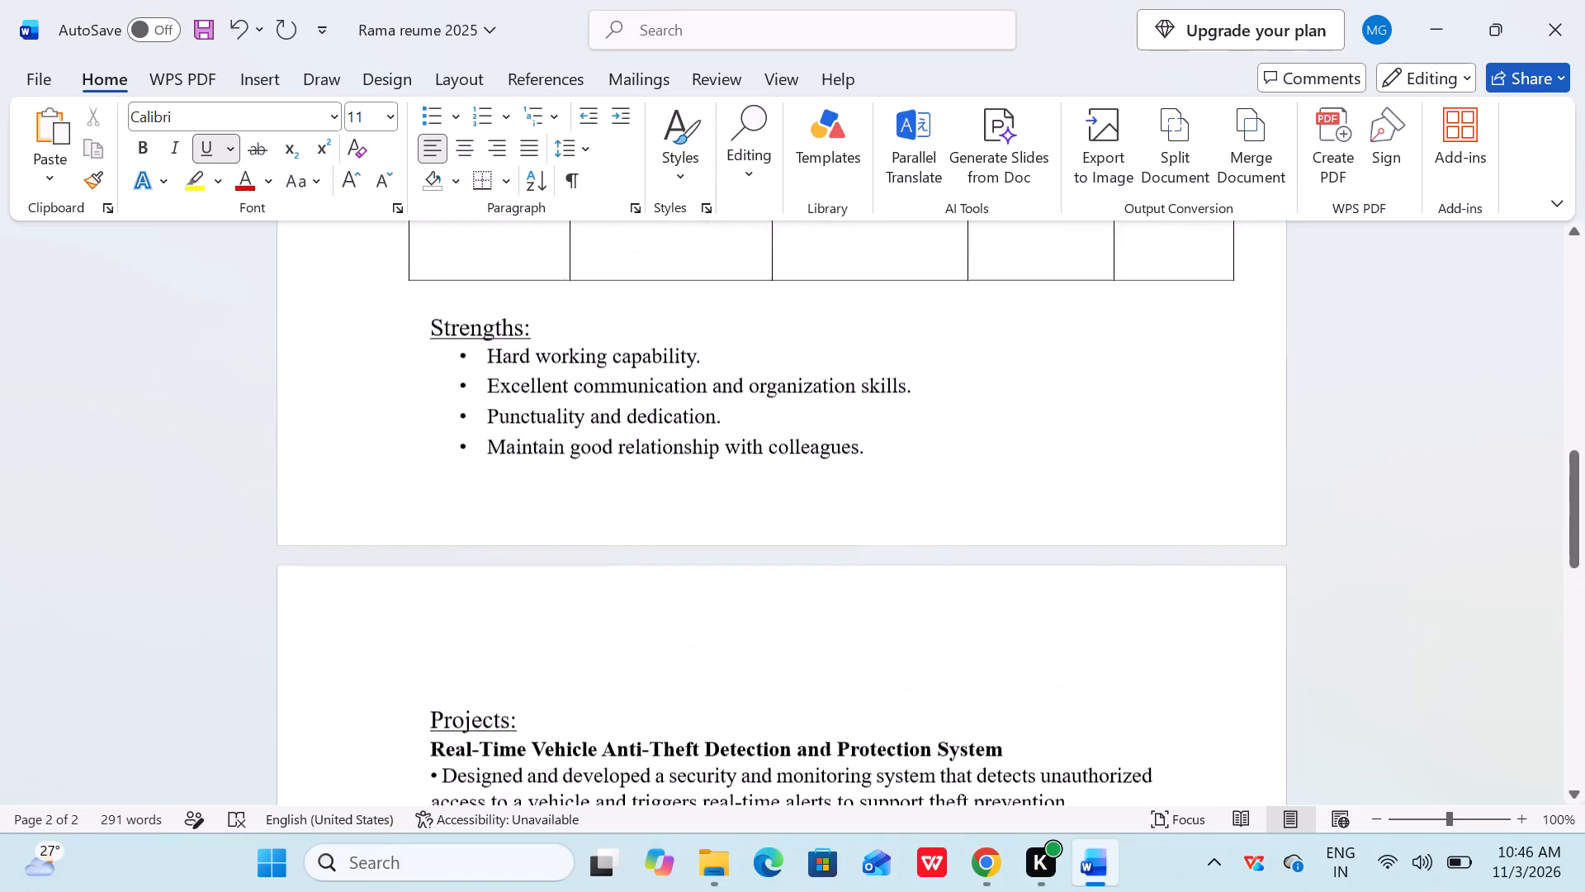
scroll(665, 507, up, 2)
scroll(665, 507, down, 1)
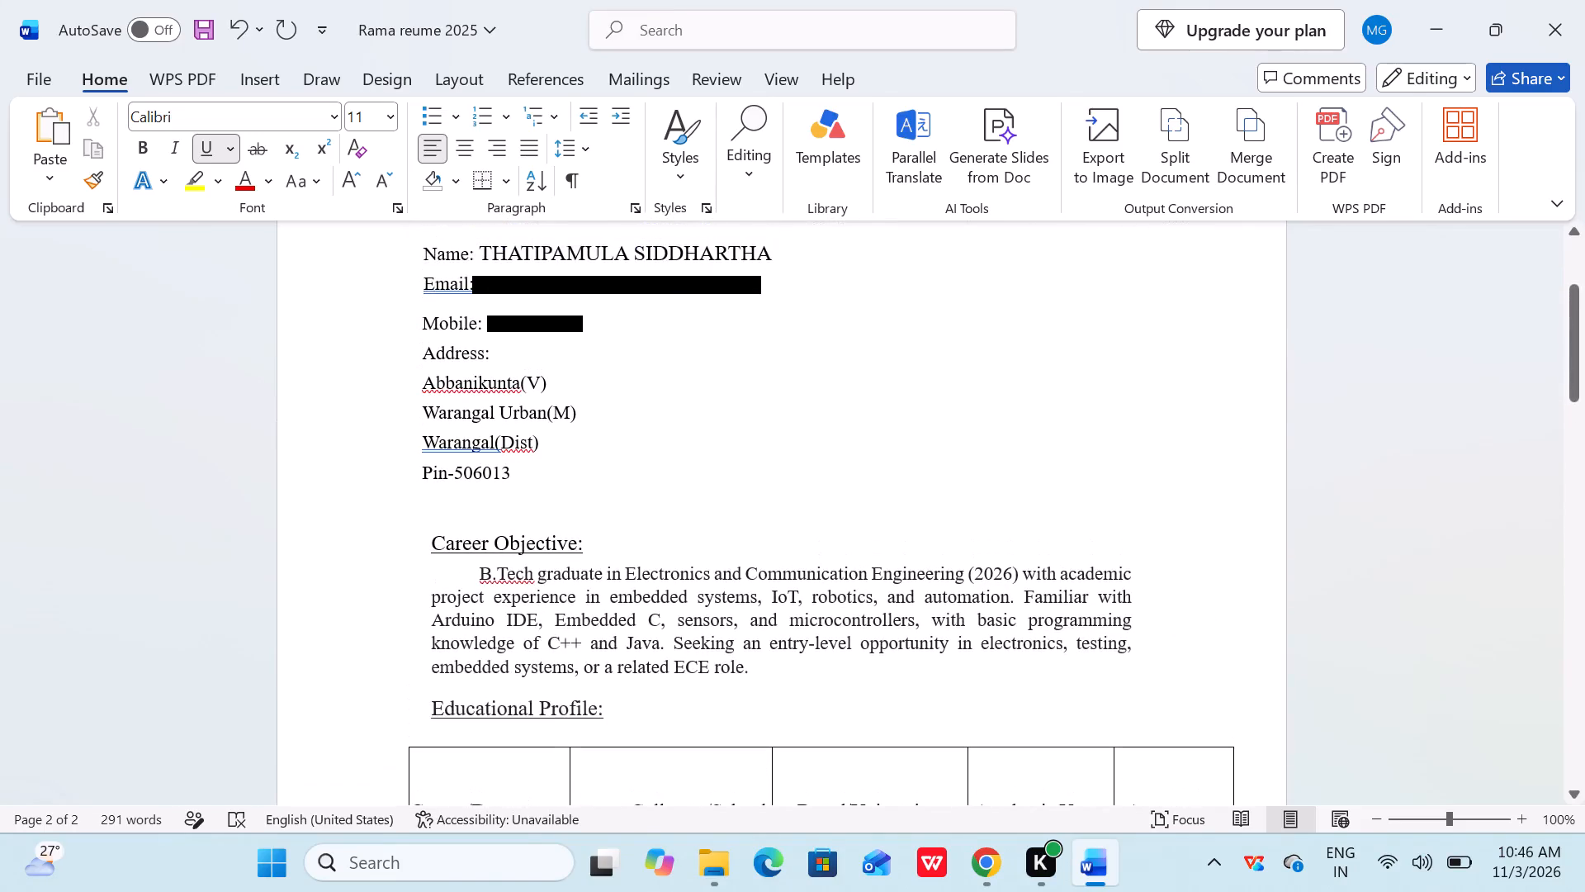
scroll(665, 507, down, 1)
scroll(665, 507, up, 1)
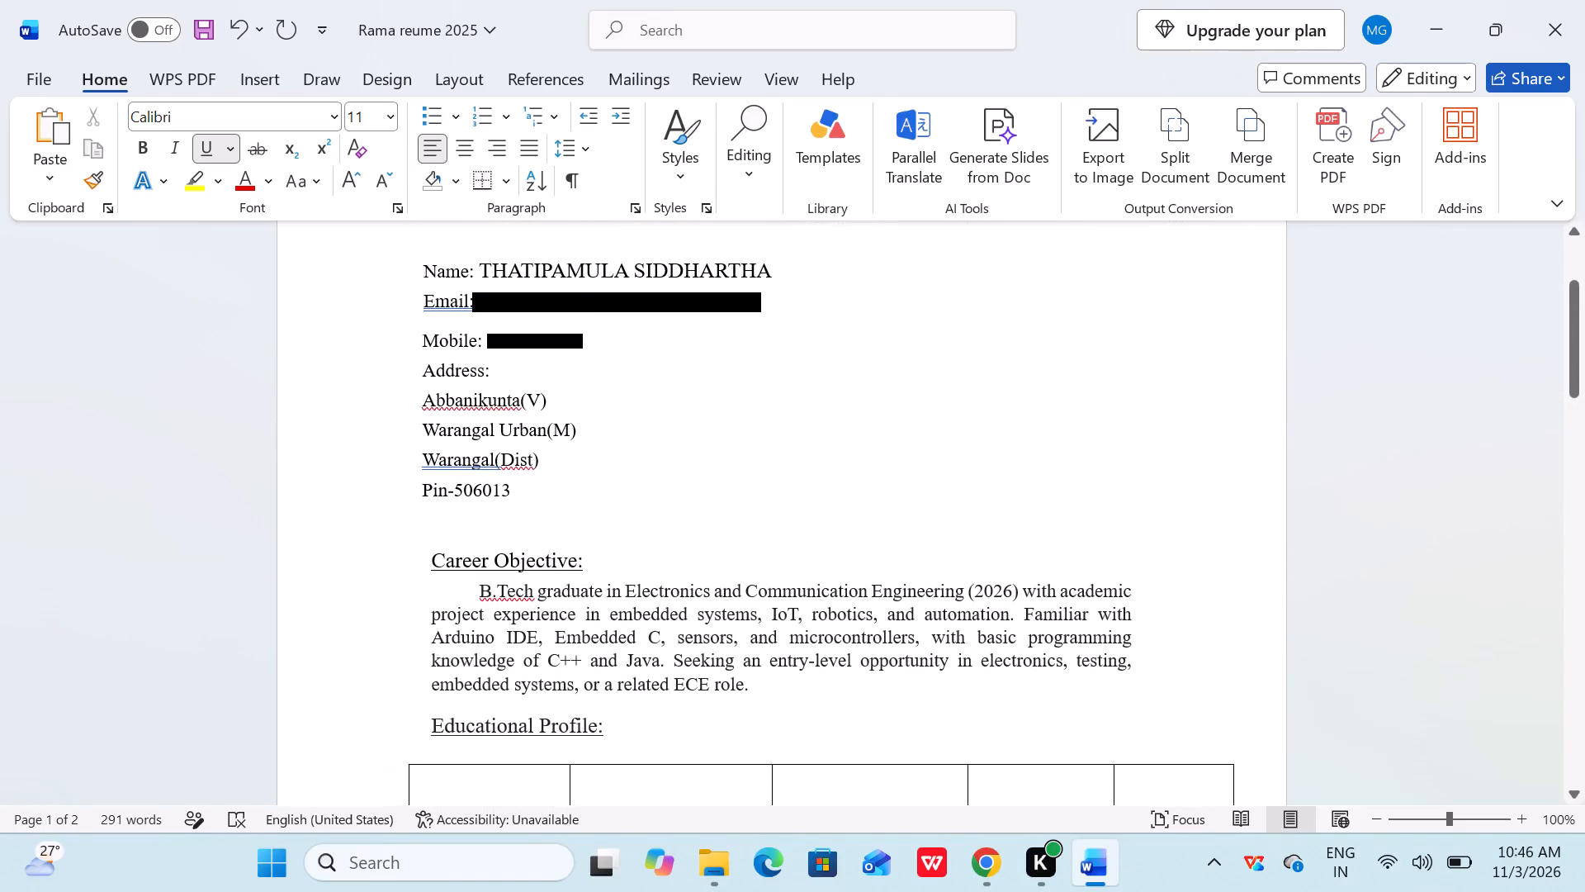
scroll(706, 482, down, 1)
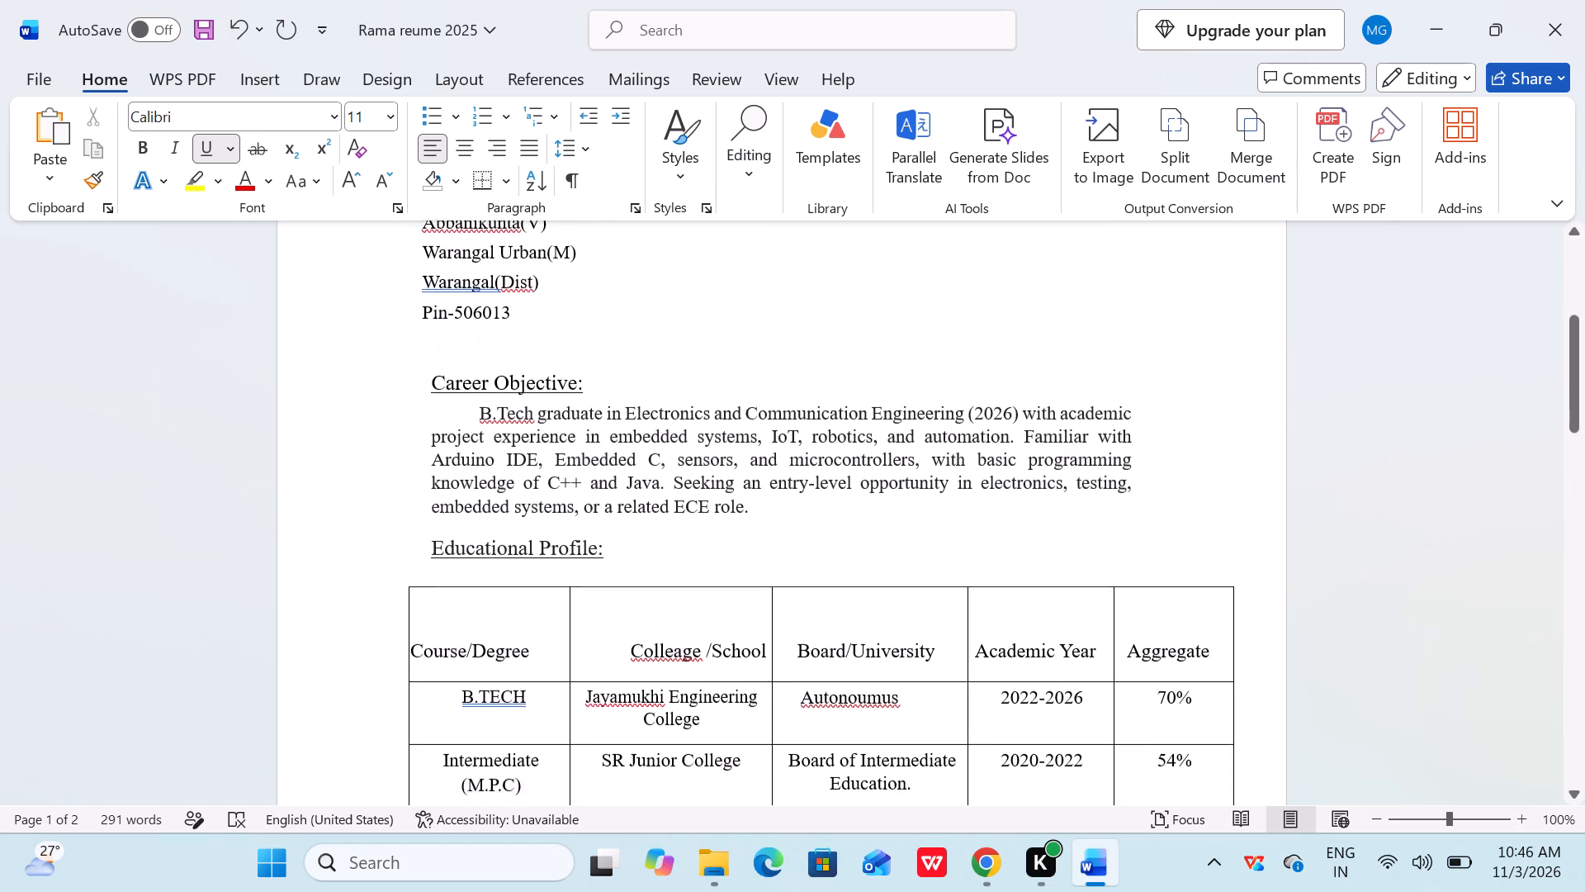
Save the resume as a PDF named "siddu" in the Desktop folder.
key(ctrl+s)
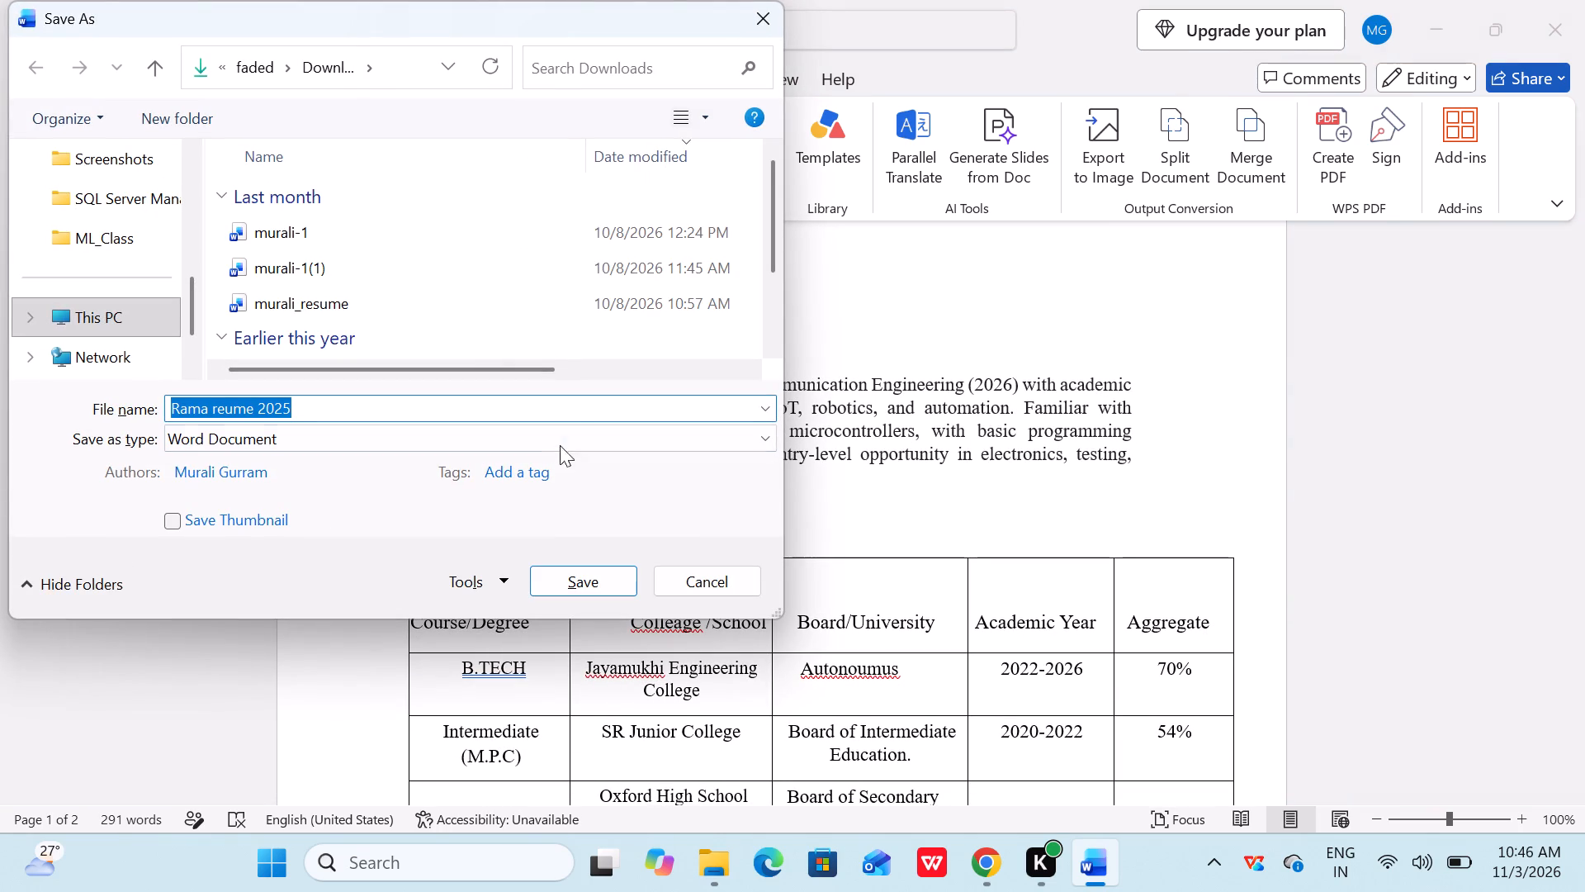
click(641, 439)
click(308, 592)
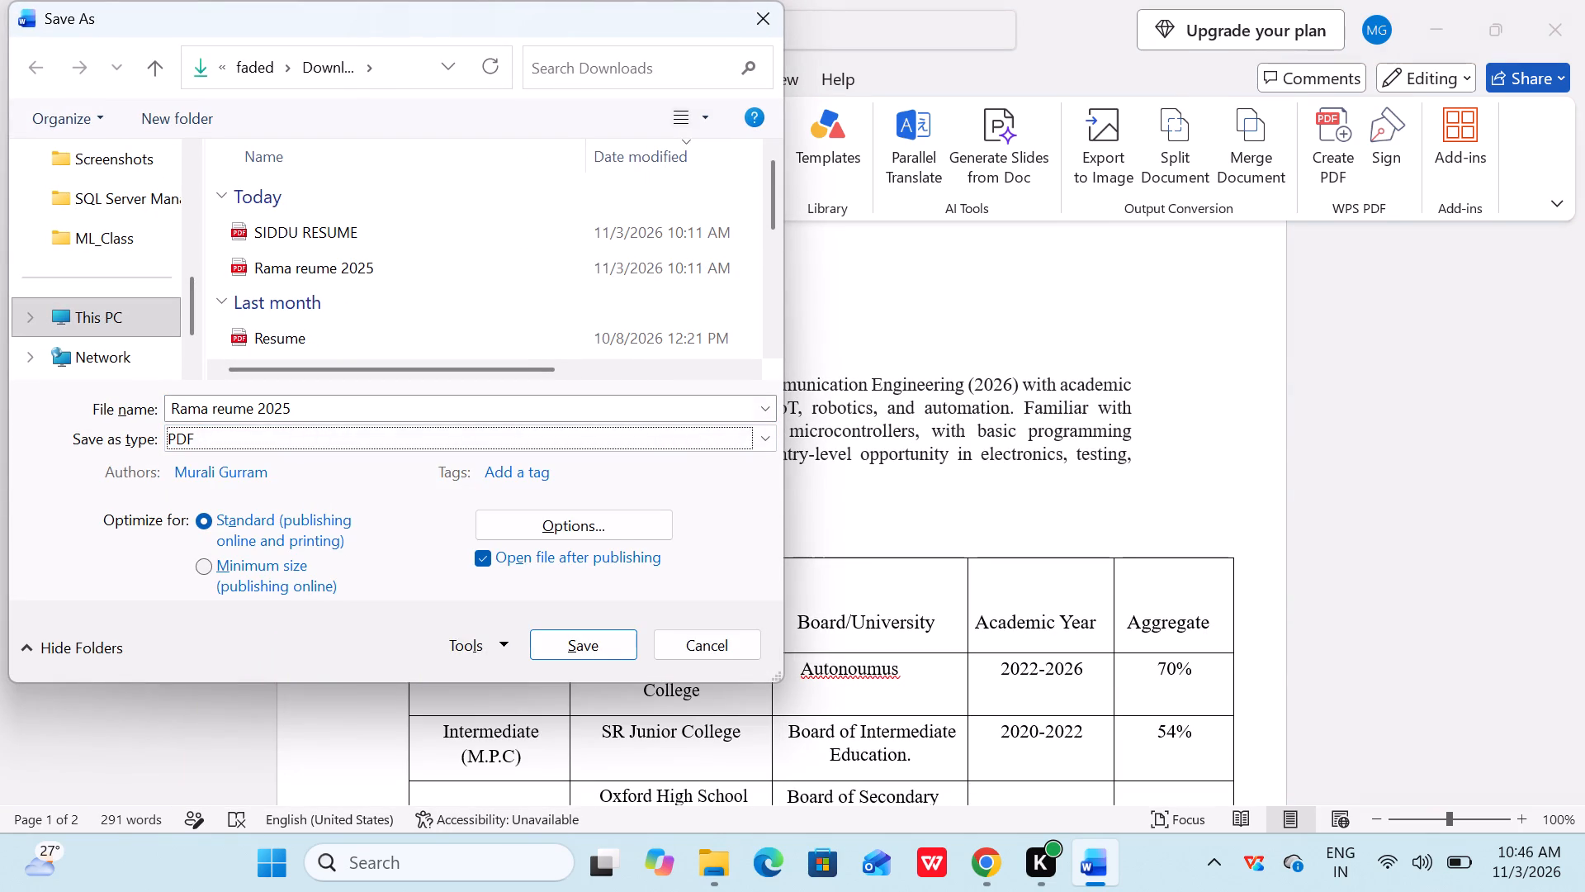
click(328, 412)
key(BackSpace)
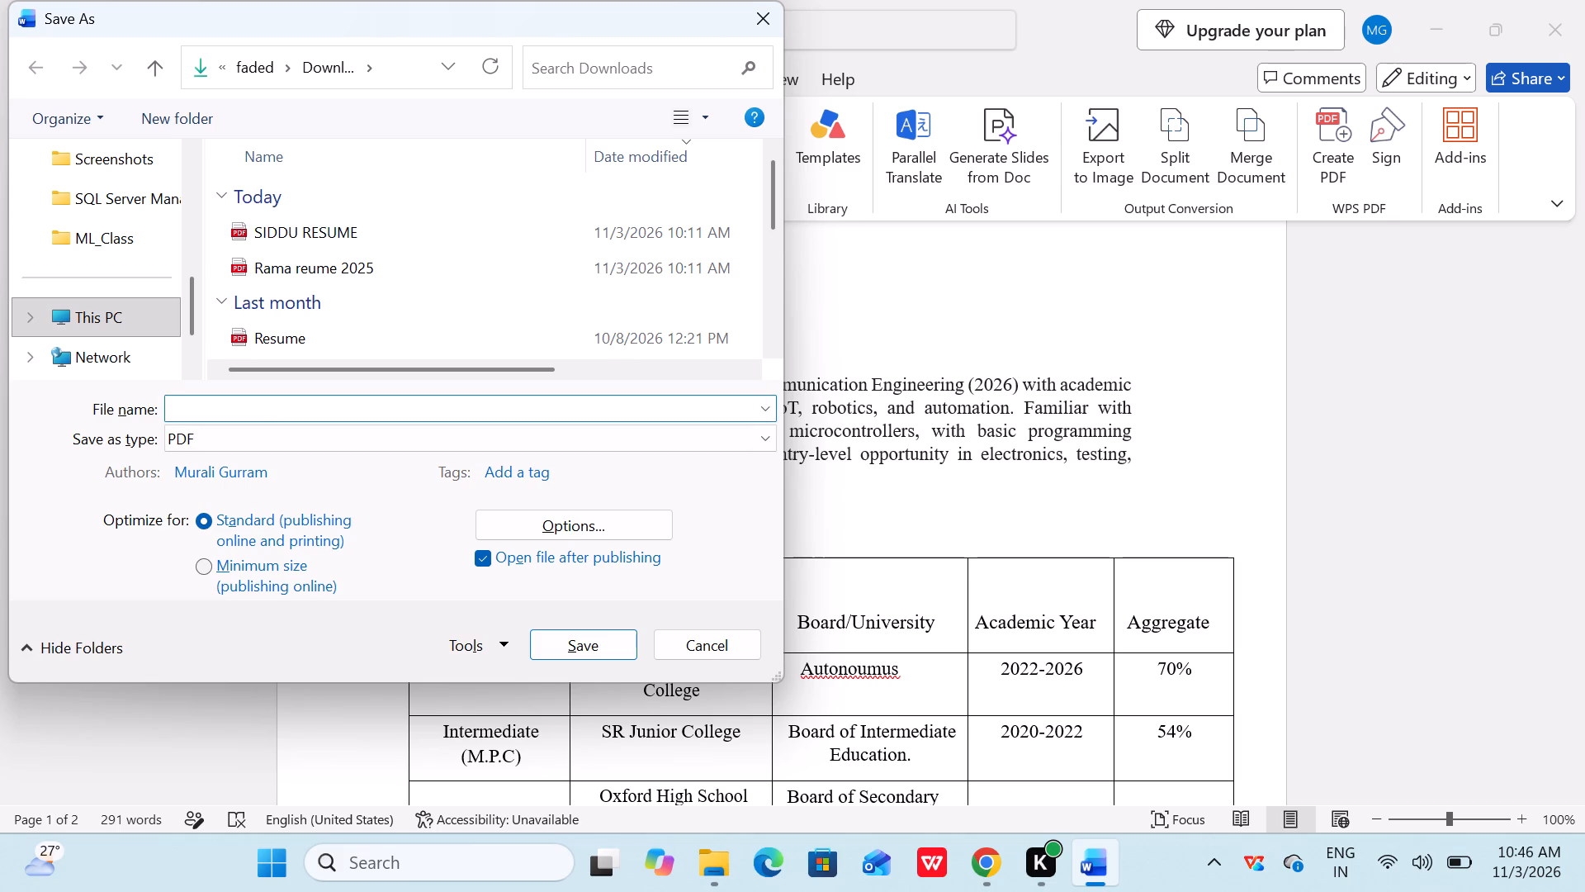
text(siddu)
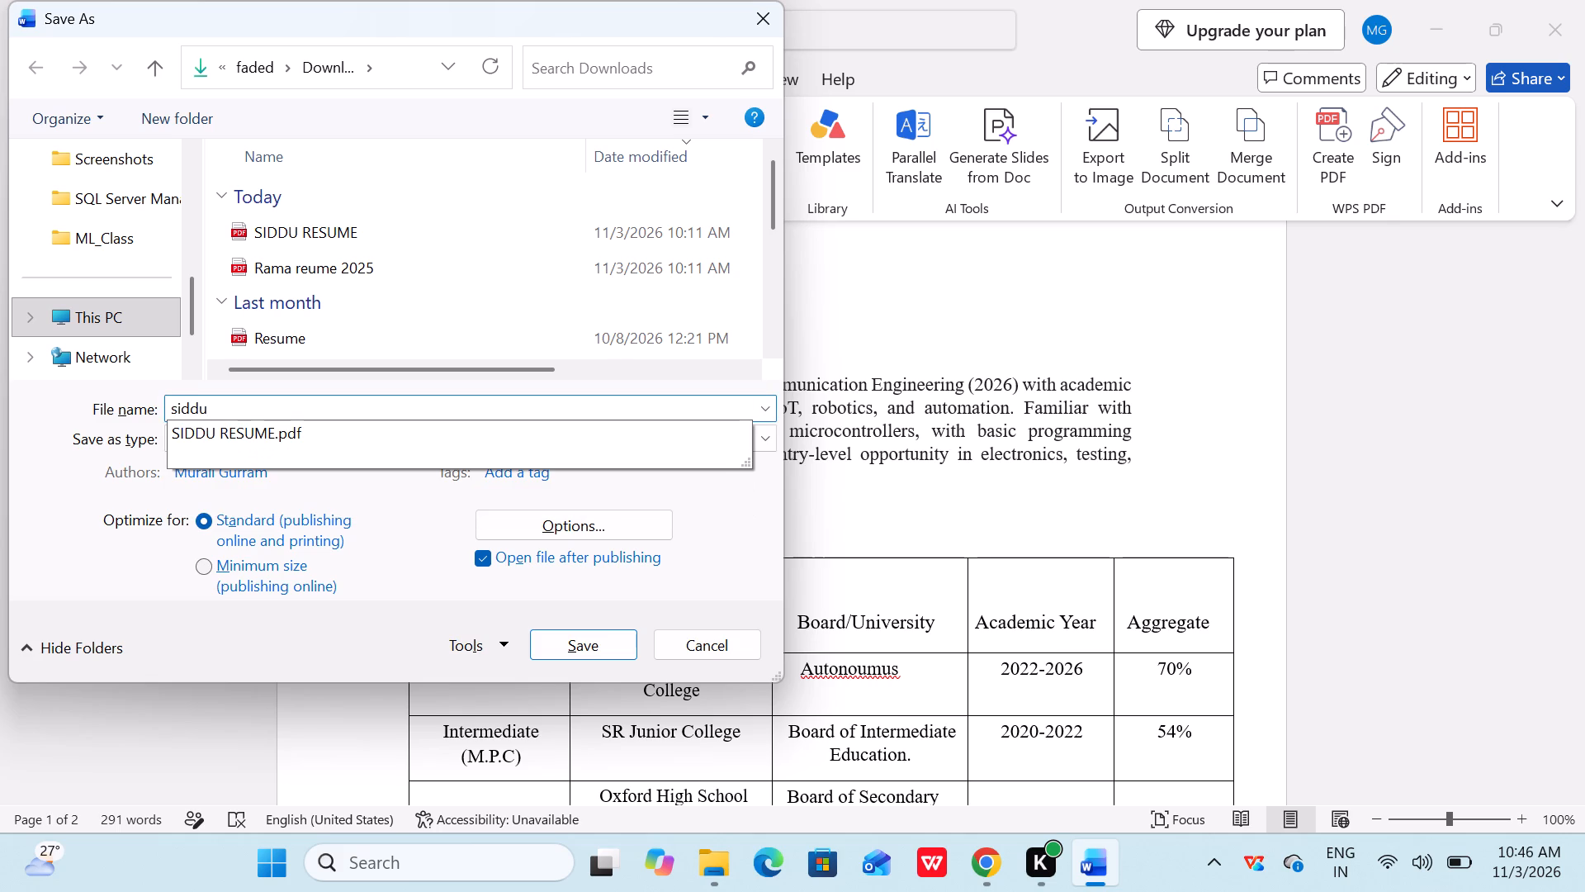
scroll(112, 294, up, 2)
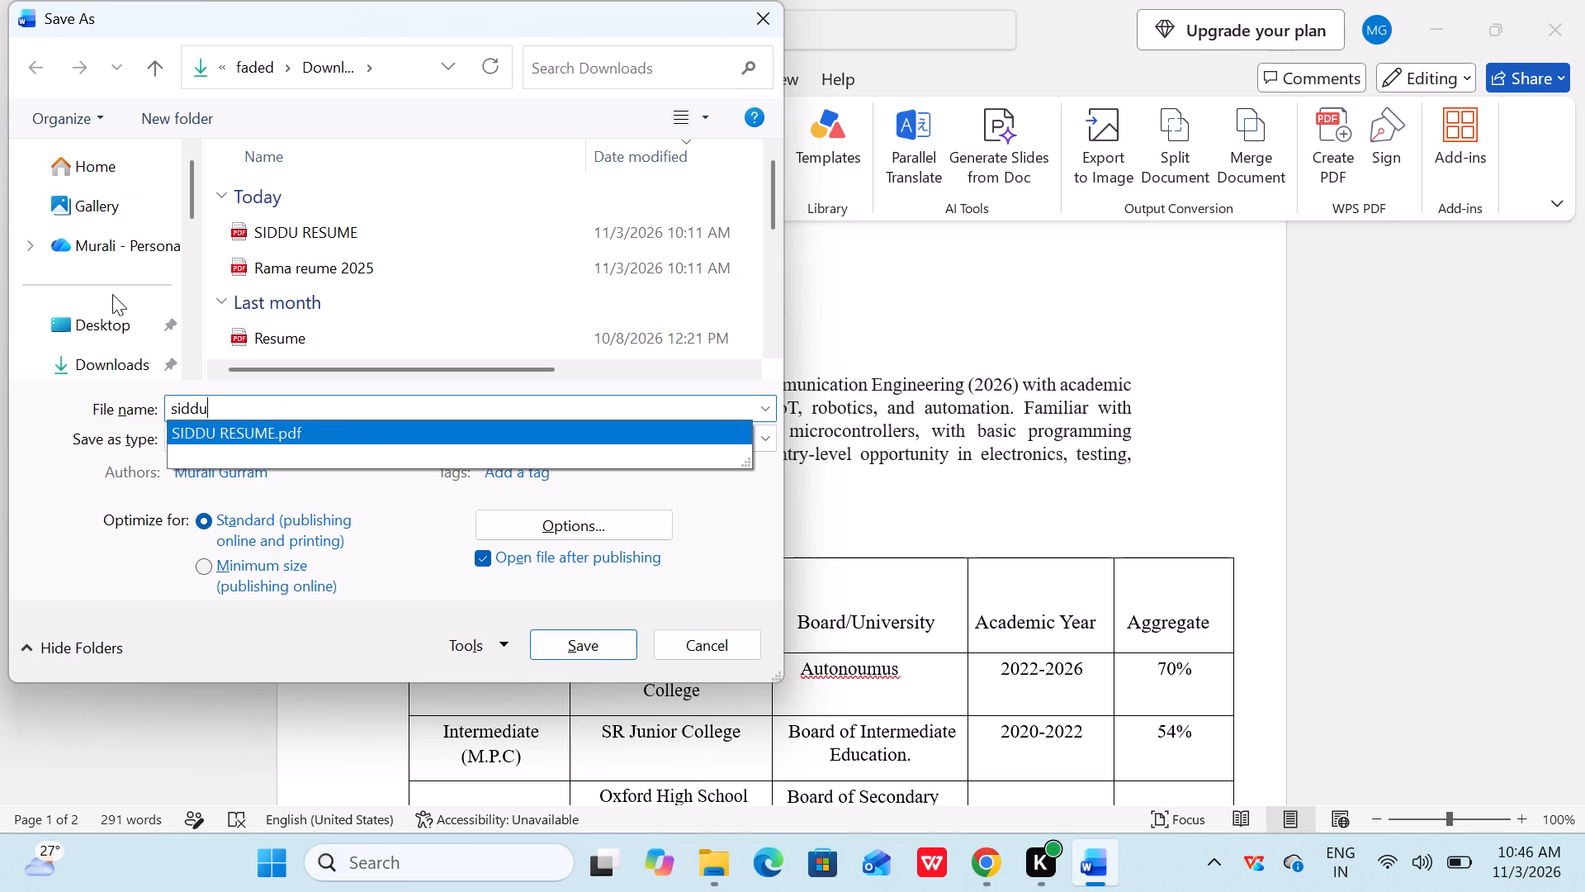
click(97, 322)
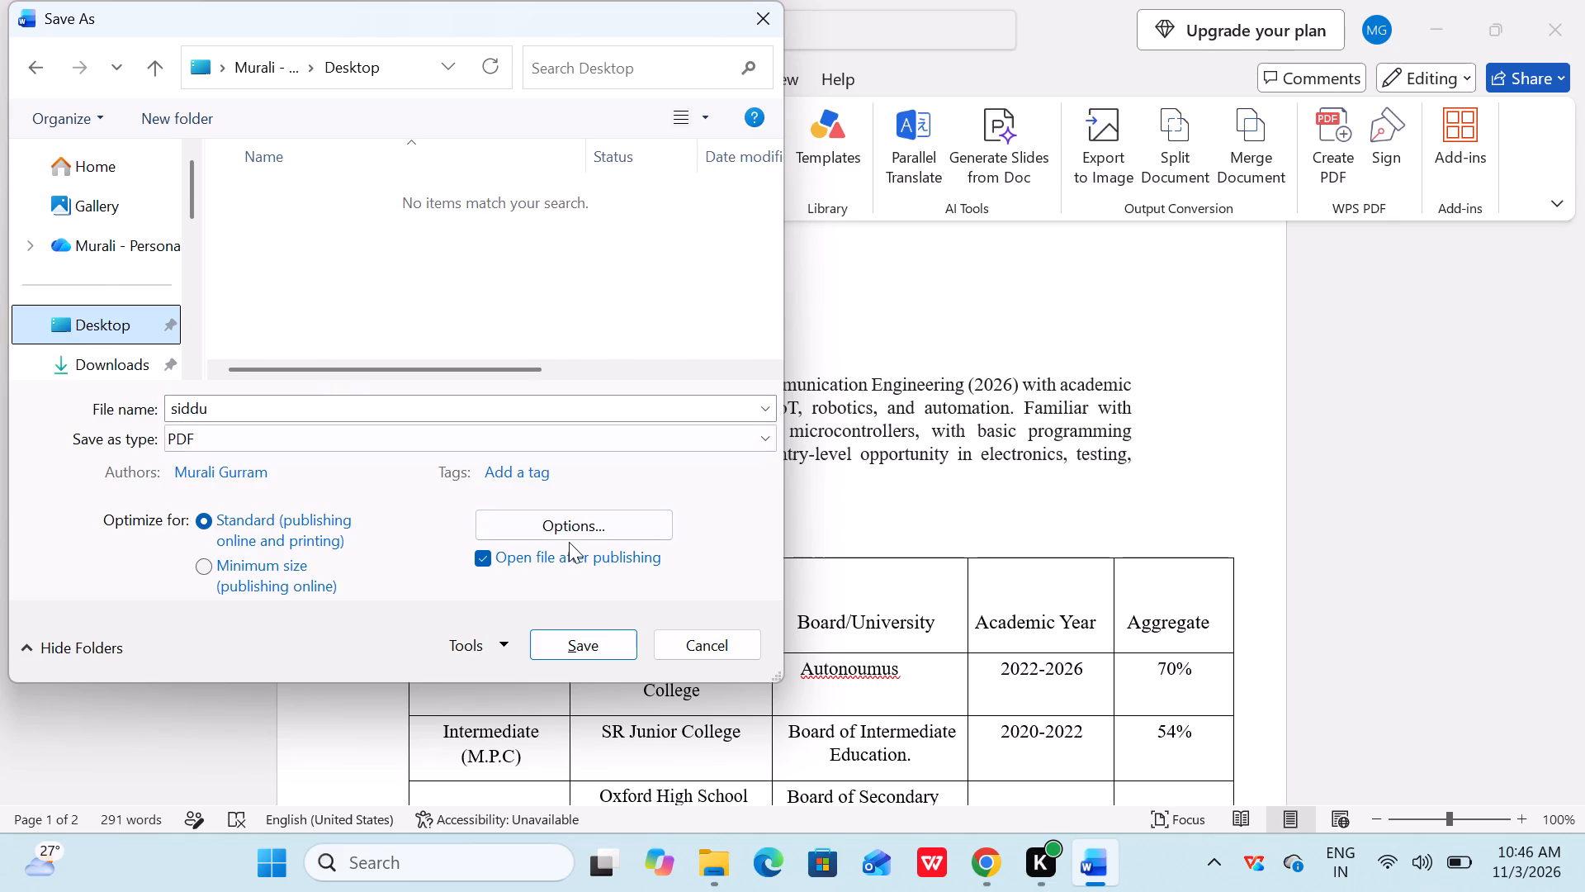
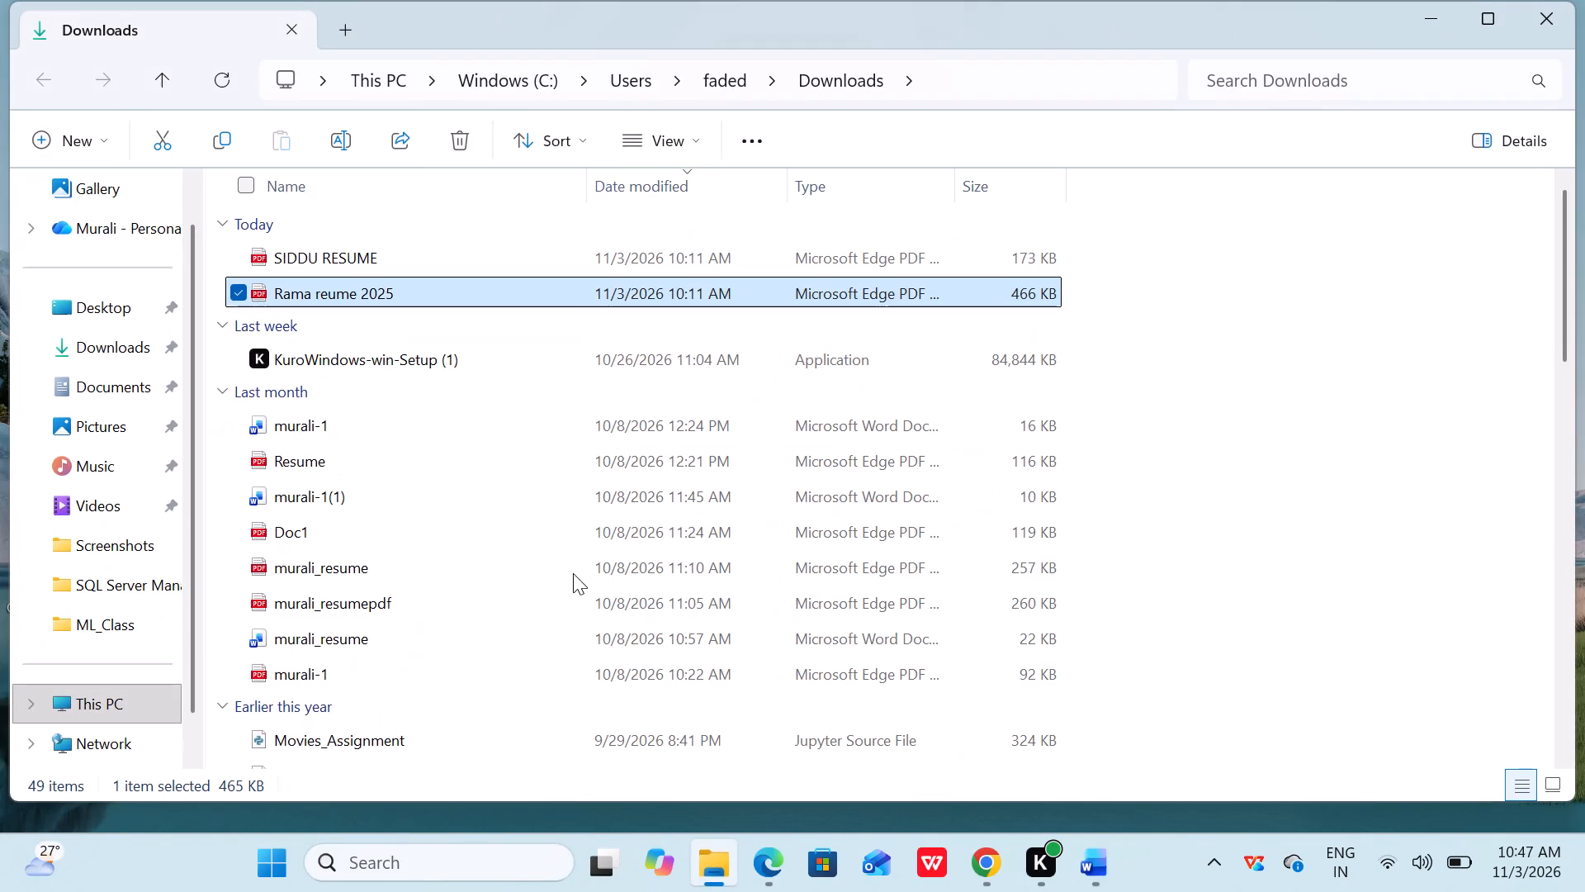
Open the siddu PDF from the Desktop folder.
click(95, 301)
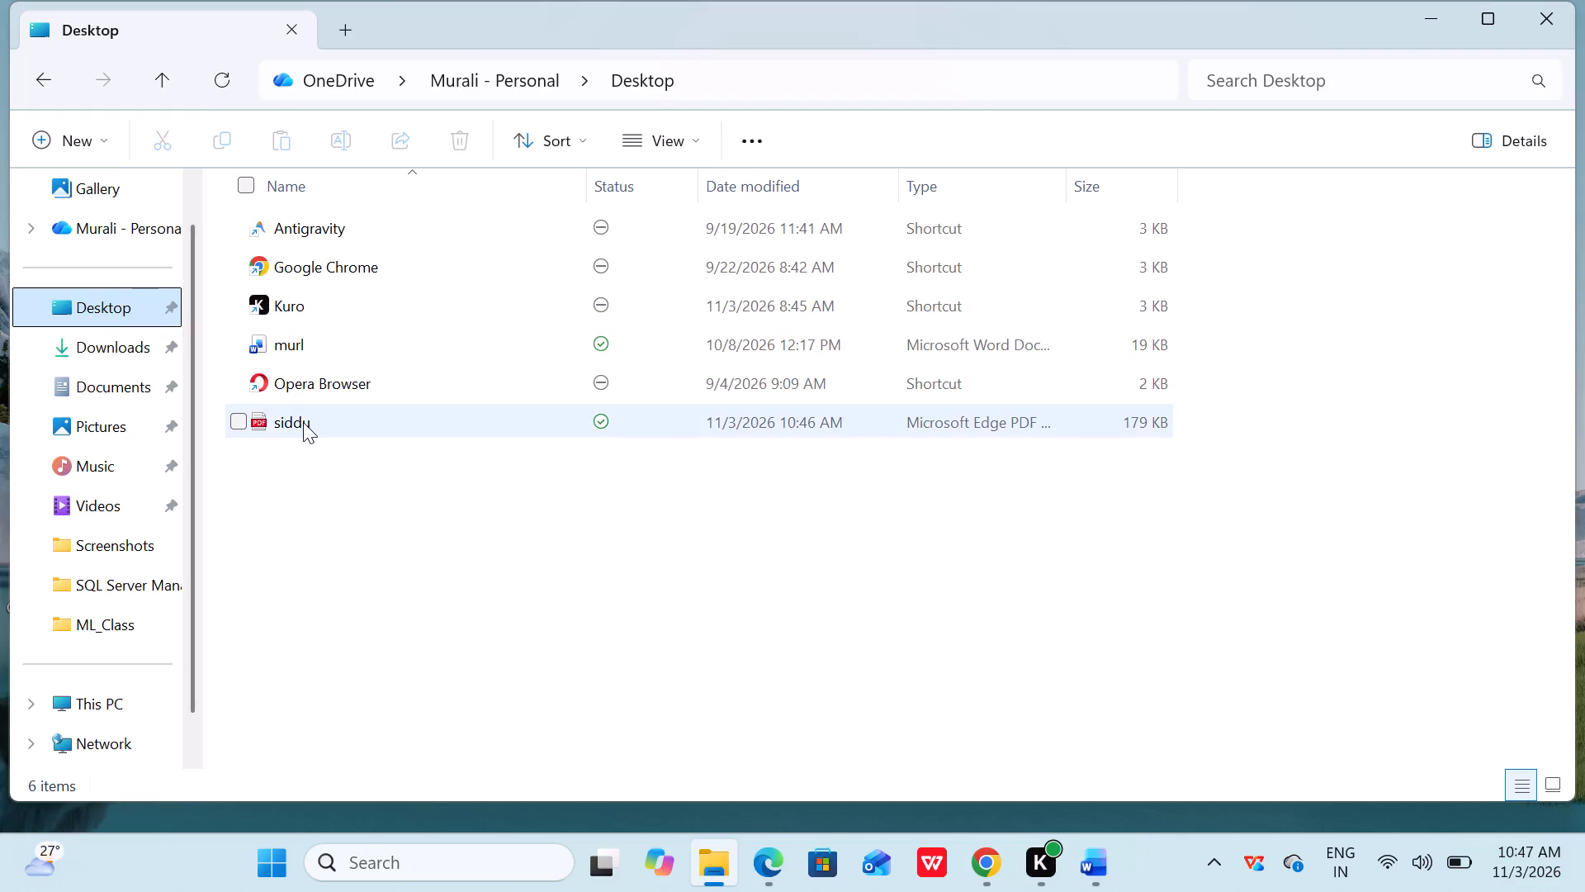
double_click(303, 422)
Review both pages of the resume PDF, from the career objective and education table to the personal profile and signature, and close it.
scroll(636, 532, down, 1)
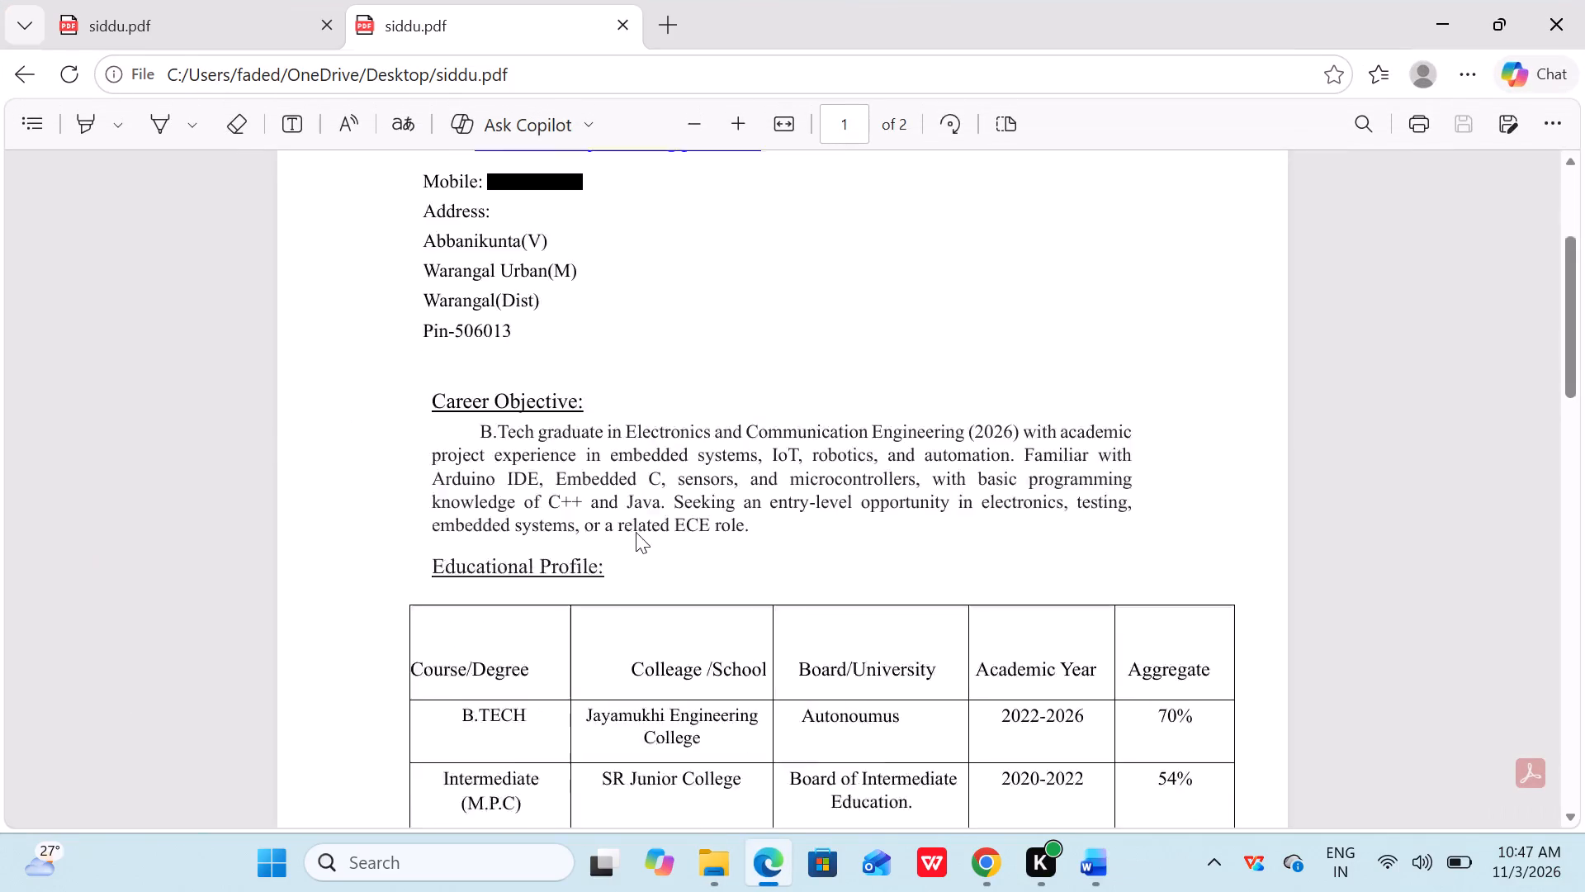
scroll(636, 532, down, 6)
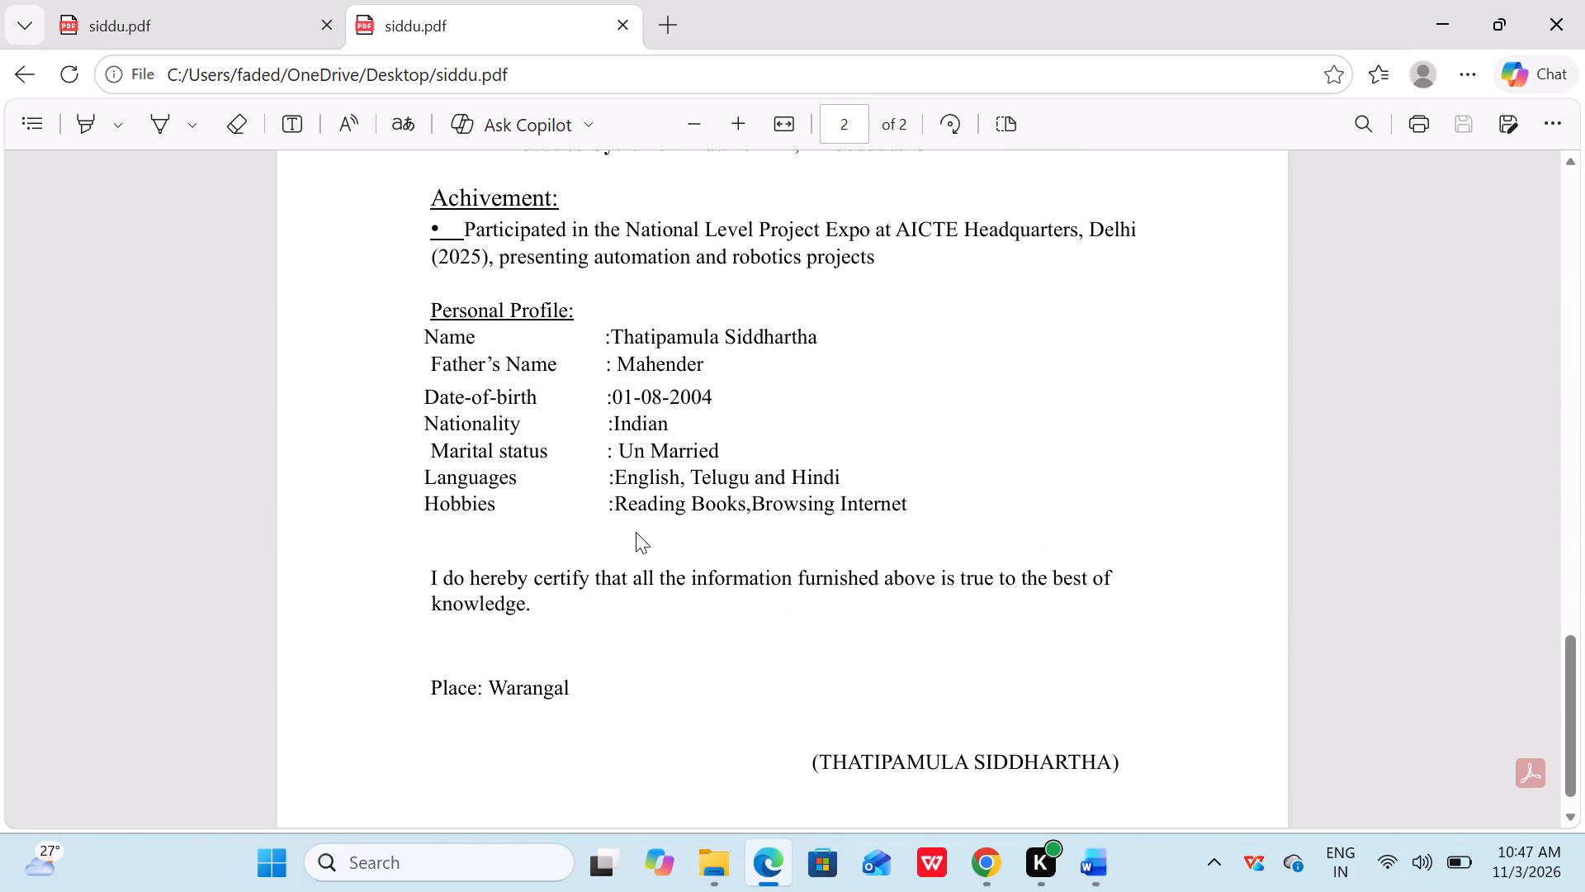
scroll(636, 532, down, 1)
scroll(636, 532, up, 4)
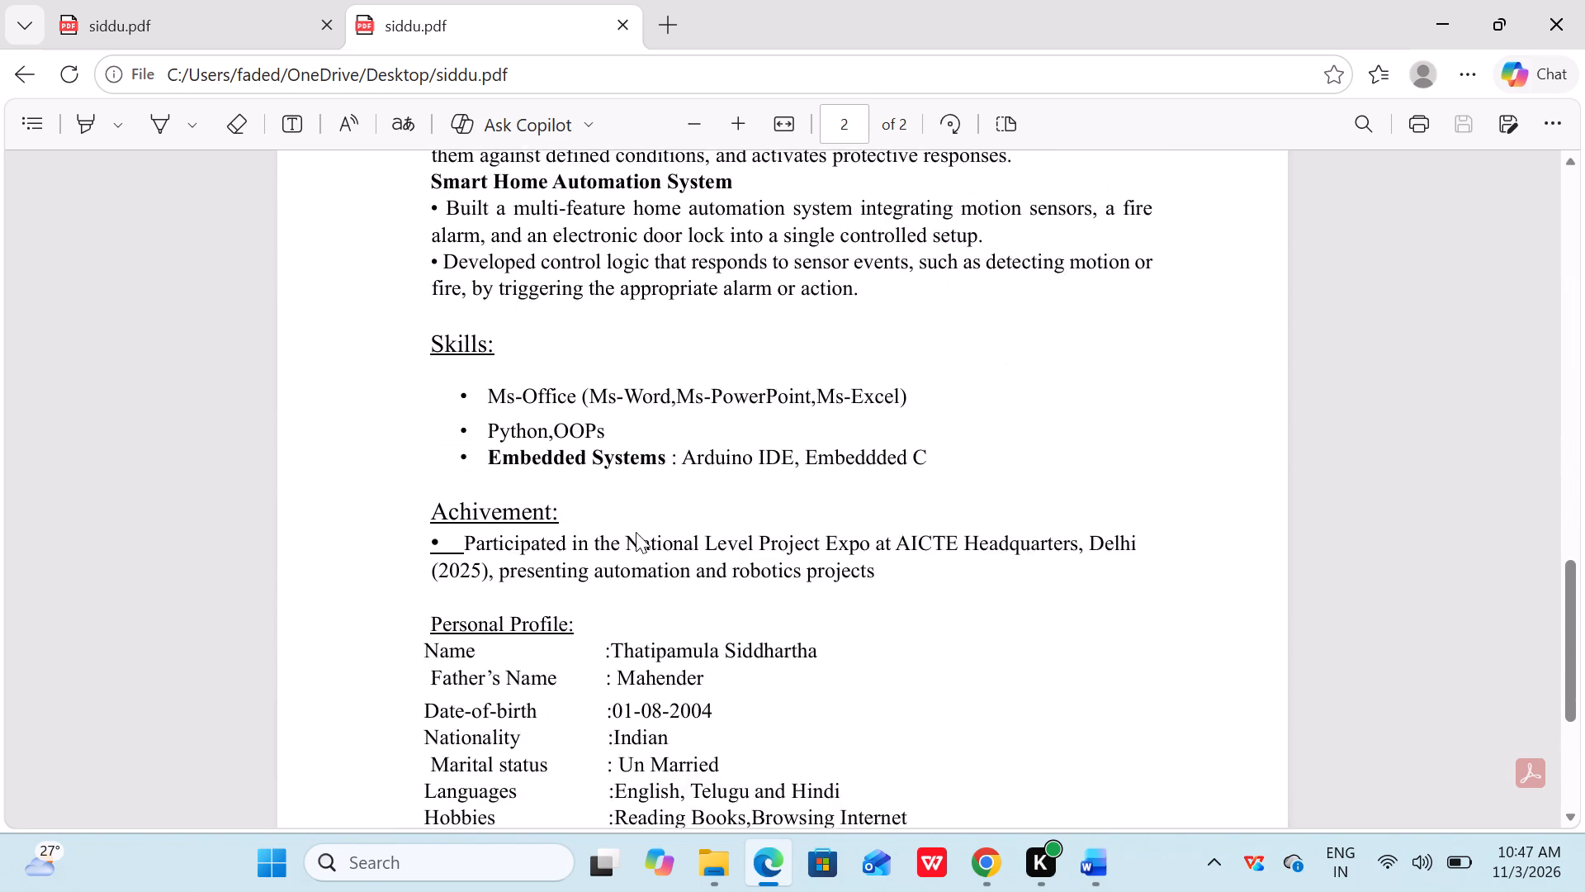
scroll(636, 532, up, 1)
scroll(636, 532, down, 3)
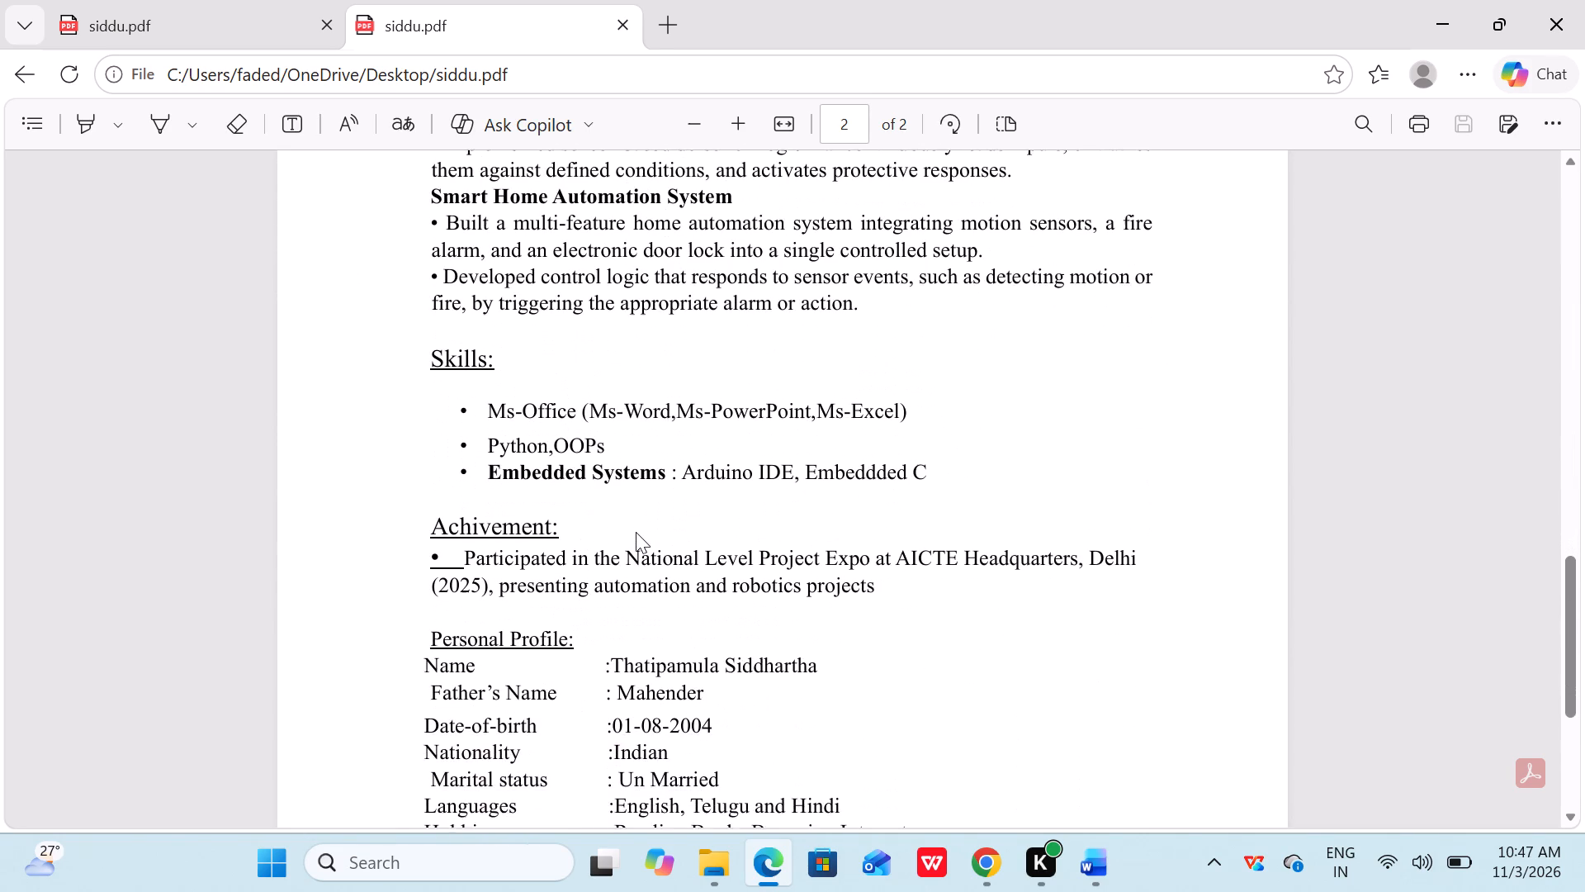
scroll(636, 532, down, 2)
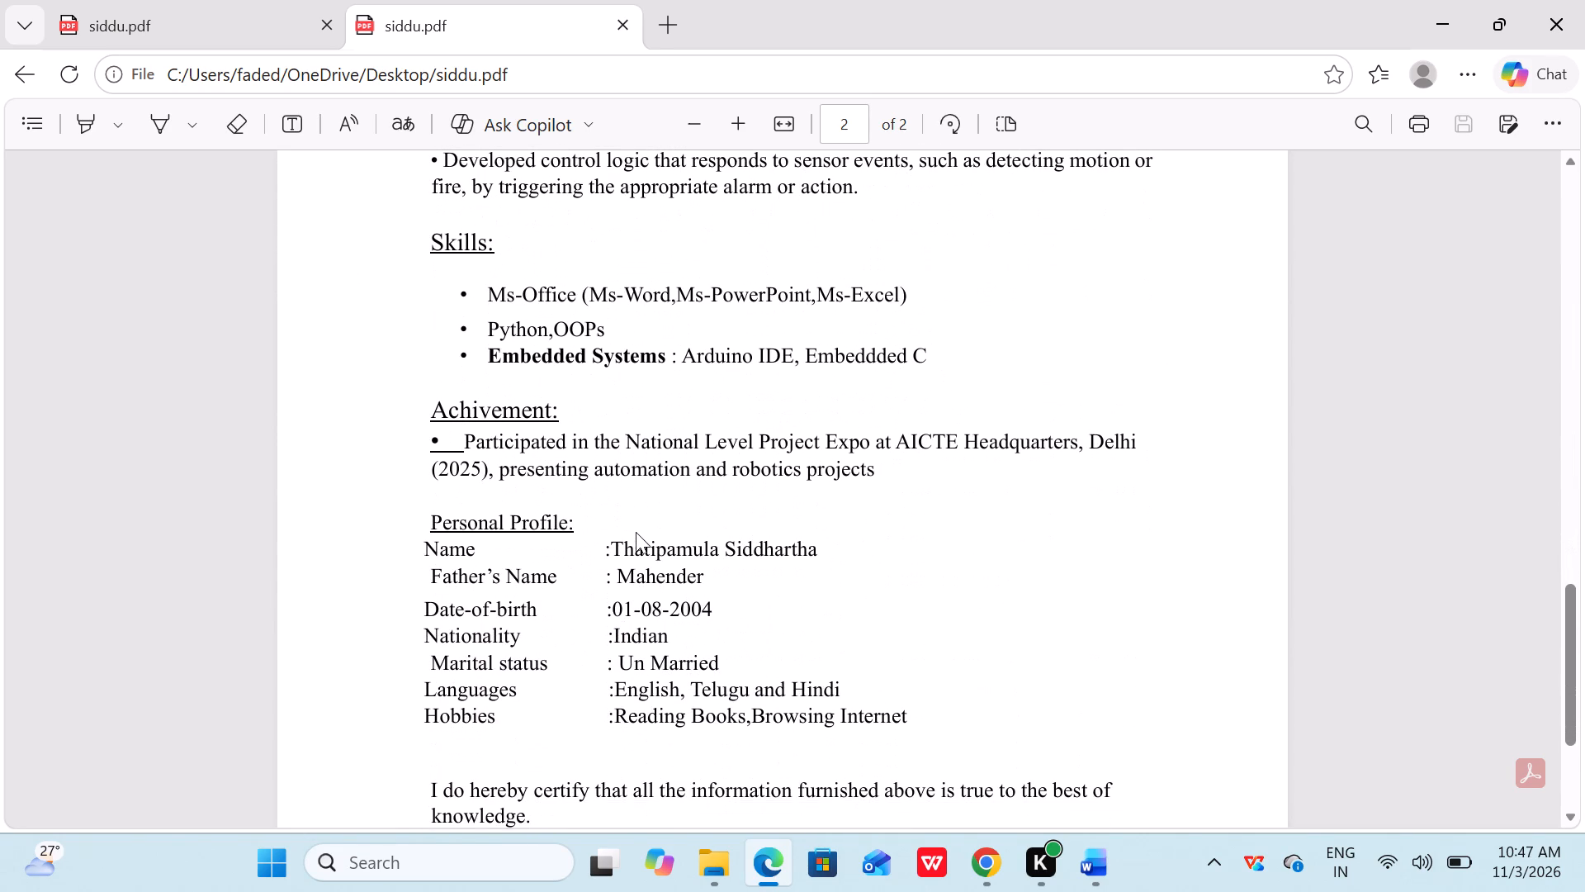
scroll(636, 532, up, 7)
scroll(636, 532, down, 3)
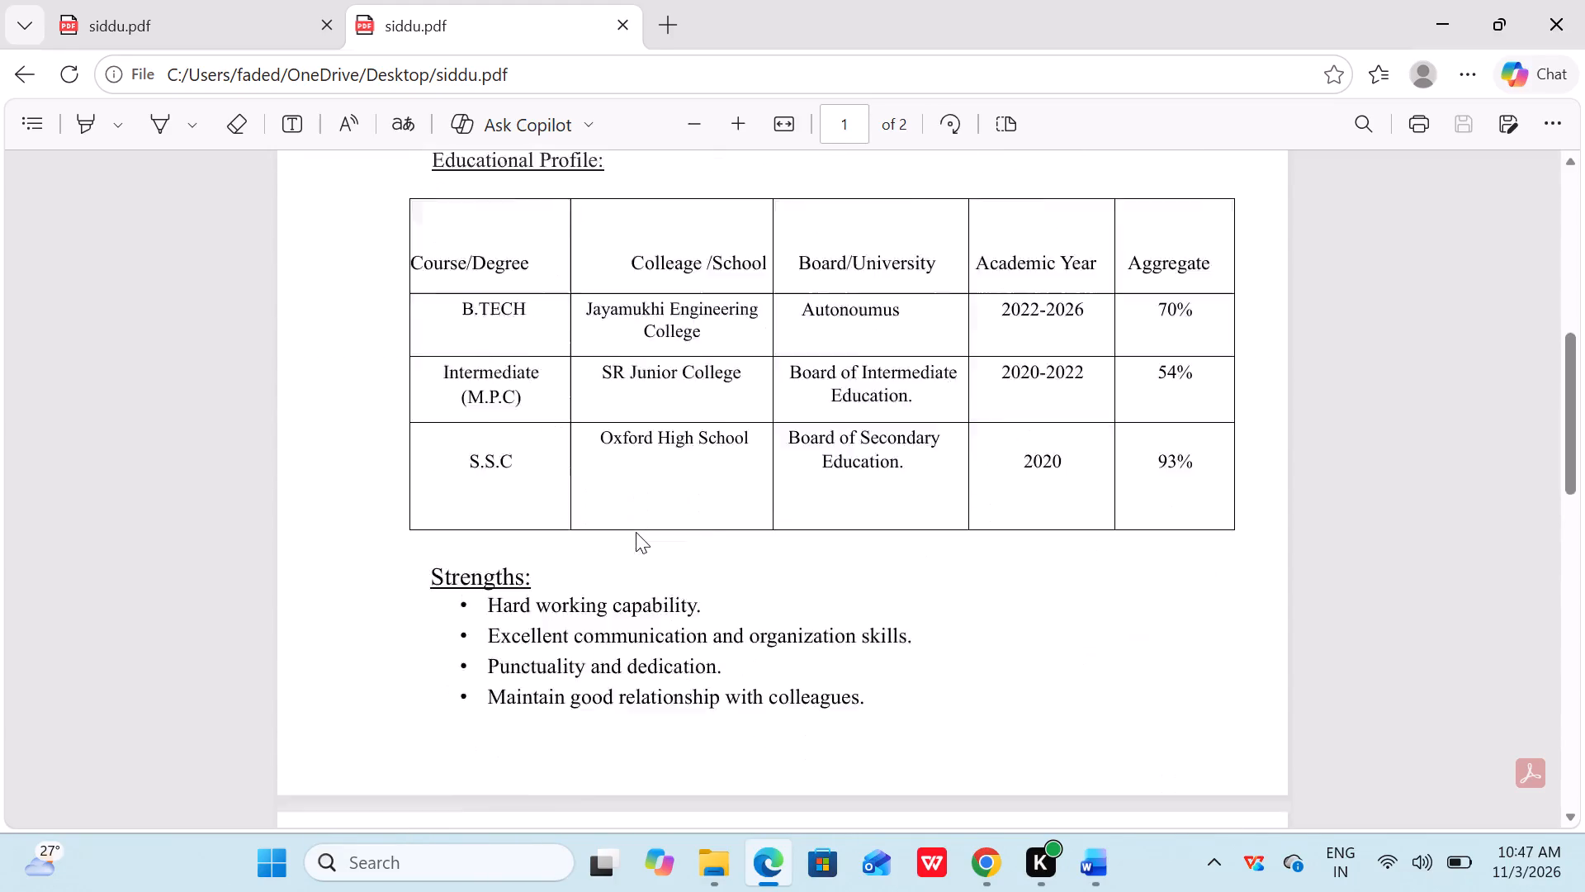
scroll(636, 532, down, 3)
scroll(636, 532, up, 2)
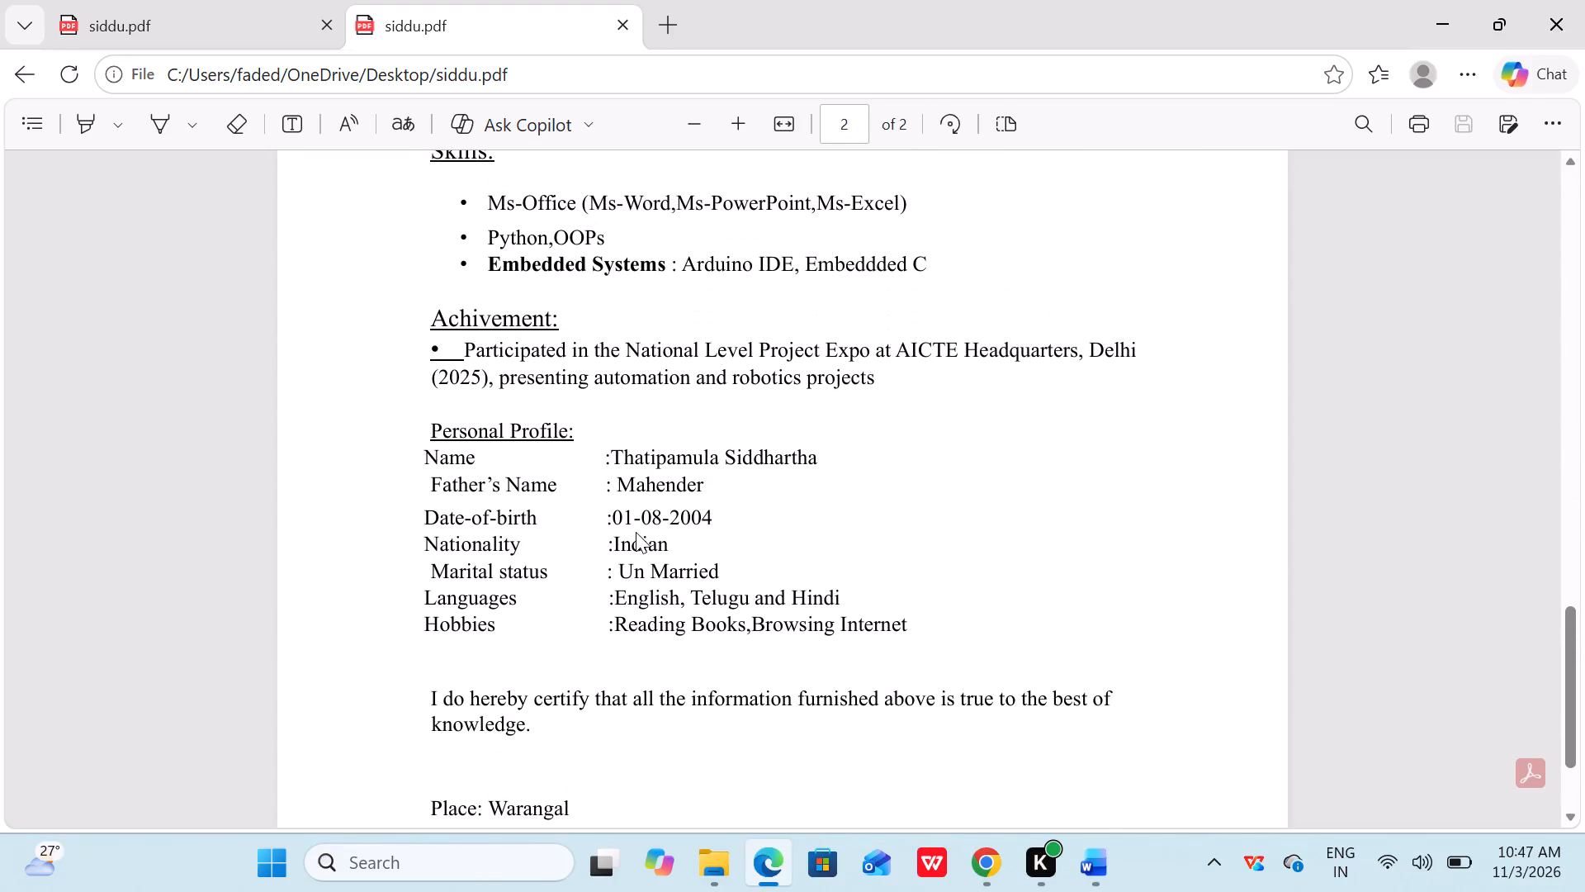
click(1543, 13)
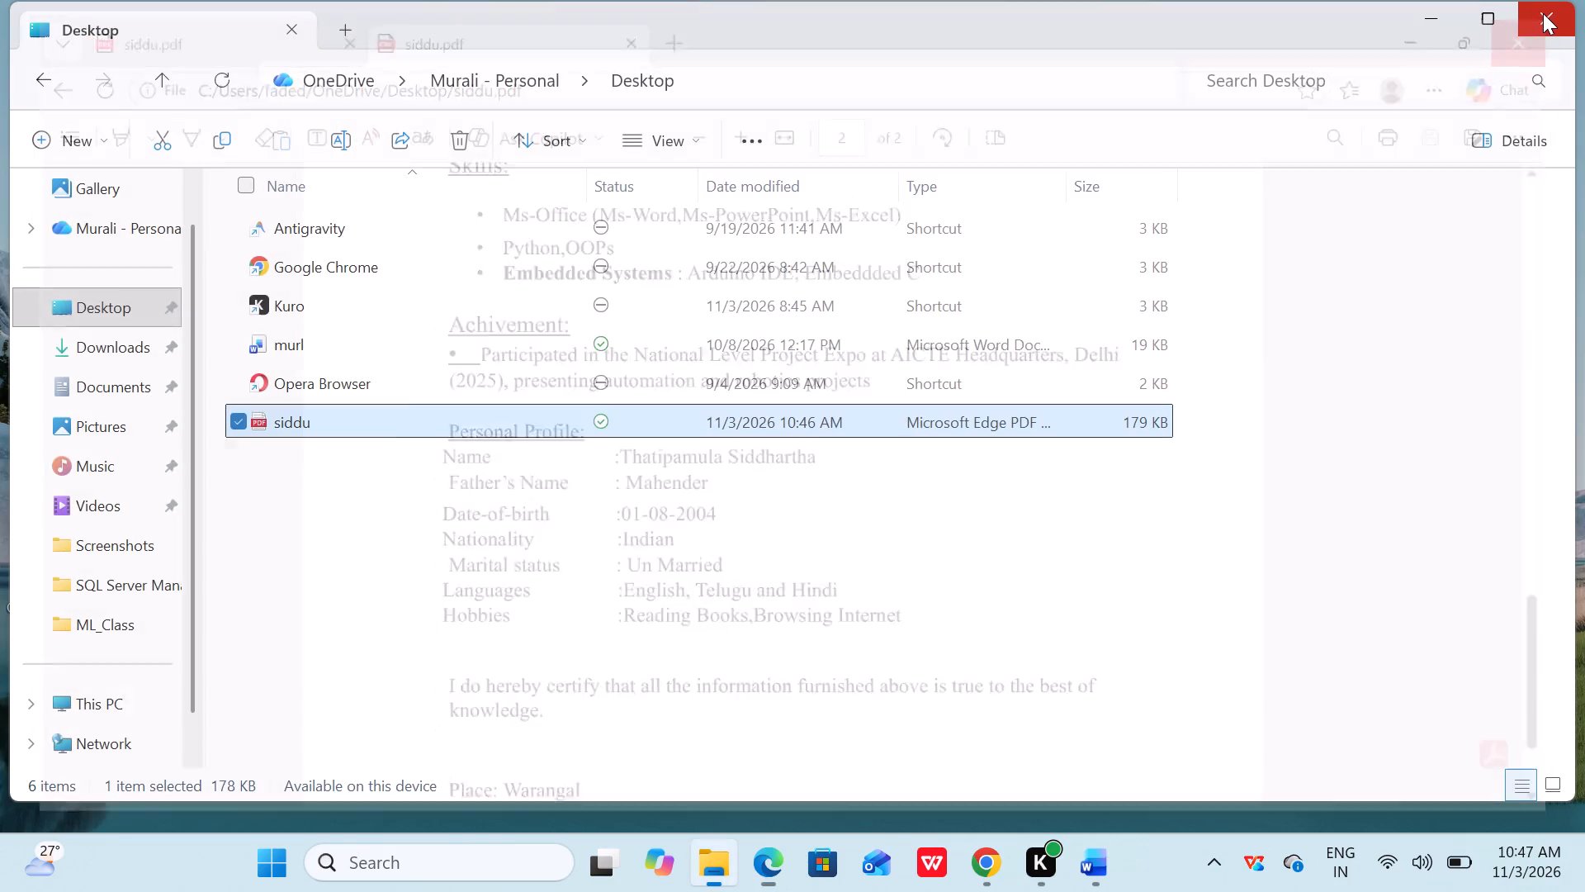